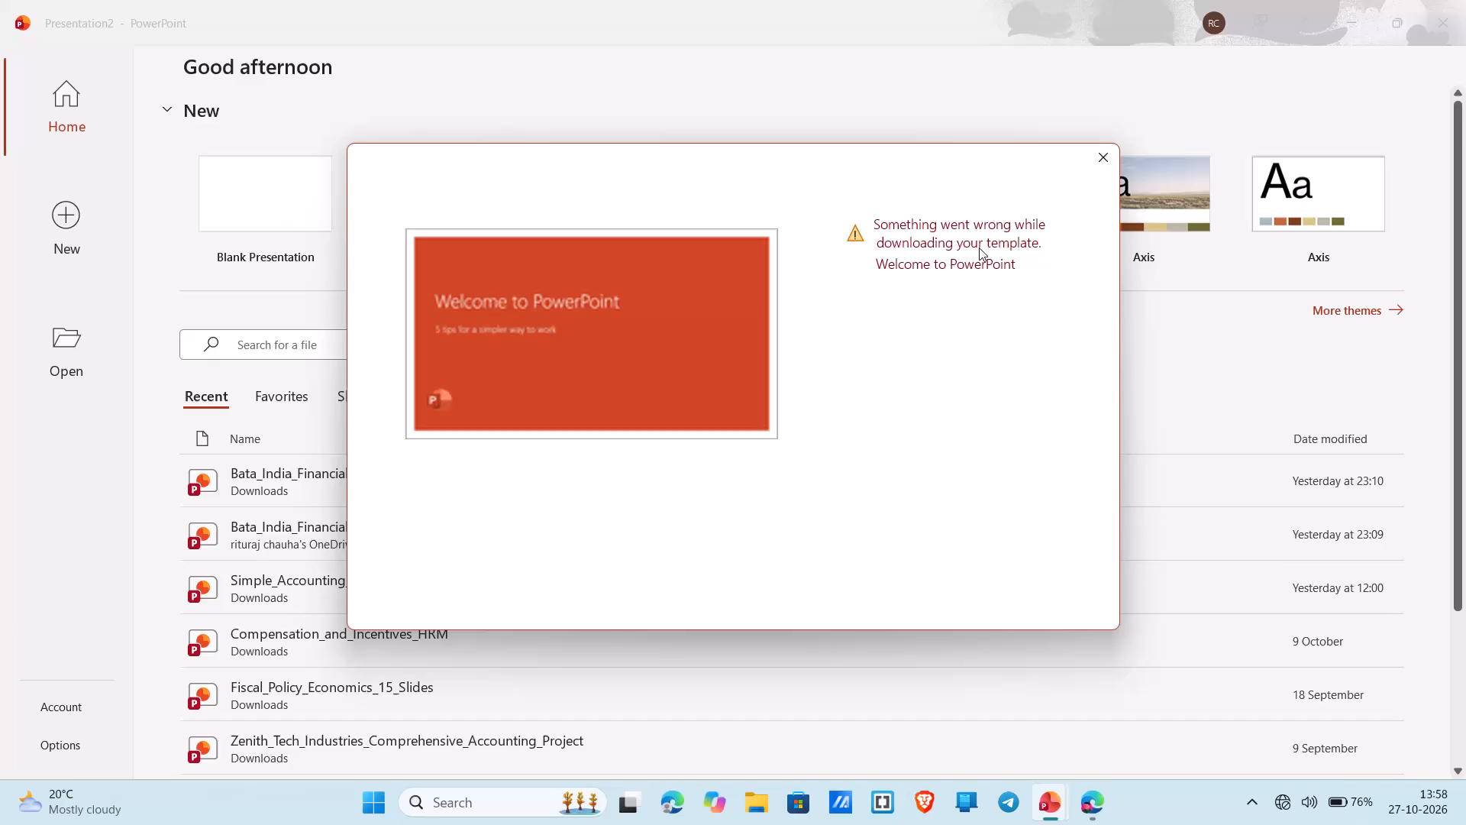
Close the Welcome to PowerPoint template preview.
double_click(1085, 170)
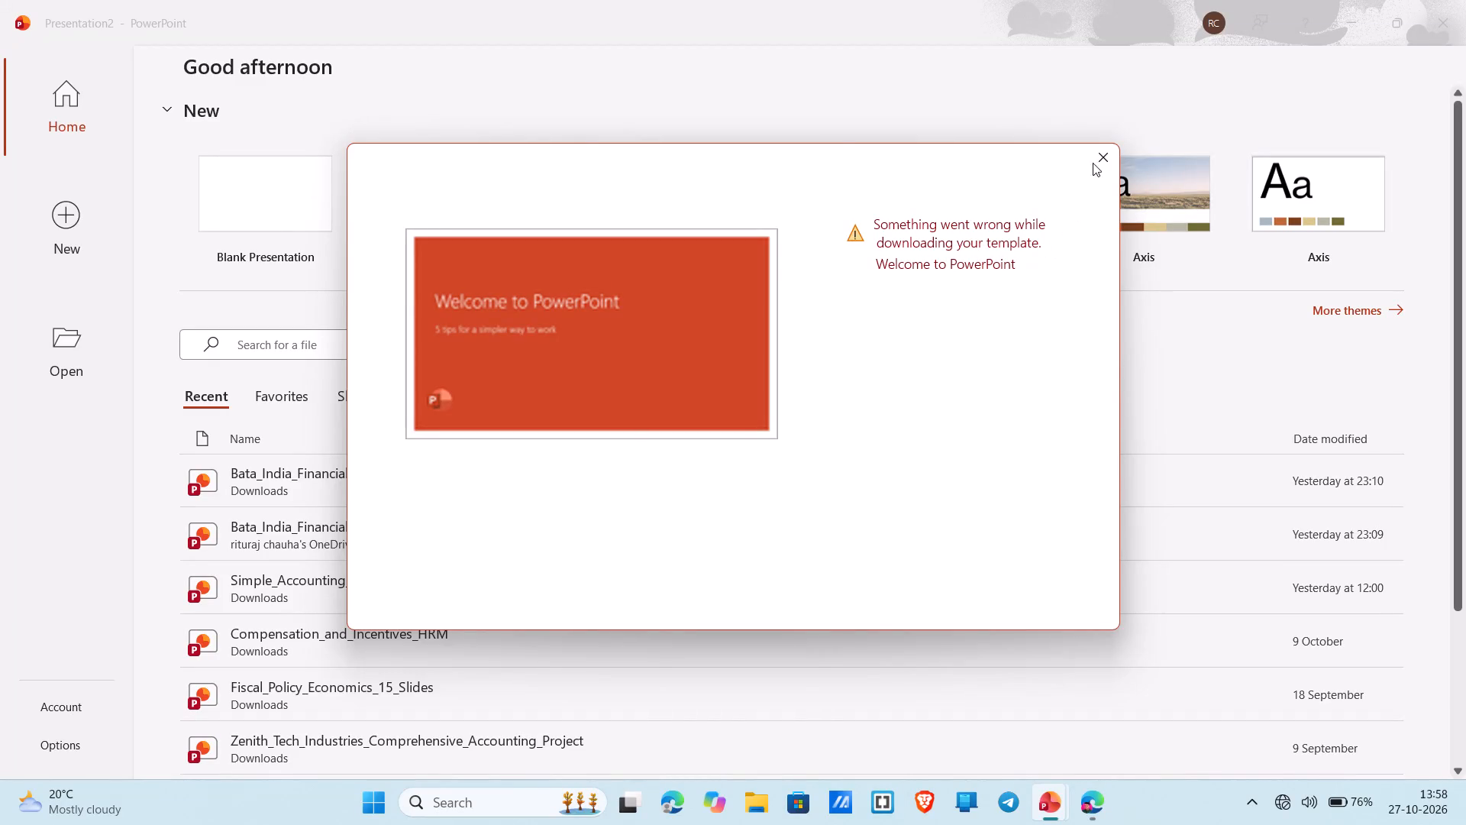
double_click(1097, 157)
key(alt+Tab)
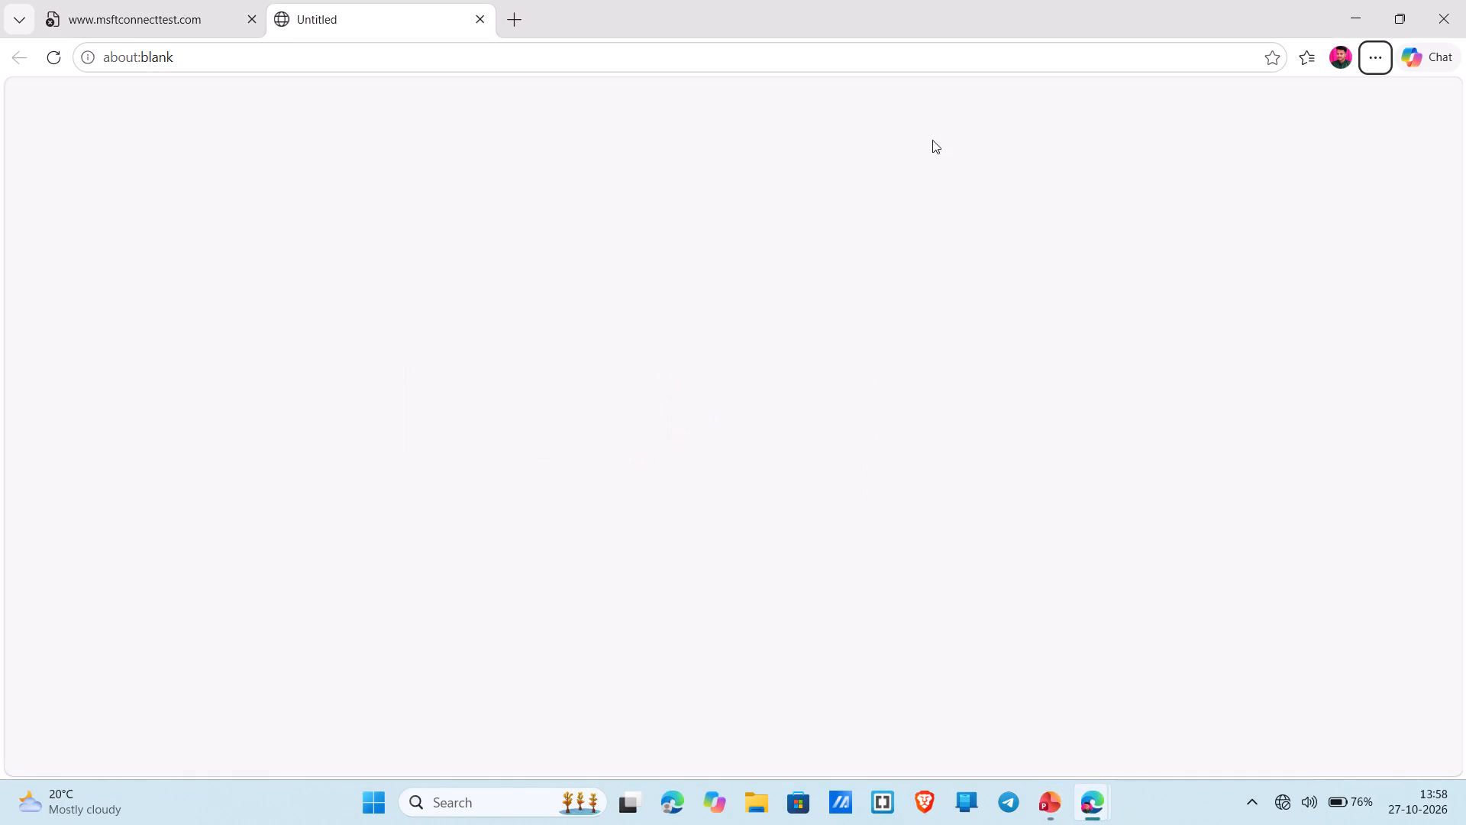
click(231, 0)
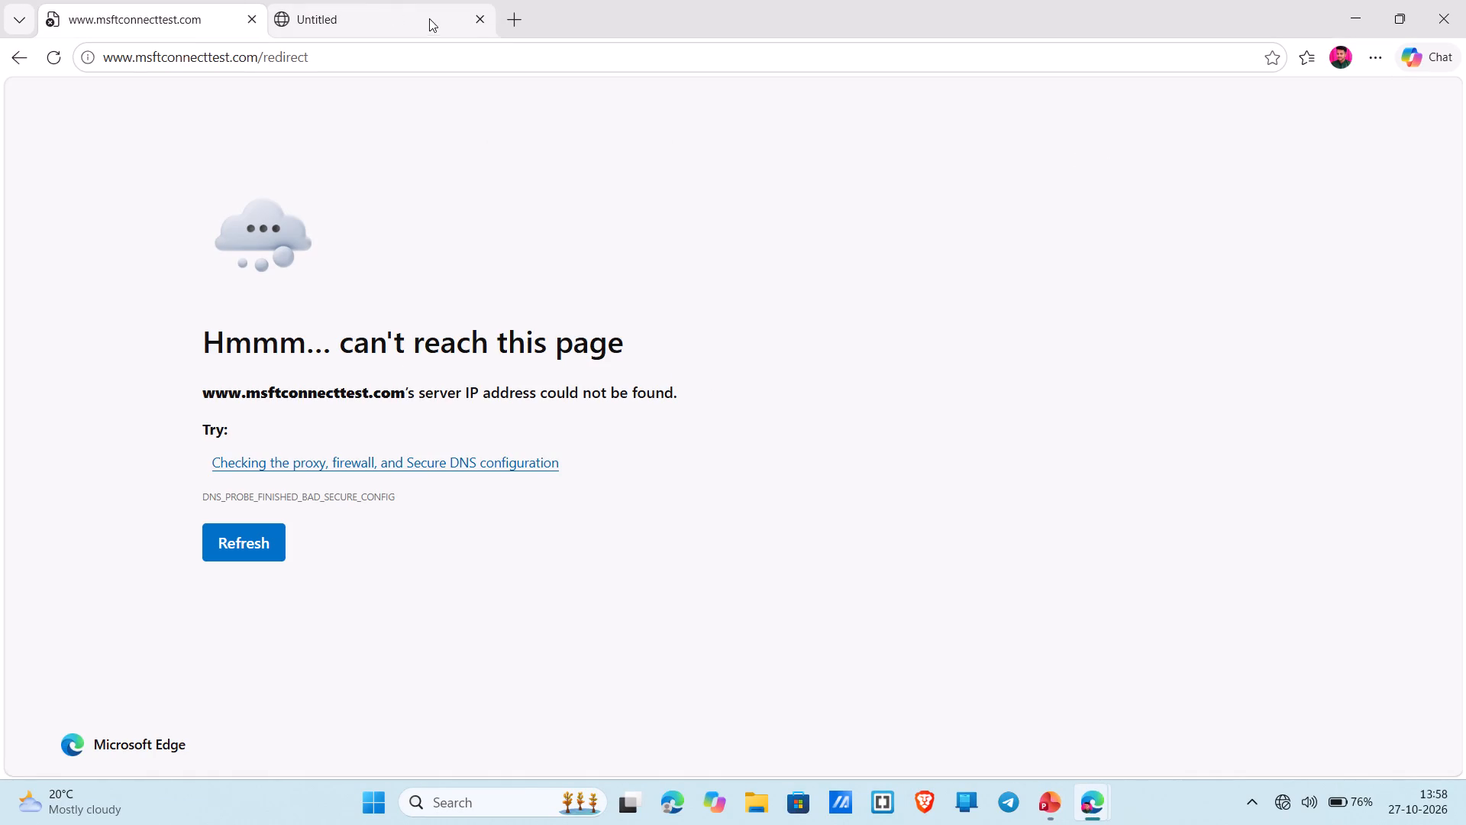
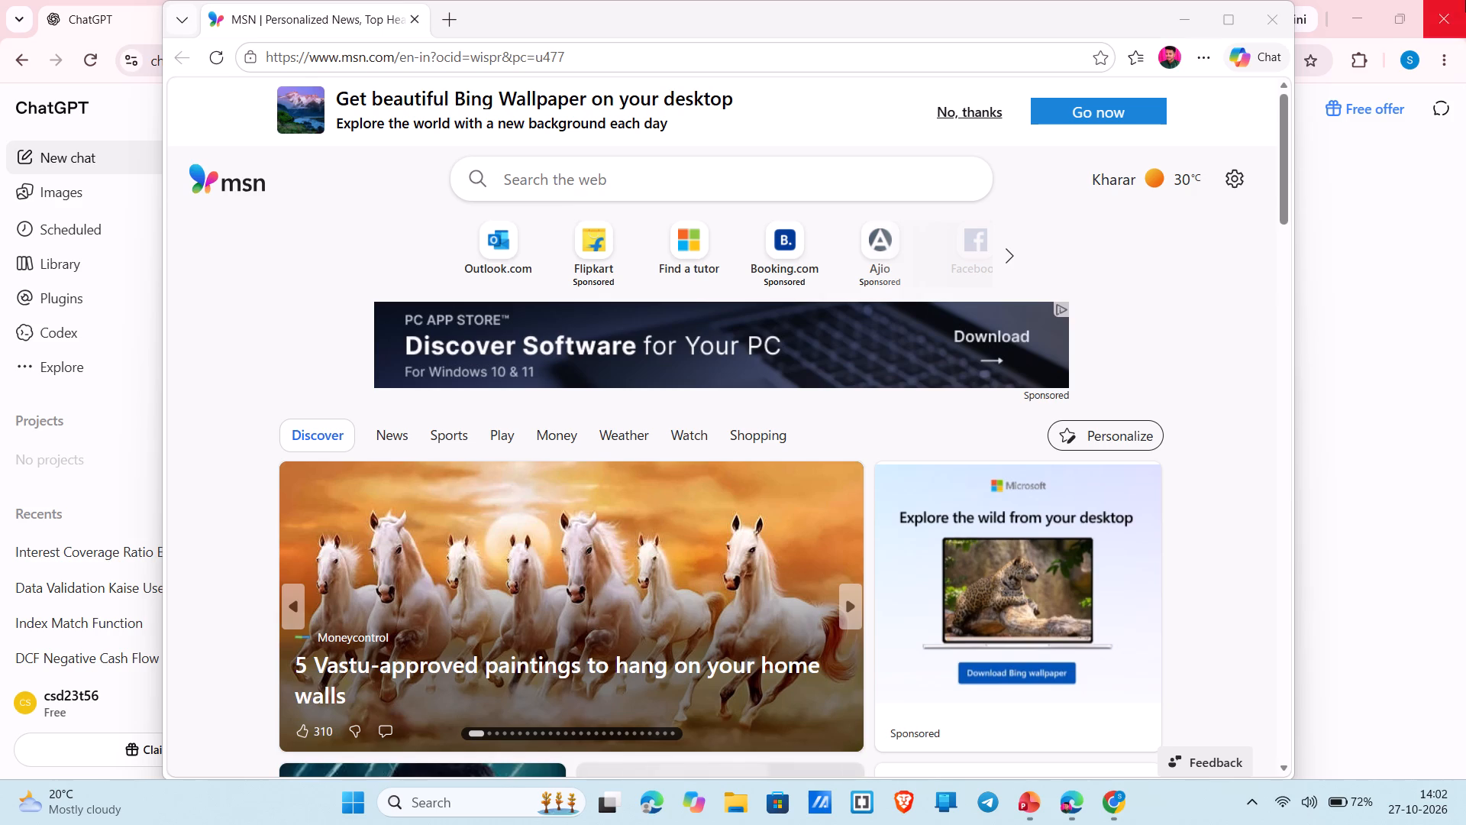
click(1271, 11)
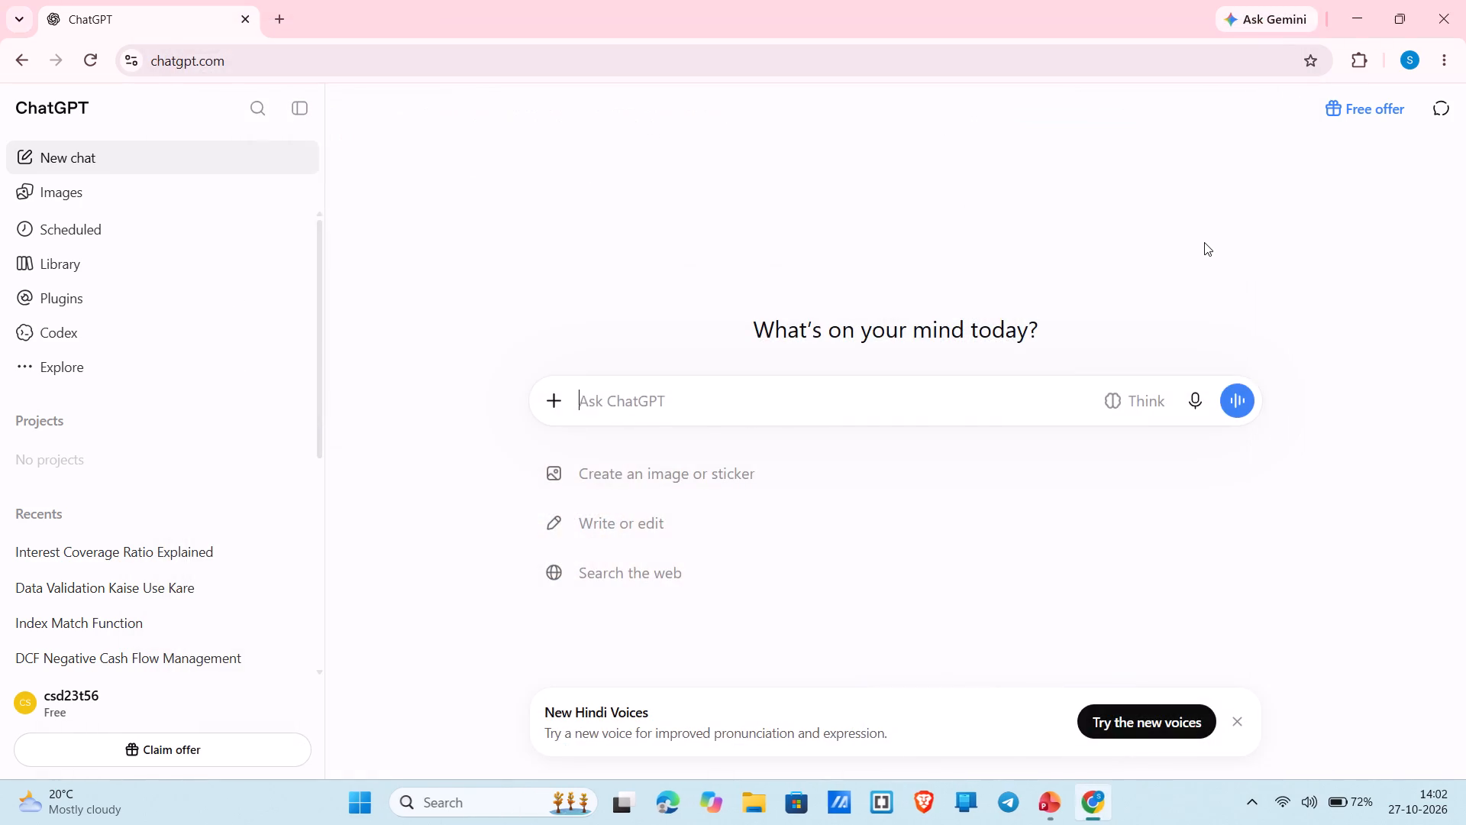
key(alt+Tab)
key(alt+Tab)
key(alt+Tab)
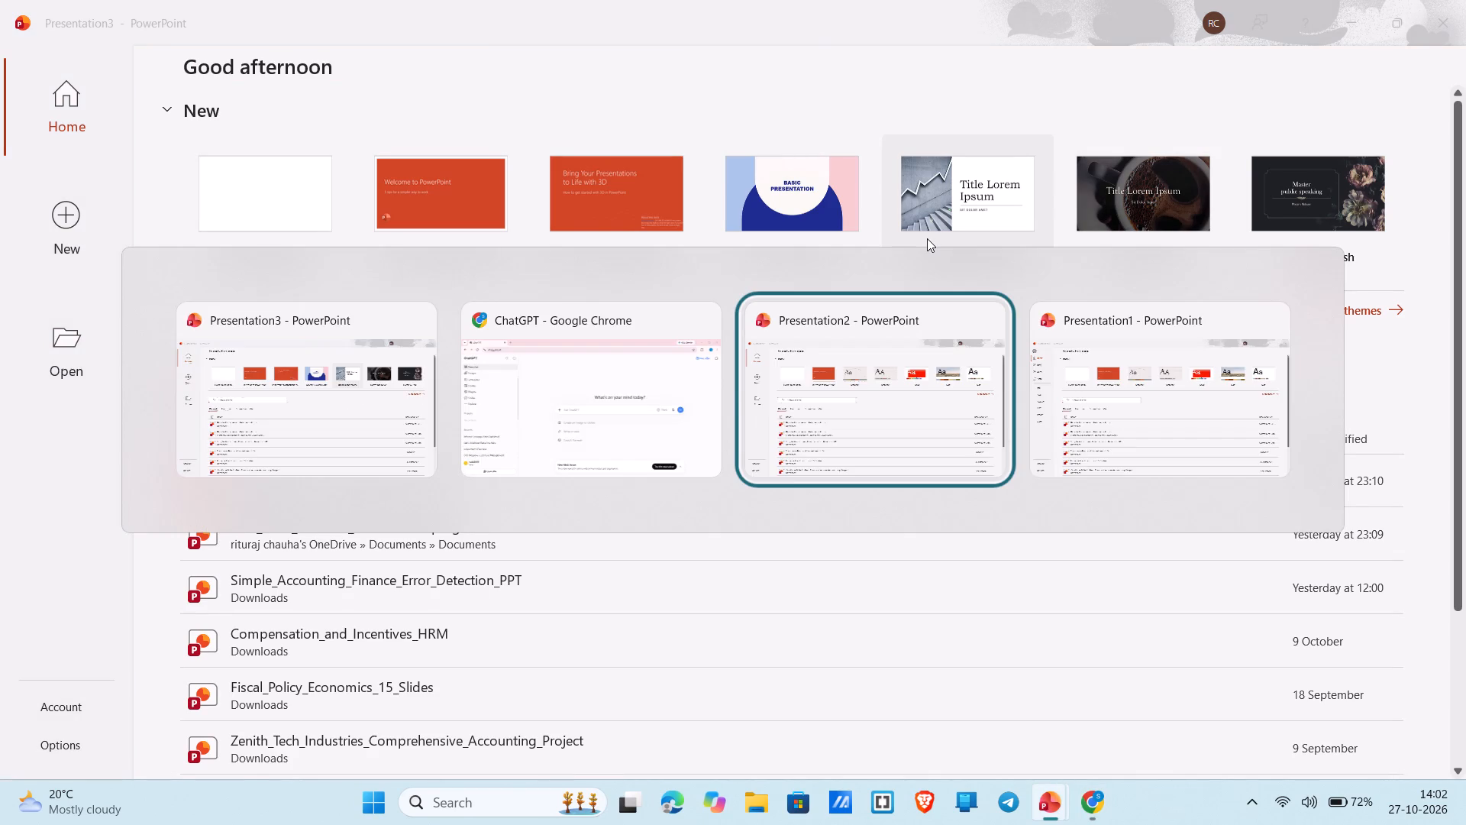
key(alt+Tab)
key(alt+Tab)
key(alt+Tab)
key(alt+Tab)
key(alt+Tab)
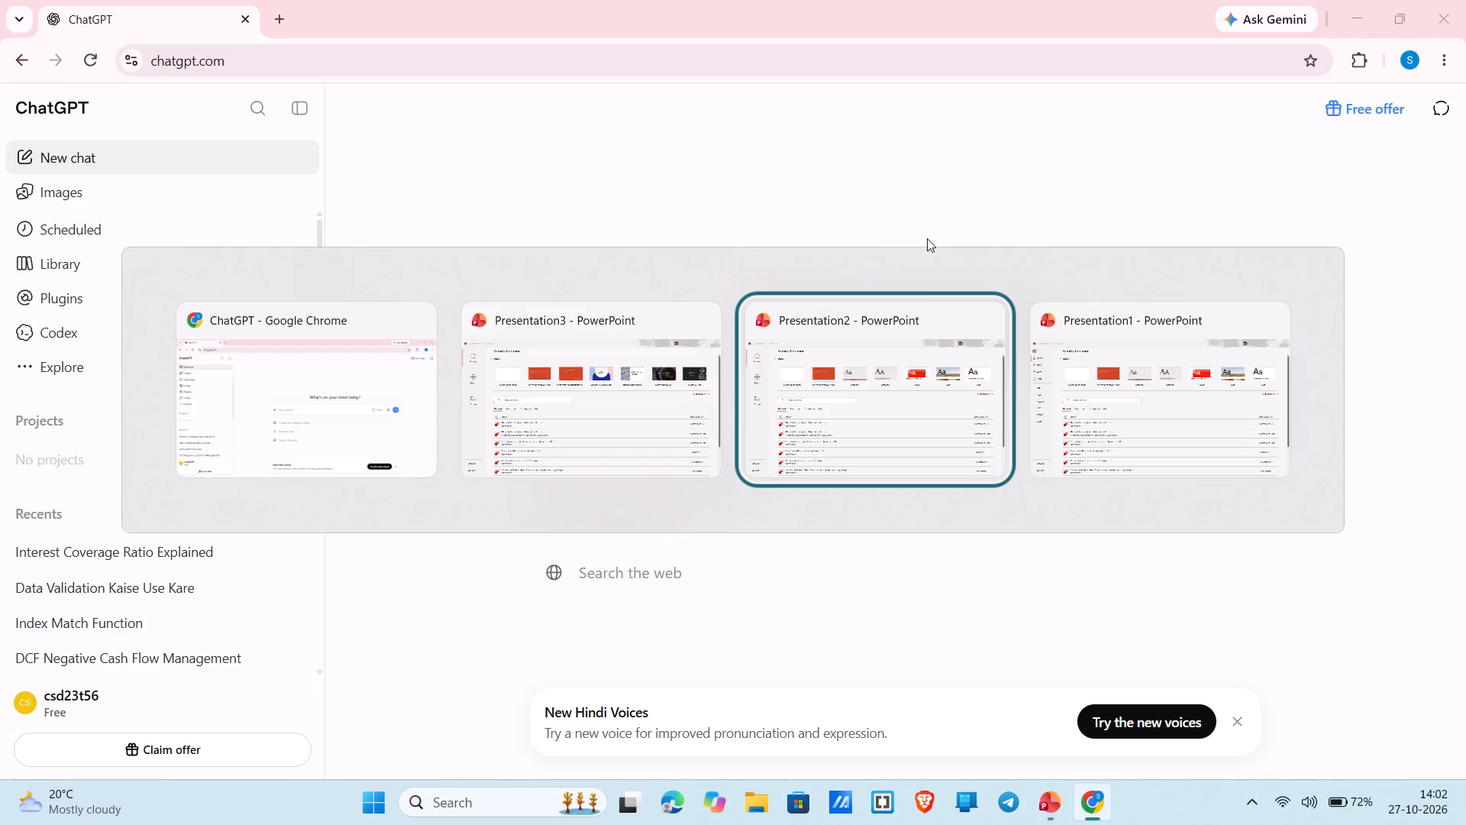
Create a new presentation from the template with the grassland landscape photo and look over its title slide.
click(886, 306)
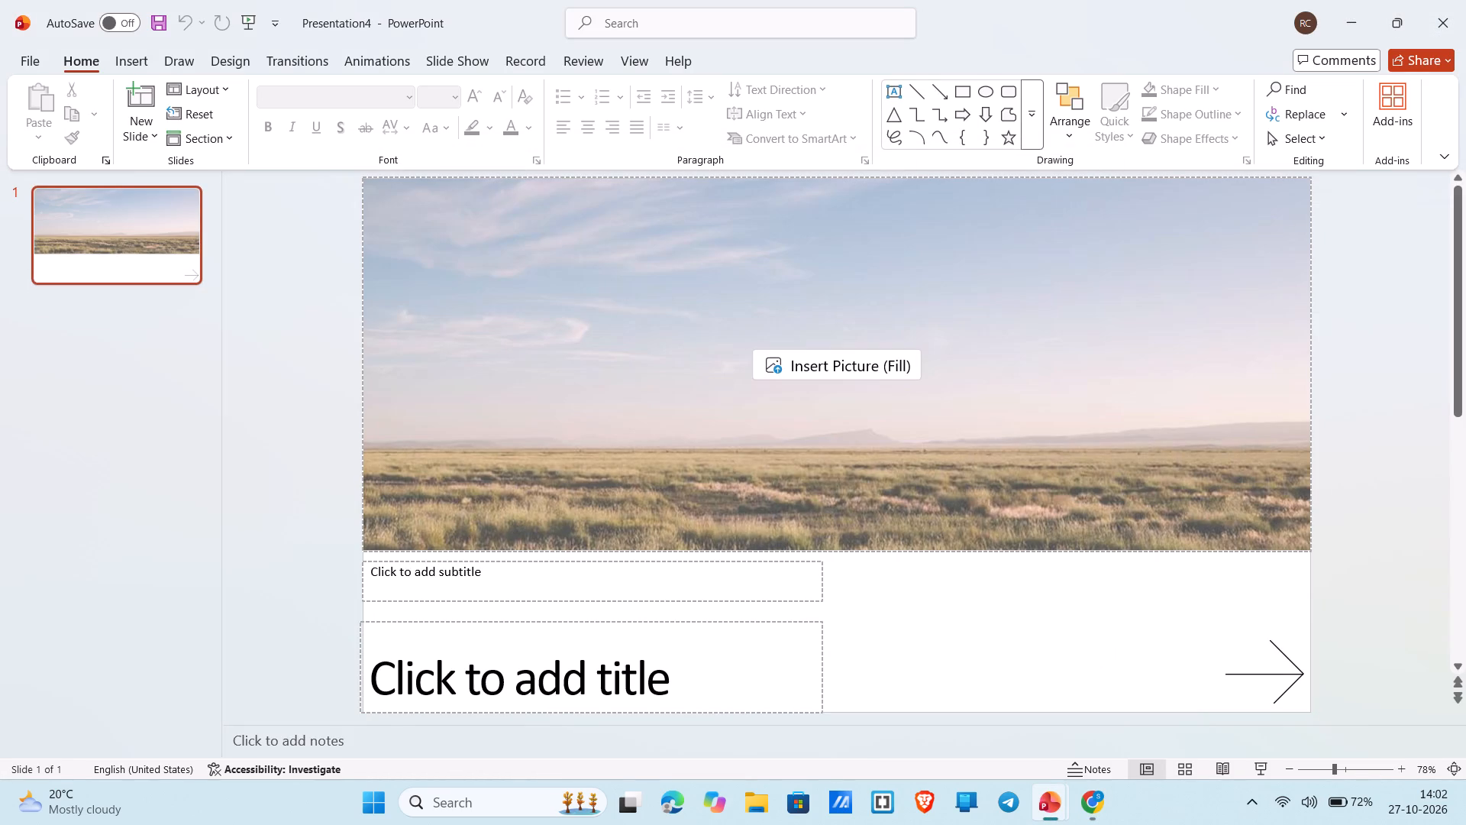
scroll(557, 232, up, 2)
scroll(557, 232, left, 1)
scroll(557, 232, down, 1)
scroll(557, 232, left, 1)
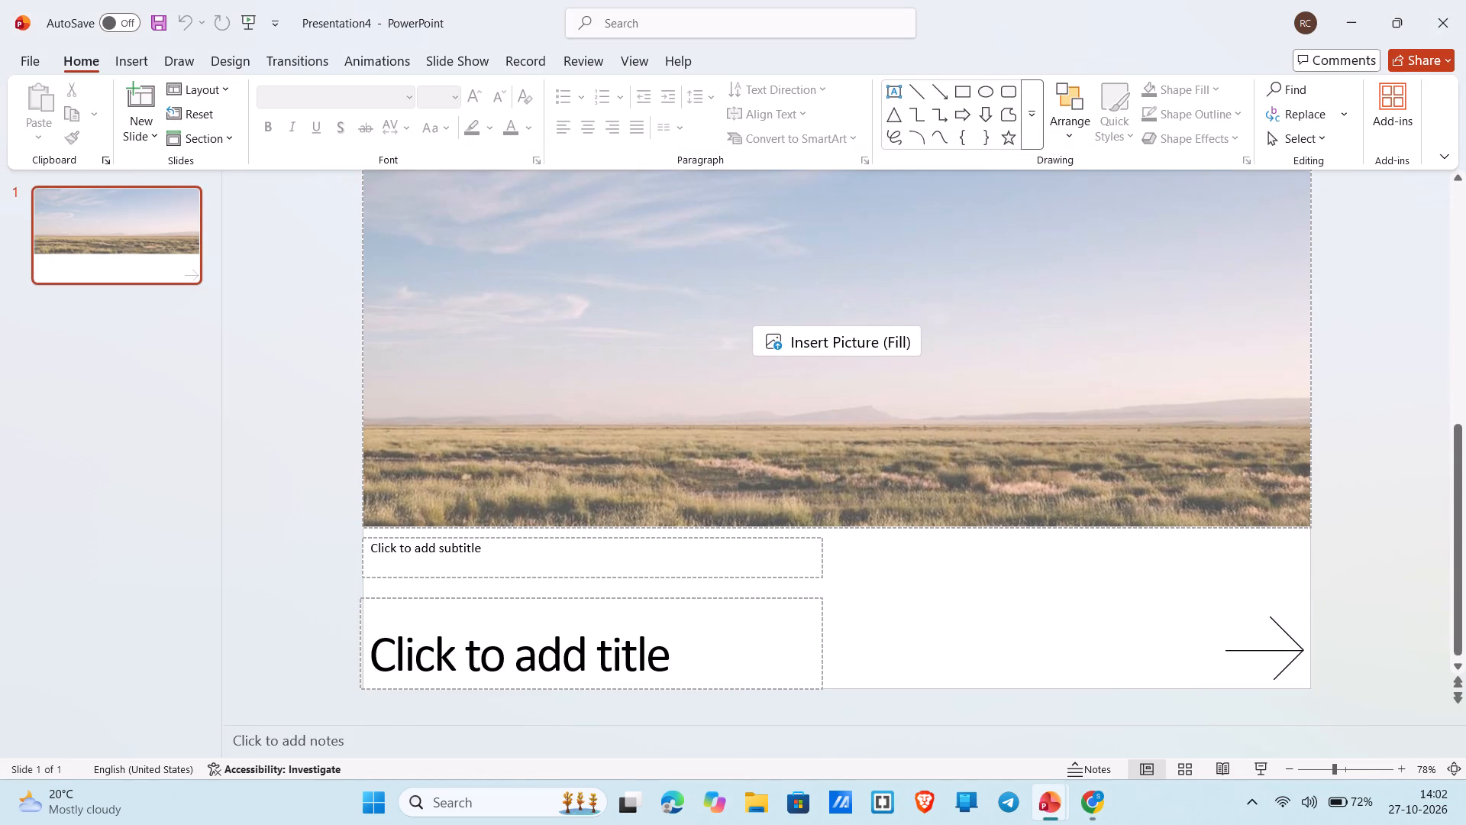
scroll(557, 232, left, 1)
Create a new presentation from the "Welcome to PowerPoint" template.
click(19, 51)
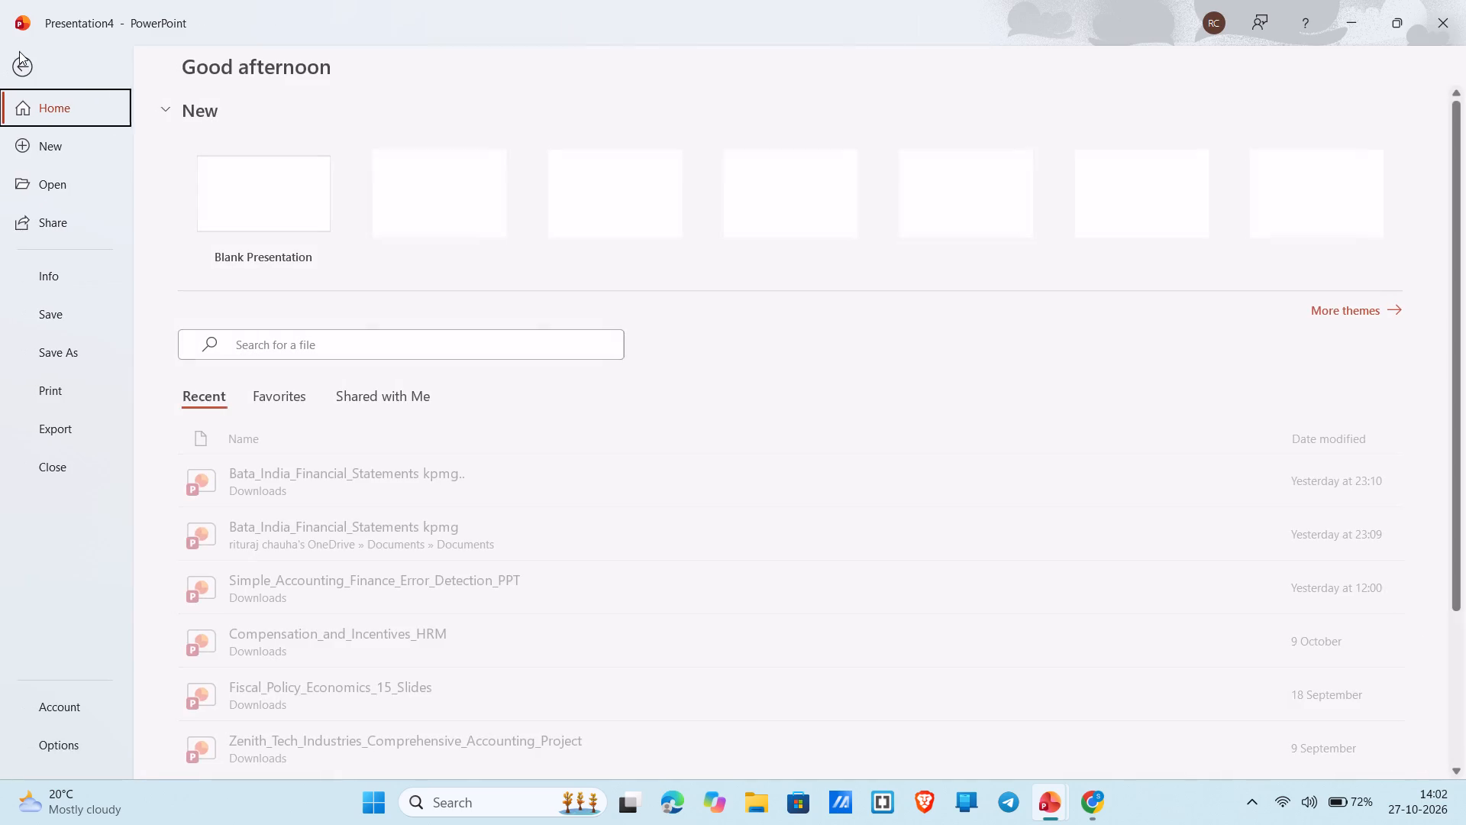
click(606, 175)
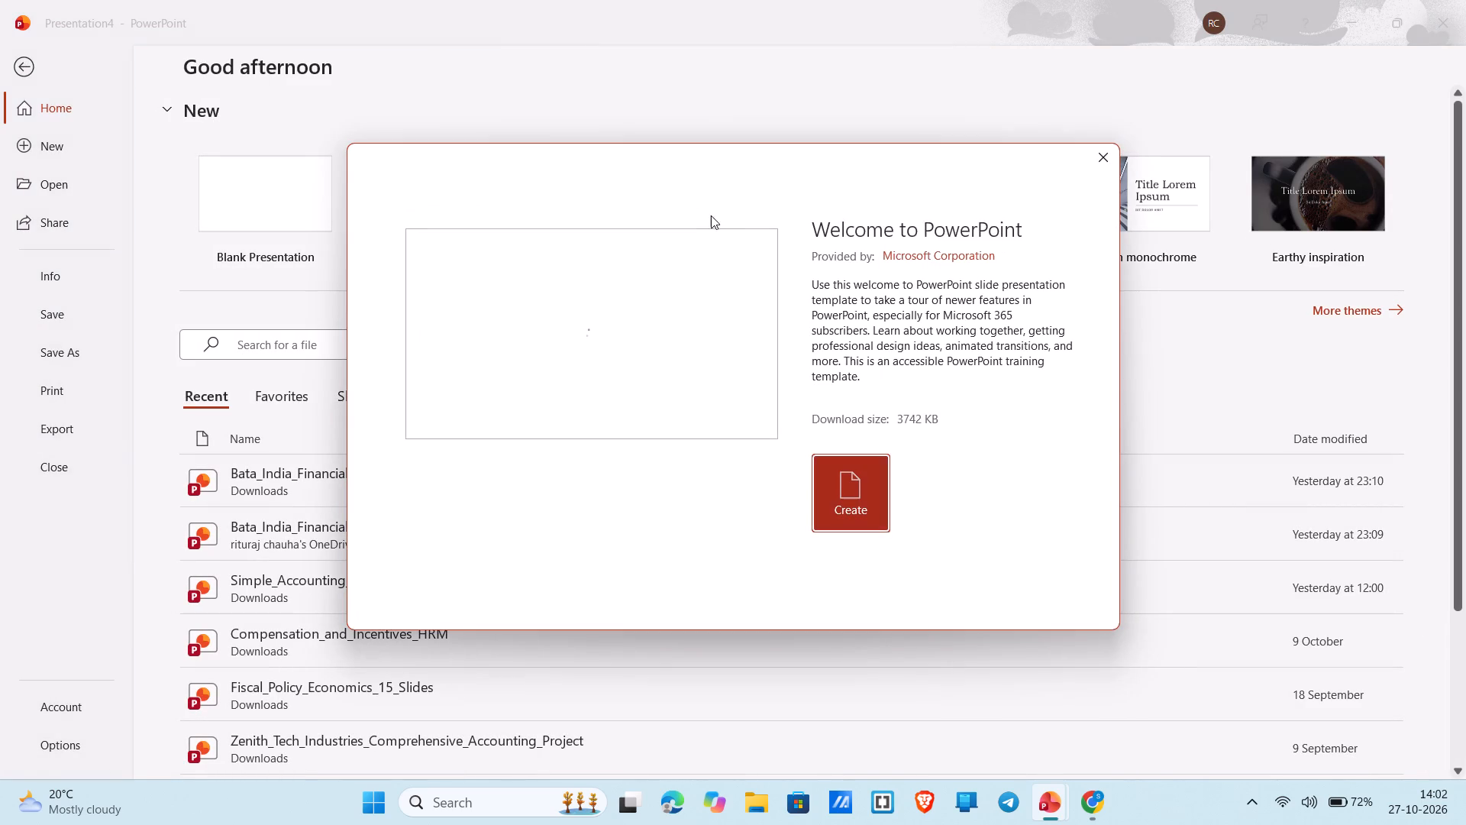
click(847, 460)
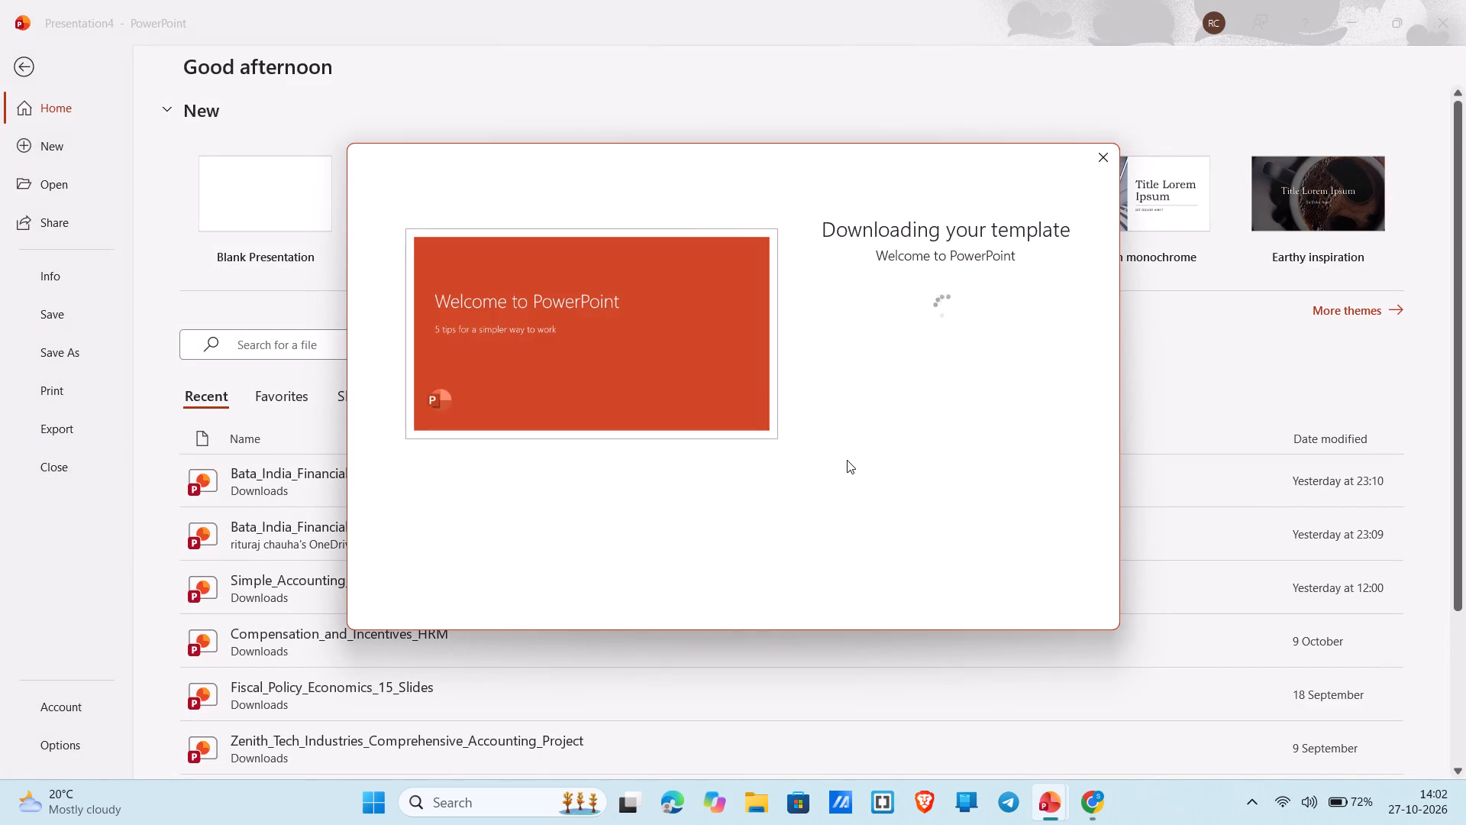
Delete the "Welcome to PowerPoint" title text from slide 1, leaving the subtitle in place.
click(749, 360)
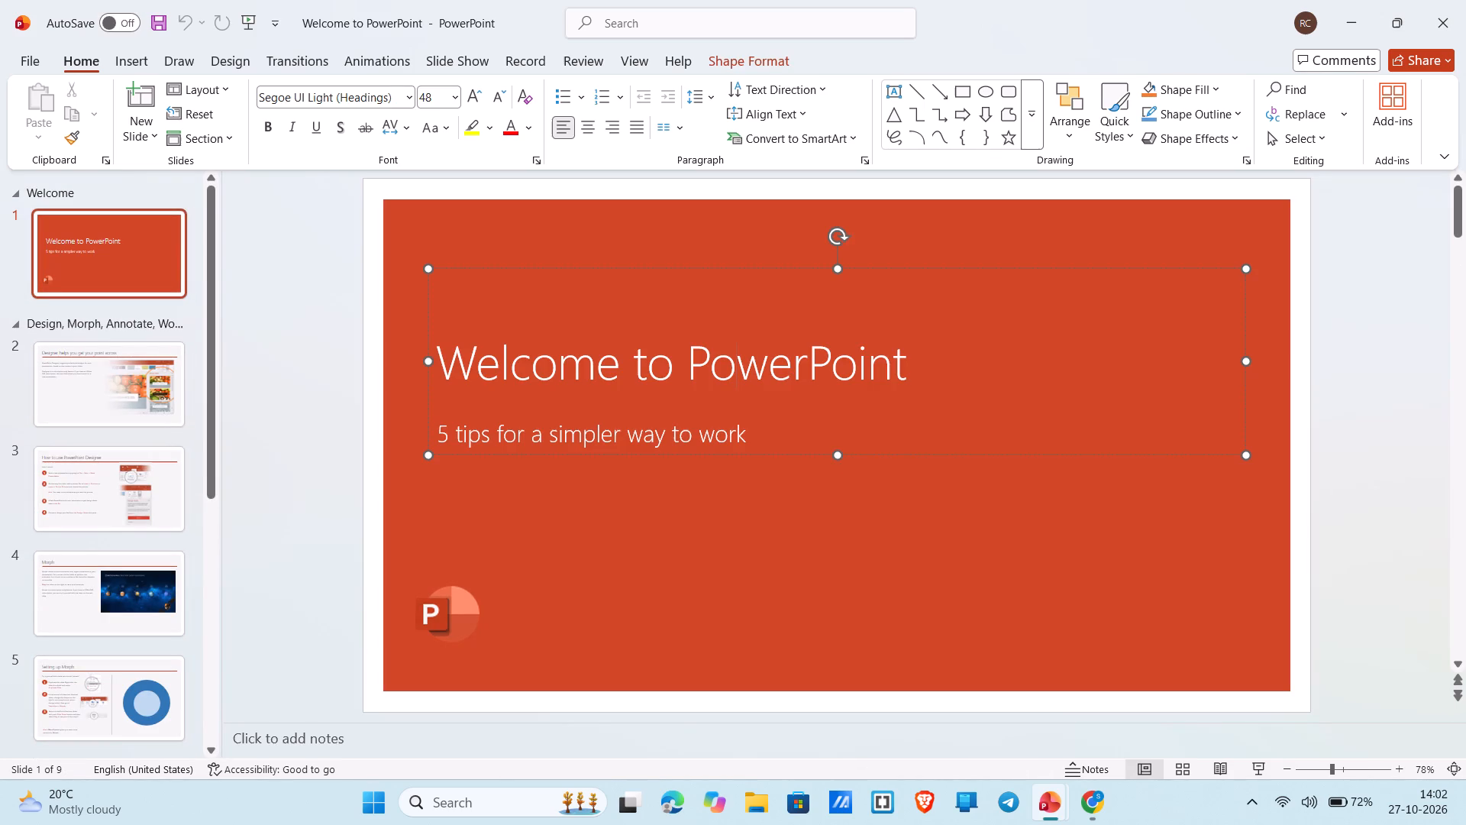
key(BackSpace)
key(BackSpace)
key(BackSpace)
key(BackSpace)
key(BackSpace)
key(BackSpace)
key(BackSpace)
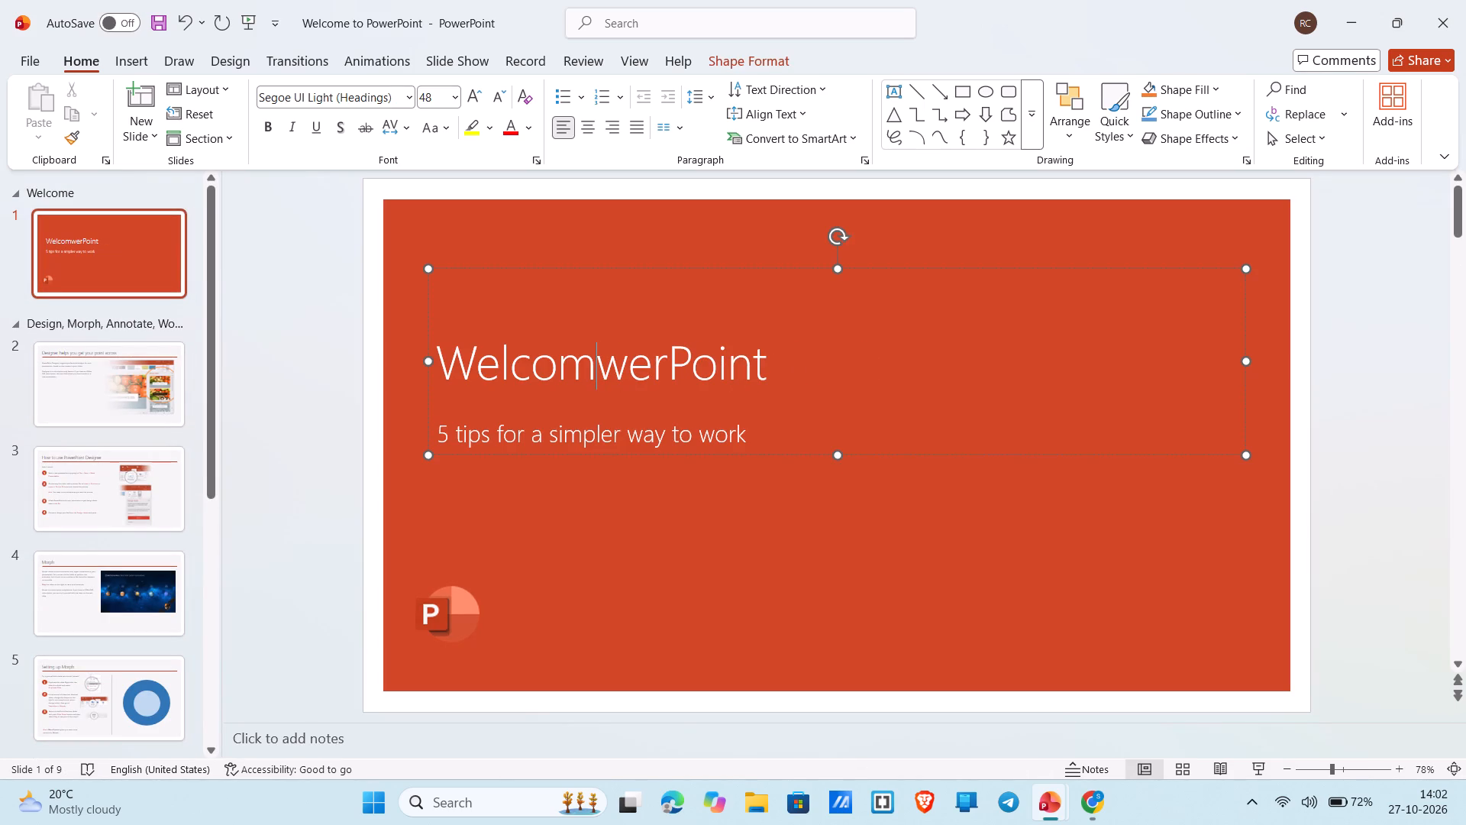
drag(754, 349, 764, 353)
key(BackSpace)
key(BackSpace)
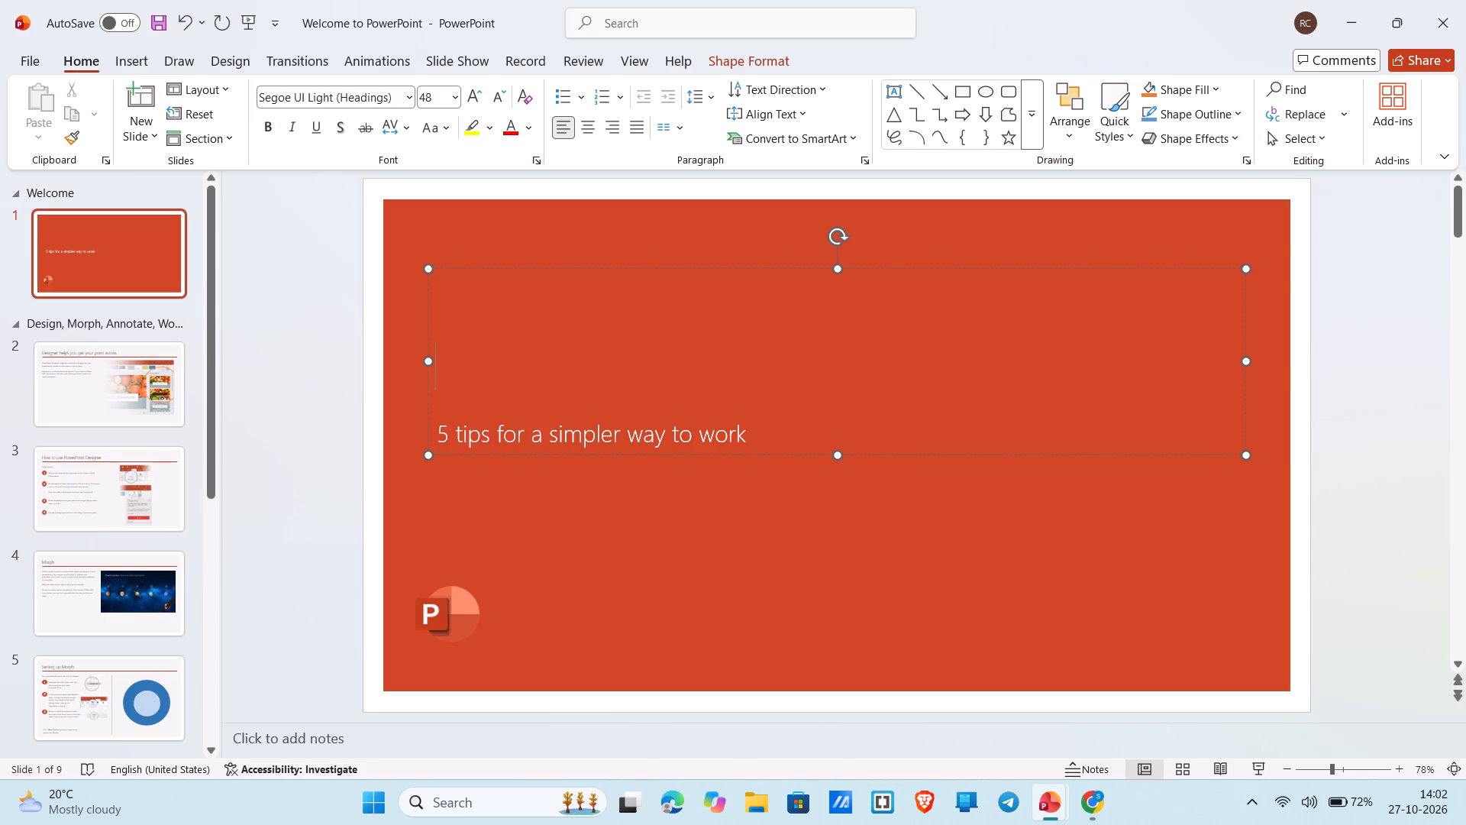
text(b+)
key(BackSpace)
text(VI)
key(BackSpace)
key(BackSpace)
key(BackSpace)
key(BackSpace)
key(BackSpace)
Enter "Challenges faced by villagers" as the start of the title on slide 1.
text(Challenges)
key(space)
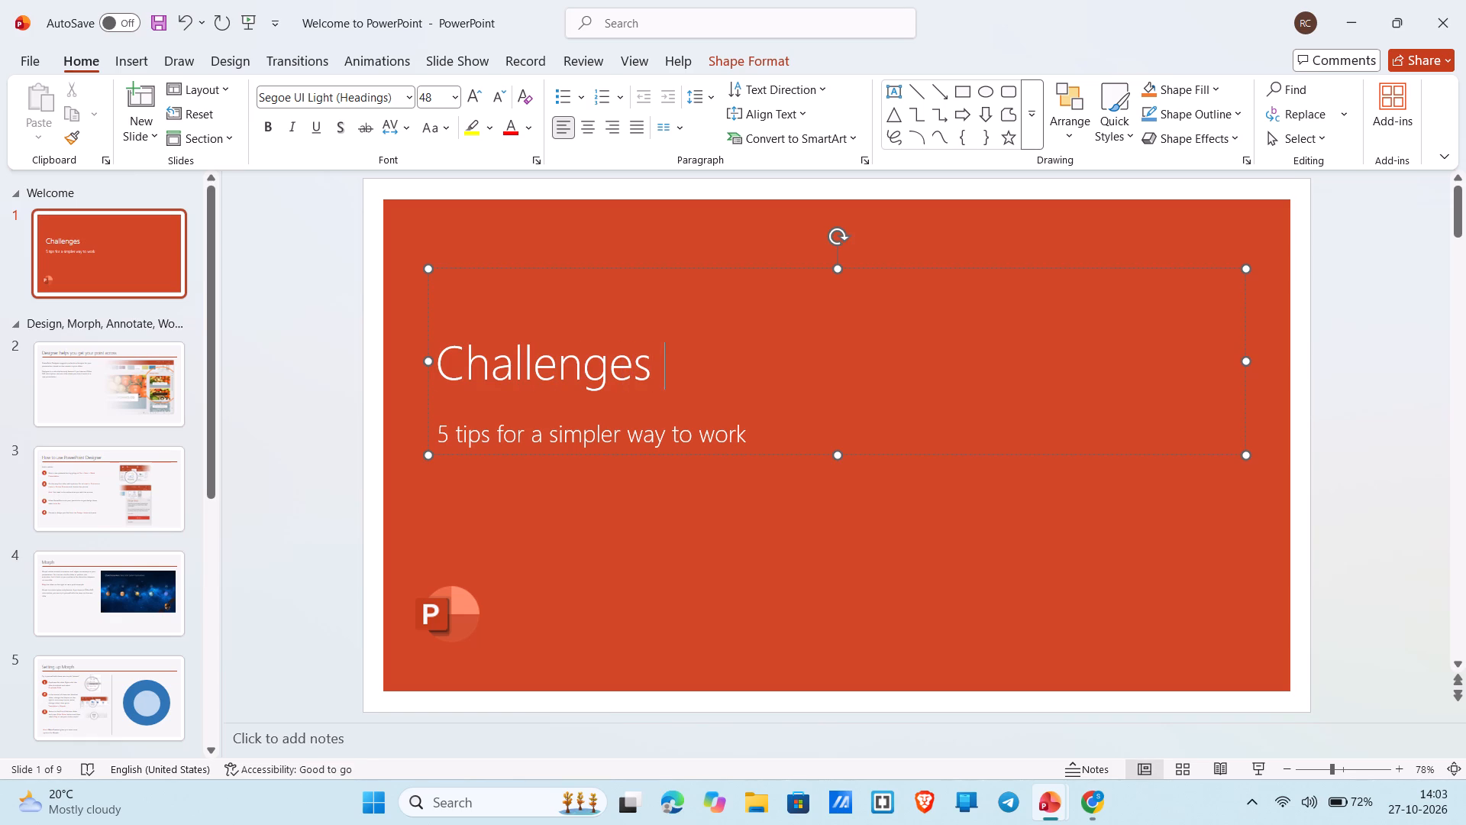
text(faced by)
key(space)
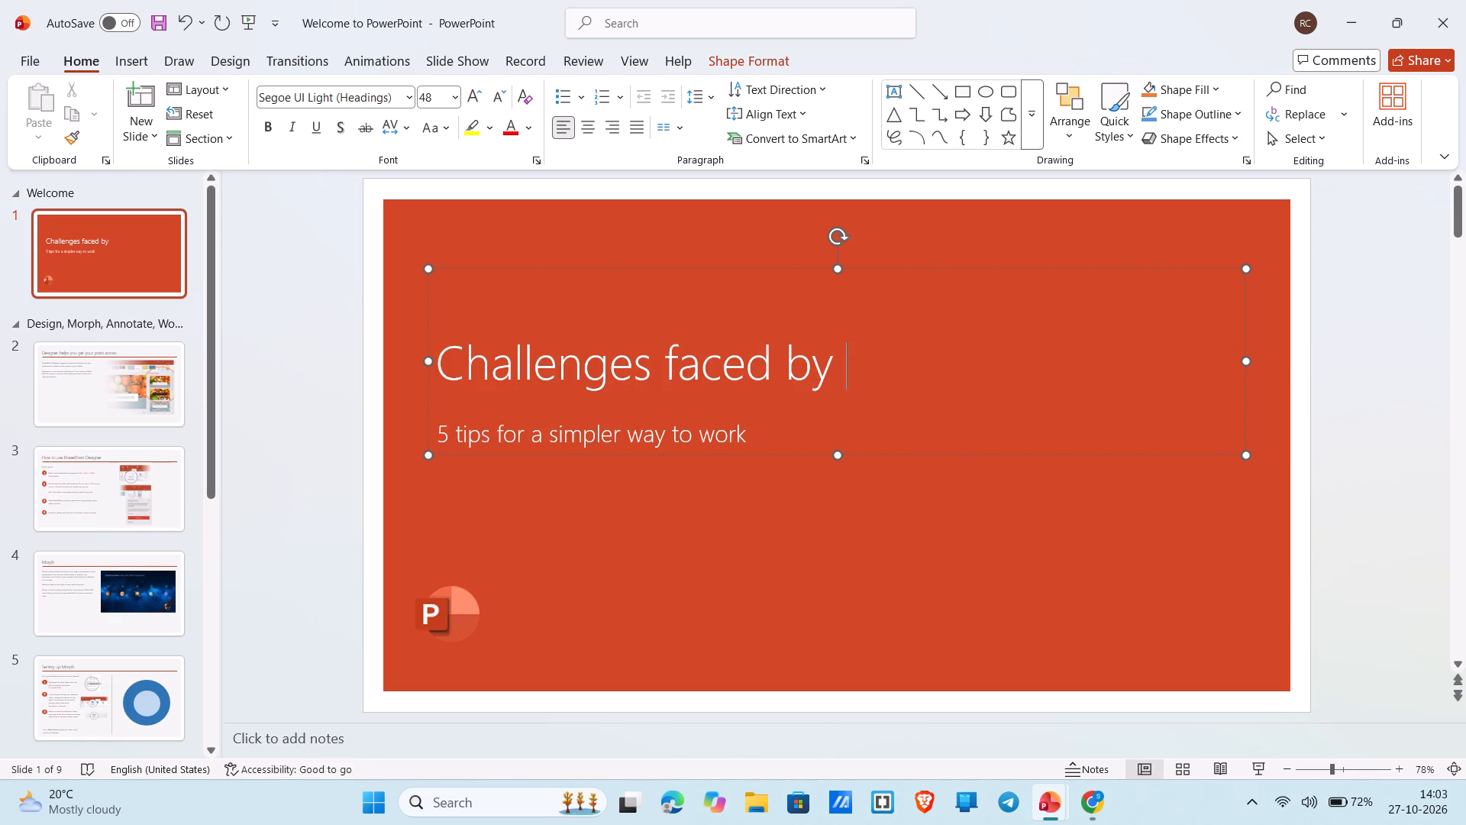
text(vill)
text(agers)
key(space)
Extend the title with "while taking loans from", correcting the spelling of "loans".
text(while taking loas)
key(BackSpace)
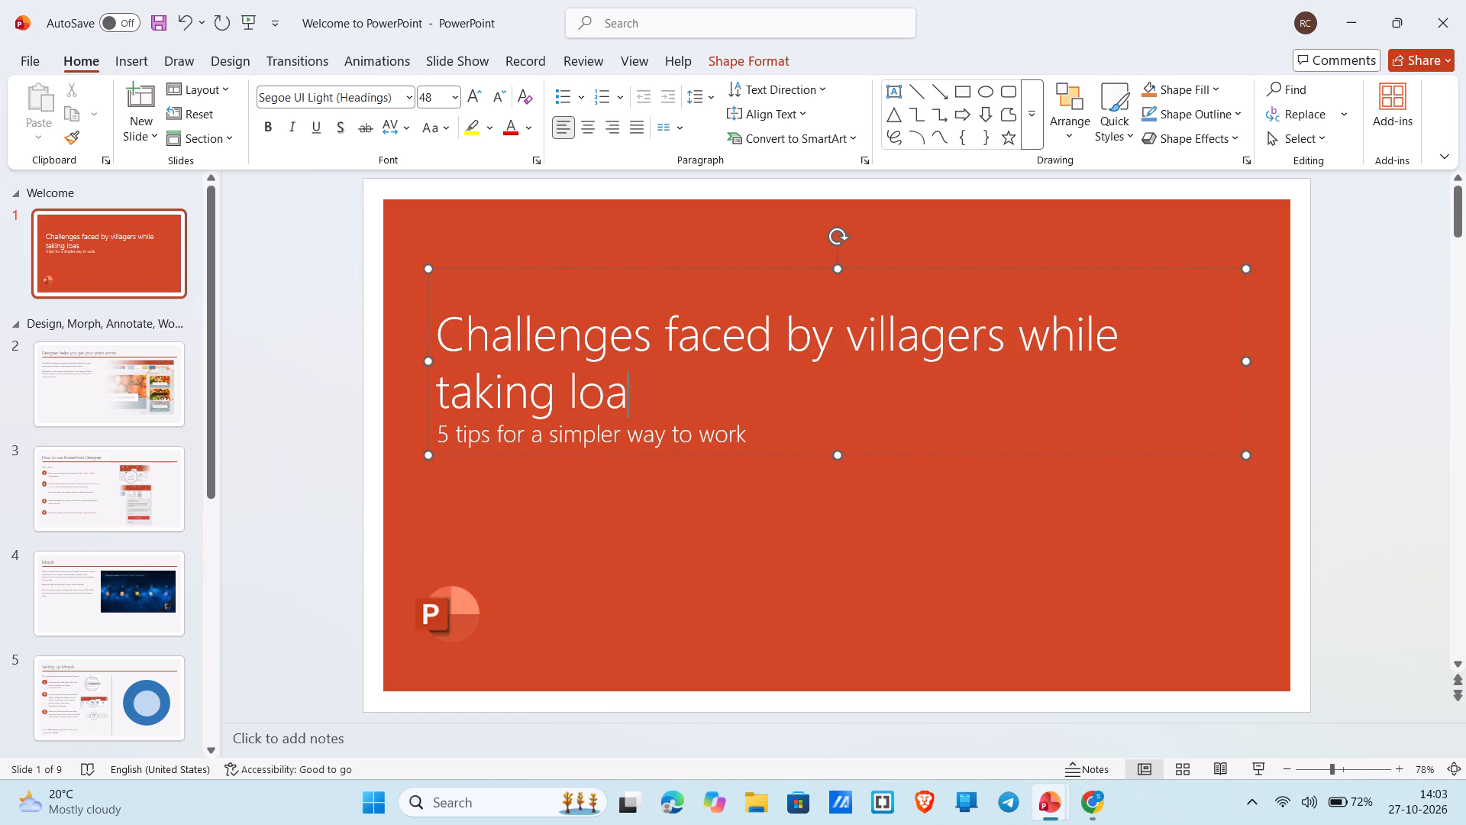
text(bns)
key(space)
key(BackSpace)
key(BackSpace)
key(BackSpace)
key(BackSpace)
text(ns from)
key(space)
Complete the title on slide 1 by adding "NBFC's" after "from".
text(non)
key(minus)
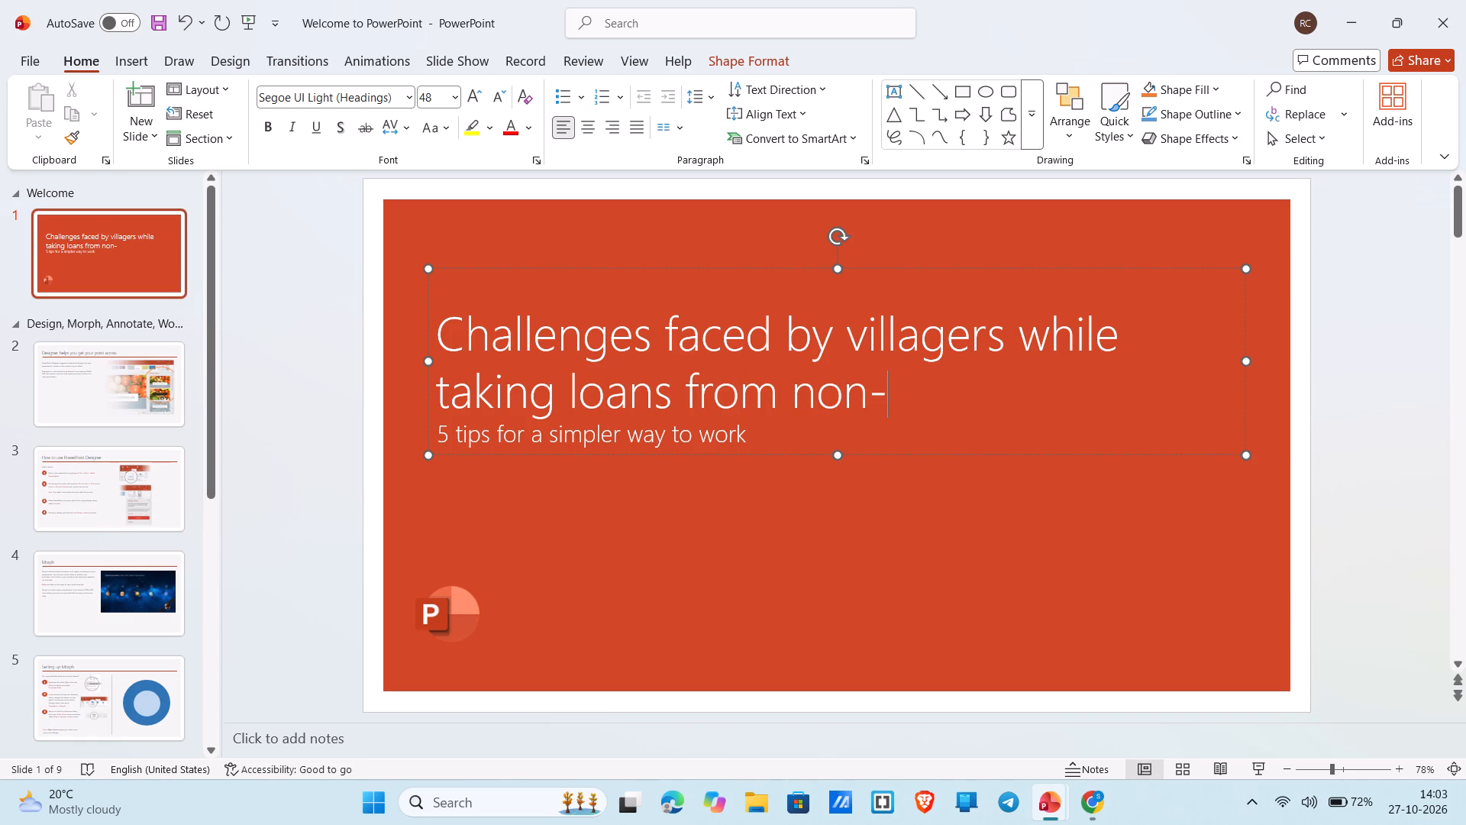
text(ba)
key(BackSpace)
key(BackSpace)
key(BackSpace)
key(BackSpace)
key(BackSpace)
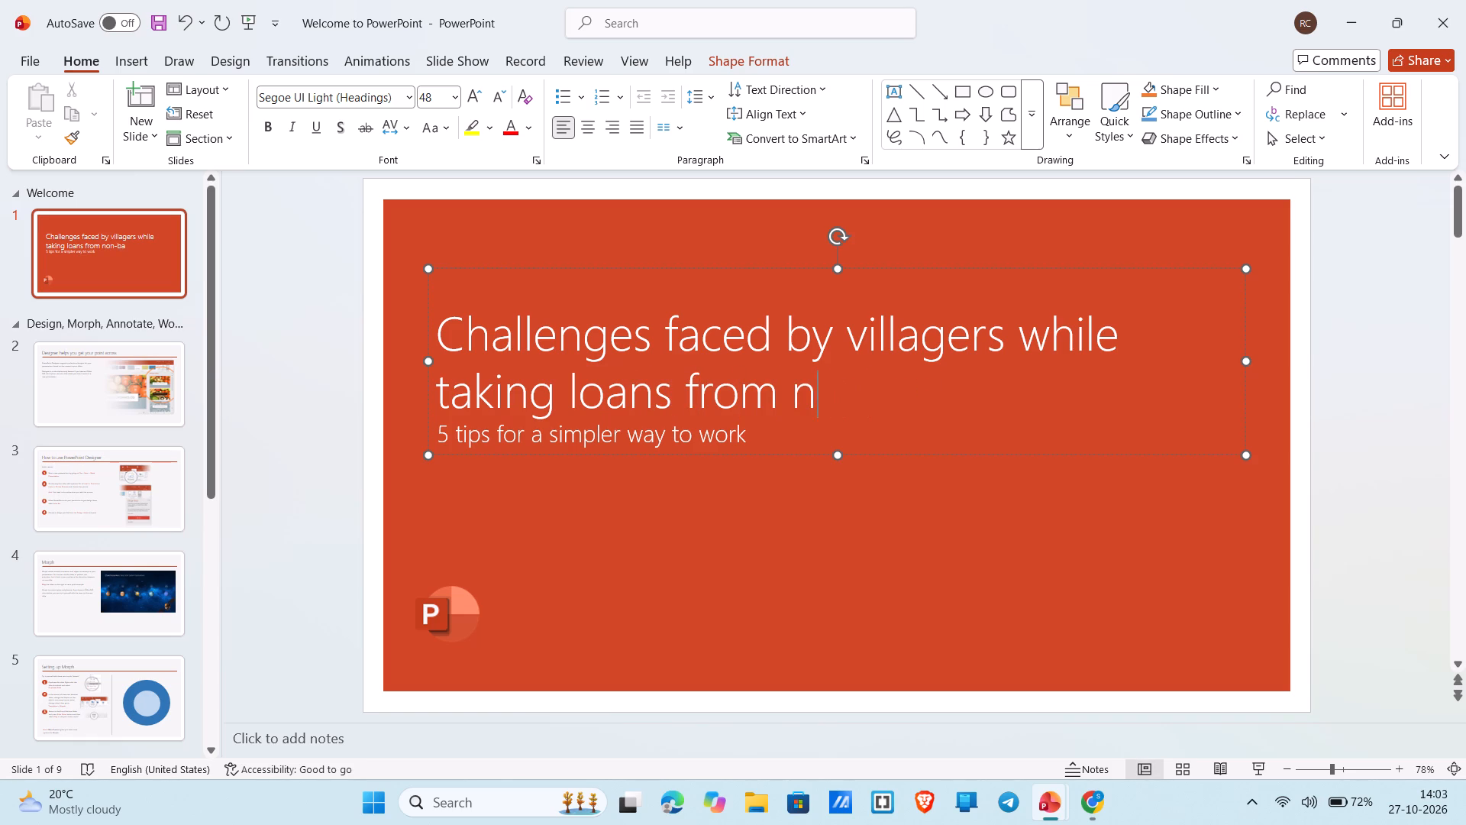
key(BackSpace)
text(NBFC)
key(apostrophe)
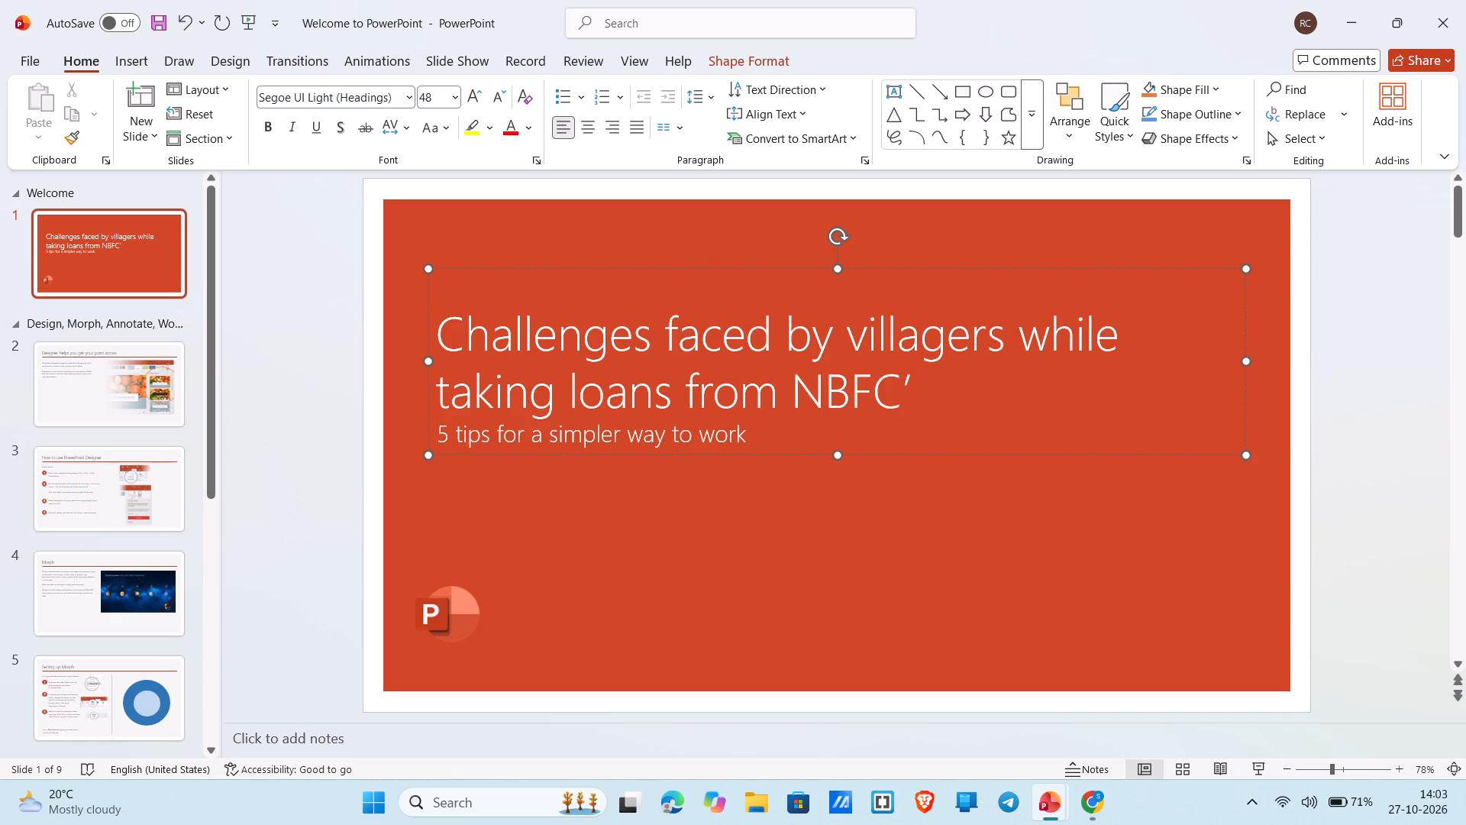
key(s)
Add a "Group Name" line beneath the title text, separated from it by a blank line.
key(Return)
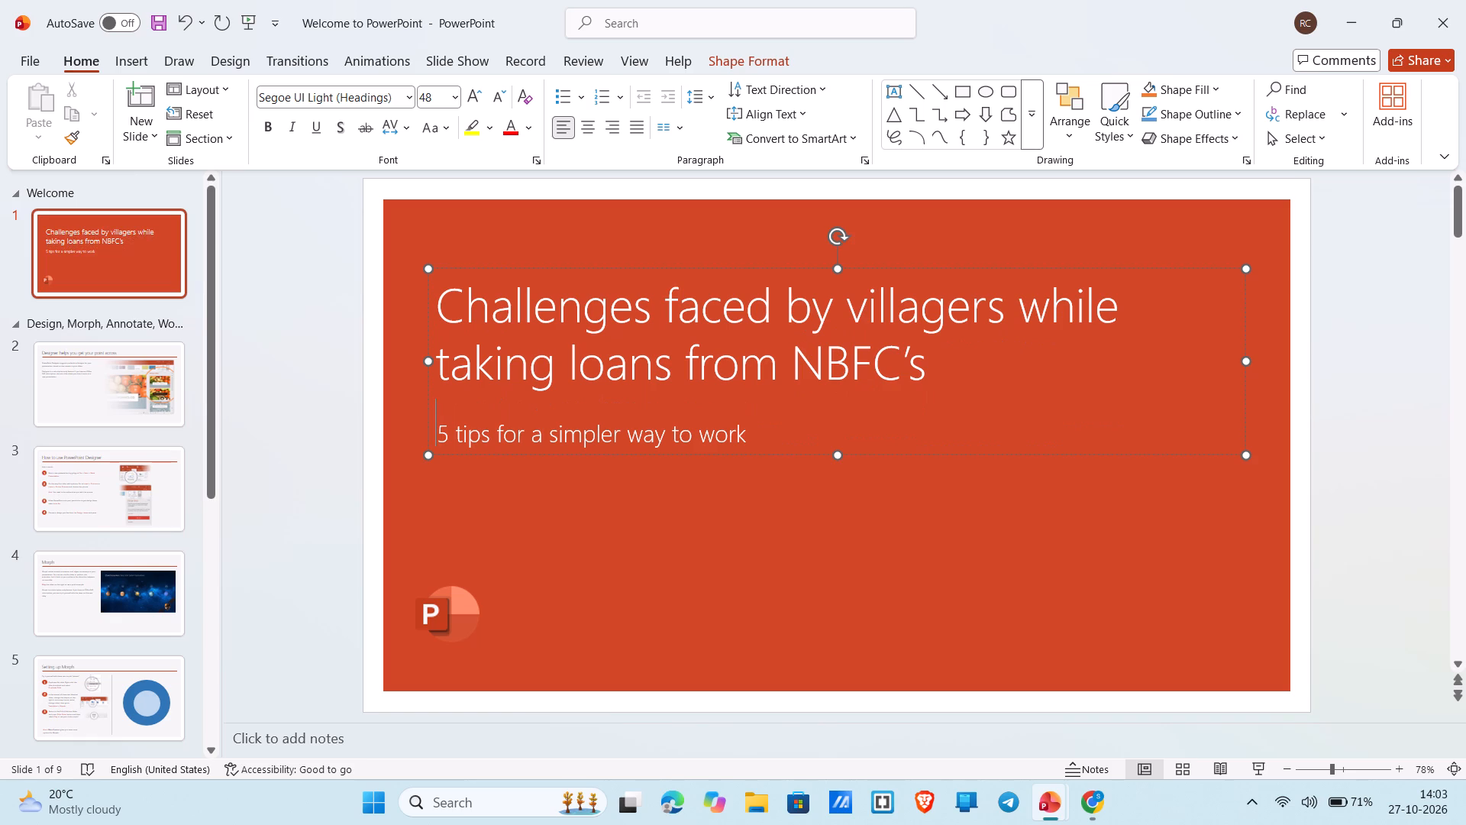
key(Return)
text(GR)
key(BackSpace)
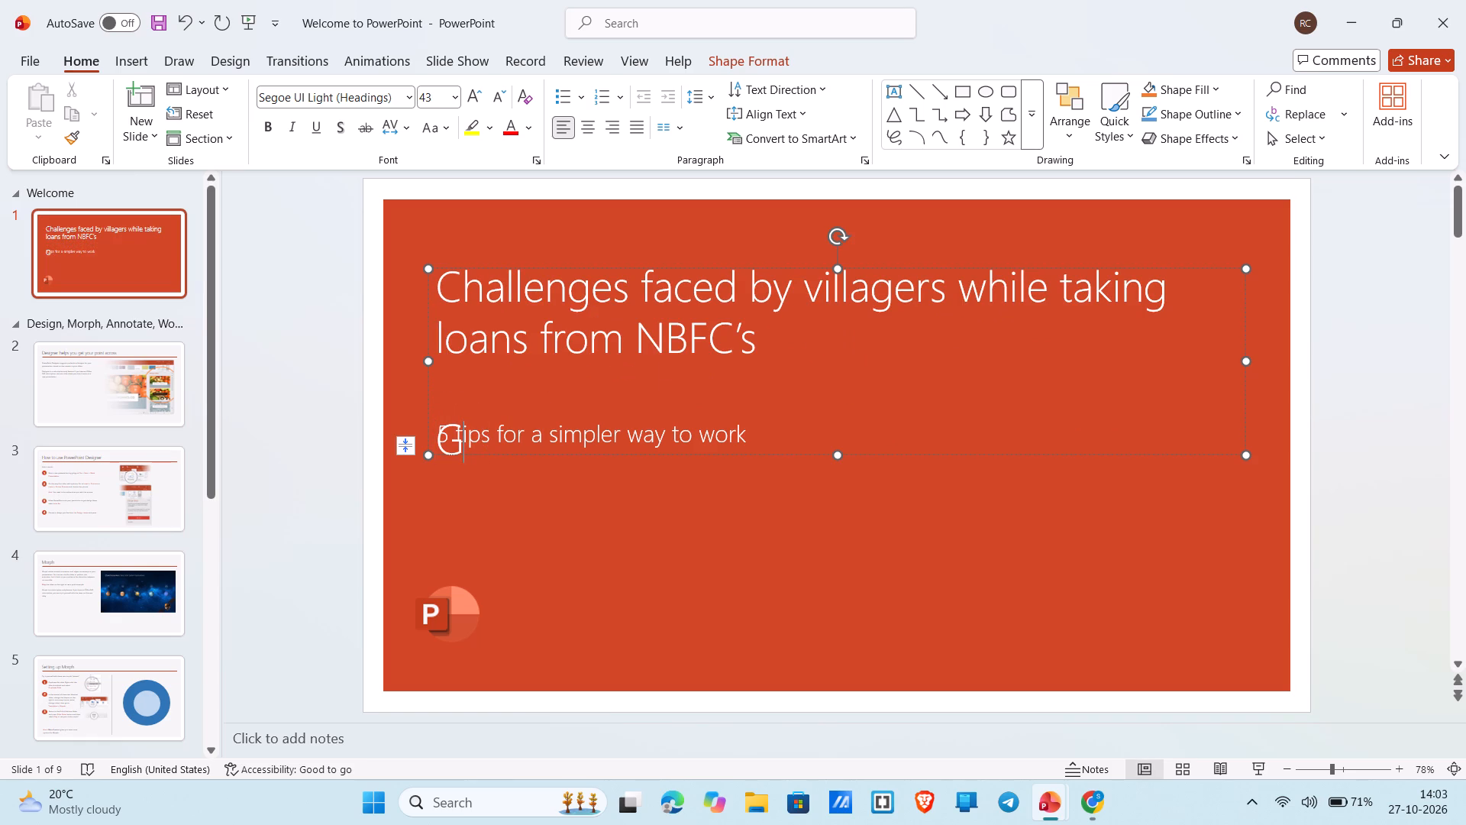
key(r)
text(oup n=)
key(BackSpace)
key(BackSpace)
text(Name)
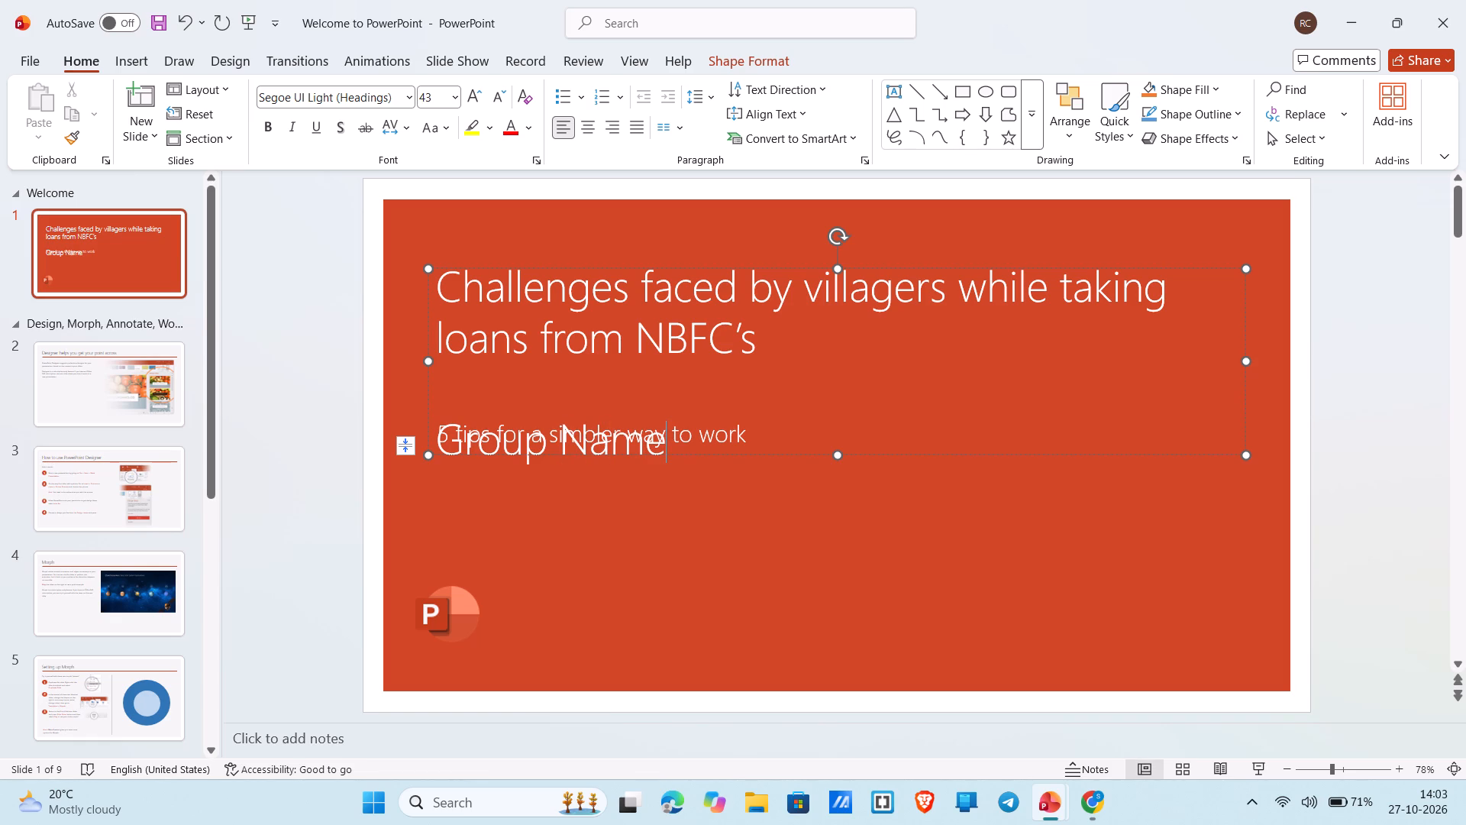
Delete the subtitle text "5 tips for a simpler way to work" on slide 1.
drag(748, 436, 518, 450)
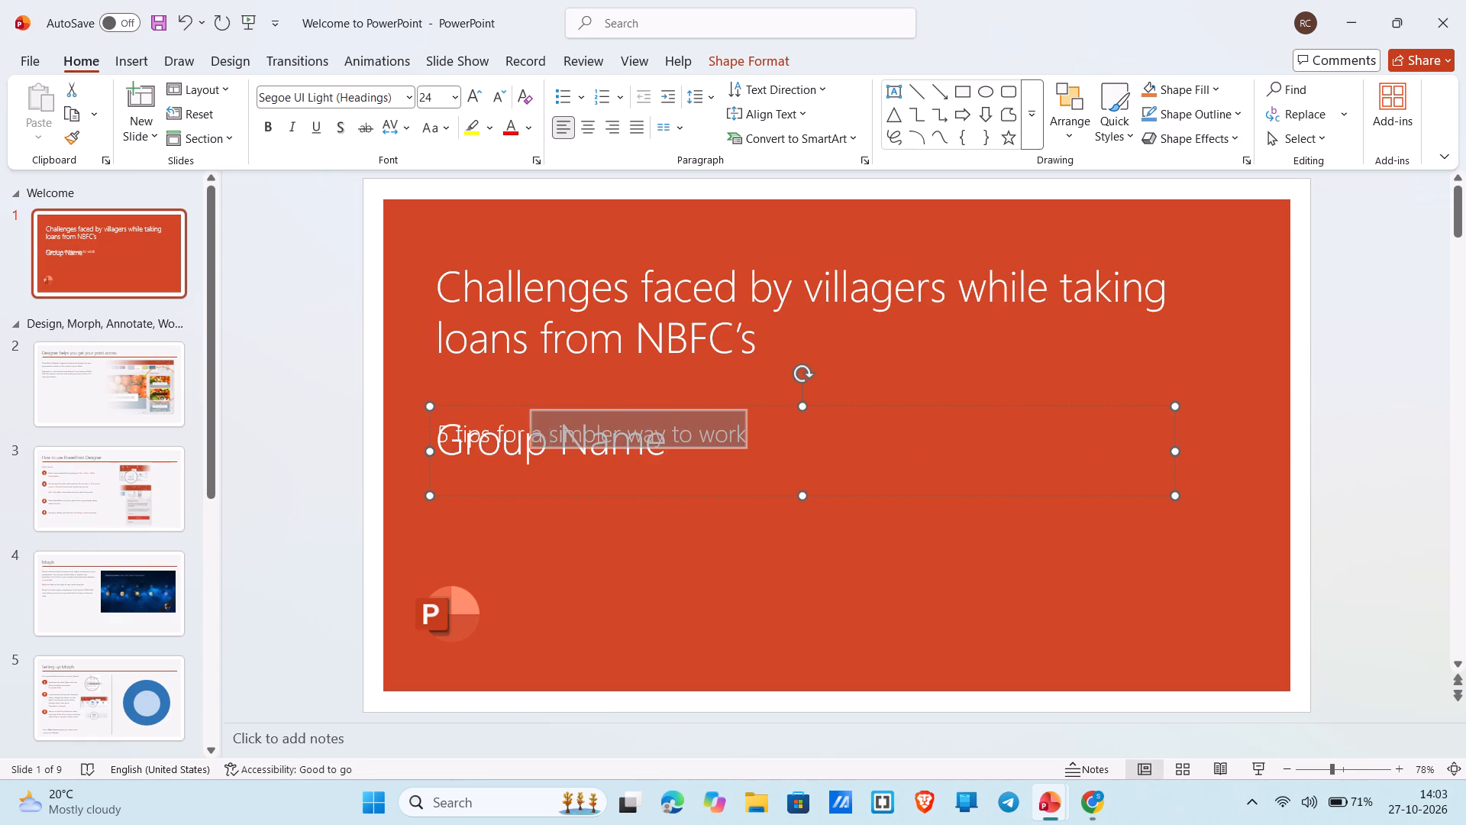
drag(518, 450, 413, 445)
key(BackSpace)
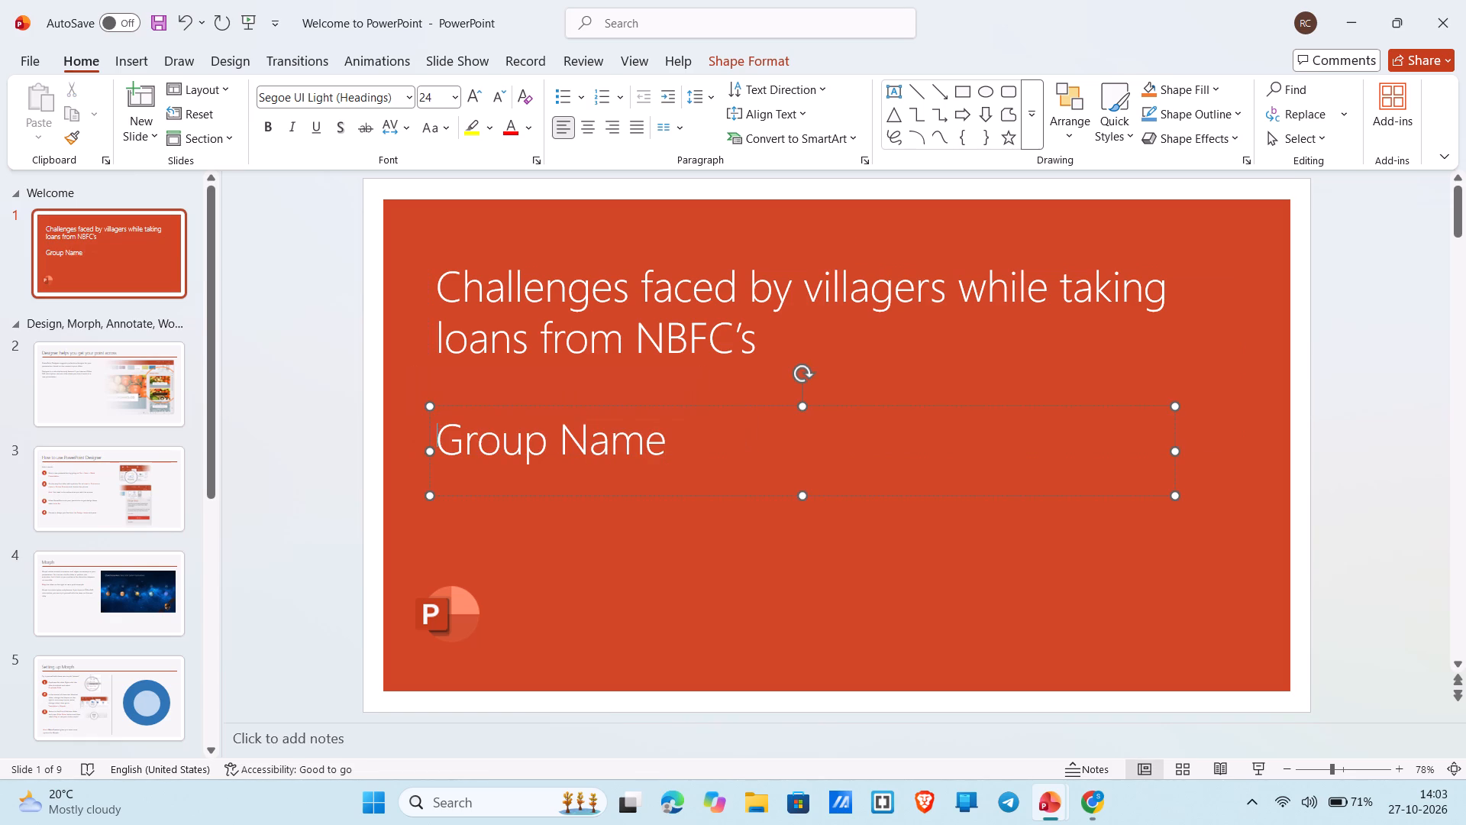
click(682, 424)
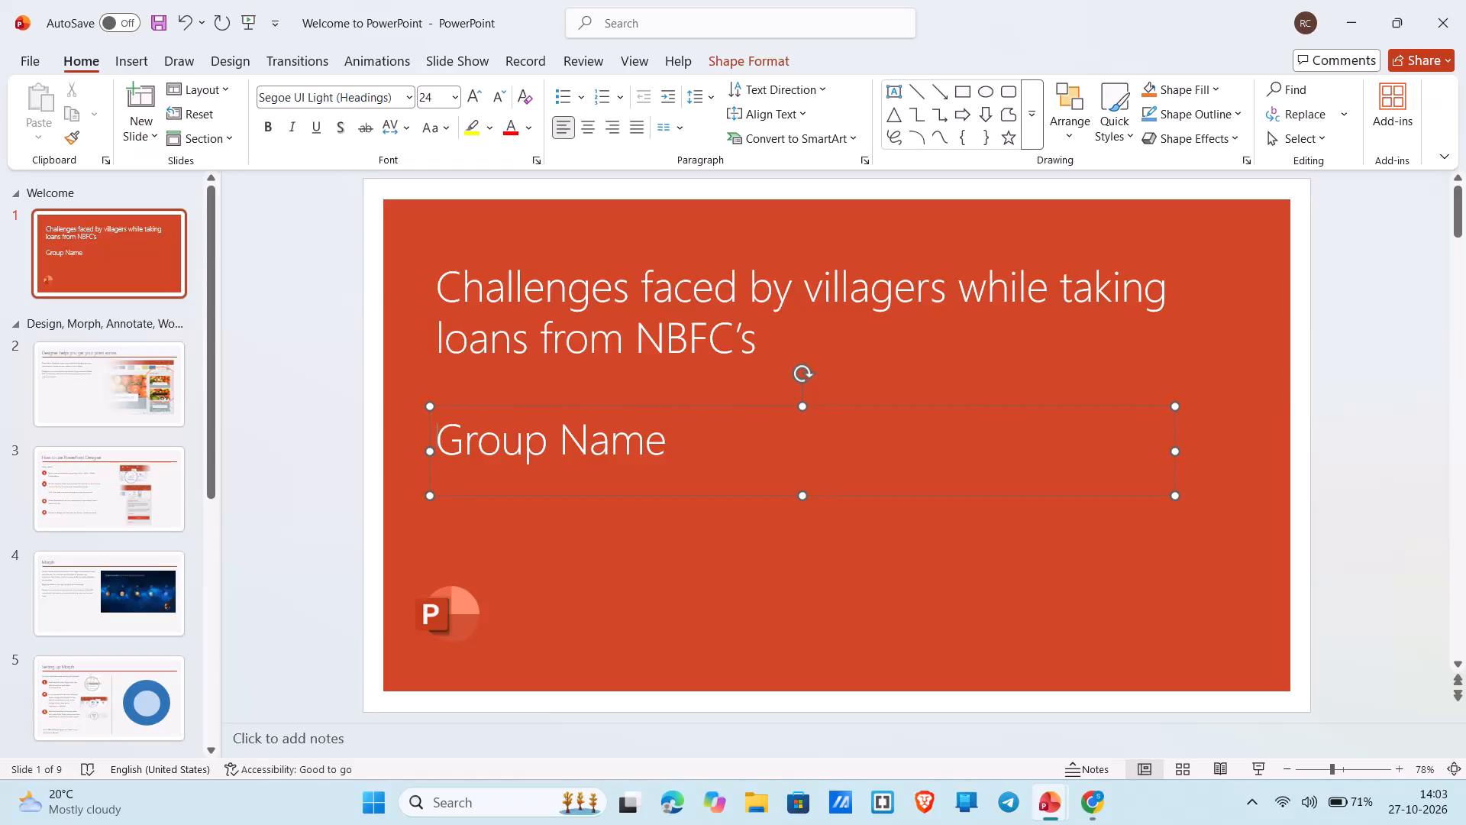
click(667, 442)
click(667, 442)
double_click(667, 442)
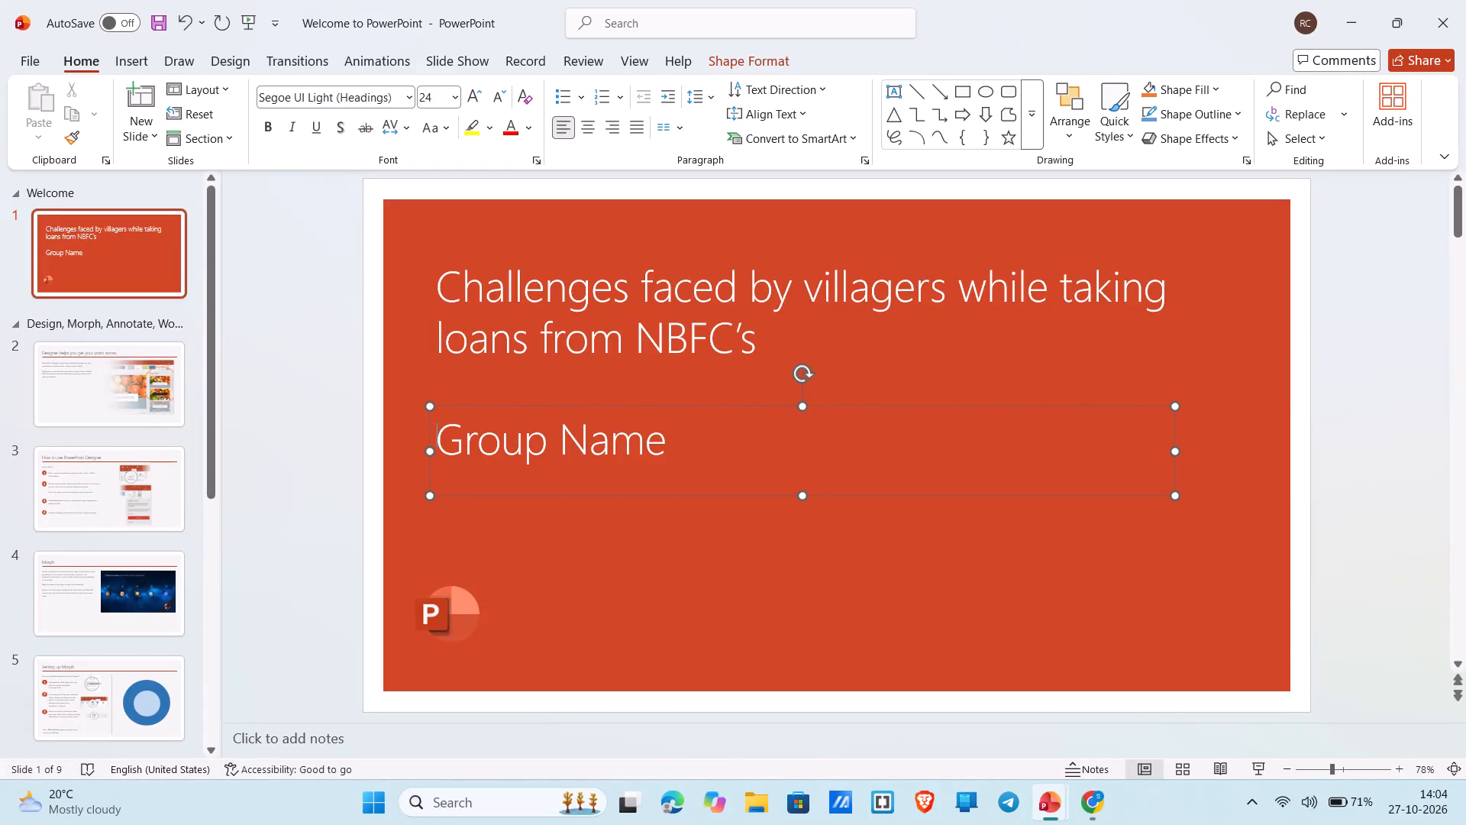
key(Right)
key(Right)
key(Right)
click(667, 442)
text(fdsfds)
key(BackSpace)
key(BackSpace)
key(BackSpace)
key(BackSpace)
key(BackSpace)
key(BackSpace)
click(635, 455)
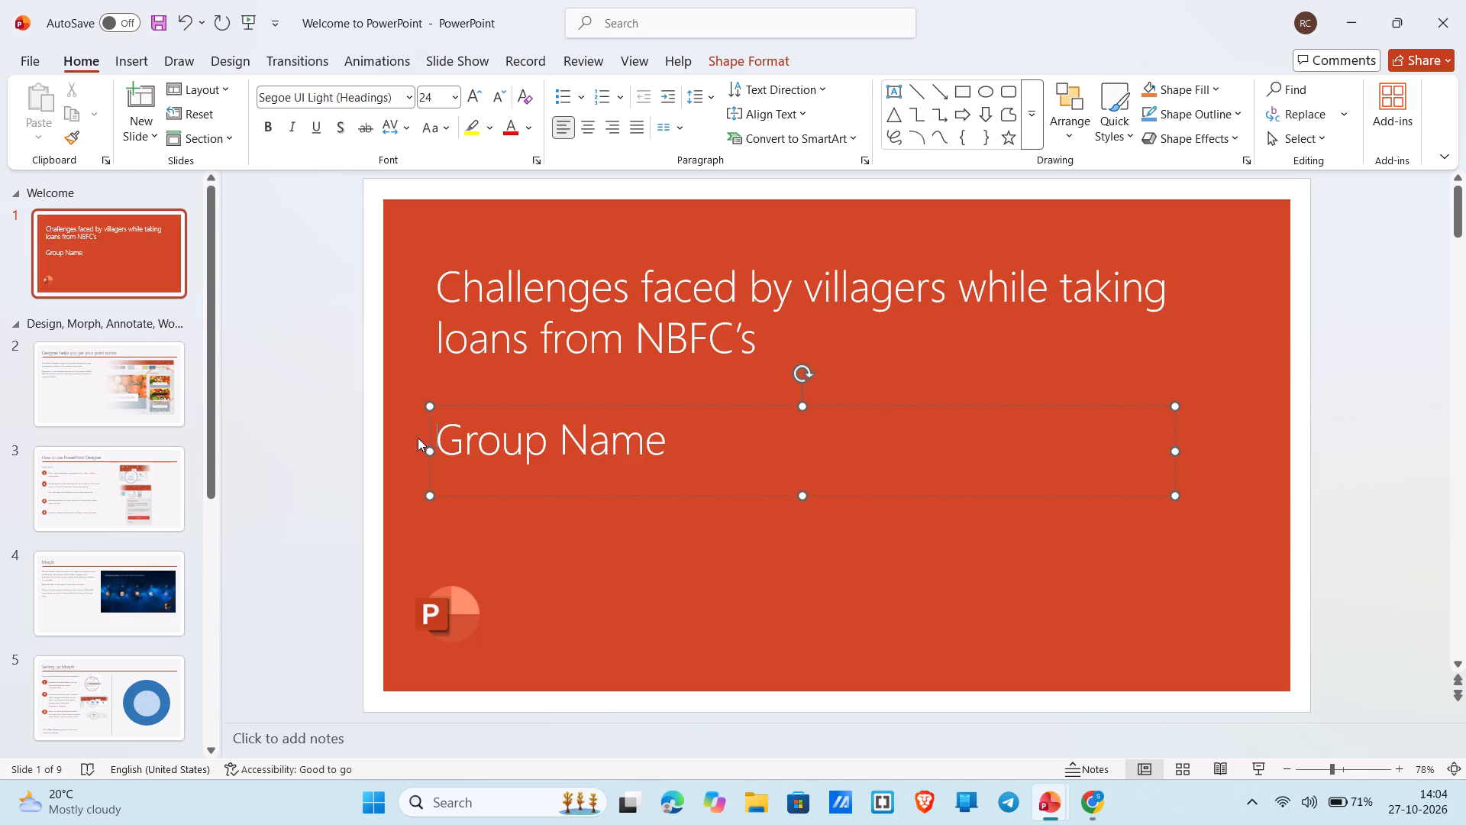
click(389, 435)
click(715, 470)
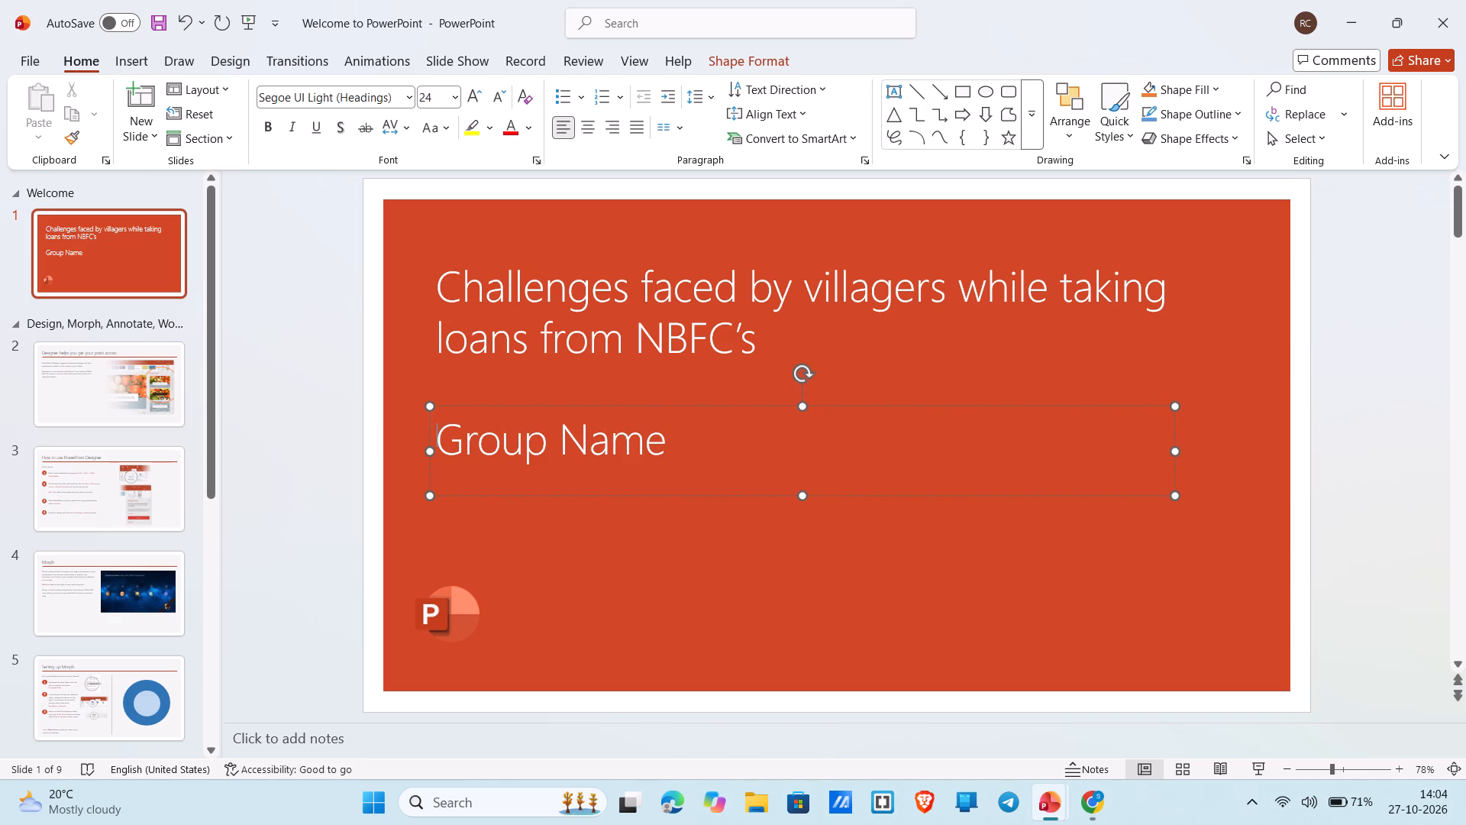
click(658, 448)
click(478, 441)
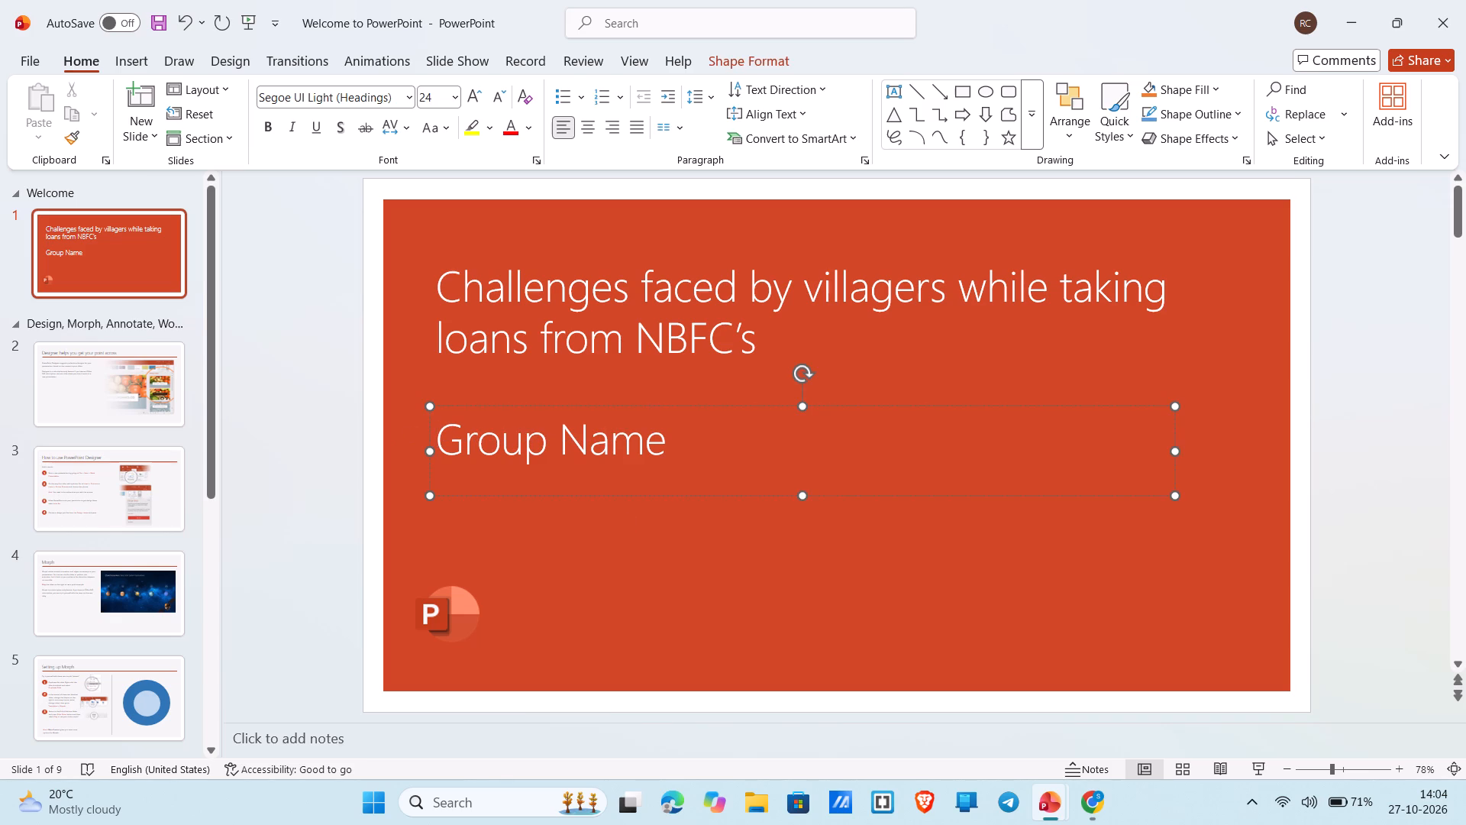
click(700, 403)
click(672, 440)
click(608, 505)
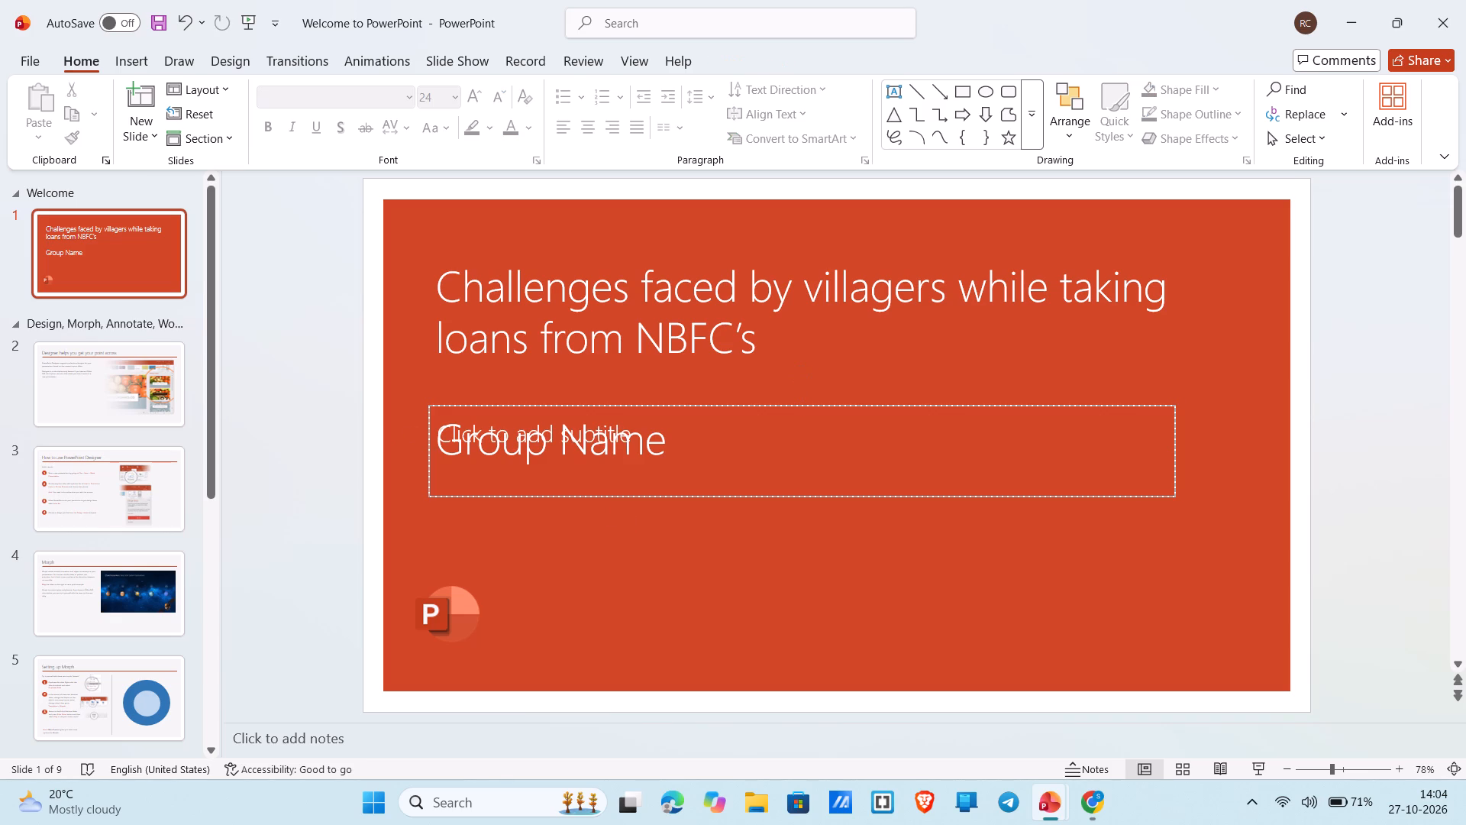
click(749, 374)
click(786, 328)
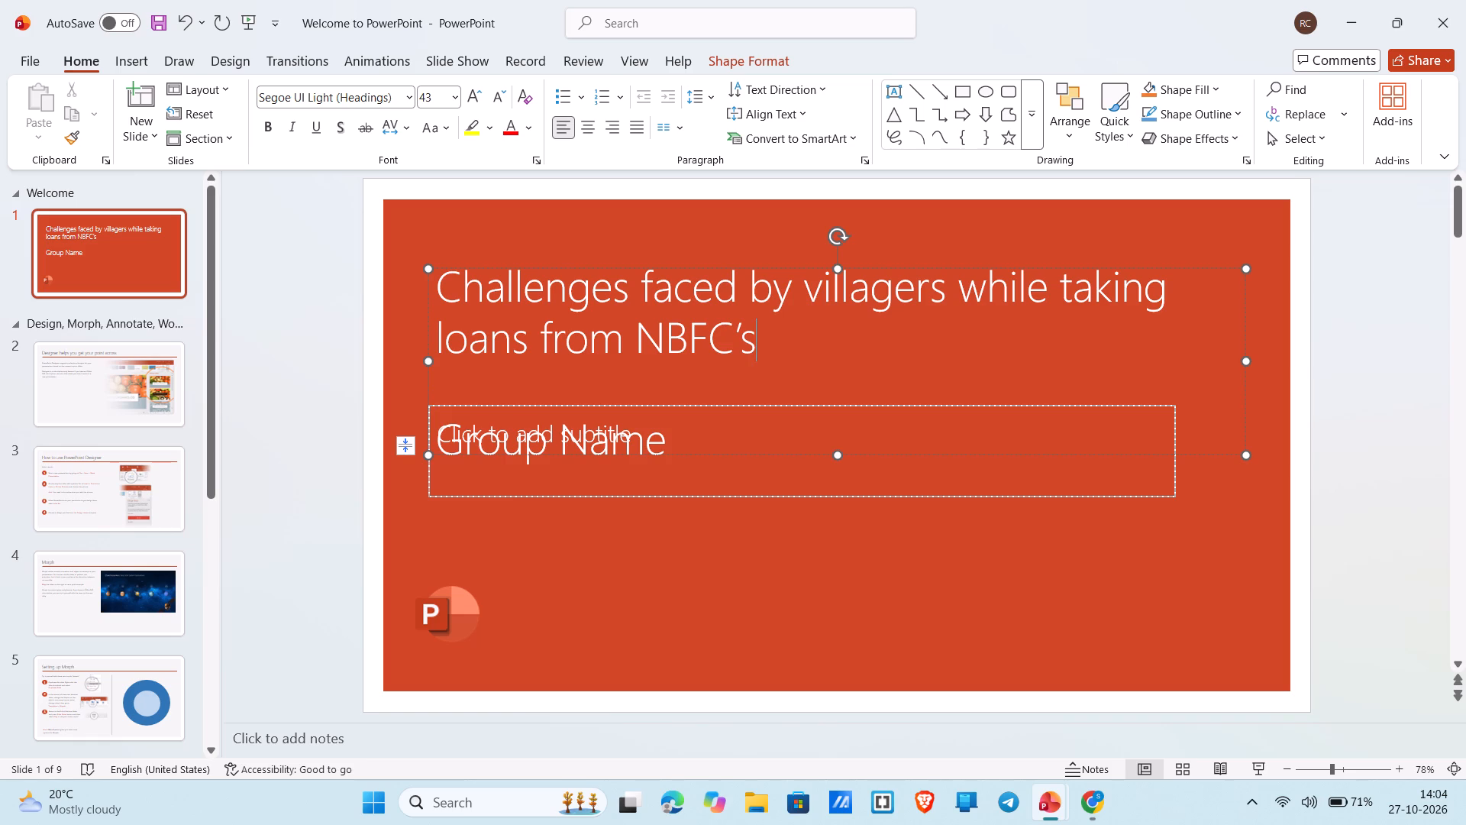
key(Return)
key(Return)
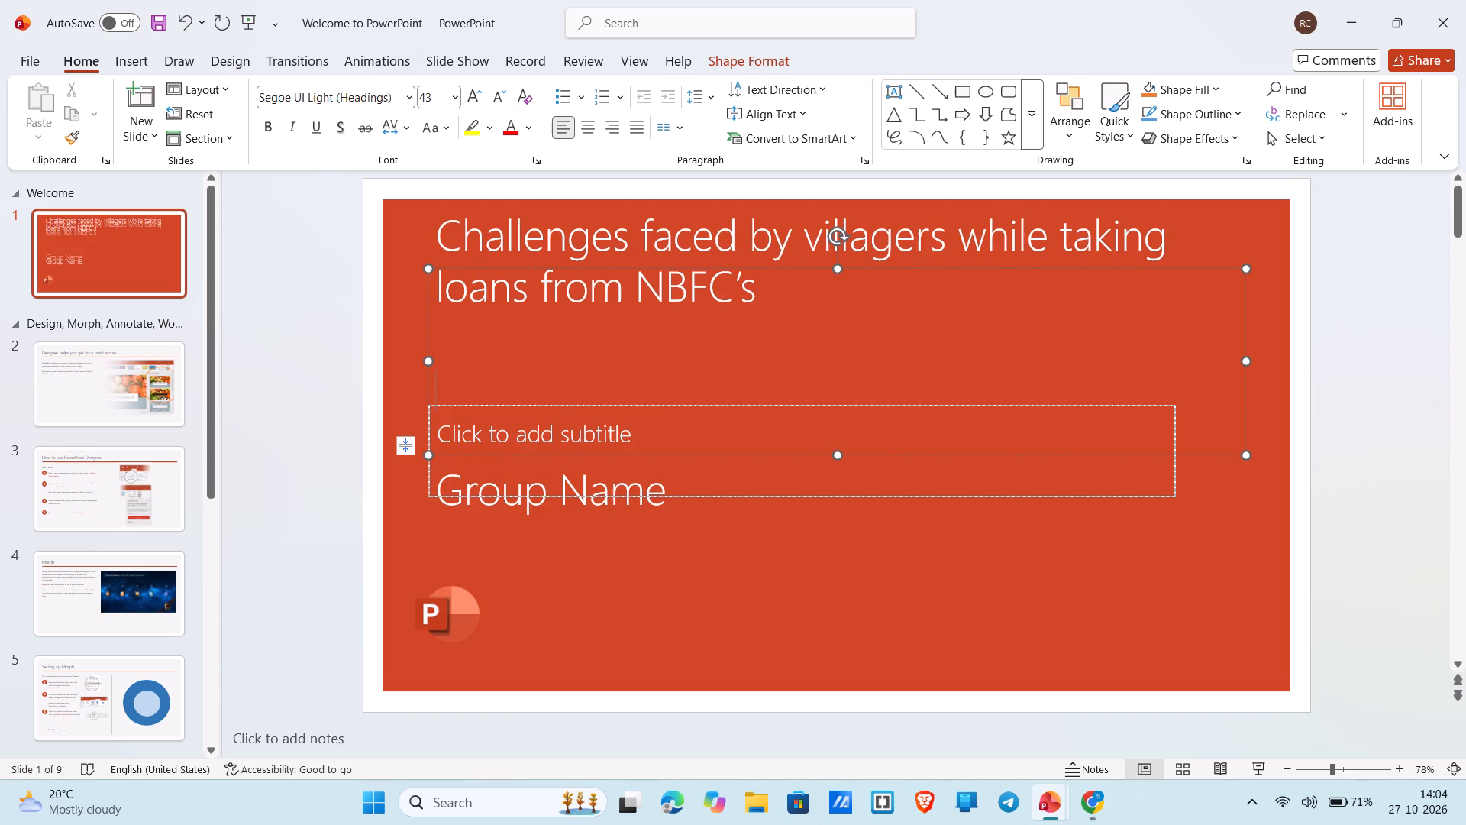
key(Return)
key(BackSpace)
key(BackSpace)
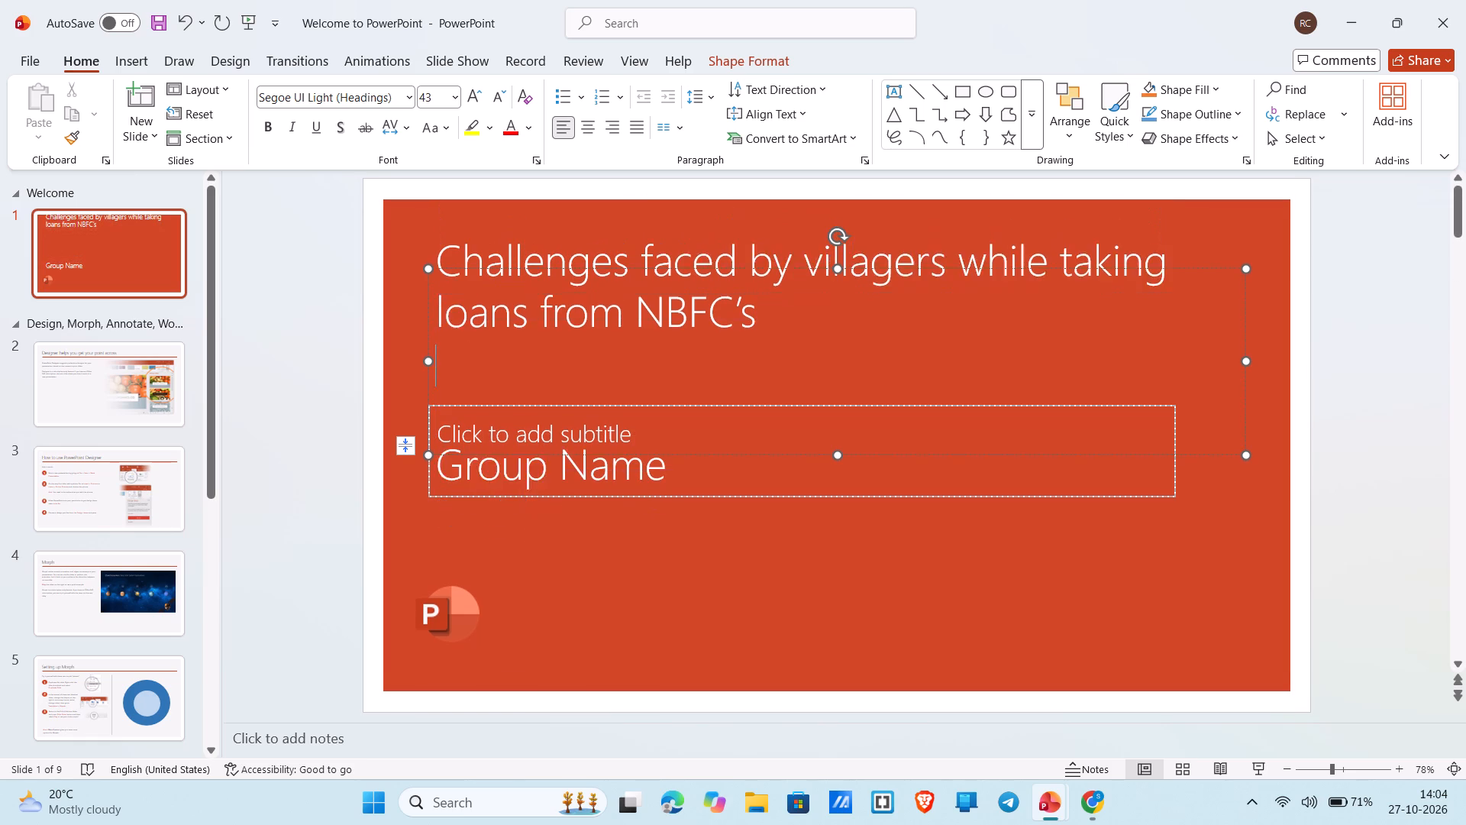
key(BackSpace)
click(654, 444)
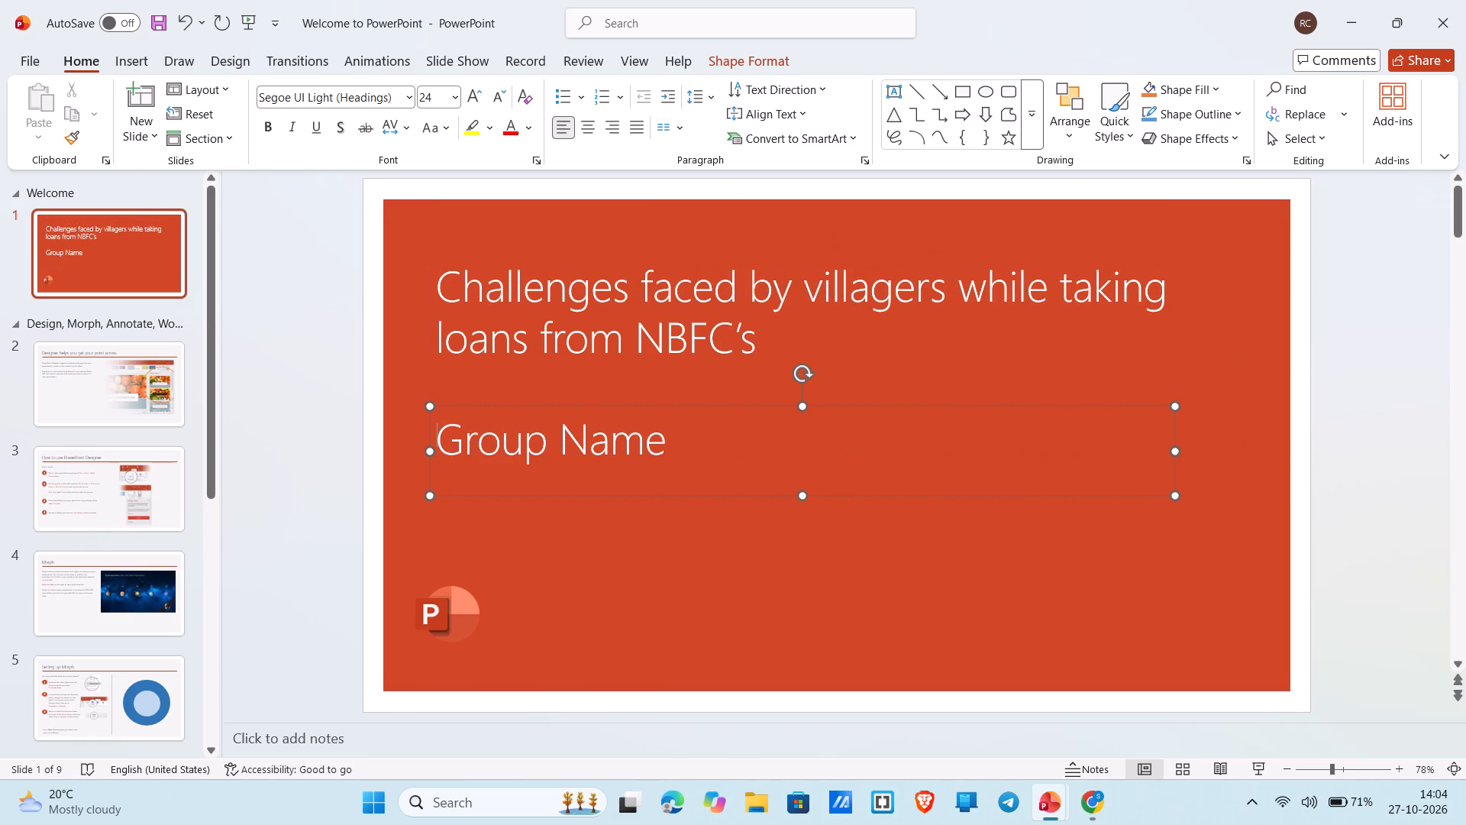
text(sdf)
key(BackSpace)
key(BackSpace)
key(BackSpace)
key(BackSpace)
Enlarge the empty subtitle placeholder slightly by raising its top edge.
drag(802, 405, 800, 394)
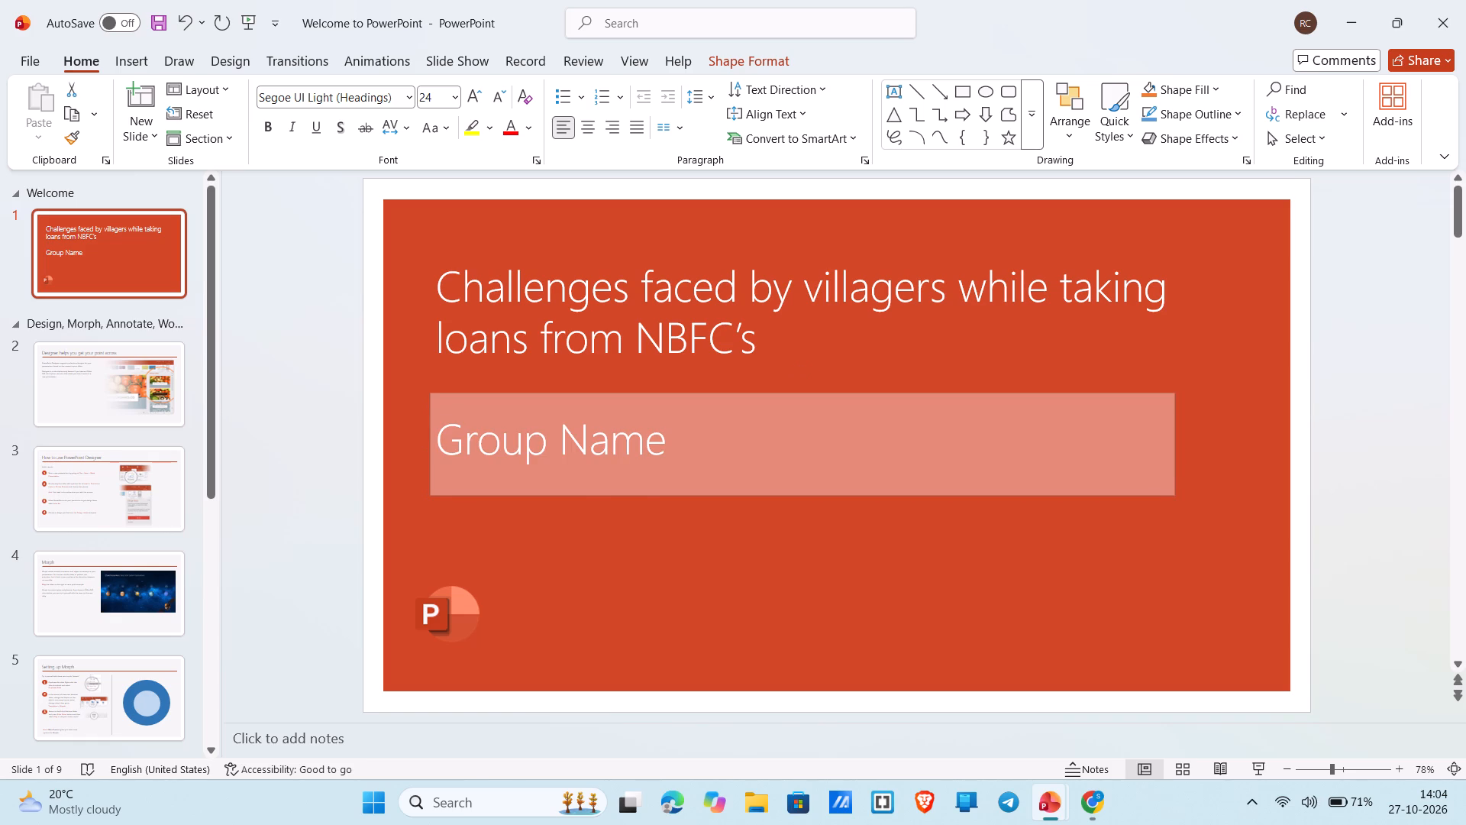
drag(800, 394, 798, 397)
drag(615, 424, 584, 415)
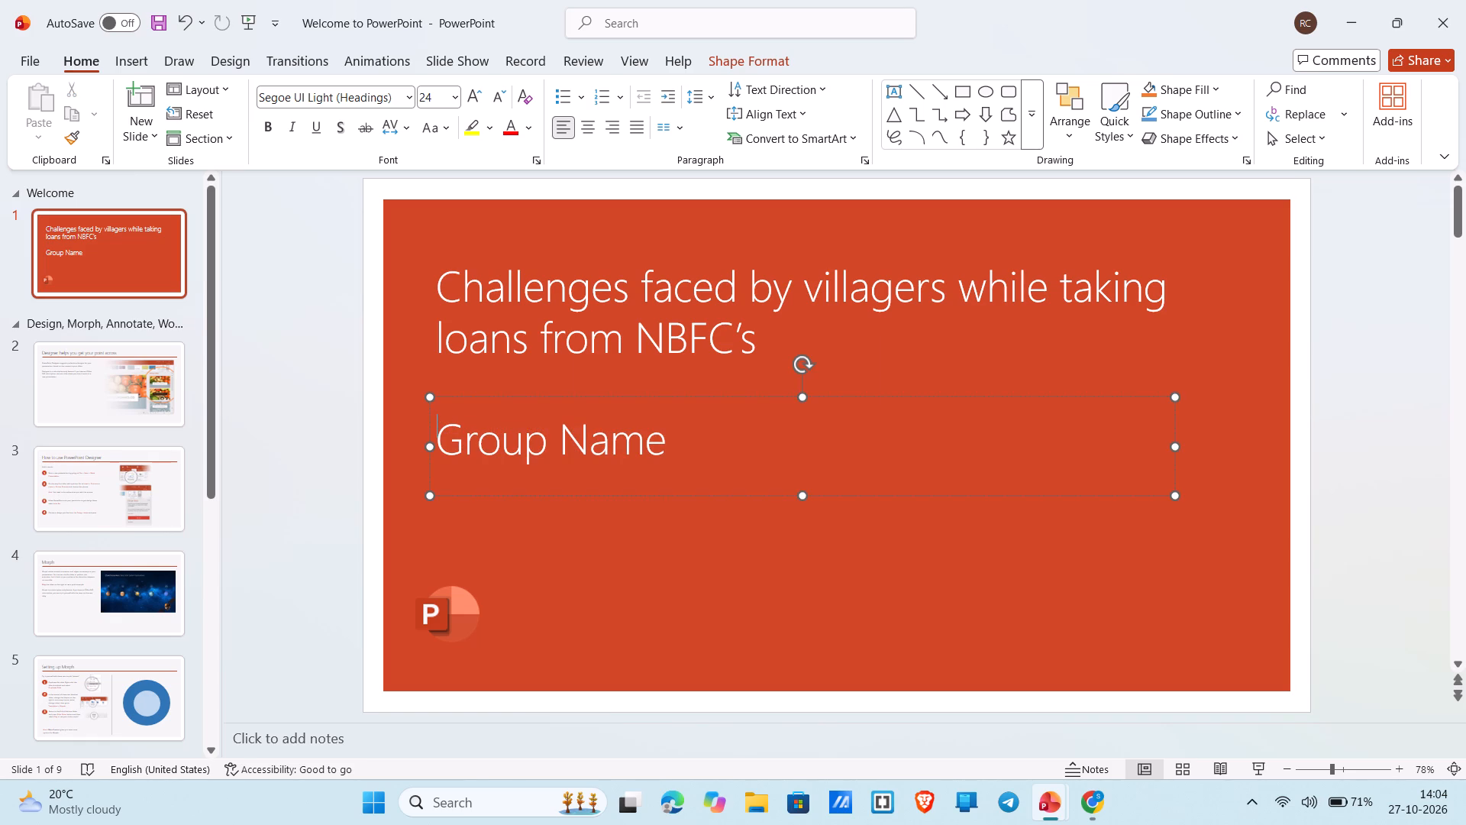
click(581, 430)
click(544, 452)
Insert the line "Group Name: Strategy Cirlce" in the title box after "NBFC's", leaving a blank line between them.
click(757, 326)
key(Return)
key(Return)
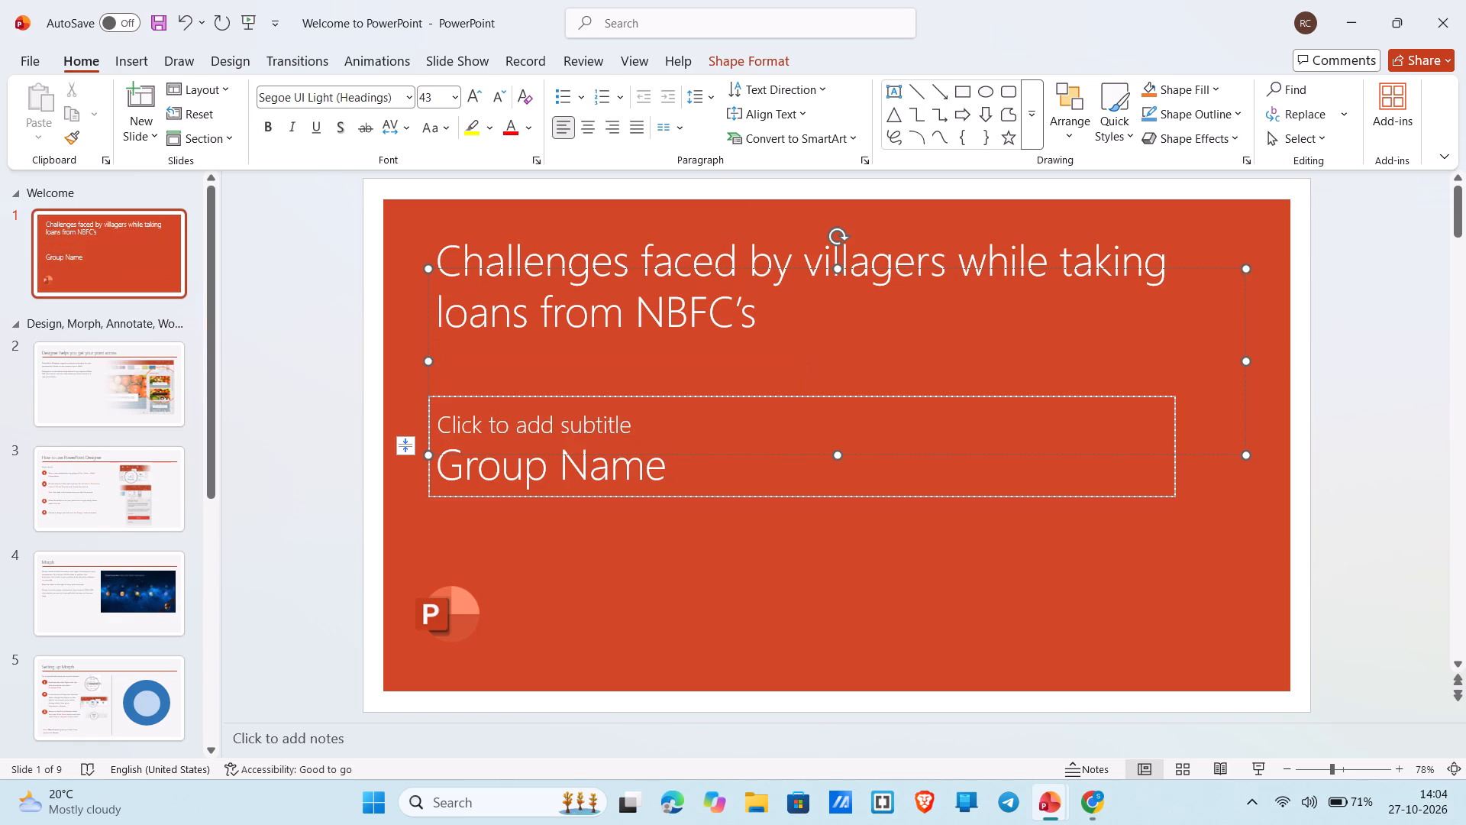
key(Return)
text(Grp-)
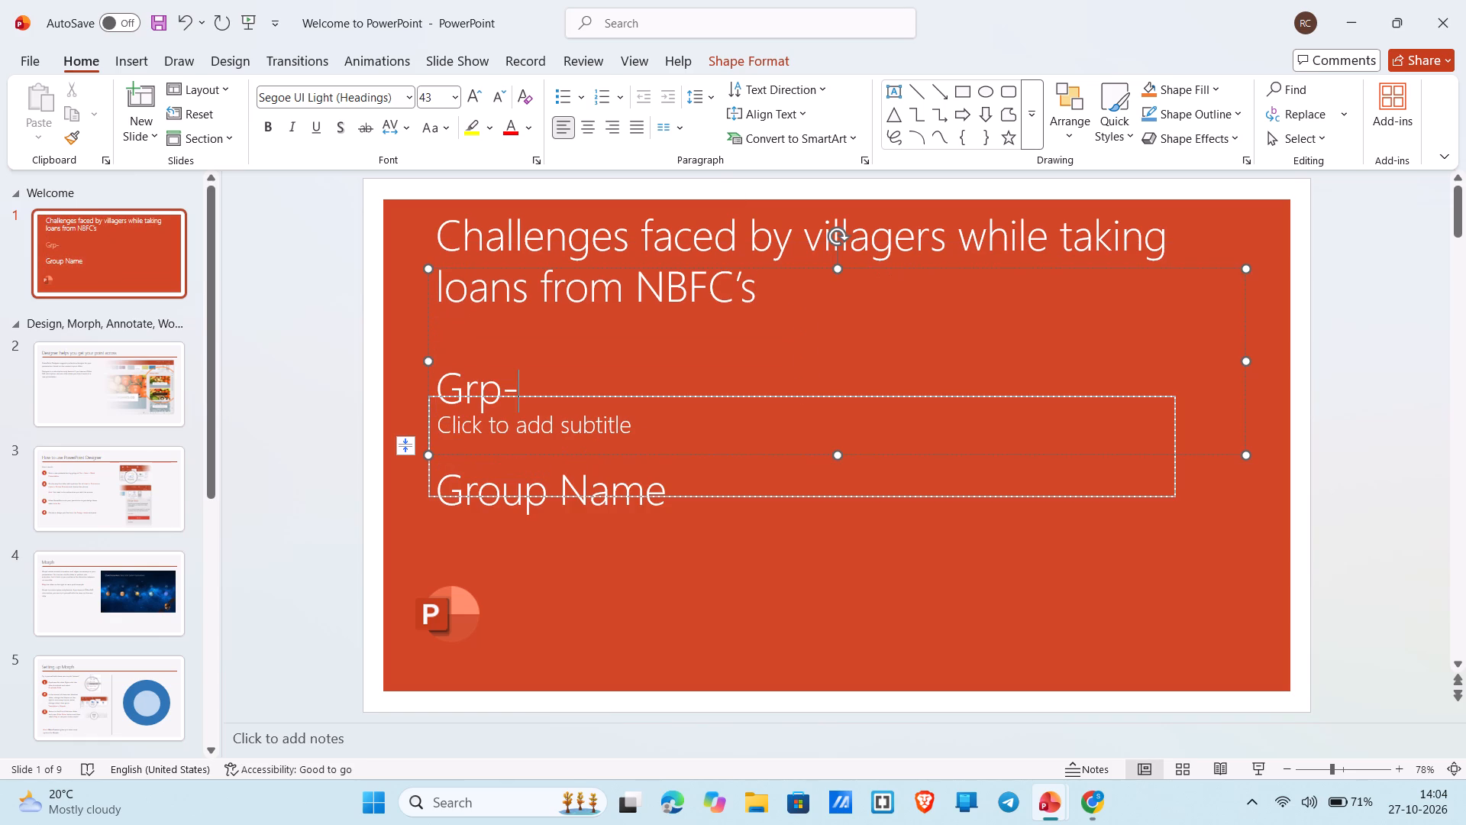
key(BackSpace)
key(BackSpace)
key(o)
text(u[)
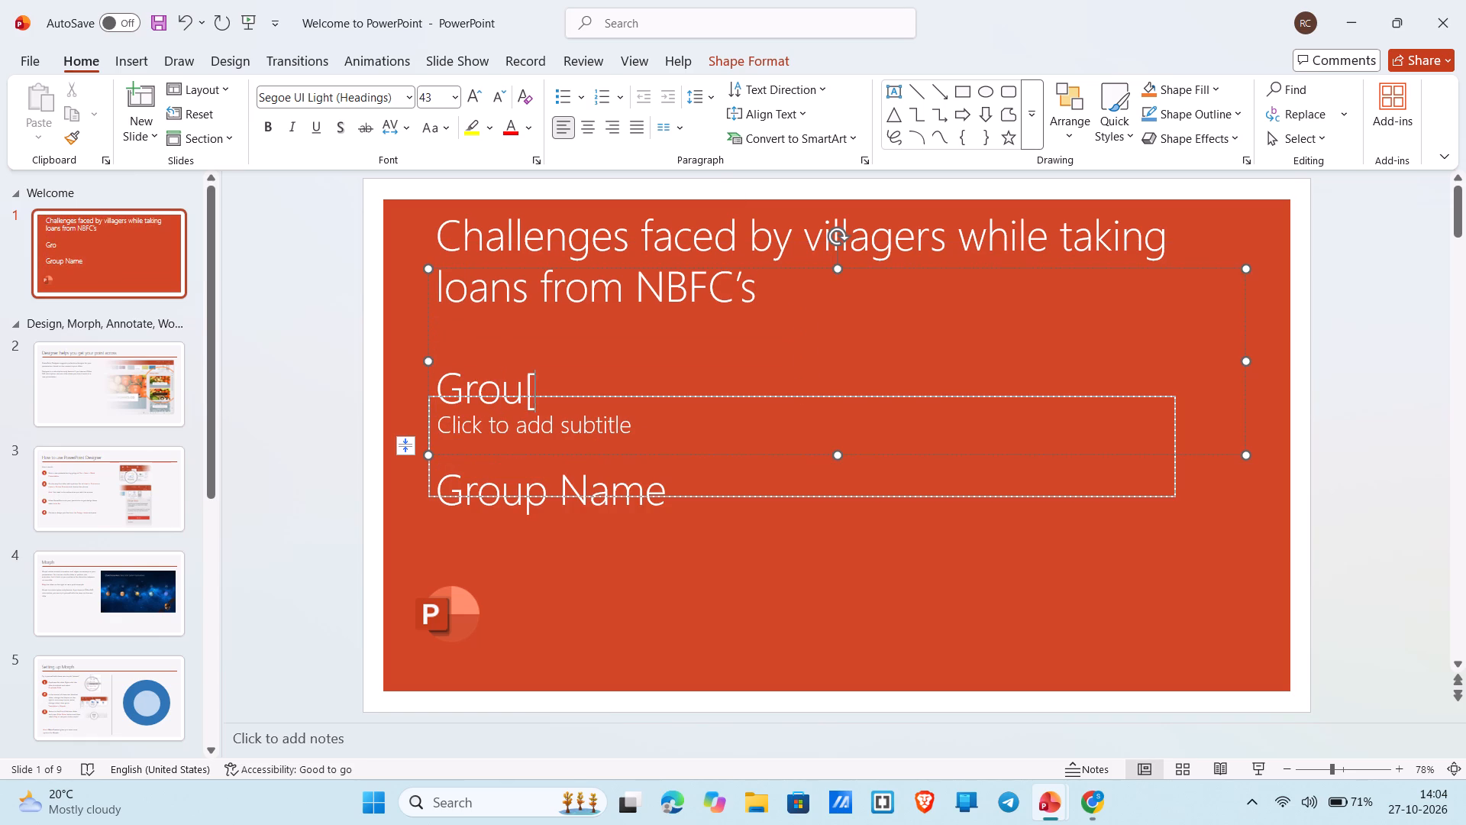
key(BackSpace)
text(p Name)
key(minus)
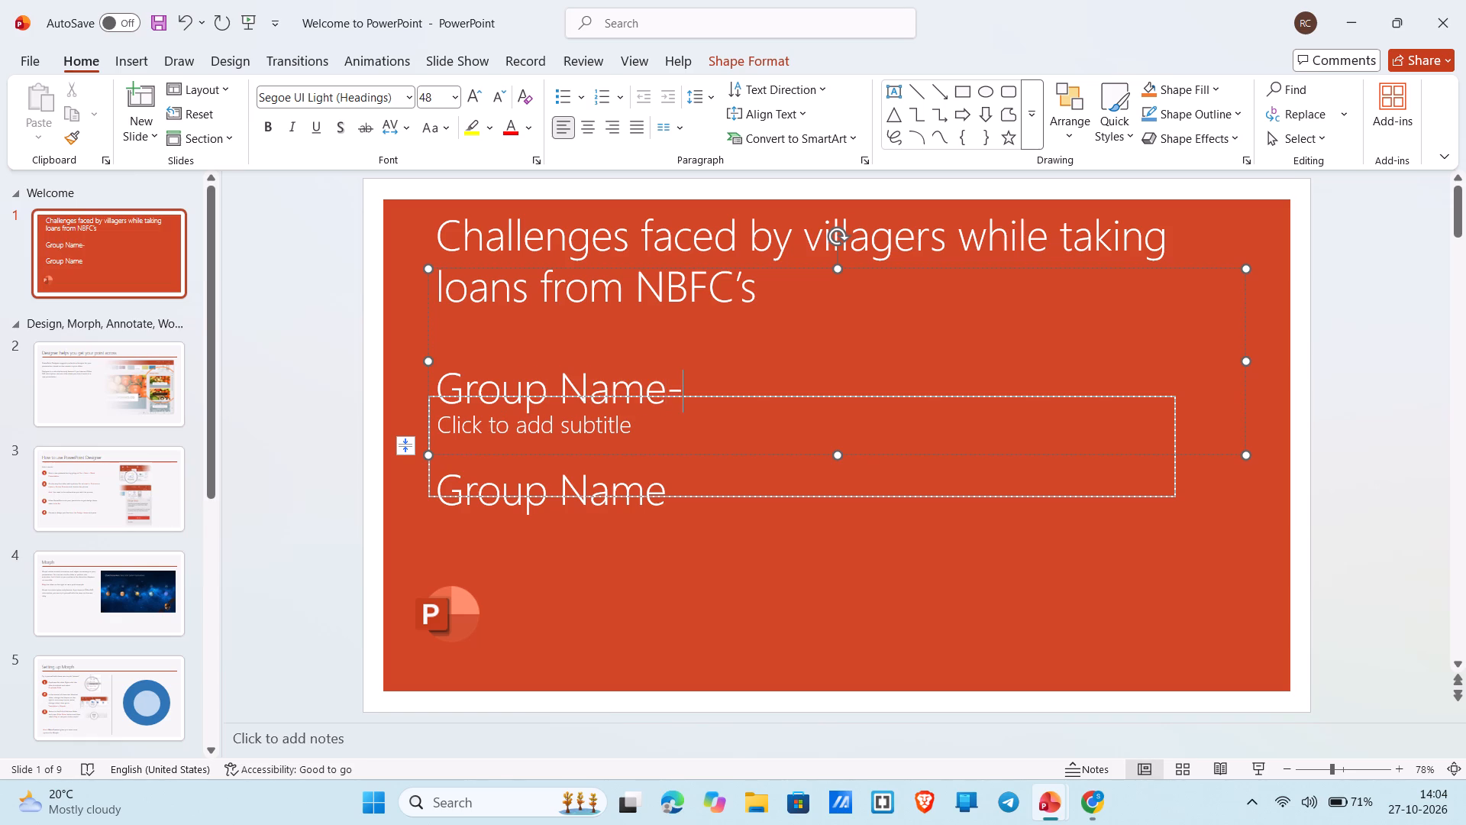
key(BackSpace)
key(semicolon)
key(BackSpace)
text(:)
key(space)
text(Str)
text(ategy Cirlce)
key(space)
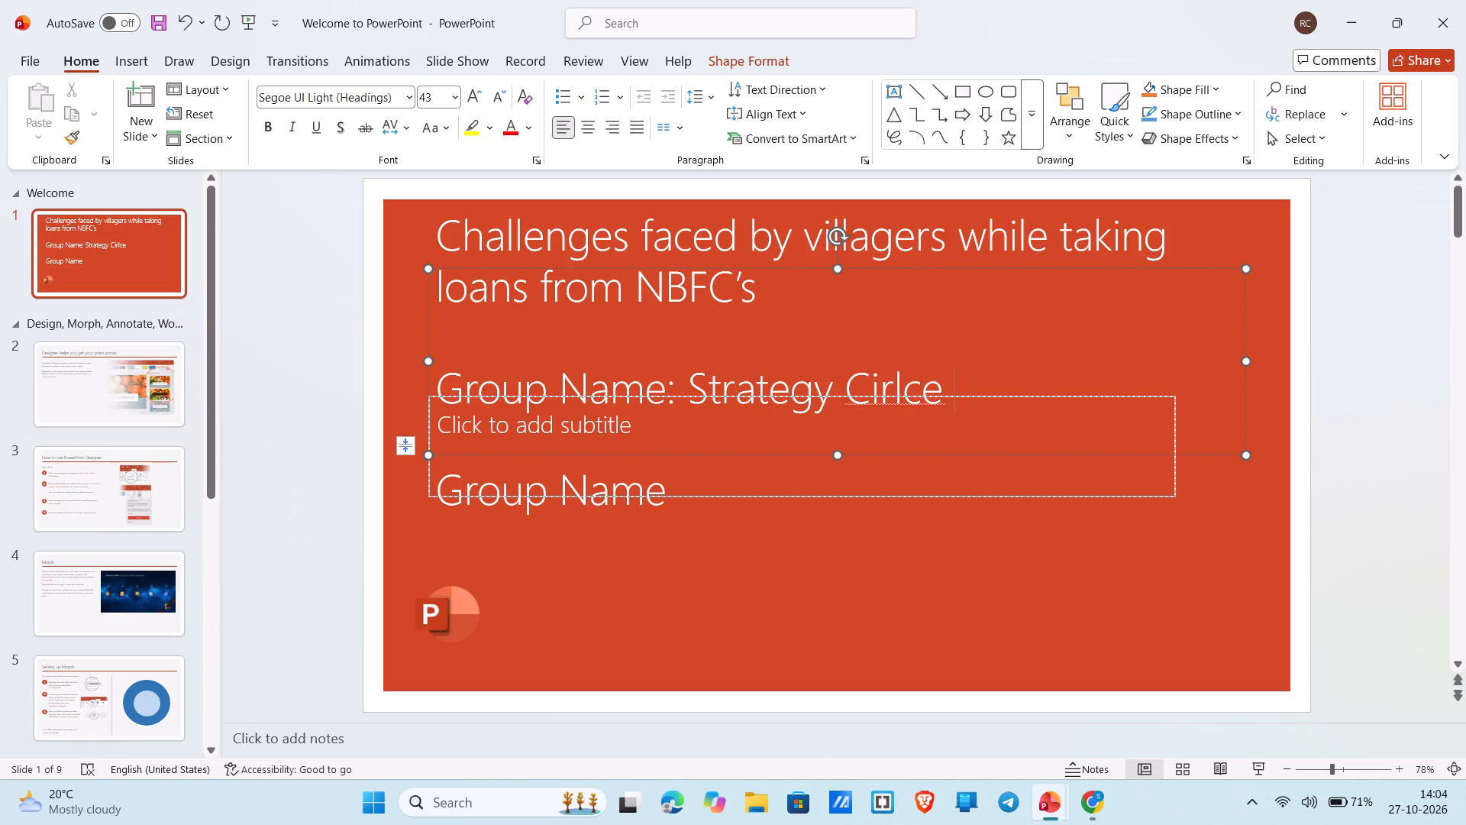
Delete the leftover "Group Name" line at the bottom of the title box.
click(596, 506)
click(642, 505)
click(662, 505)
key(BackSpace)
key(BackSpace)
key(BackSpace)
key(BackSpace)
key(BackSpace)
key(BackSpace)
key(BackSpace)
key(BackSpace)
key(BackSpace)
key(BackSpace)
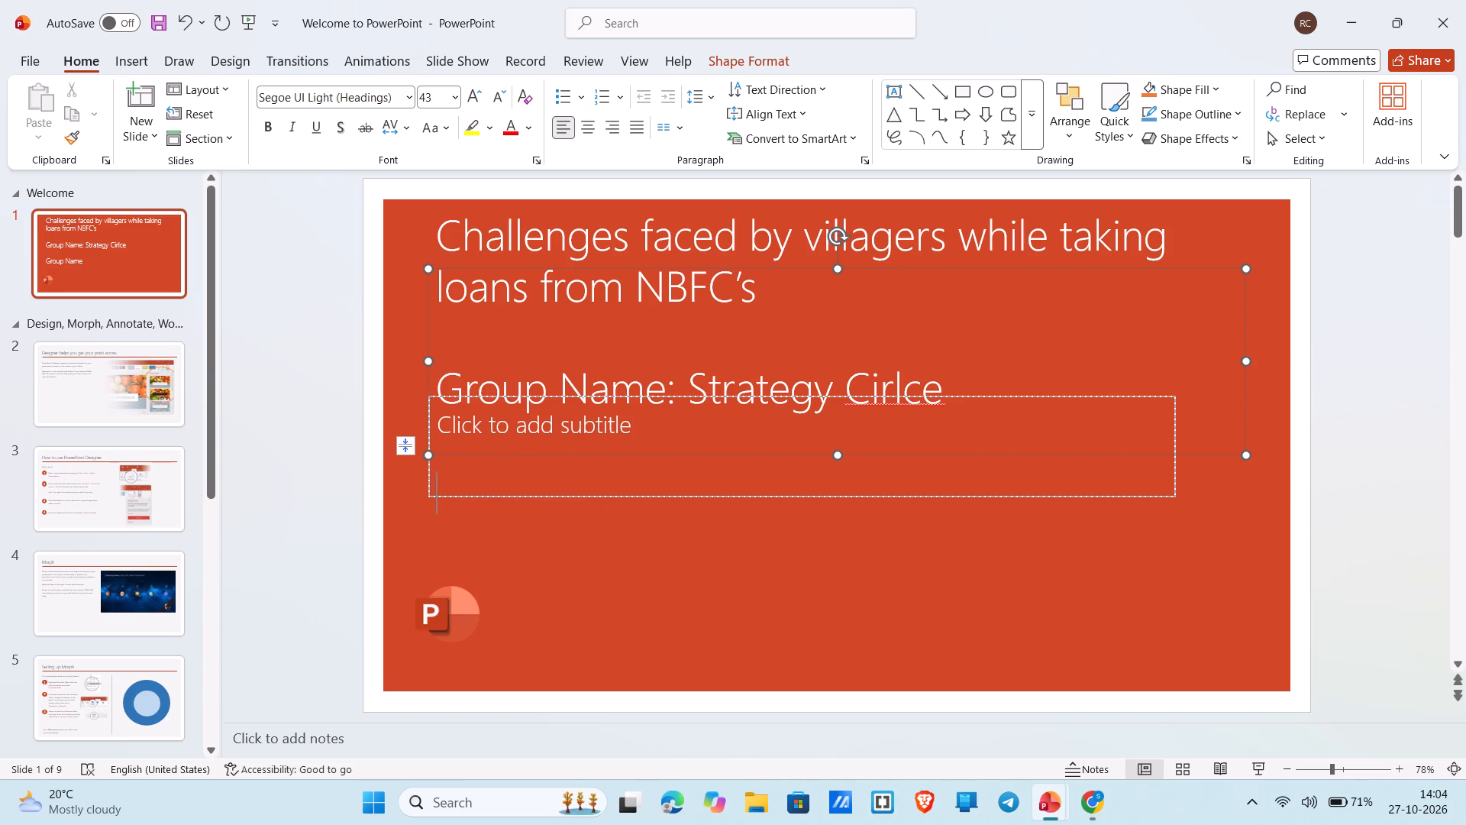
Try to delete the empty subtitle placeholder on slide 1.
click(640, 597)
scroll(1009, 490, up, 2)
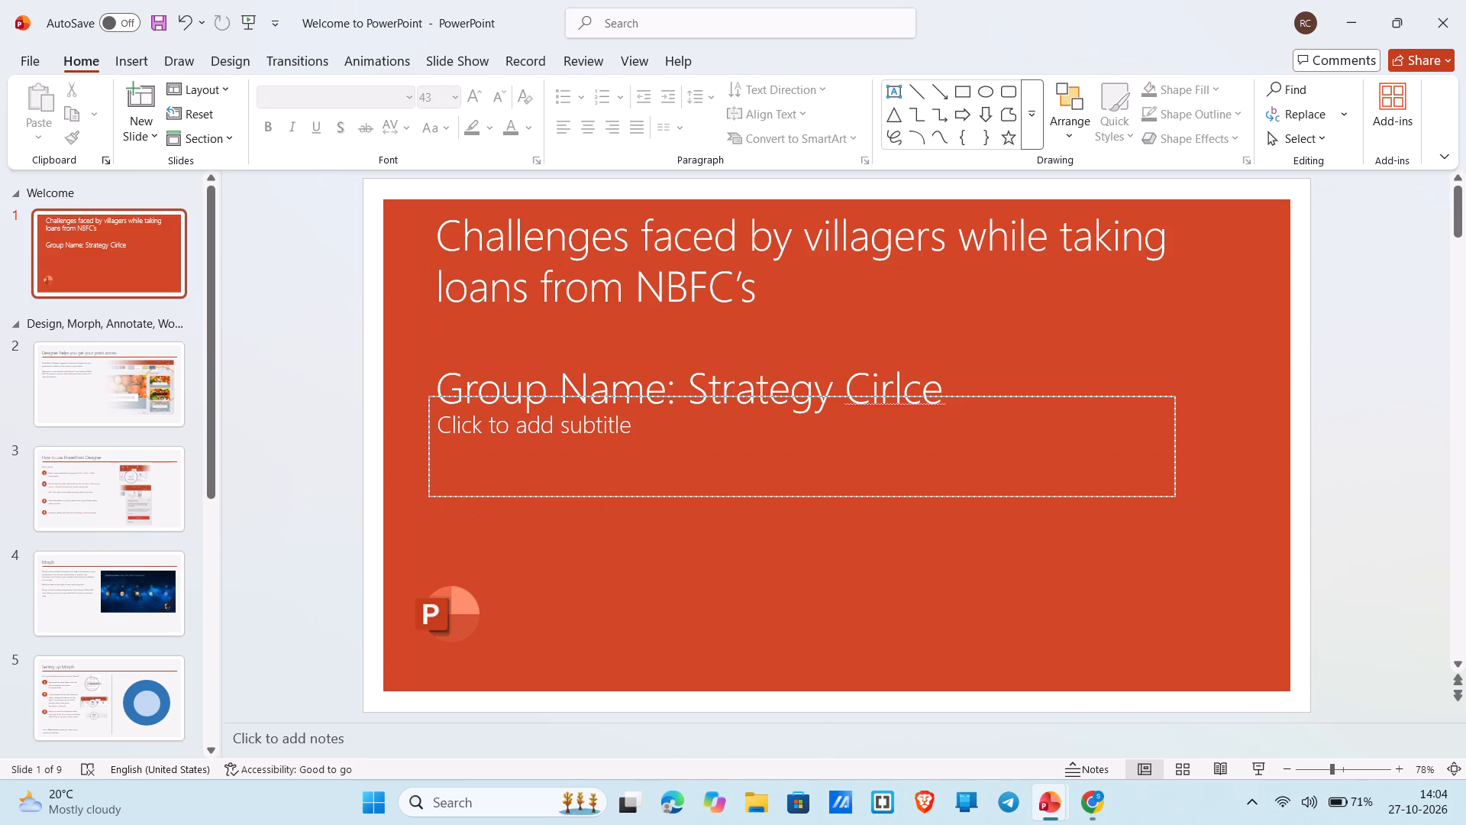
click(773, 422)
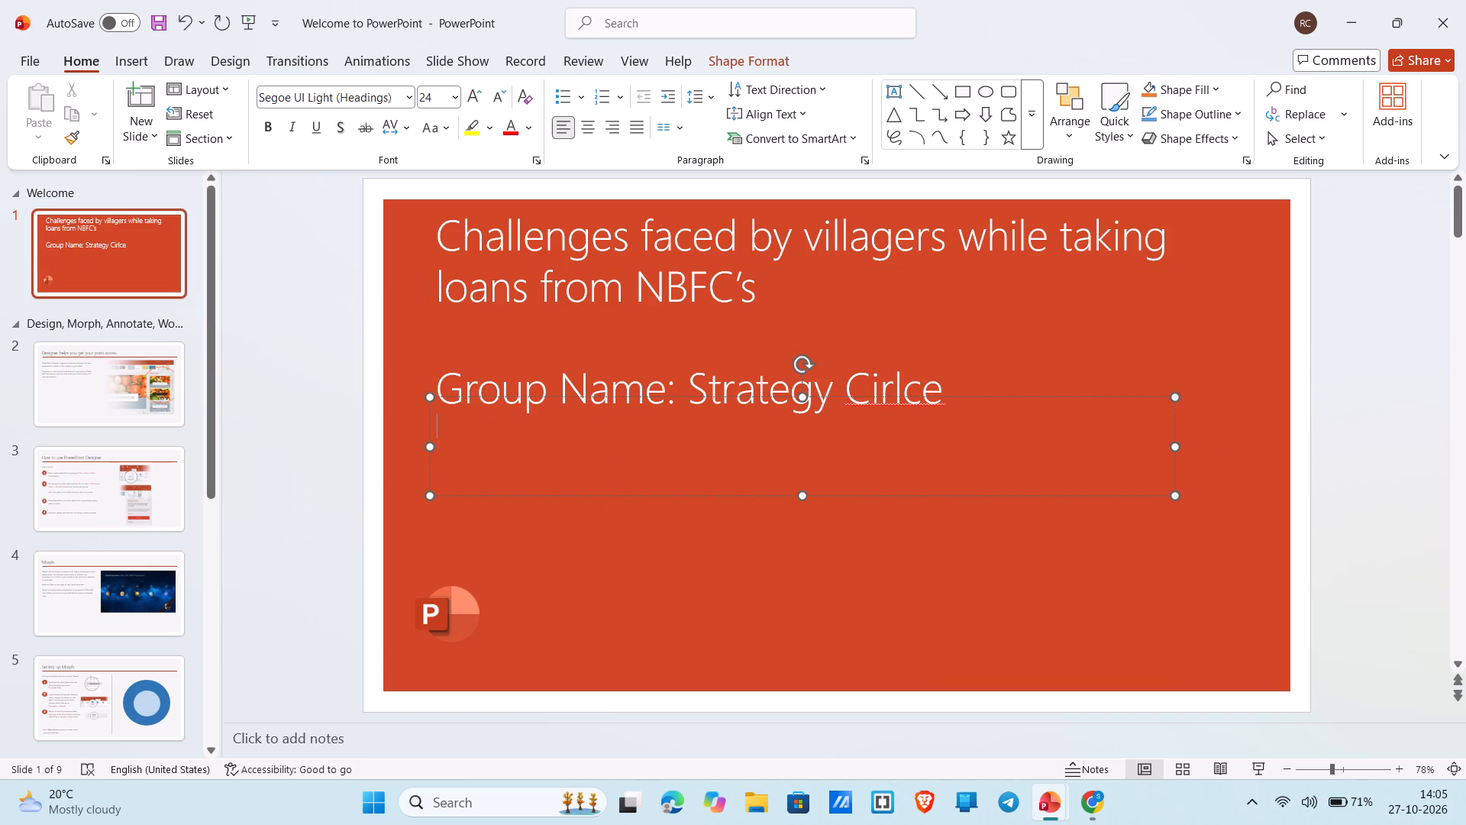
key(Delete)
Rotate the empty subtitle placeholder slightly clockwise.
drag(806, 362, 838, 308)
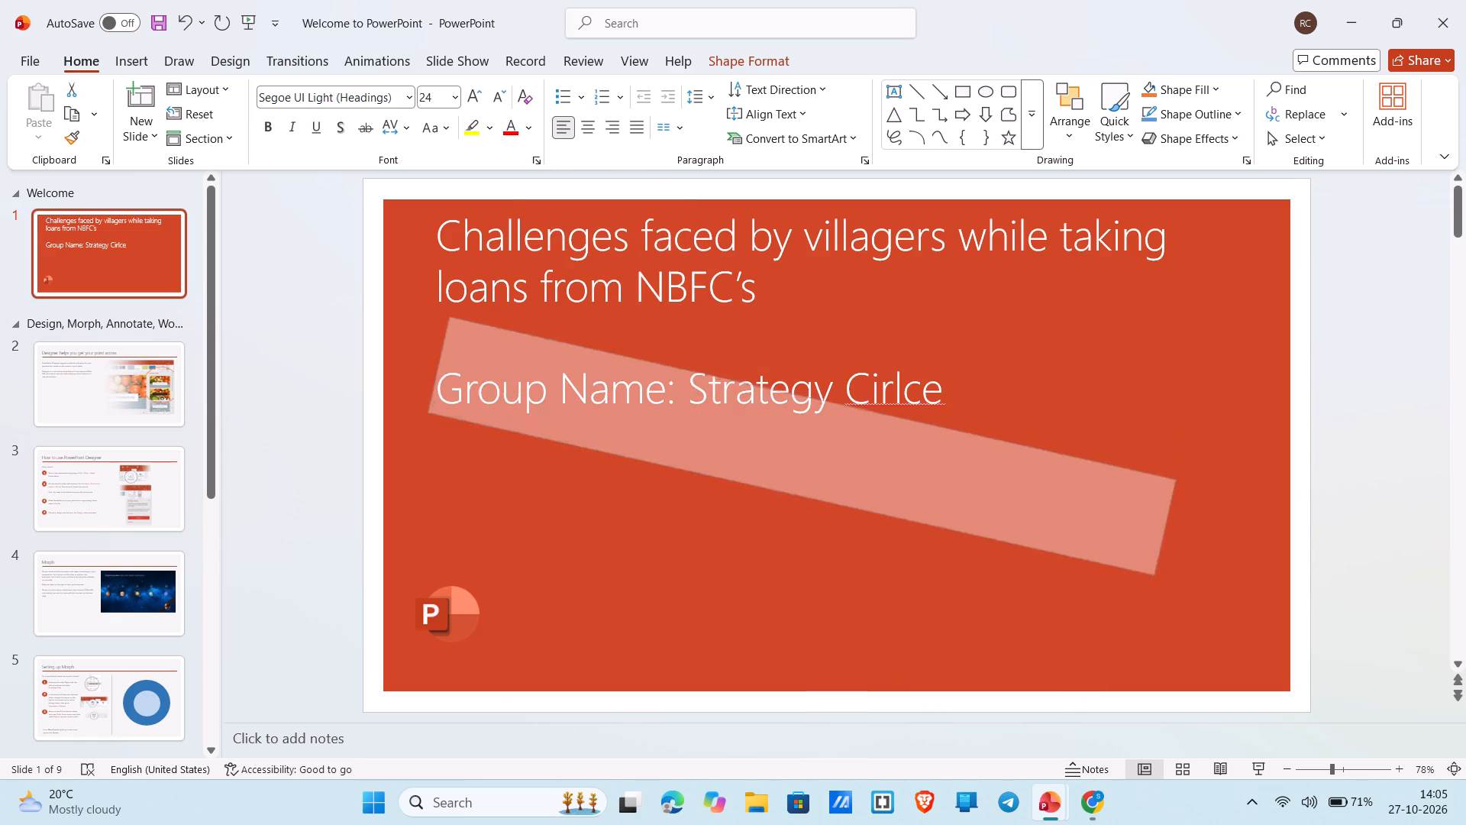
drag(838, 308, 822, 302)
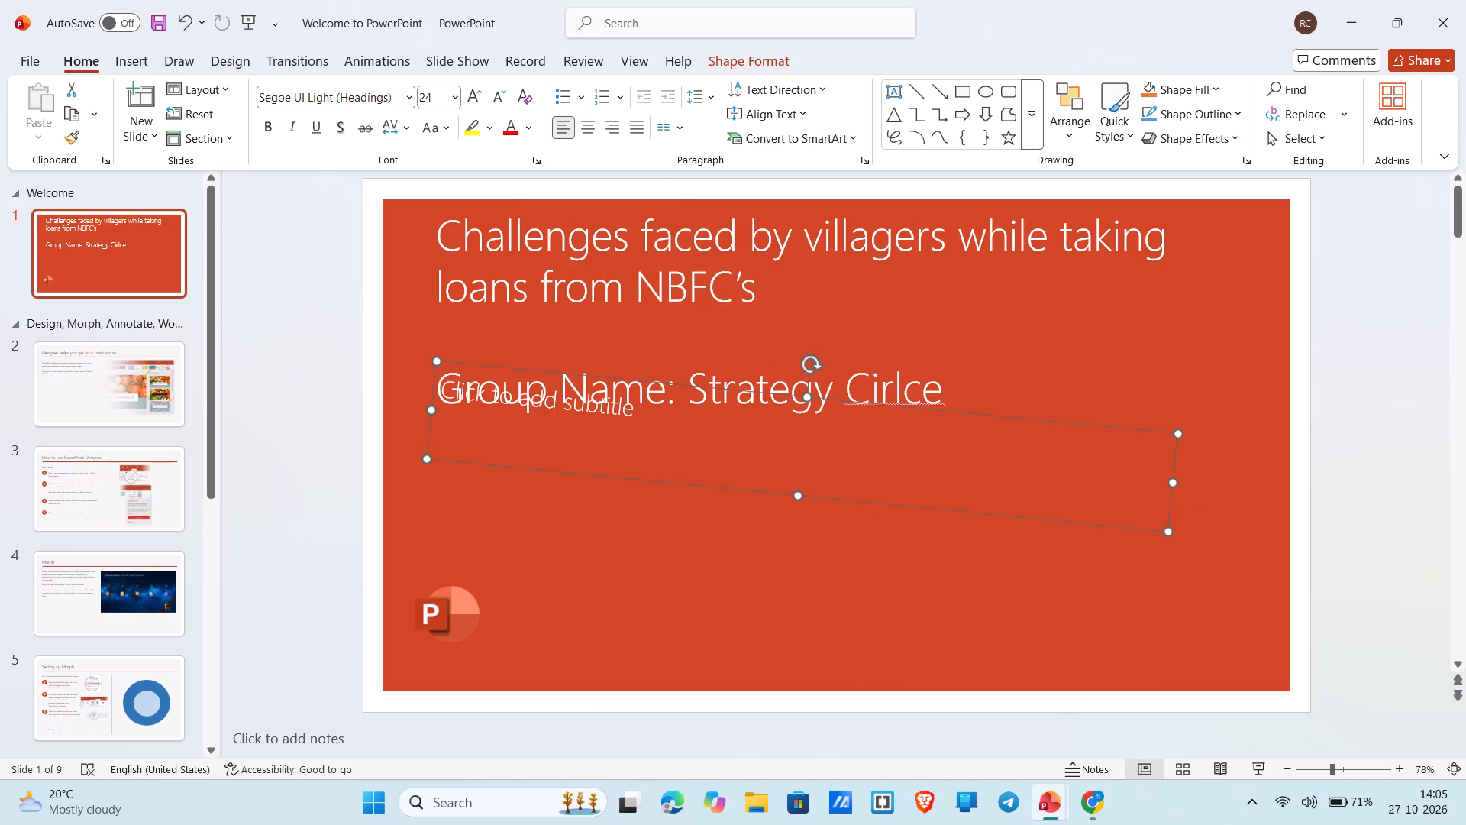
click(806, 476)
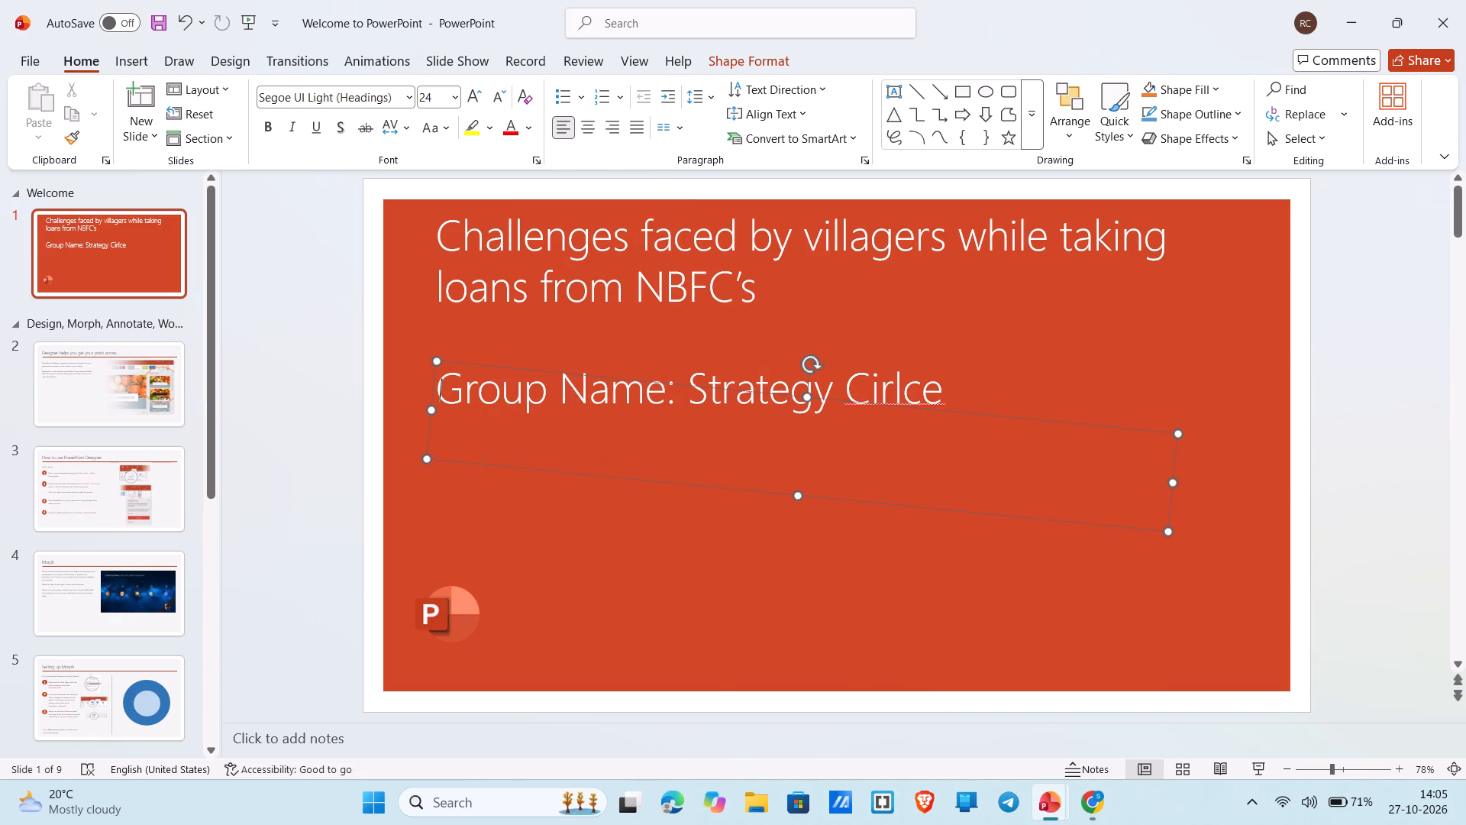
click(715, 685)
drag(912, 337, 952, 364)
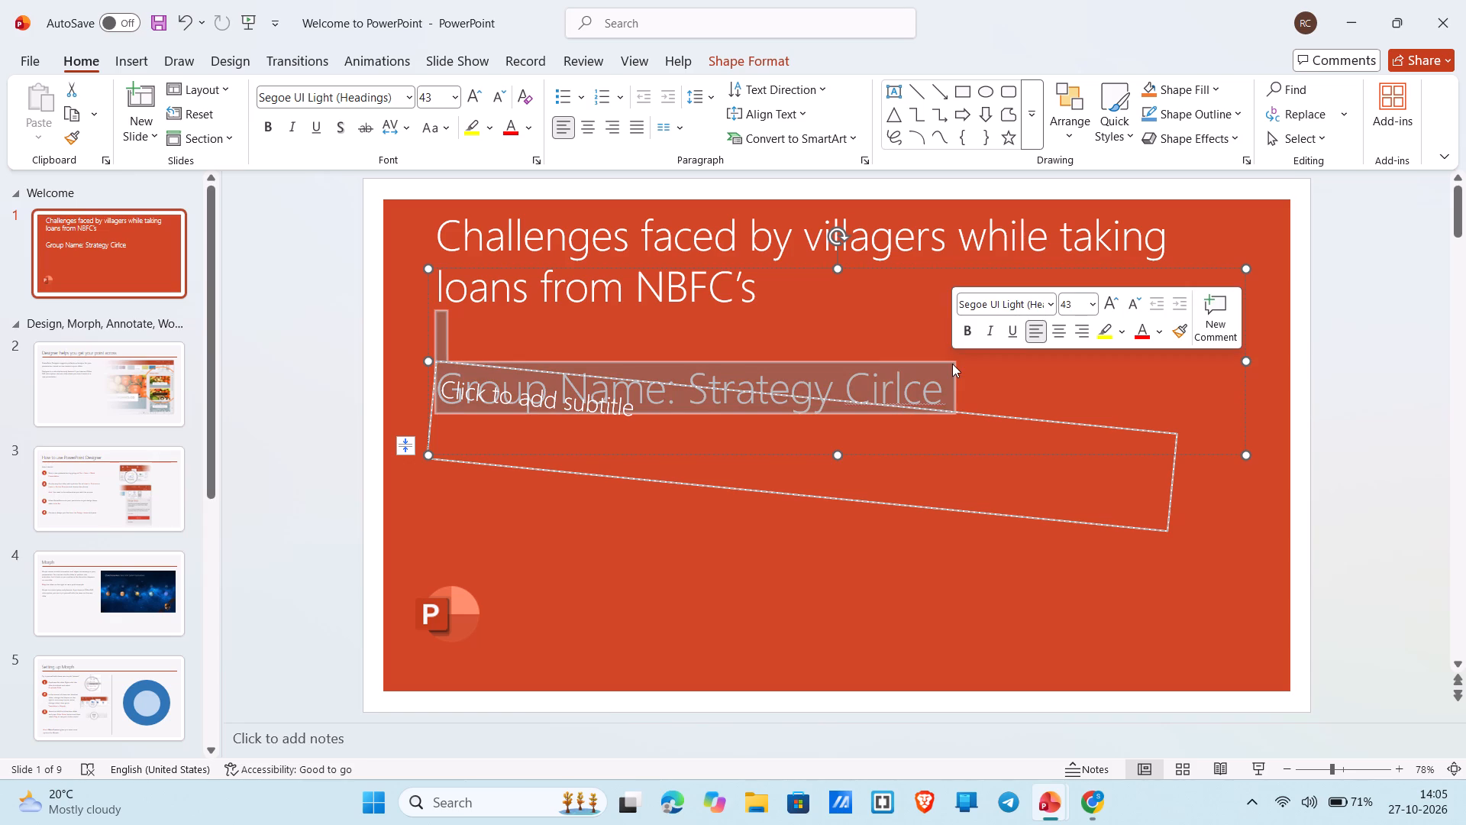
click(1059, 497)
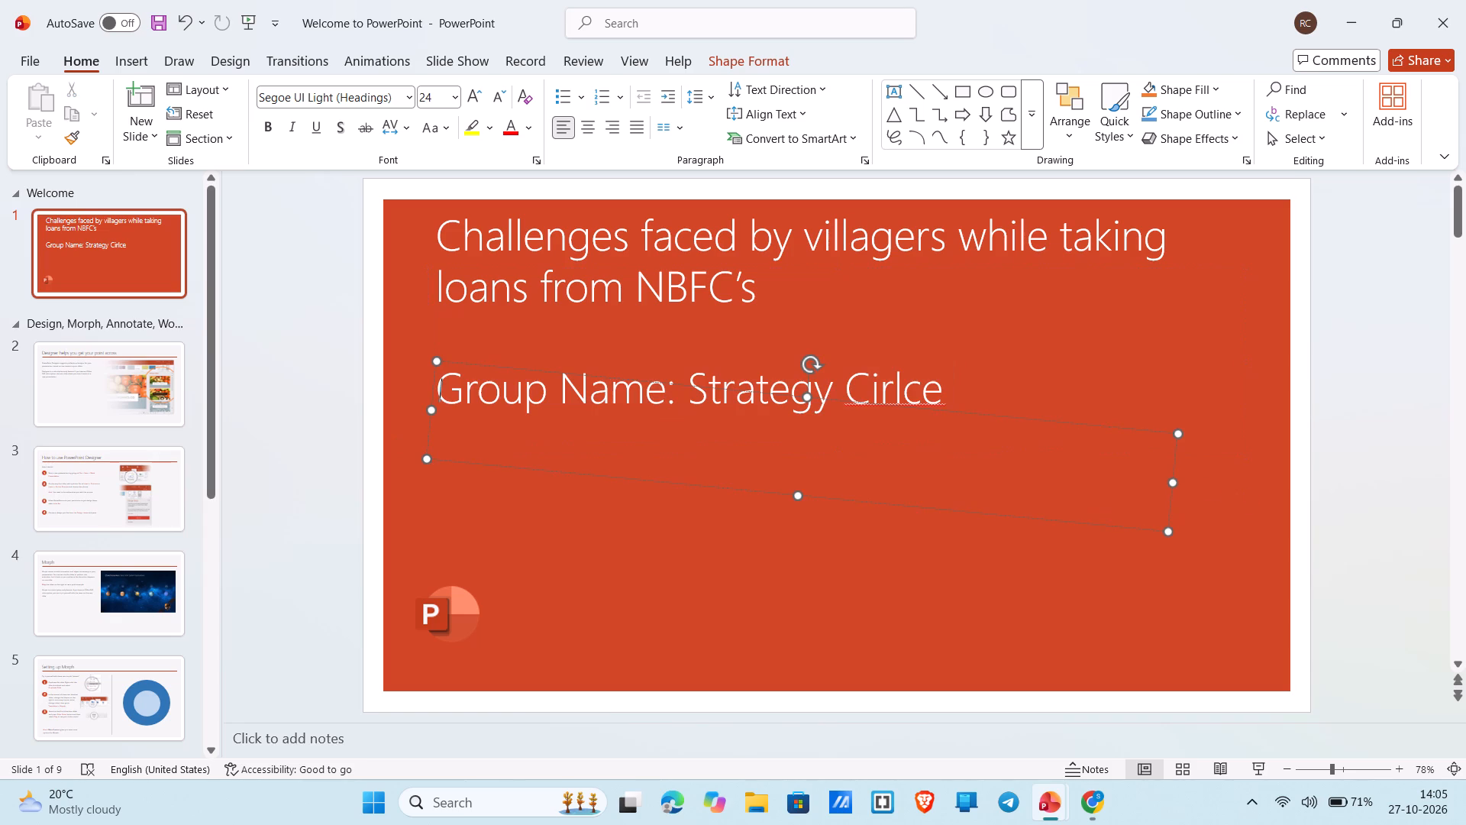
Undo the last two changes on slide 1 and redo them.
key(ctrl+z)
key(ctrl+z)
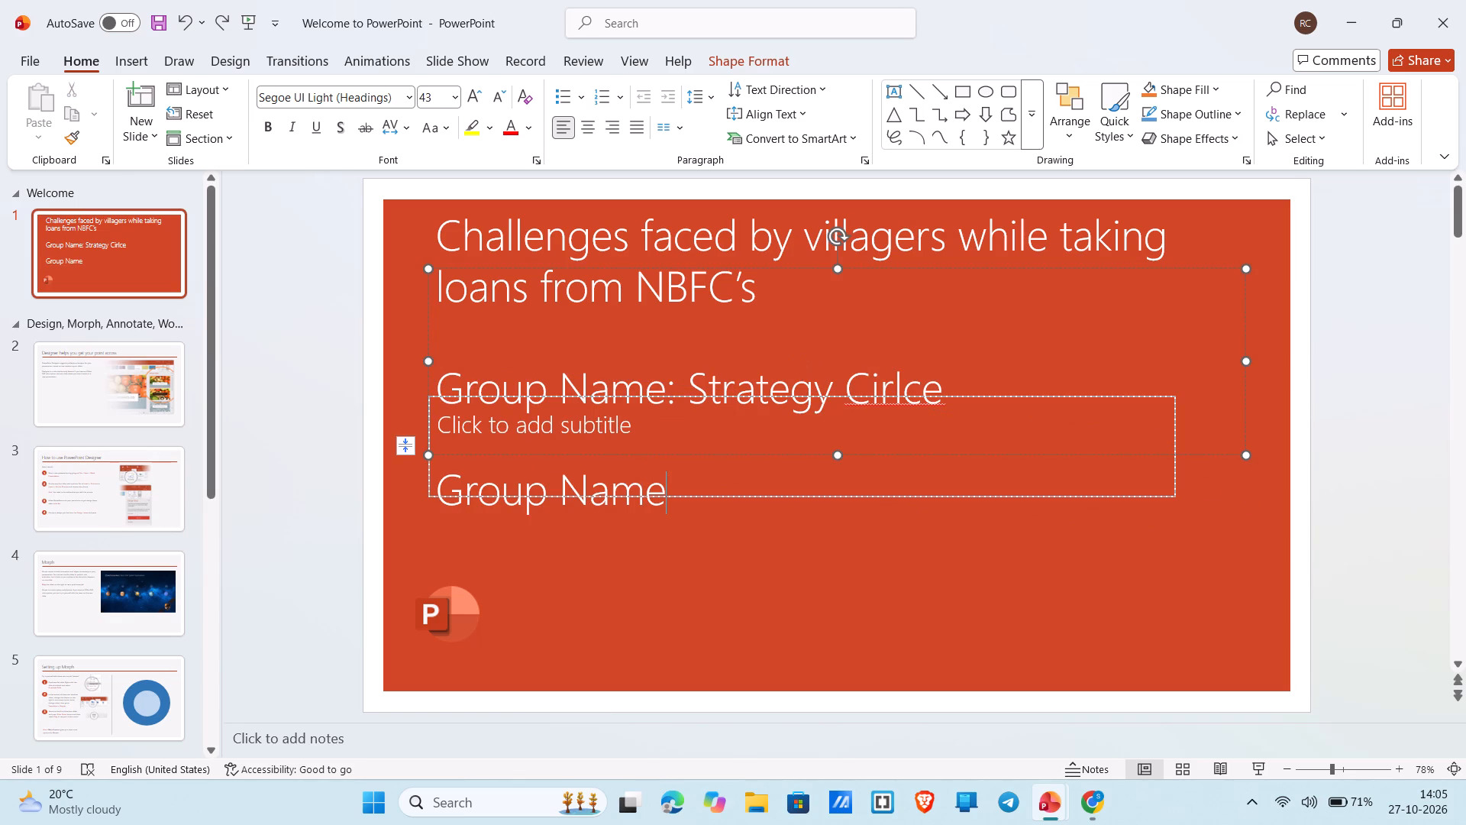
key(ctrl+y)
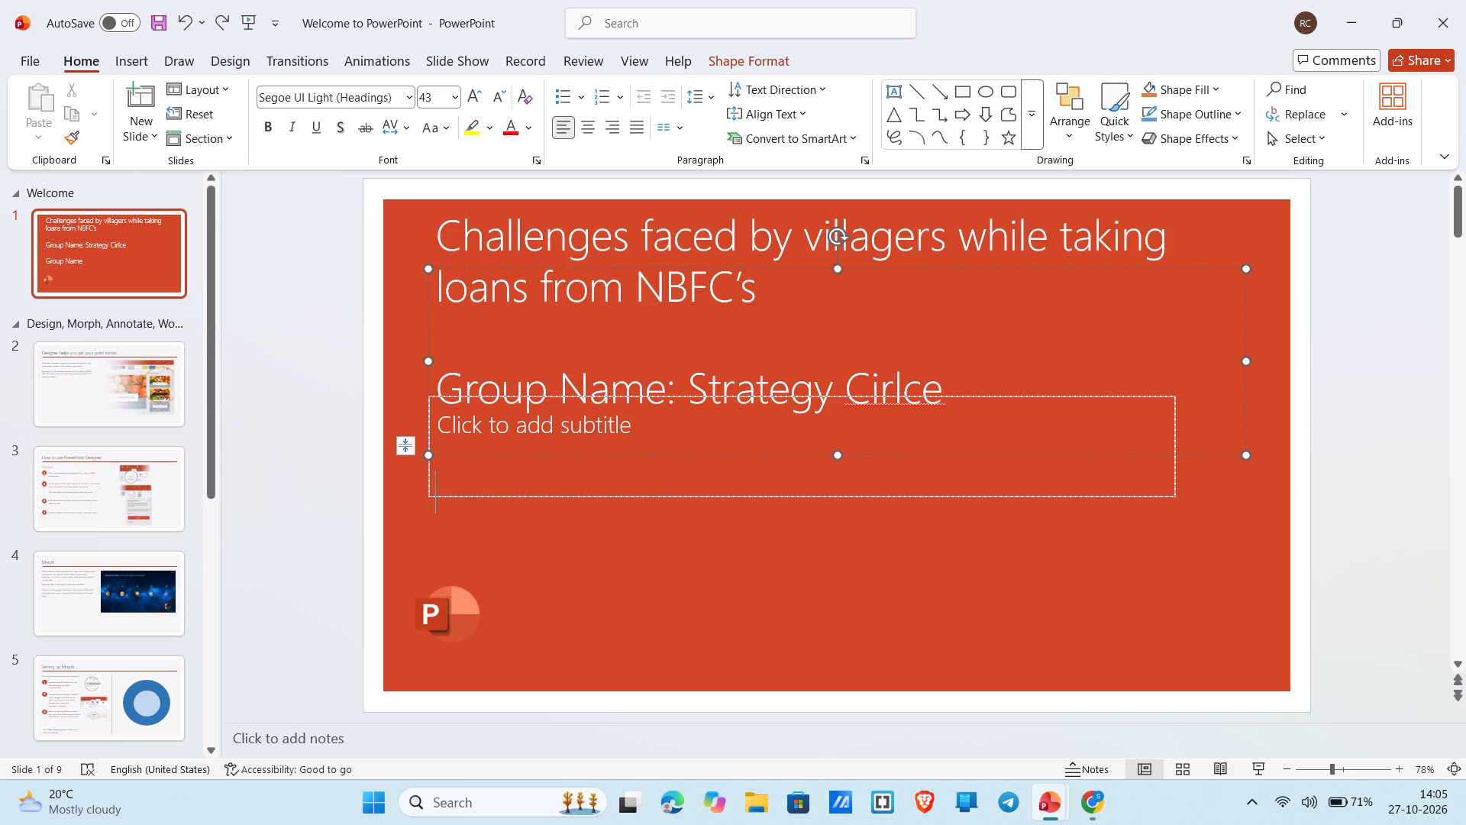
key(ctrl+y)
Turn the tilted subtitle placeholder back to horizontal and delete it from slide 1.
drag(974, 497, 932, 566)
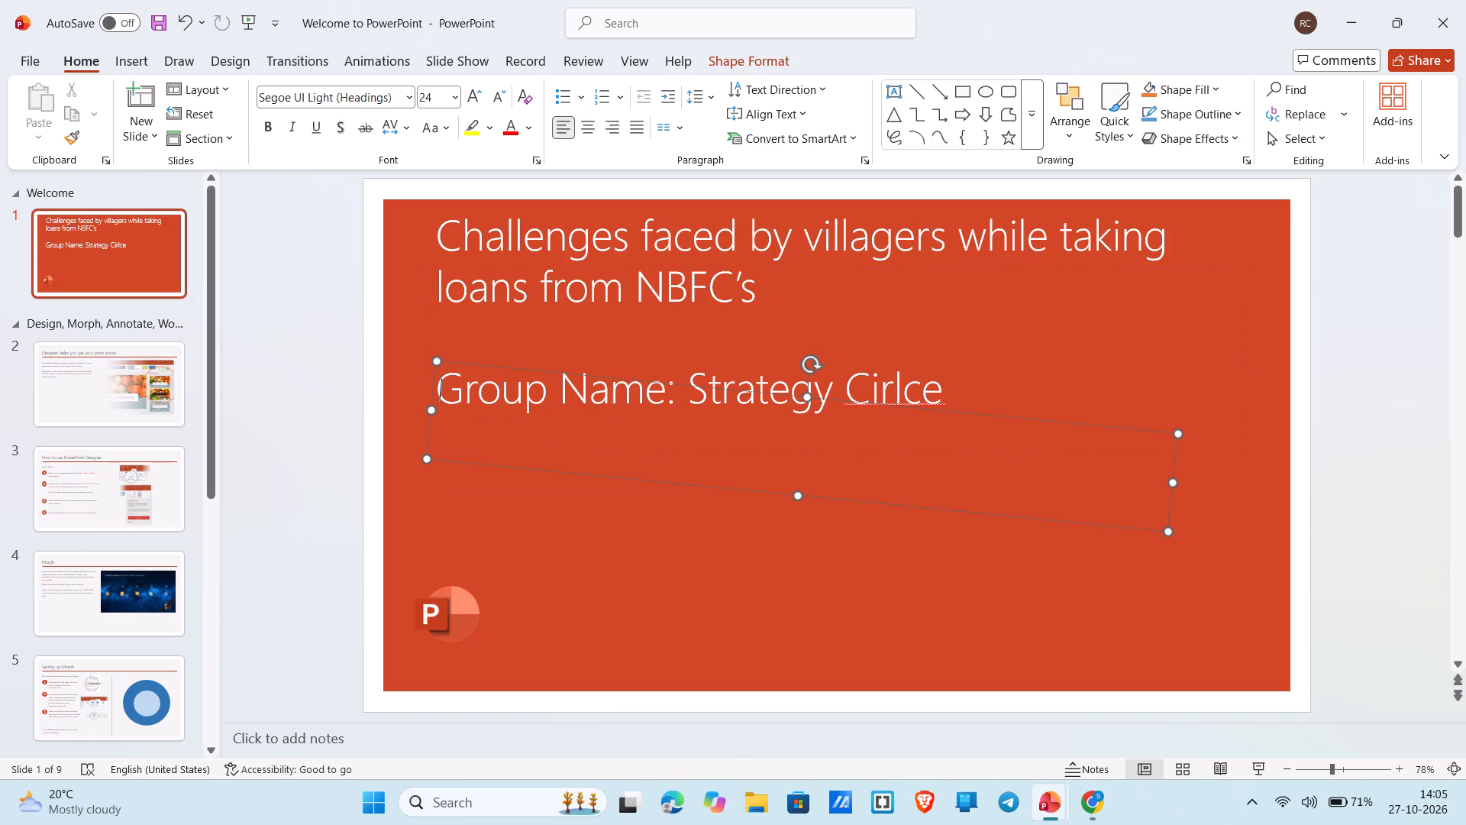
drag(932, 566, 930, 571)
drag(812, 366, 806, 351)
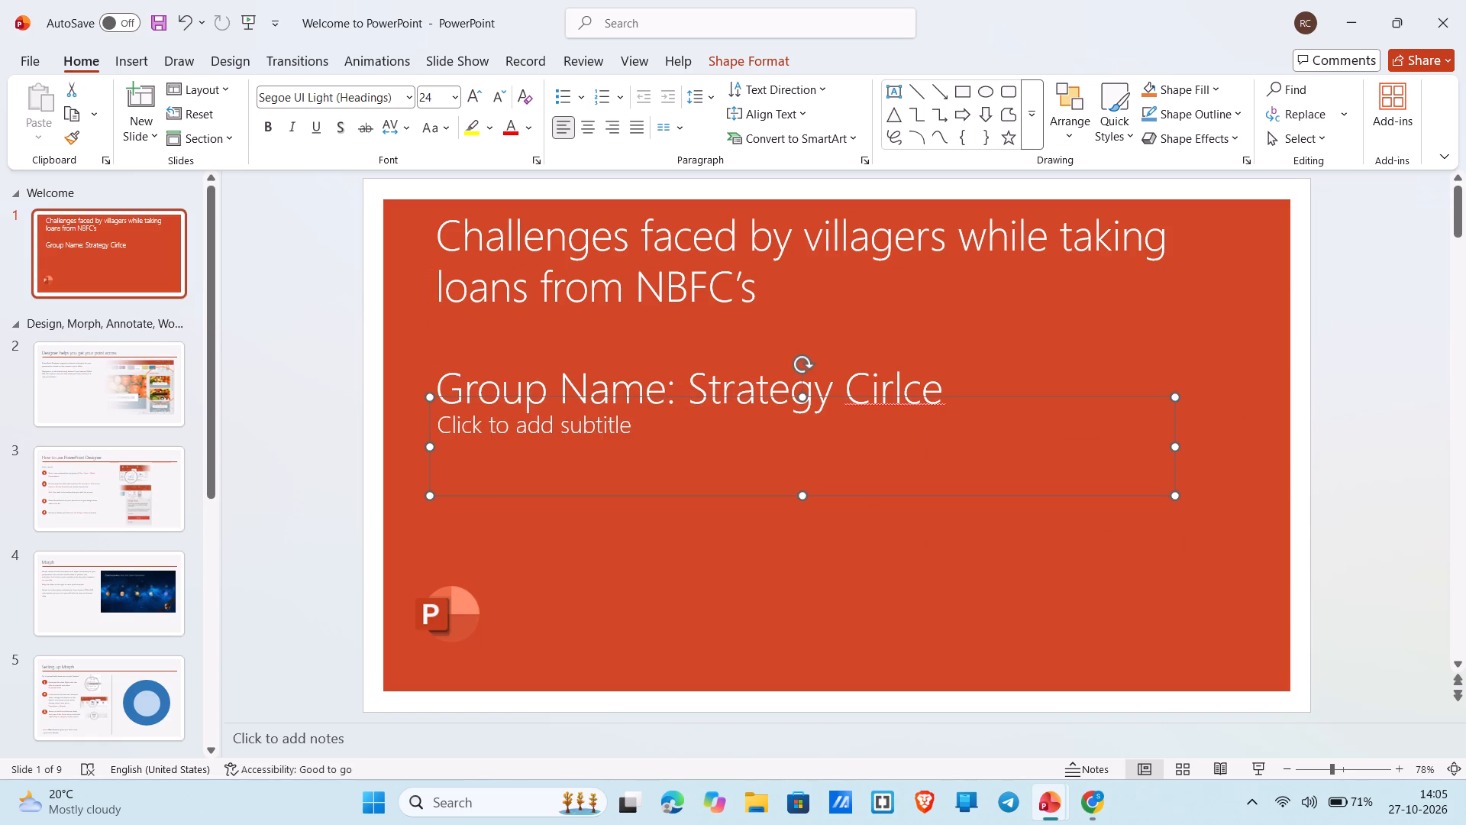
key(Delete)
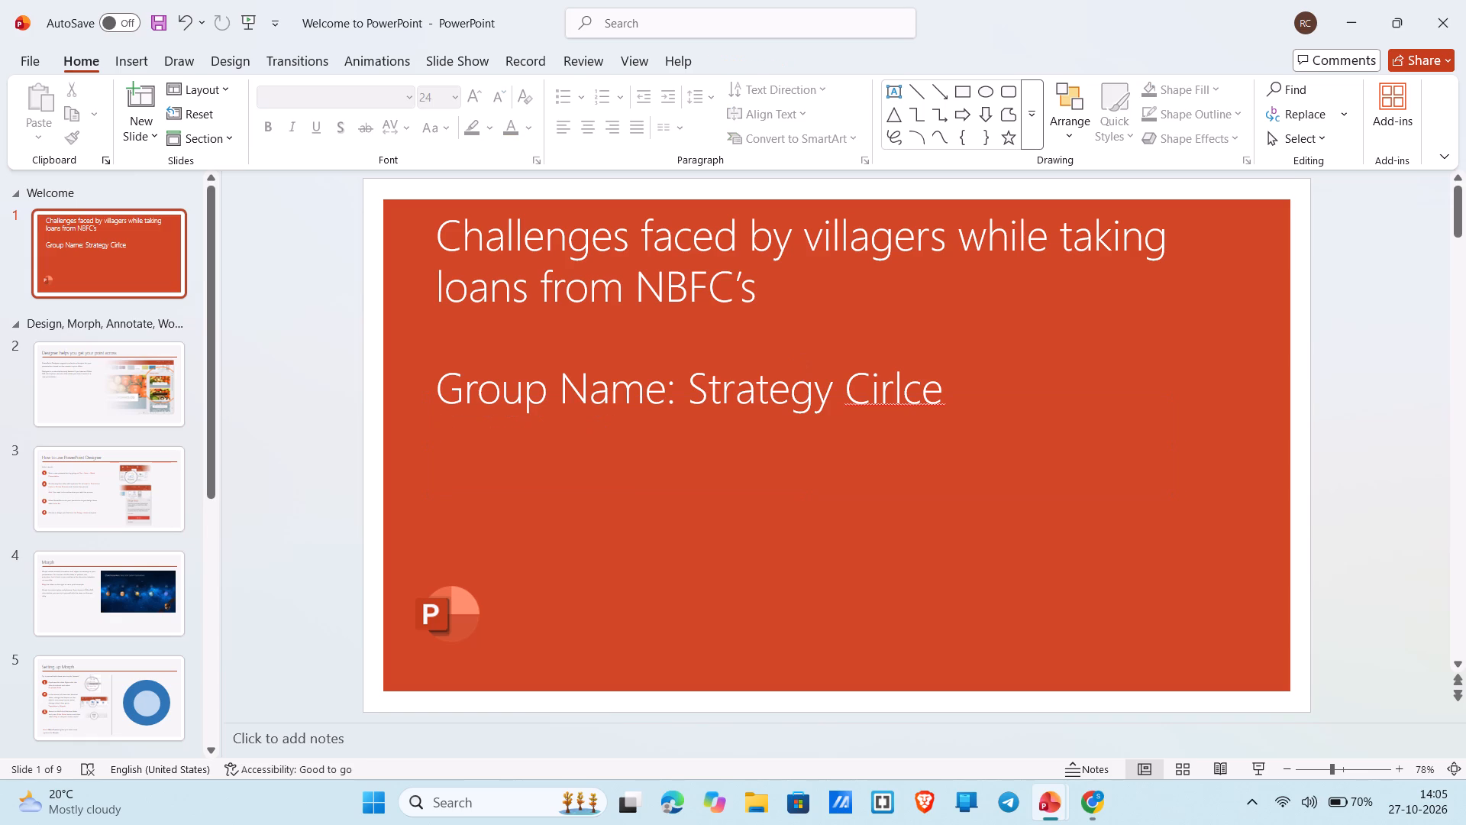
click(731, 503)
click(608, 681)
scroll(815, 473, up, 4)
Make the words "Group Name" in the title box bold.
drag(663, 378, 468, 351)
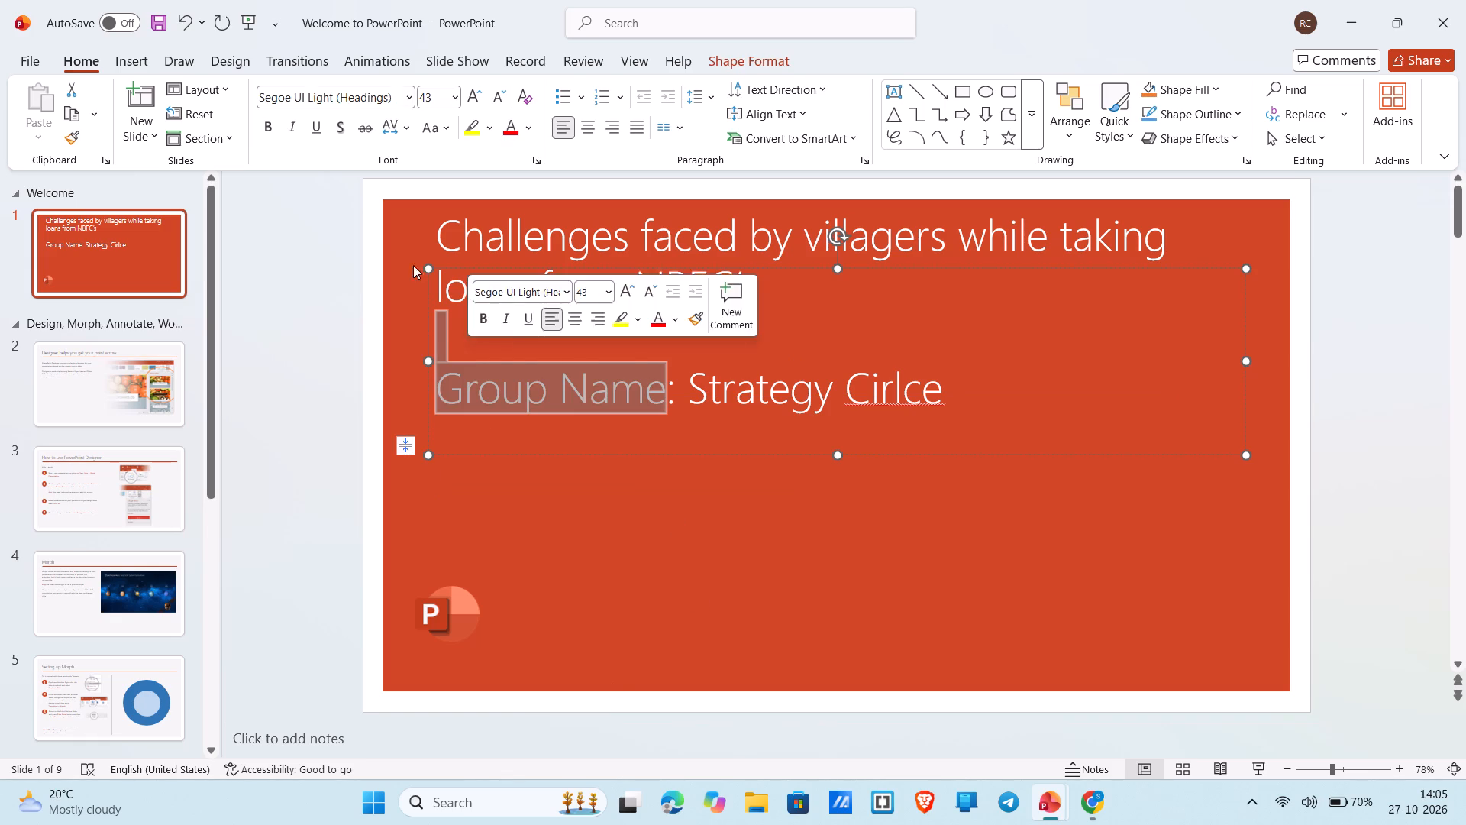
click(270, 124)
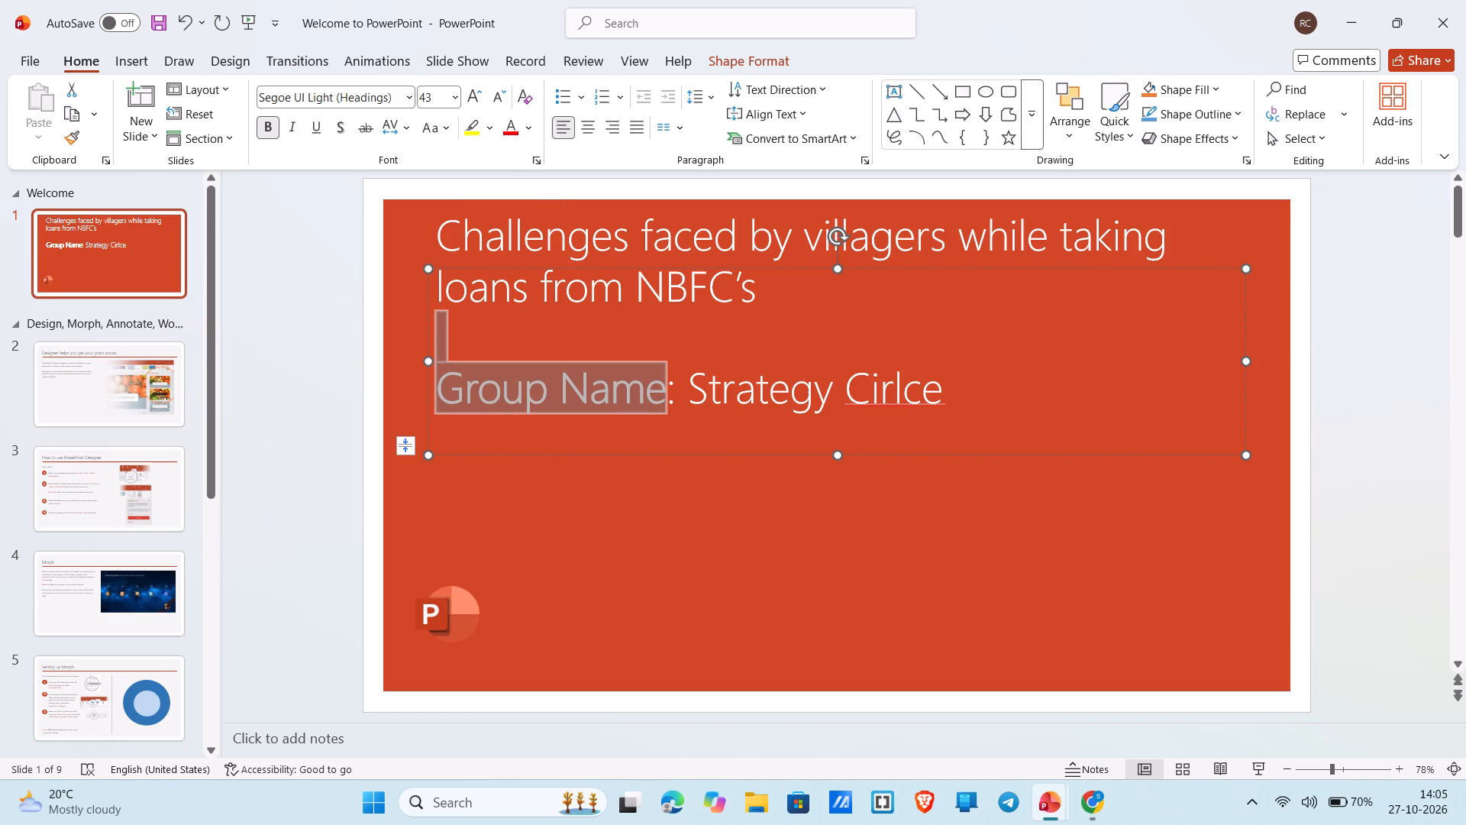
Make the heading "Challenges faced by villagers while taking loans from NBFC's" bold and set its font to Arial Black.
drag(447, 228, 735, 293)
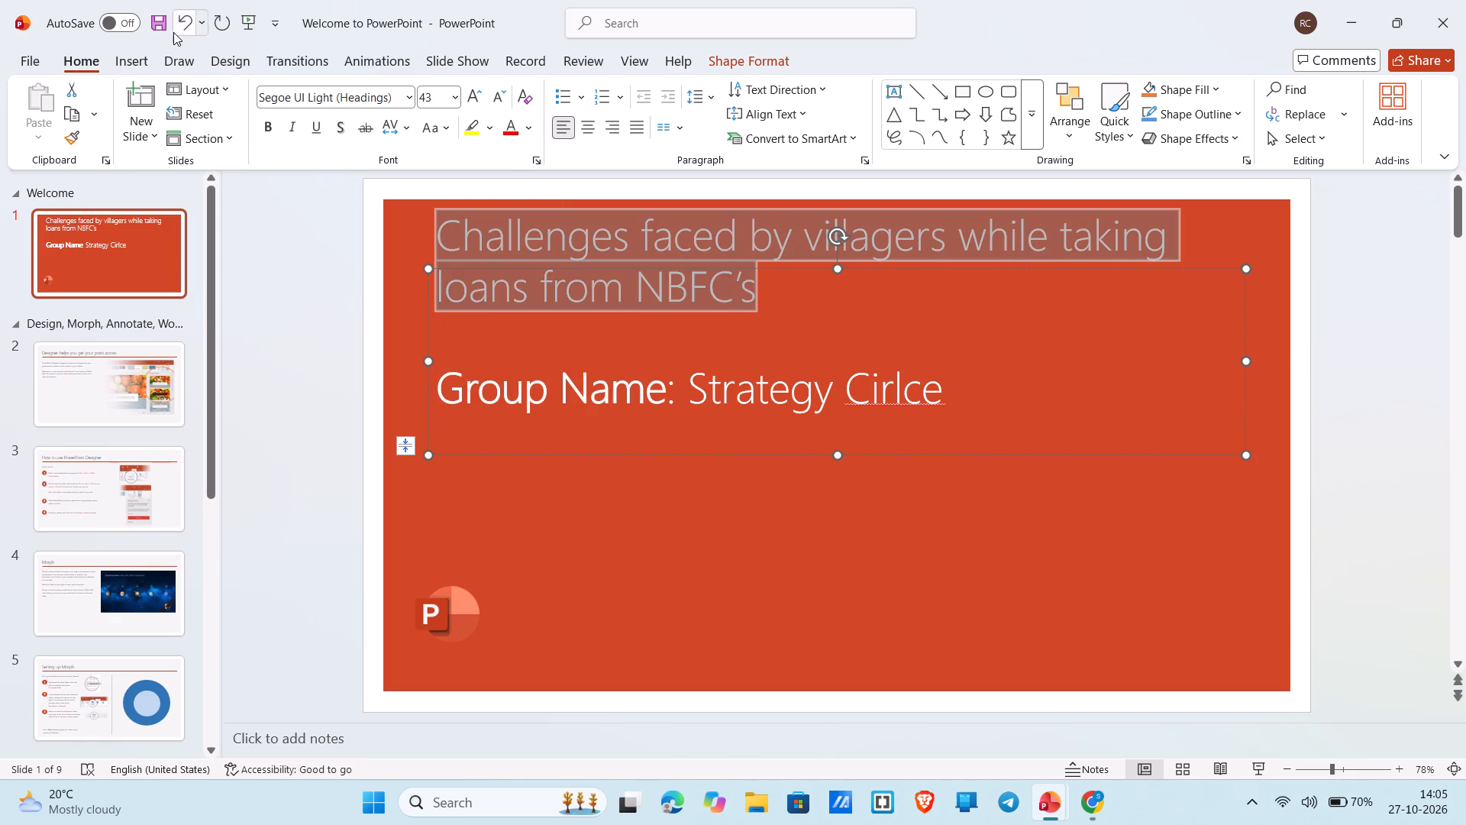
click(267, 122)
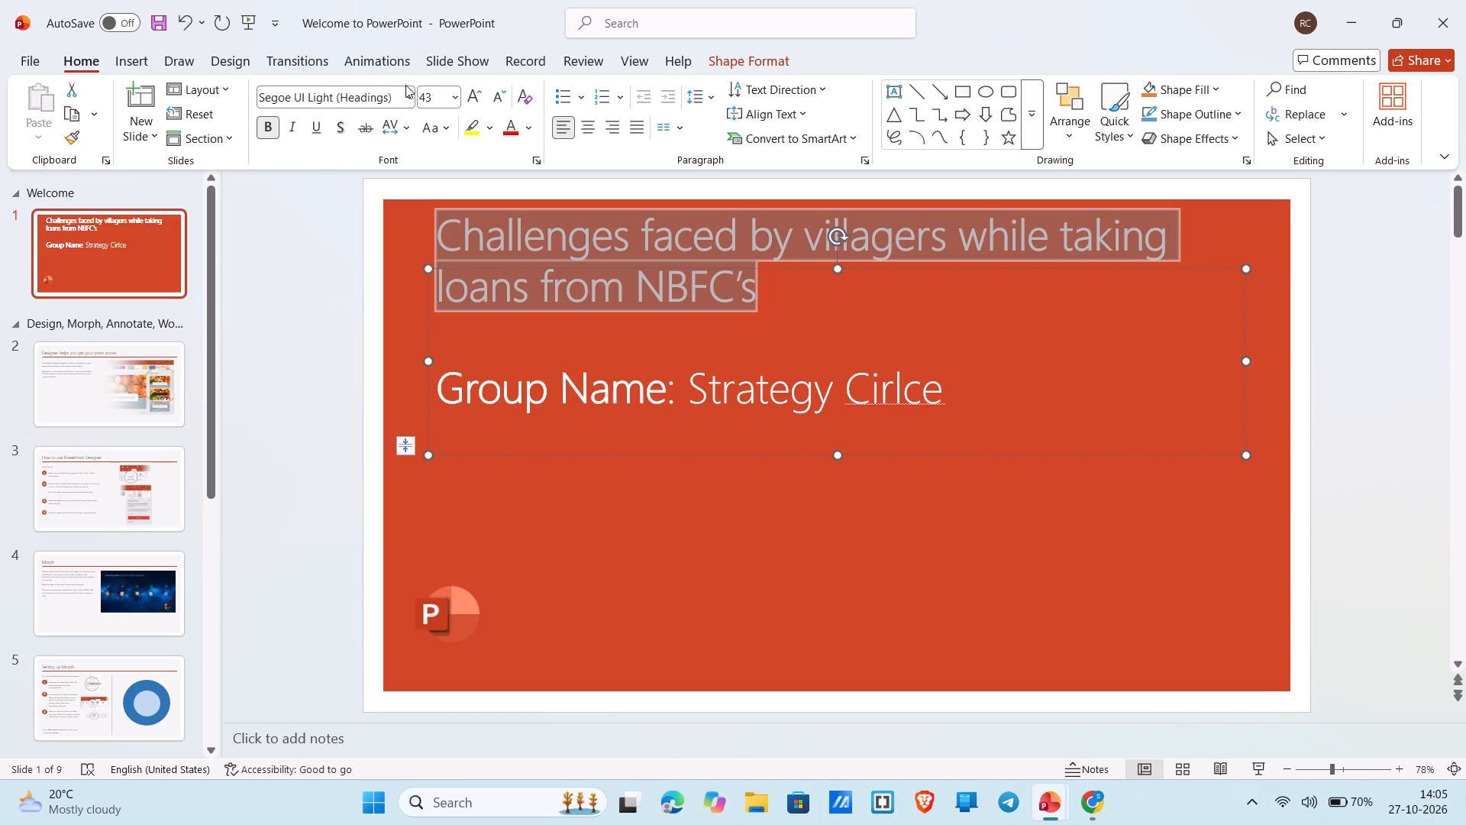
click(414, 91)
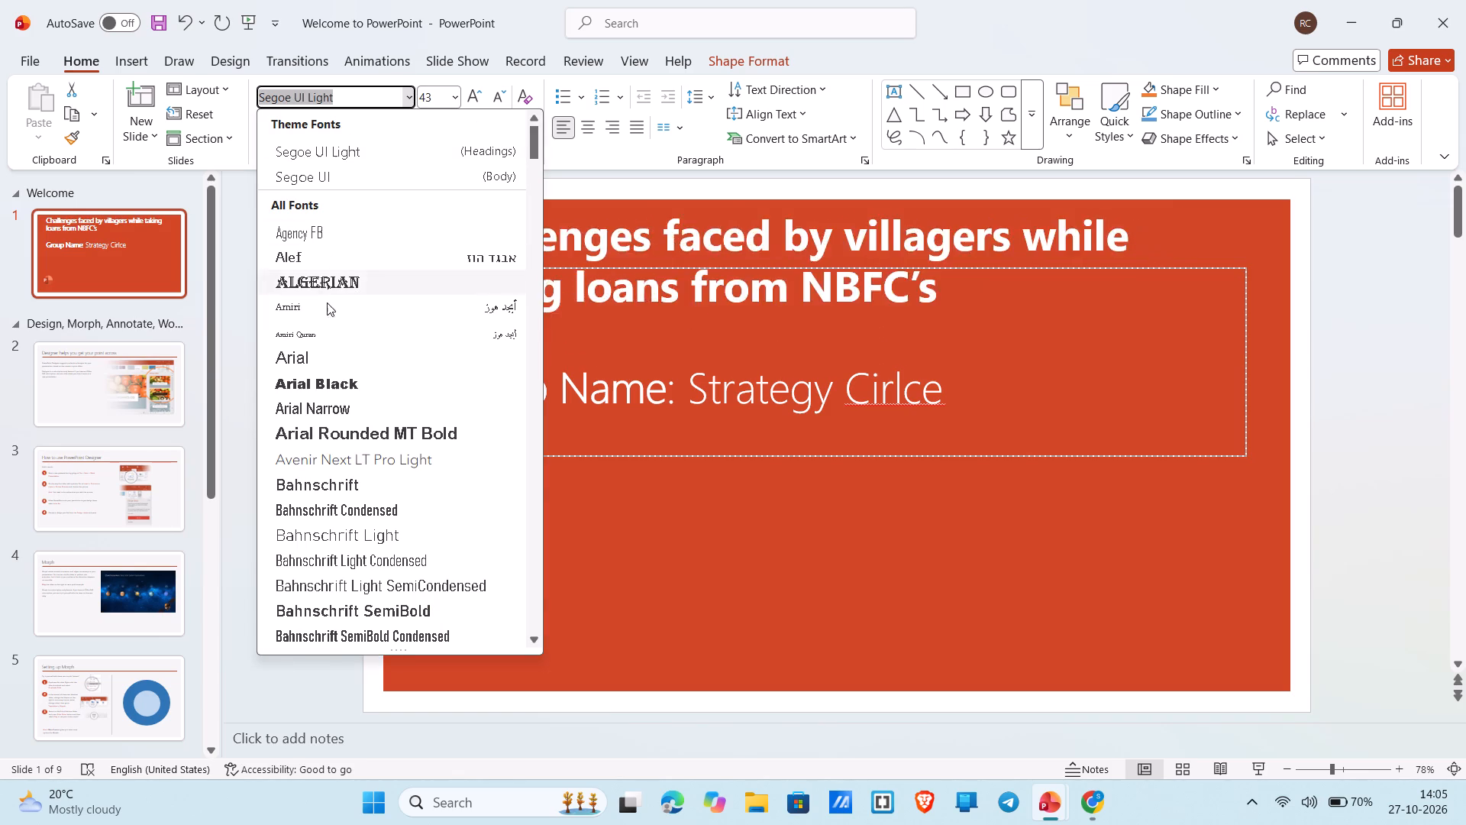
click(345, 384)
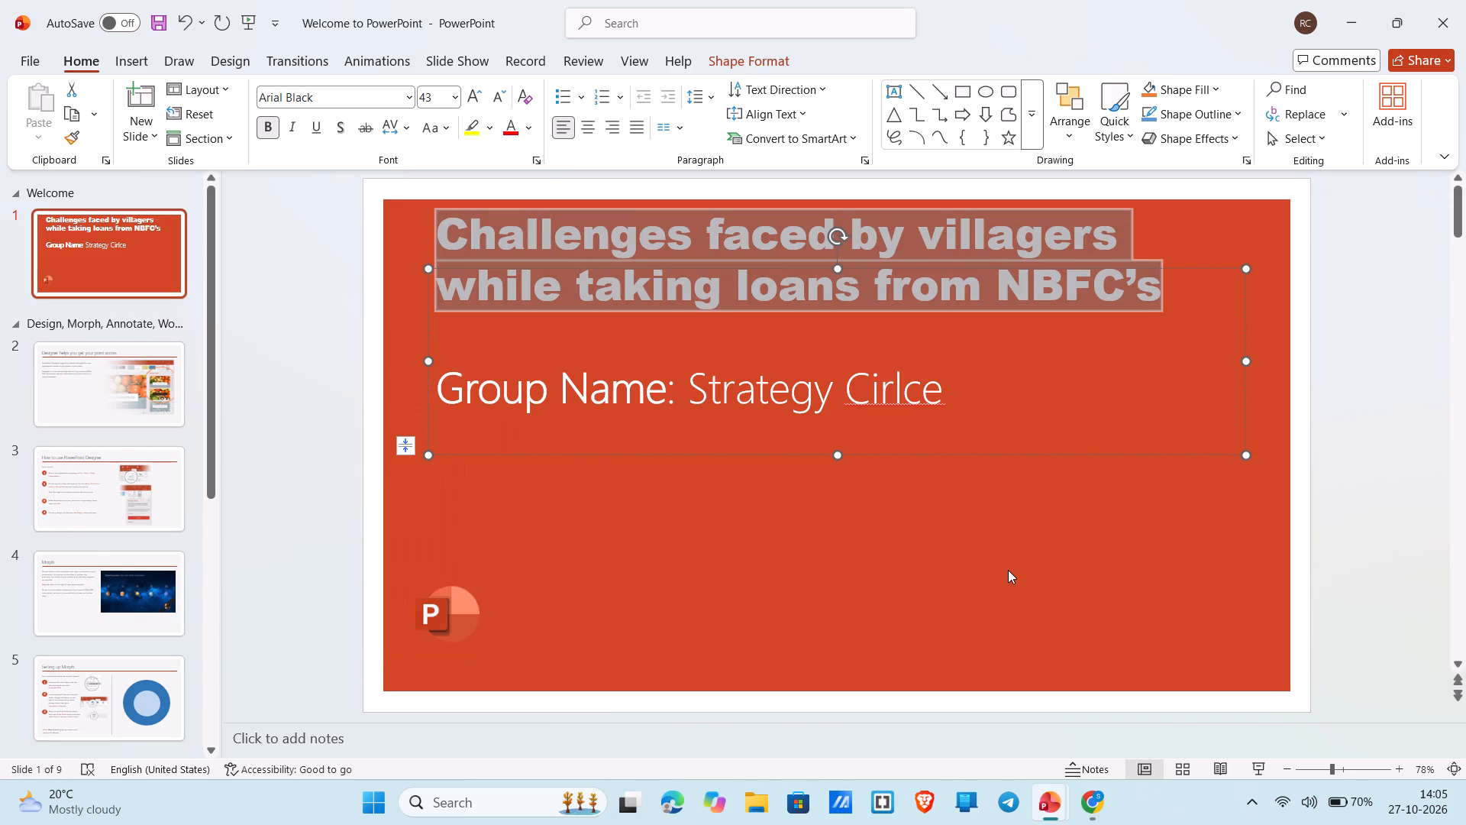
click(1009, 573)
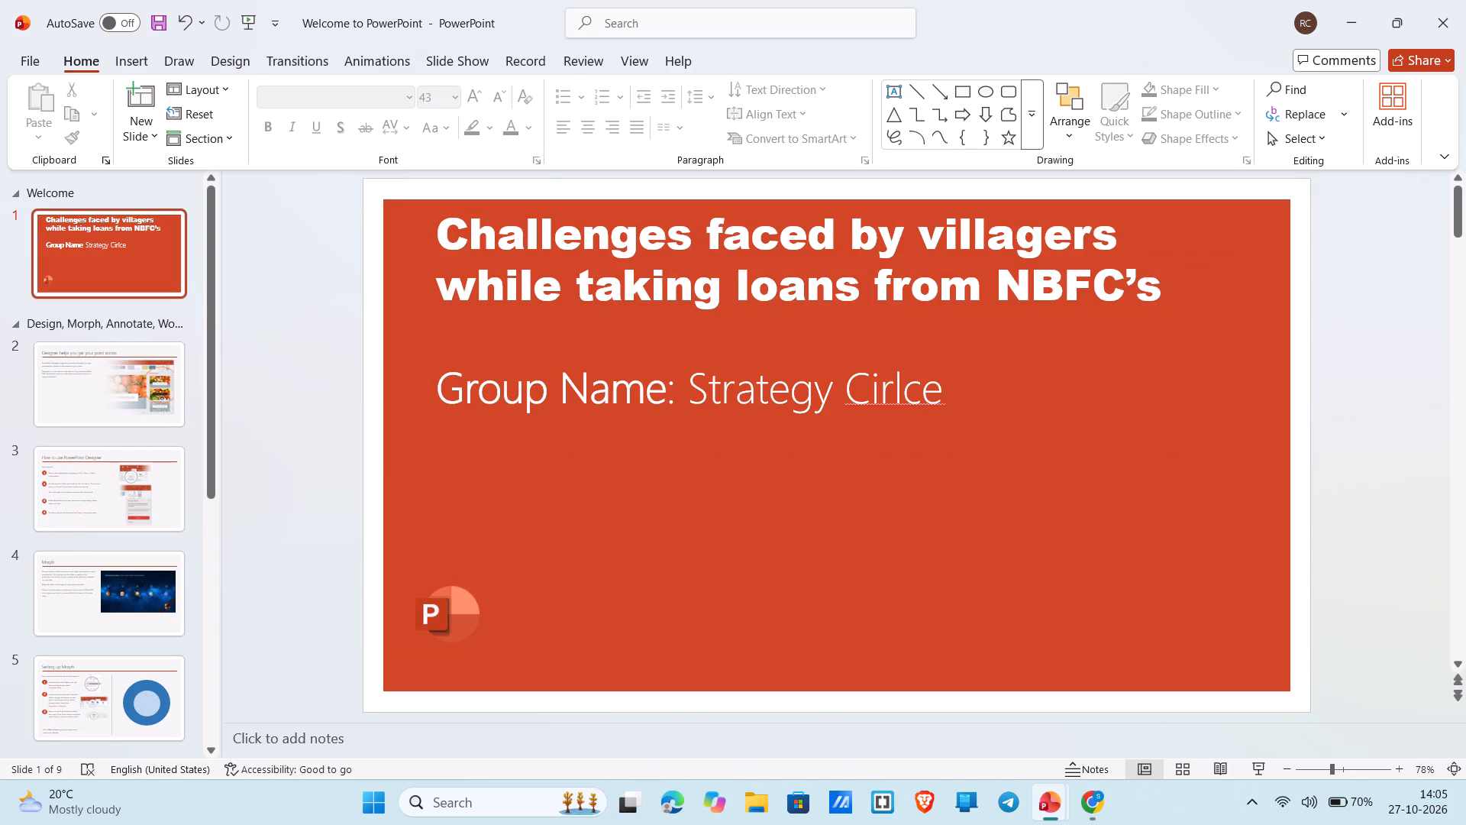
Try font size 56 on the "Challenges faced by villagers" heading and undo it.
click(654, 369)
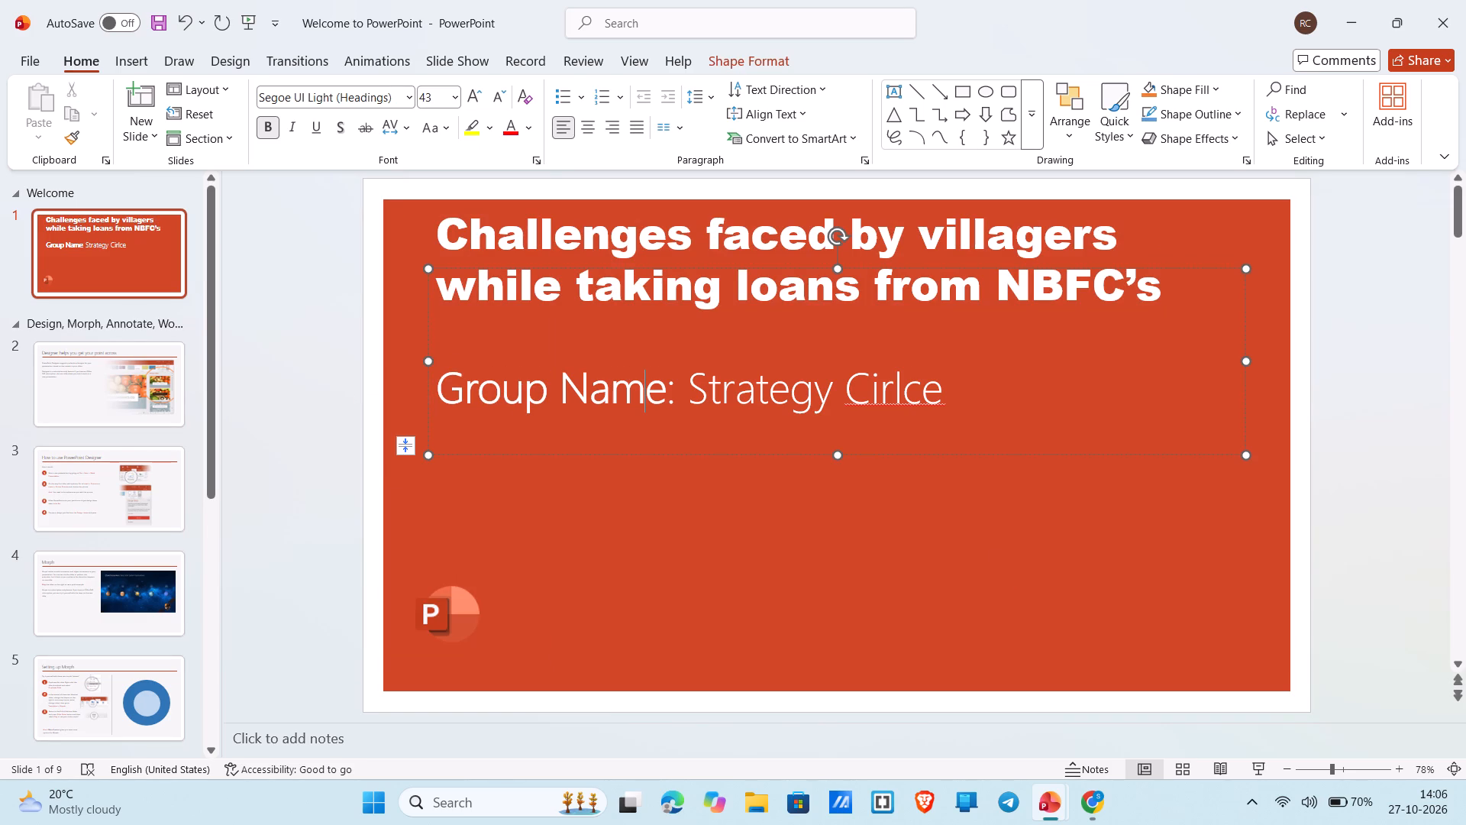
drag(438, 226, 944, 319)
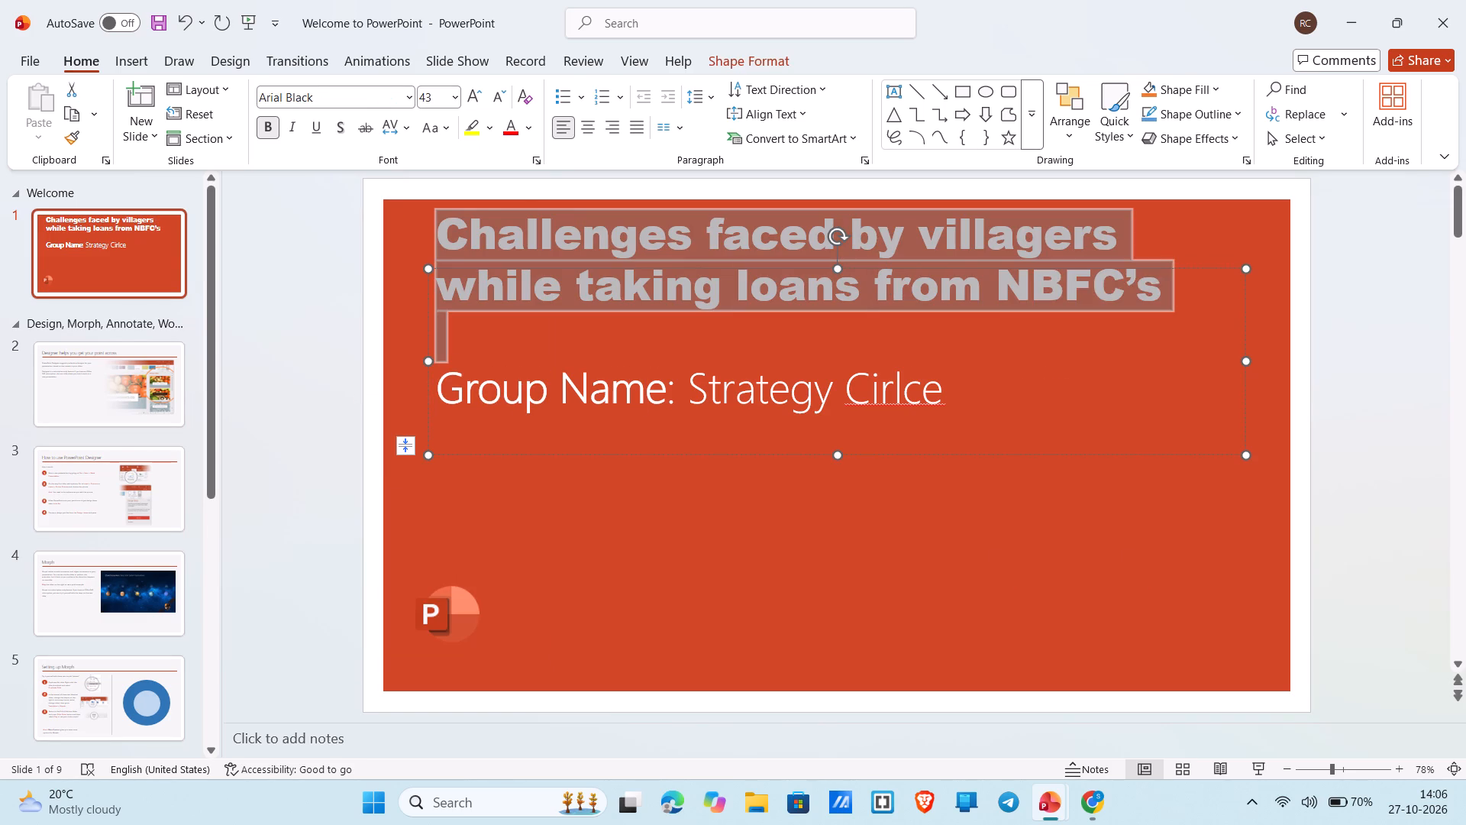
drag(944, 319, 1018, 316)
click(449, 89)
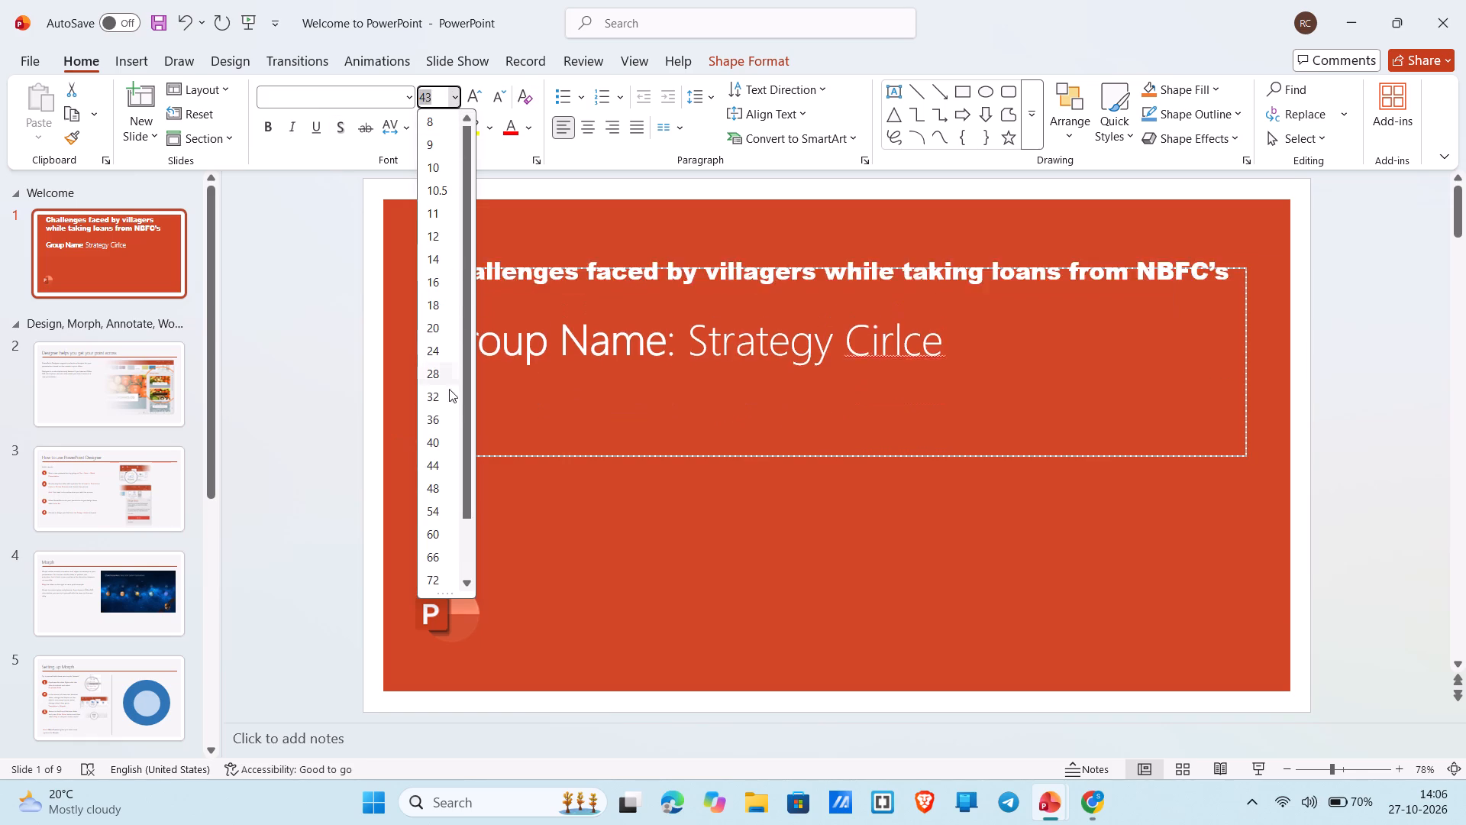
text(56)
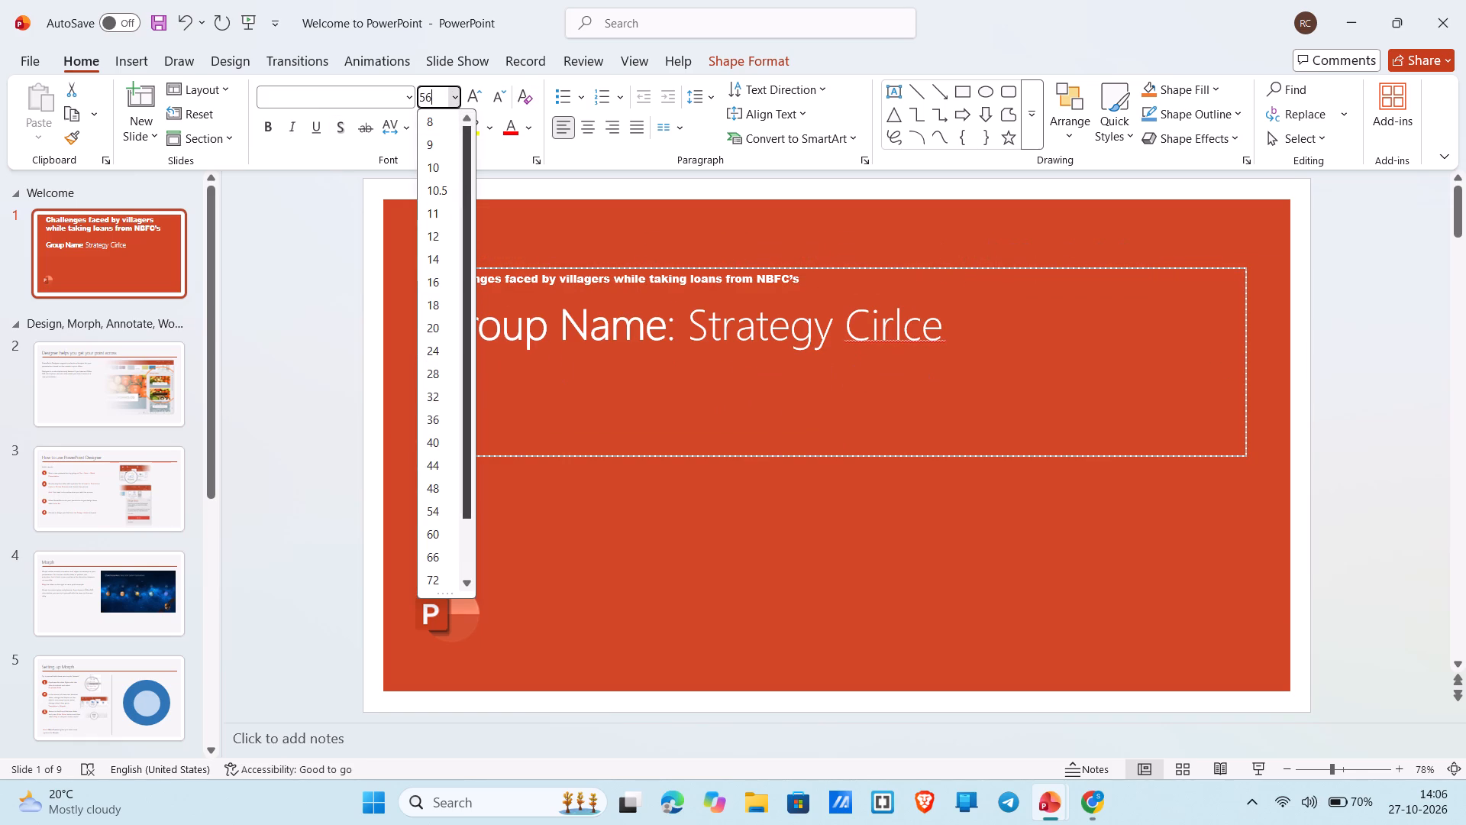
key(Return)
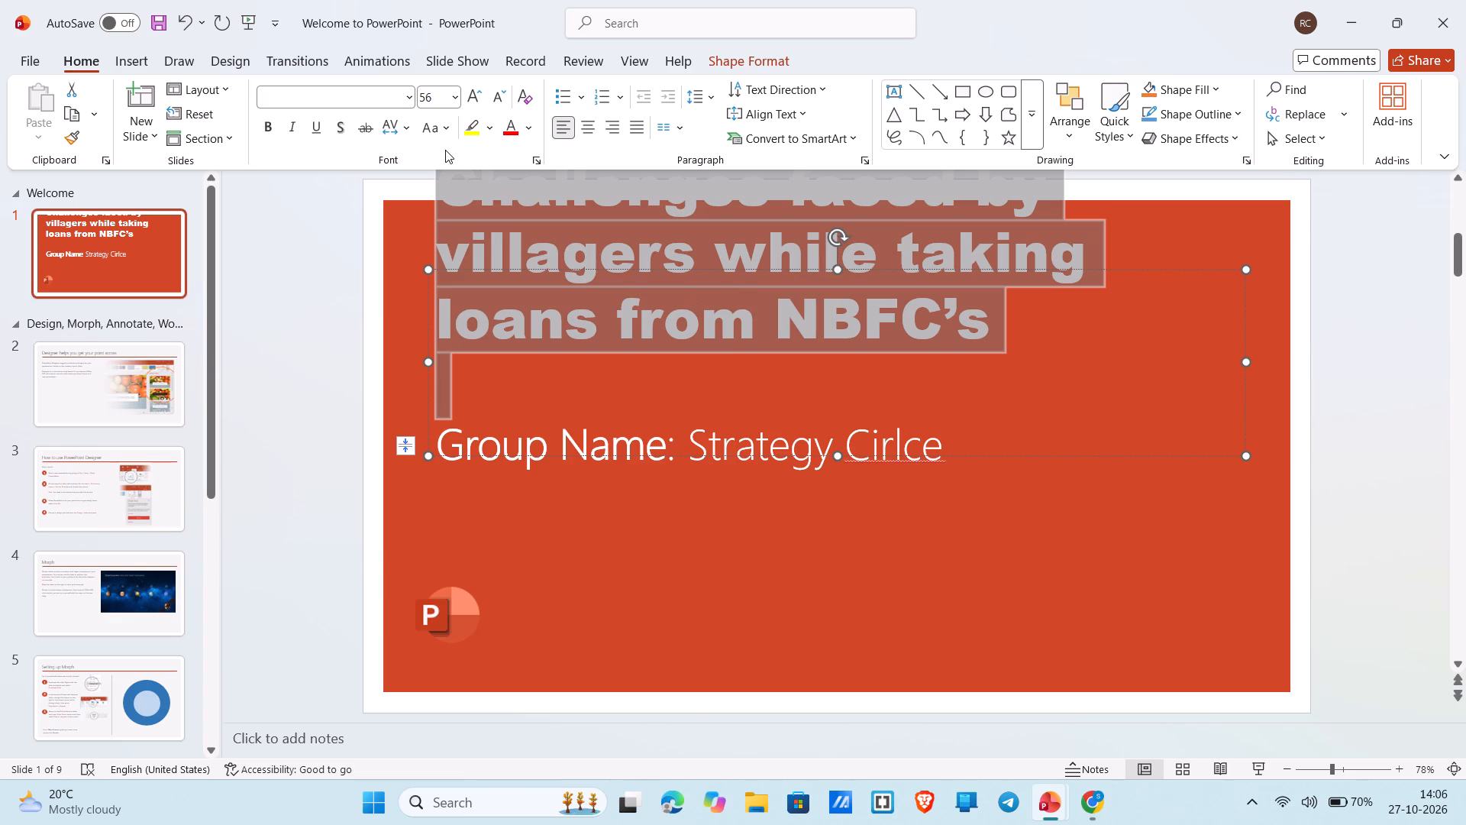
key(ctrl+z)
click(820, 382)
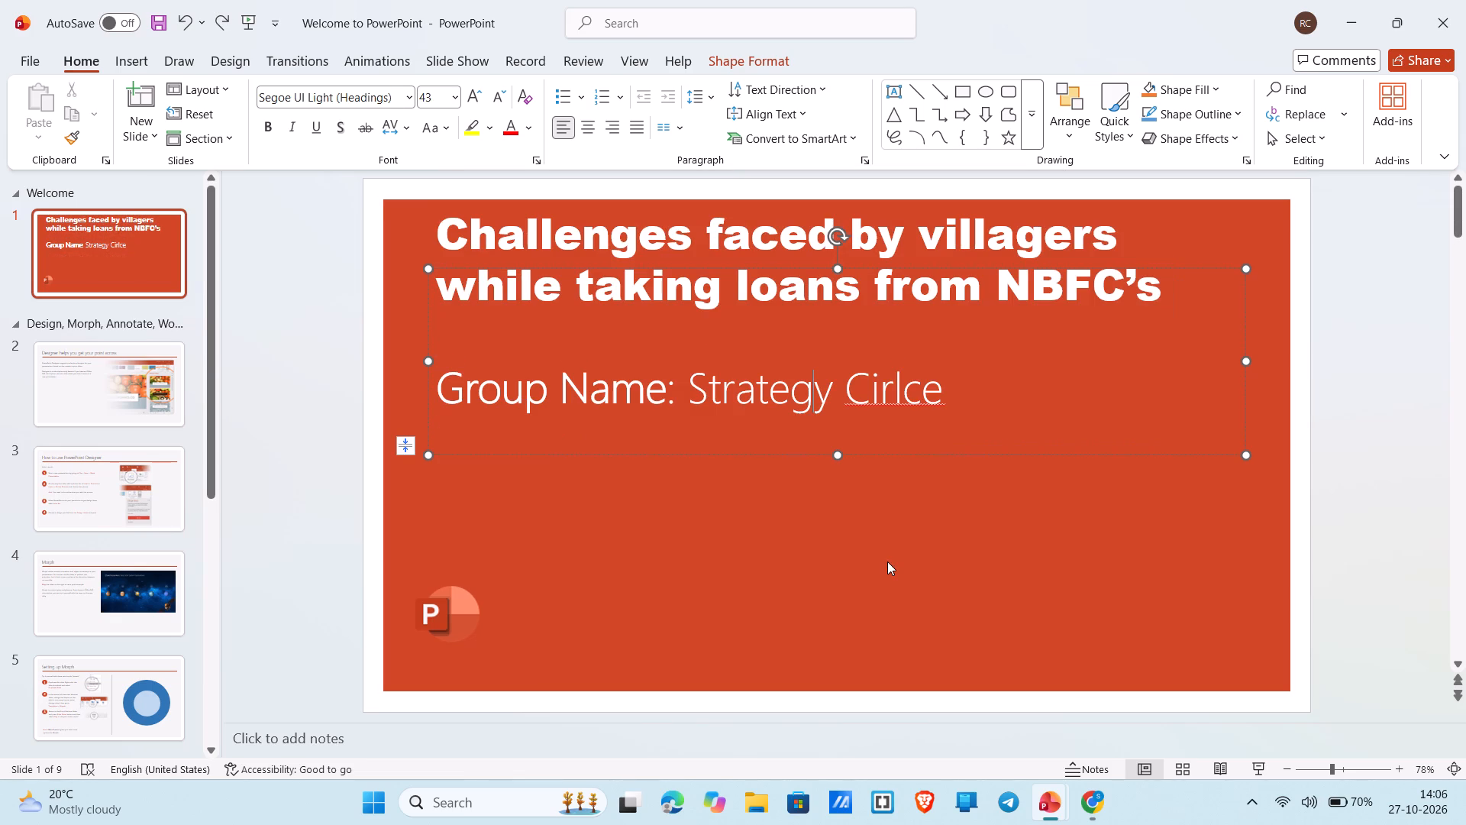
Lower the top edge of the title box so its text sits slightly further down the slide.
scroll(887, 561, up, 4)
click(1068, 413)
click(961, 513)
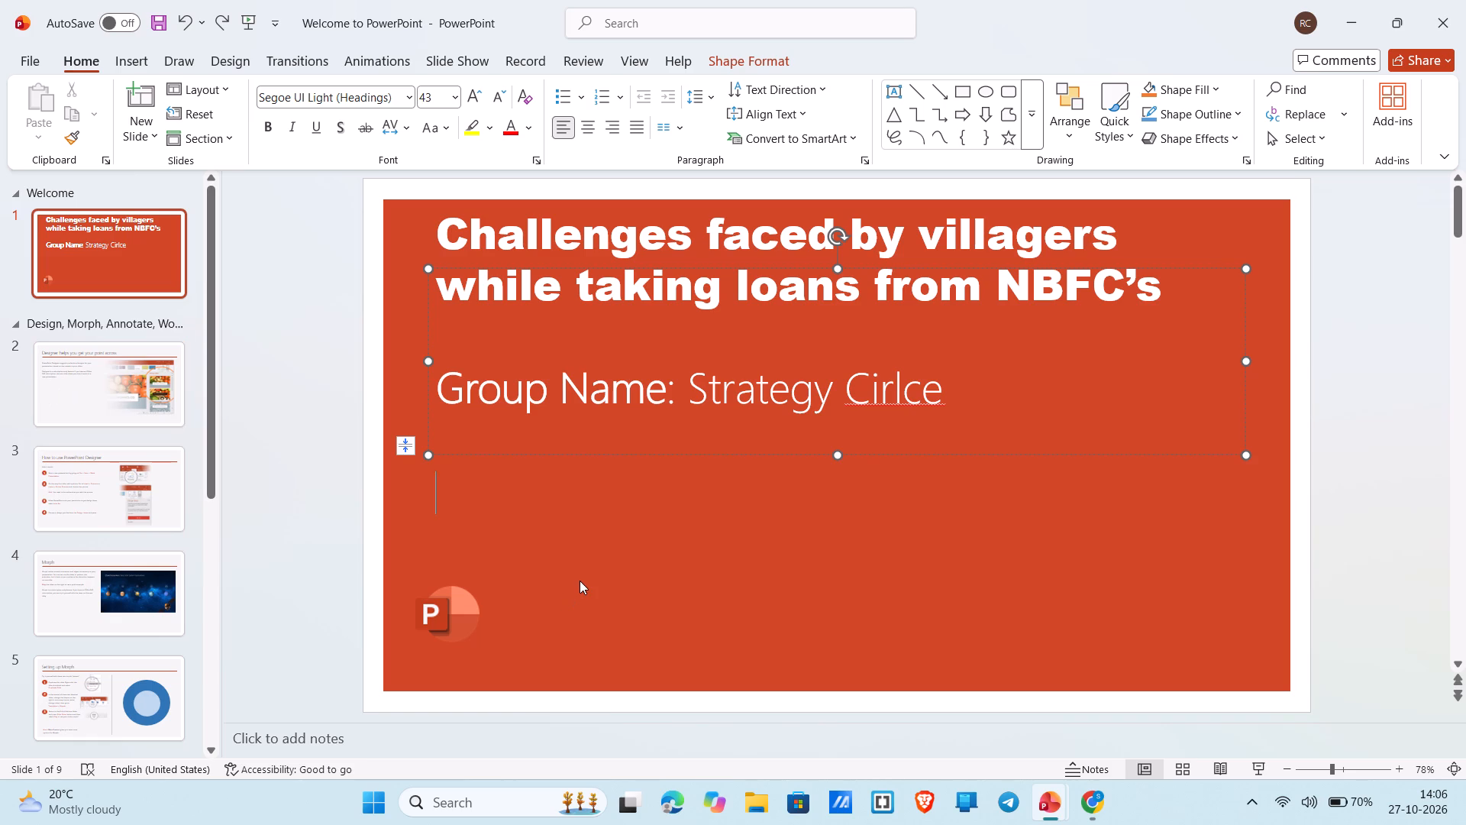
click(796, 376)
drag(837, 270, 838, 339)
click(831, 516)
scroll(831, 516, up, 1)
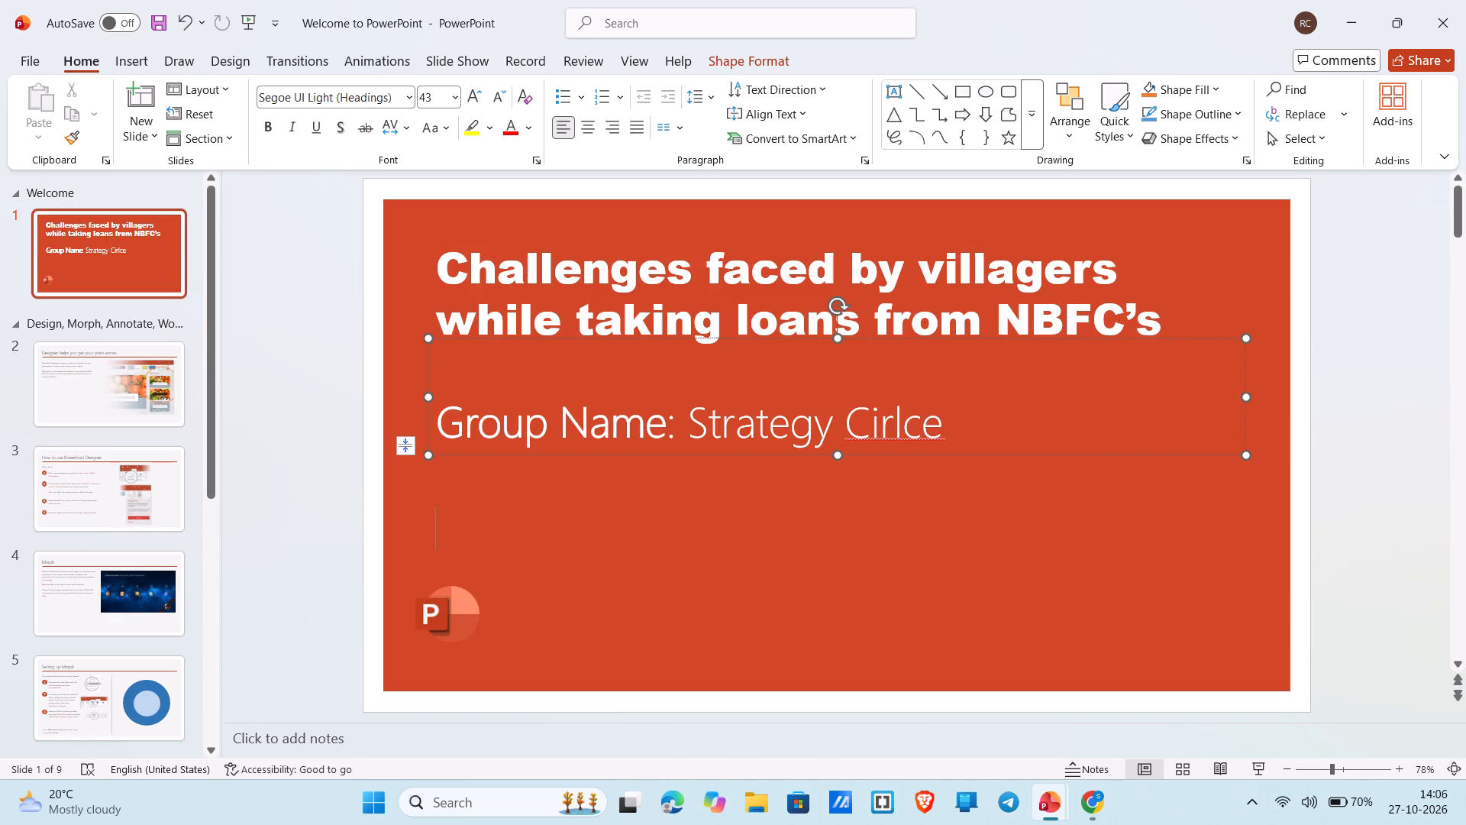
click(842, 275)
drag(831, 310, 832, 325)
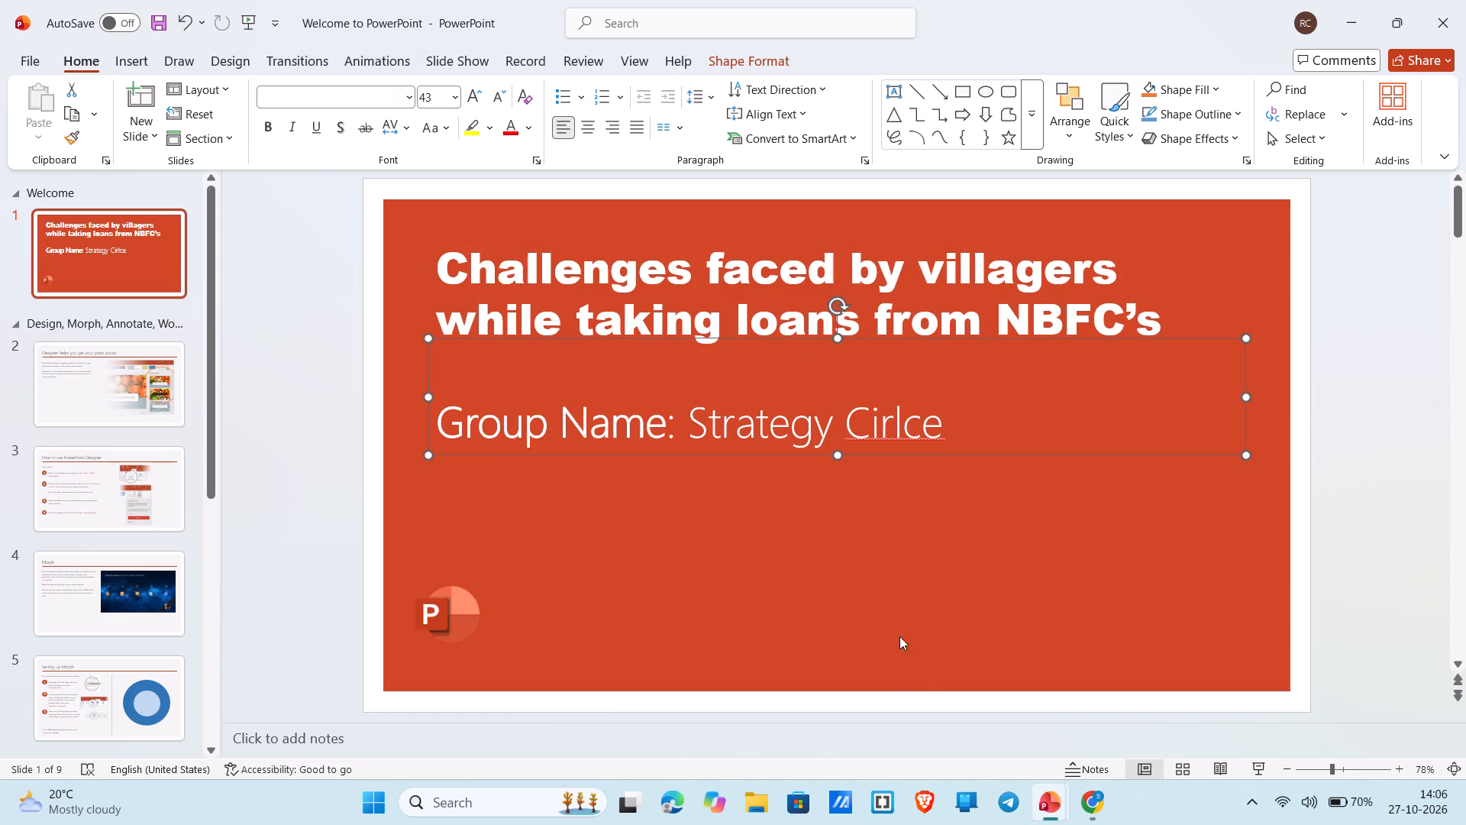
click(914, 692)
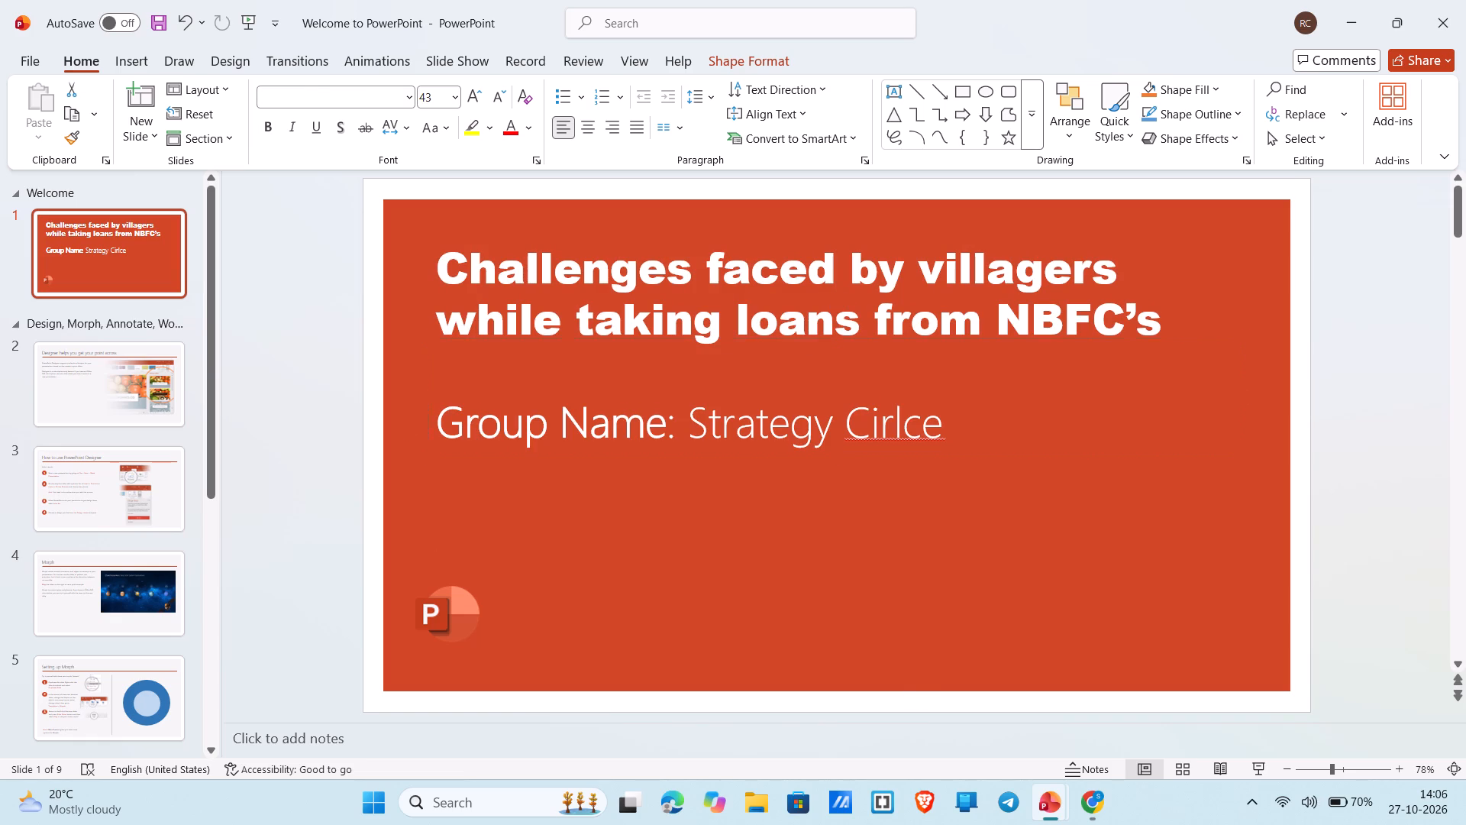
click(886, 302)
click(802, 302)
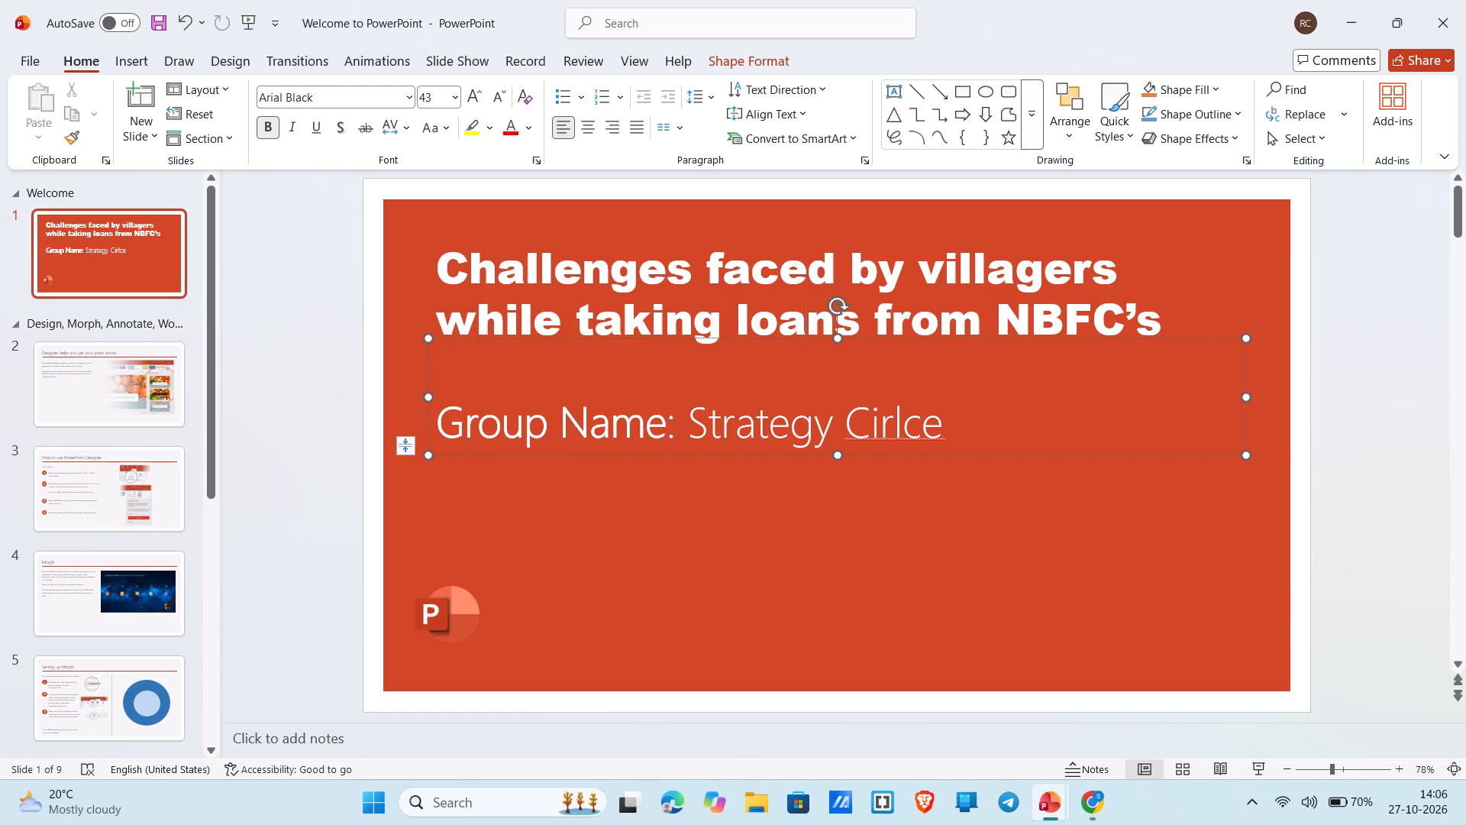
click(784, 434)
Replace the title of slide 2 with "Challenges:".
scroll(628, 573, down, 1)
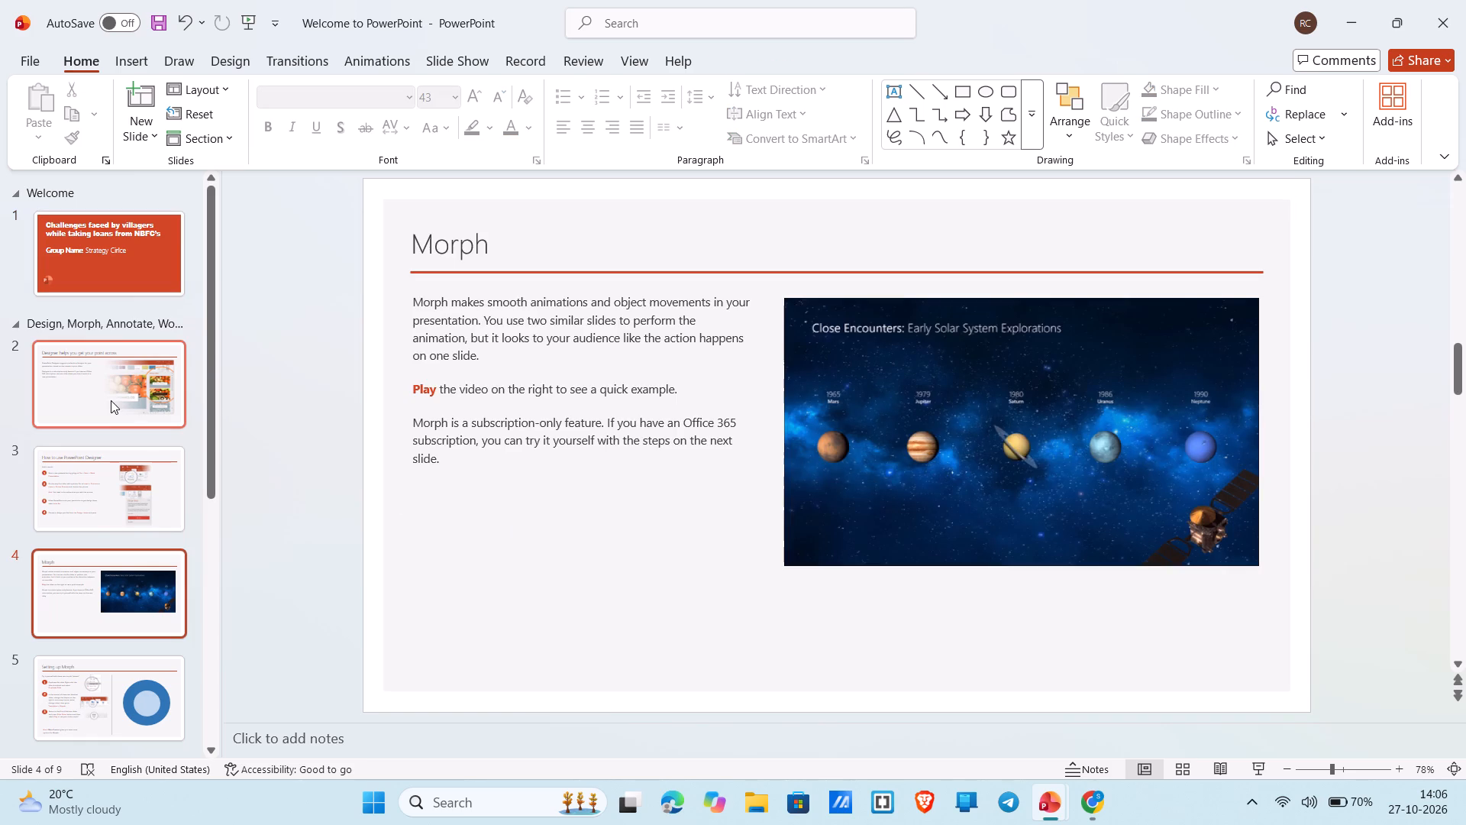
click(111, 400)
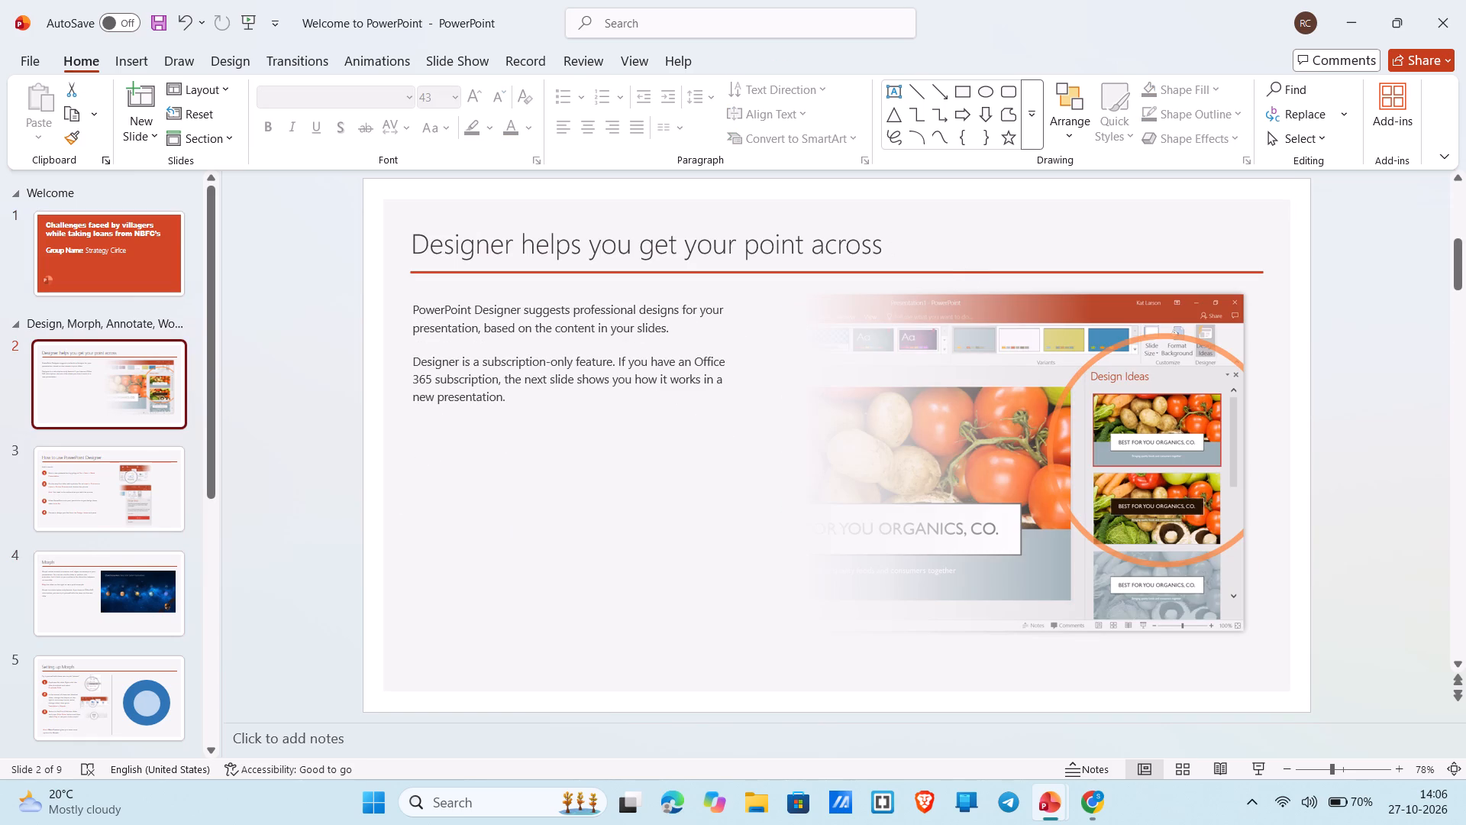
drag(877, 239, 483, 228)
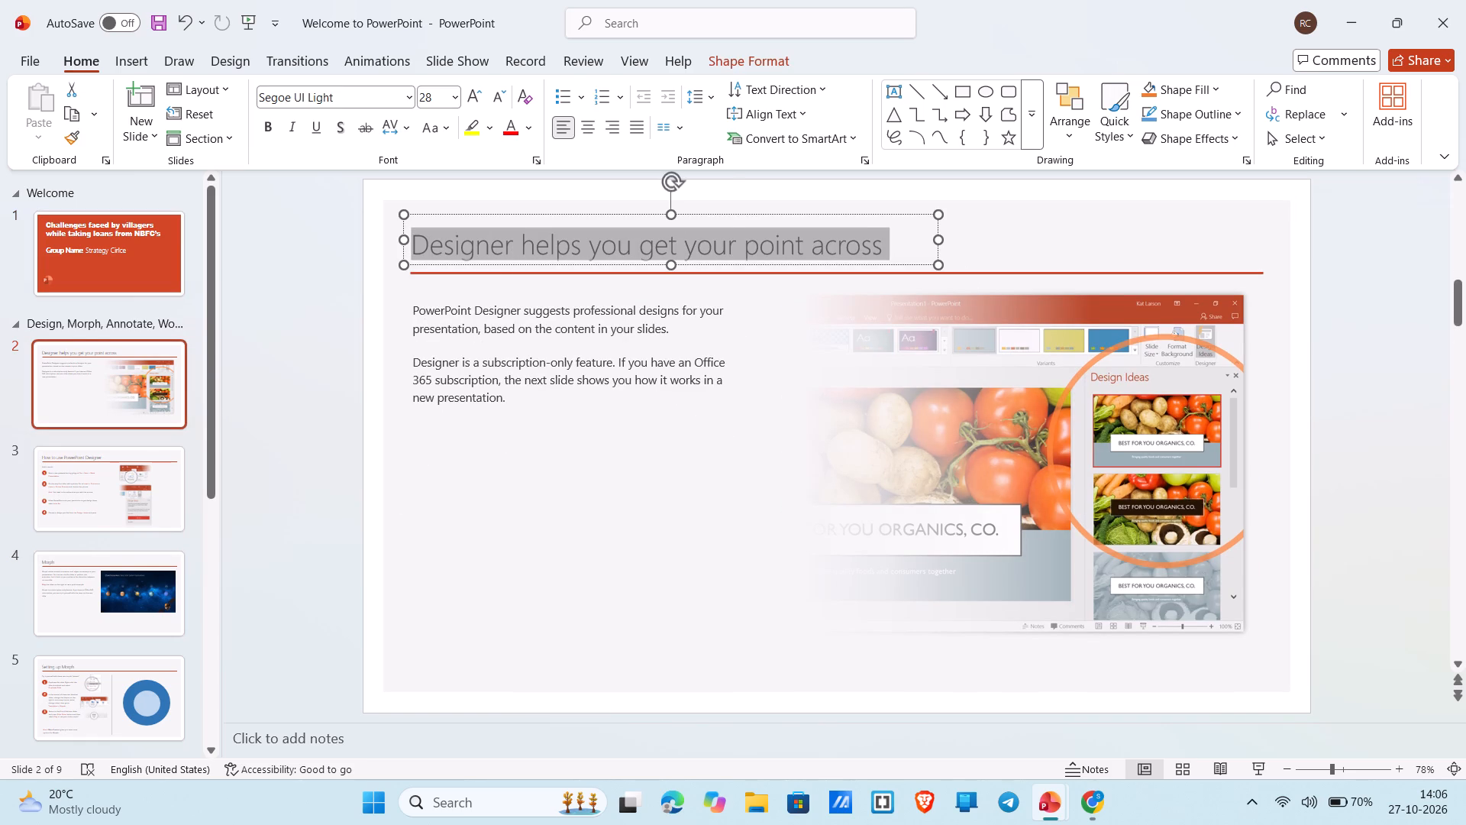
drag(483, 228, 443, 228)
text(Cha)
key(BackSpace)
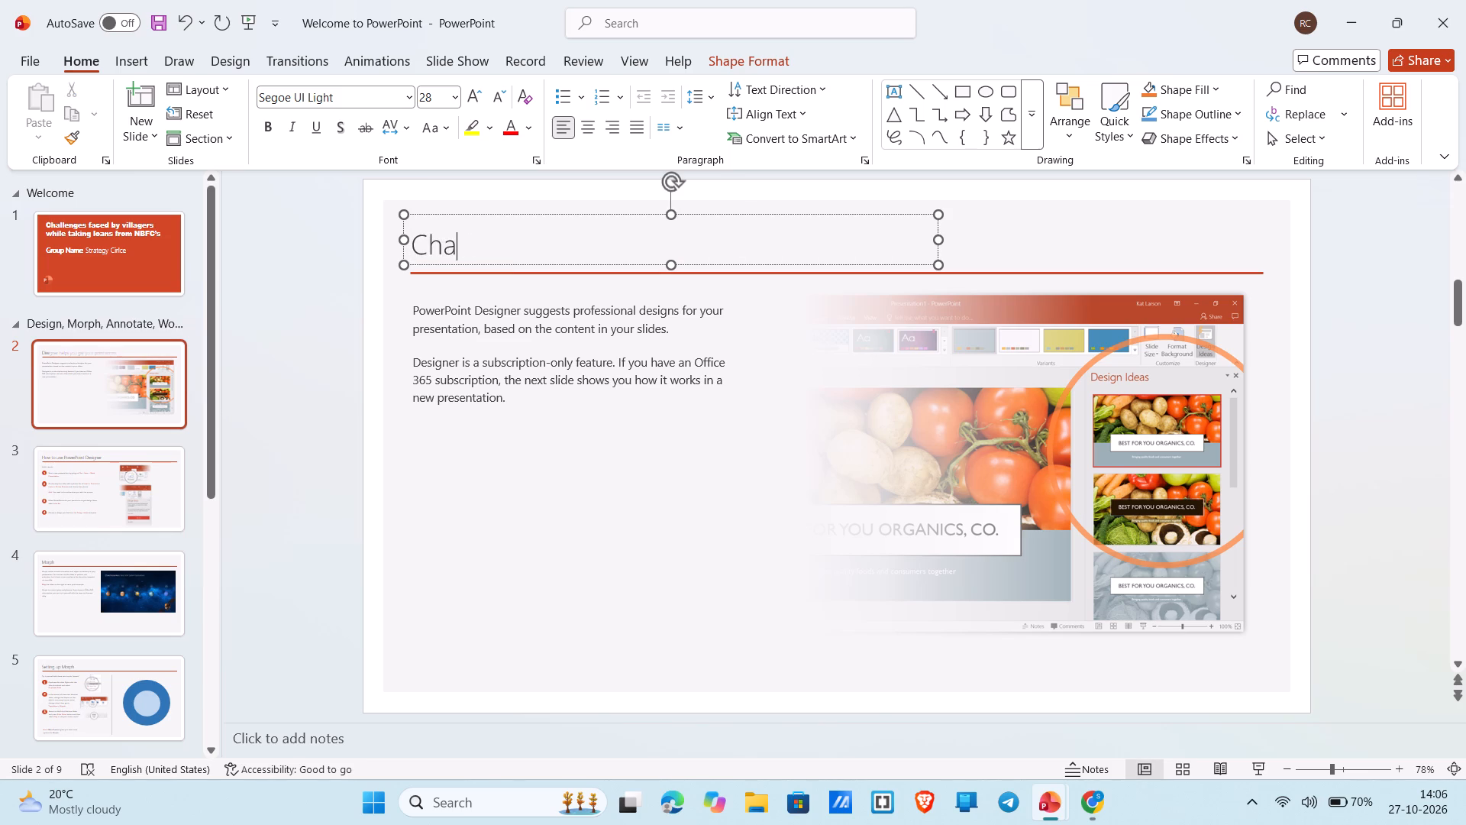
key(BackSpace)
key(BackSpace)
text(Challenges)
key(semicolon)
key(Return)
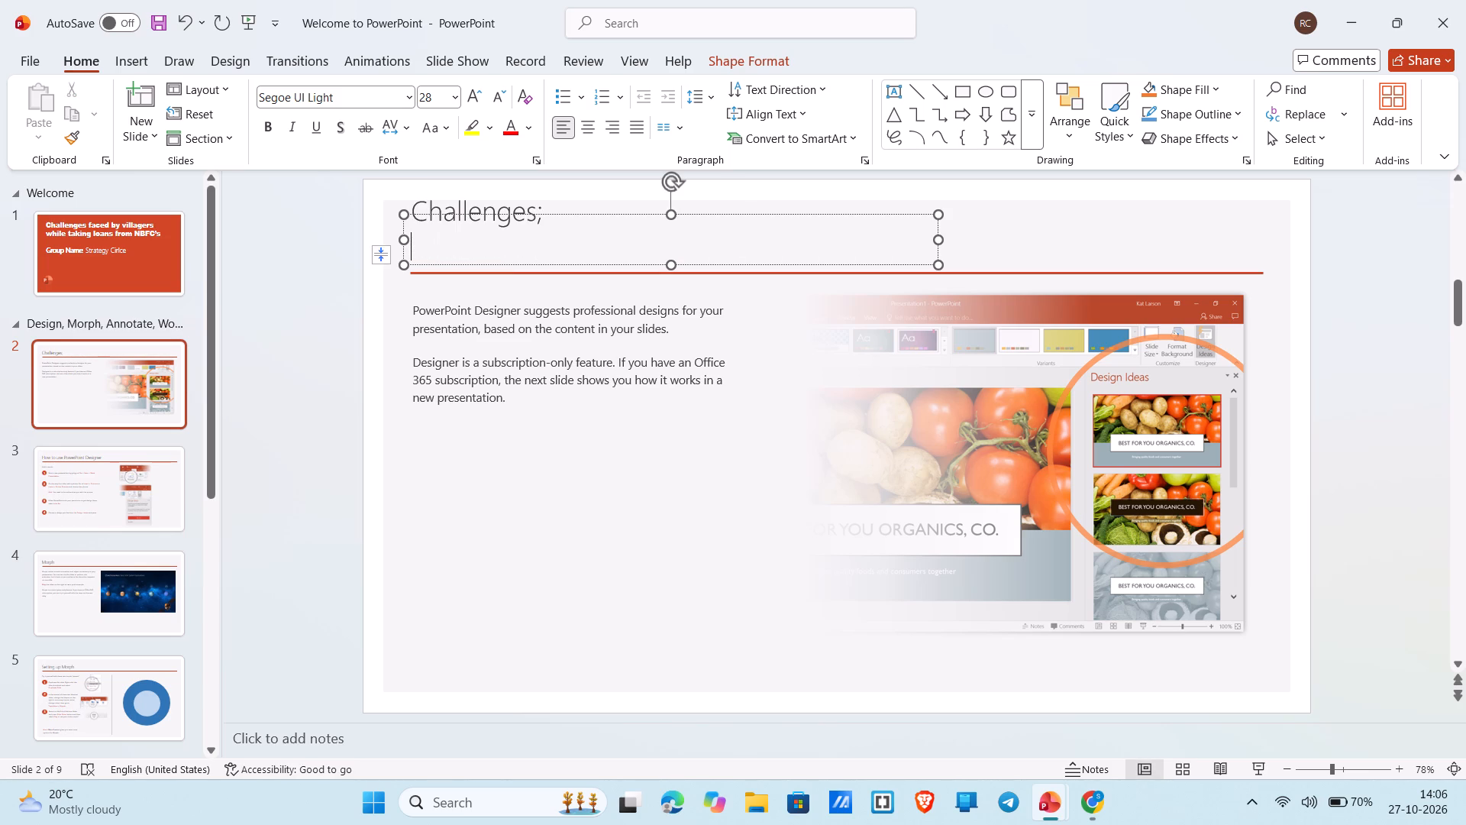
key(BackSpace)
key(BackSpace)
key(shift+colon)
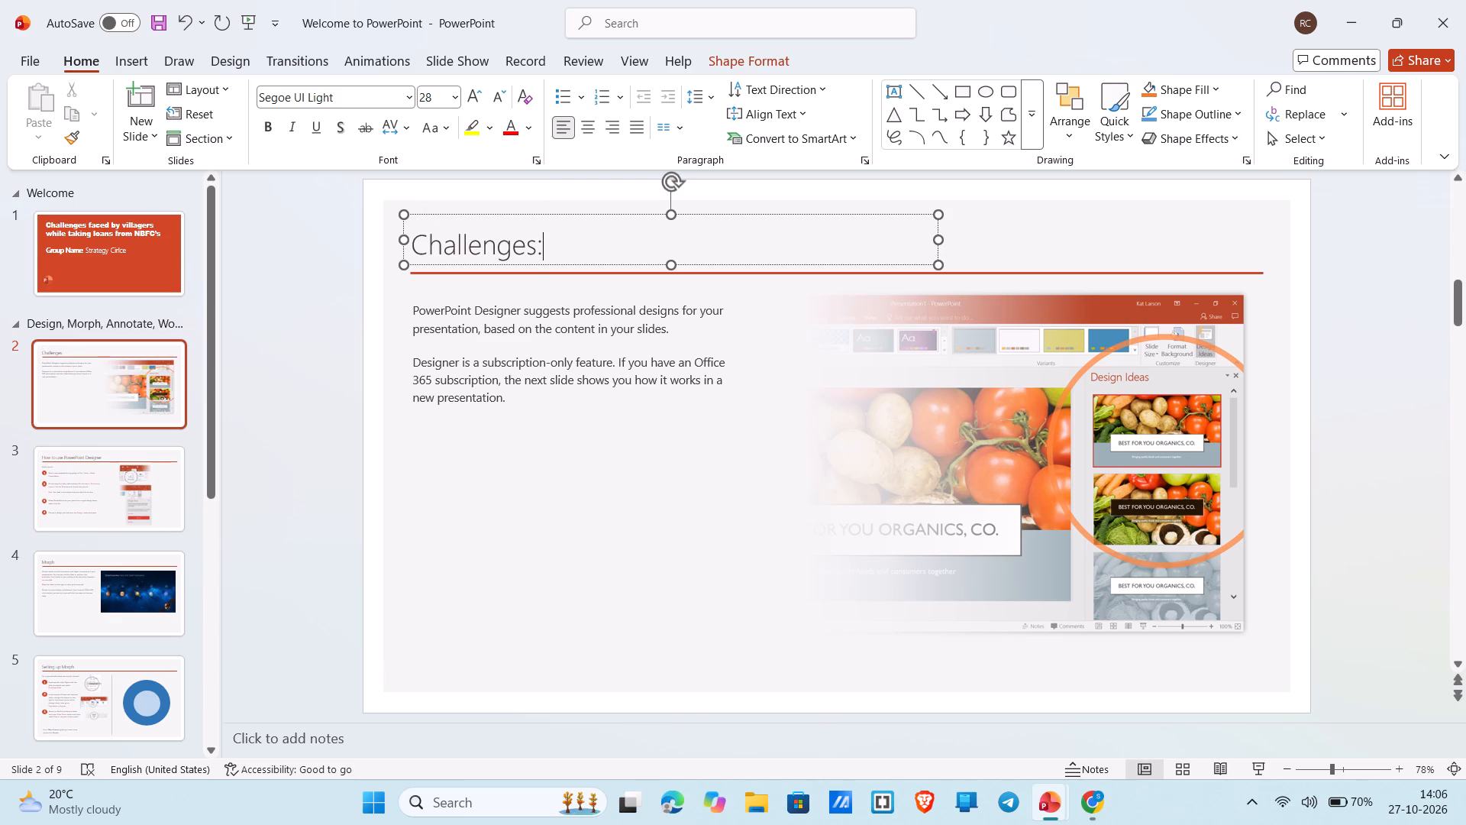
Delete the Design Ideas screenshot picture from slide 2.
click(562, 341)
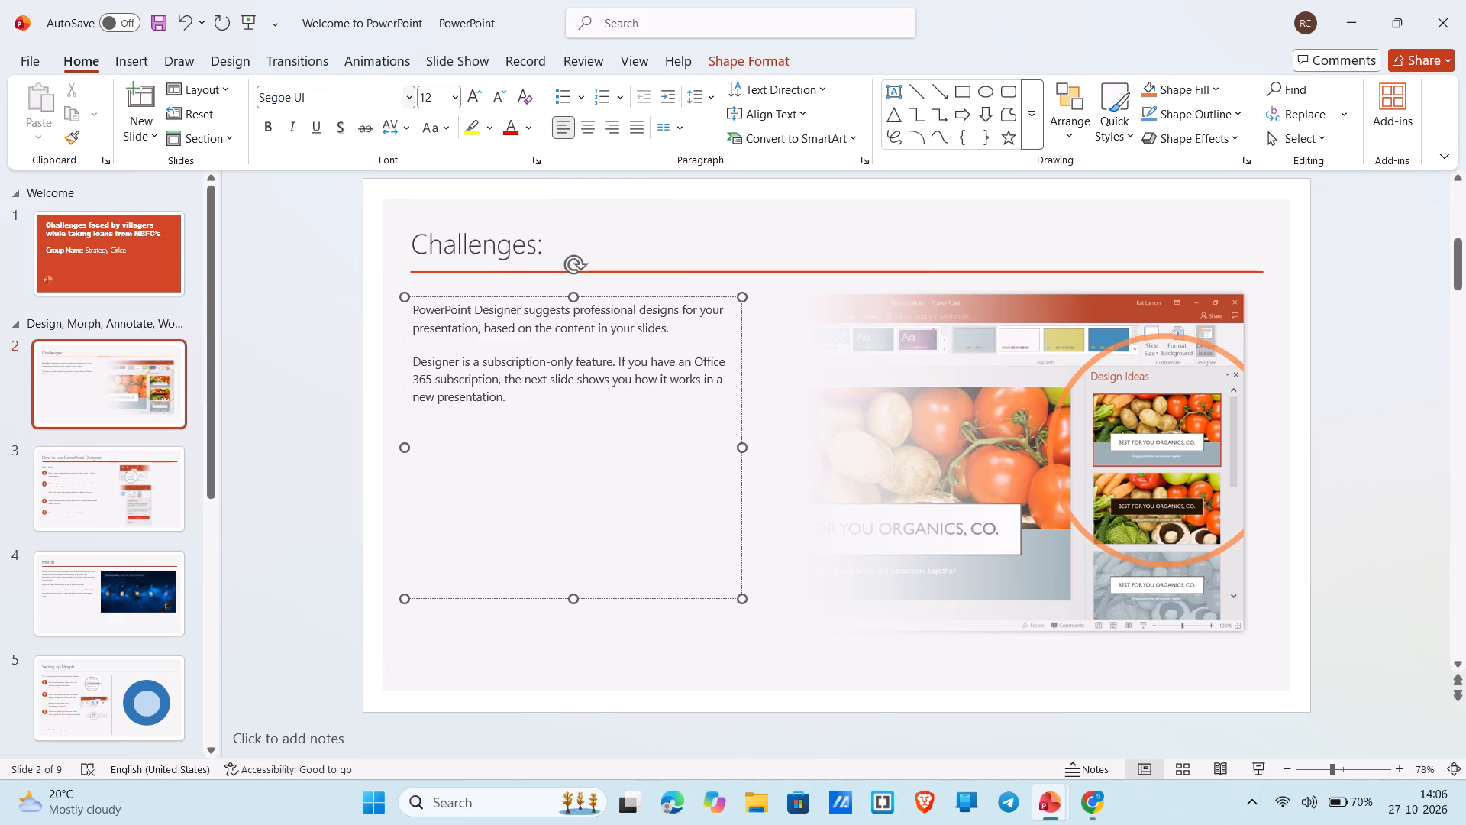
click(260, 100)
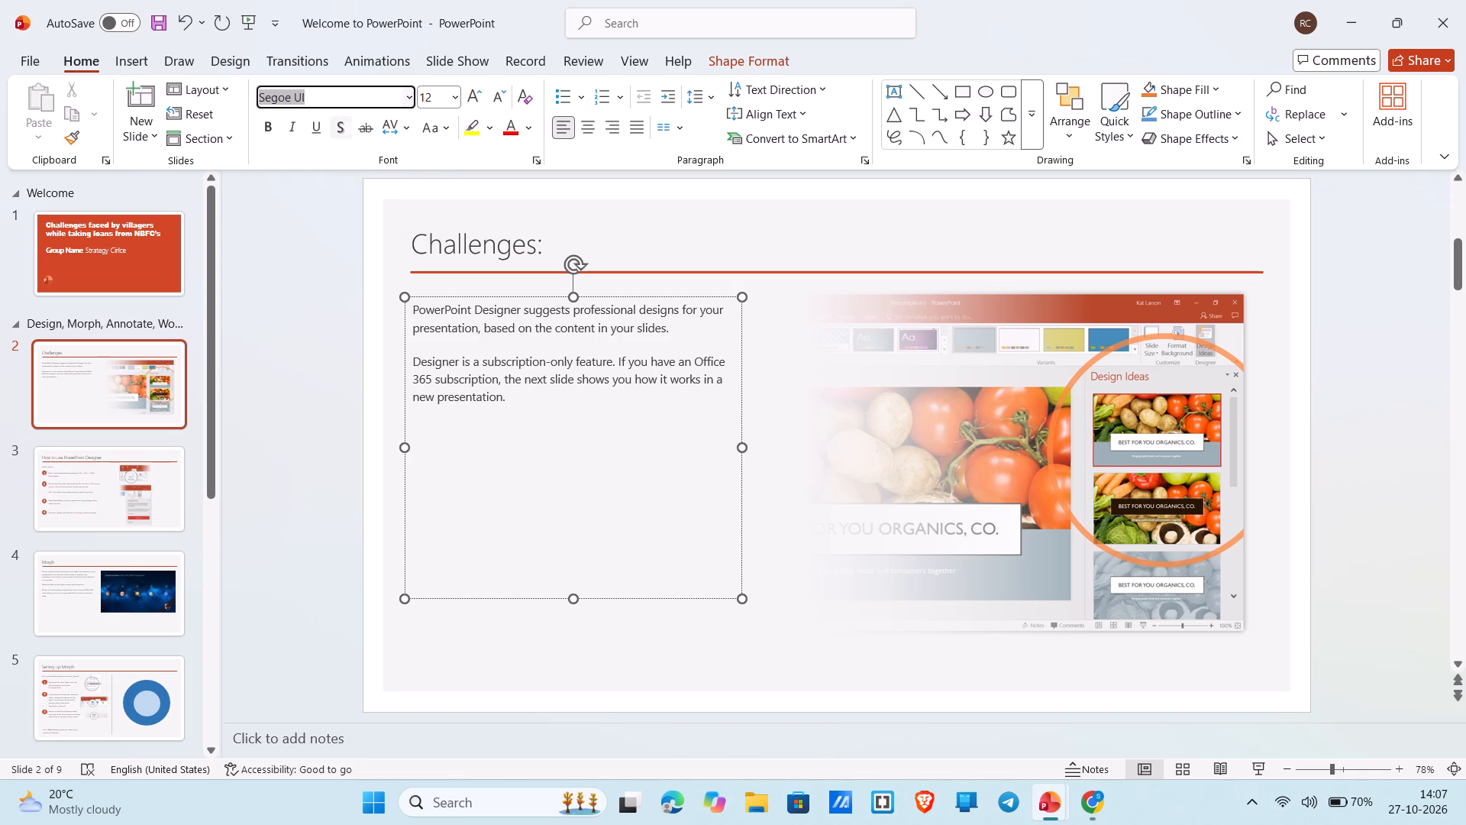
click(1164, 421)
key(BackSpace)
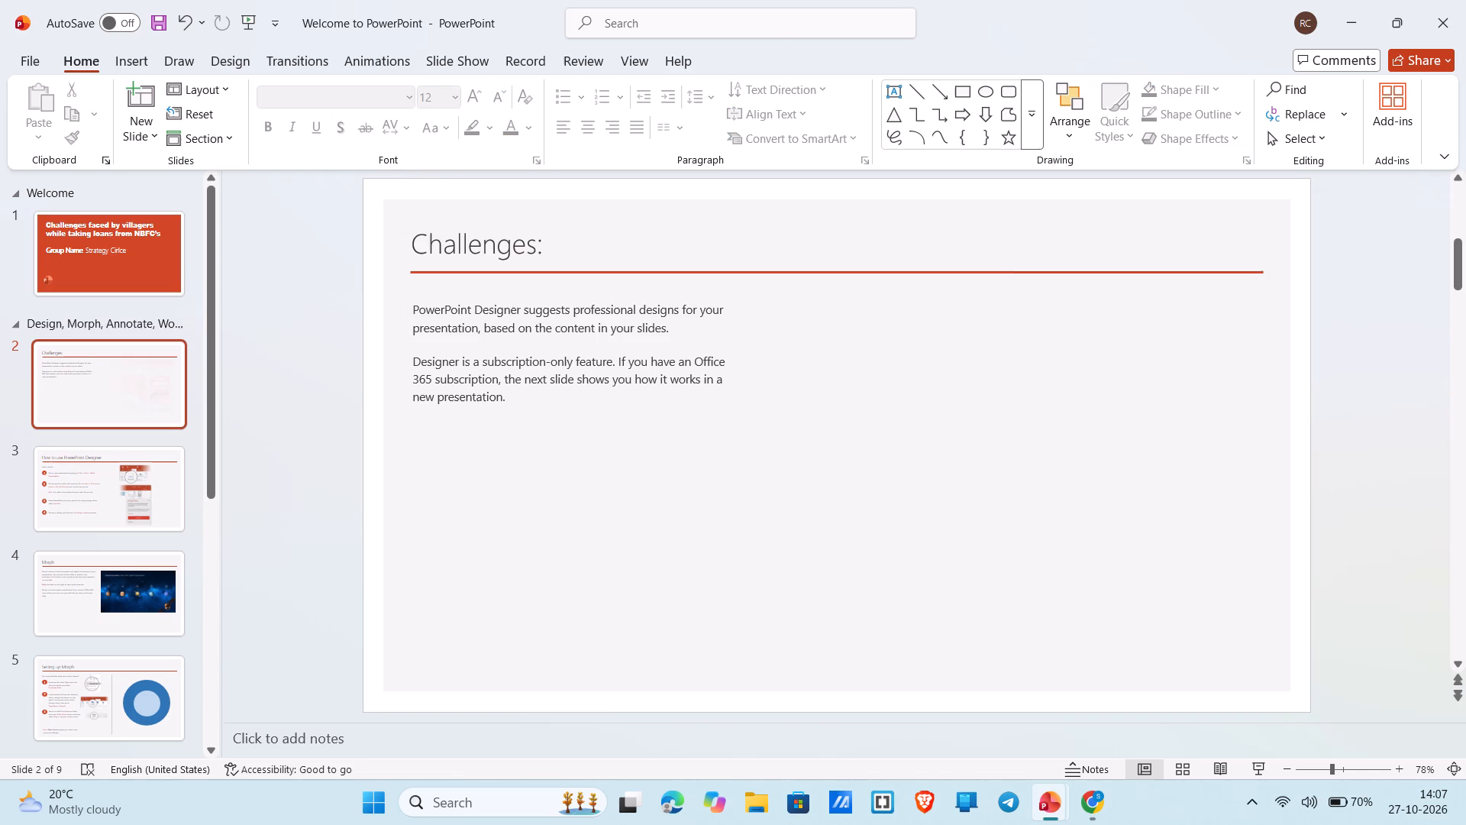
key(ctrl+z)
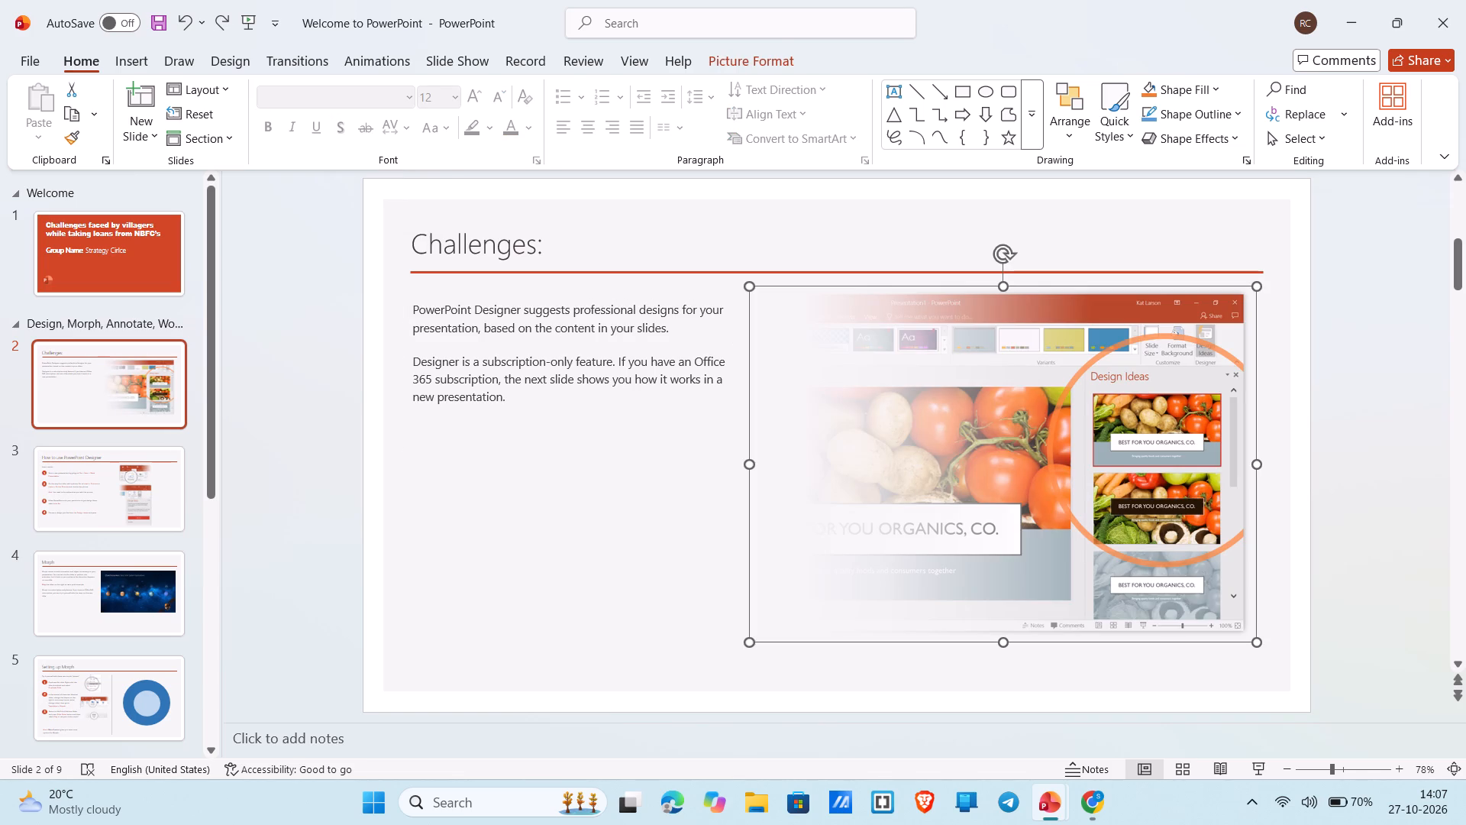
key(BackSpace)
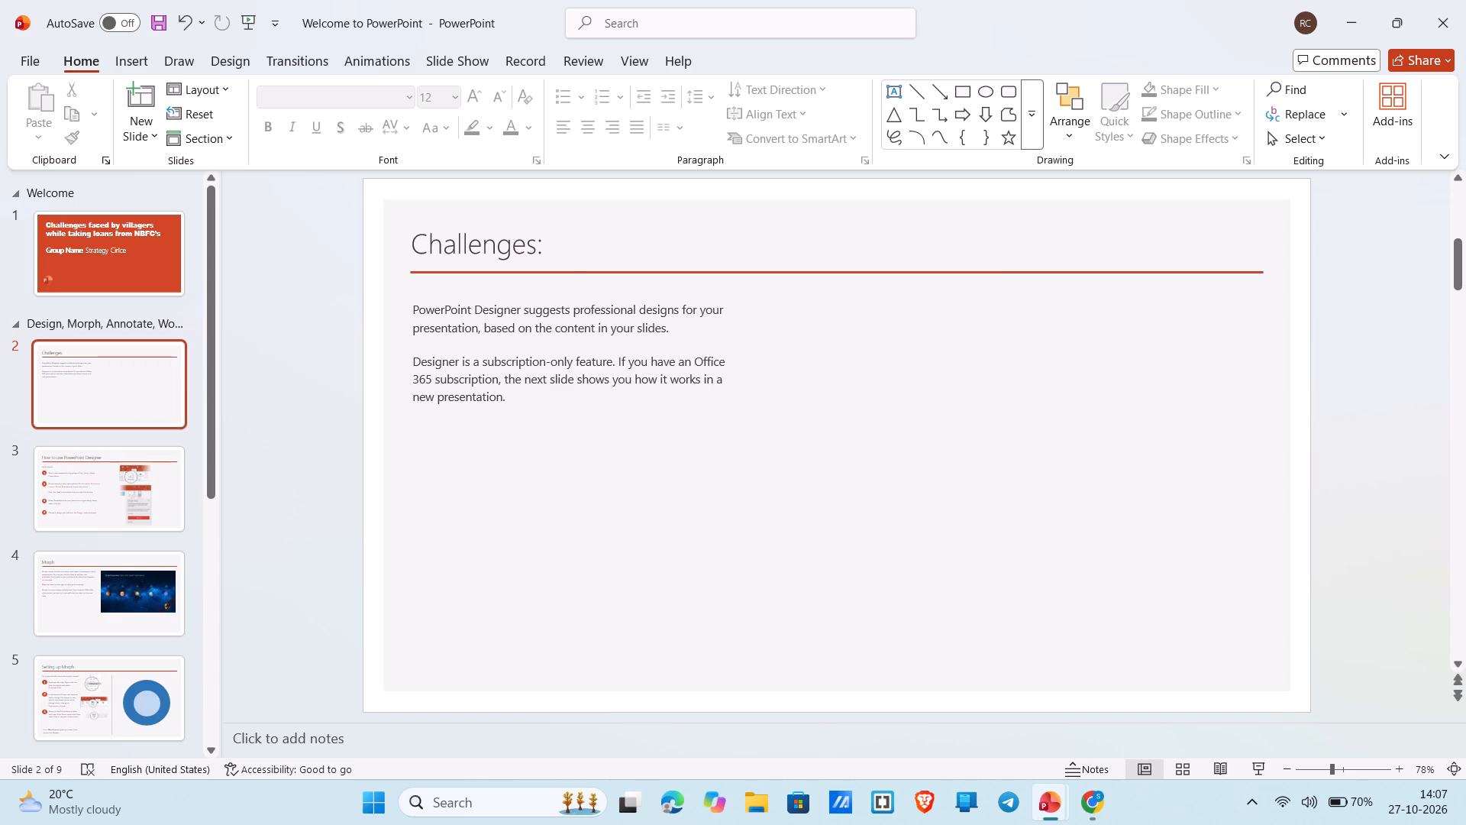
Delete both placeholder paragraphs about PowerPoint Designer from slide 2's body text box.
drag(673, 325, 364, 254)
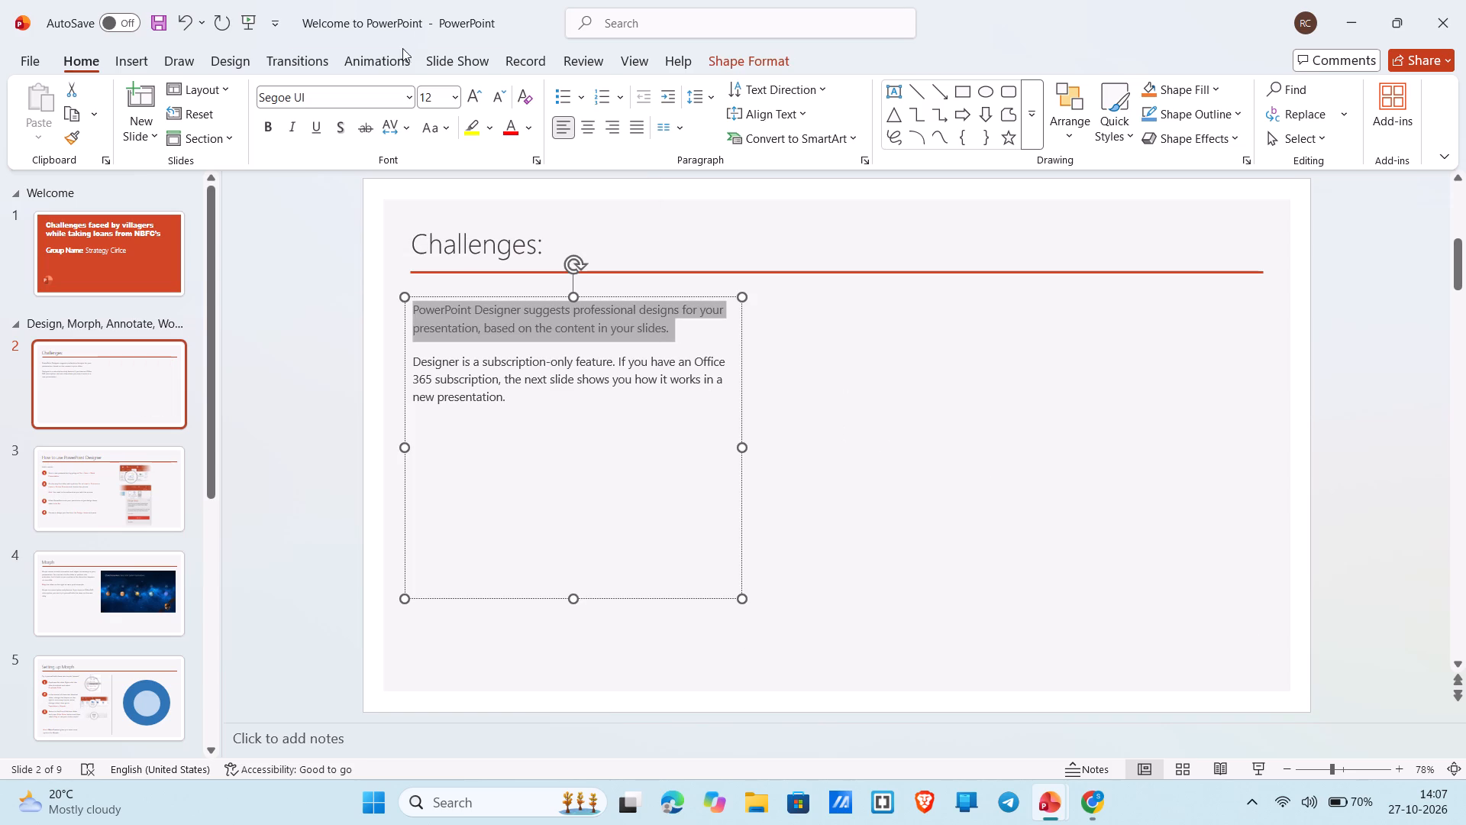
click(620, 18)
click(295, 213)
click(563, 96)
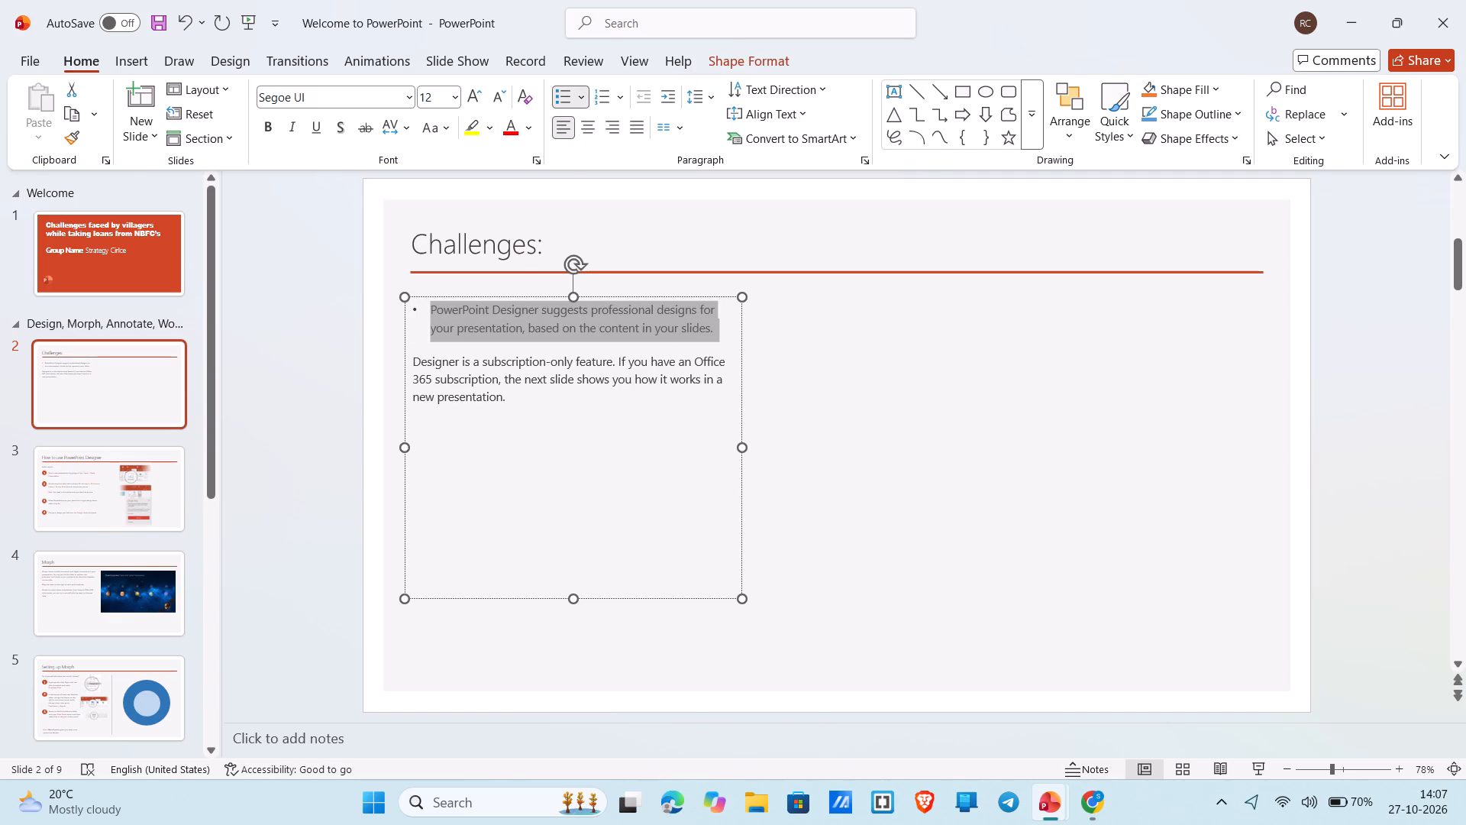
key(BackSpace)
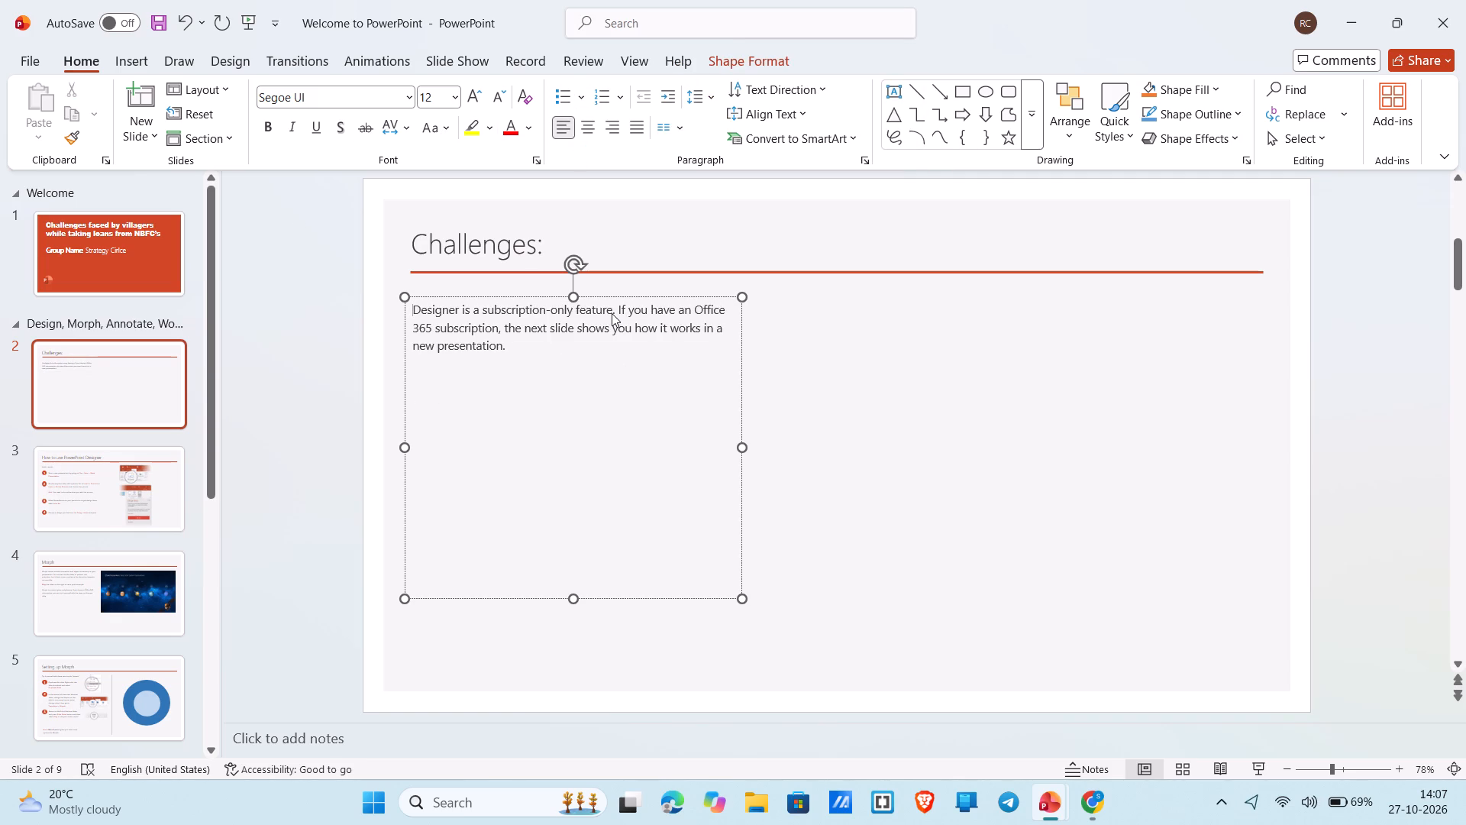
click(612, 313)
drag(548, 353, 499, 267)
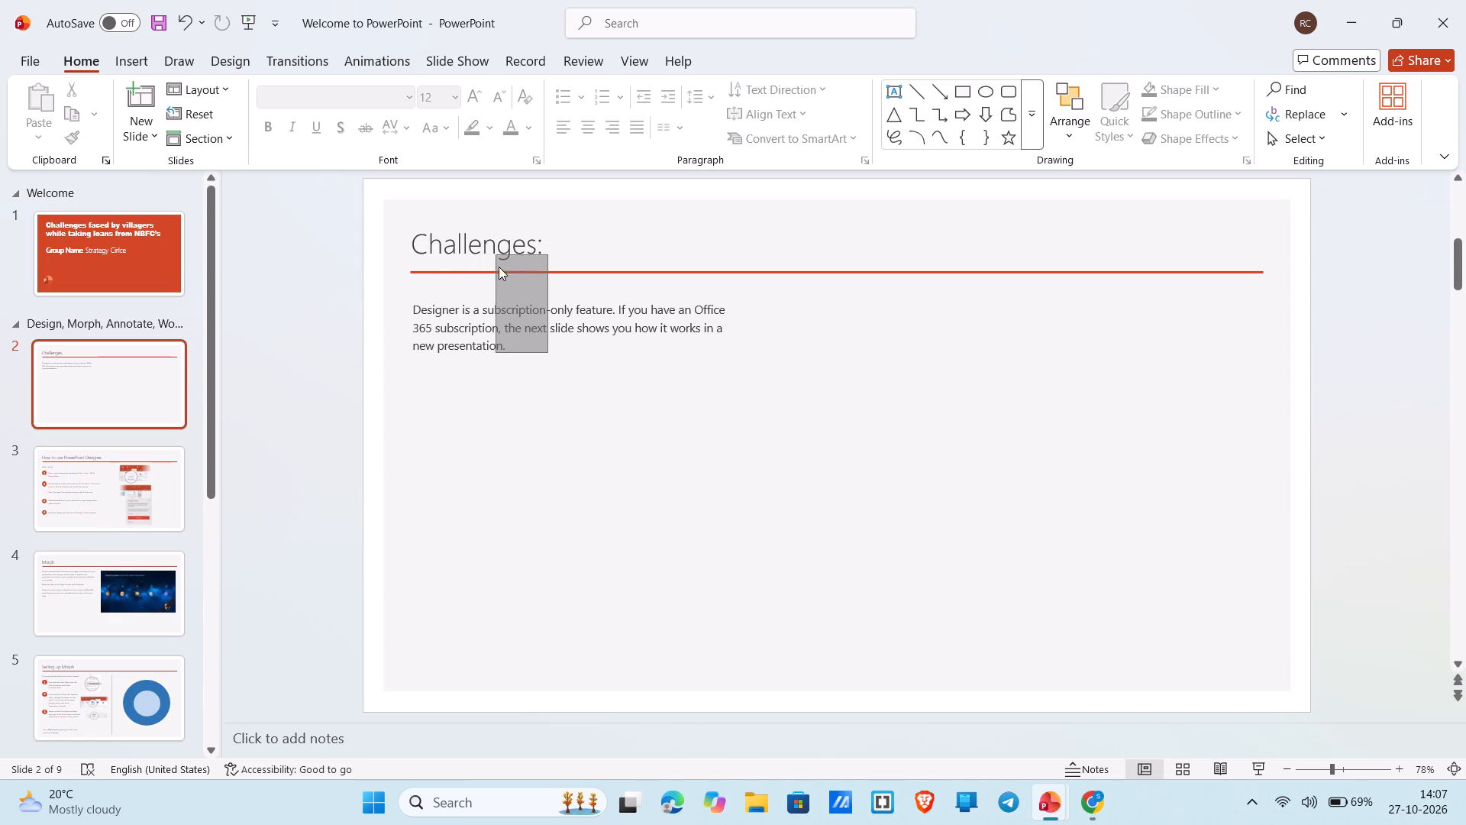
drag(499, 267, 478, 338)
drag(478, 338, 412, 312)
key(BackSpace)
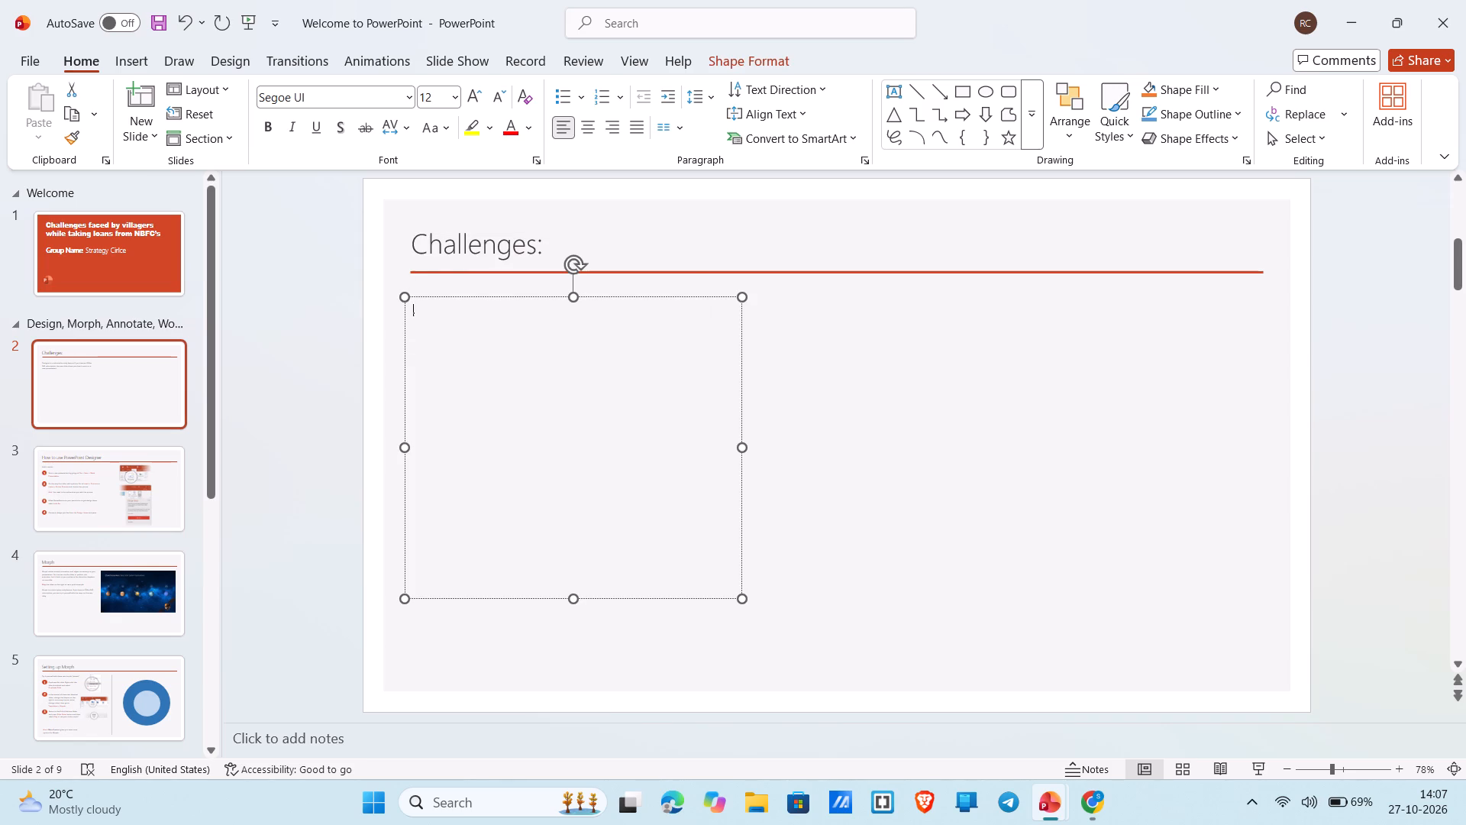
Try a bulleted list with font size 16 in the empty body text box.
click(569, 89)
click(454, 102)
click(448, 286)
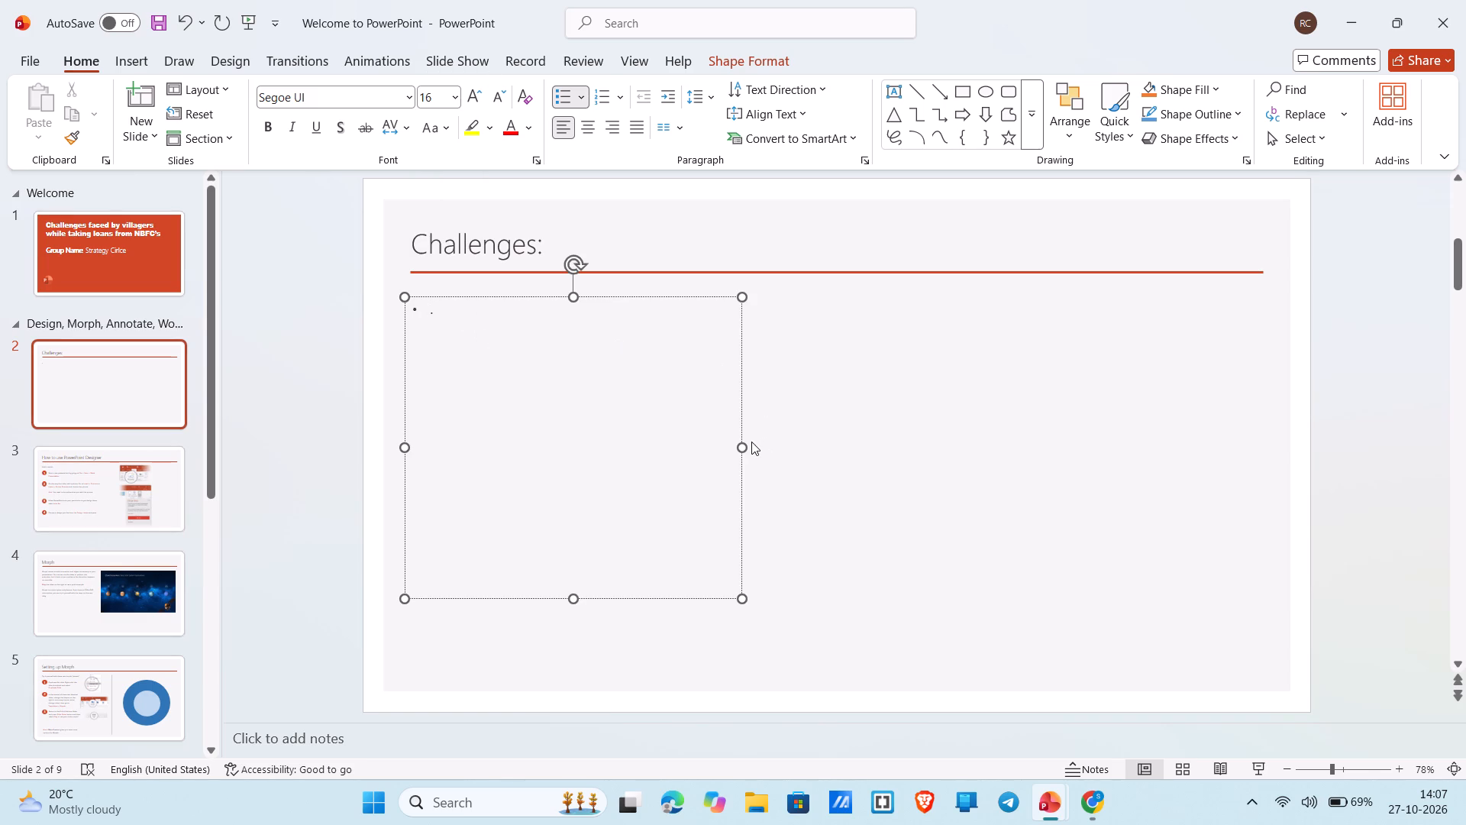
Widen the body text box to span the full length of the red line under the title.
drag(746, 443, 1280, 412)
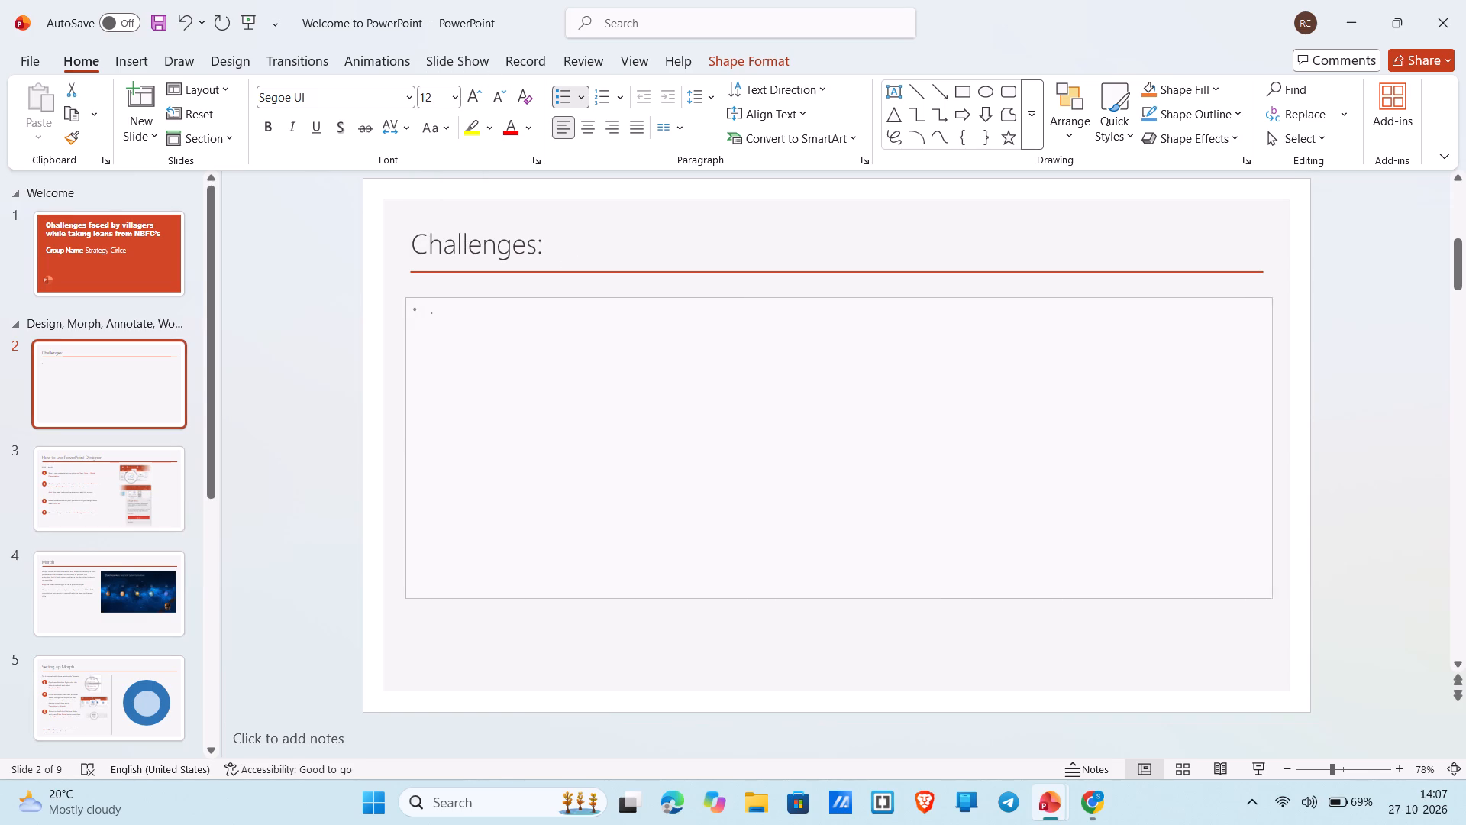
drag(1280, 412, 1260, 408)
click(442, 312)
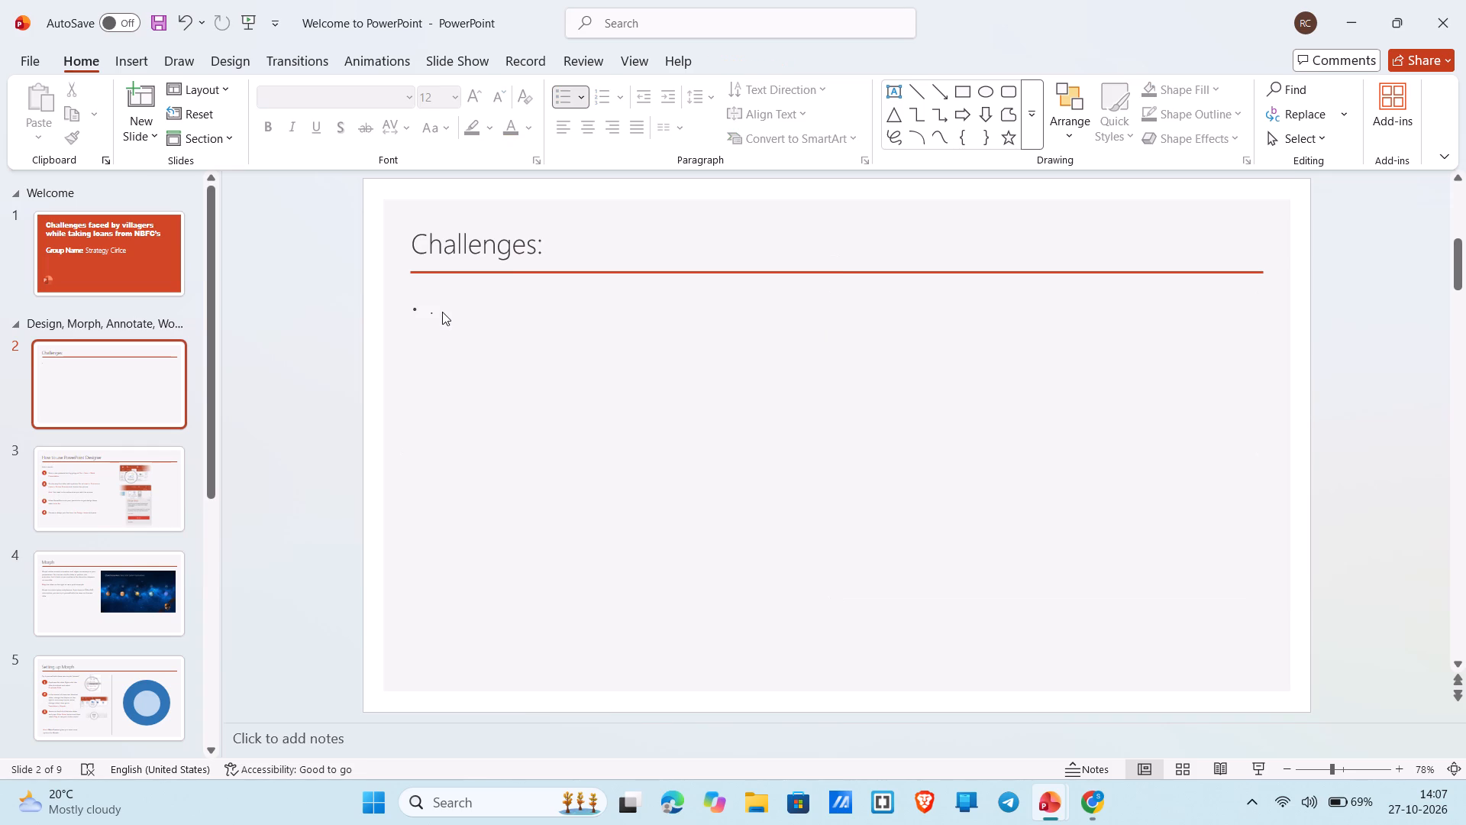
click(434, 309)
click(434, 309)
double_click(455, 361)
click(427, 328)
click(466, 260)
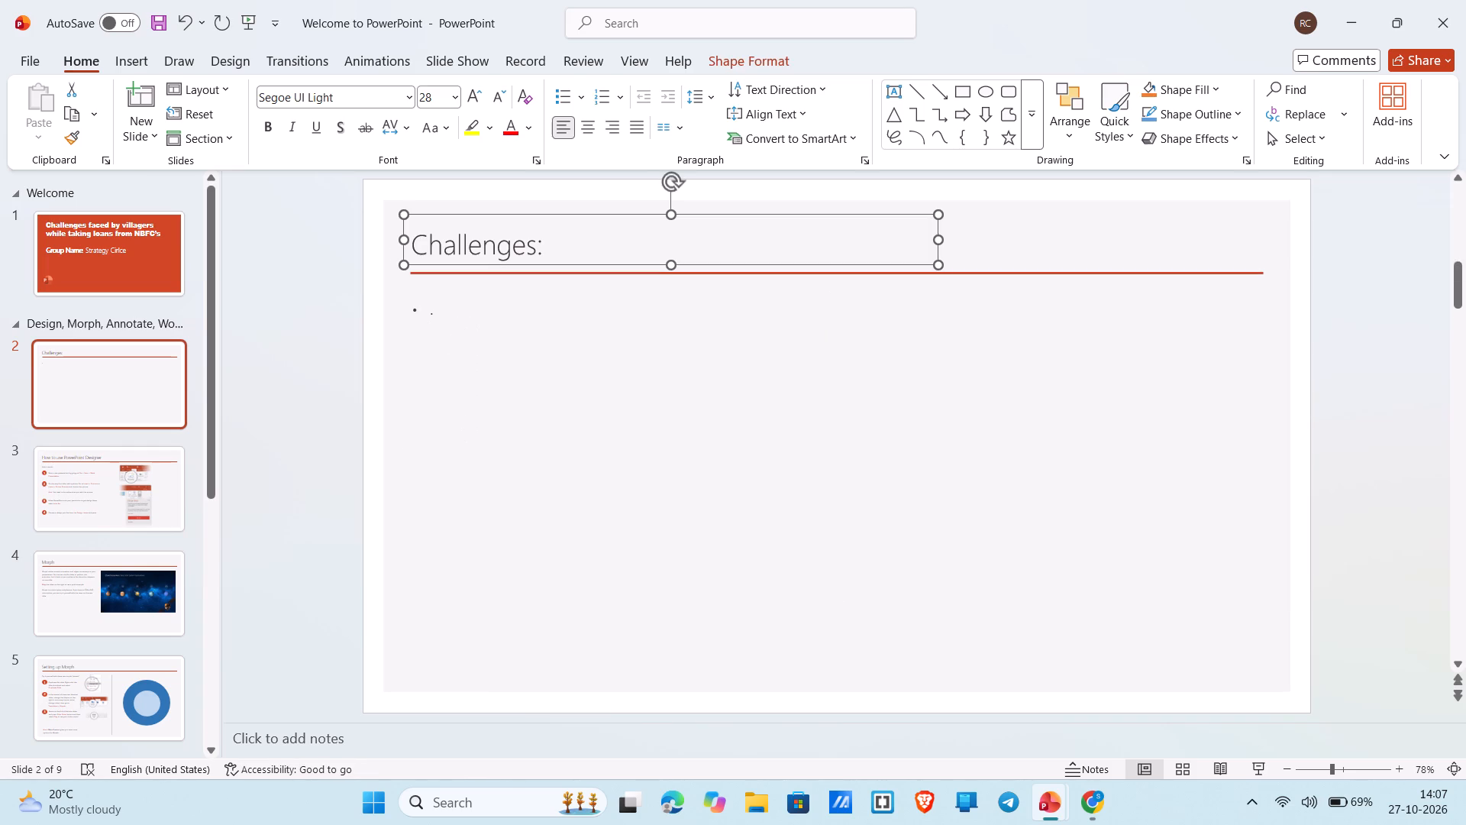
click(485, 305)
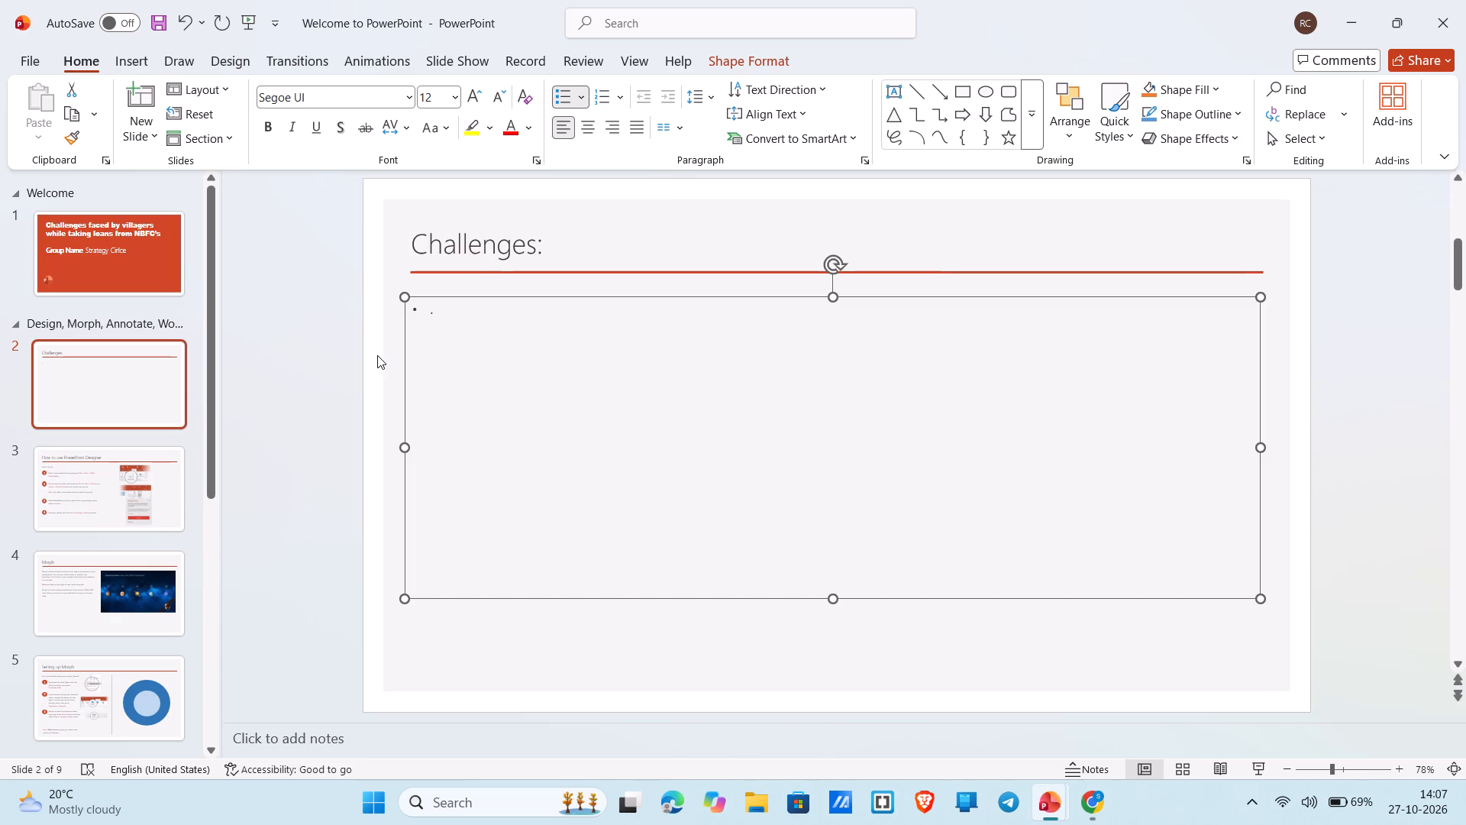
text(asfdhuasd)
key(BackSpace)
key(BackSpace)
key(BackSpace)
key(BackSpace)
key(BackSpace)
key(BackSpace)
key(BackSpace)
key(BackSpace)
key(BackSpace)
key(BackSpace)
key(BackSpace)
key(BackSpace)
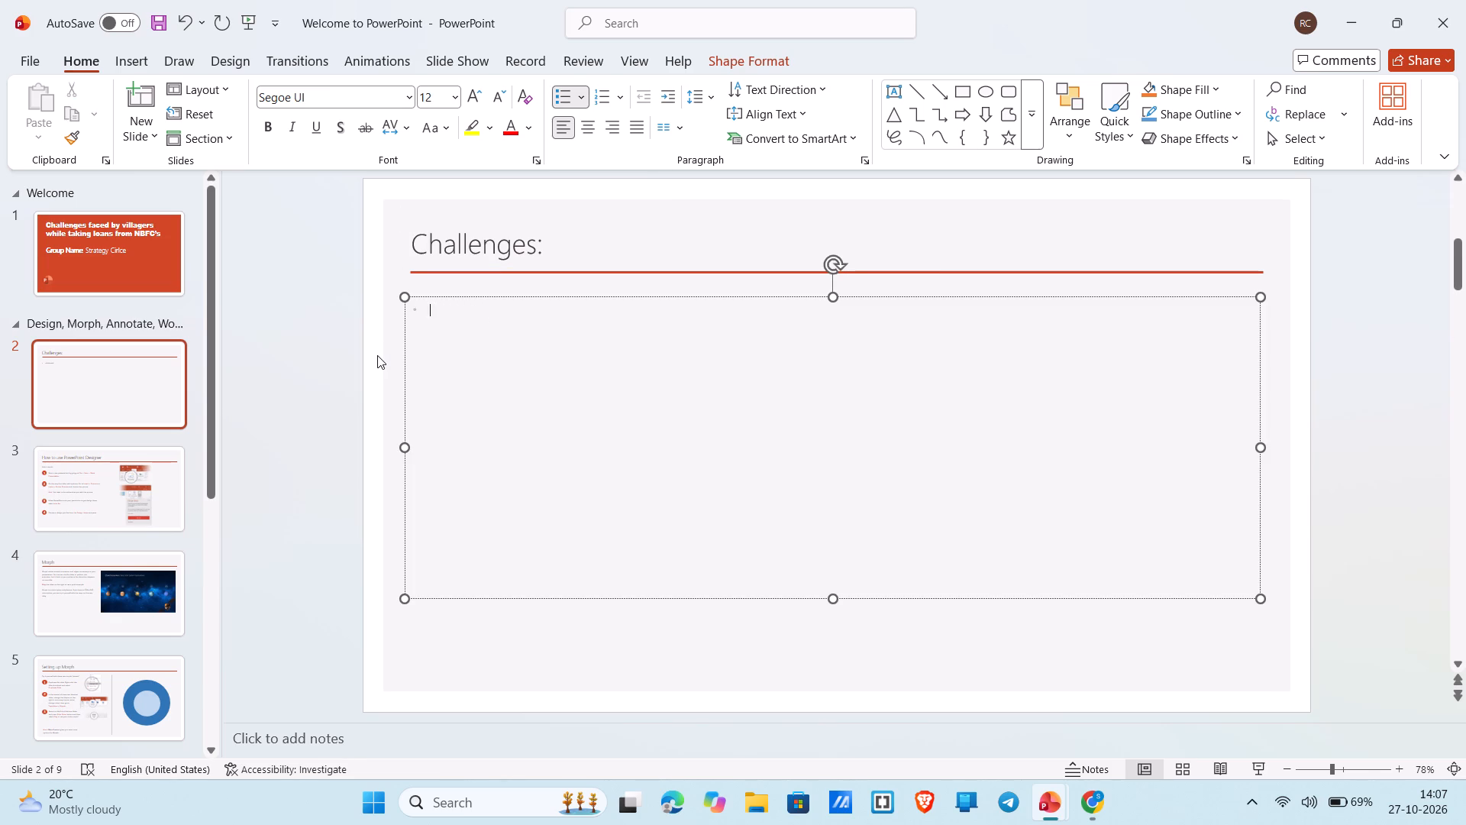
Start a bulleted list in the body text box and enter "High rate of interest" as its first point.
click(556, 102)
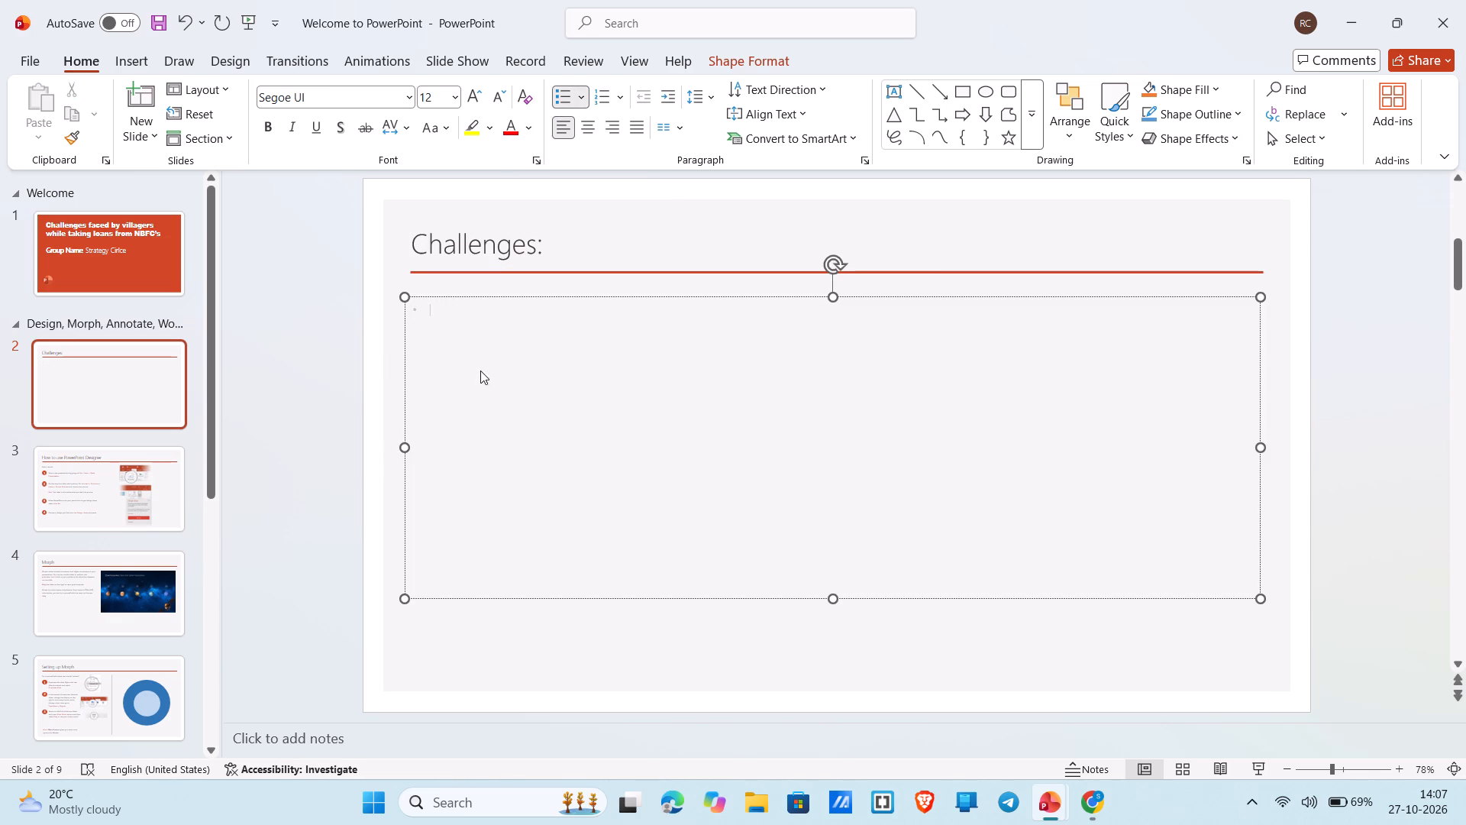
key(shift+h)
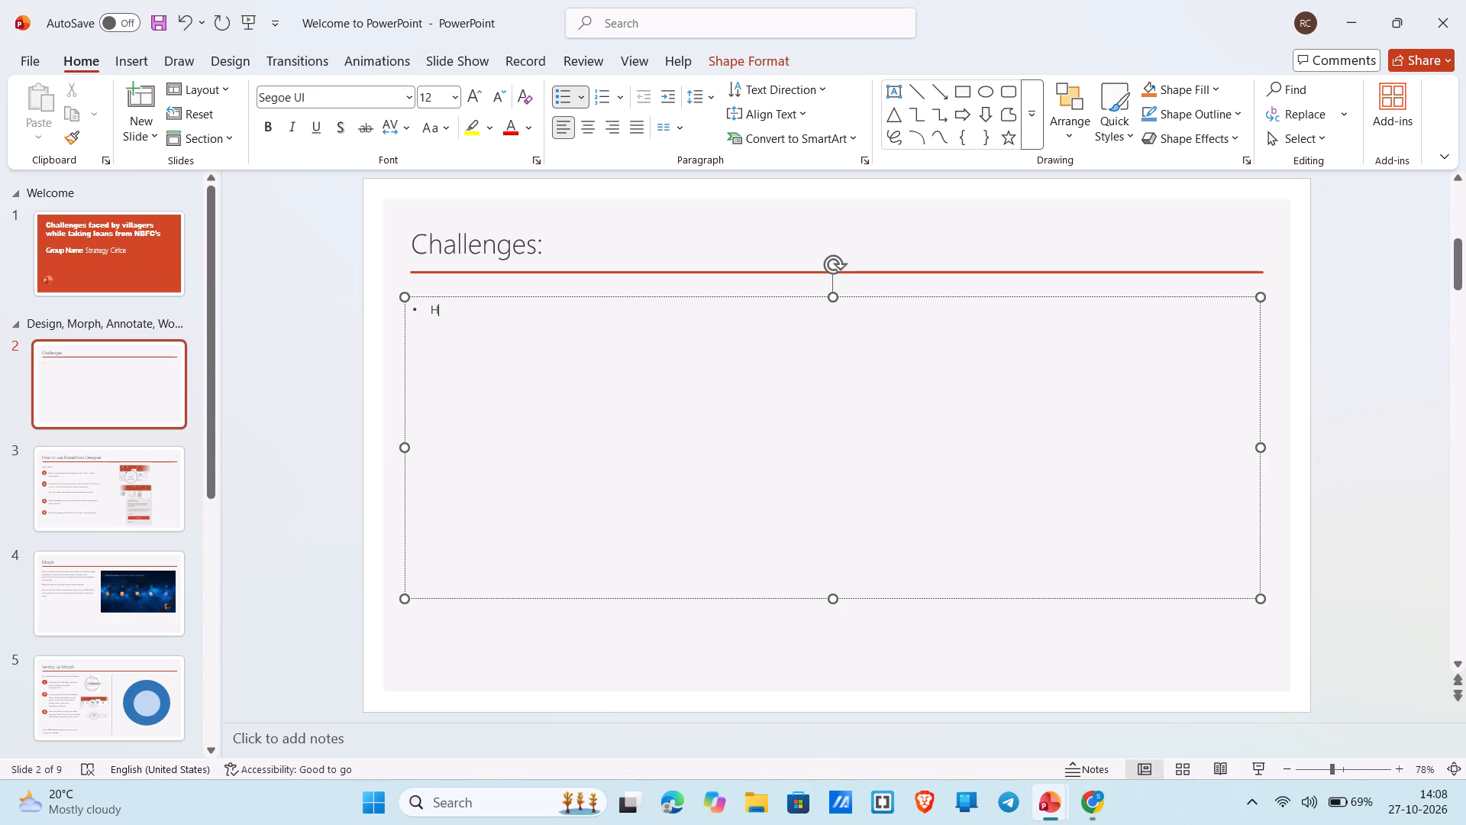
text(igh)
key(space)
text(rate)
key(space)
text(of 9intyer=)
key(BackSpace)
key(BackSpace)
key(BackSpace)
key(BackSpace)
key(BackSpace)
key(BackSpace)
key(BackSpace)
key(BackSpace)
text(interest)
Extend the first bullet so it reads "High rate of interest to villagers.".
key(space)
text(to villagers)
key(space)
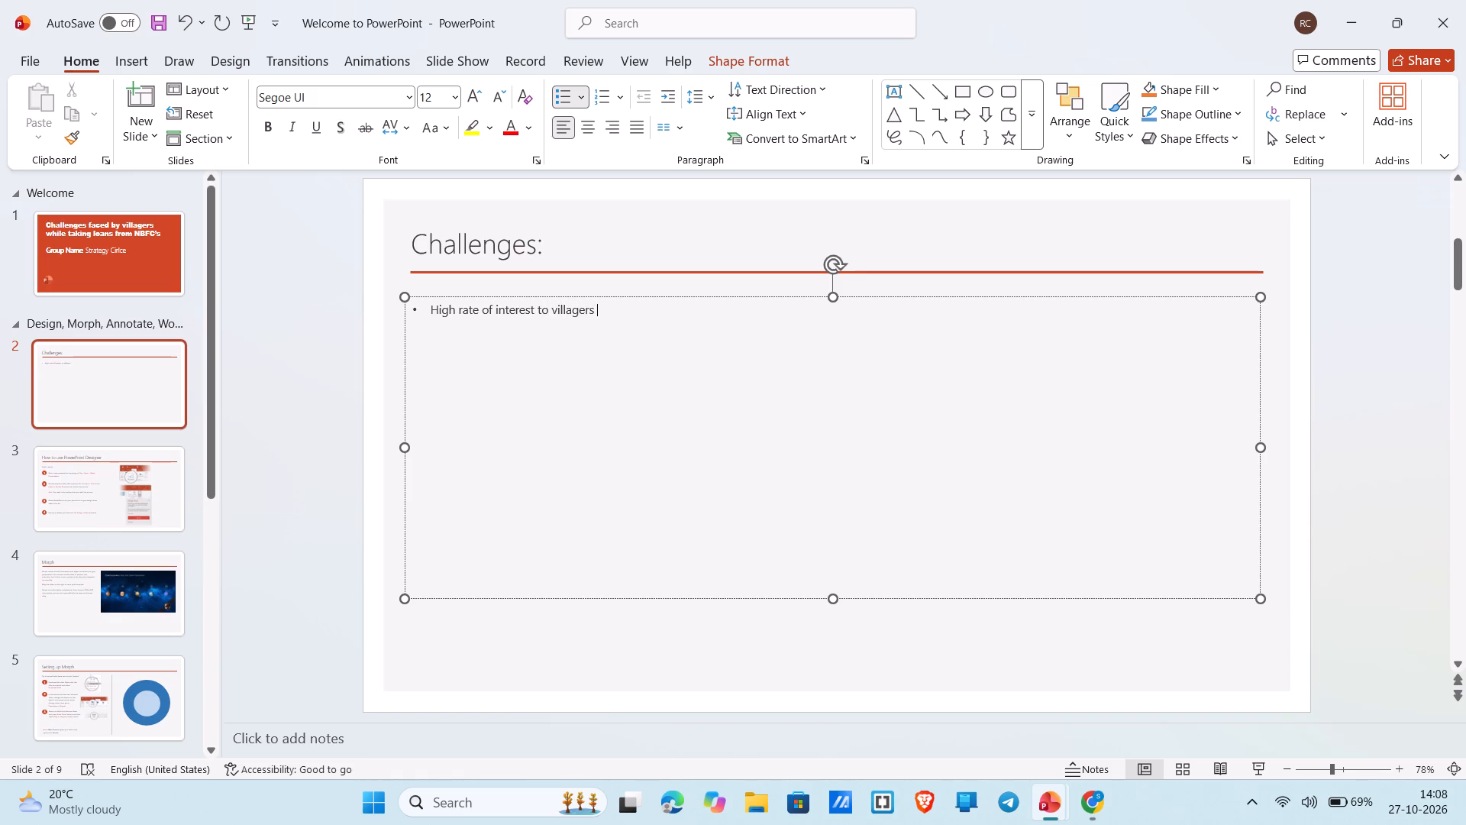
key(BackSpace)
key(period)
Add a second bullet reading "Property being seized by NBFC's".
key(Return)
key(shift+s)
key(BackSpace)
key(shift+p)
text(roperty ebin)
key(BackSpace)
key(BackSpace)
key(BackSpace)
key(BackSpace)
text(being seized by)
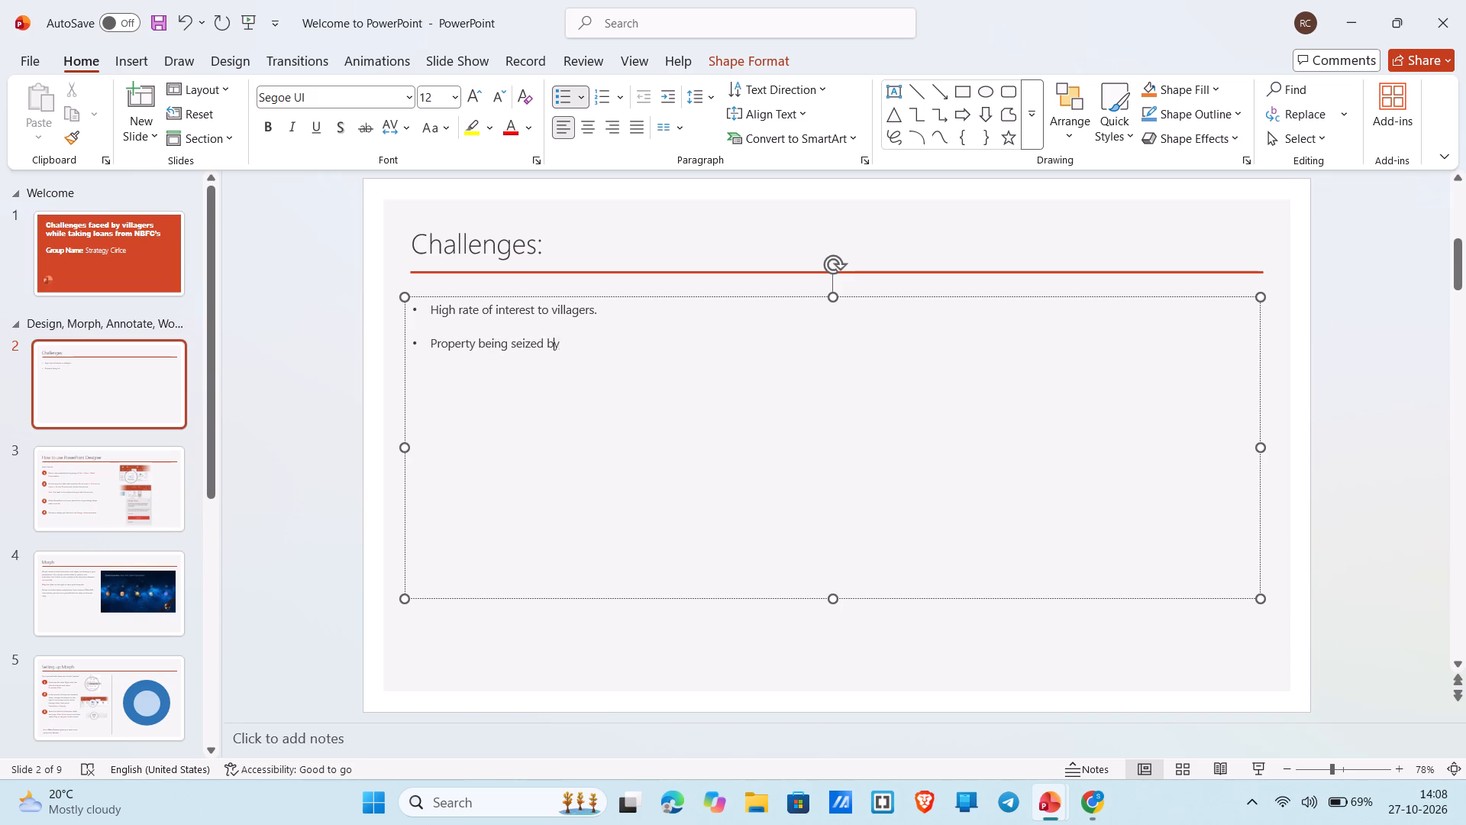
key(space)
key(shift+b)
key(shift+BackSpace)
key(shift+BackSpace)
key(space)
text(NBFC)
text('s)
Set the font size of both bullet points to 24.
drag(604, 342, 403, 297)
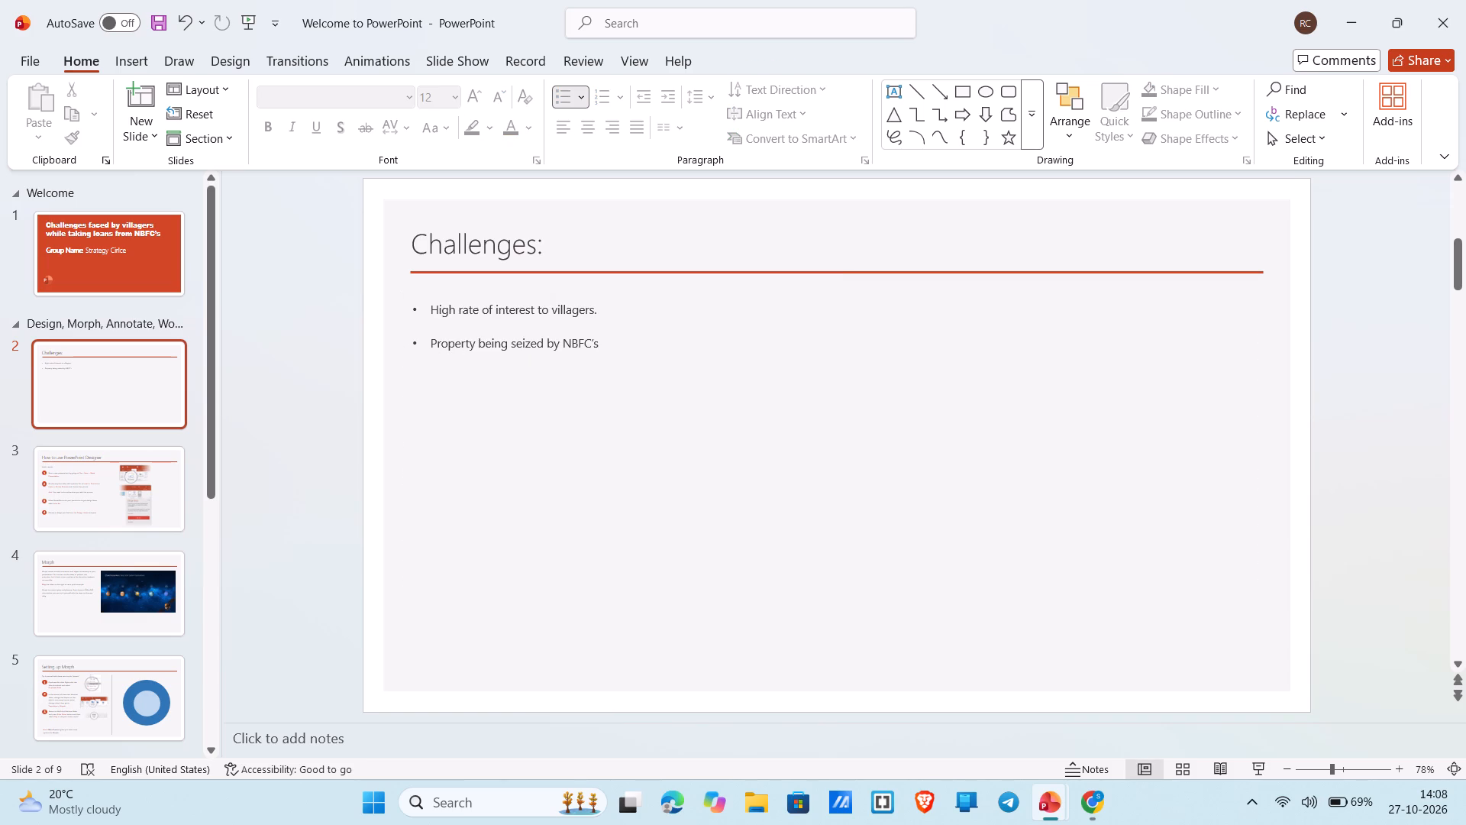
click(411, 304)
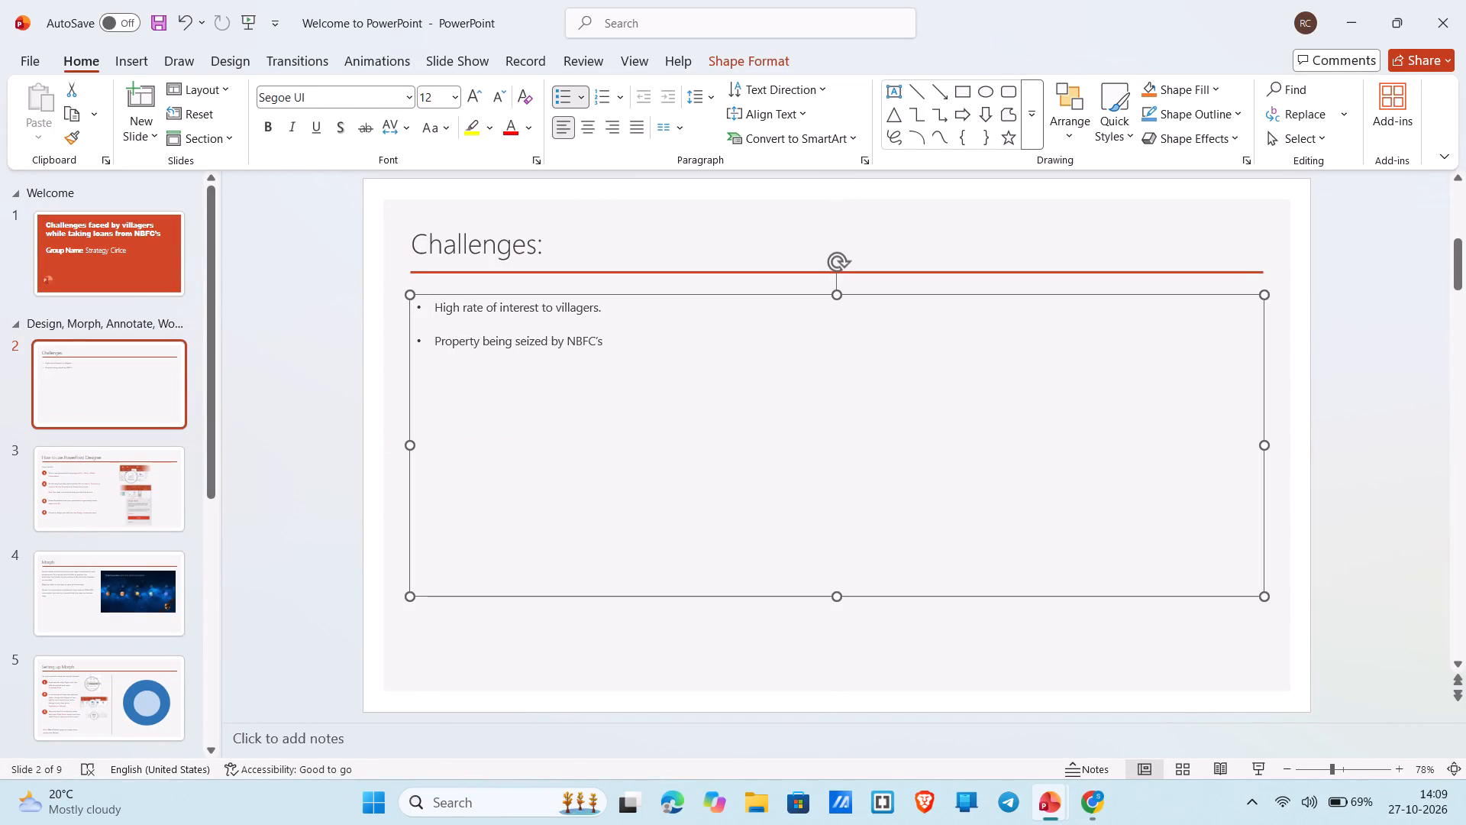
drag(431, 307, 559, 357)
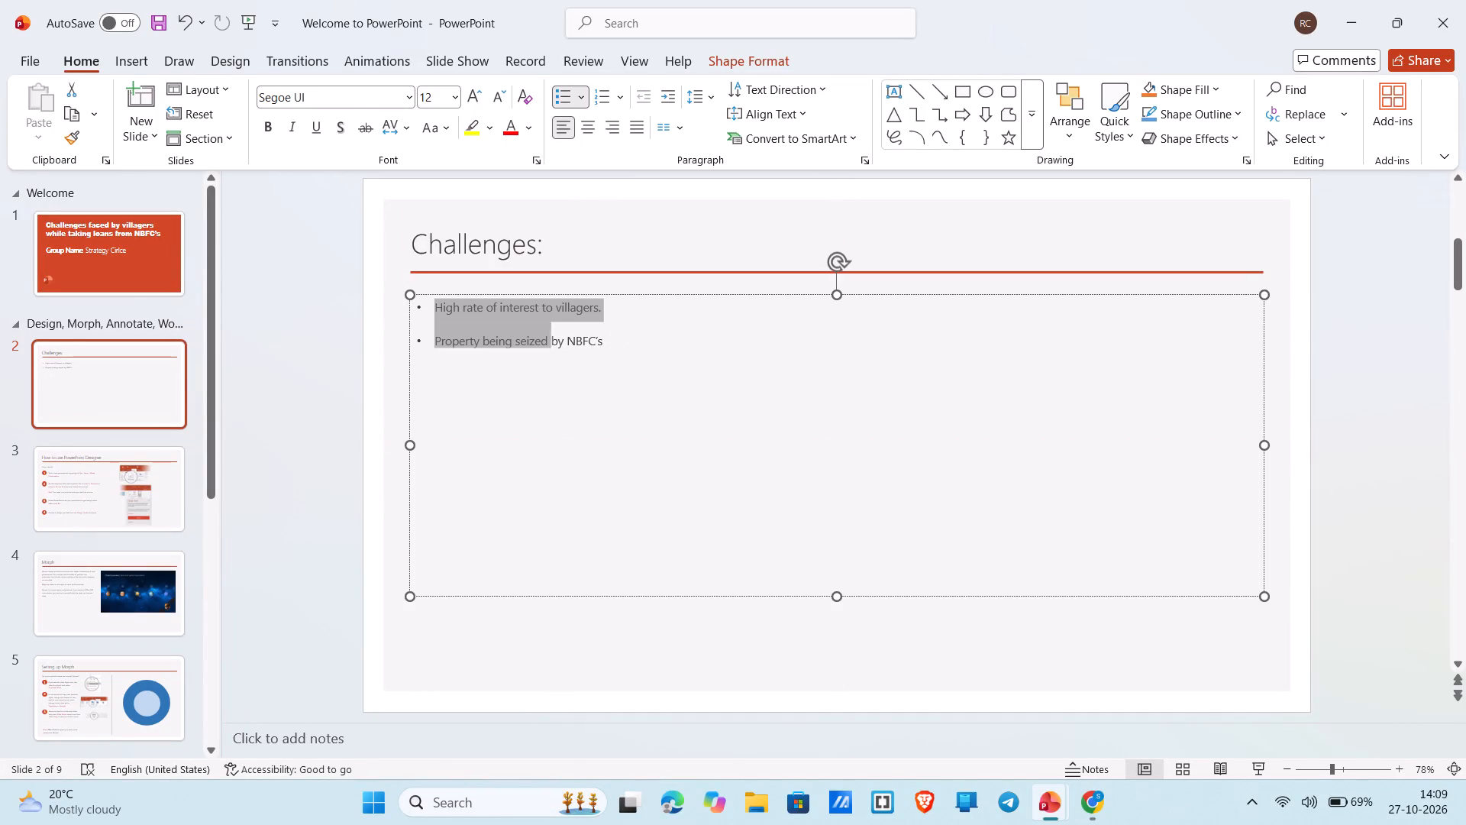
drag(559, 357, 614, 358)
drag(460, 94, 447, 328)
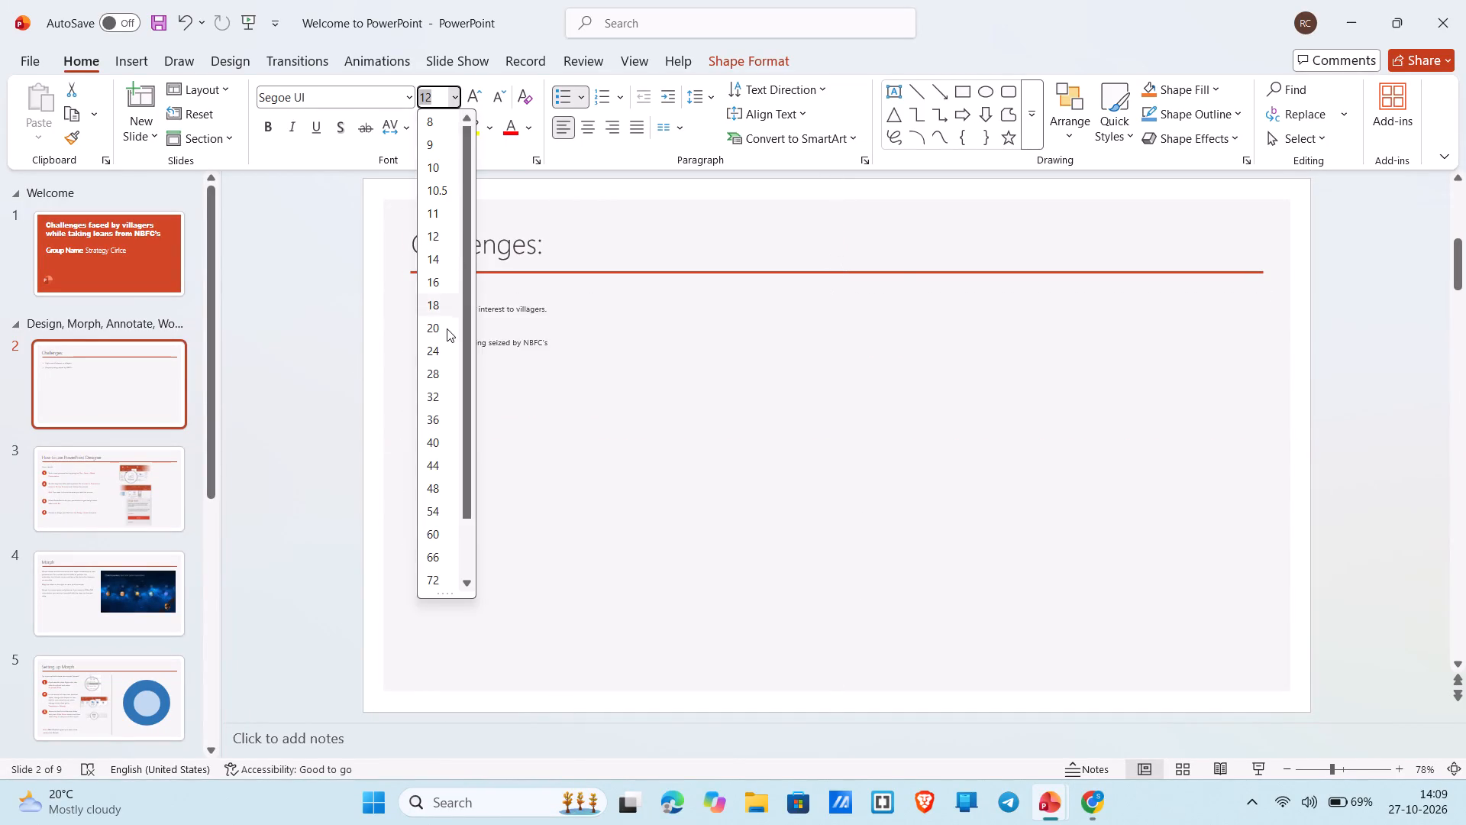
drag(447, 328, 439, 352)
click(439, 352)
End the second bullet, about property being seized, with a period.
click(788, 331)
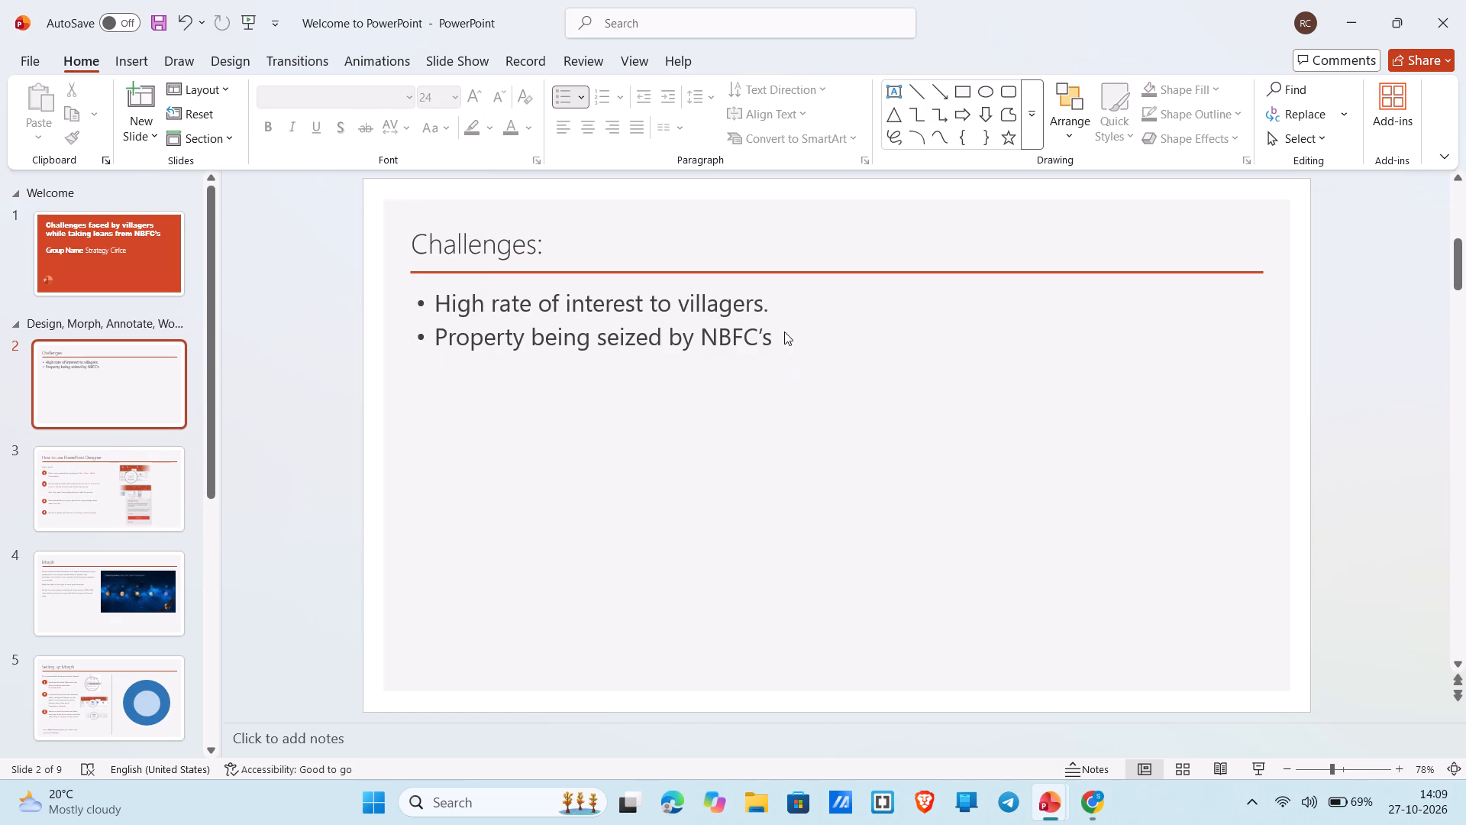
click(780, 332)
click(762, 334)
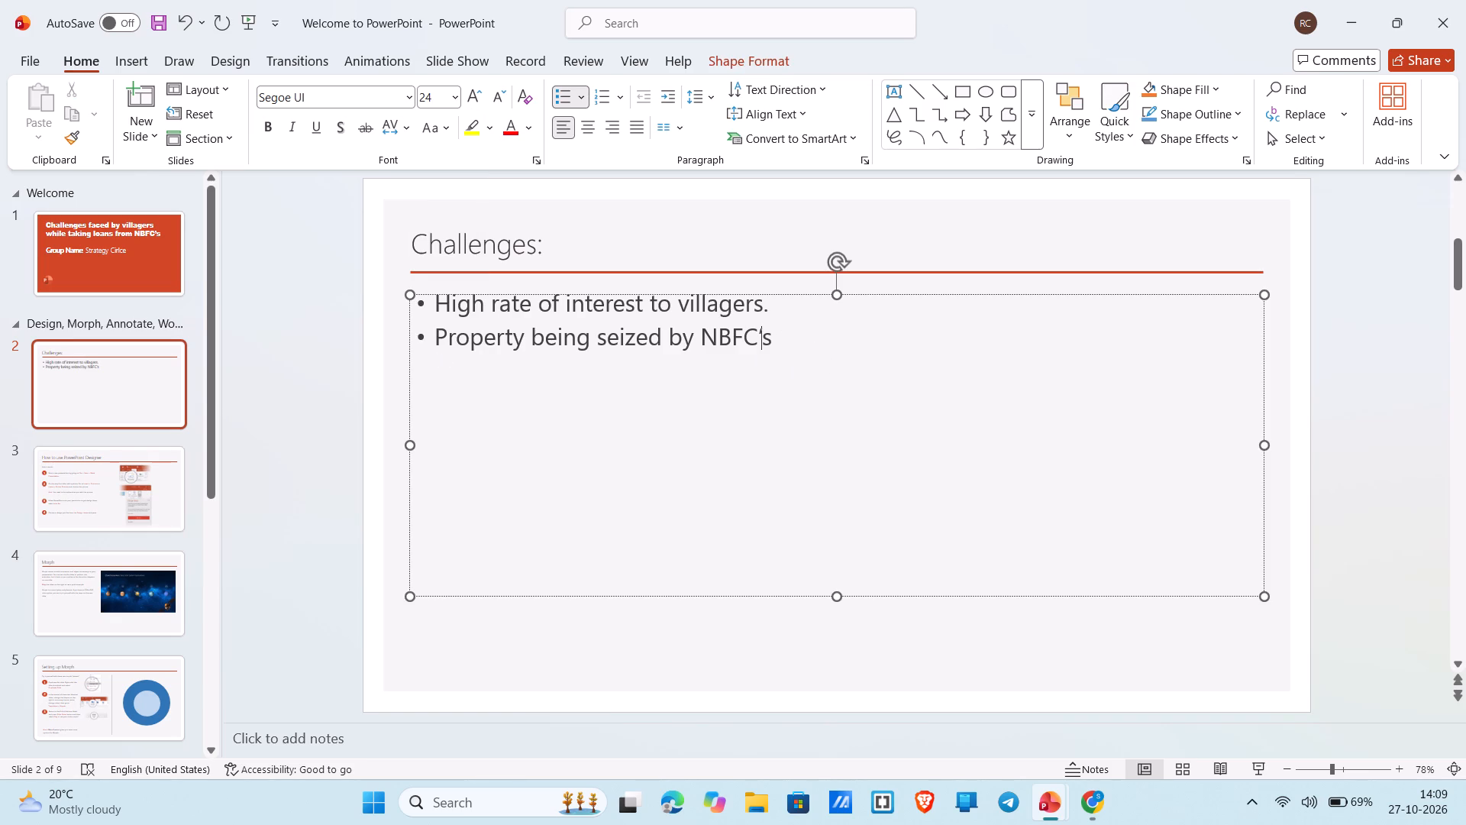
key(Right)
key(period)
Add a third bullet reading "Short term tenure for payments.".
key(Return)
text(Short)
key(space)
key(t)
text(erm)
key(space)
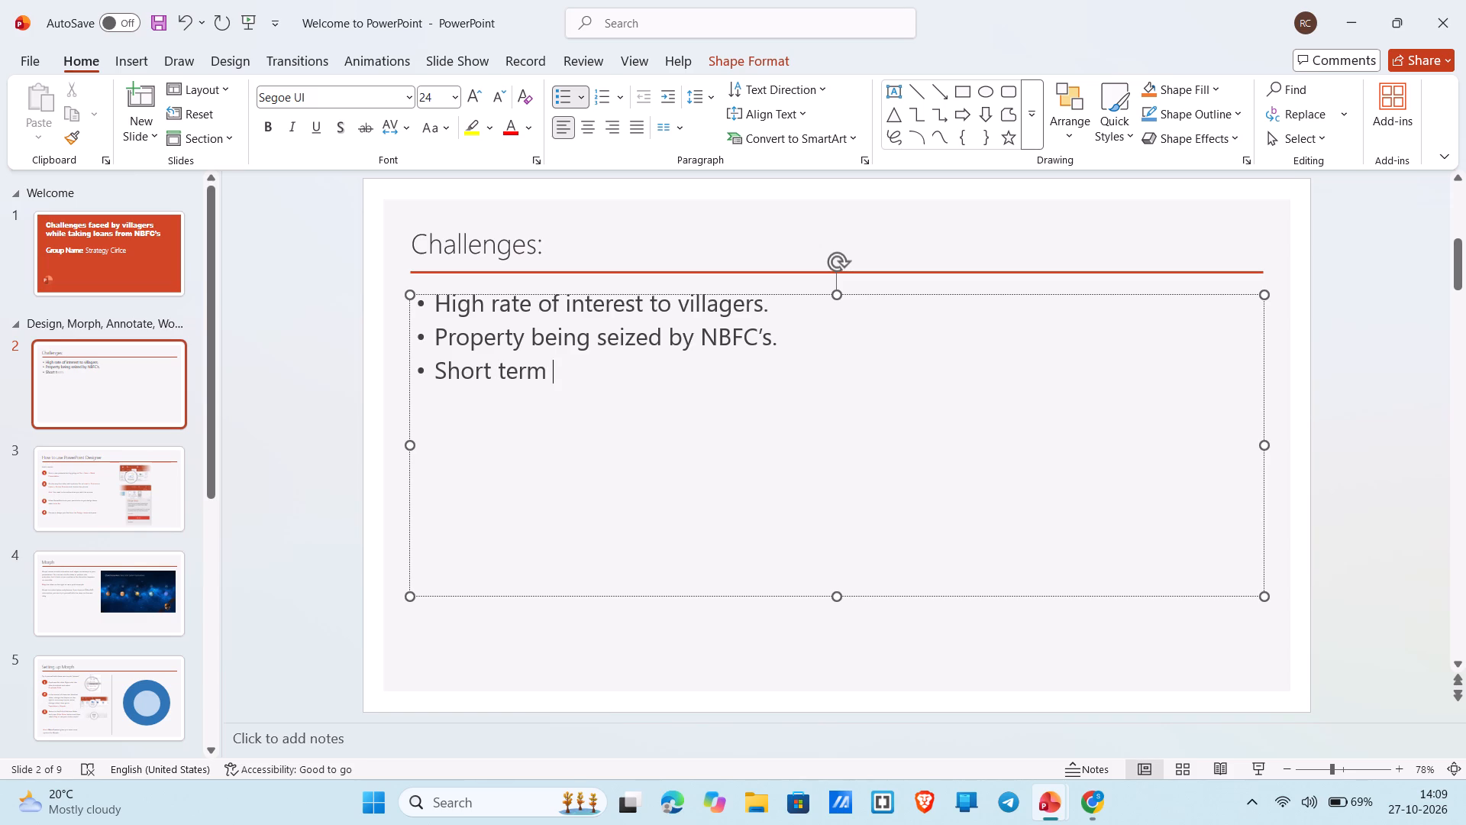
text(tenure)
key(space)
text(for)
key(space)
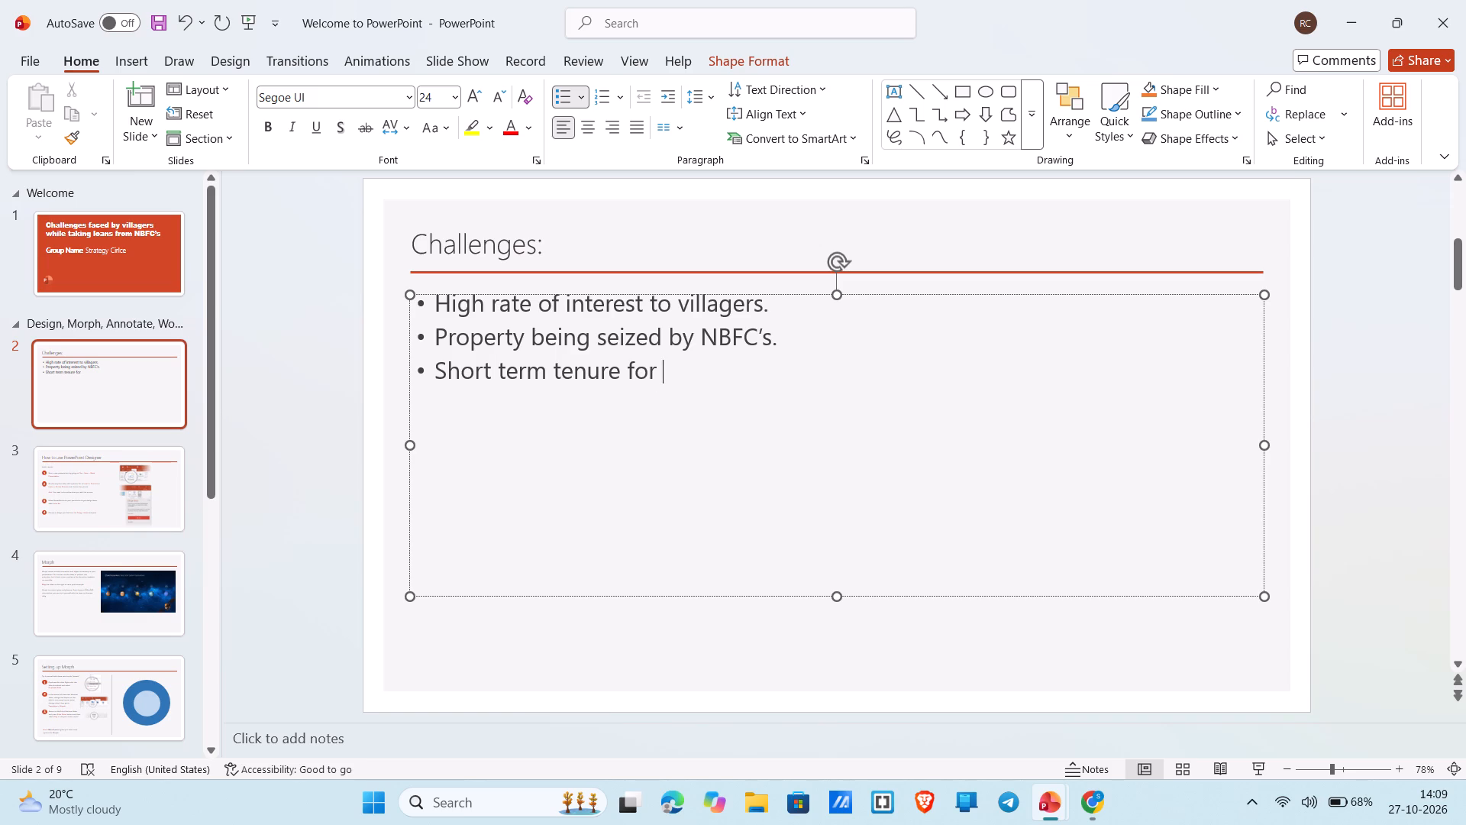
text(paym)
text(ents)
key(period)
Add "Hidden Charges." and "Lack of knowledge." as the fourth and fifth bullets.
key(Return)
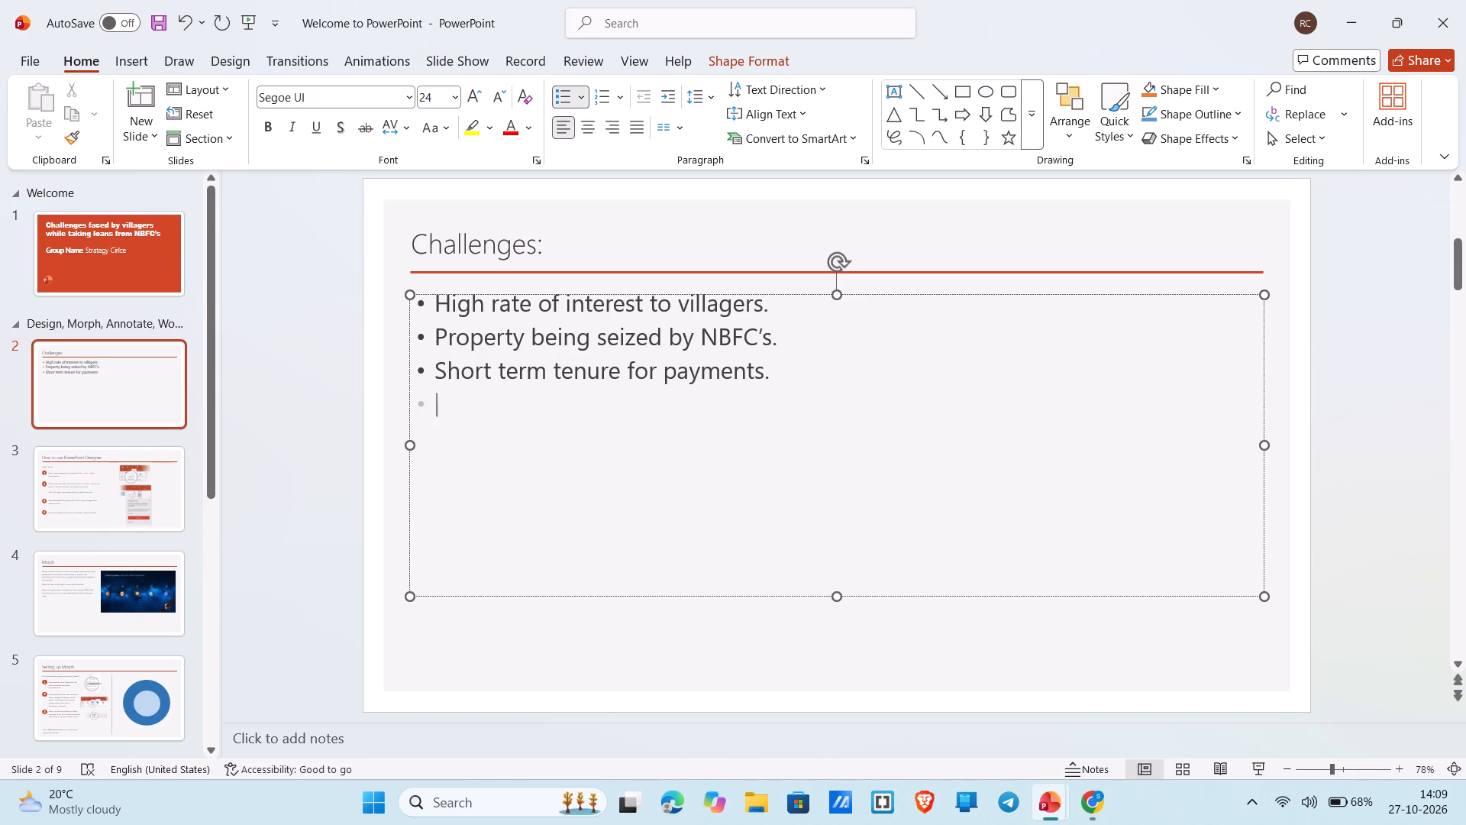
text(Hidden Charge)
key(space)
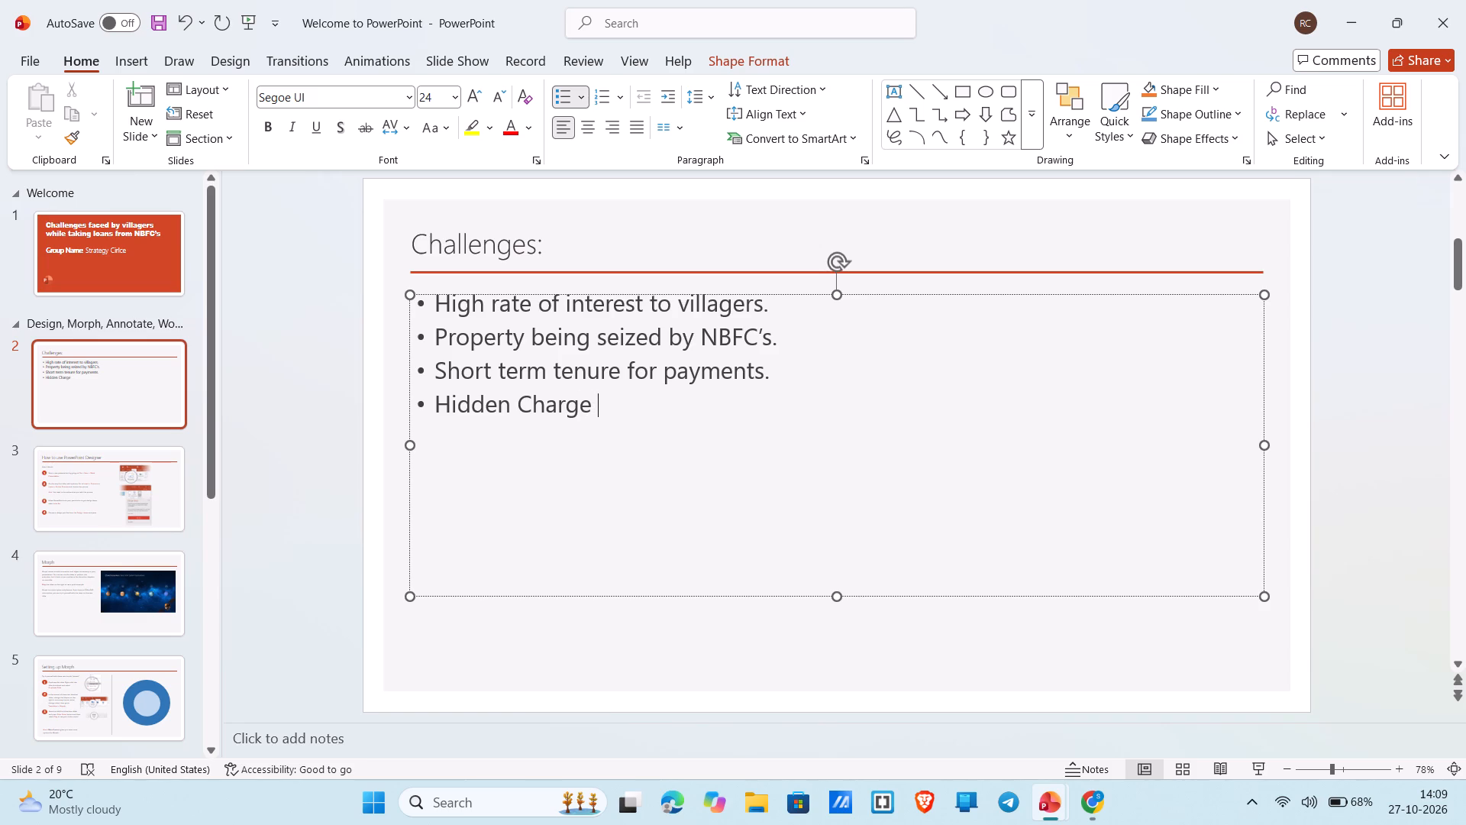
key(BackSpace)
text(s.)
key(Return)
text(Lack of k)
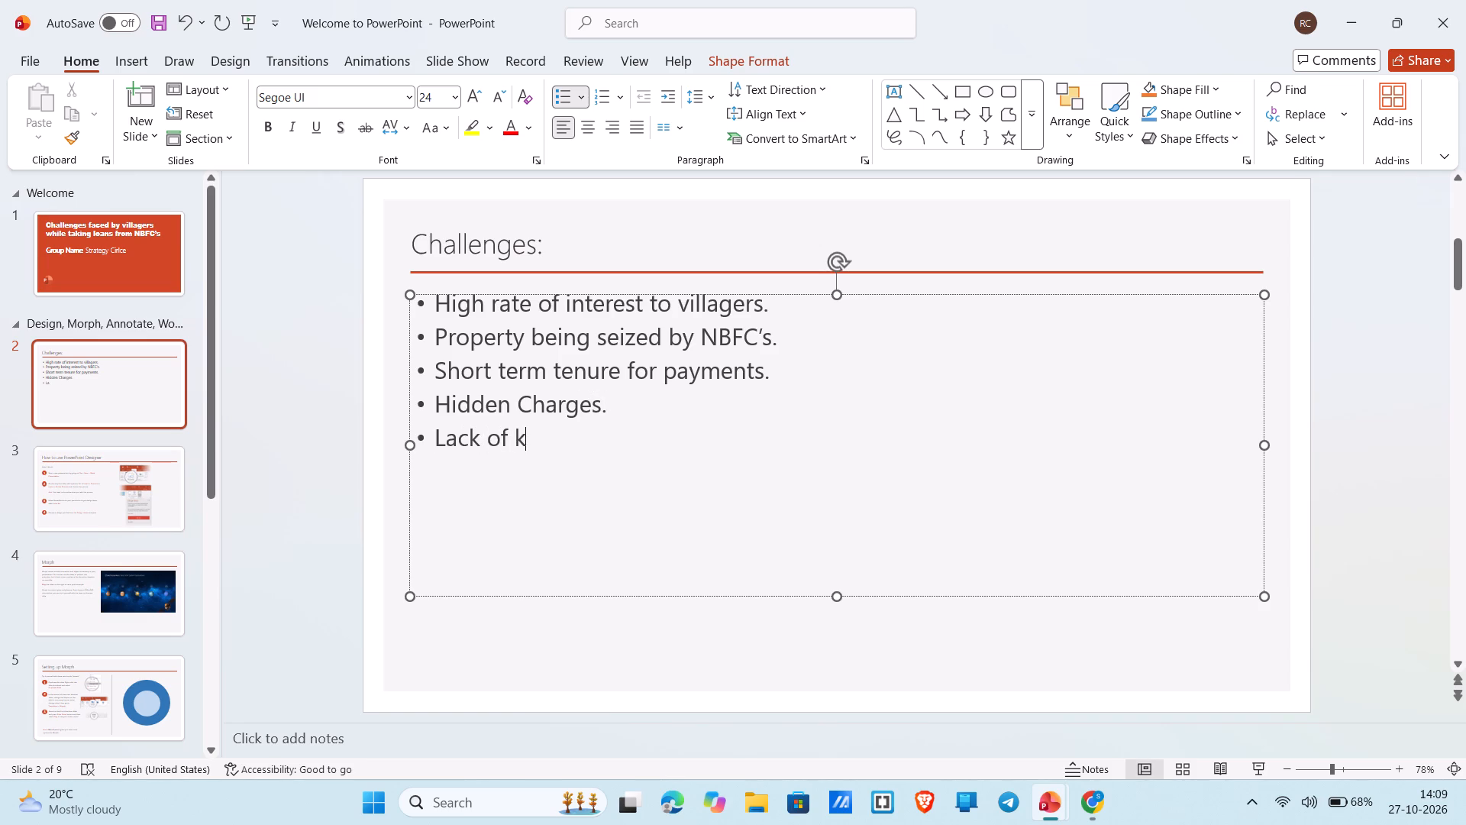
text(nowledge)
key(period)
key(Return)
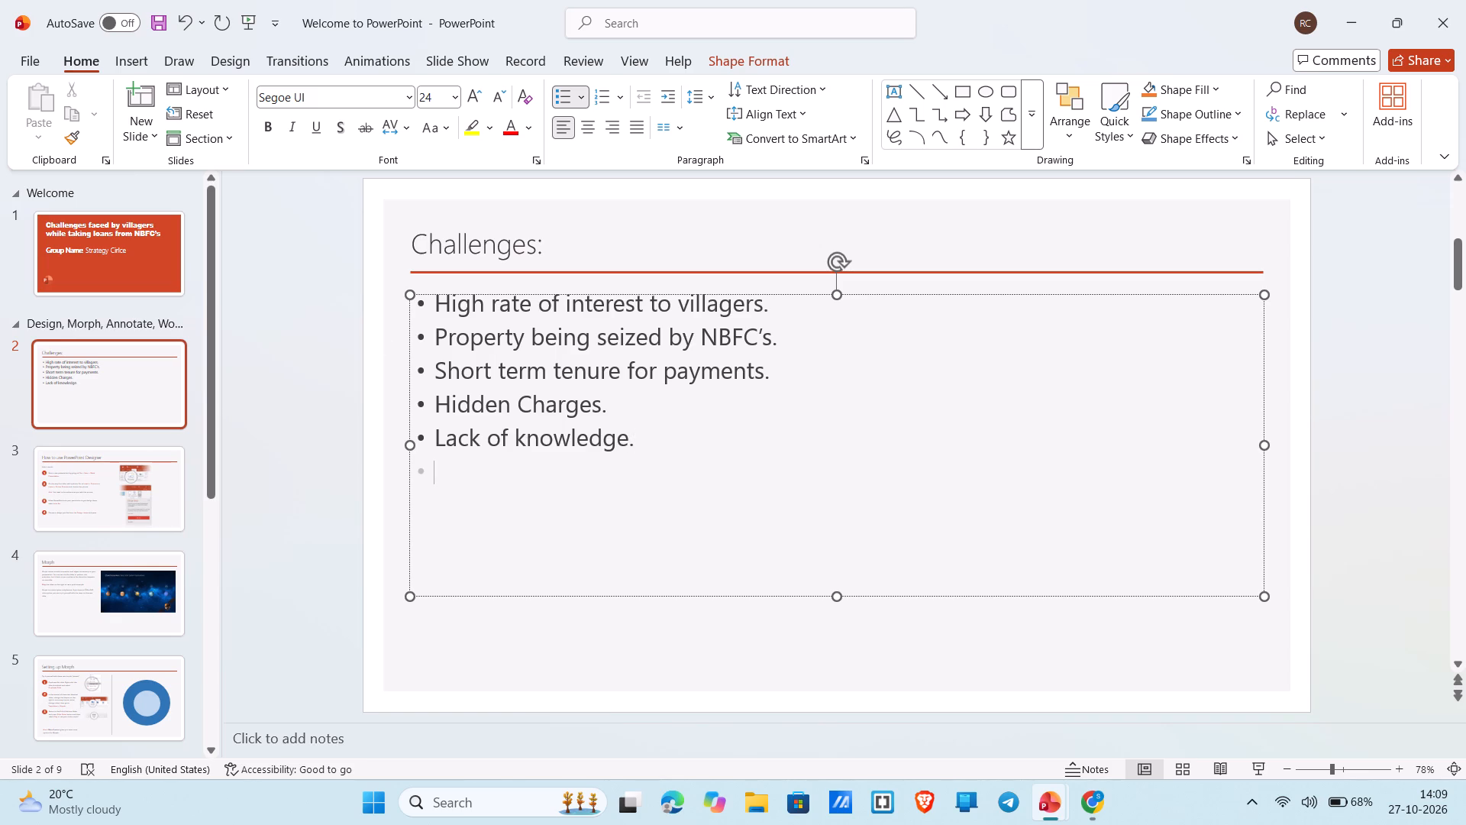
Insert an empty line between each pair of consecutive bullet points to space out the five challenges.
click(774, 316)
key(Return)
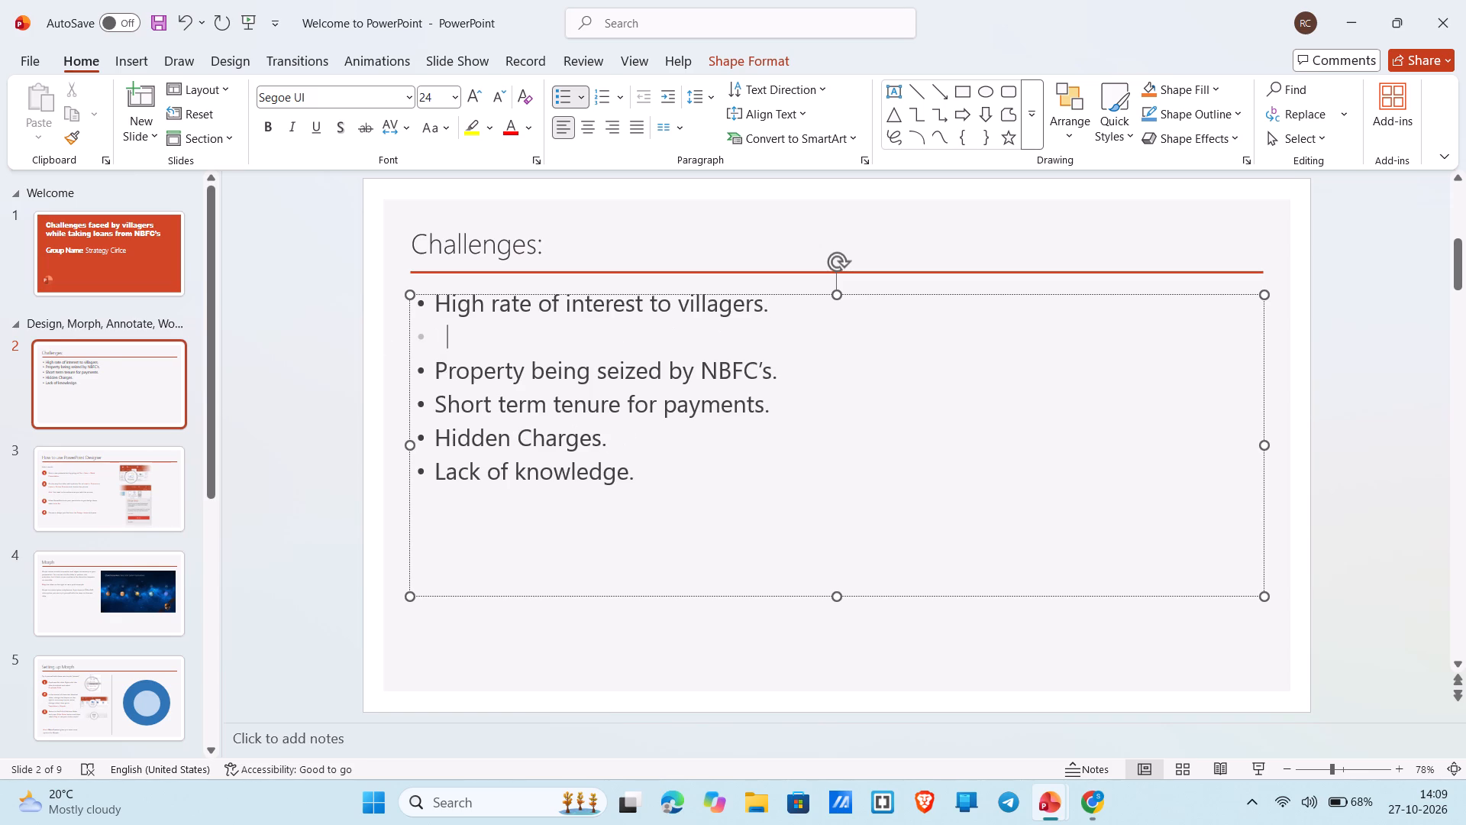
click(773, 367)
key(Right)
key(Return)
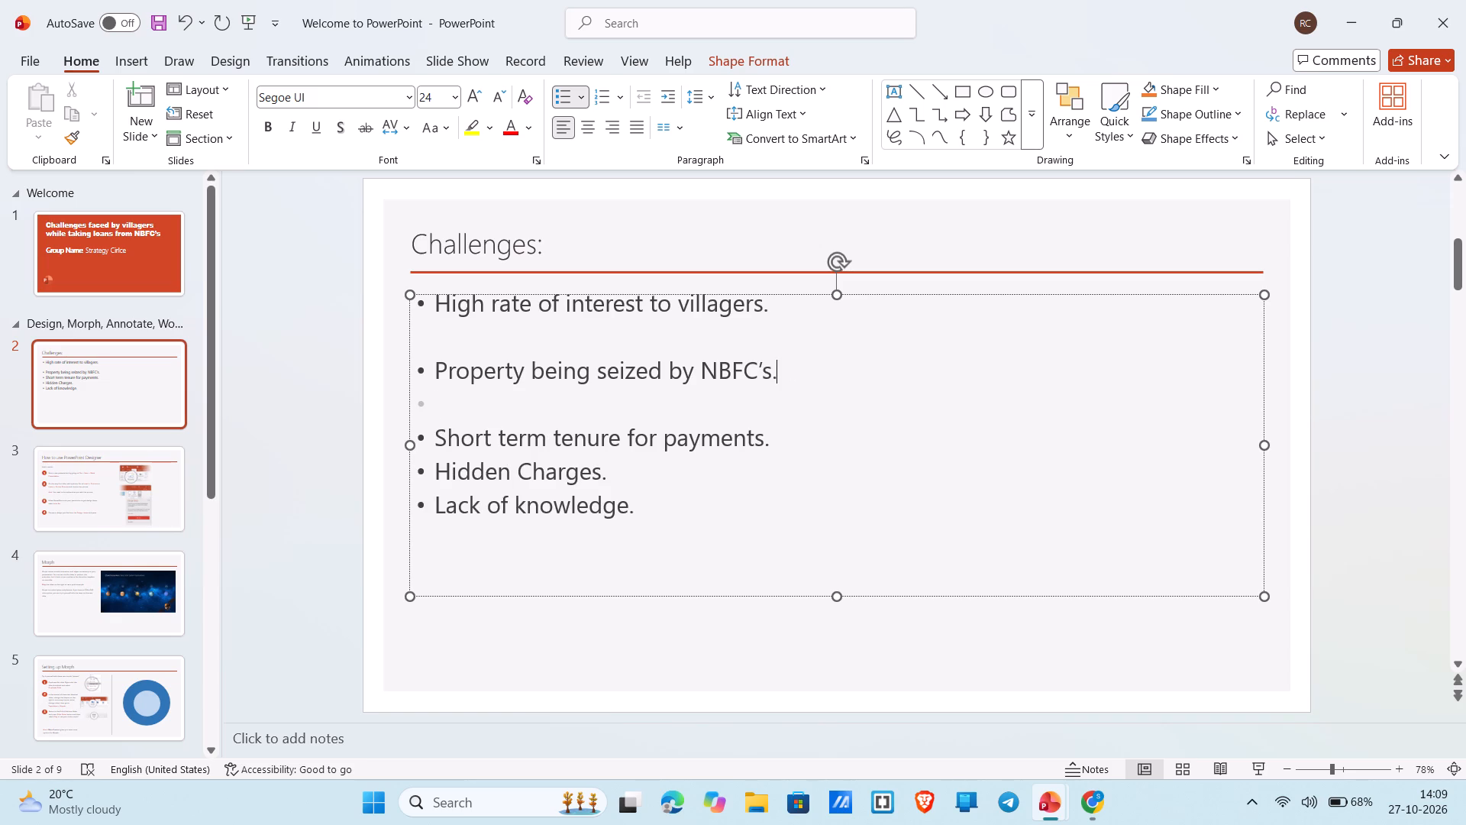
click(617, 487)
click(767, 435)
key(Return)
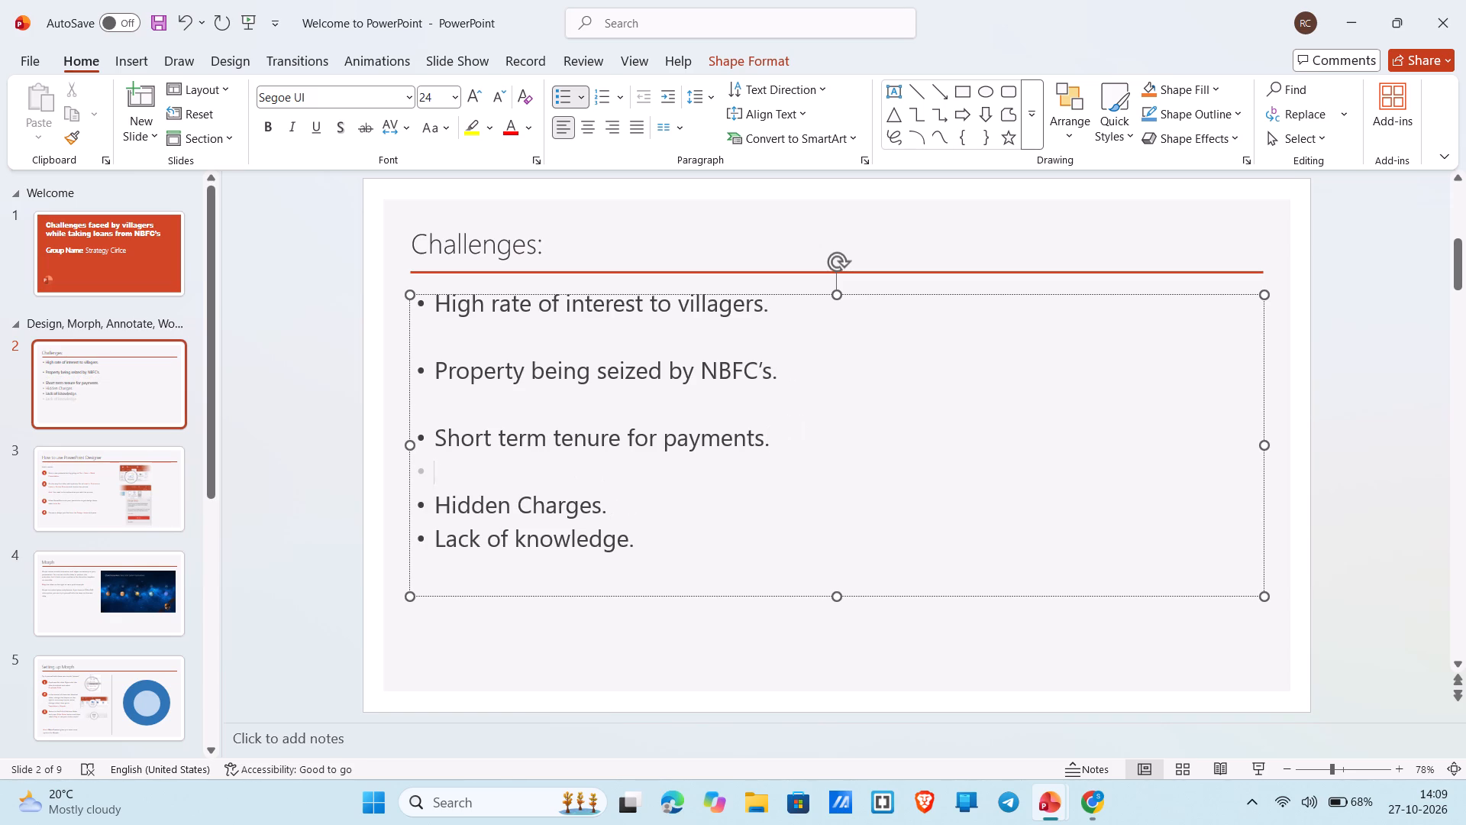
click(612, 506)
key(Return)
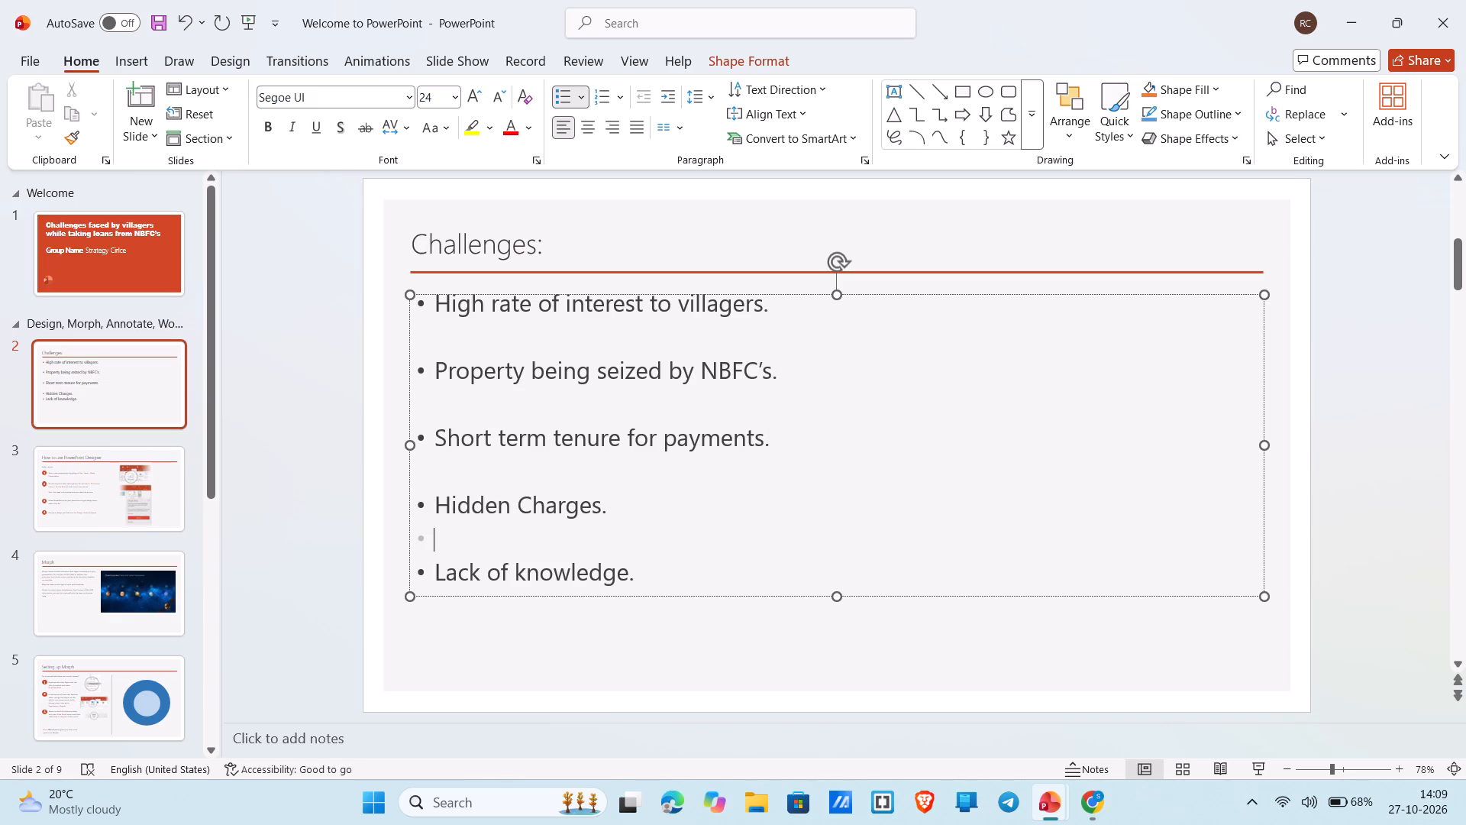
click(840, 443)
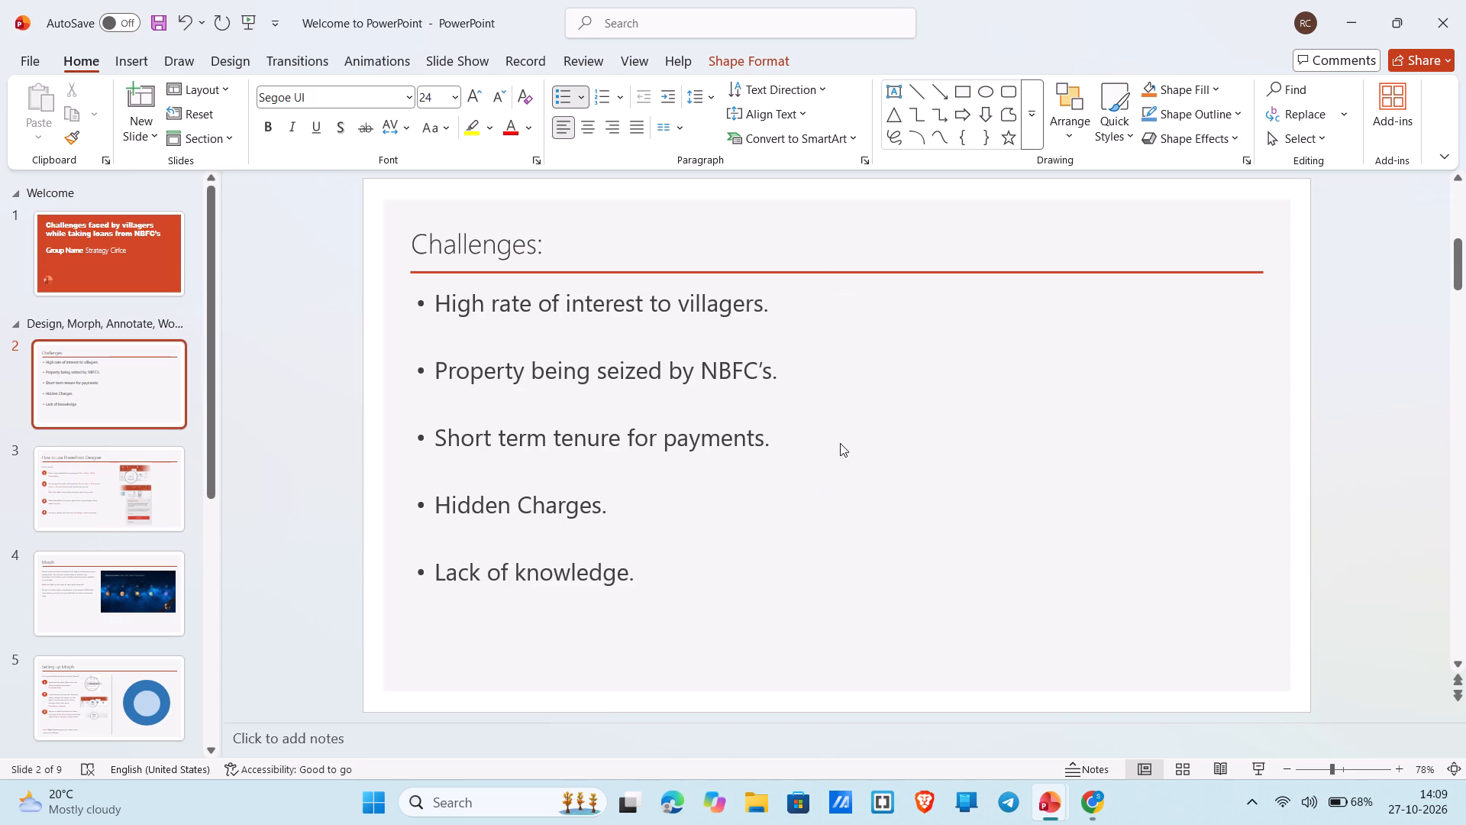
Delete both Designer screenshot pictures from slide 3, "How to use PowerPoint Designer".
click(128, 487)
click(990, 388)
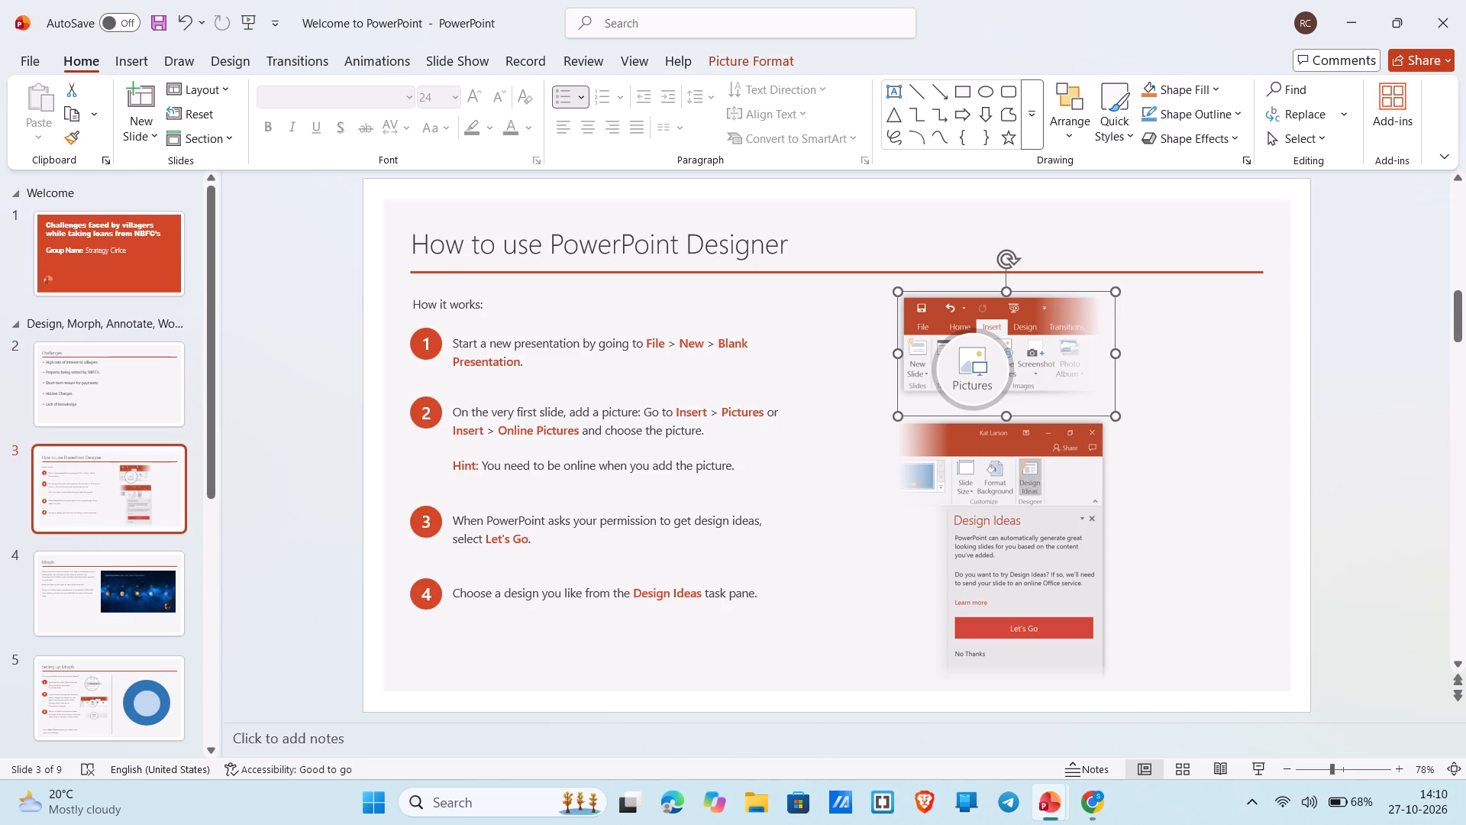
key(BackSpace)
click(1015, 477)
key(BackSpace)
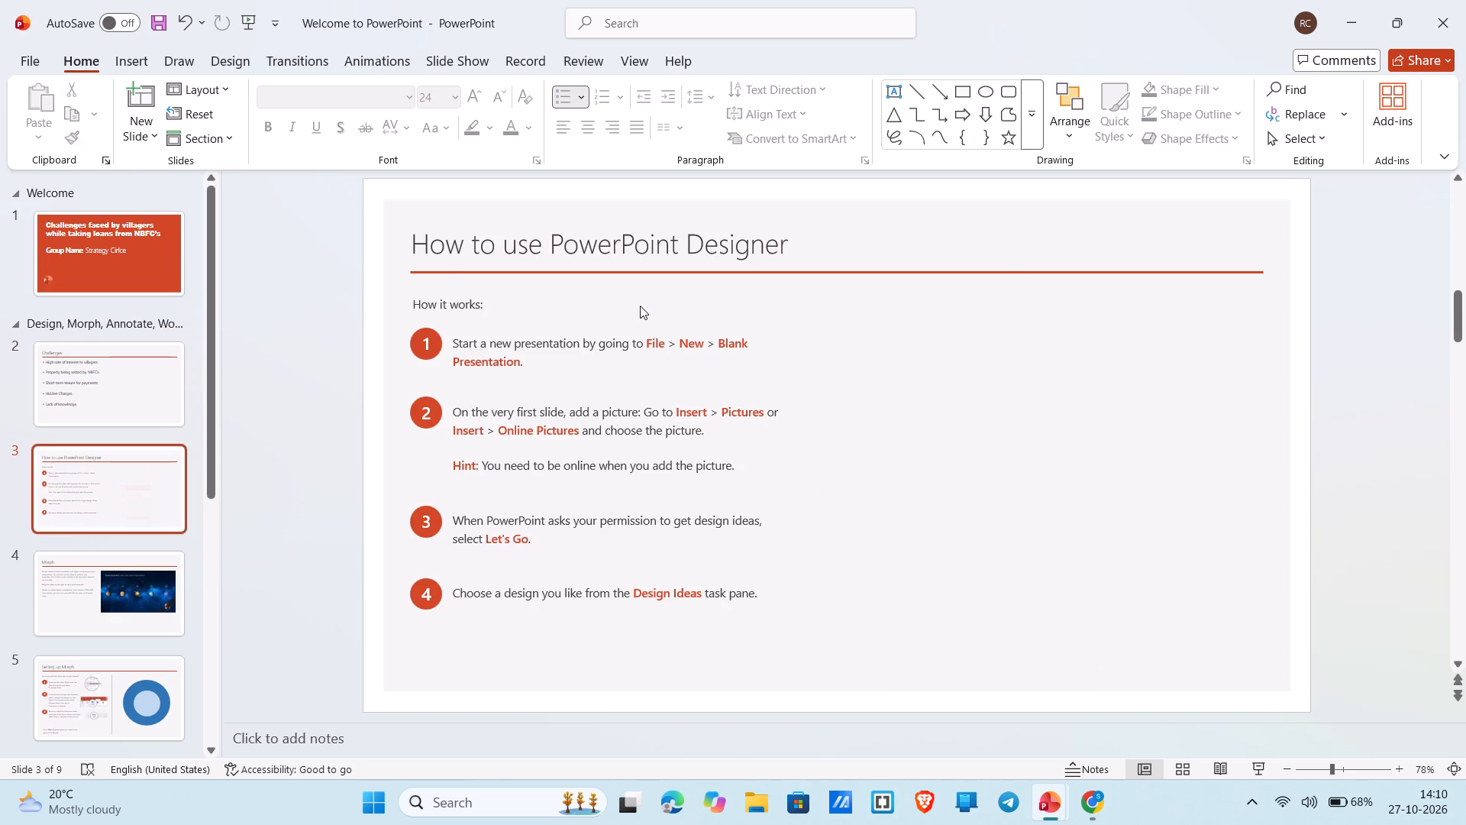
Replace the text of numbered item 1 on slide 3 with "Manipulation while taking loans.".
drag(531, 363, 459, 344)
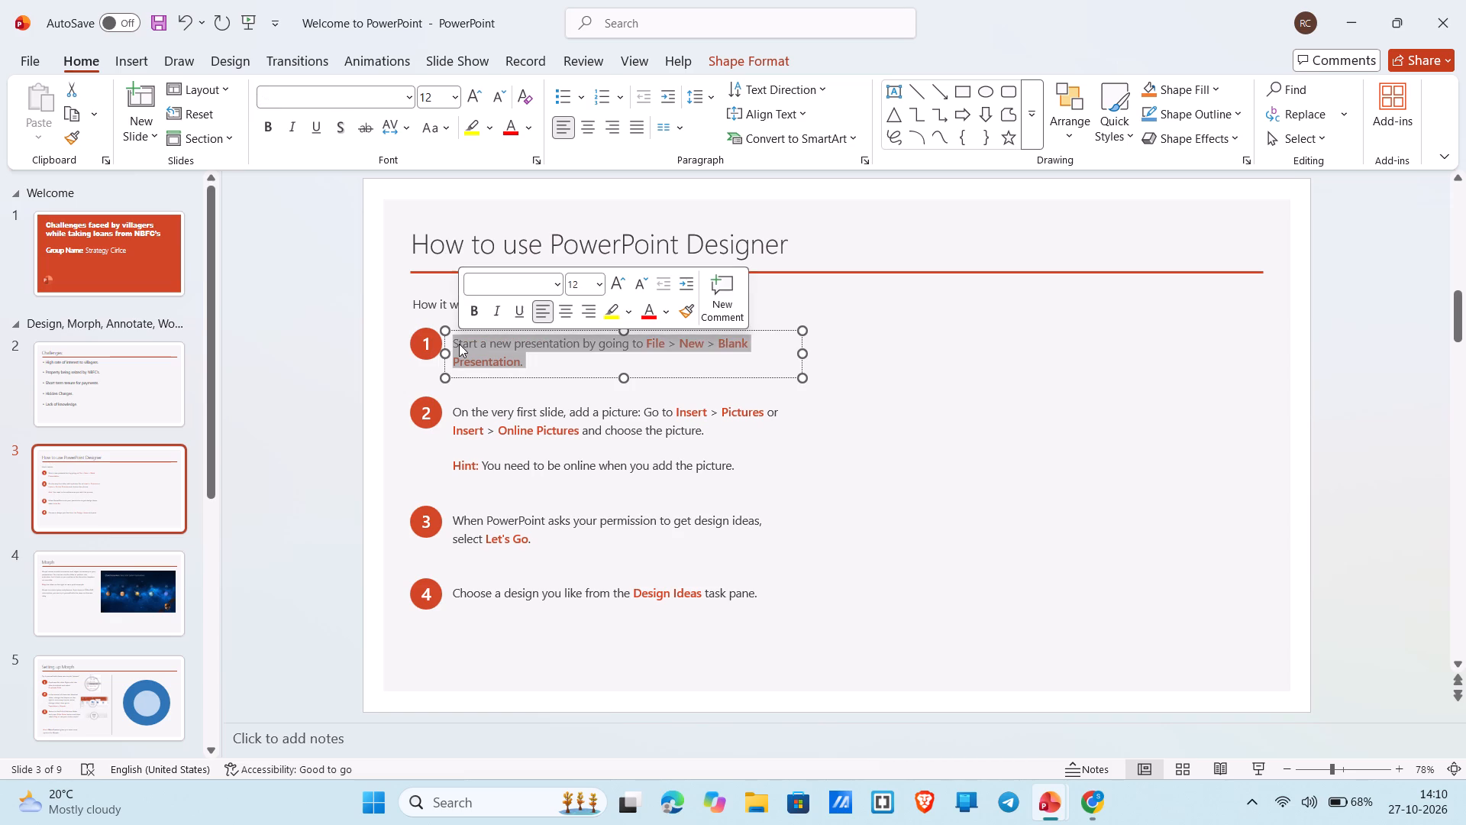
key(BackSpace)
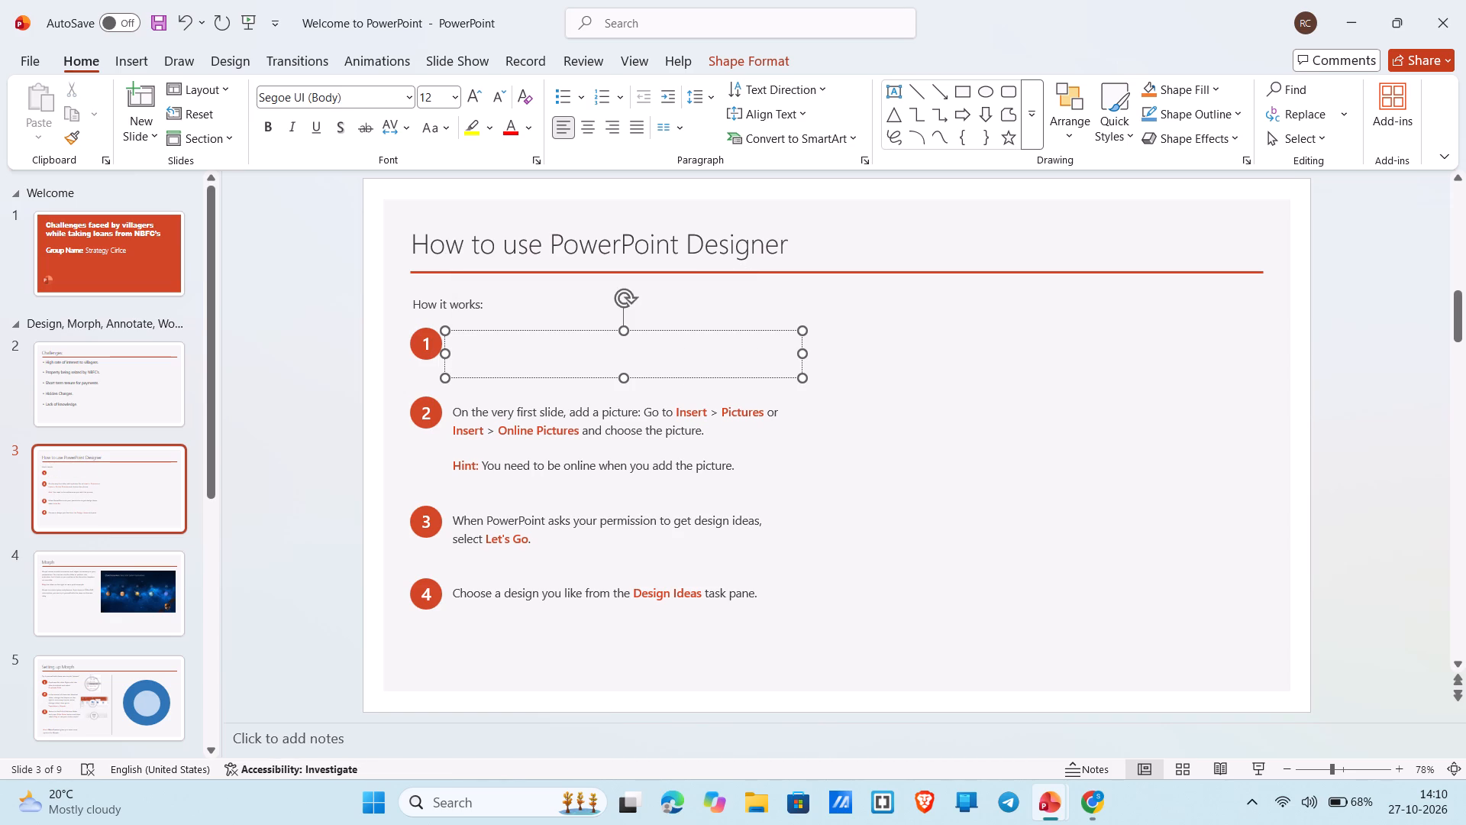
key(shift+m)
text(anipulation)
key(space)
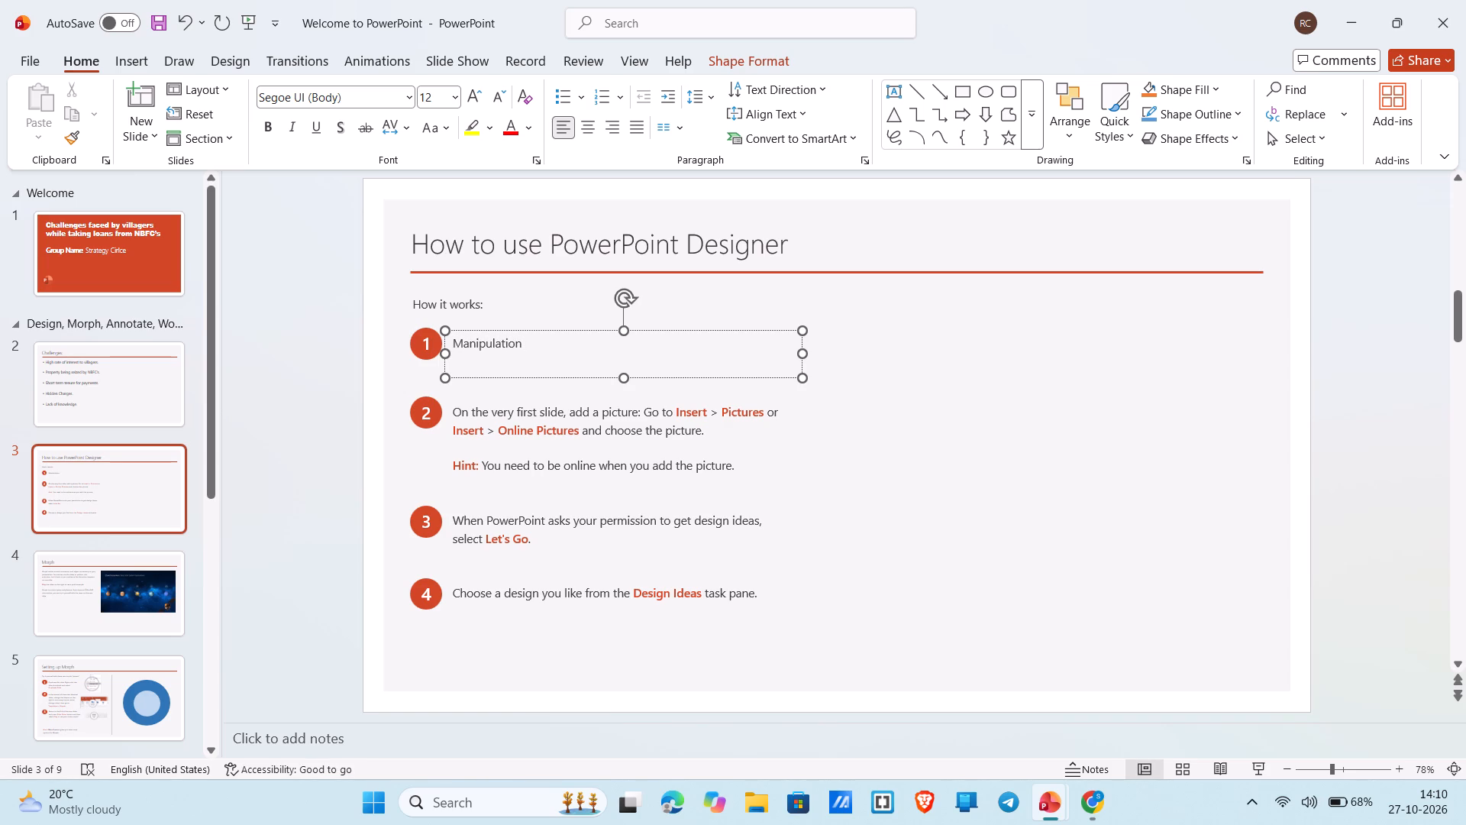
text(while)
key(space)
text(pro)
key(BackSpace)
key(BackSpace)
key(BackSpace)
text(while)
key(space)
key(BackSpace)
key(BackSpace)
key(BackSpace)
key(BackSpace)
key(BackSpace)
key(BackSpace)
key(BackSpace)
key(space)
text(taking loans)
key(period)
key(Return)
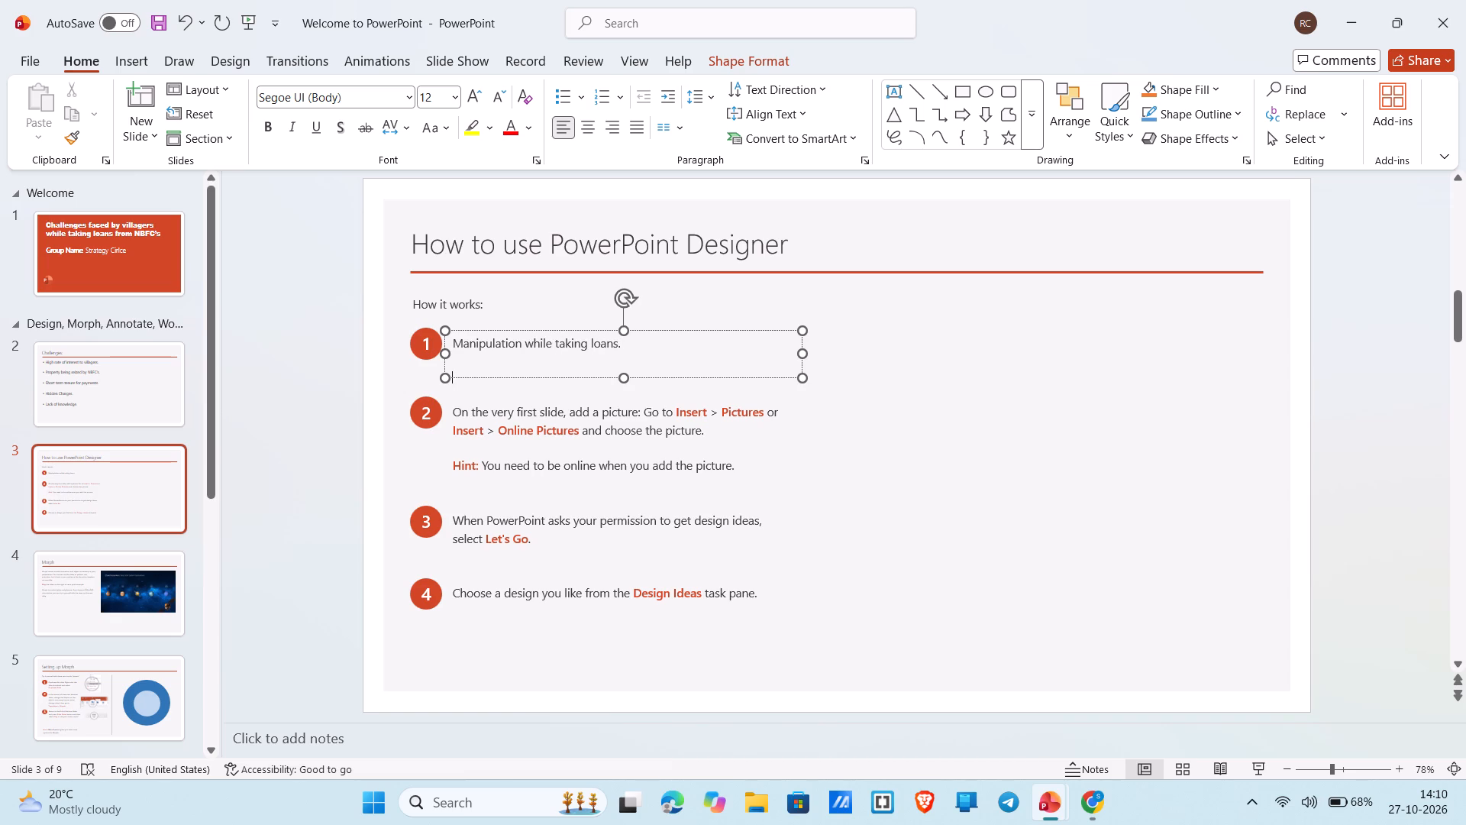
key(BackSpace)
Change the word "Manipulation" in item 1 to "Being manipulated".
double_click(513, 341)
text(Being)
key(space)
text(manipulates)
key(space)
key(BackSpace)
key(BackSpace)
key(d)
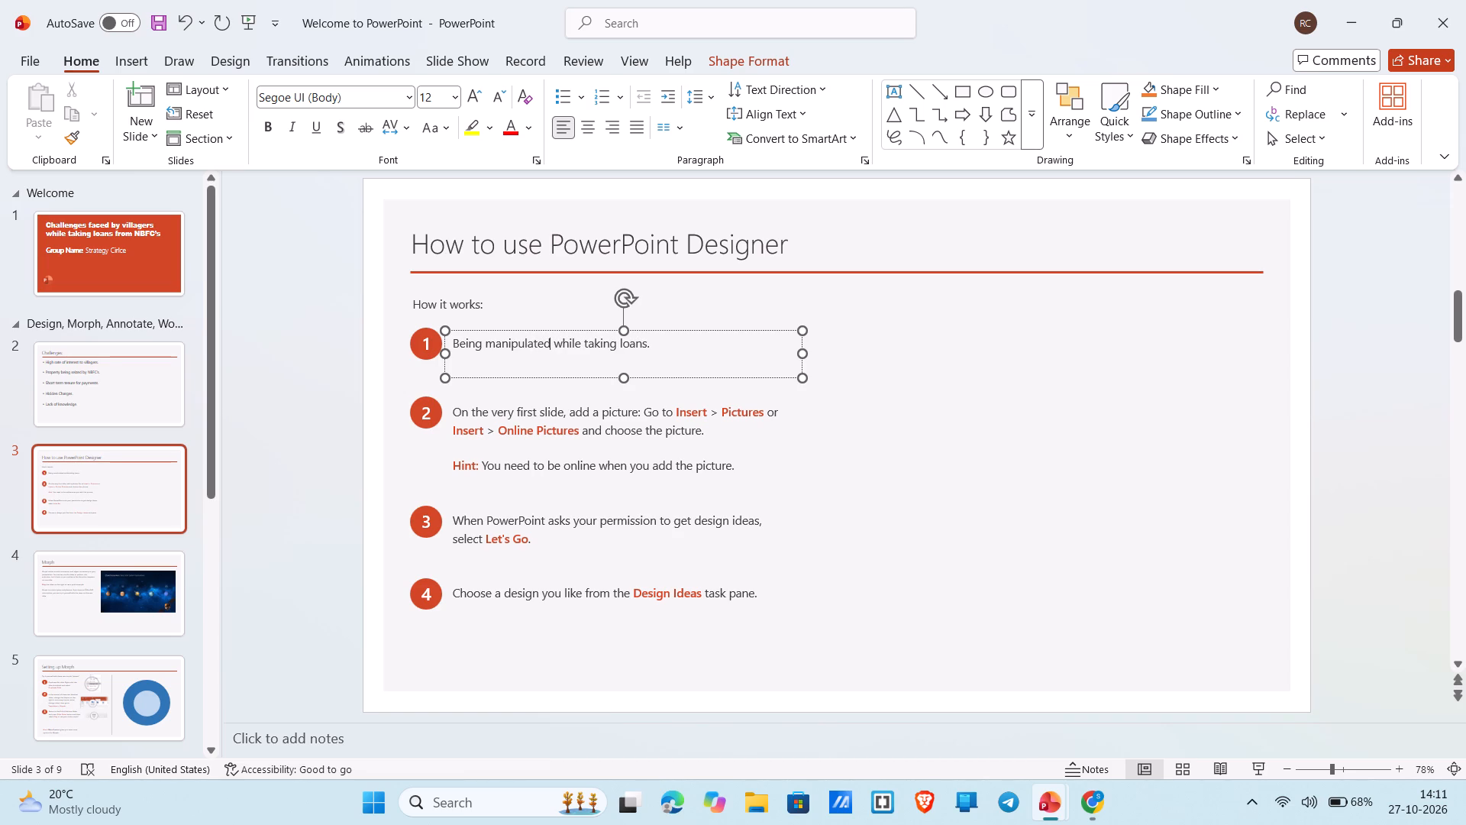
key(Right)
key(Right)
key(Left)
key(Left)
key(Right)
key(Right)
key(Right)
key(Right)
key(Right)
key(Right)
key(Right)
Replace all the text of numbered item 2, including its hint, with "Lenghty documentation.".
click(617, 418)
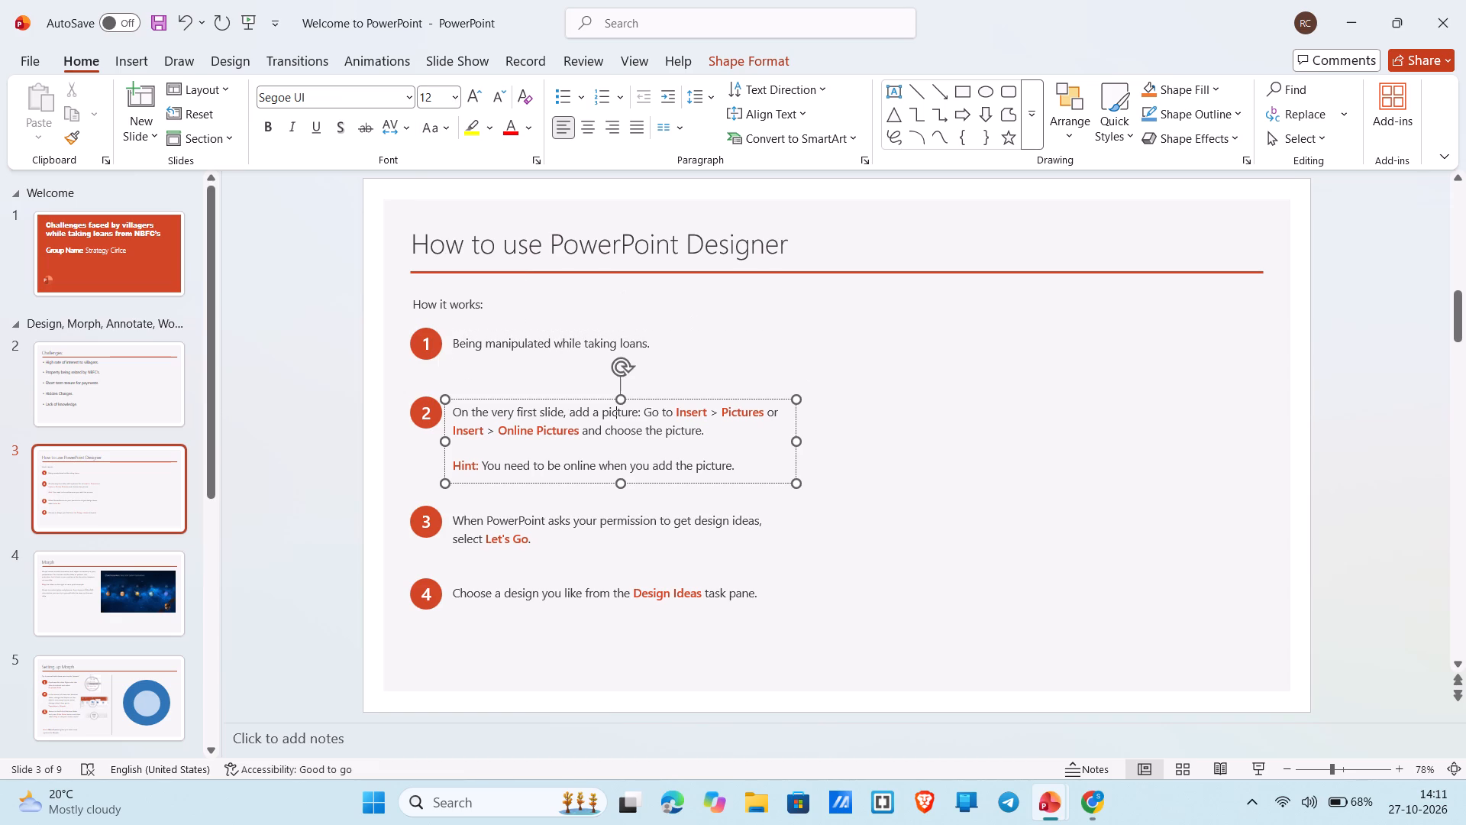
key(BackSpace)
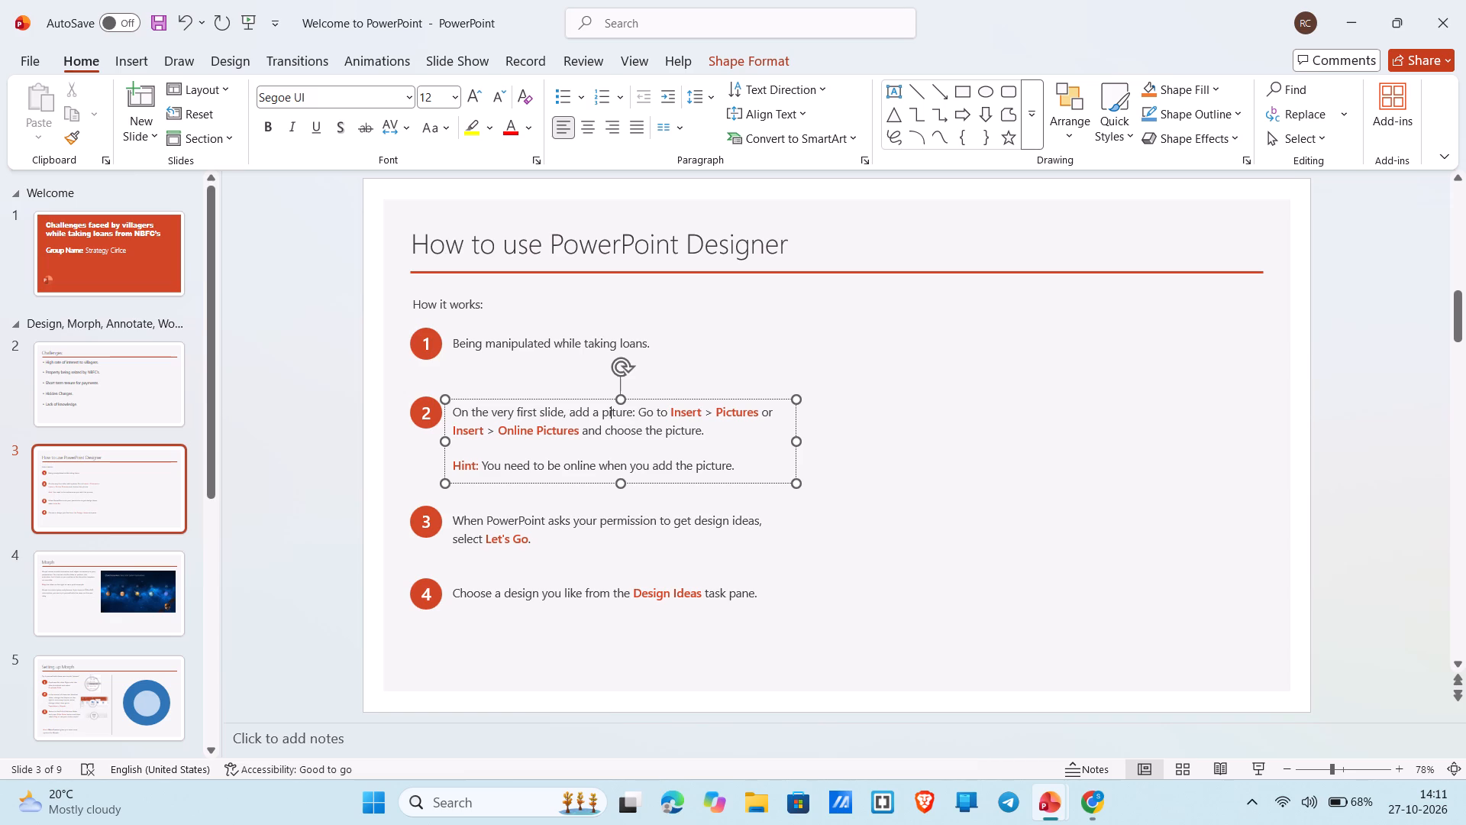
double_click(617, 418)
triple_click(617, 418)
click(617, 418)
triple_click(617, 418)
key(BackSpace)
key(shift+l)
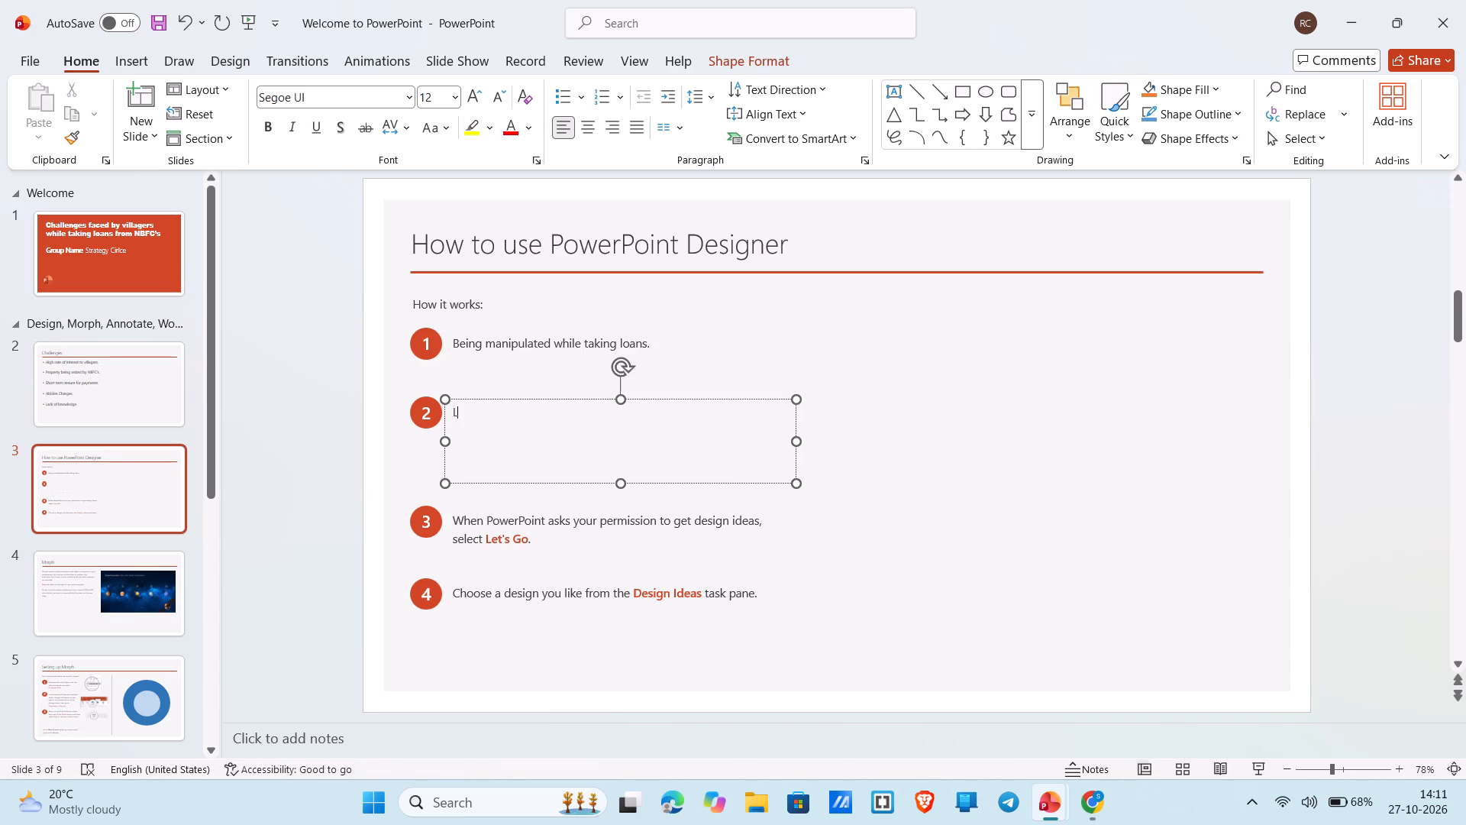
text(enghty)
key(space)
text(documenta)
text(tion)
key(period)
Correct the spelling of the first word in item 2 to "Lengthy".
double_click(477, 415)
text(Len)
key(g)
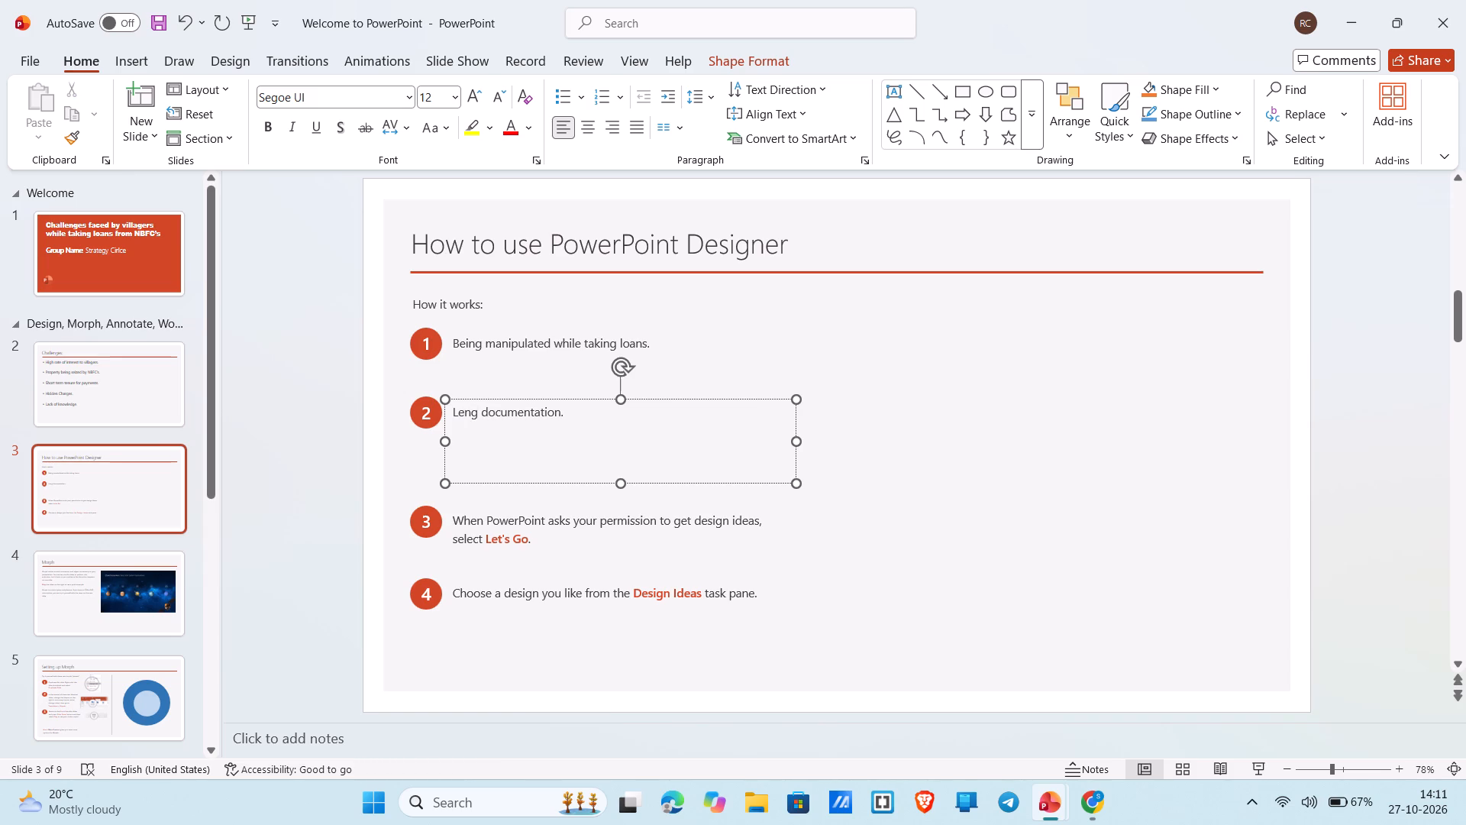
text(hth)
key(space)
key(BackSpace)
key(y)
key(space)
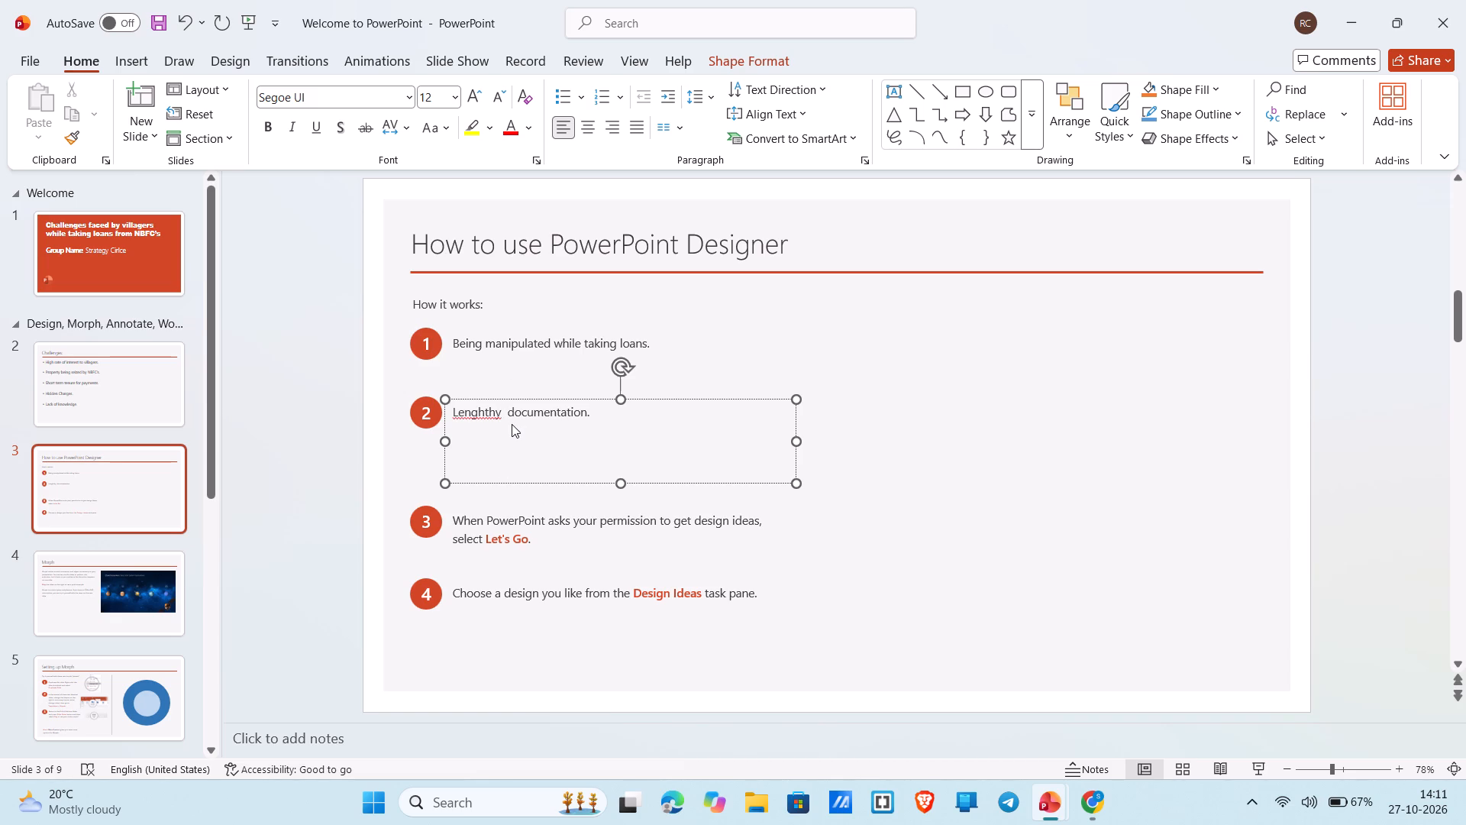
key(BackSpace)
key(BackSpace)
key(BackSpace)
key(BackSpace)
key(BackSpace)
key(BackSpace)
key(n)
key(BackSpace)
text(th)
key(BackSpace)
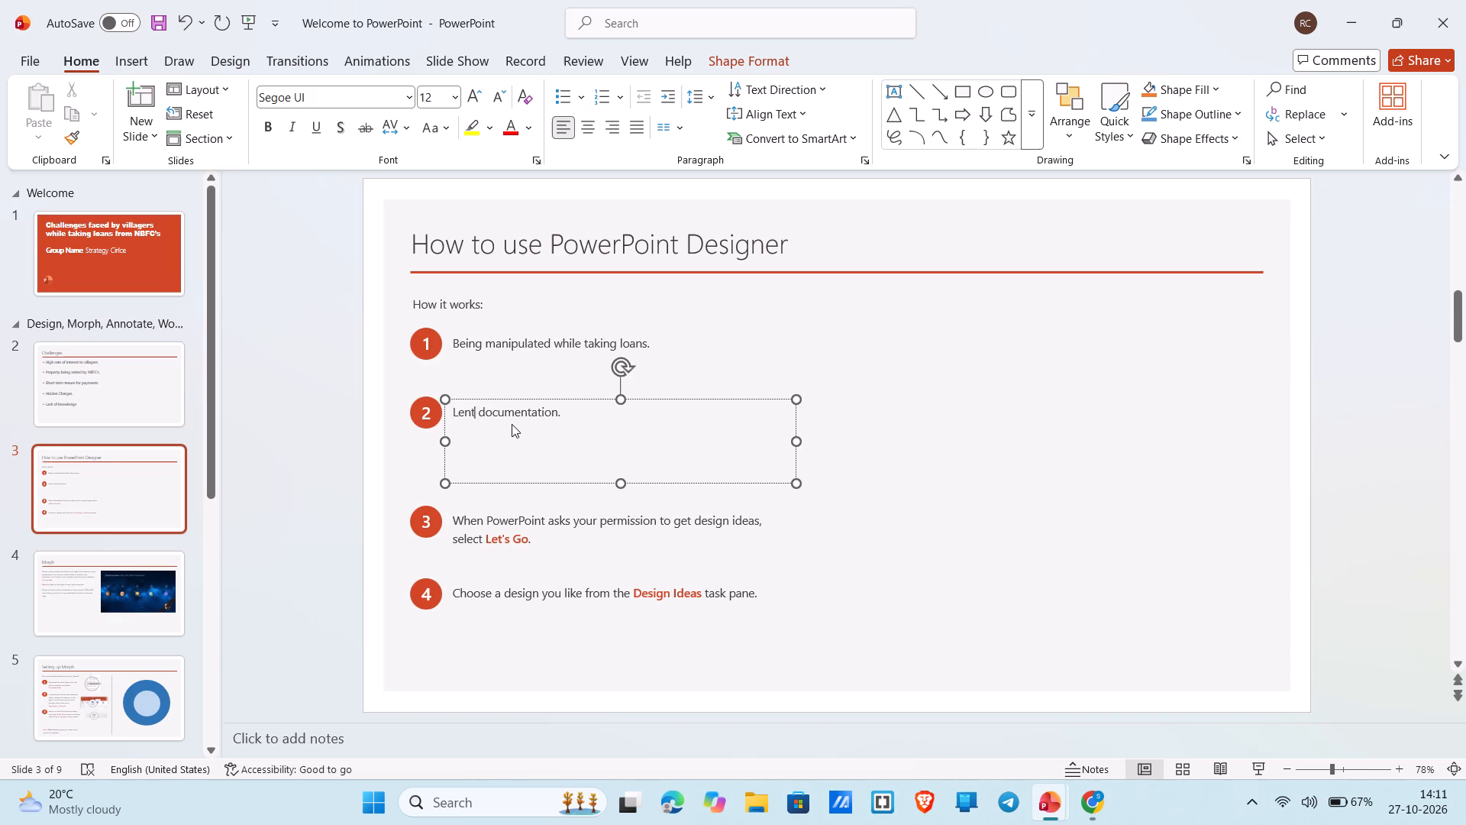
key(BackSpace)
text(ght)
key(BackSpace)
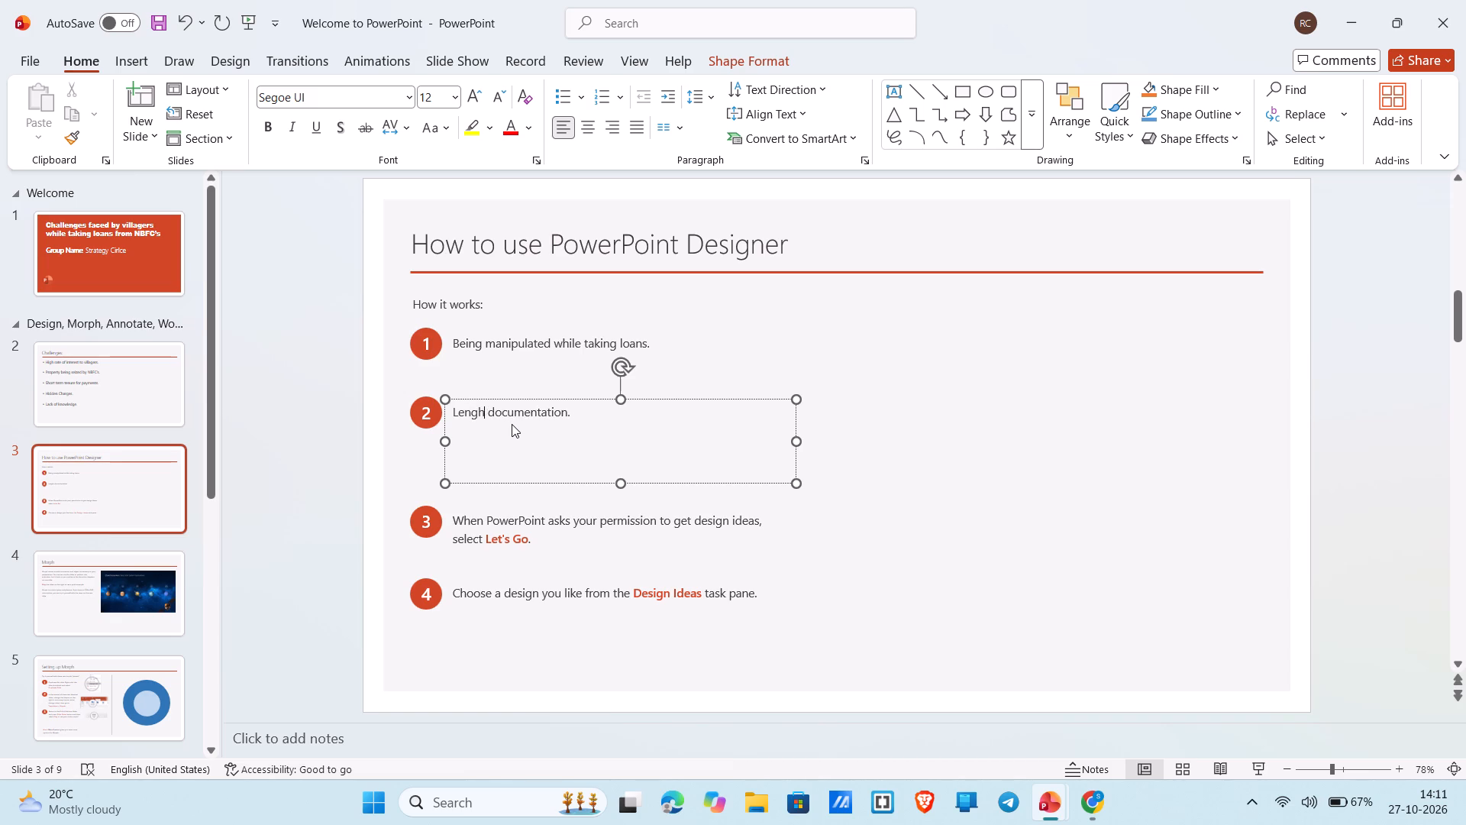
key(BackSpace)
text(th)
key(space)
key(BackSpace)
key(y)
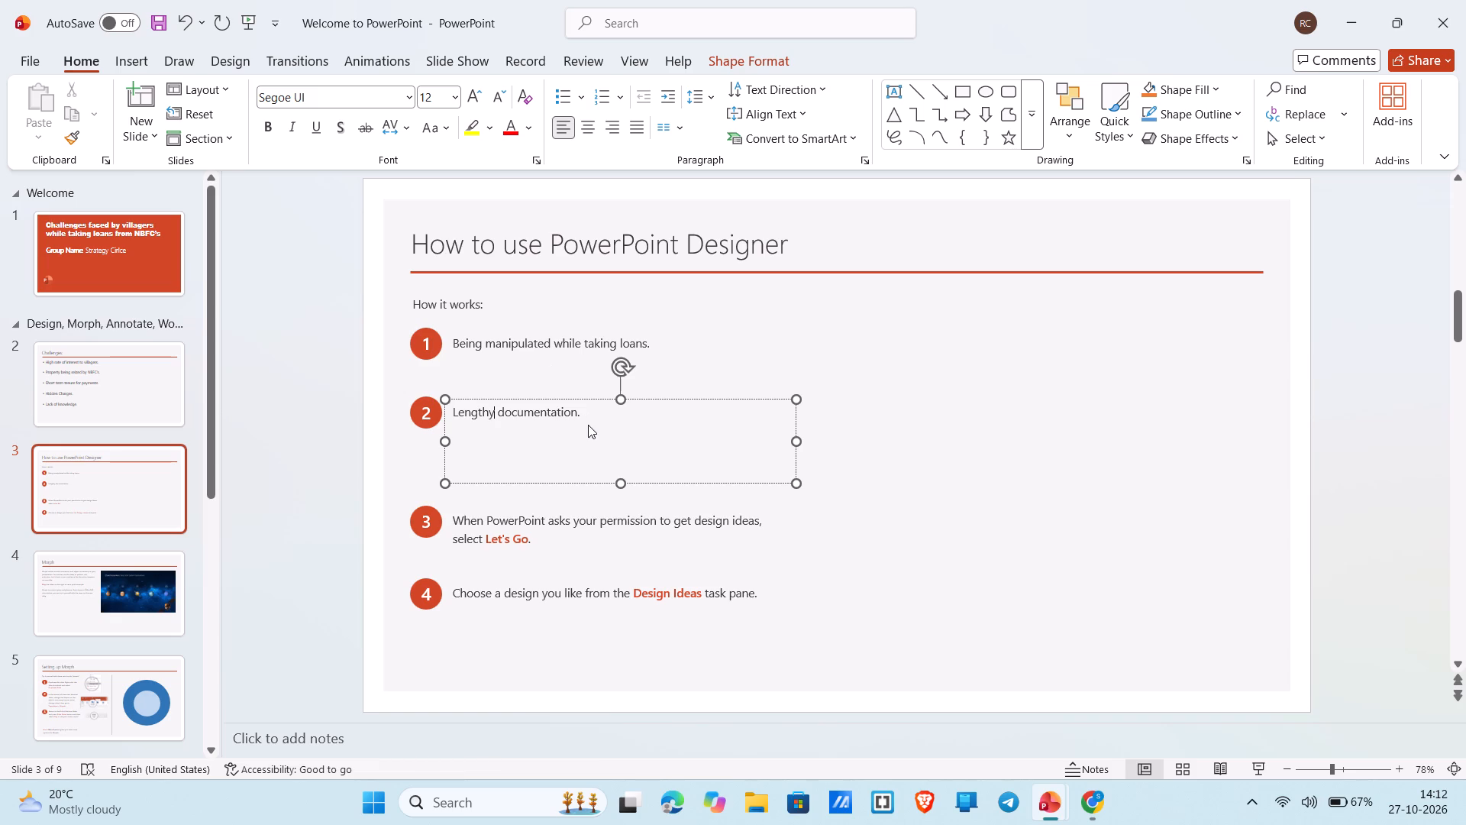
Set the font size of all the text in numbered item 1 on slide 3 to 24.
drag(588, 425, 453, 332)
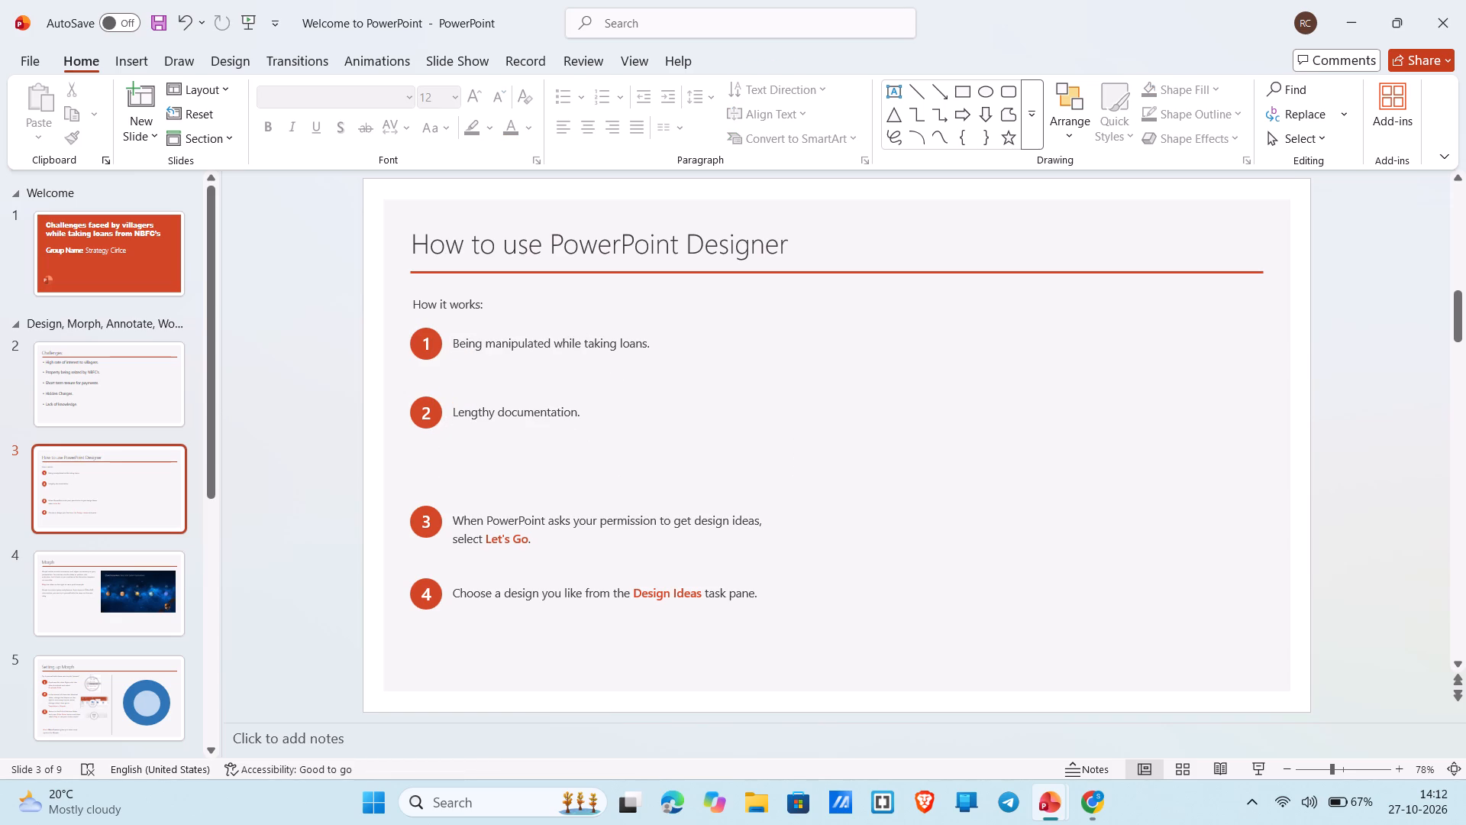
click(453, 332)
drag(453, 332, 473, 333)
drag(473, 333, 457, 332)
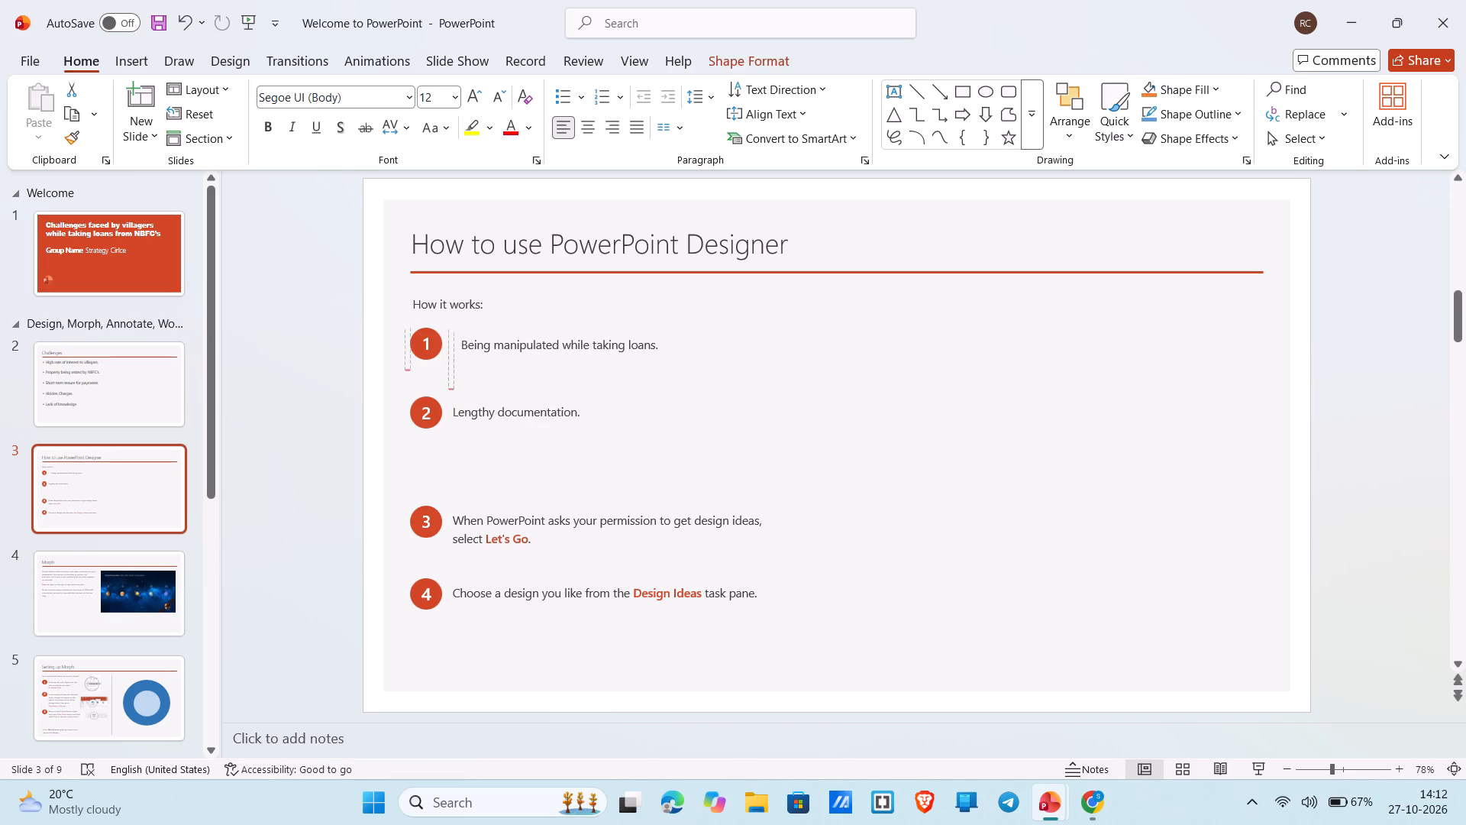
drag(457, 332, 457, 334)
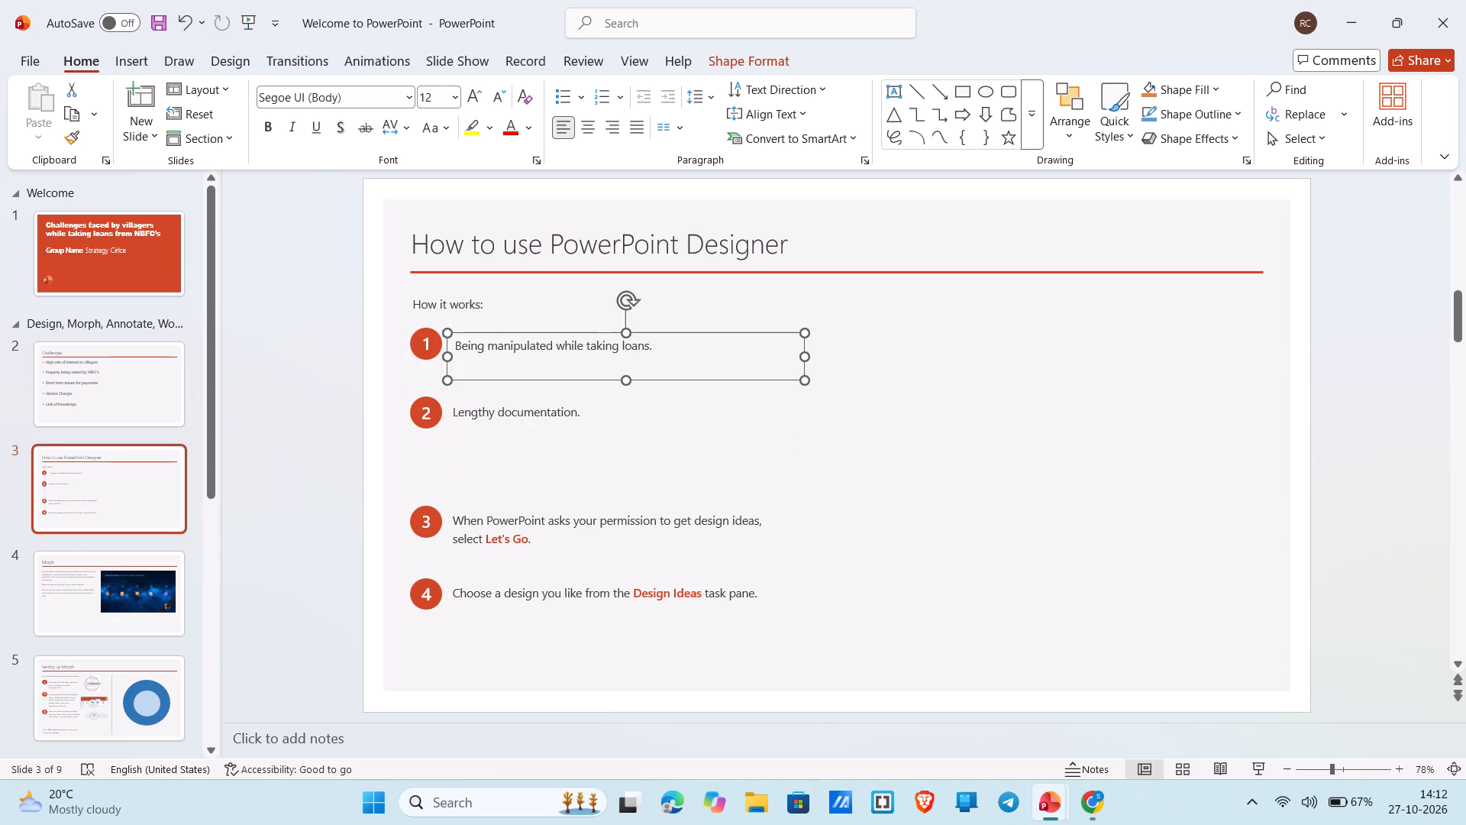
click(654, 341)
triple_click(654, 341)
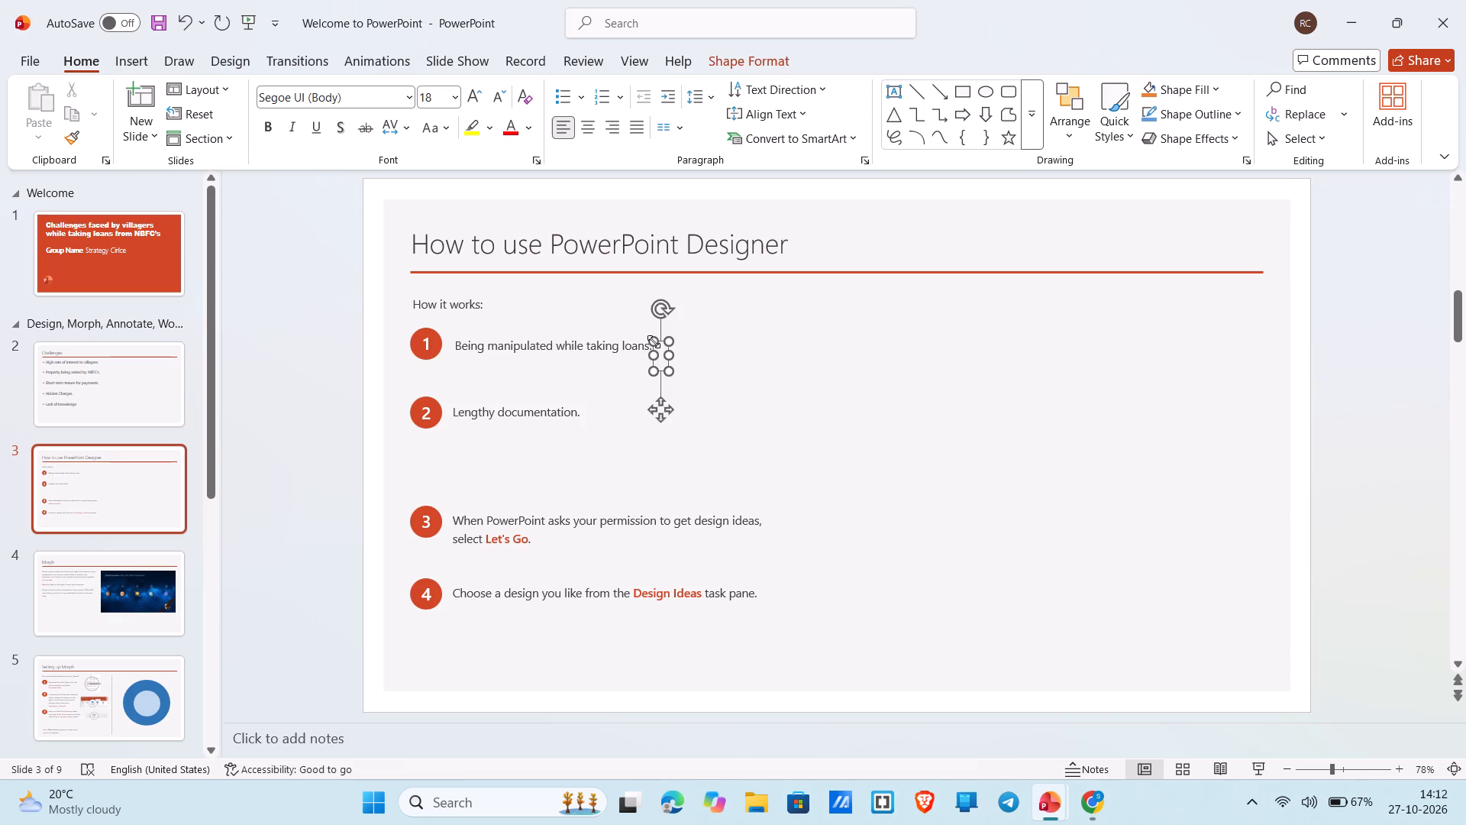
double_click(642, 341)
click(651, 345)
drag(651, 345, 647, 346)
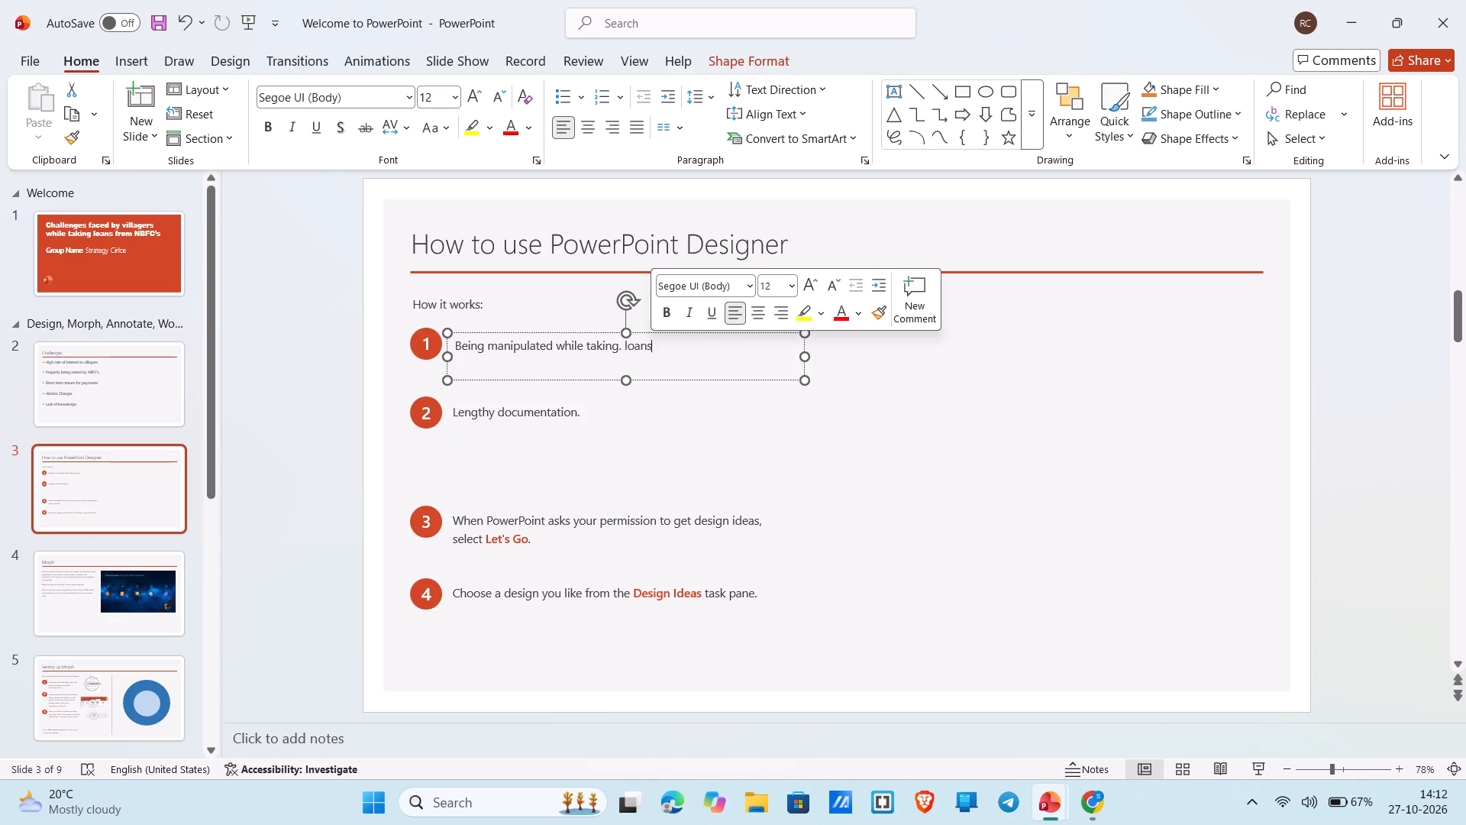
drag(647, 346, 463, 389)
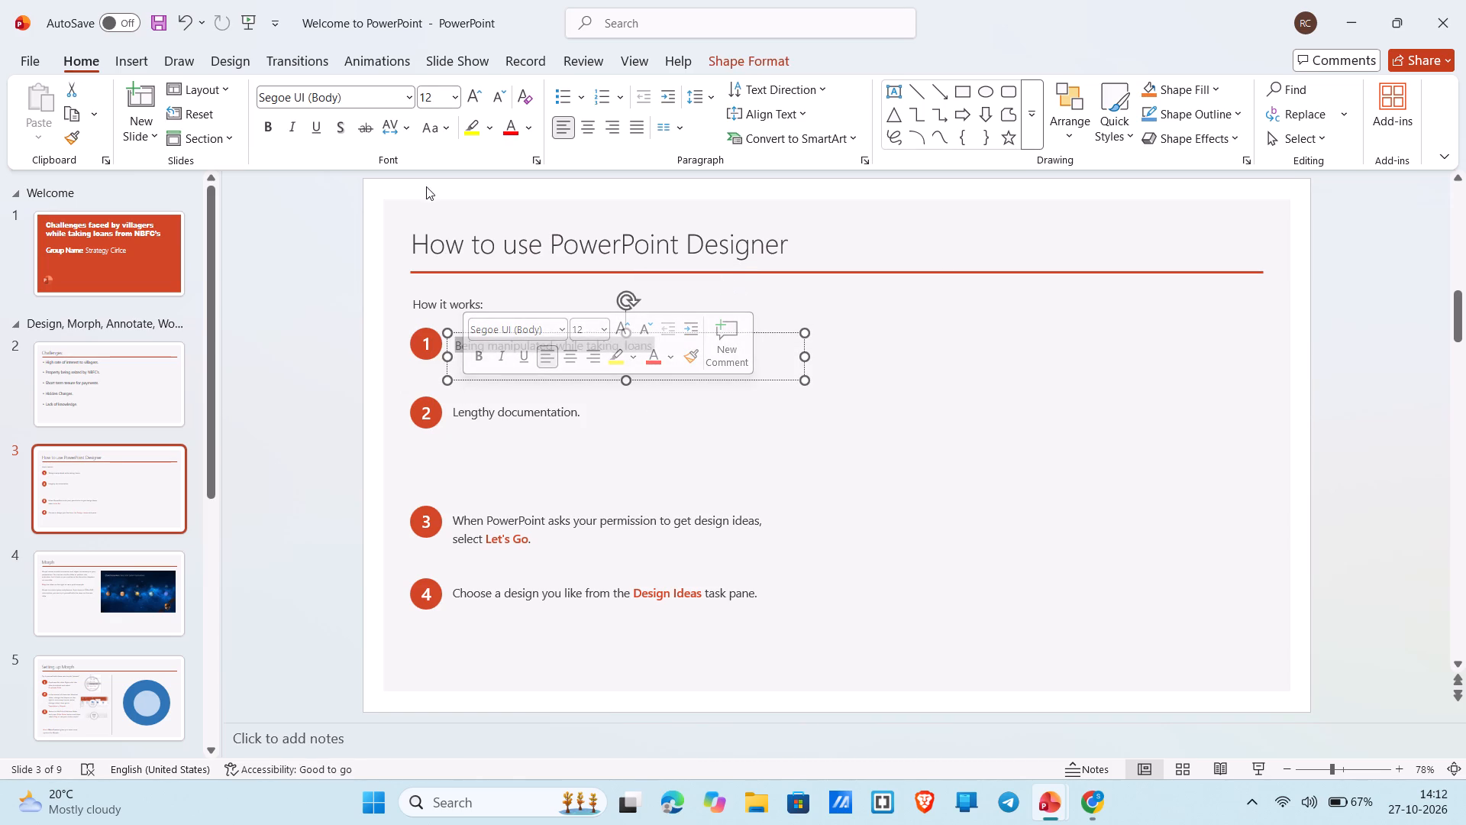
click(453, 99)
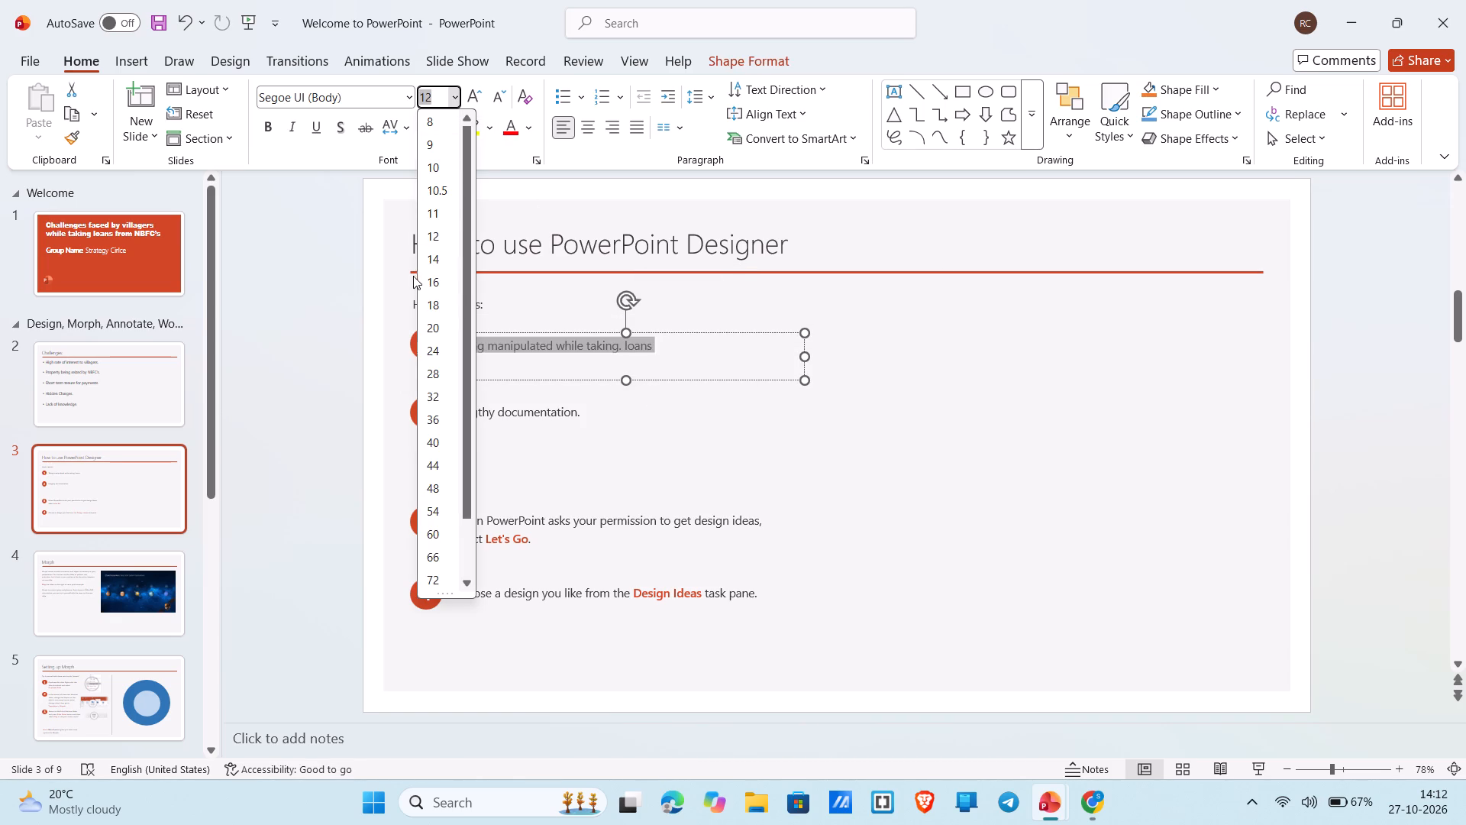
click(437, 344)
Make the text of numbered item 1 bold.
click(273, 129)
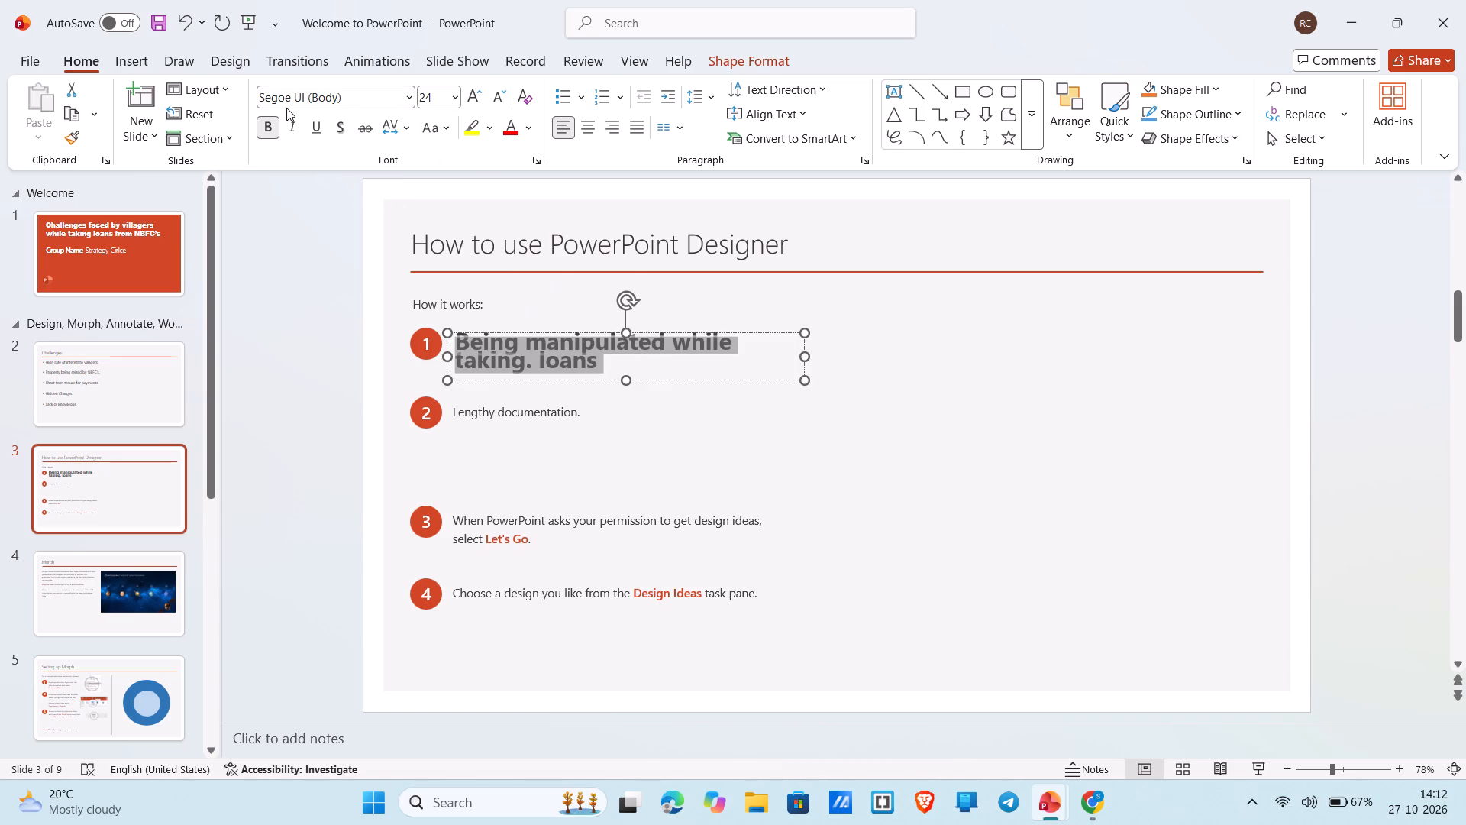
Correct the ending of numbered item 1 to "taking loans", removing the stray full stop.
click(628, 364)
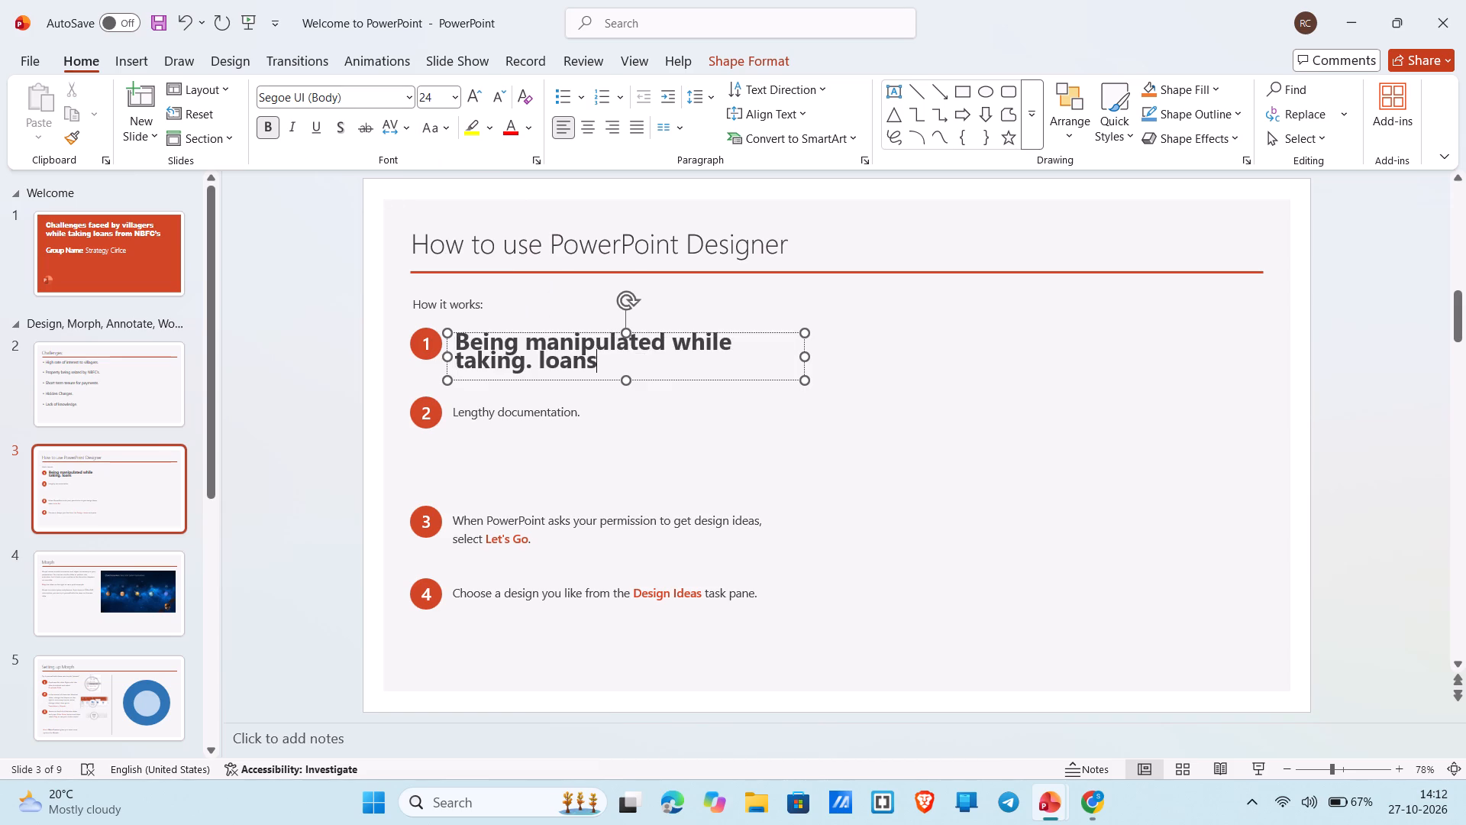
key(BackSpace)
key(BackSpace)
key(BackSpace)
key(BackSpace)
key(BackSpace)
key(BackSpace)
key(BackSpace)
key(space)
text(lo0ans)
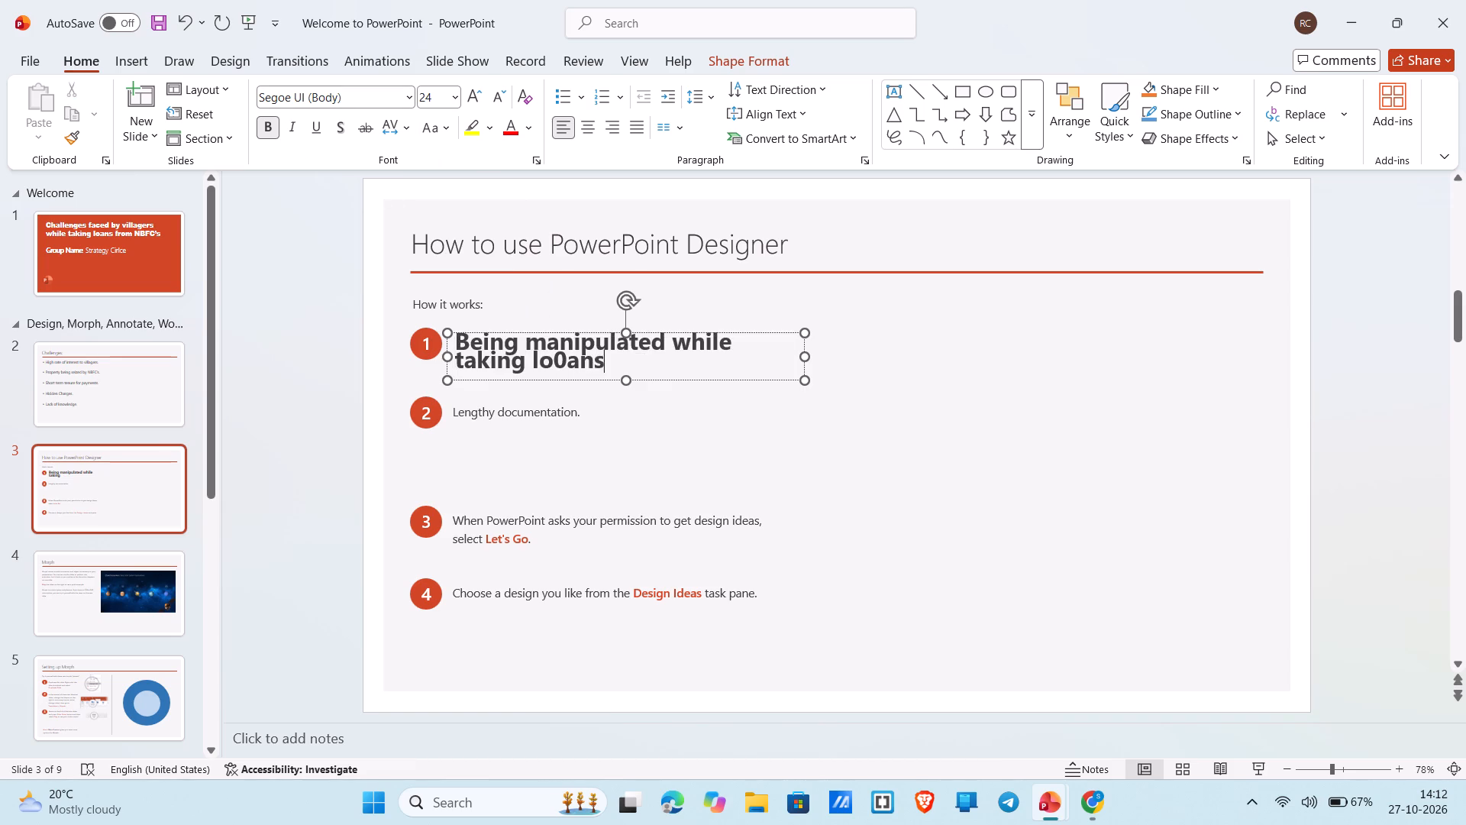
key(BackSpace)
key(BackSpace)
key(BackSpace)
key(BackSpace)
key(BackSpace)
text(oans)
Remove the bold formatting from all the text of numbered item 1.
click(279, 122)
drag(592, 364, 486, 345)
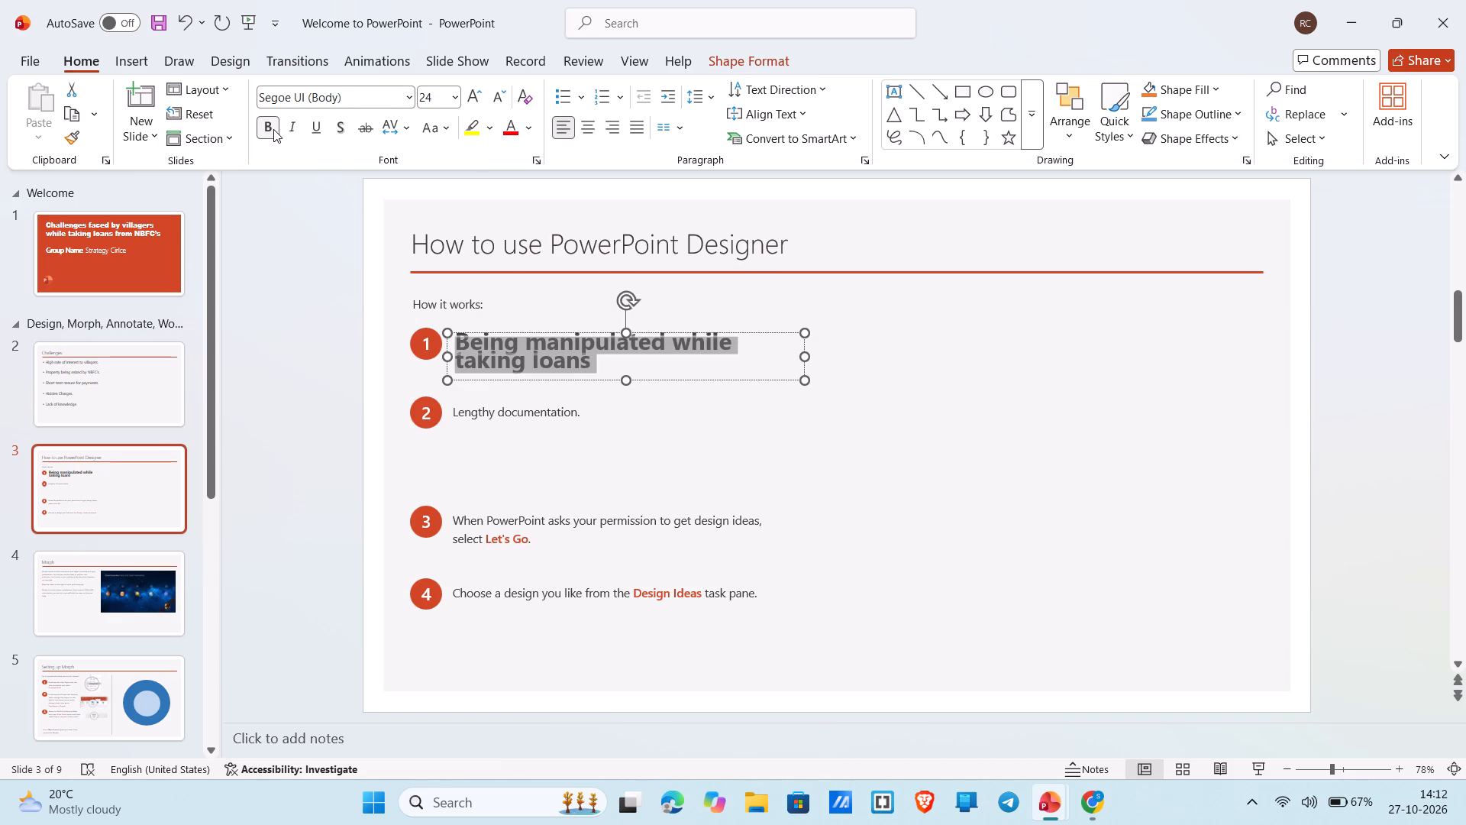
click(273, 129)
Replace the slide title "How to use PowerPoint Designer" with "Slide:3".
drag(421, 241, 692, 264)
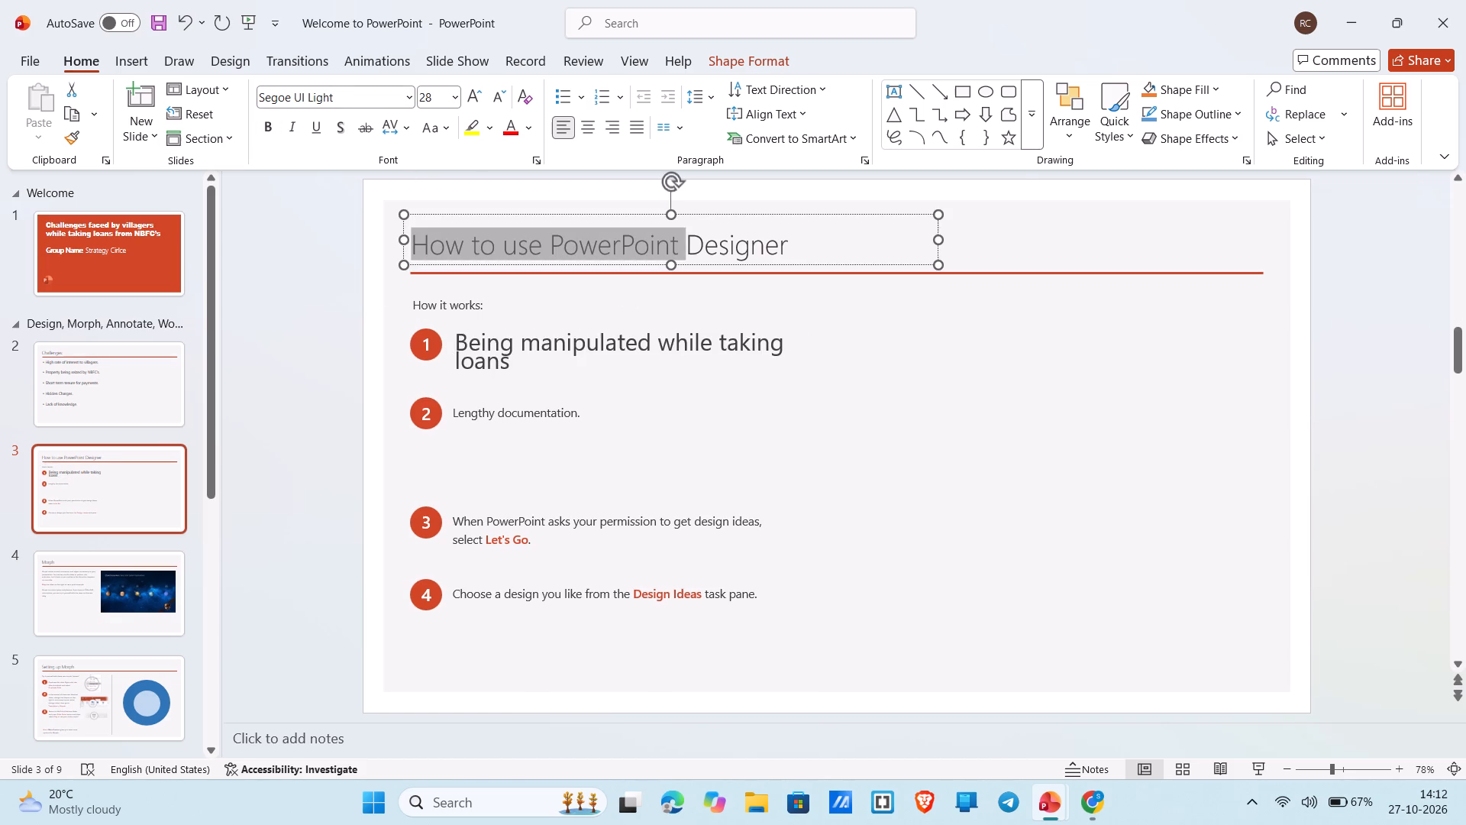
drag(692, 264, 738, 253)
key(BackSpace)
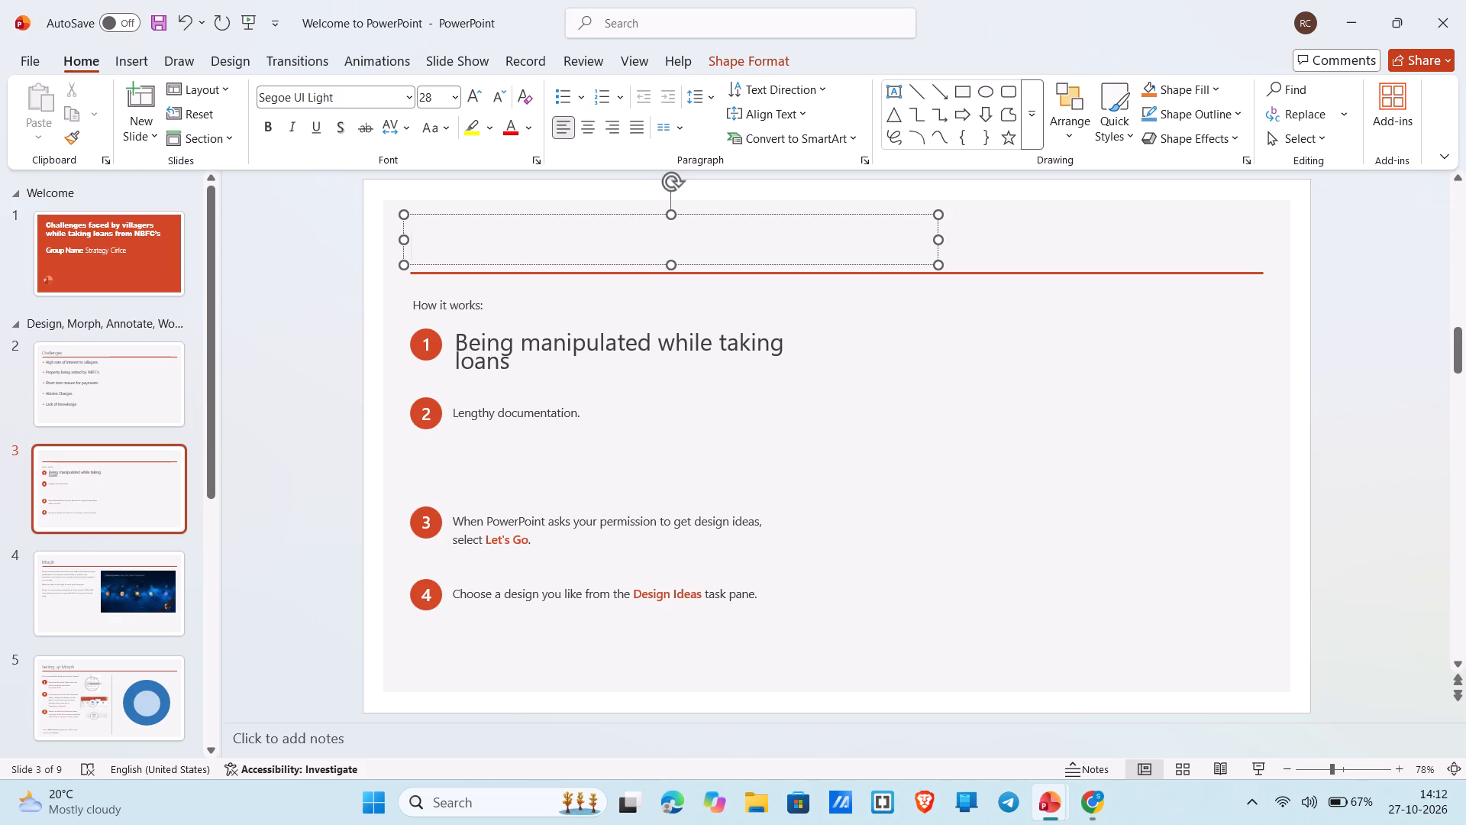
text(Sloi)
key(BackSpace)
key(BackSpace)
key(d)
key(BackSpace)
text(ide)
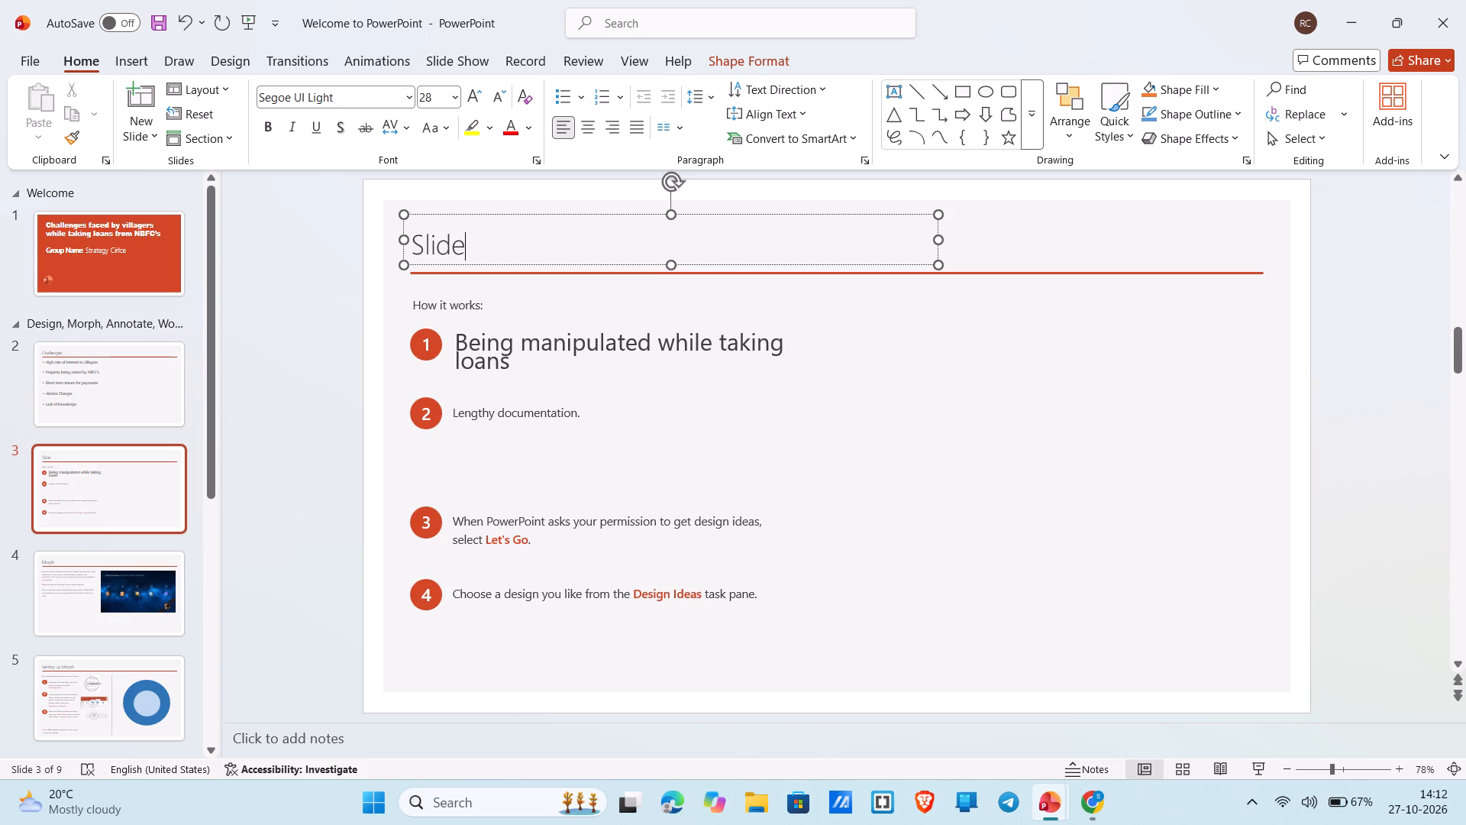
text(;3)
key(BackSpace)
key(BackSpace)
text("3)
key(BackSpace)
key(BackSpace)
key(BackSpace)
text(e-:)
key(shift+BackSpace)
key(shift+BackSpace)
text(L:)
key(shift+BackSpace)
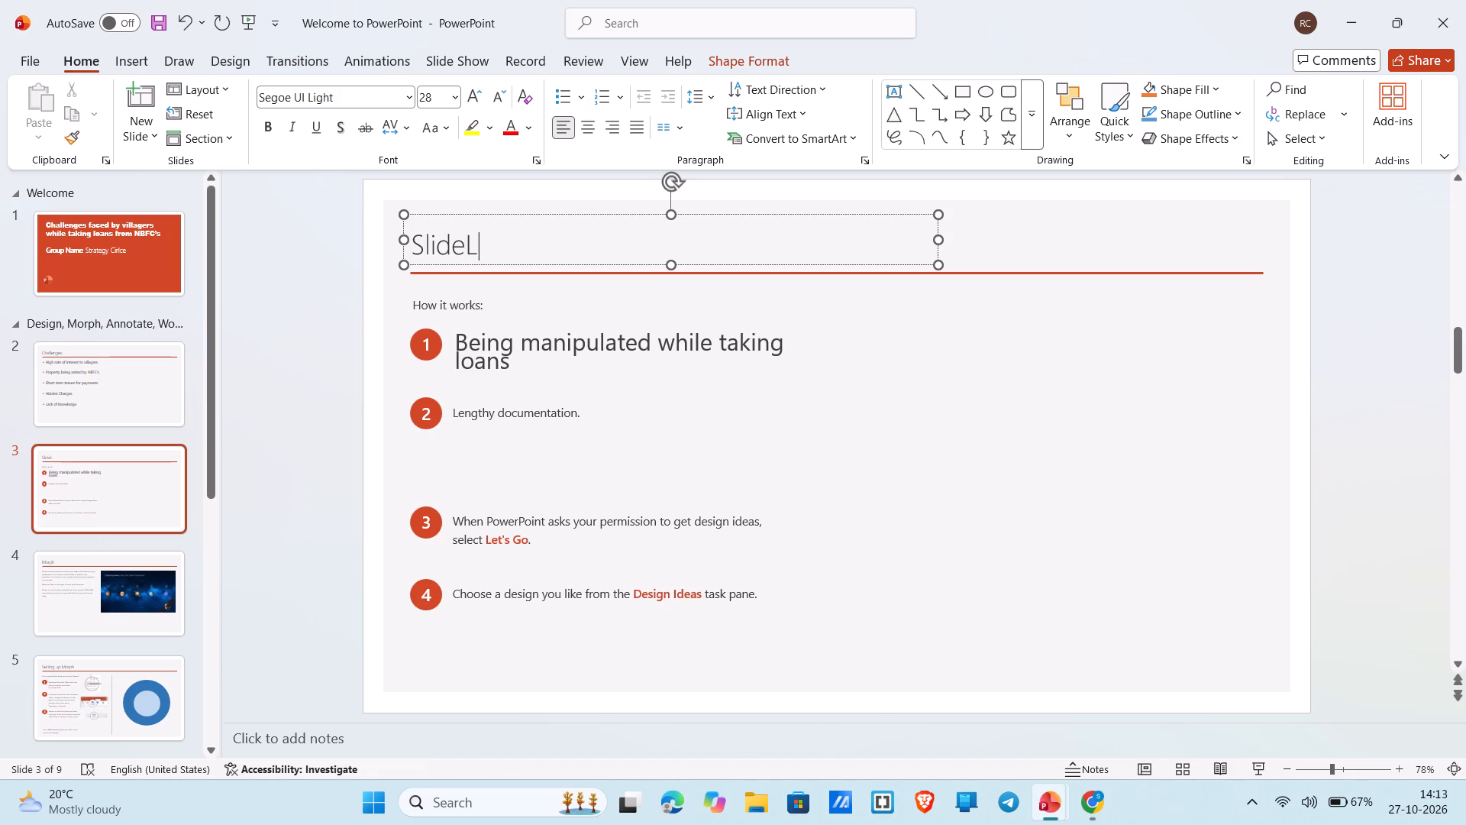
key(shift+BackSpace)
key(shift+colon)
key(3)
Format the "Slide:3" title as bold with font size 44.
drag(487, 238, 415, 230)
click(266, 123)
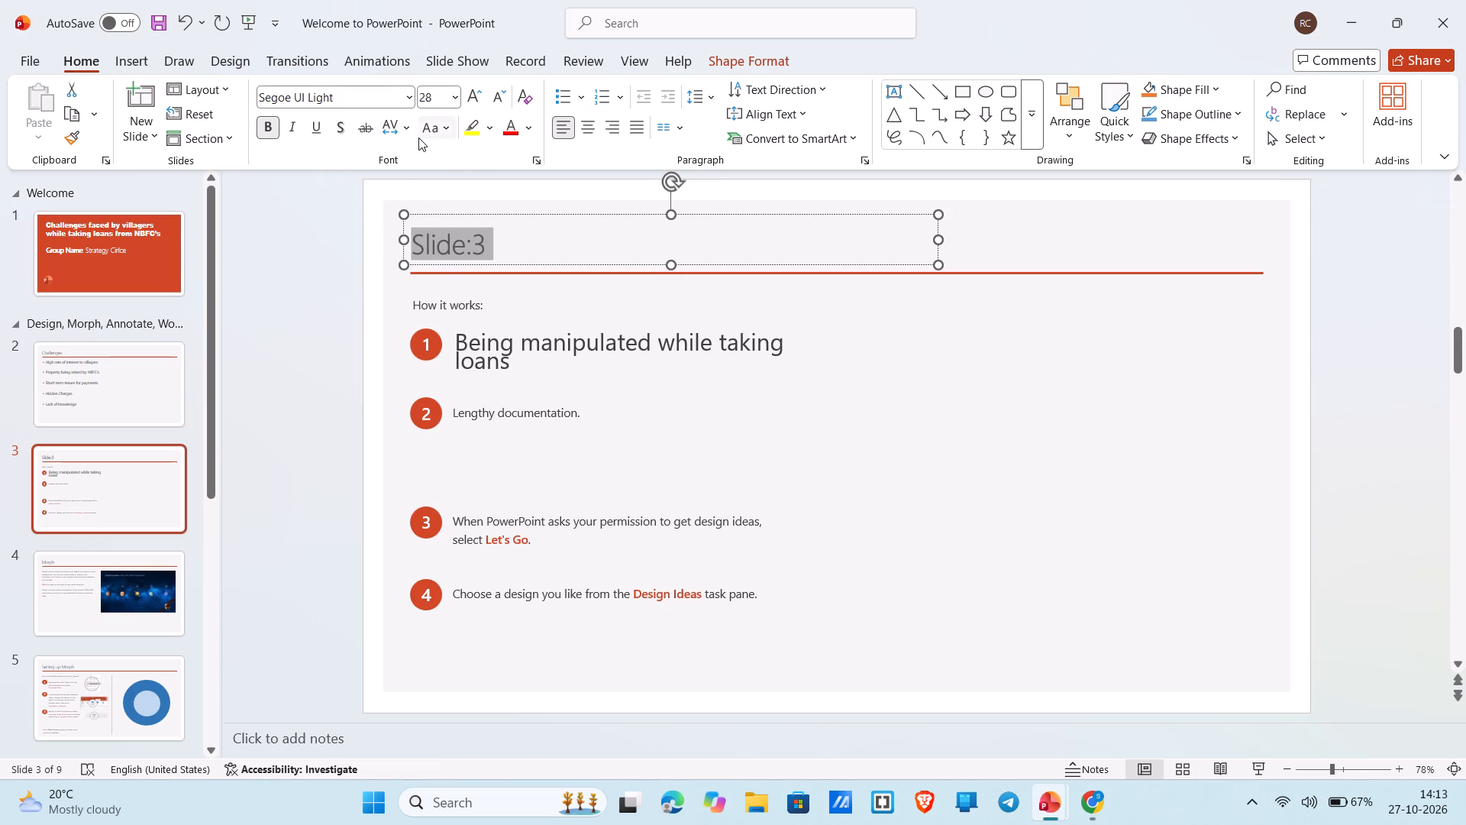
click(454, 98)
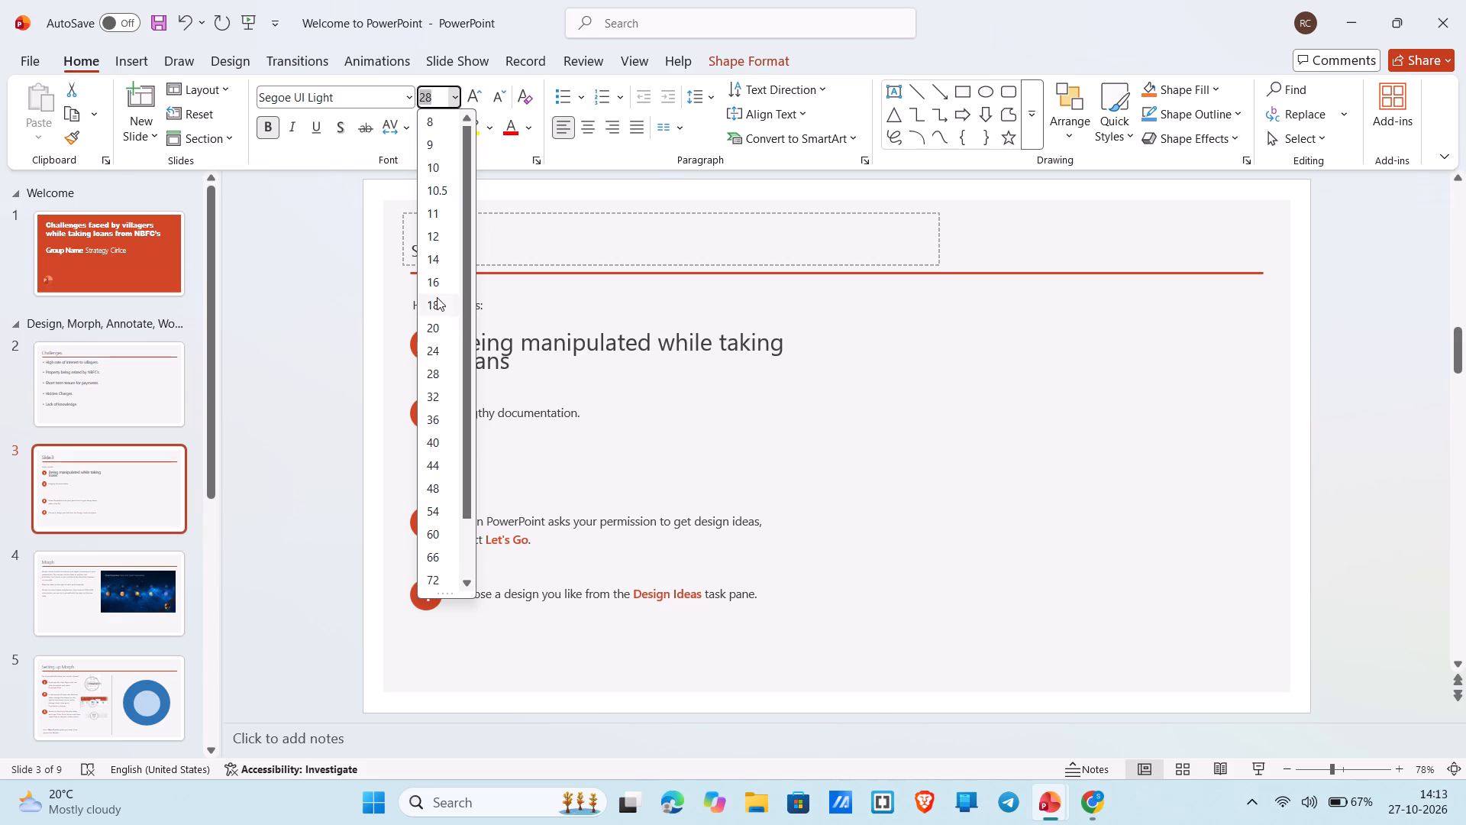
click(432, 461)
click(615, 436)
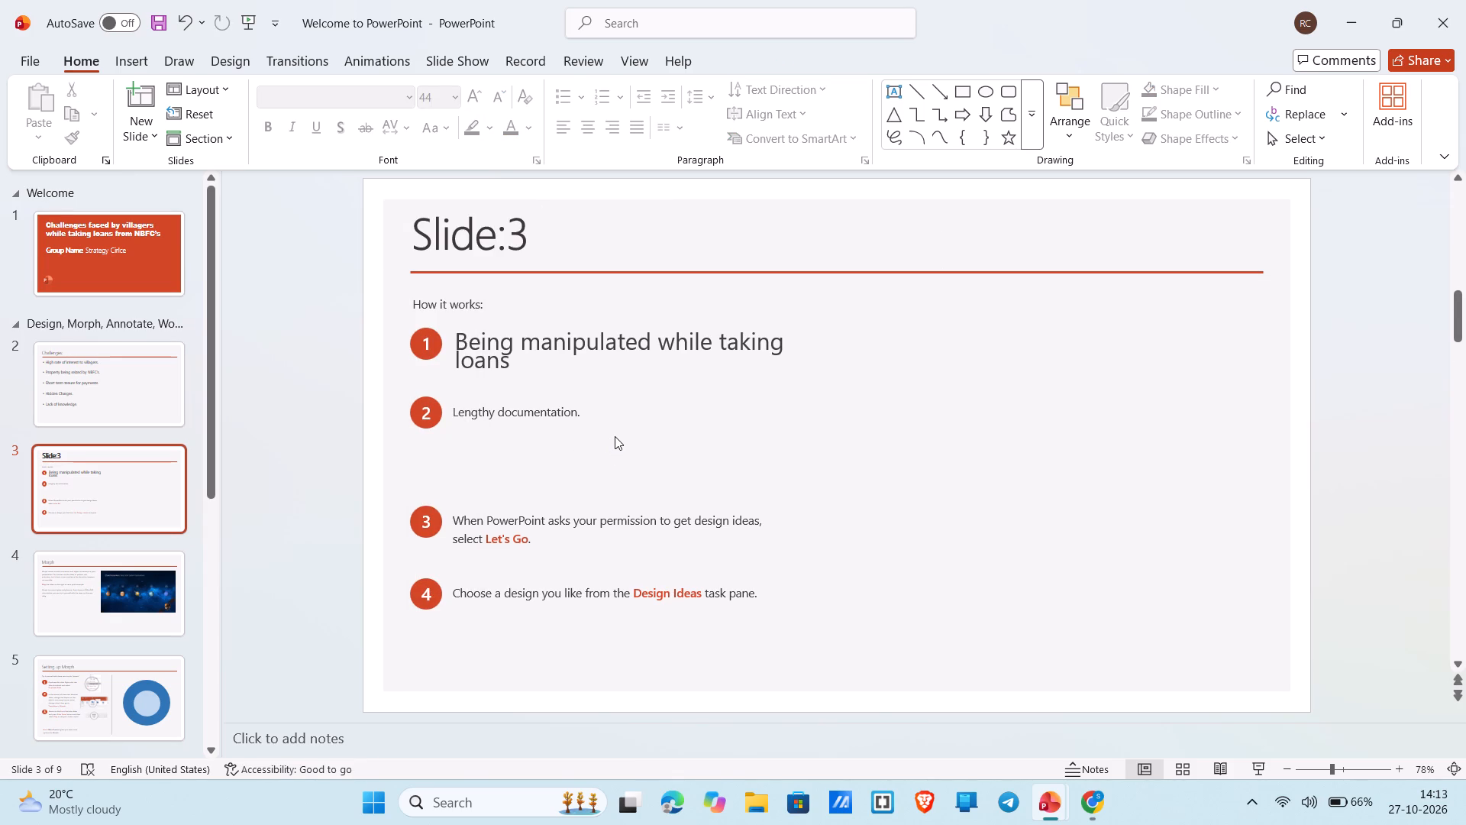
Set the font size of "Lengthy documentation." in numbered item 2 to 24.
click(593, 423)
drag(593, 423, 554, 412)
double_click(554, 412)
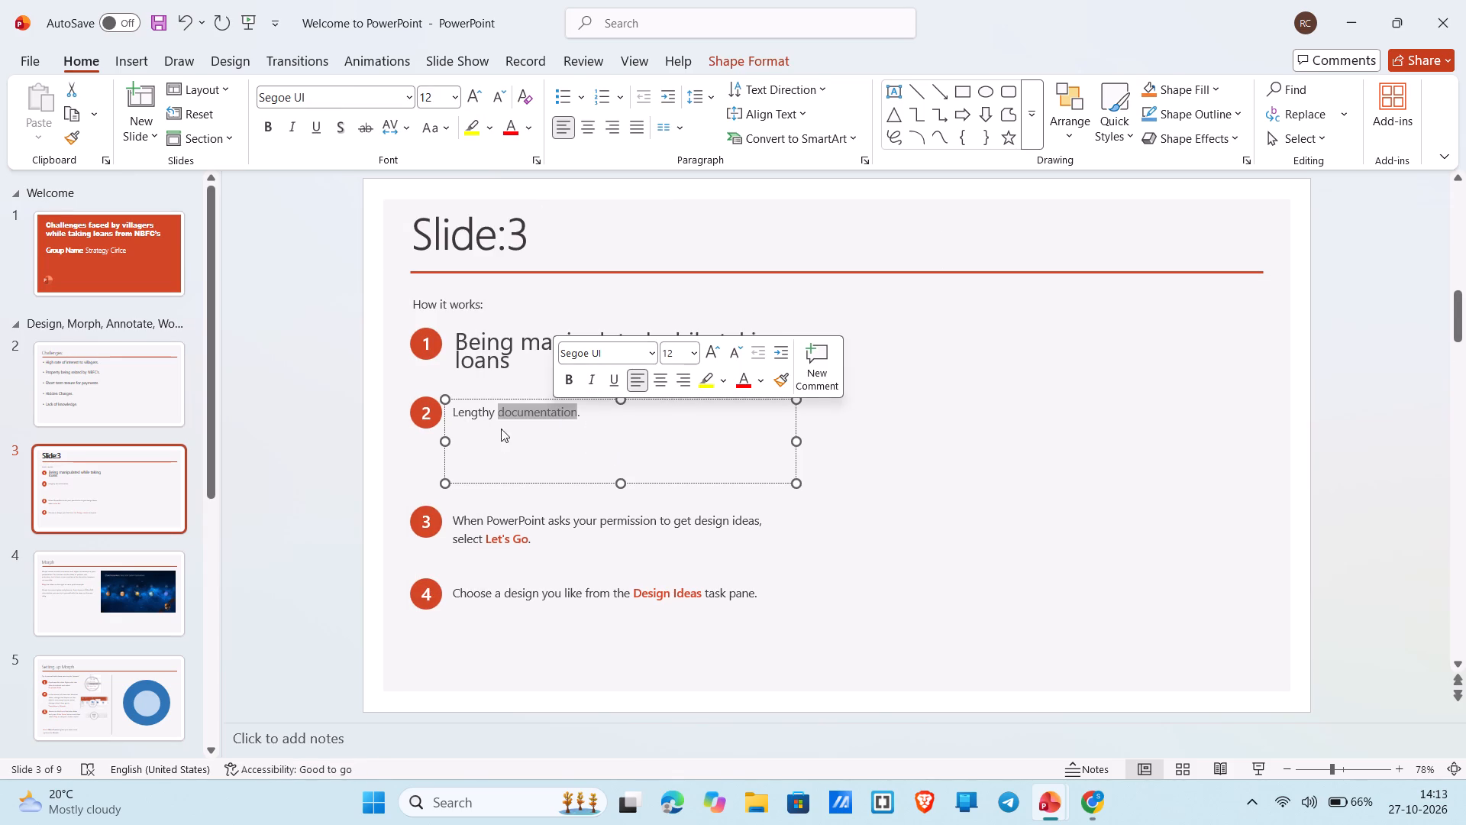
click(531, 416)
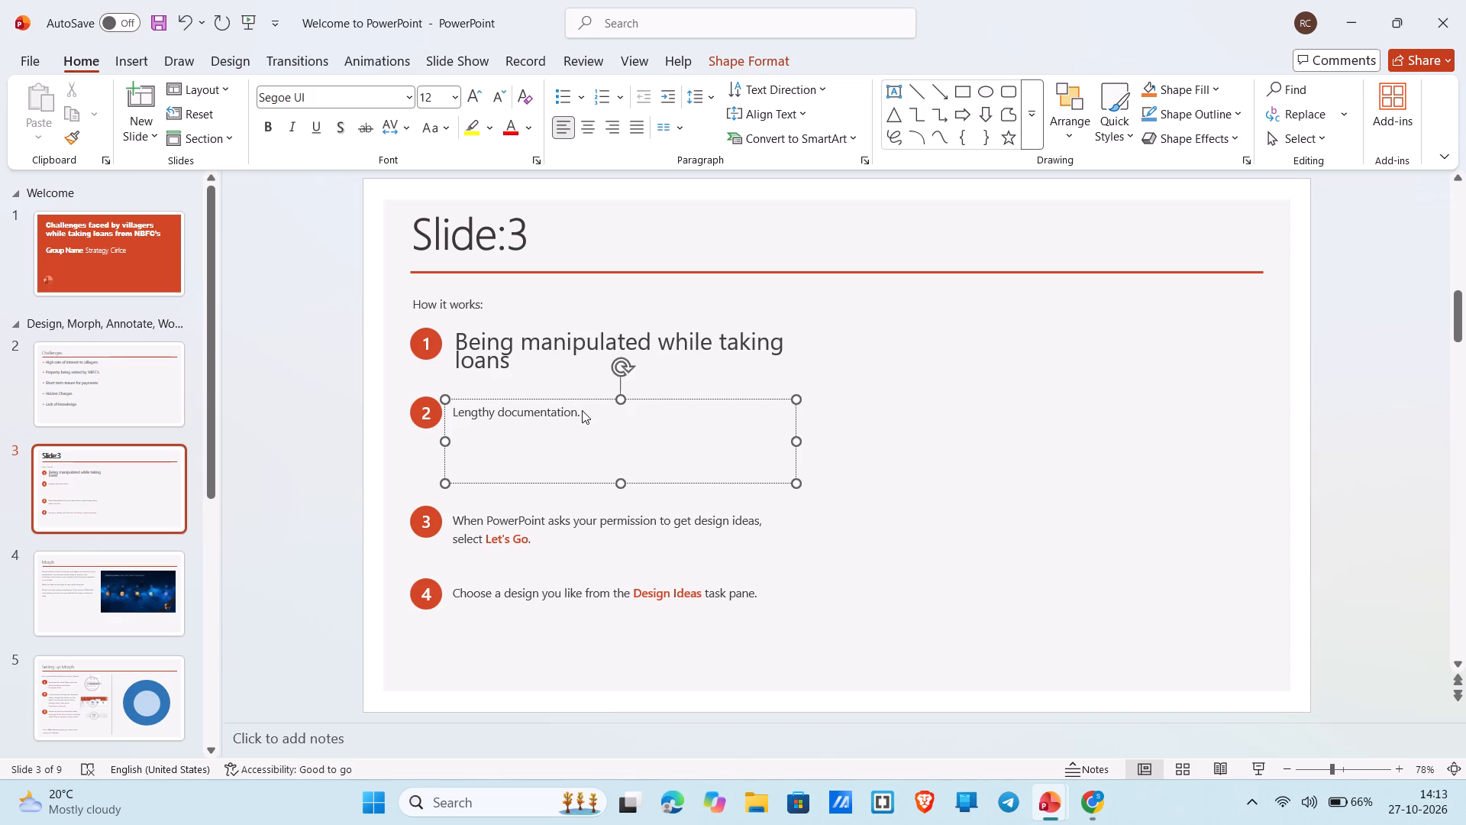
drag(582, 410, 560, 409)
drag(569, 409, 583, 413)
click(583, 413)
click(580, 411)
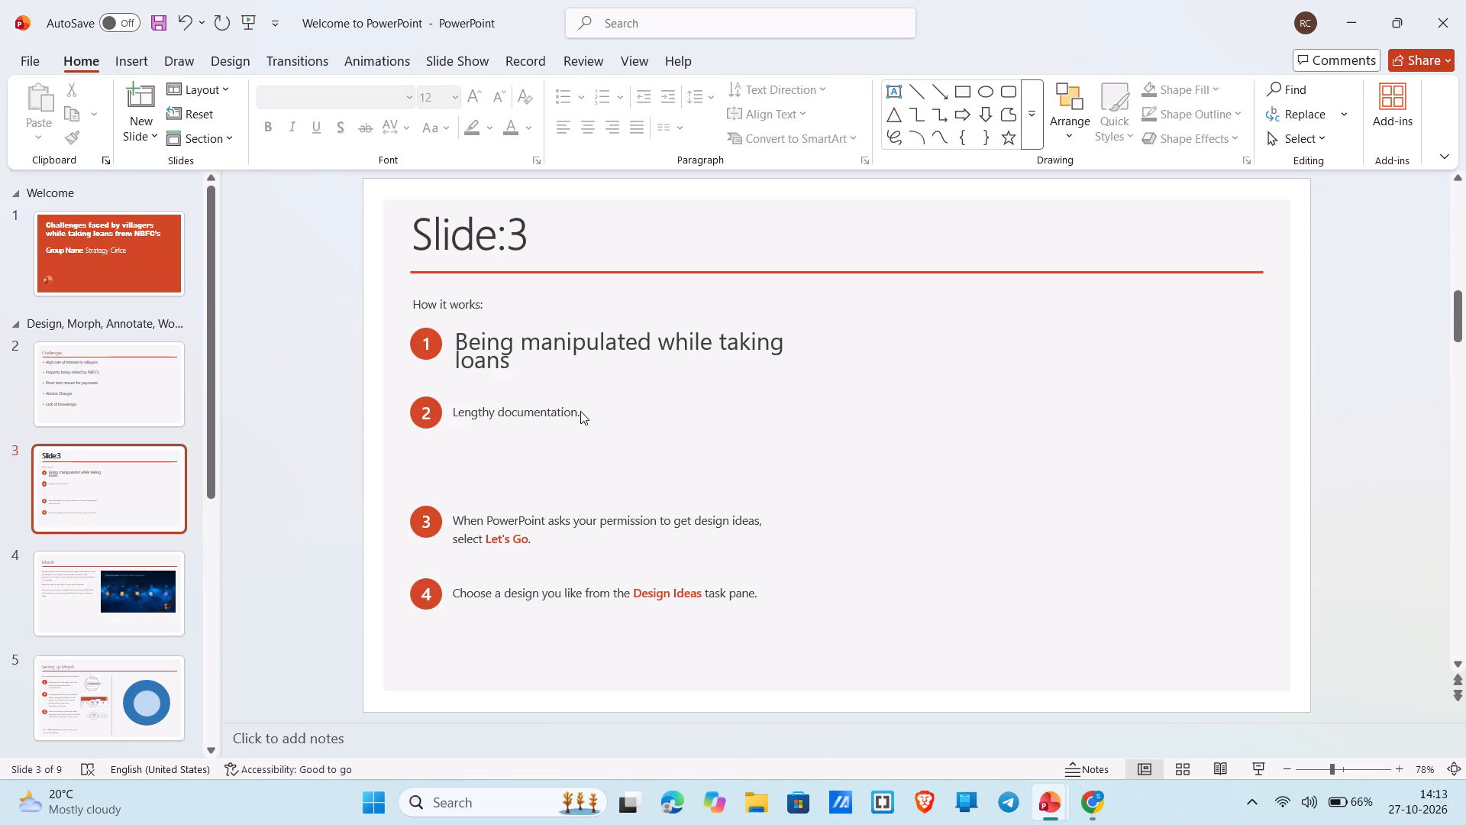
click(579, 410)
drag(579, 410, 472, 409)
drag(613, 352, 604, 567)
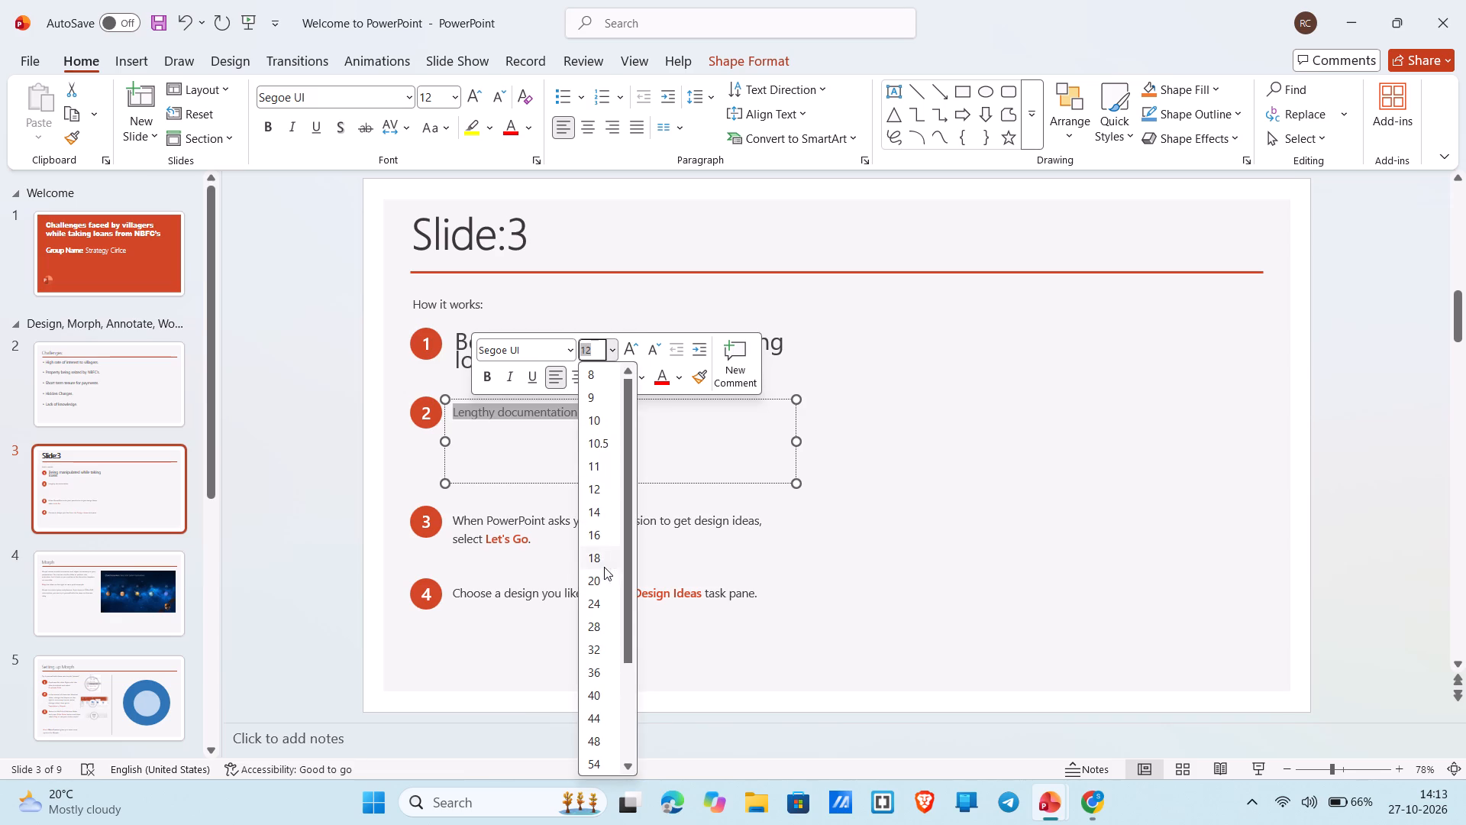
drag(604, 567, 598, 598)
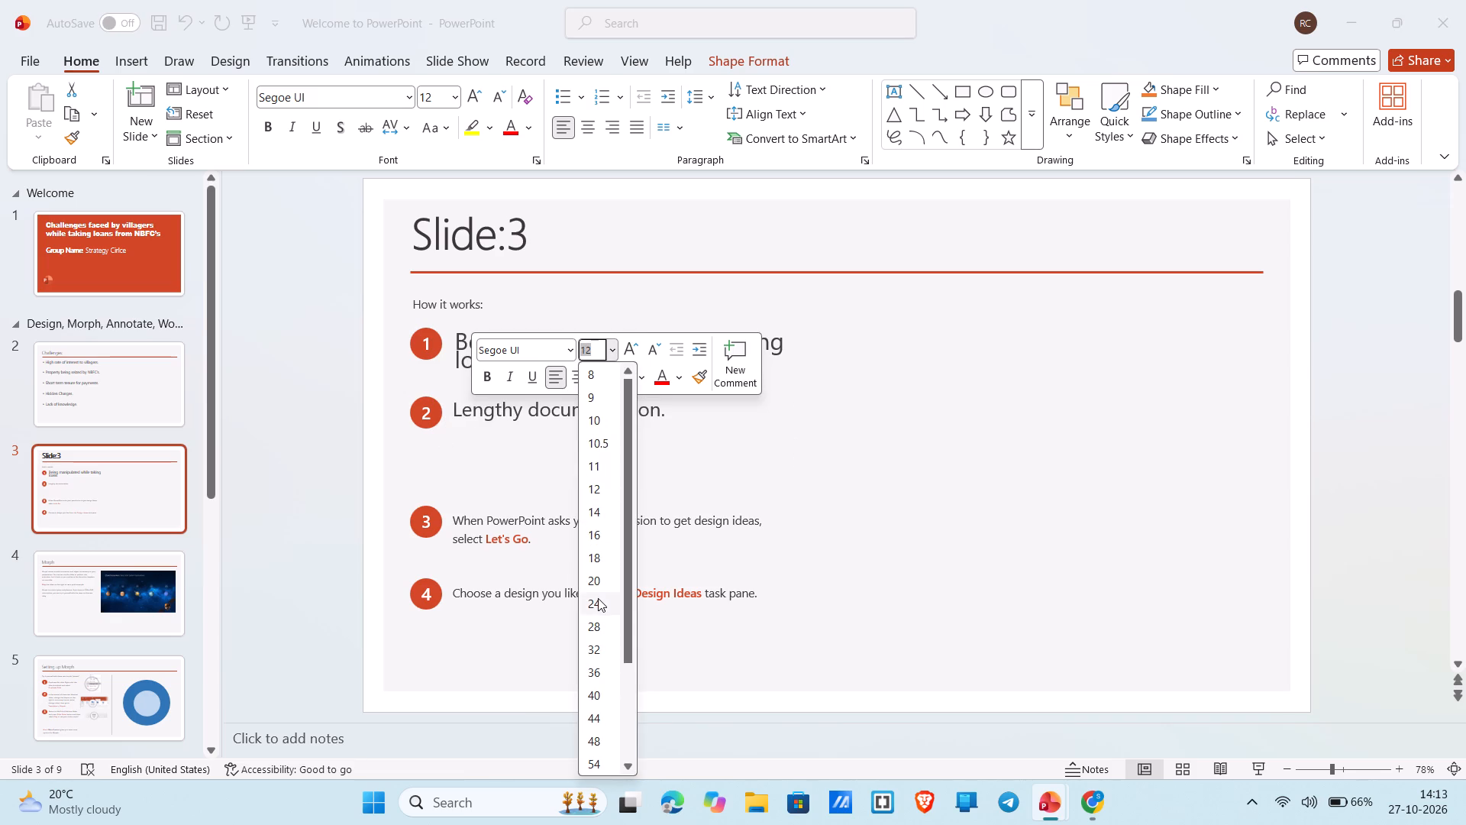
drag(598, 598, 597, 598)
click(597, 598)
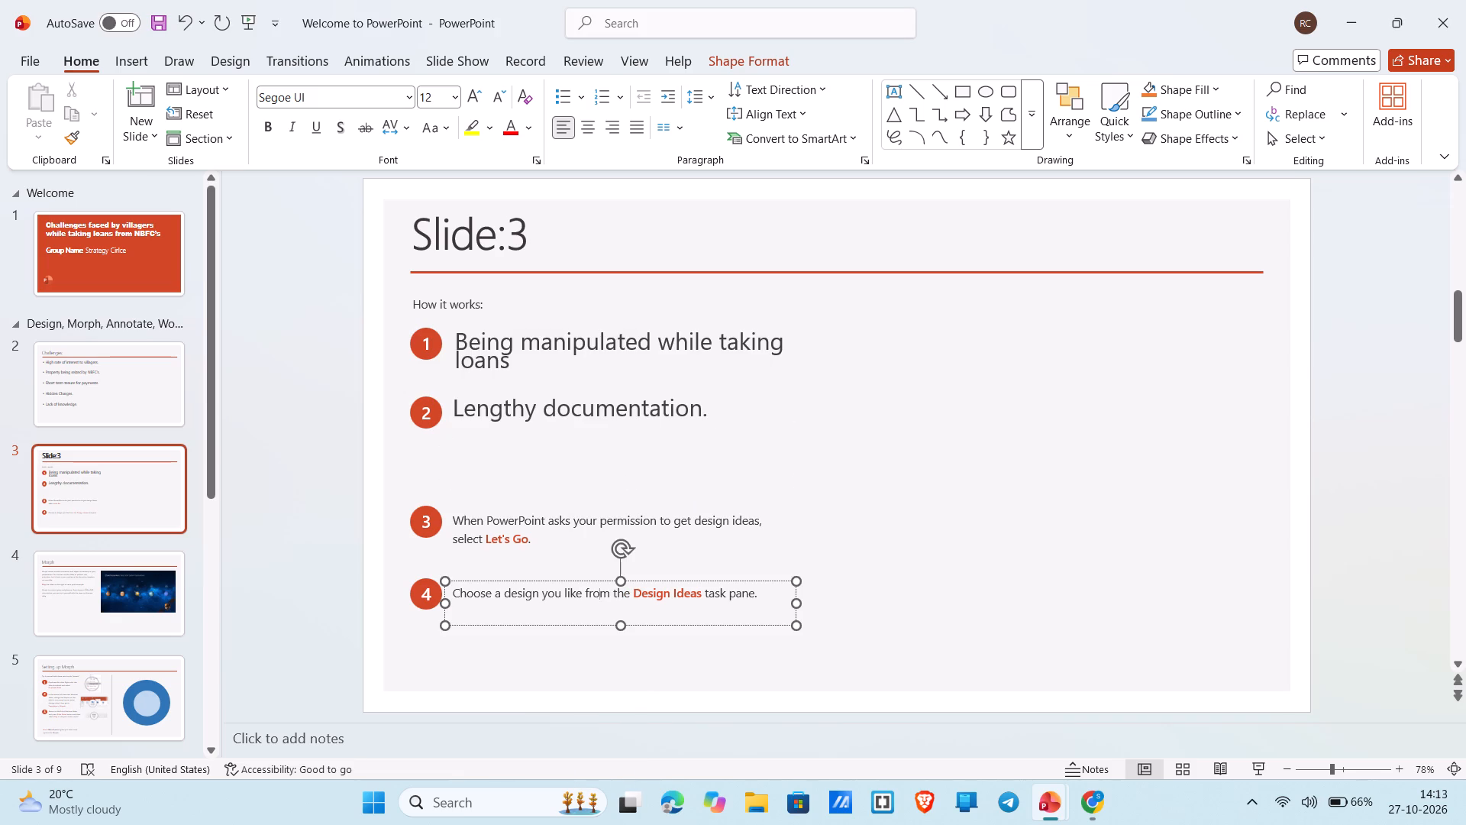
Replace the text of numbered item 3 with "Farmers commiting suicides".
click(532, 529)
triple_click(492, 526)
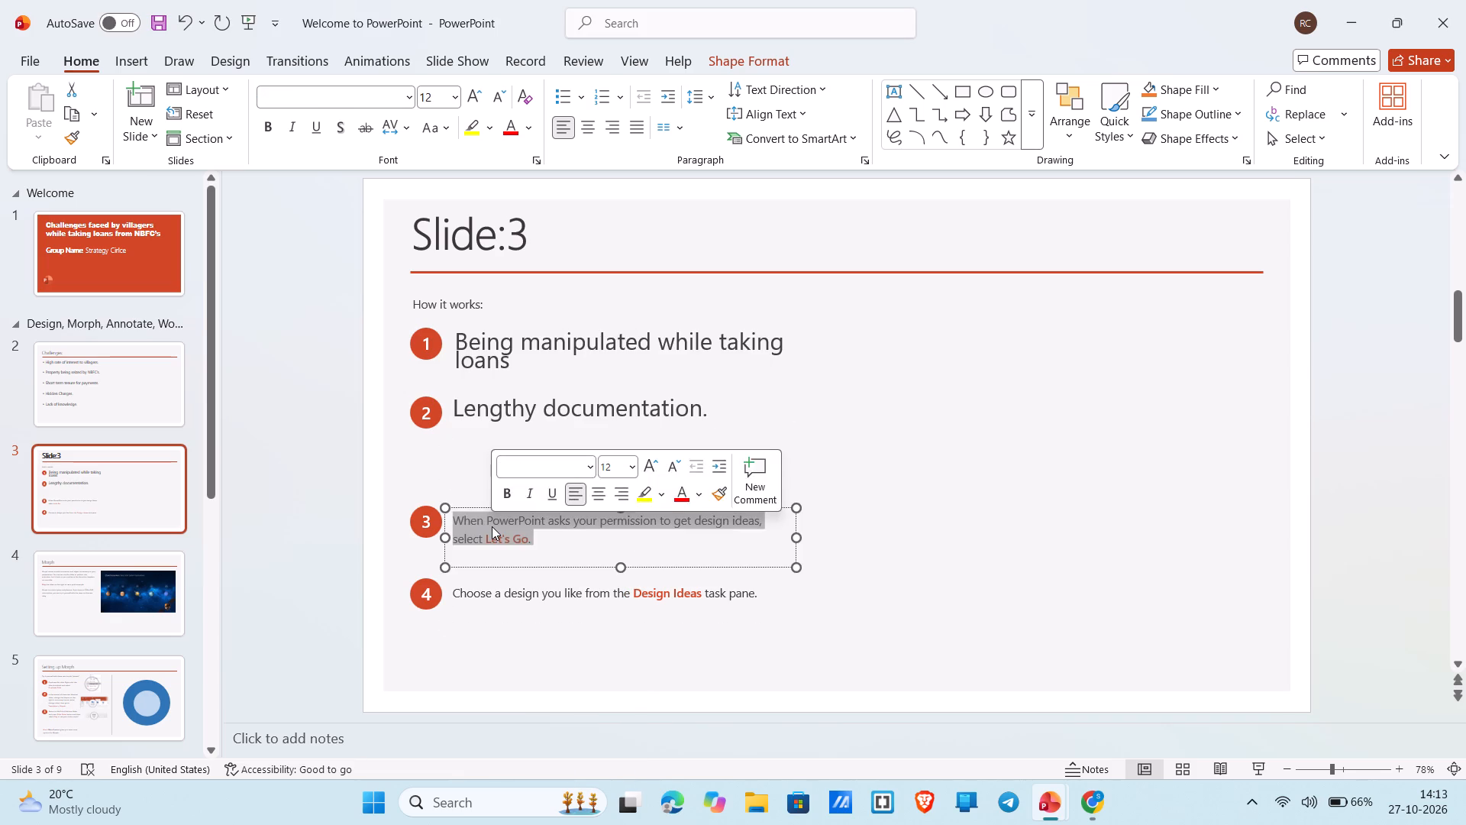
key(BackSpace)
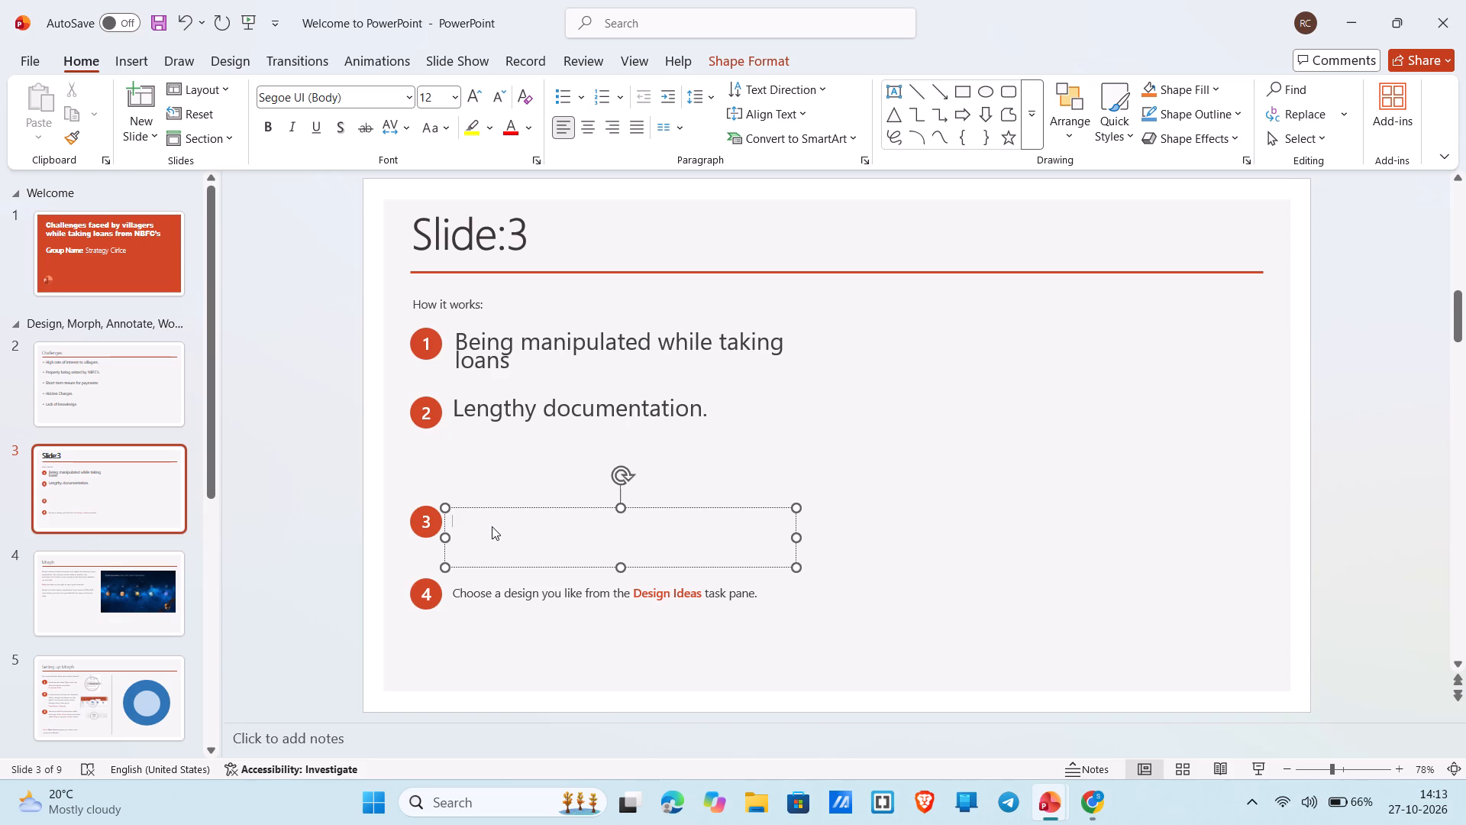
key(shift+f)
text(armers commiting)
key(space)
text(suicides)
key(space)
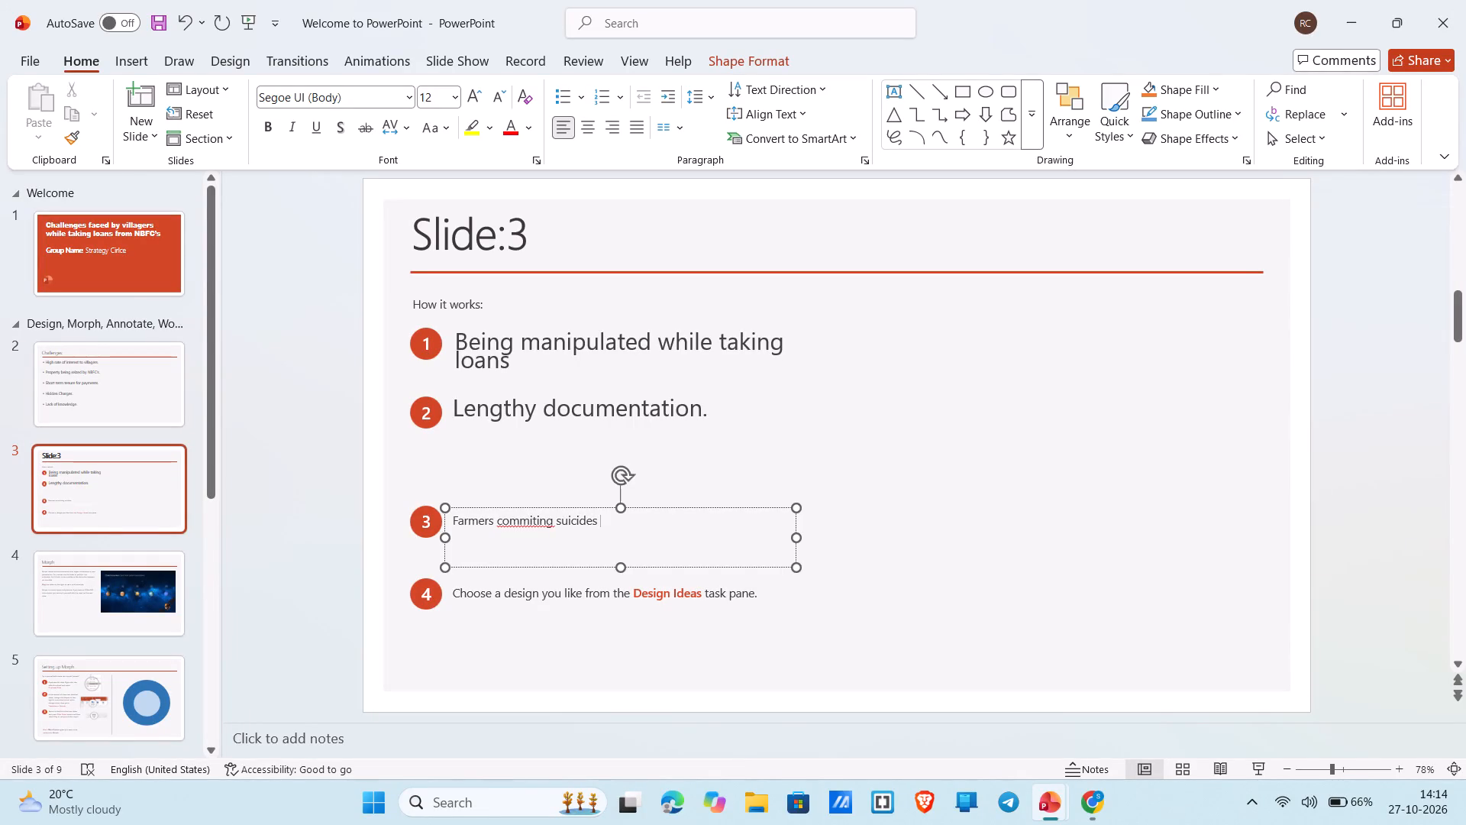
Correct the spelling of the second word in numbered item 3 to "committing".
double_click(533, 509)
double_click(531, 516)
text(commi)
text(tting)
key(space)
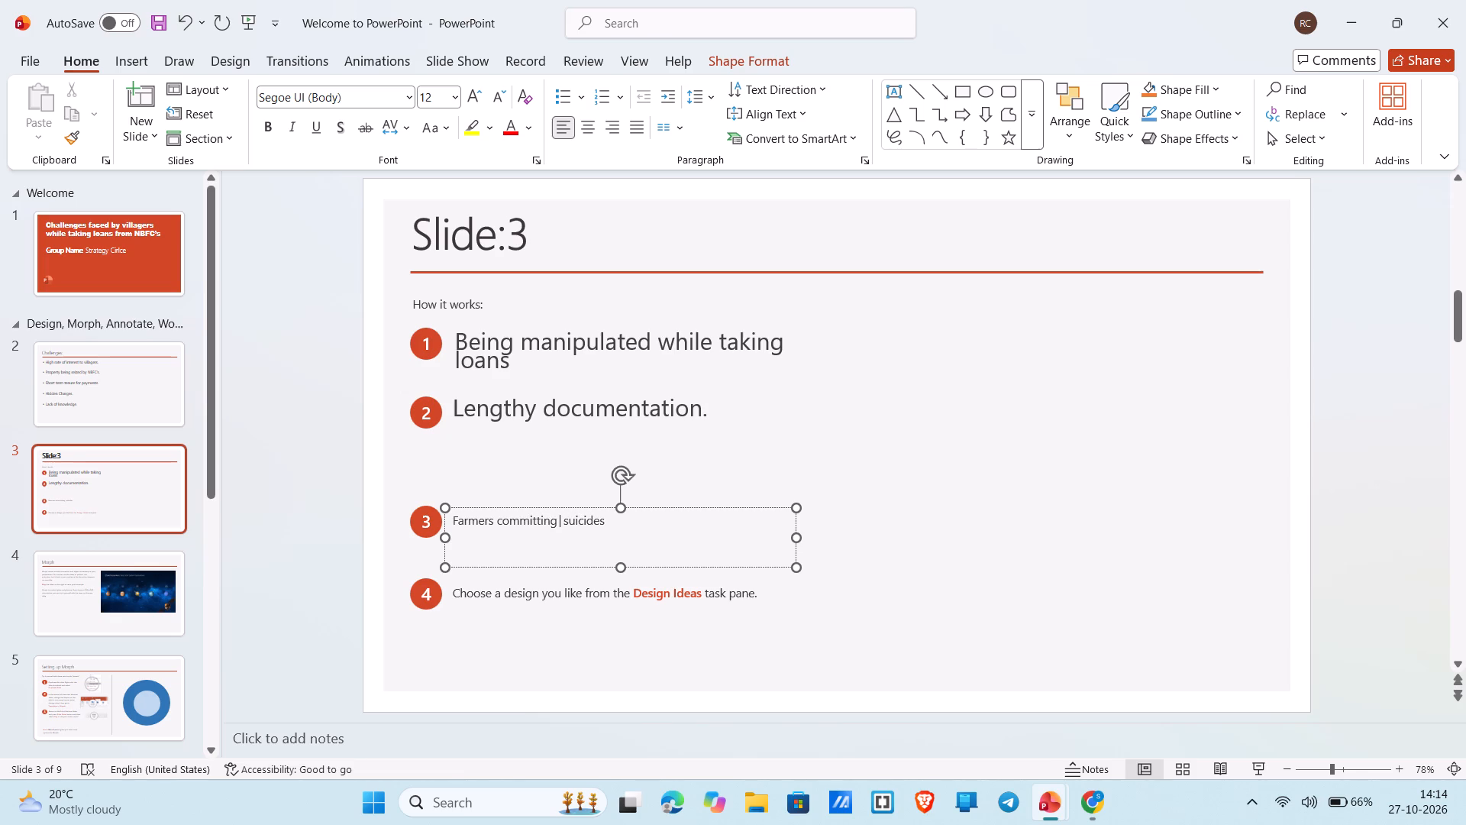
Extend numbered item 3 to read "Farmers committing suicides when not able to pay loans.".
key(BackSpace)
click(599, 523)
key(Right)
key(space)
text(when not abk)
key(BackSpace)
text(le to pay loans)
key(space)
key(BackSpace)
key(period)
Move the text box of numbered item 3 up the slide, closer to item 2, keeping its left alignment.
drag(586, 531, 576, 508)
drag(576, 508, 564, 519)
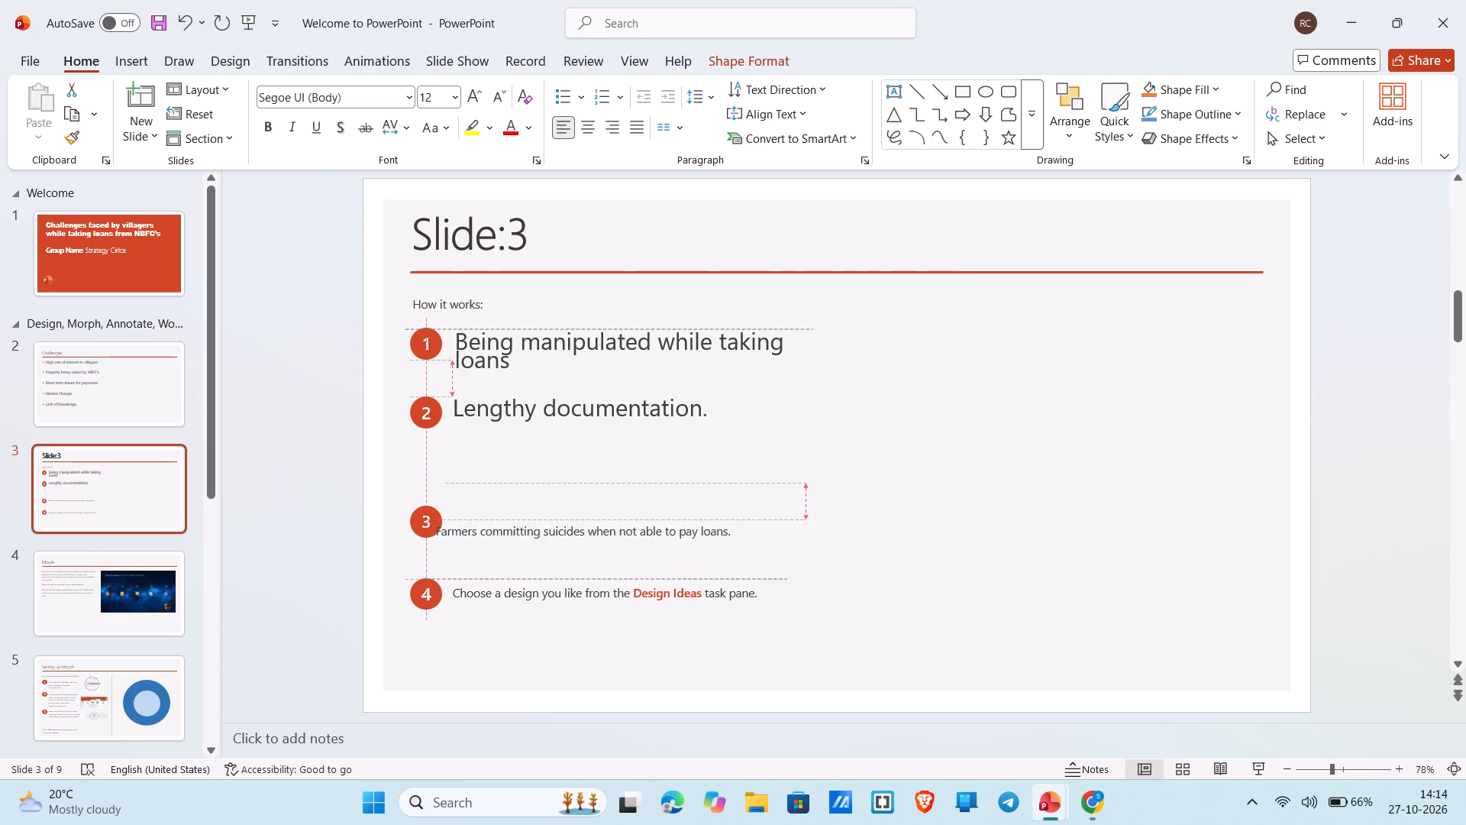
drag(564, 519, 575, 478)
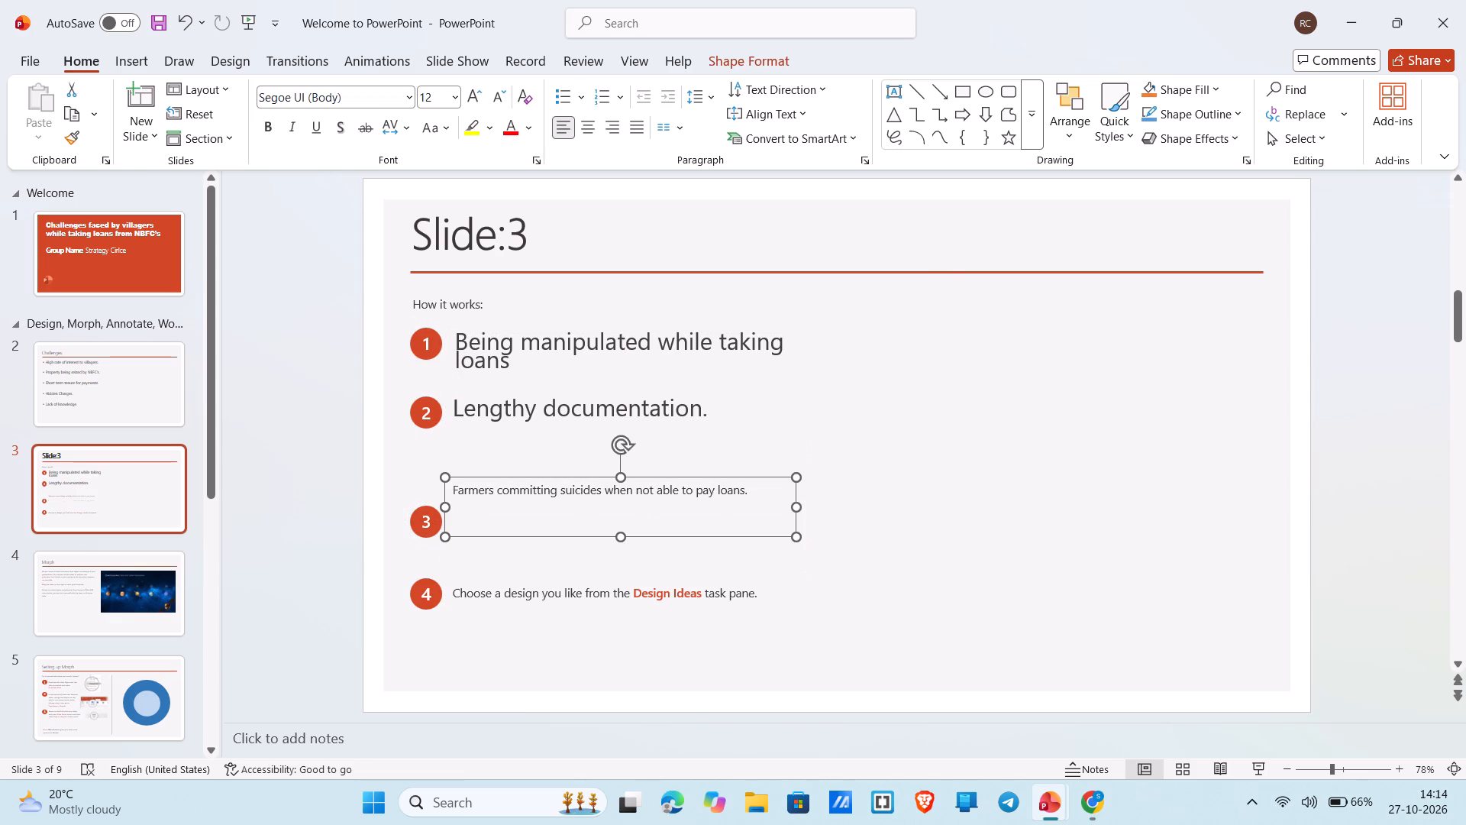
Set the font size of the sentence in numbered item 3 to 24.
click(709, 488)
drag(745, 492, 357, 495)
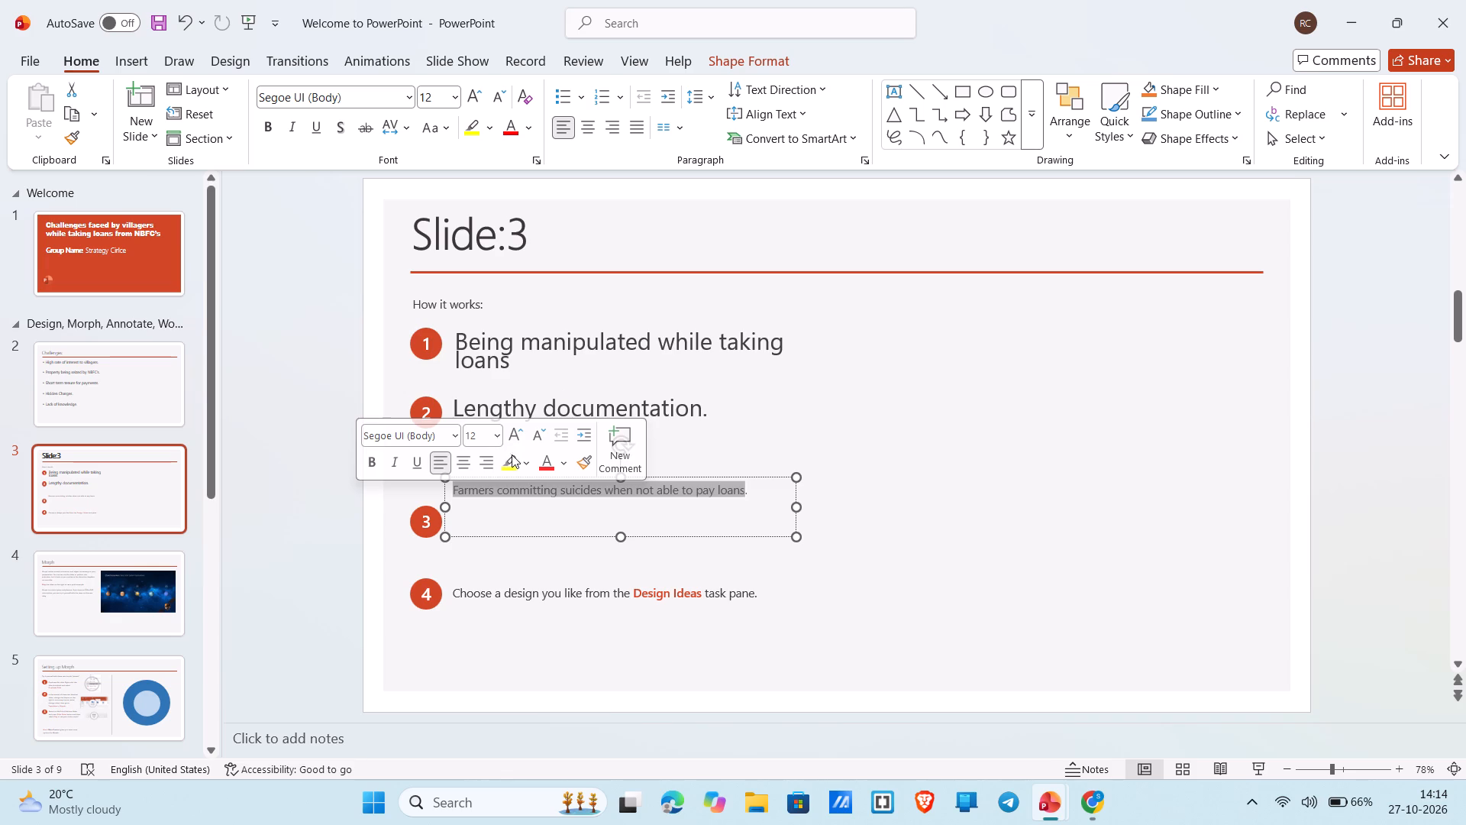
click(448, 92)
click(438, 352)
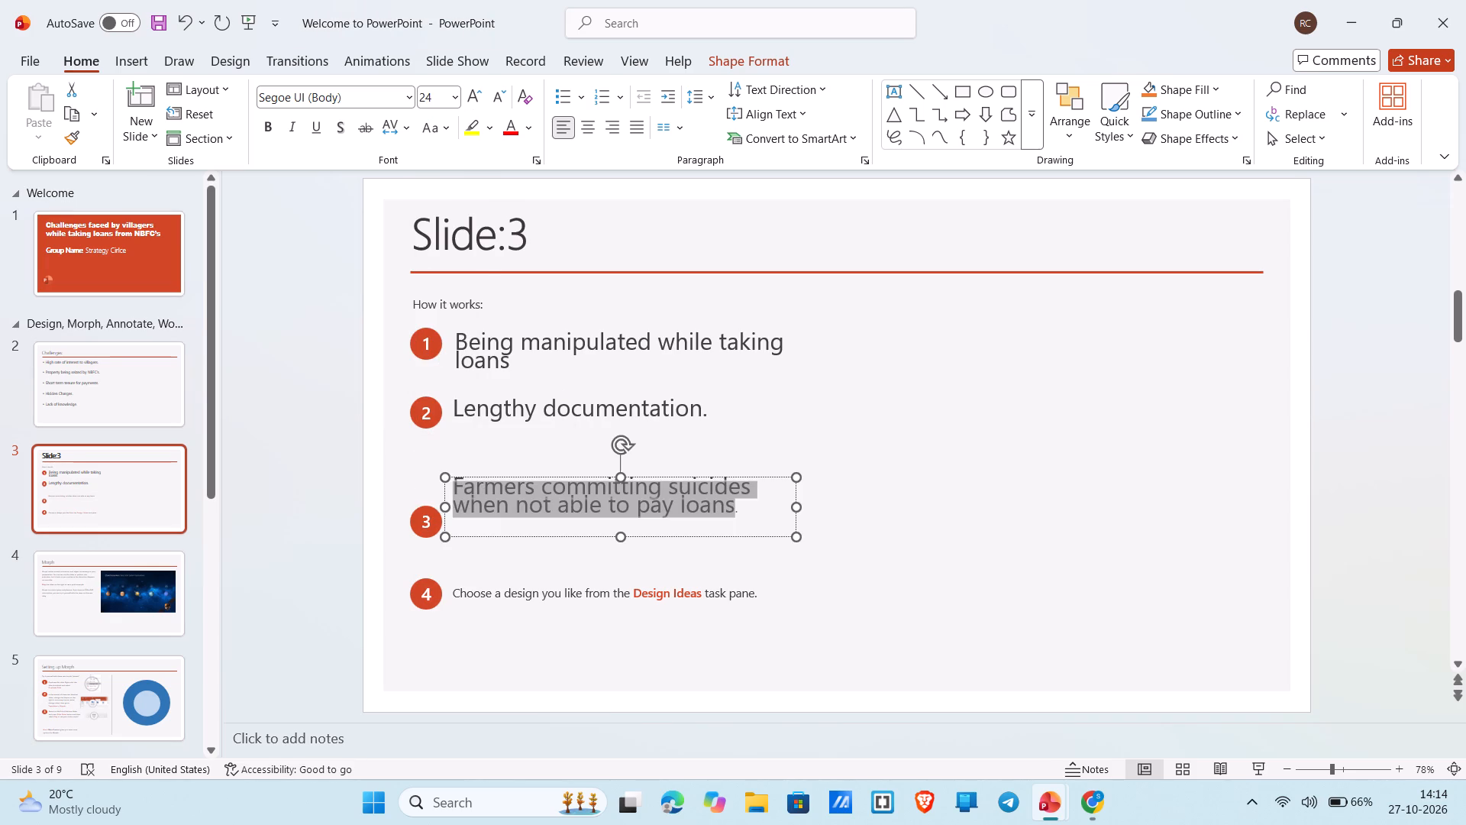
Move the number 3 circle up so that it sits beside its text.
drag(413, 519, 415, 494)
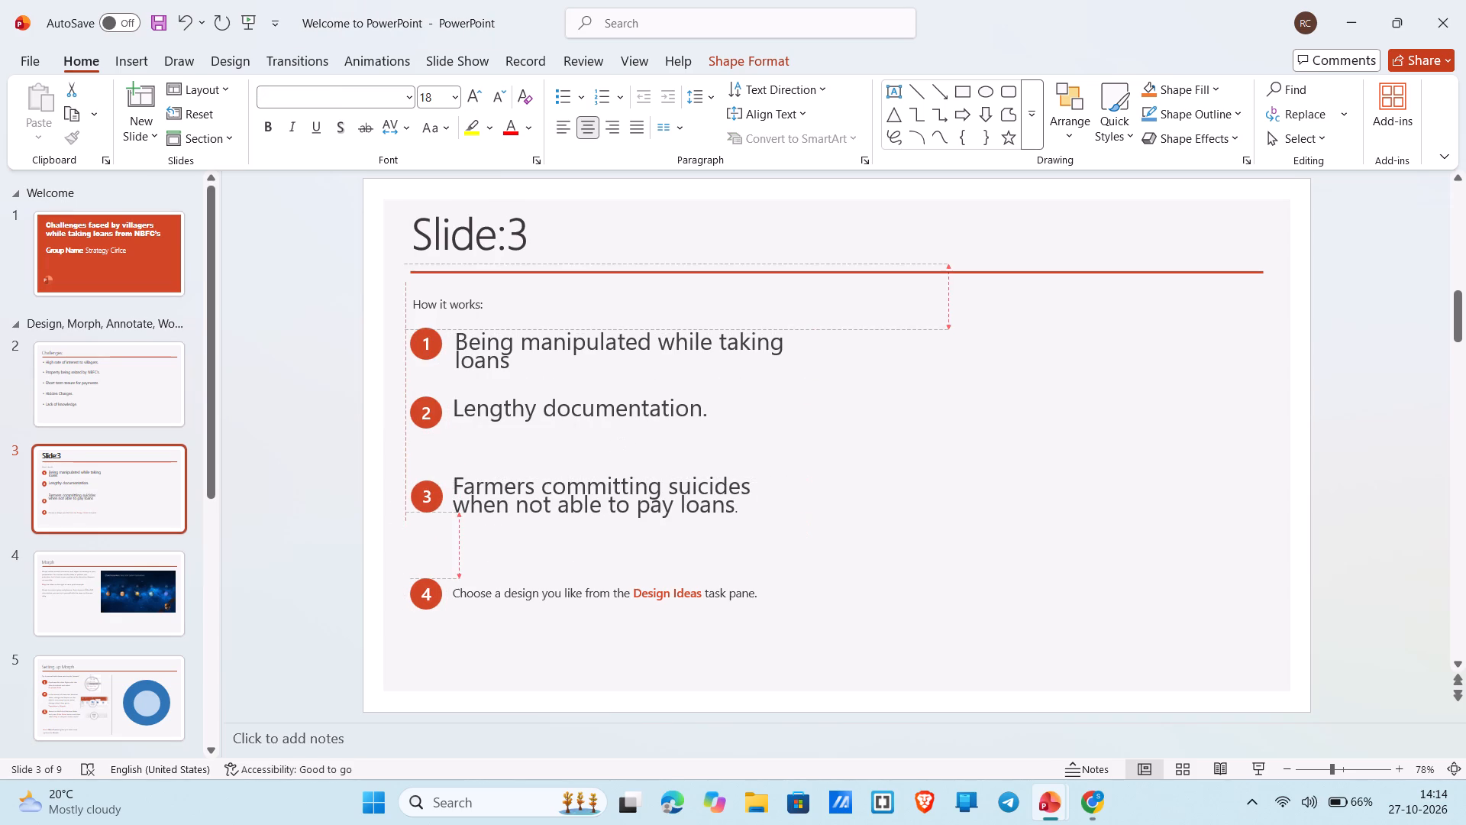
drag(415, 494, 415, 491)
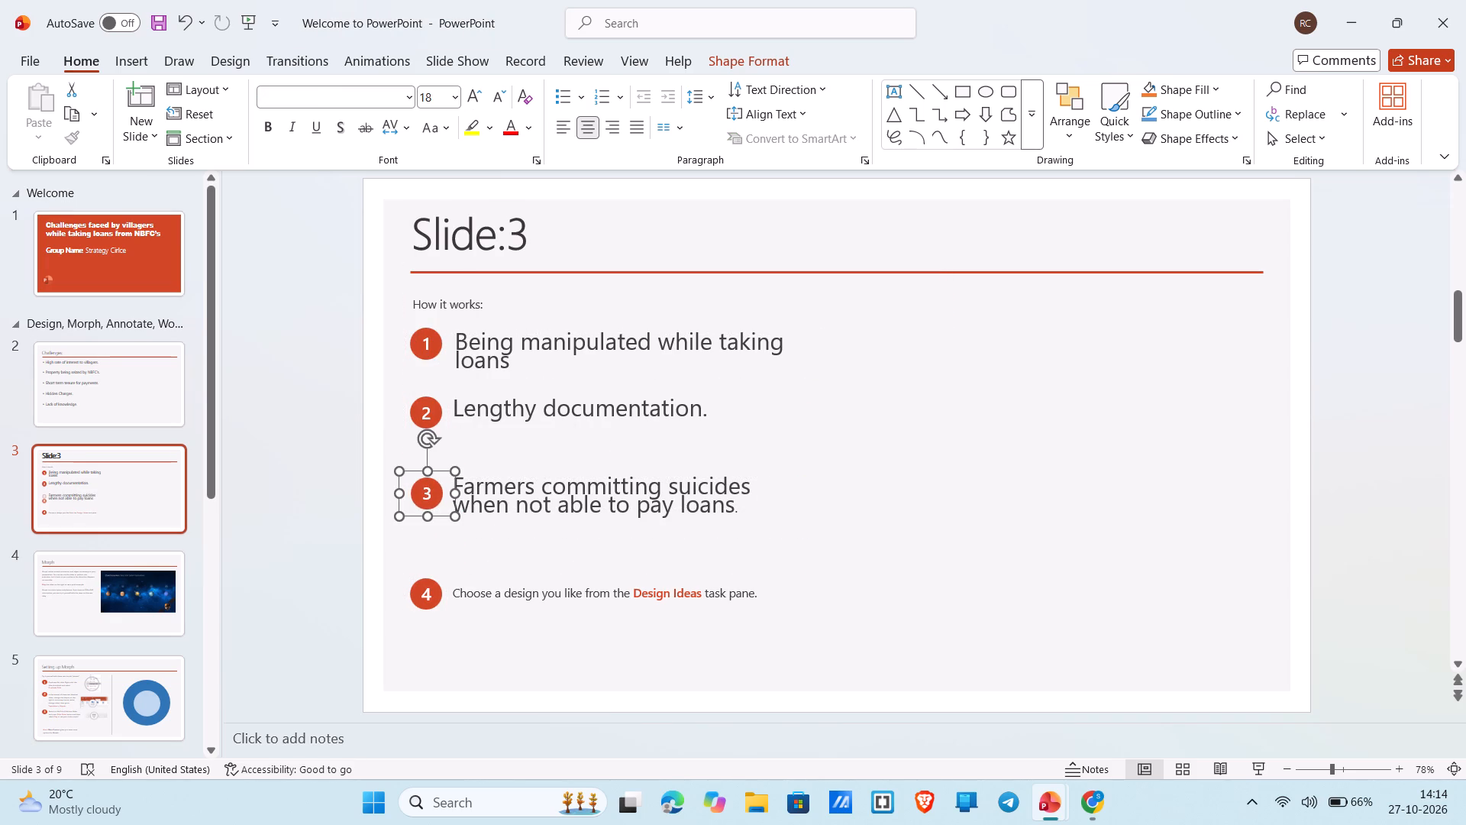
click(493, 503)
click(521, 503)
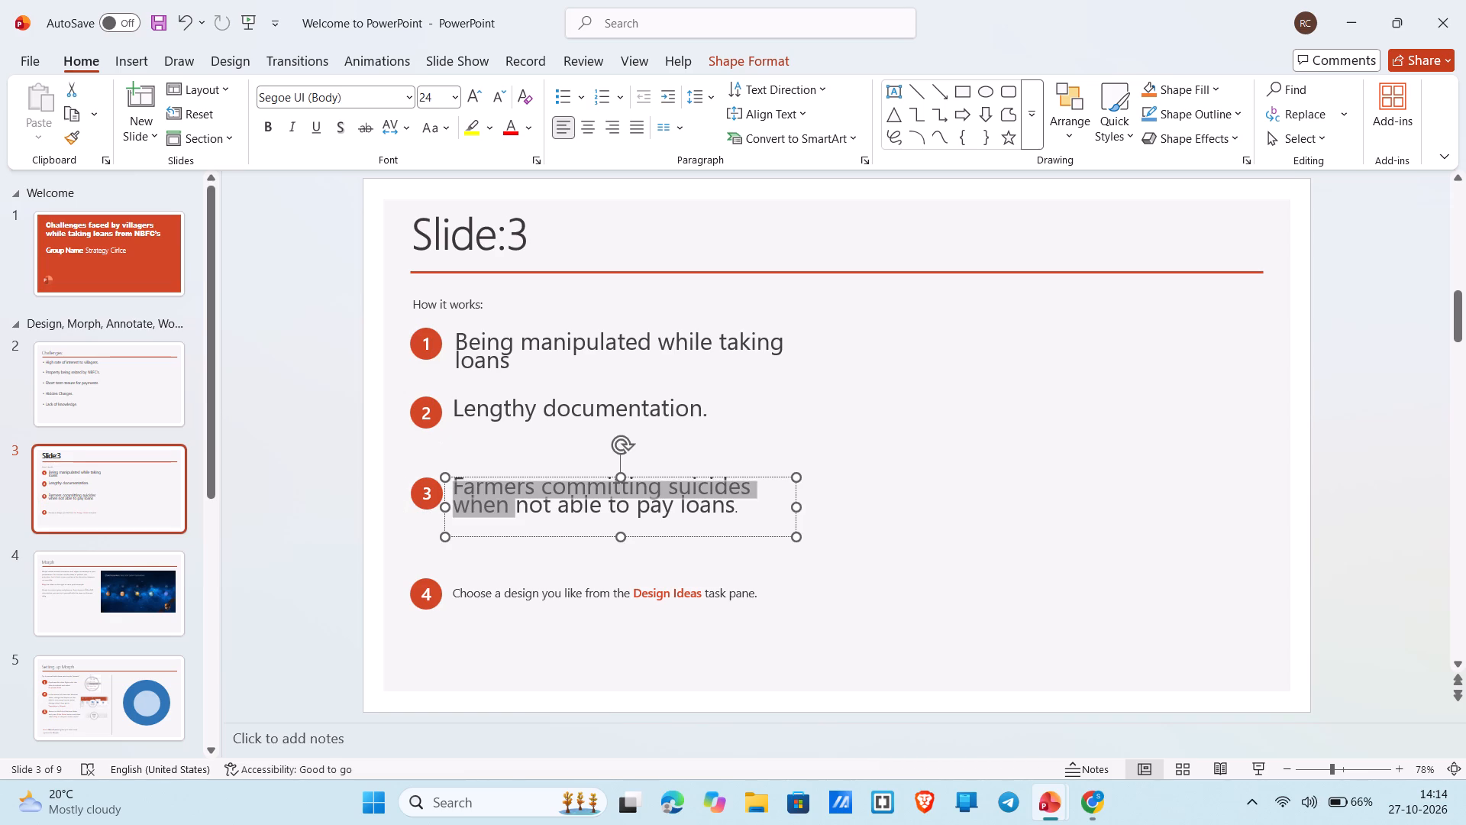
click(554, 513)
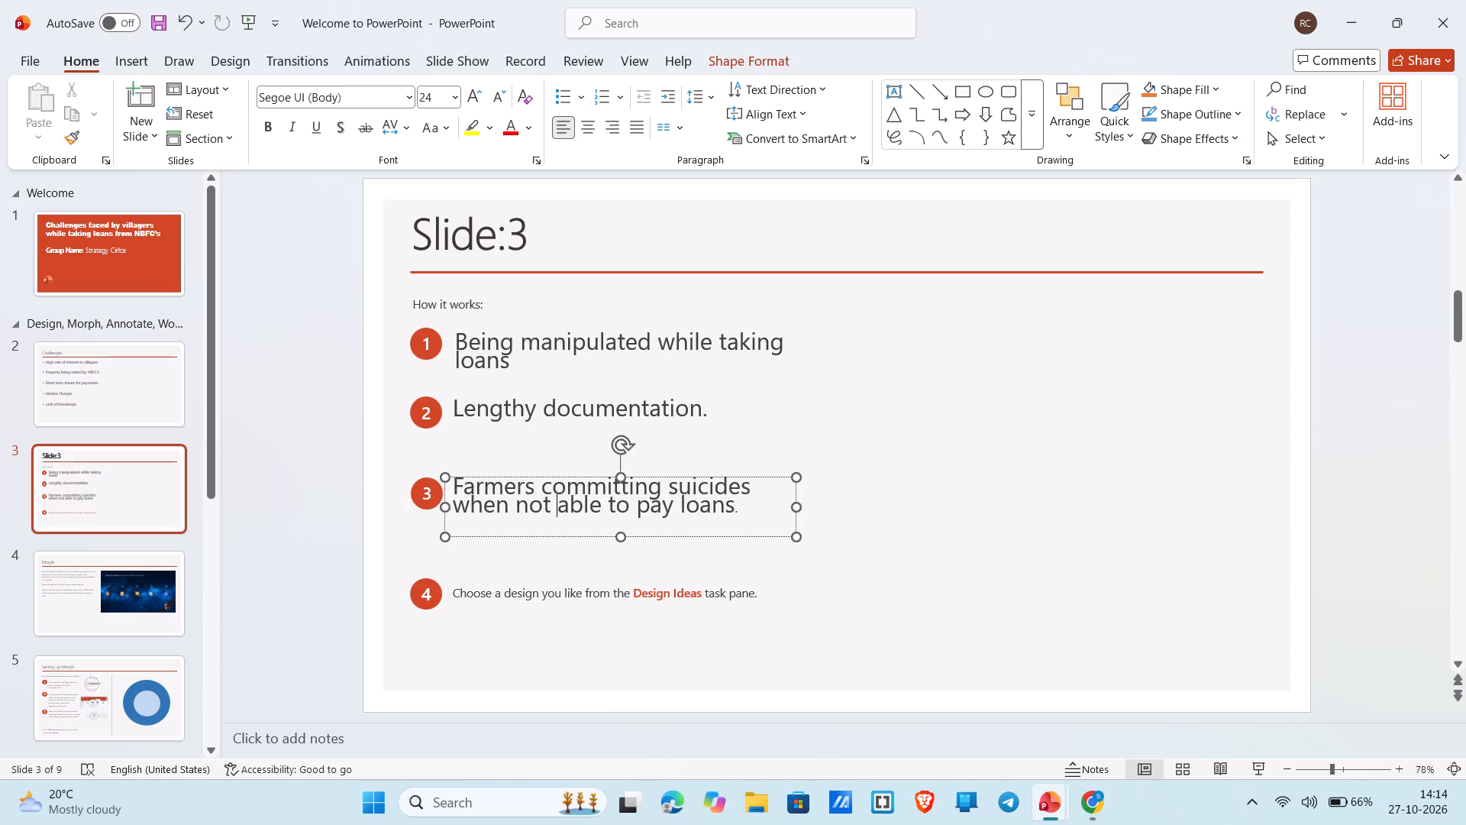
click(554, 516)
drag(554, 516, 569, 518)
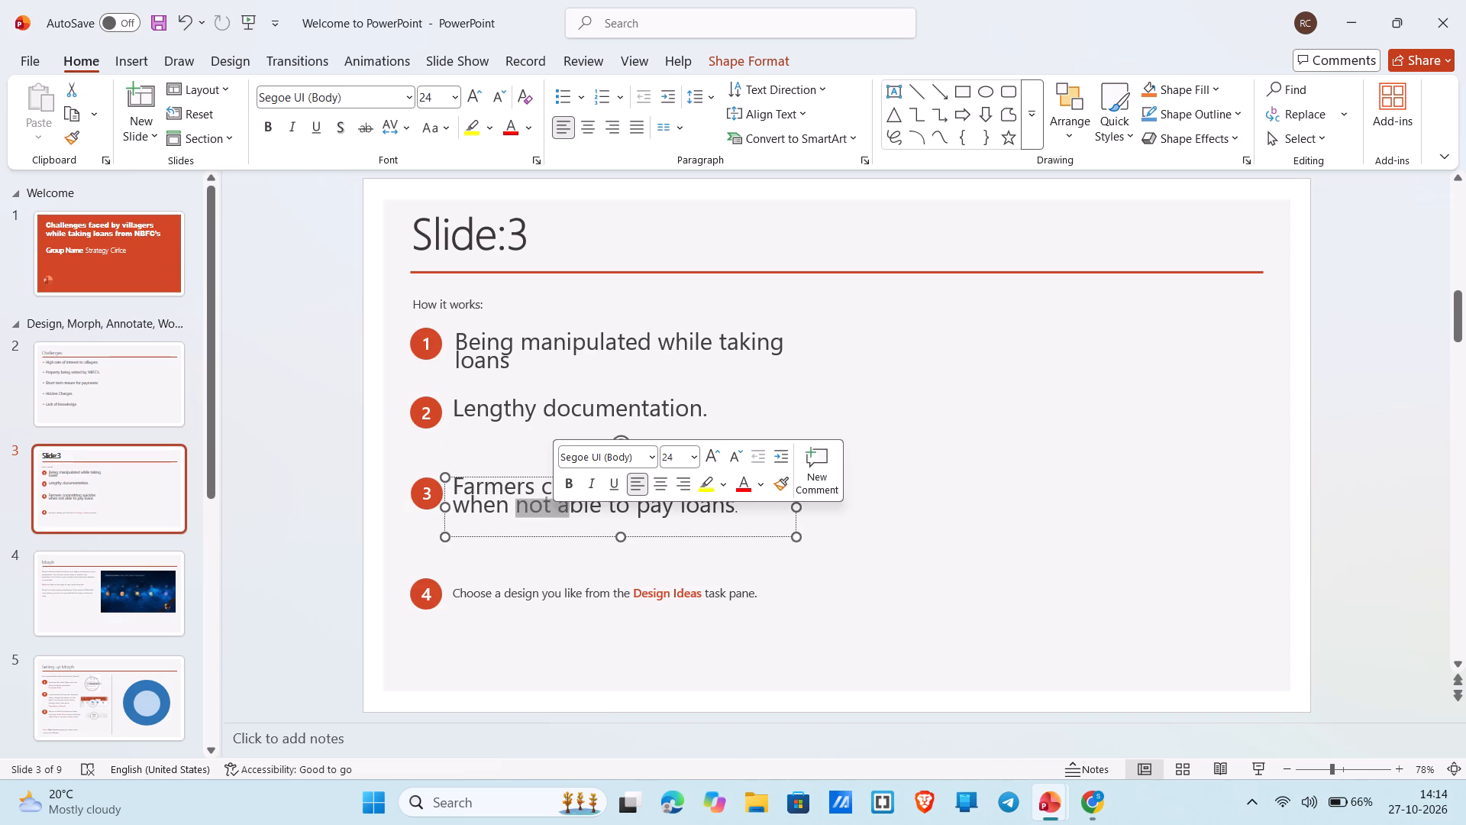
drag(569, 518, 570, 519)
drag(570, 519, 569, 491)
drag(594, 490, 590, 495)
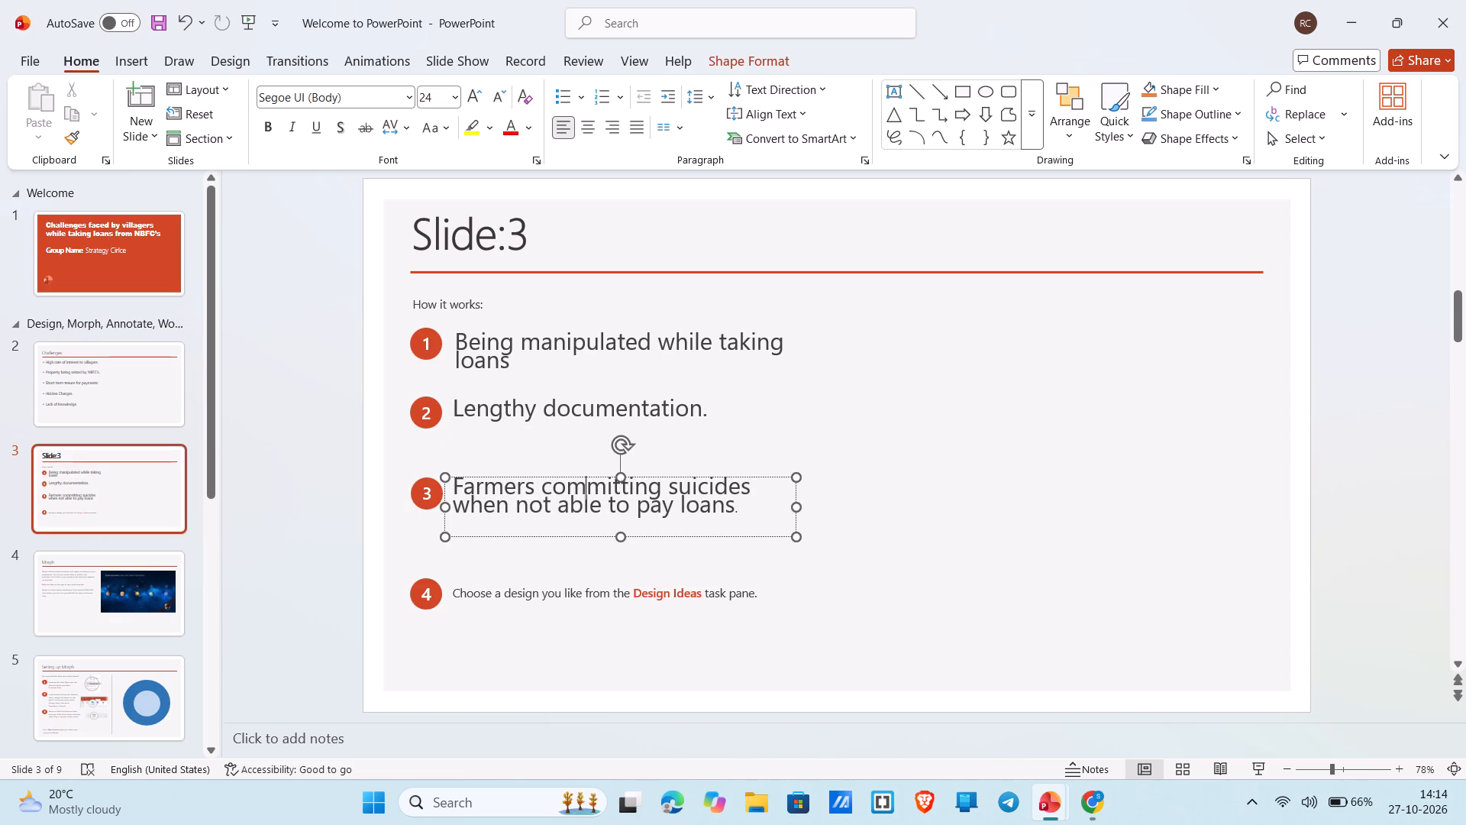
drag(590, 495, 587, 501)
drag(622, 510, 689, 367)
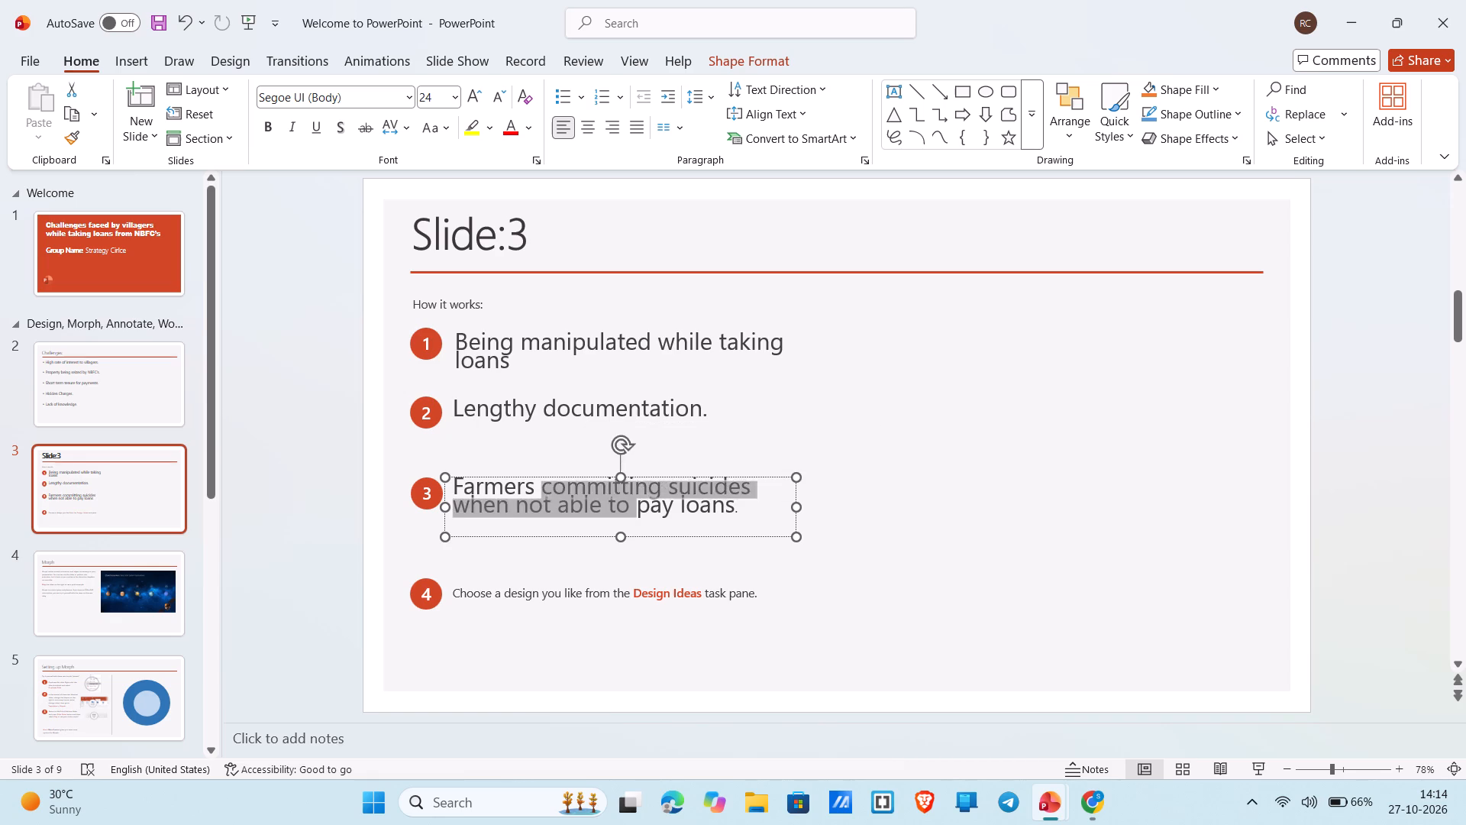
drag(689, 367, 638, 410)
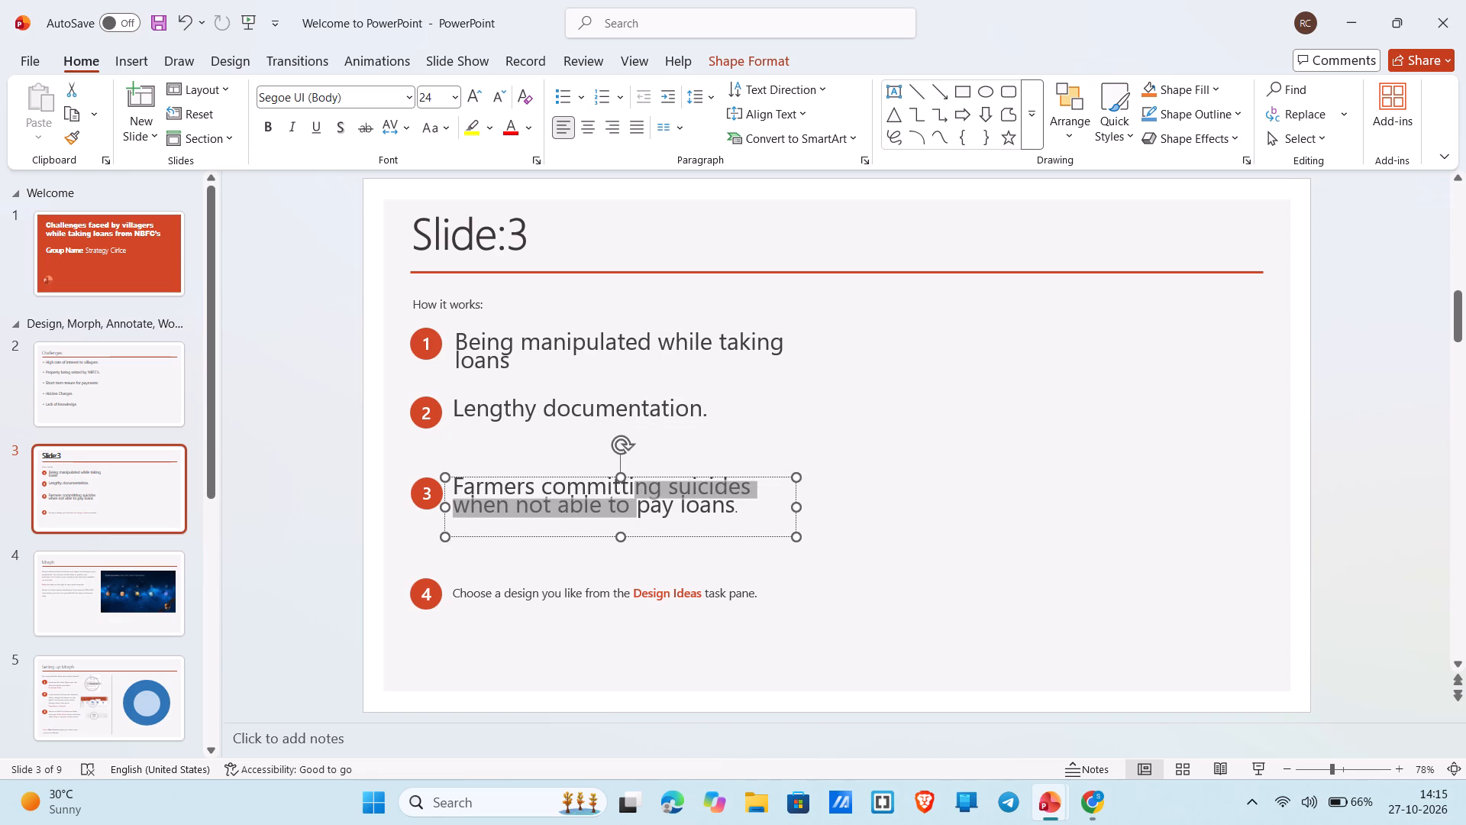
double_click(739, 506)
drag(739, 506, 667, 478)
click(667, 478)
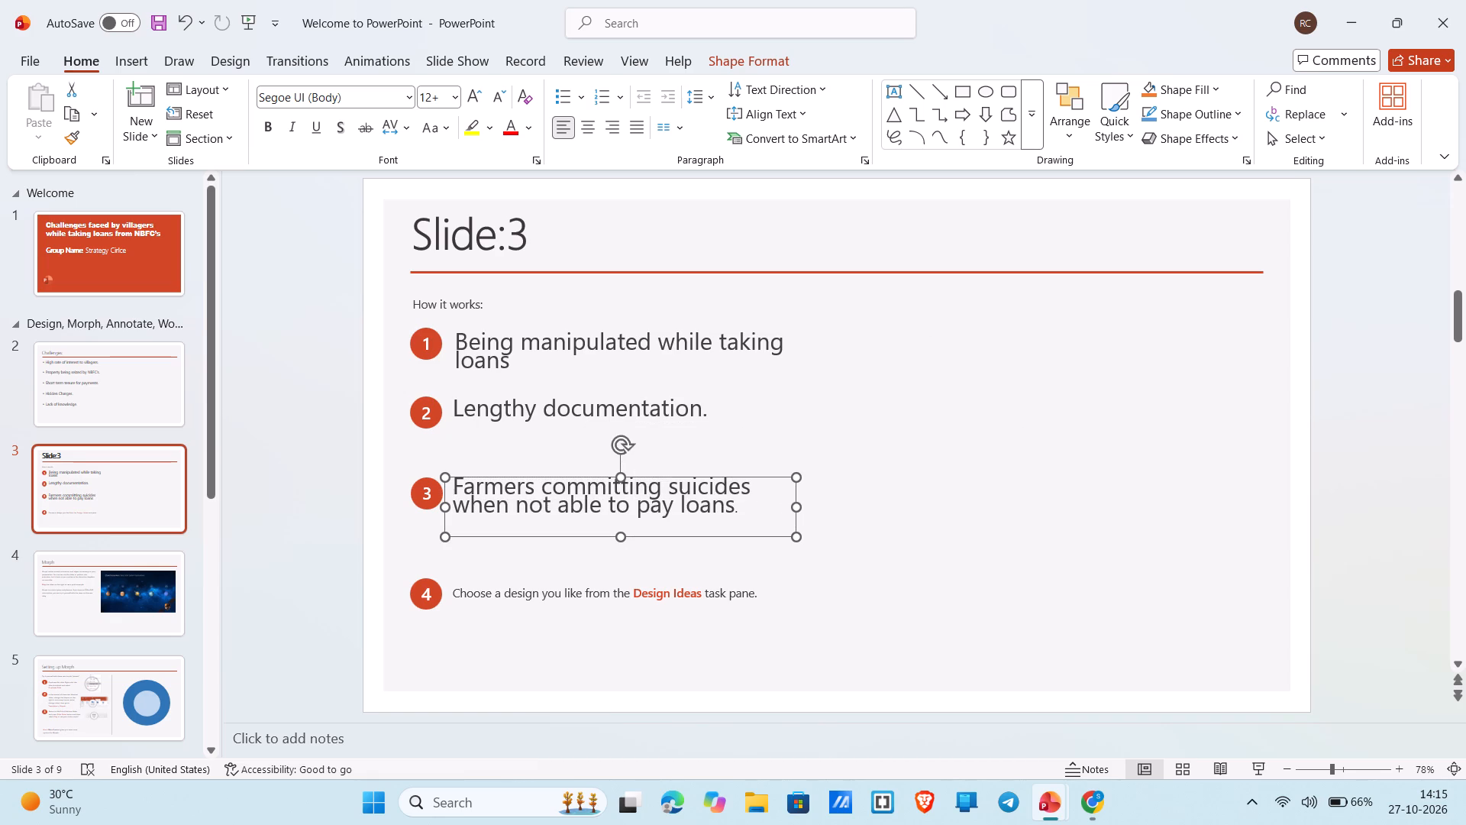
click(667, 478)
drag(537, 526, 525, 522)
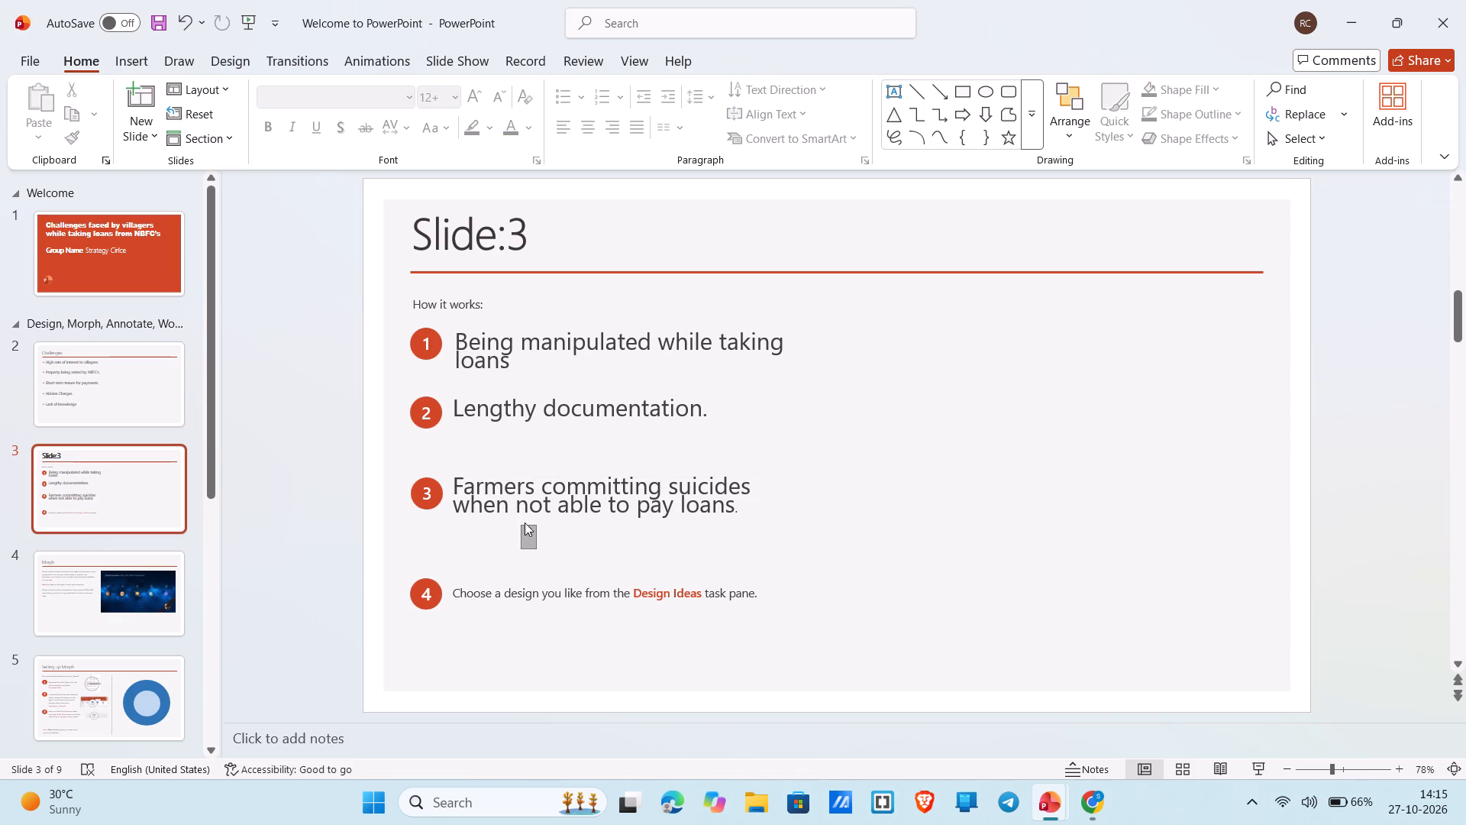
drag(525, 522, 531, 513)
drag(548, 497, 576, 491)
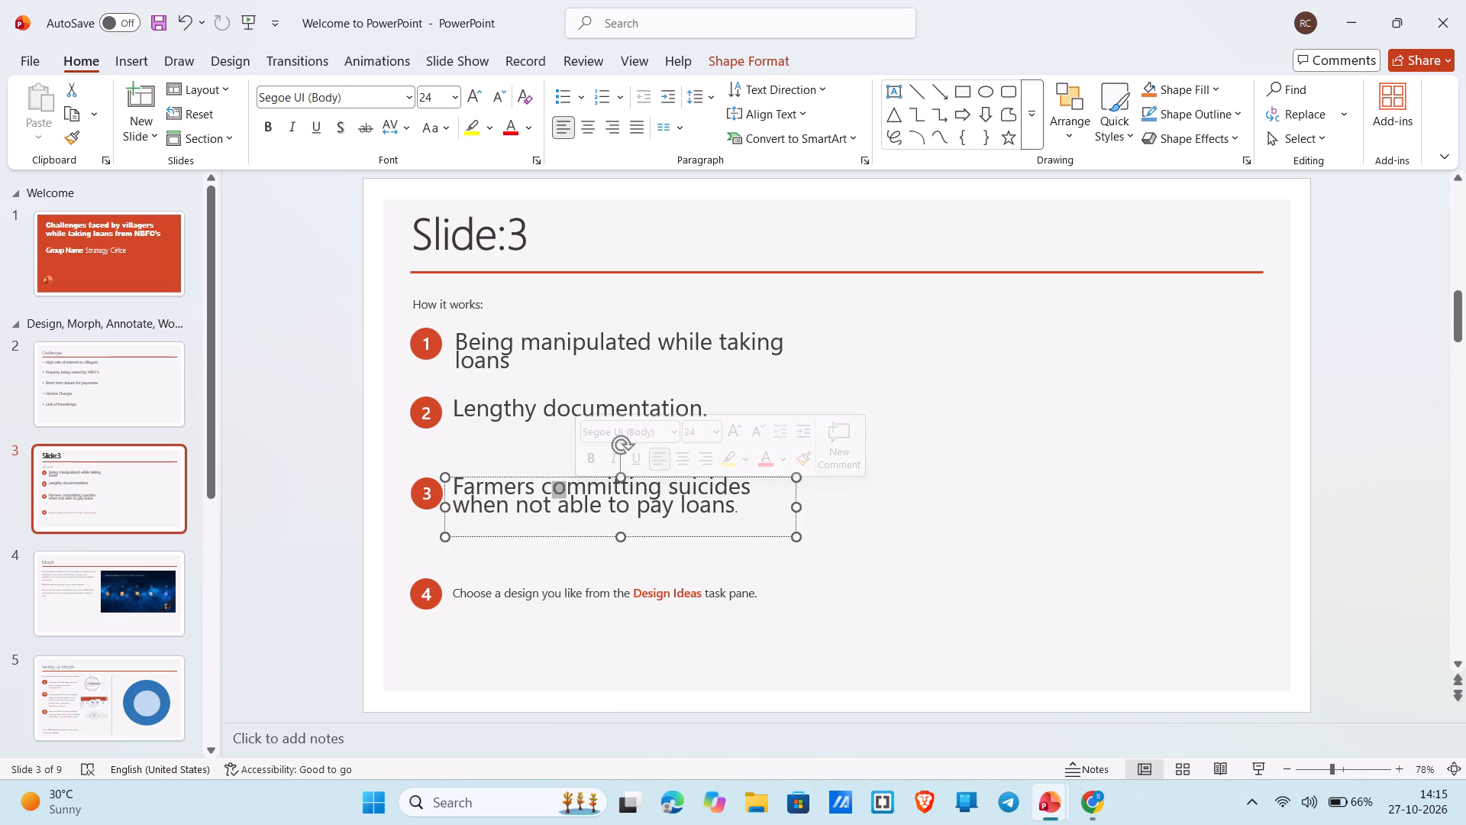
Nudge the text box of numbered item 3 slightly upward so its two lines centre on the number 3 circle.
drag(548, 535, 547, 526)
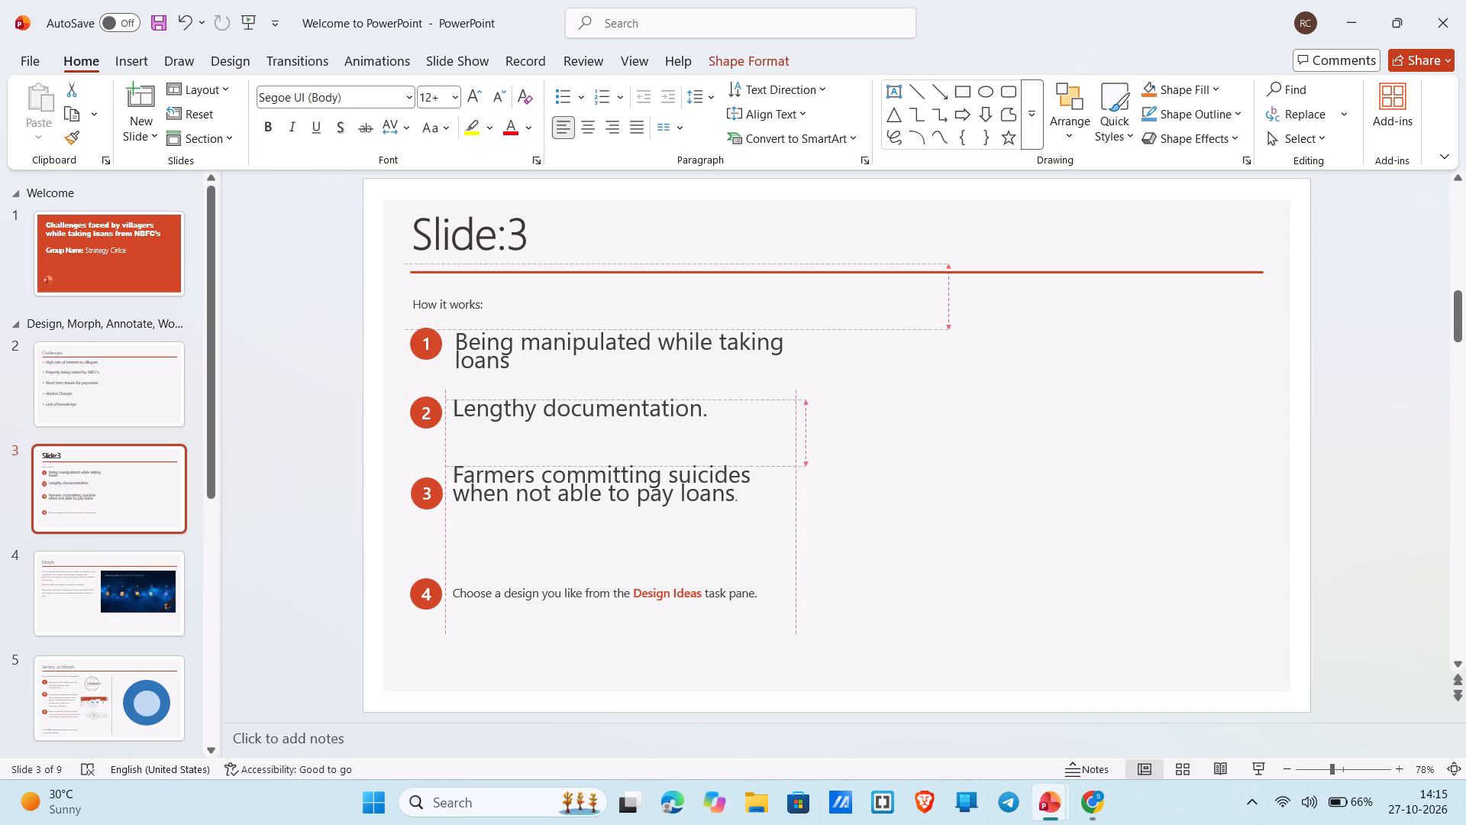
drag(547, 526, 547, 535)
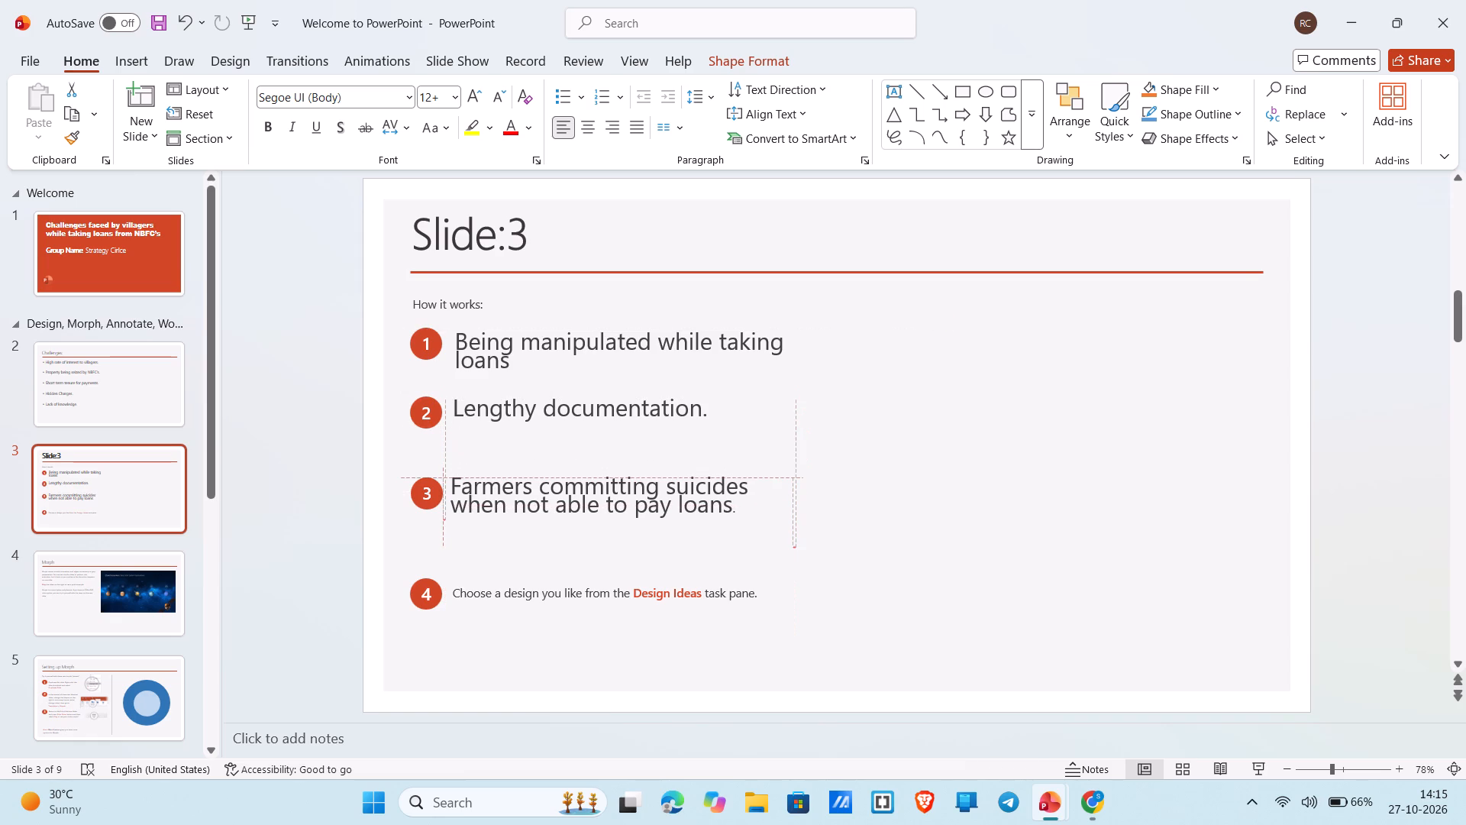
drag(547, 535, 547, 528)
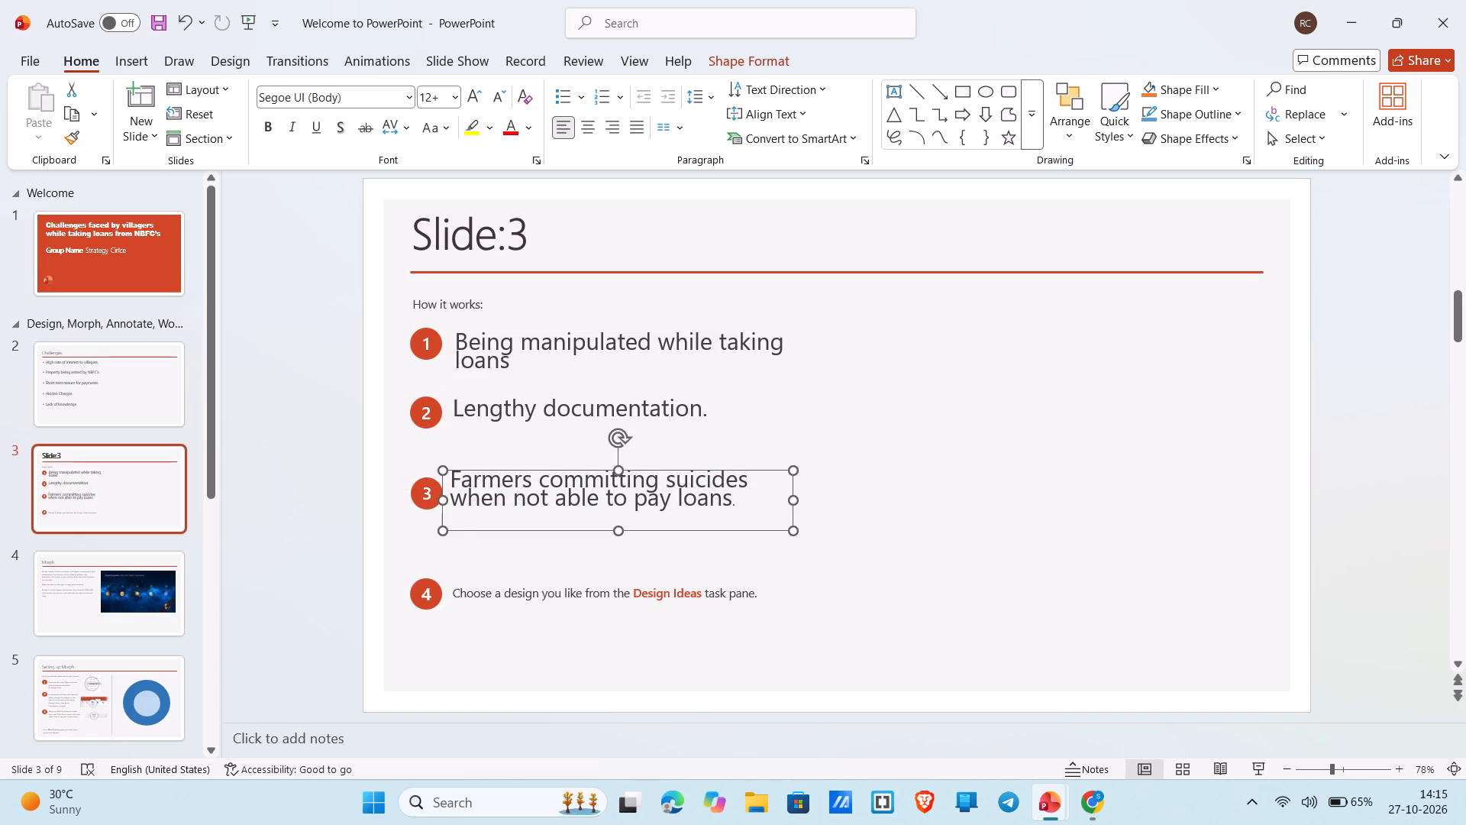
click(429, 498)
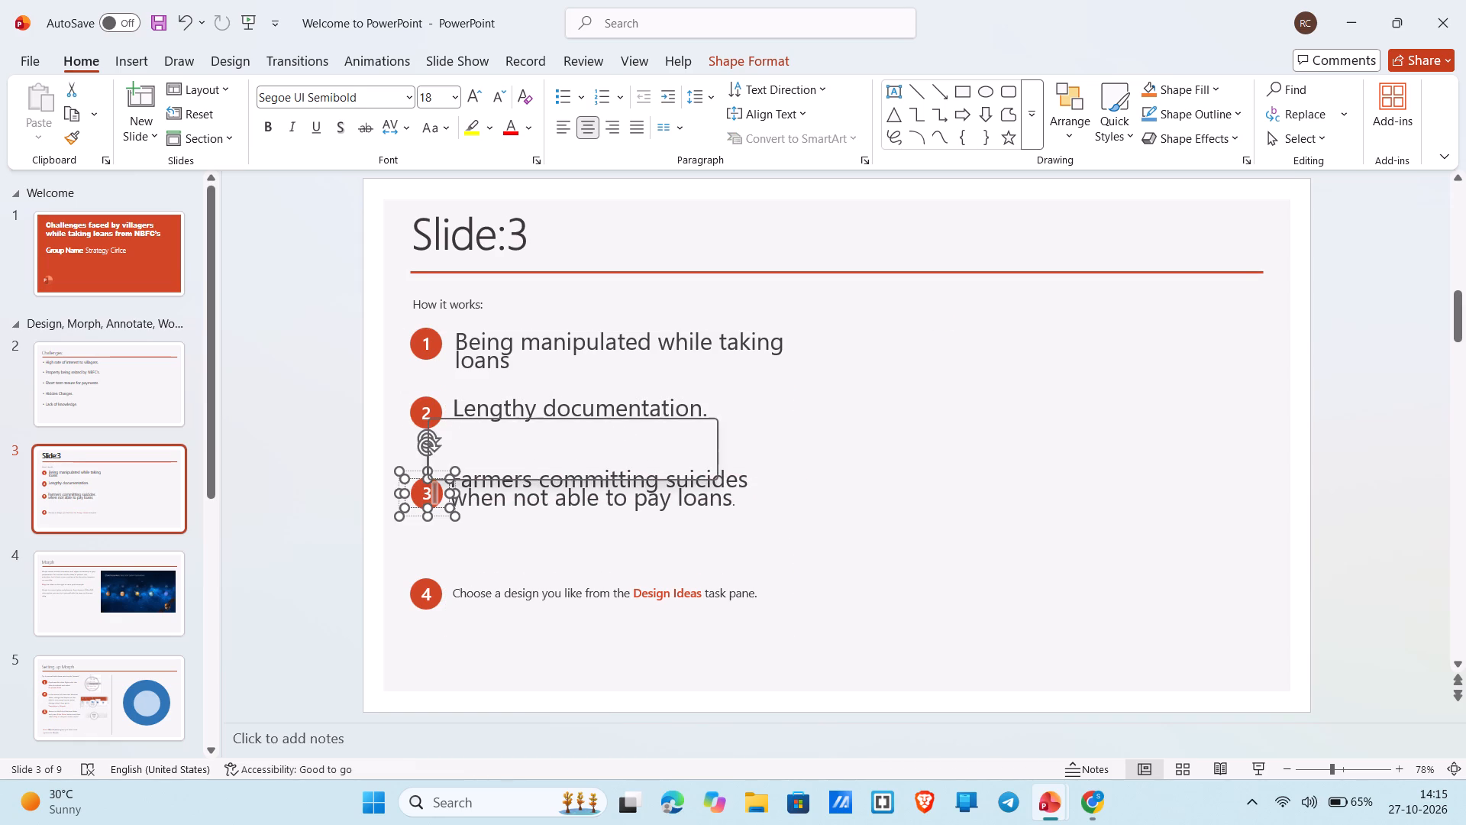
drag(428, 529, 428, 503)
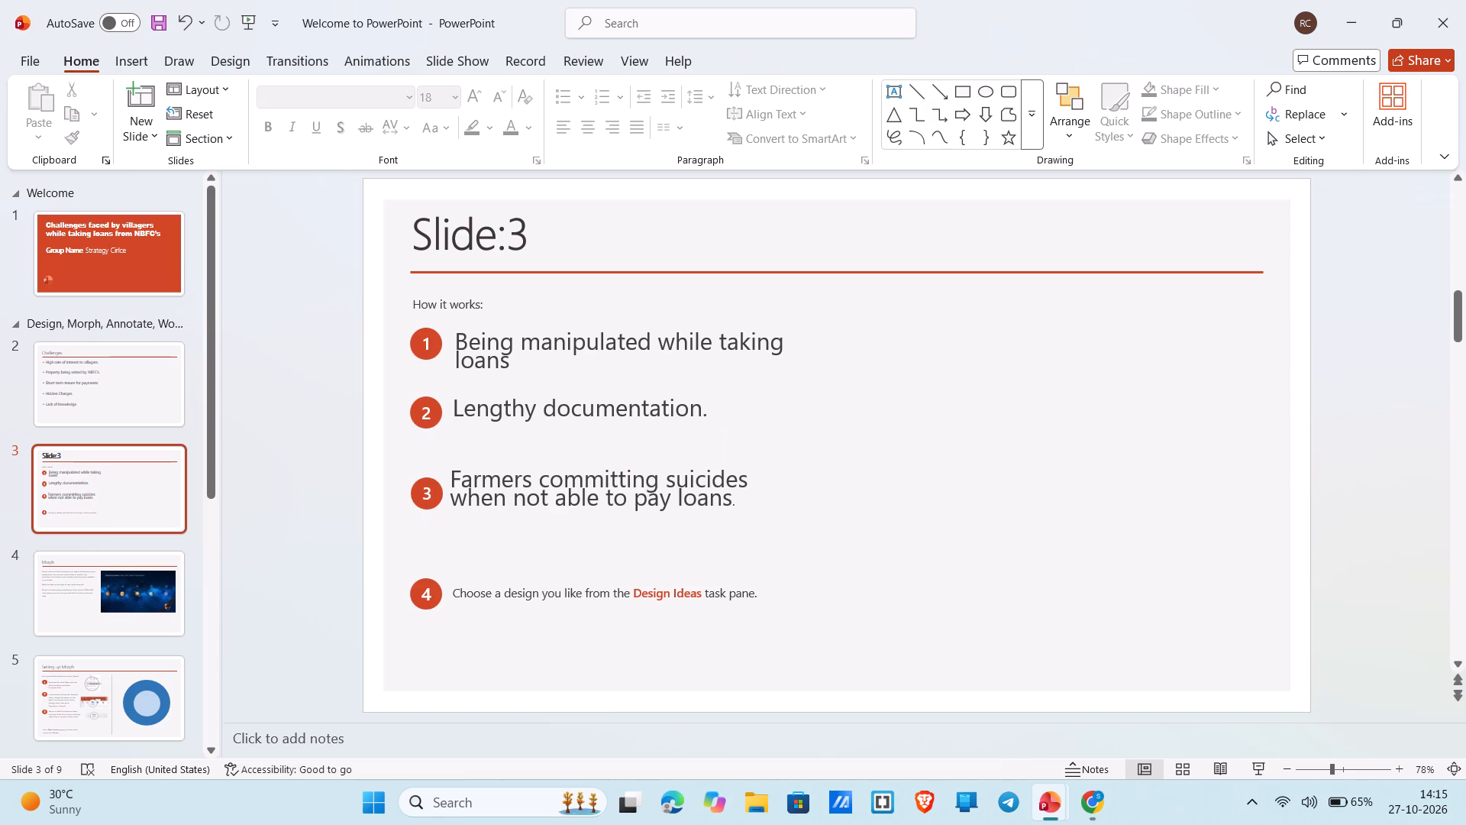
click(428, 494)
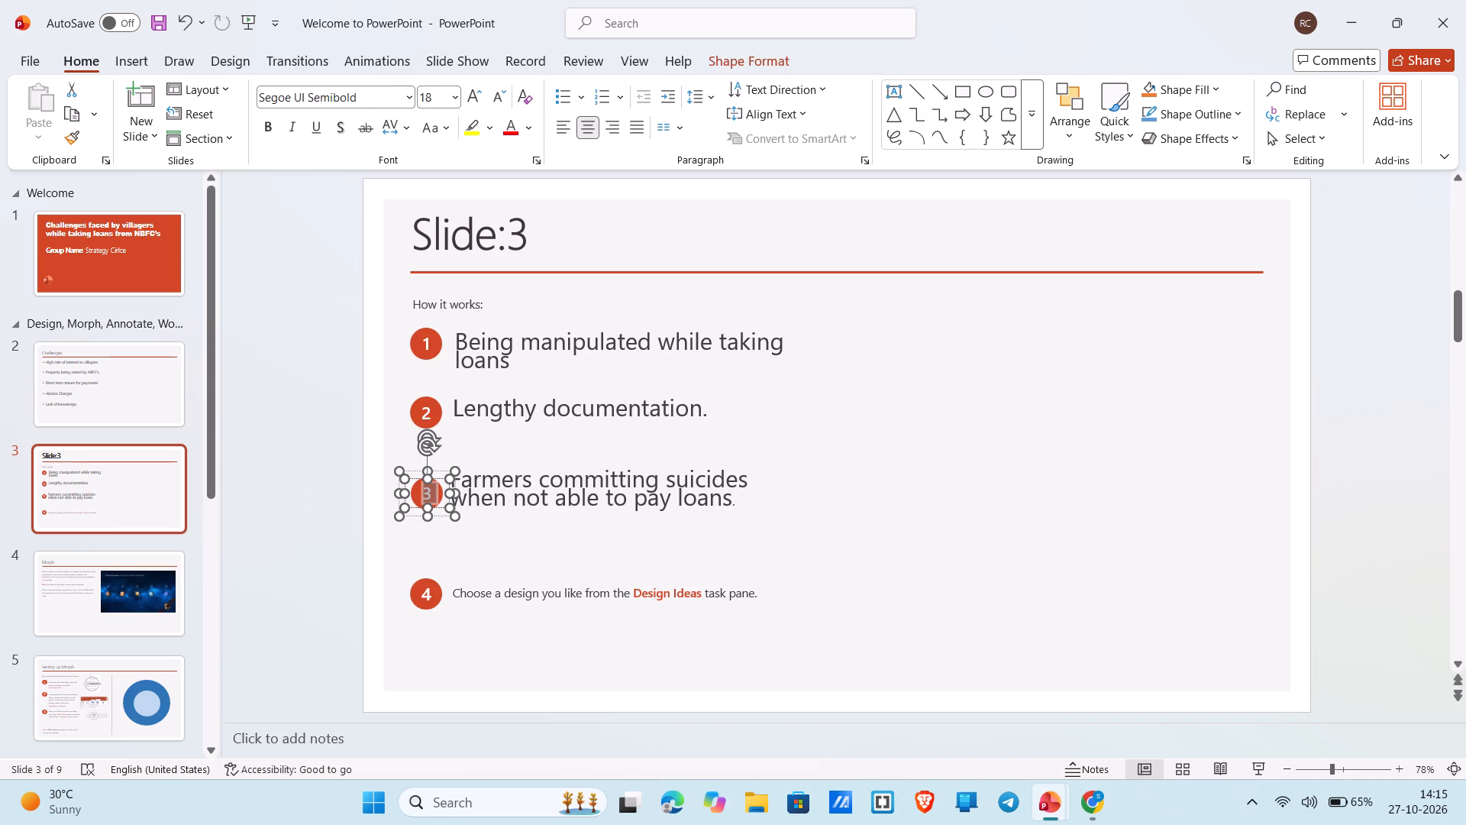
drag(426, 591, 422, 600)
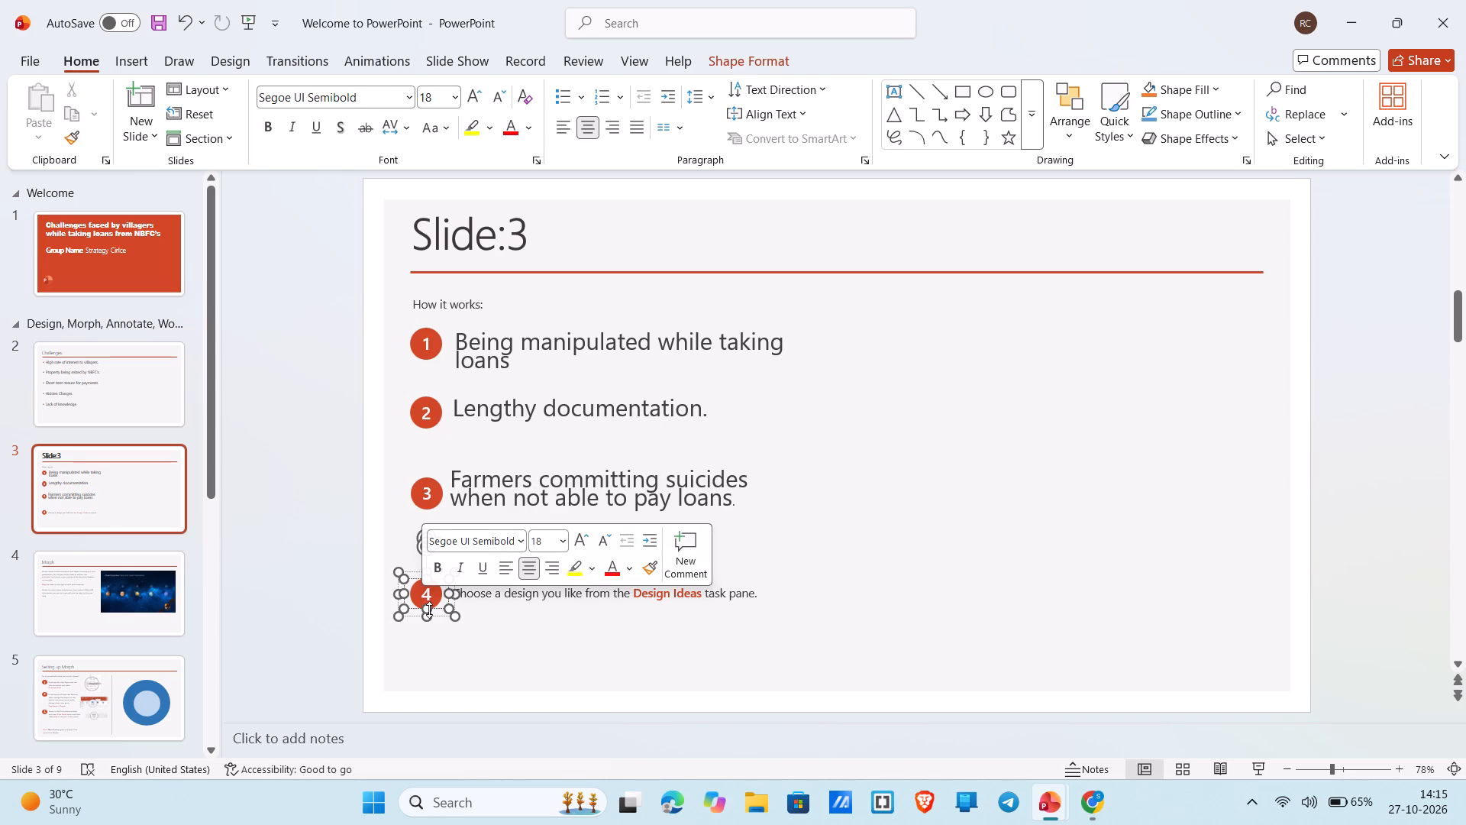
Move the text box of numbered item 4 up, aligned with the left edge of item 3's text box.
drag(529, 617, 435, 600)
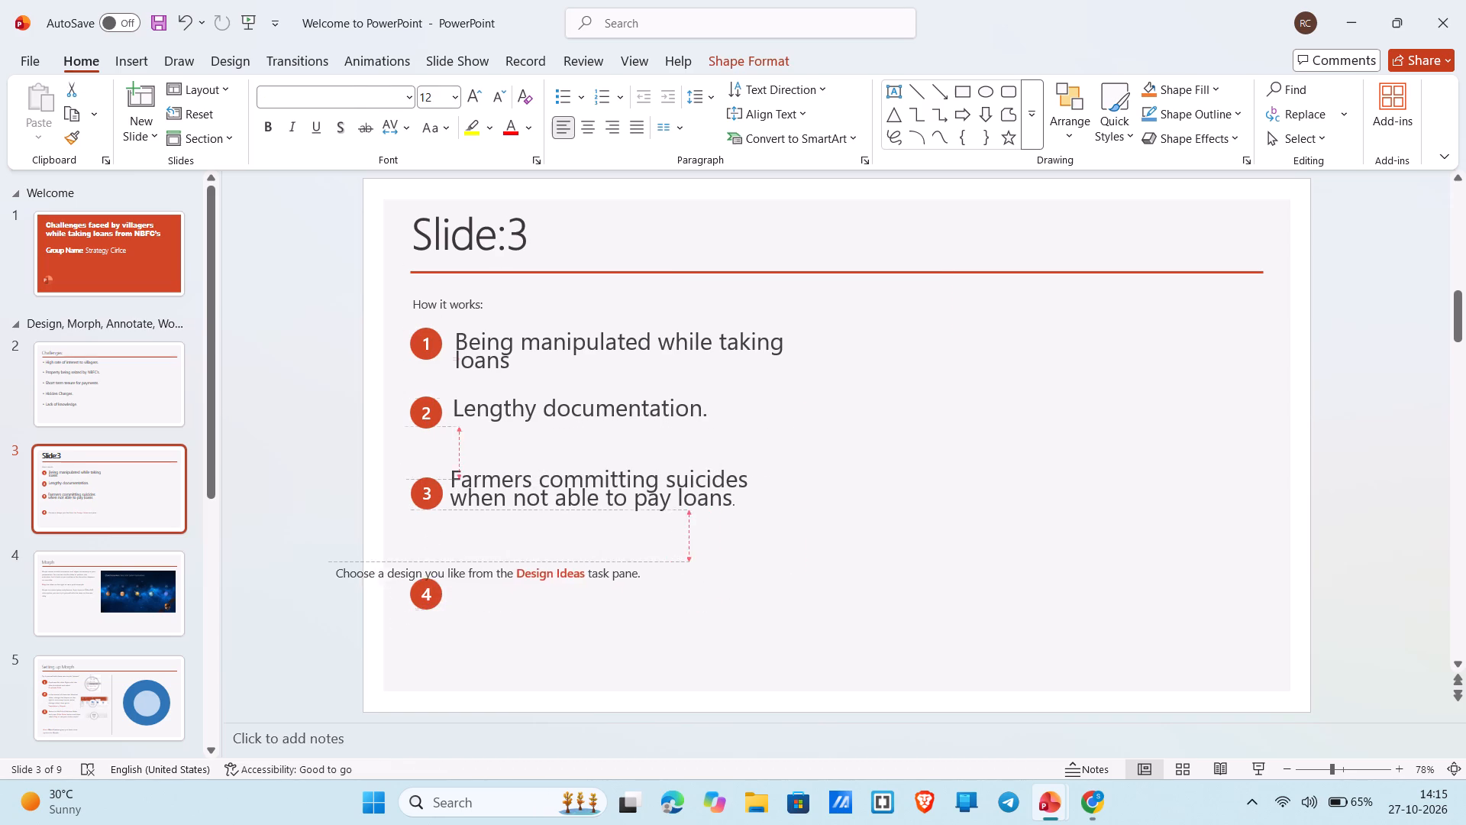
drag(435, 600, 528, 587)
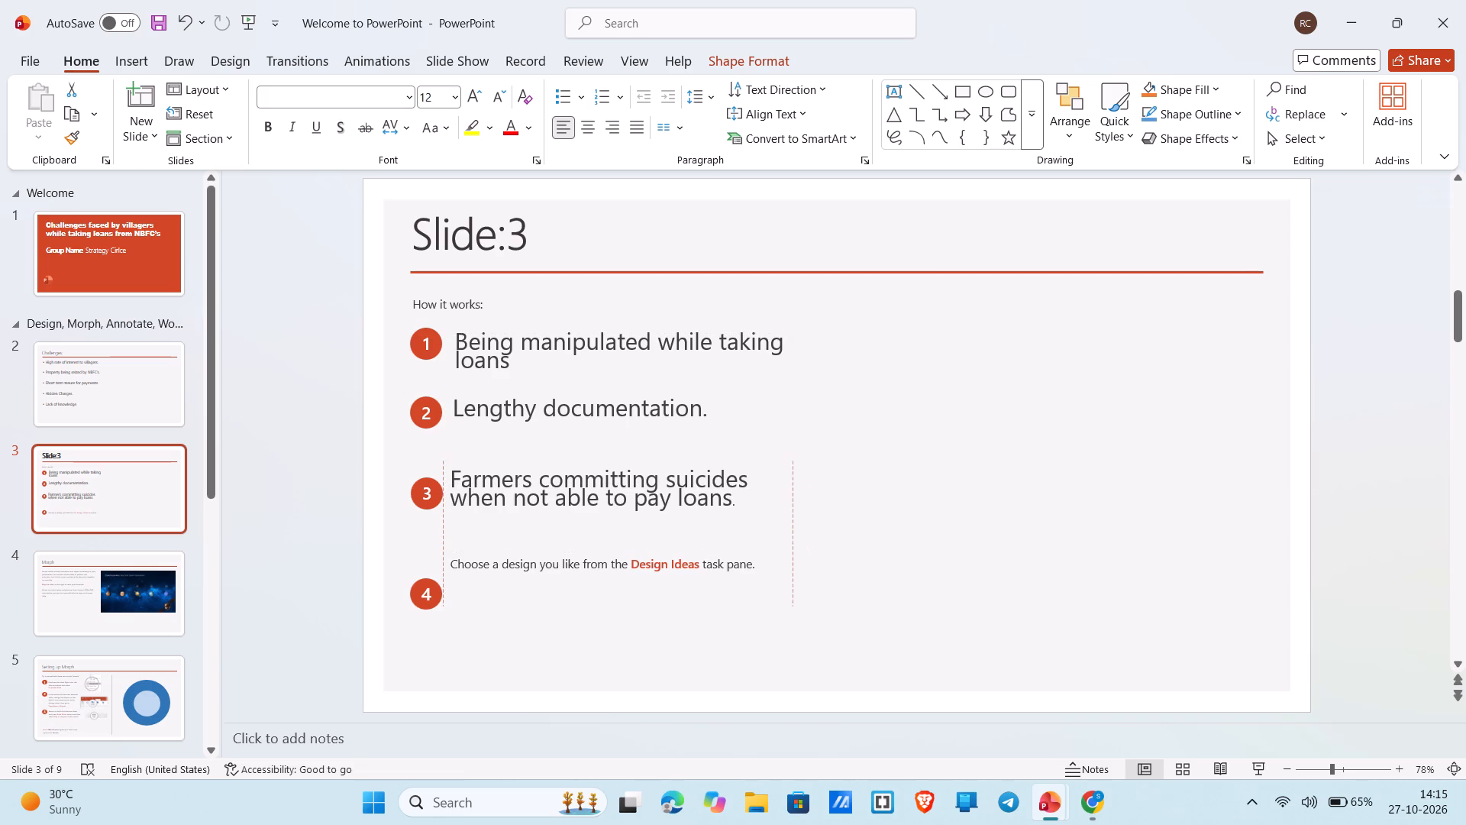
drag(528, 587, 527, 586)
Replace the placeholder sentence of numbered item 4 on slide 3 with "Mortgage assets and property.".
triple_click(645, 568)
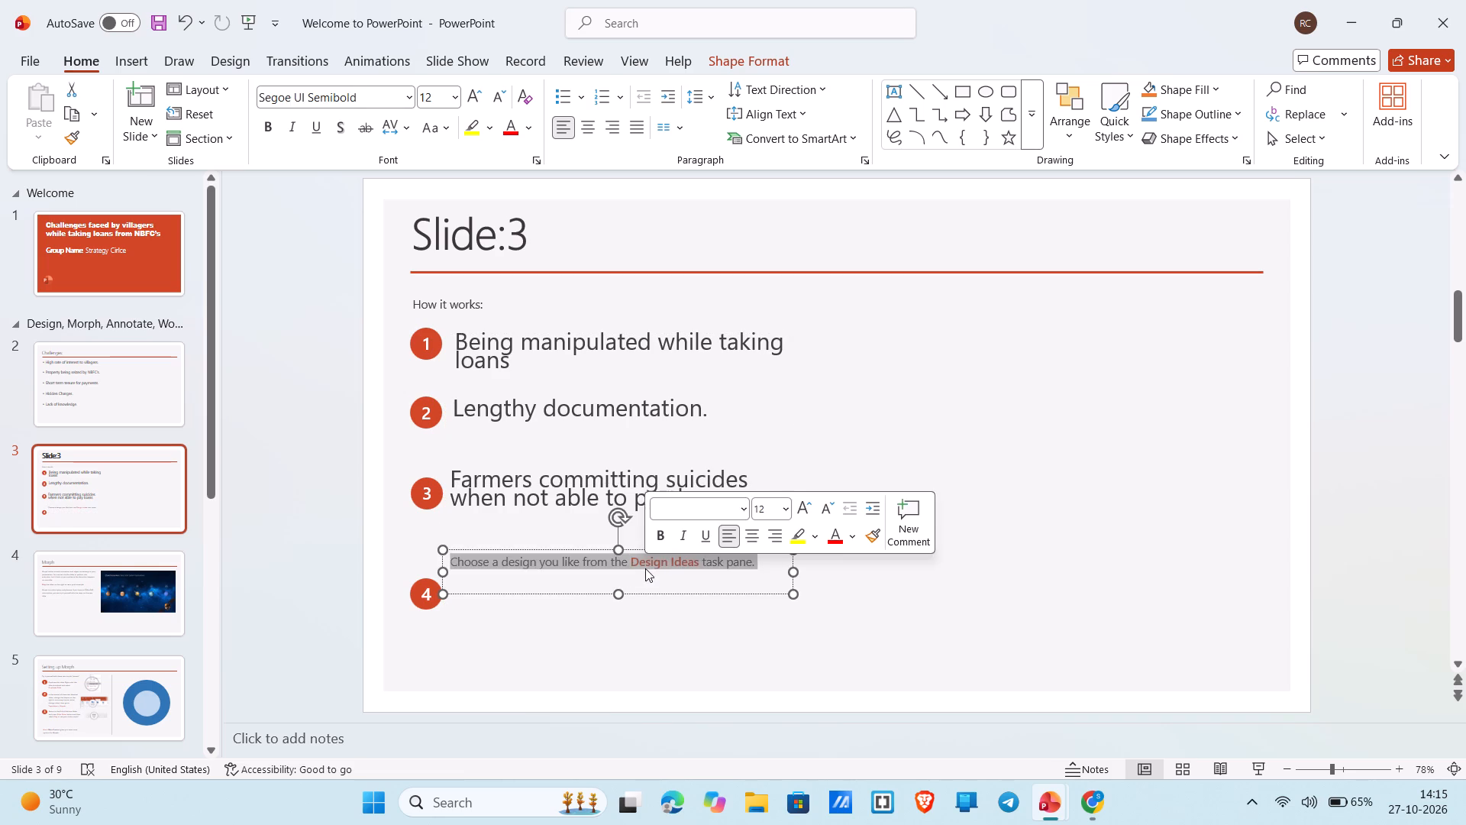
key(BackSpace)
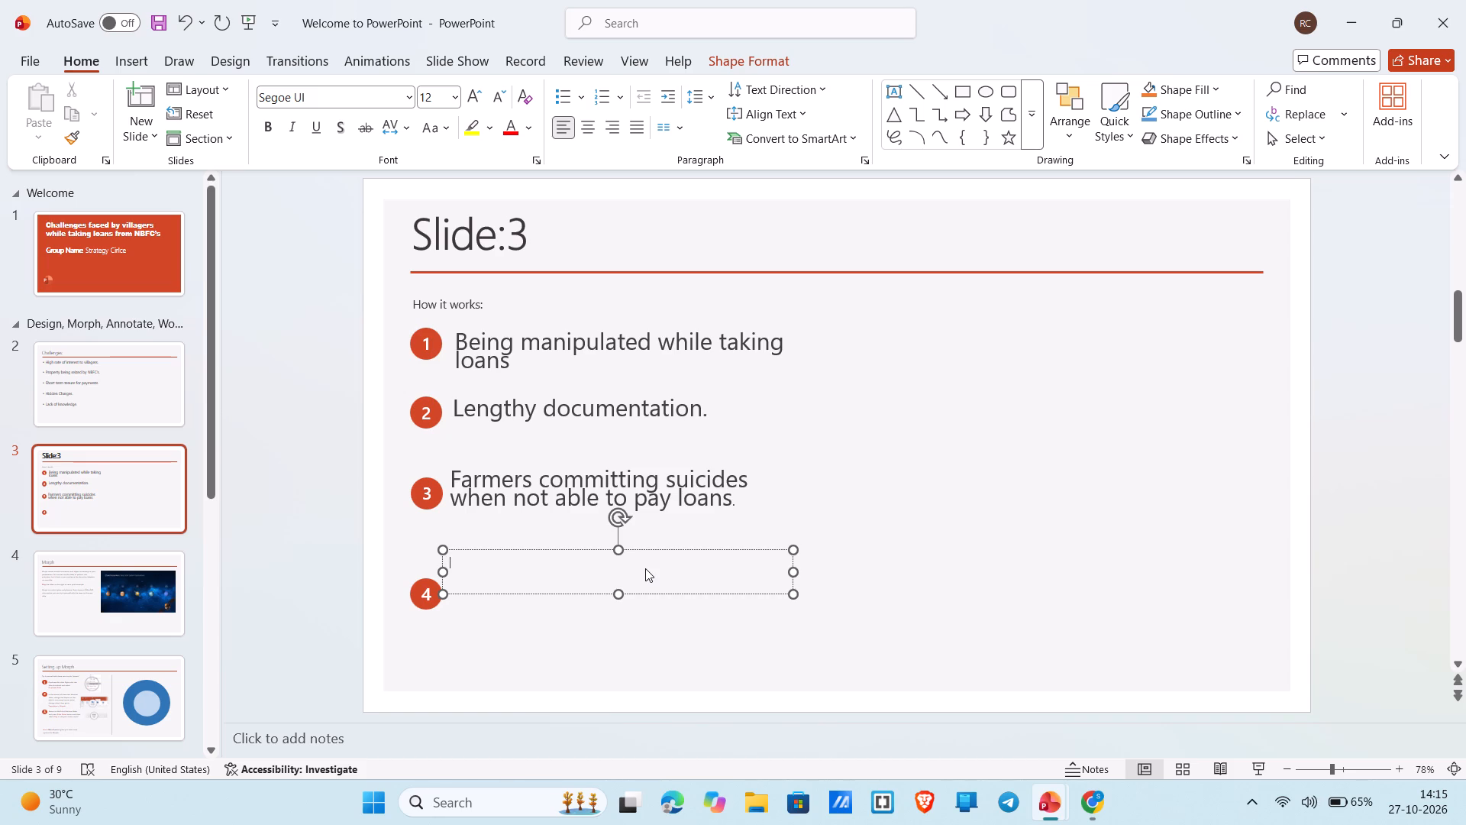
key(shift+m)
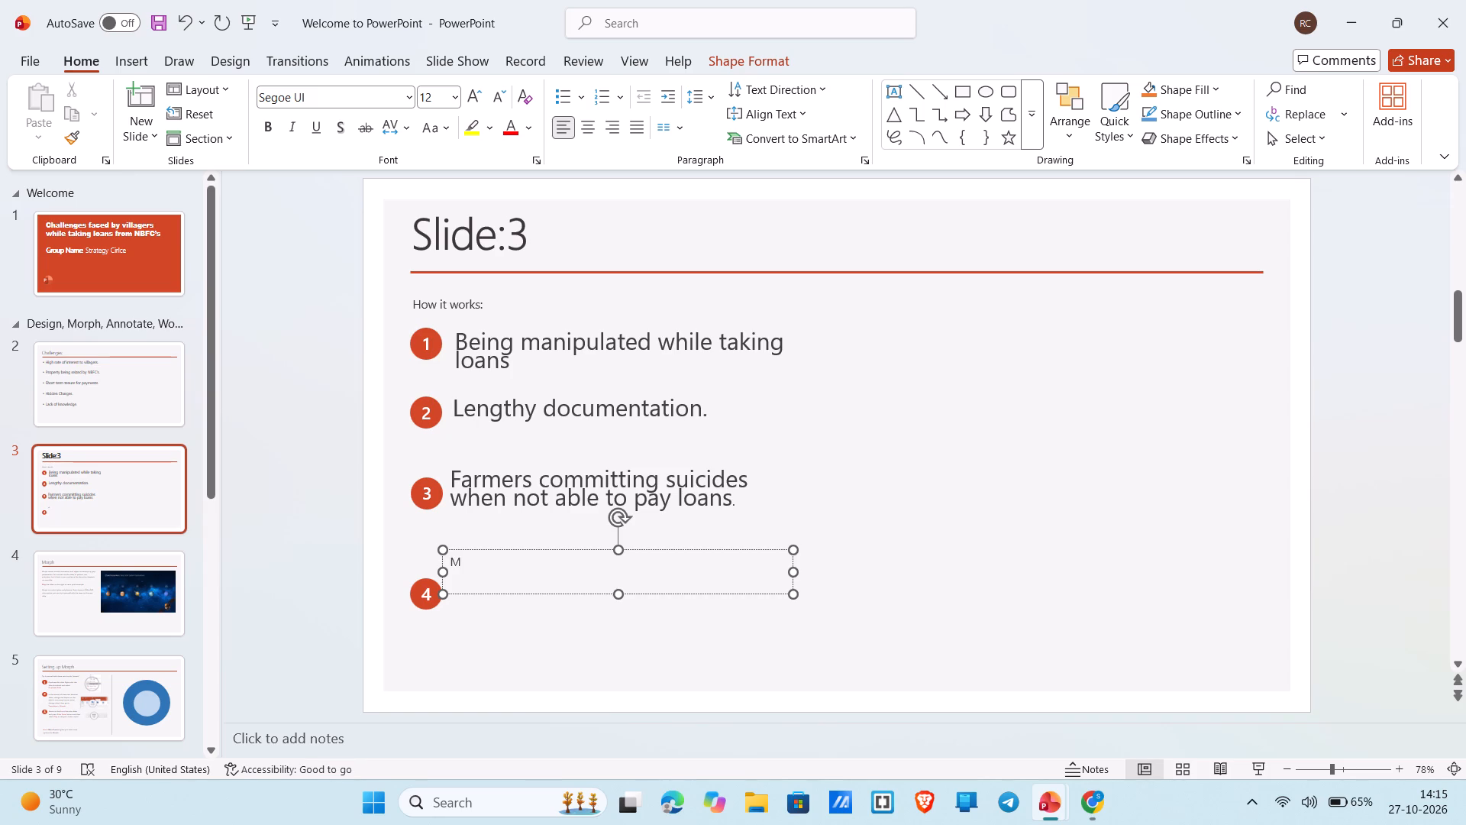
key(BackSpace)
text(Mor)
text(ta=)
key(BackSpace)
text(gage)
key(space)
key(BackSpace)
key(BackSpace)
key(BackSpace)
key(BackSpace)
key(BackSpace)
key(BackSpace)
text(gage)
key(space)
key(BackSpace)
text(,)
key(space)
text(ASse)
key(BackSpace)
key(BackSpace)
key(BackSpace)
key(BackSpace)
key(BackSpace)
key(BackSpace)
key(space)
text(asse)
text(ts ansd)
key(BackSpace)
key(BackSpace)
text(d p)
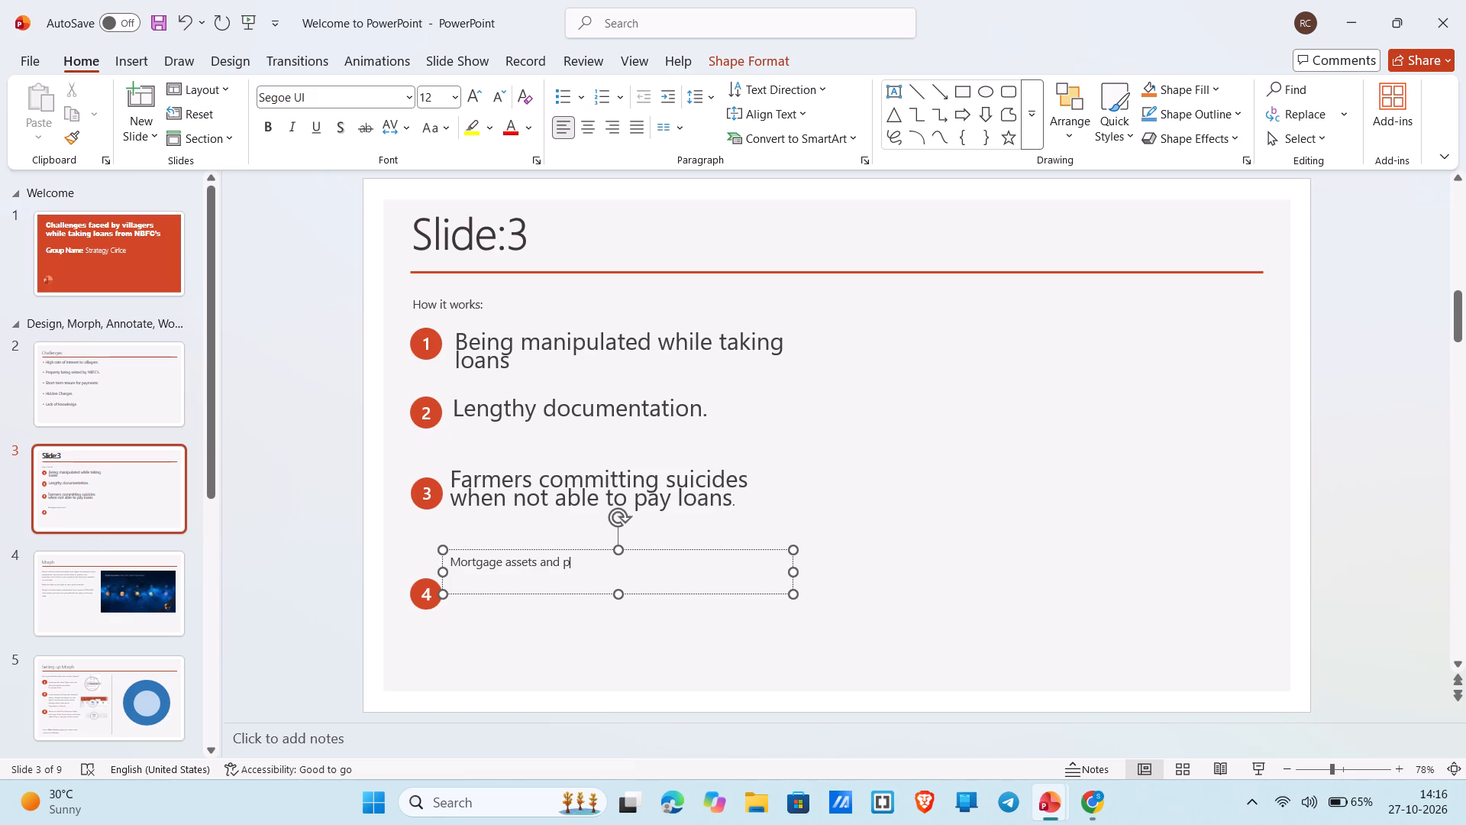
text(roperty)
key(space)
key(BackSpace)
key(period)
Set the font size of the "Mortgage assets and property" text in item 4 to 24.
drag(613, 561, 606, 561)
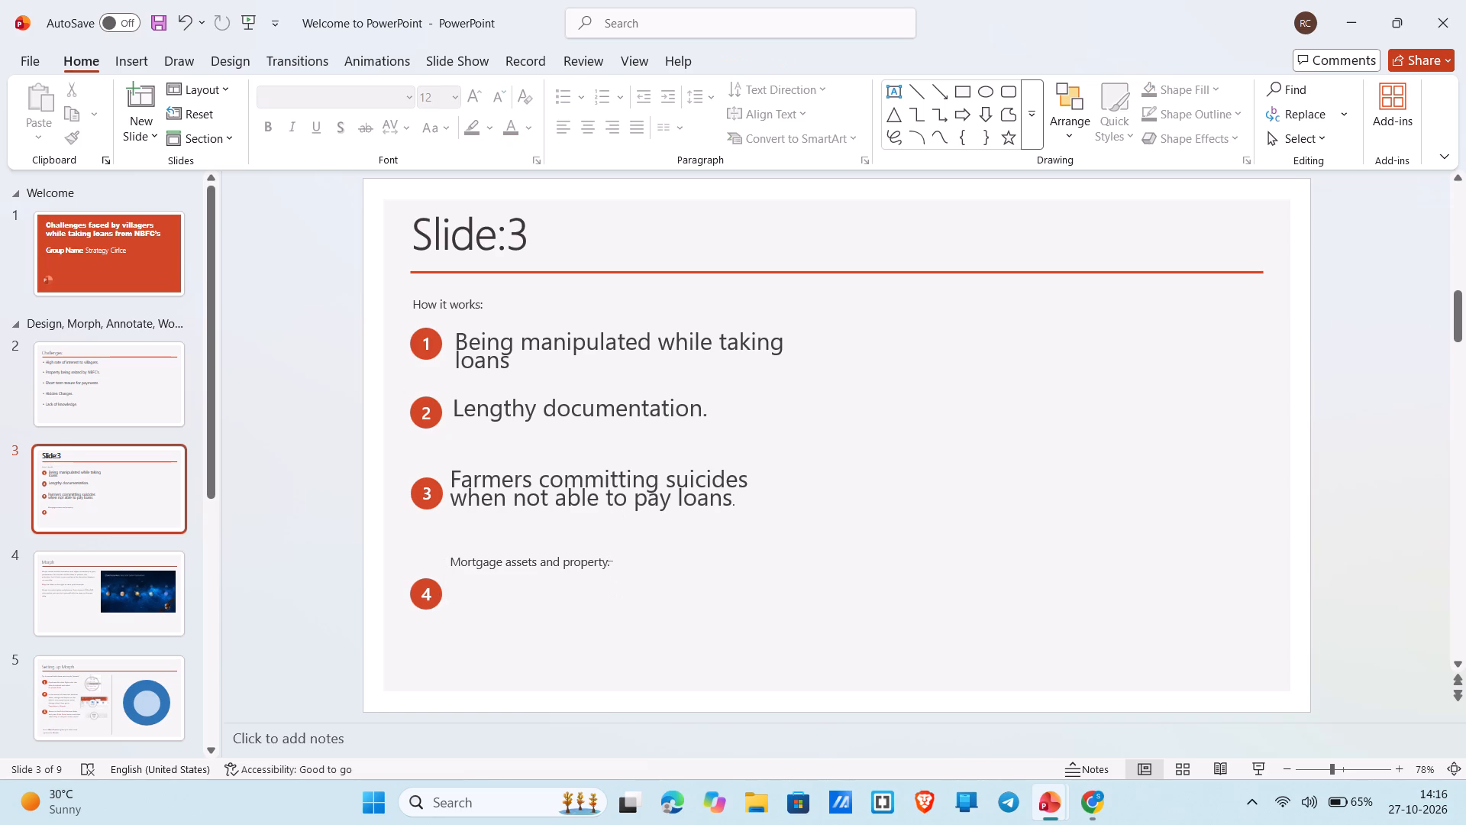
click(606, 561)
drag(606, 561, 462, 562)
click(448, 95)
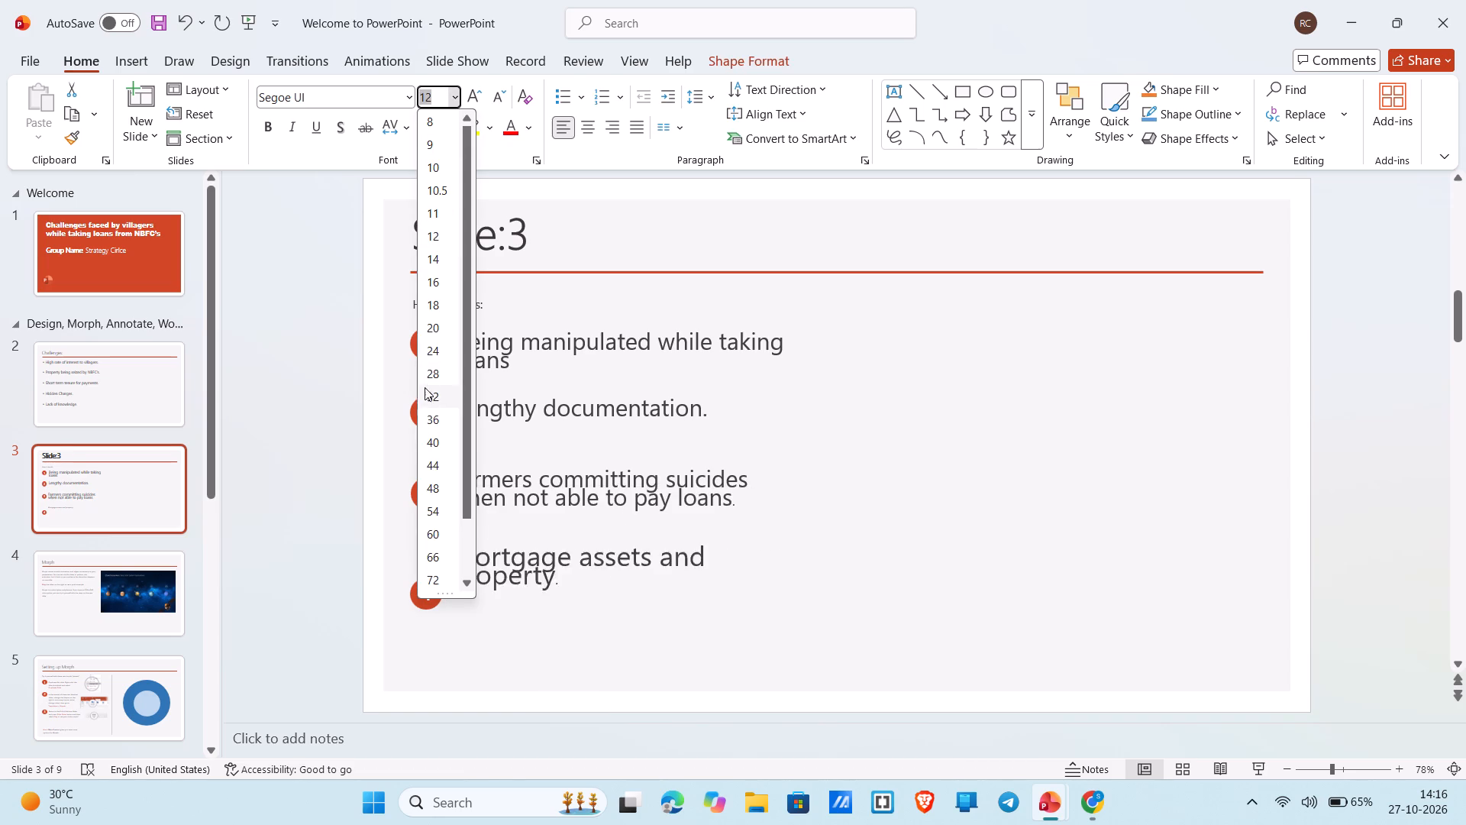
click(431, 360)
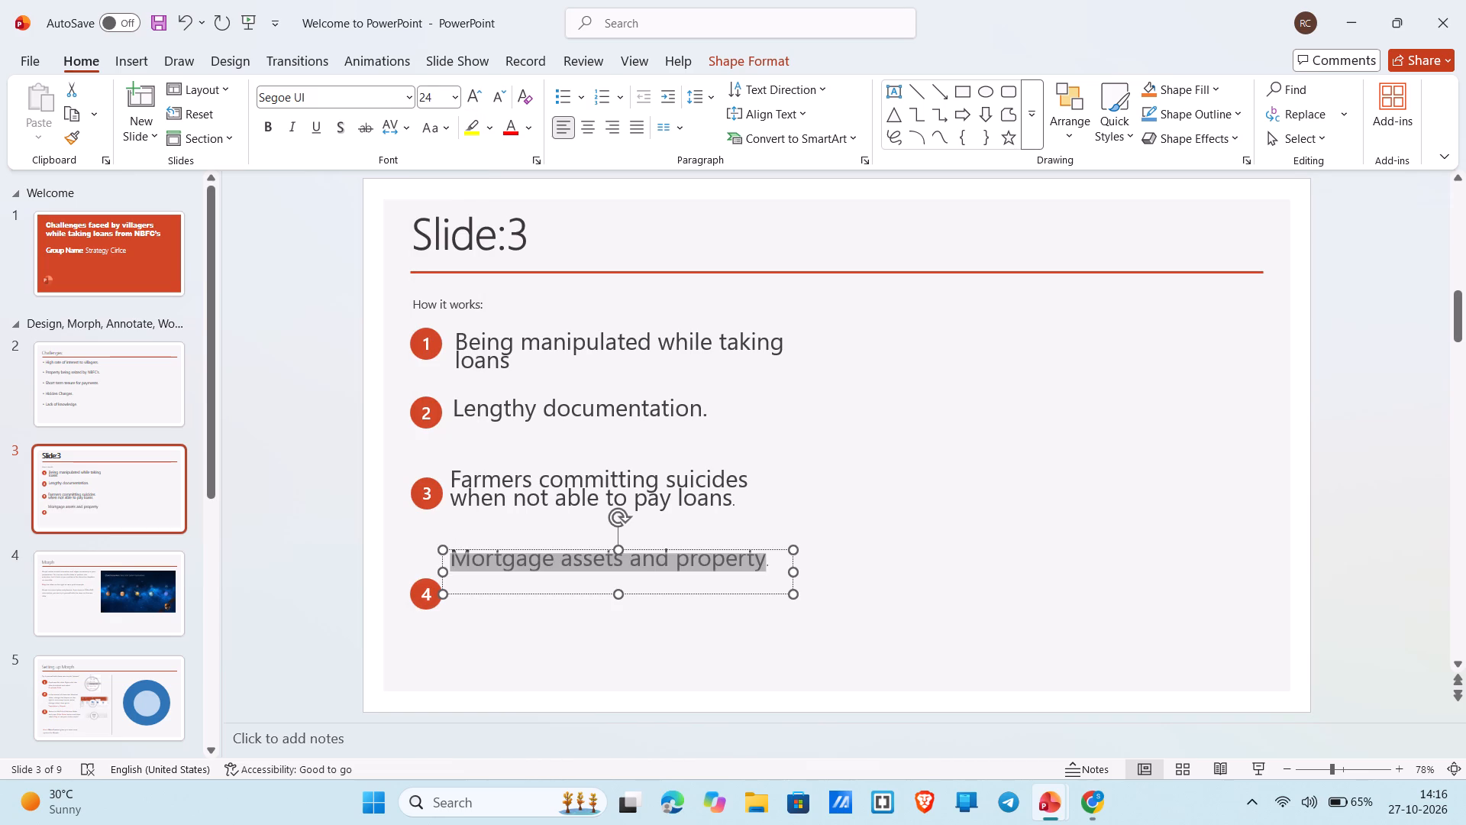
Move the number 4 circle up so that it sits beside its text.
click(412, 590)
drag(418, 591, 416, 557)
click(1060, 473)
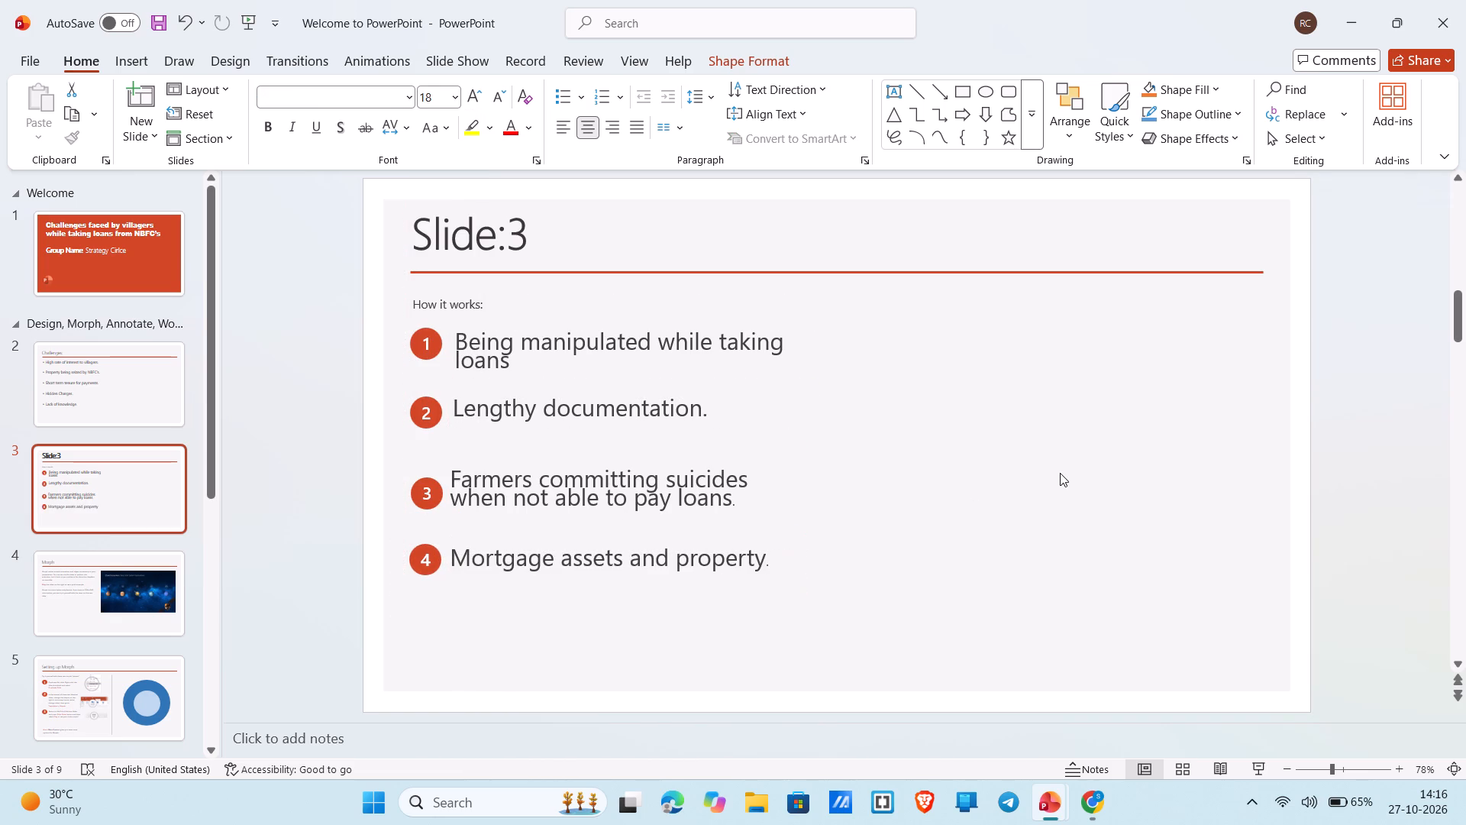
Delete the "How it works:" text and its text box beneath the title of slide 3.
click(108, 384)
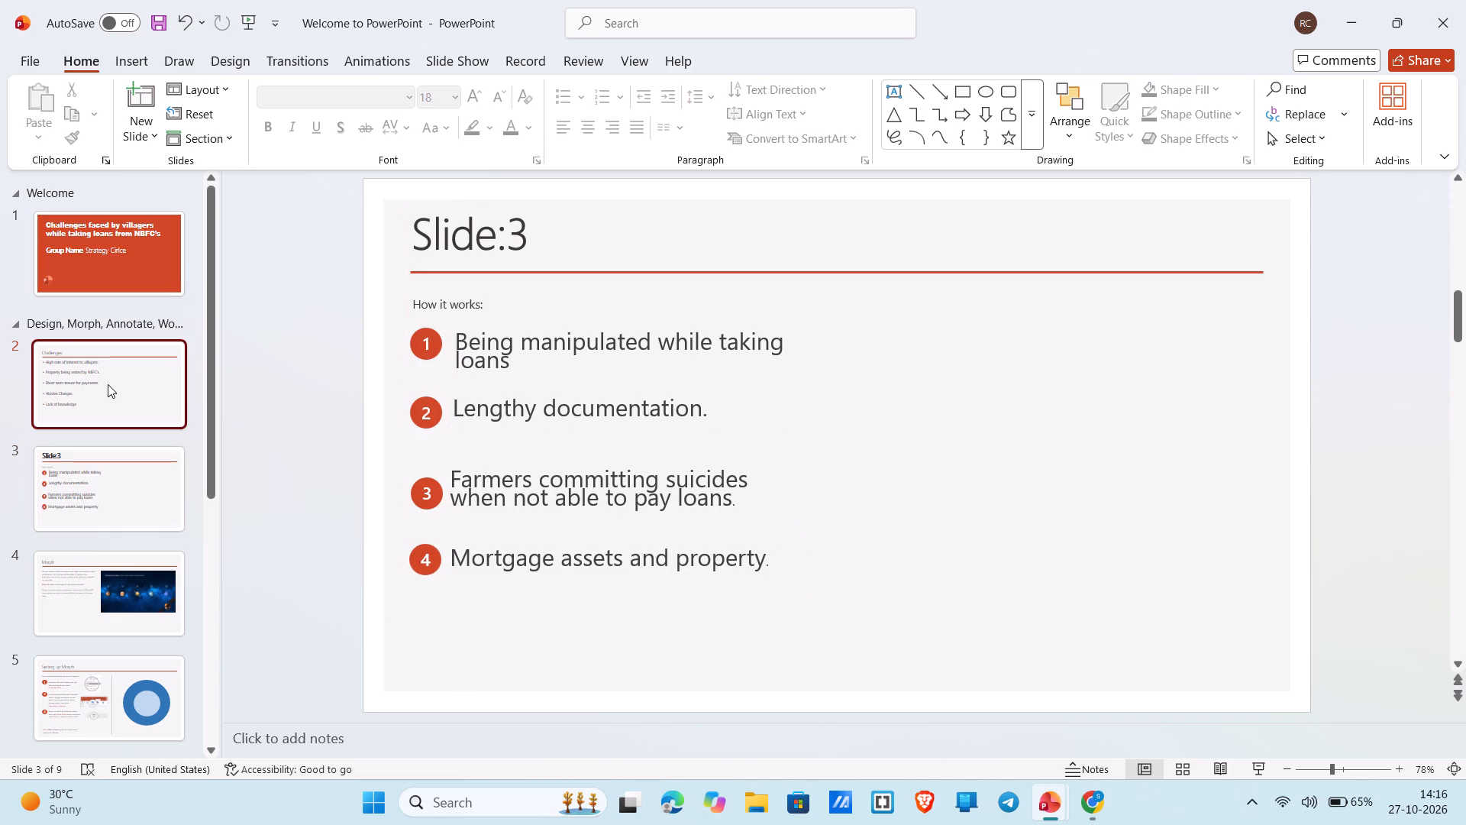
click(95, 512)
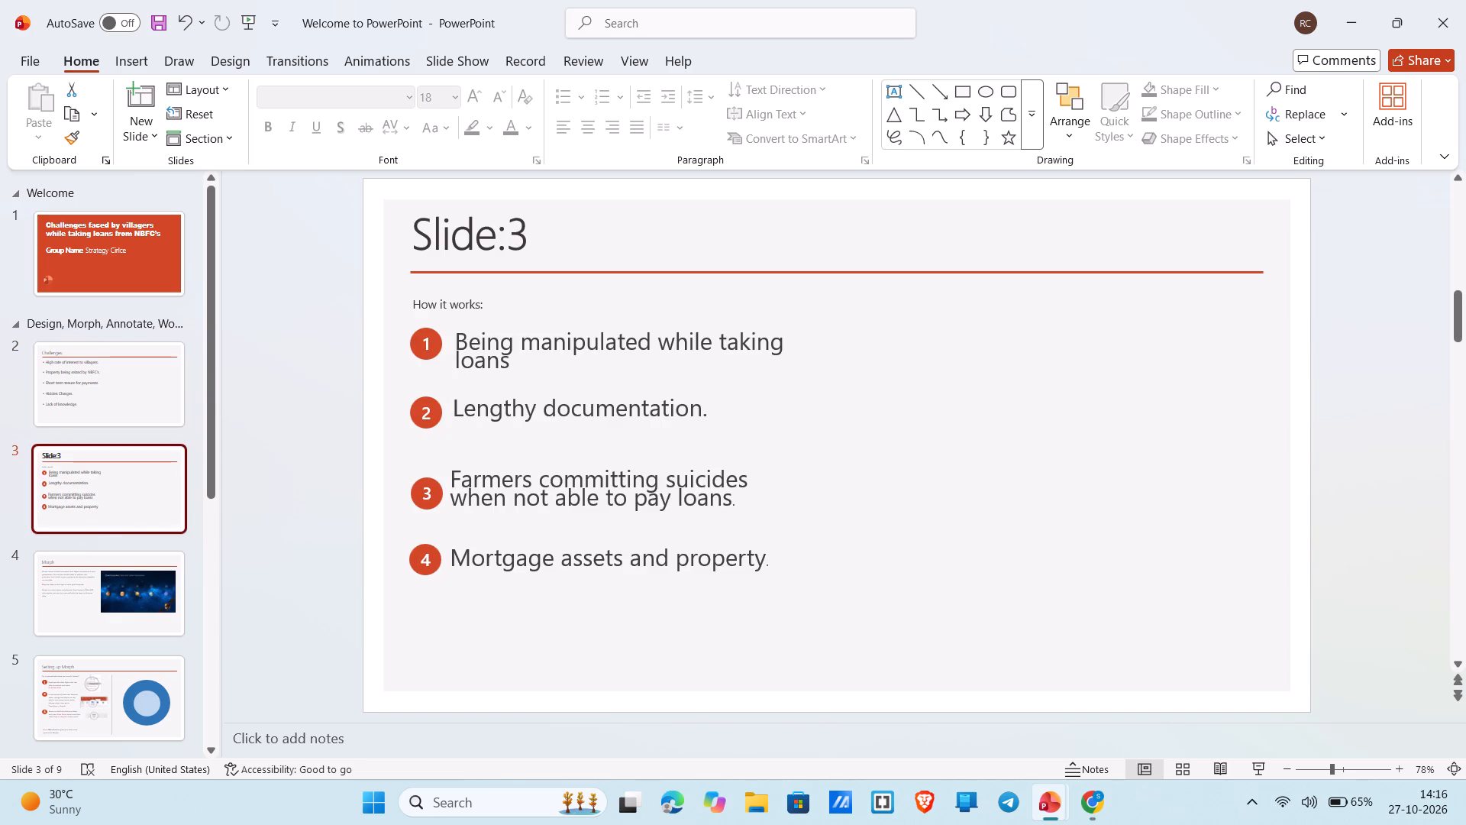
drag(479, 299, 403, 299)
key(BackSpace)
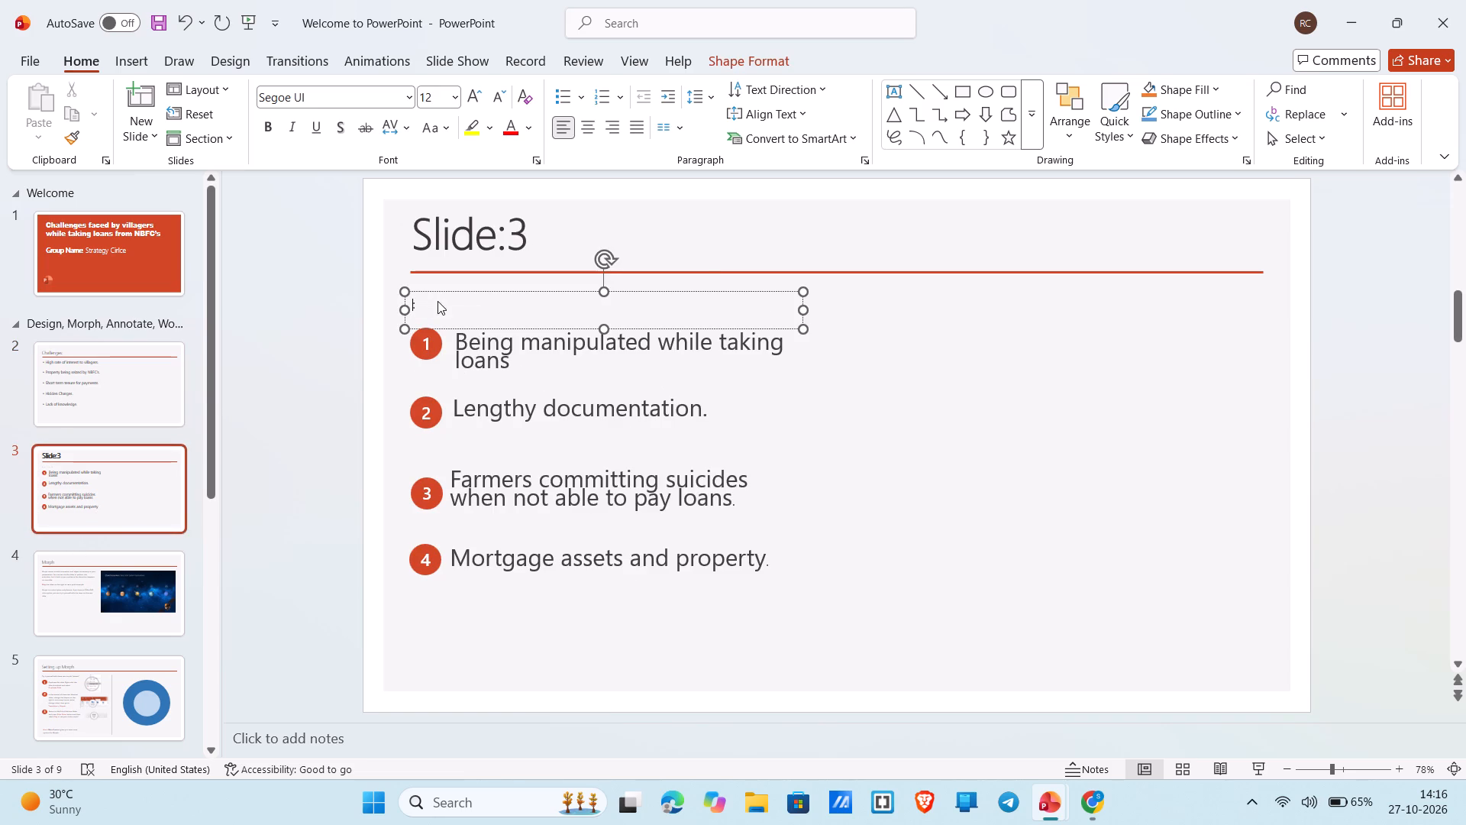
double_click(438, 301)
click(423, 301)
drag(423, 301, 531, 290)
click(531, 290)
key(BackSpace)
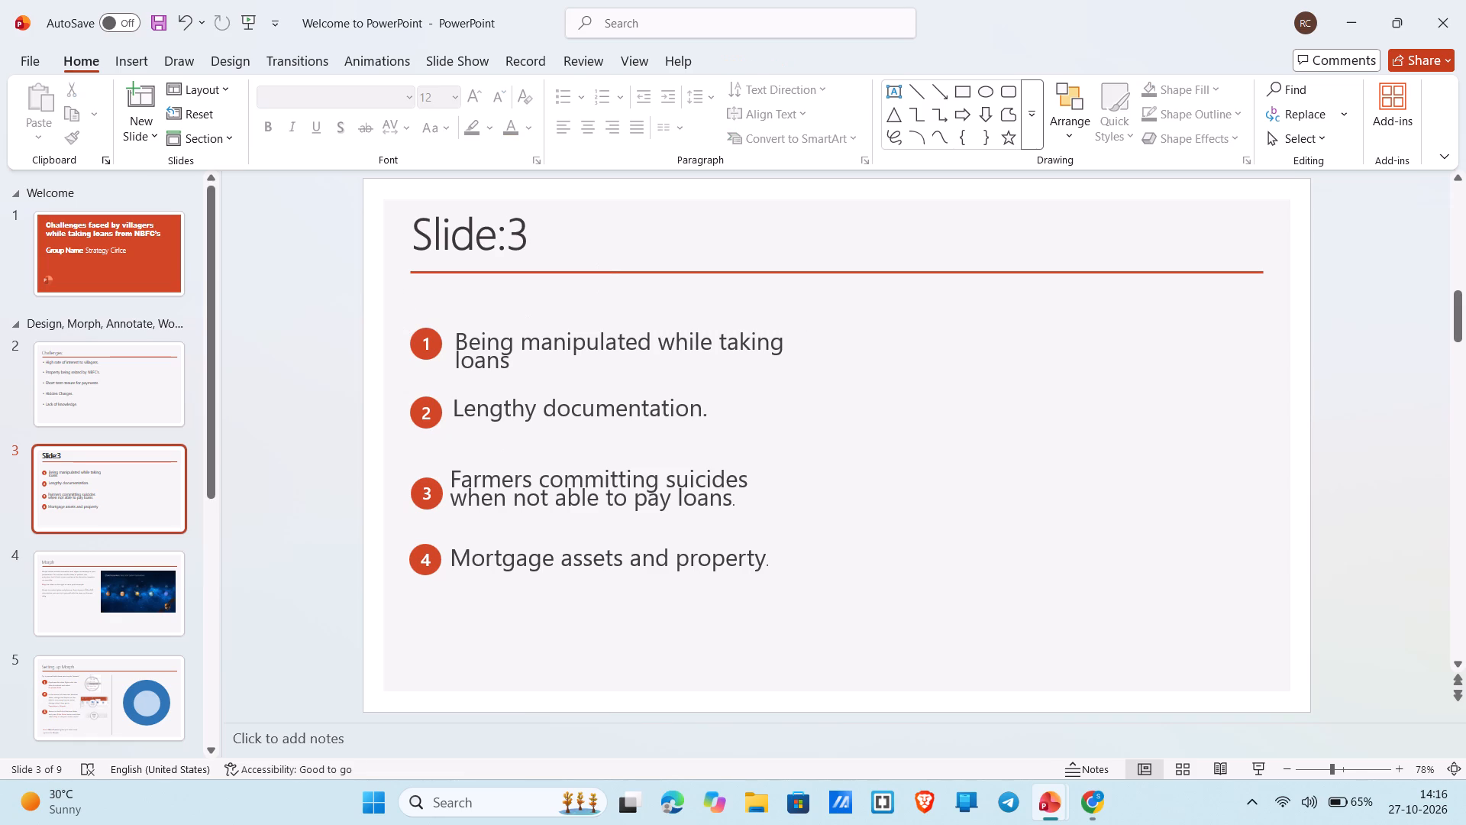
Renumber the four circles on slide 3, top to bottom, as 6, 7, 8 and 9.
click(423, 349)
key(BackSpace)
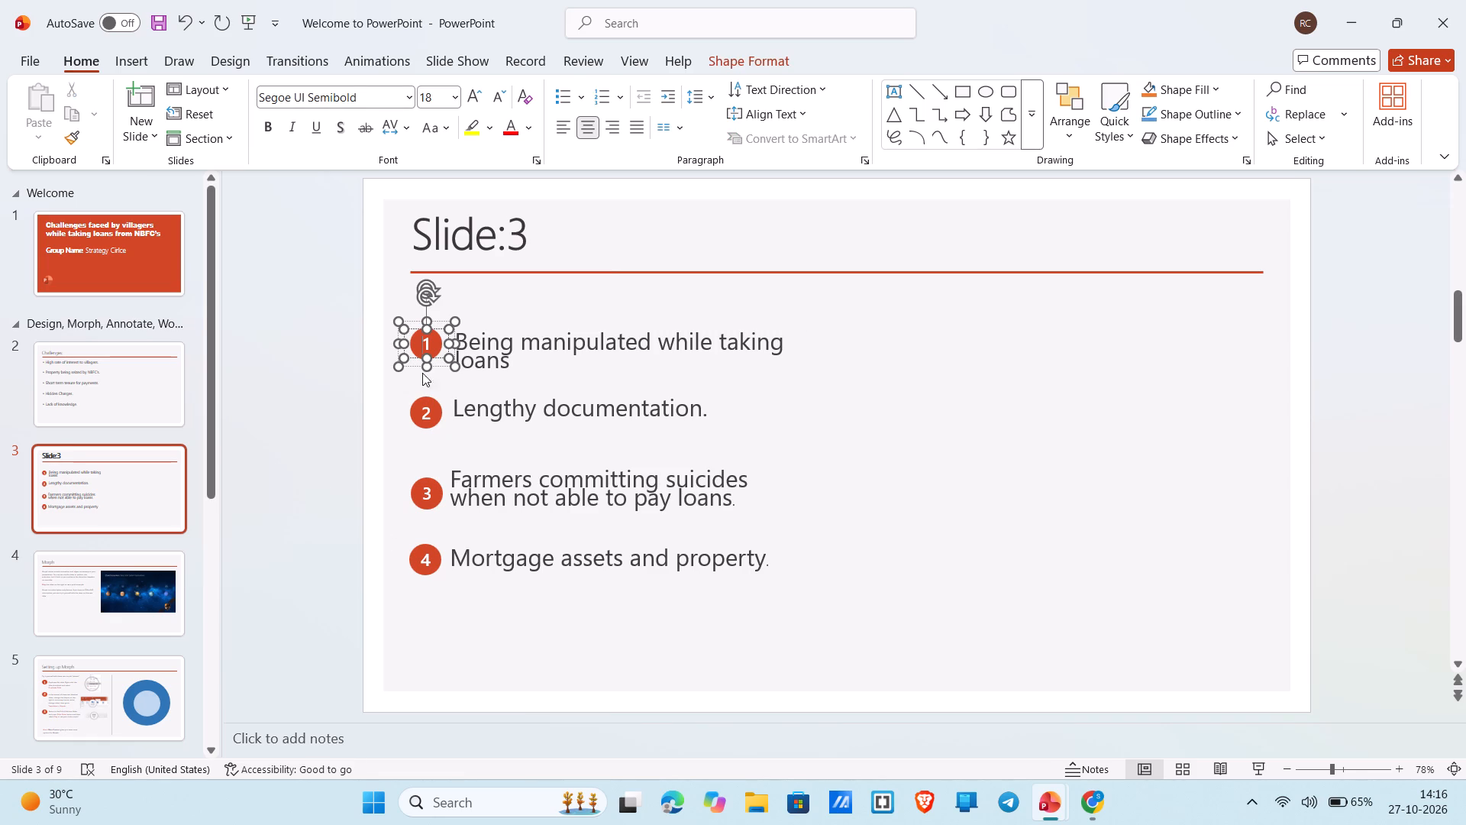
key(BackSpace)
key(BackSpace)
key(BackSpace)
key(BackSpace)
key(Delete)
key(6)
double_click(425, 410)
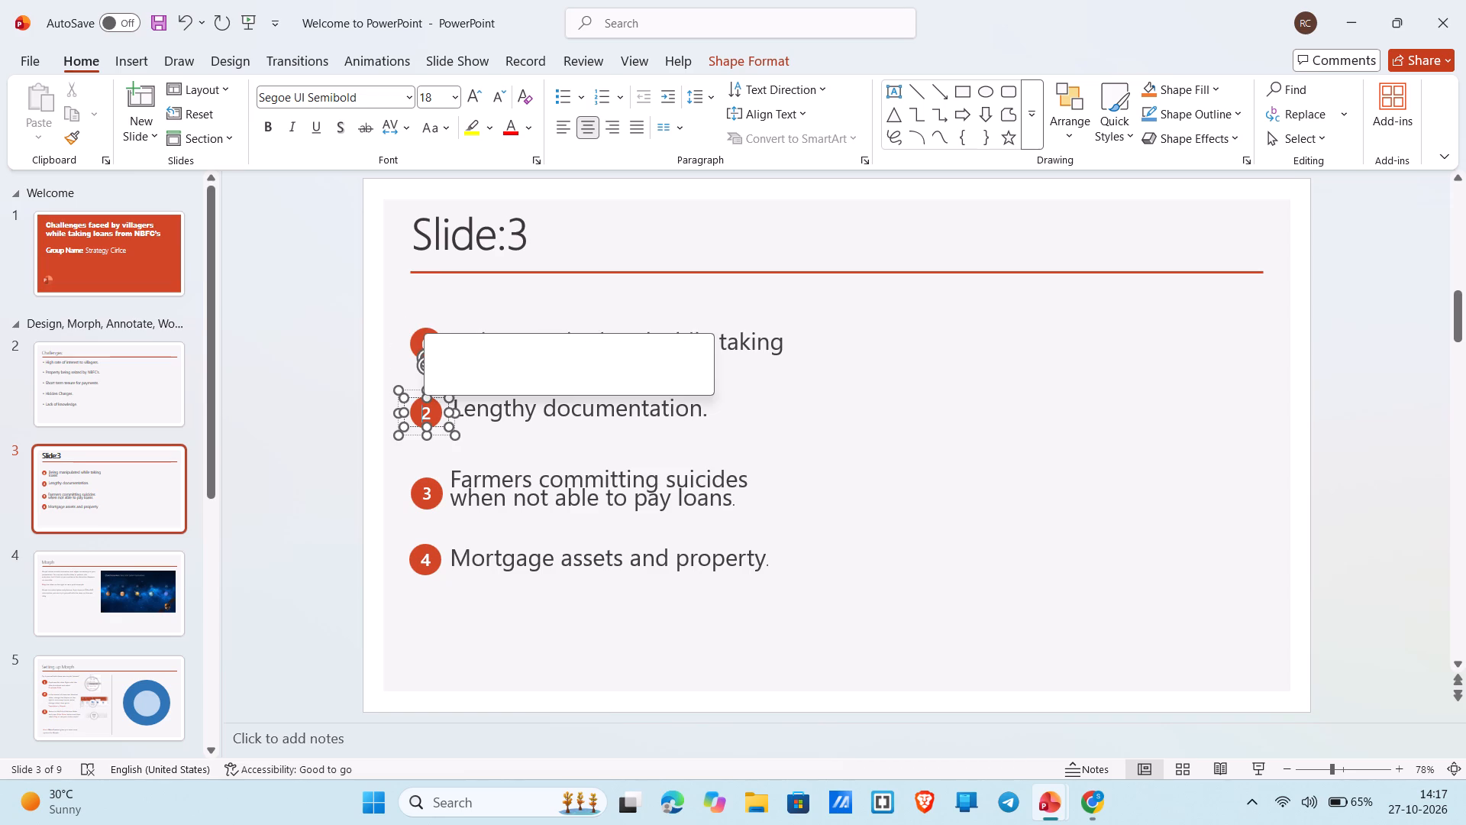
key(BackSpace)
key(7)
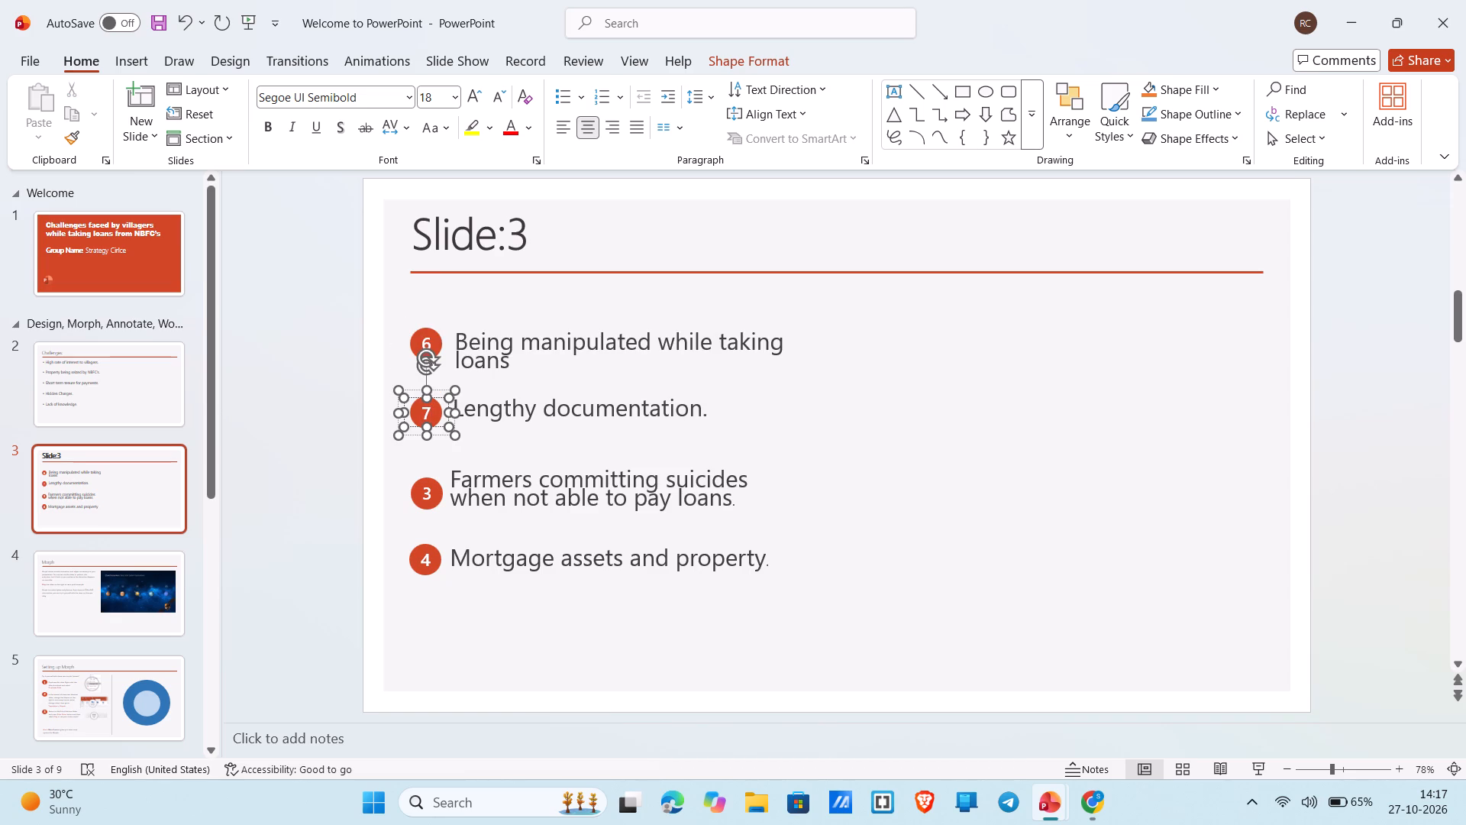
triple_click(429, 488)
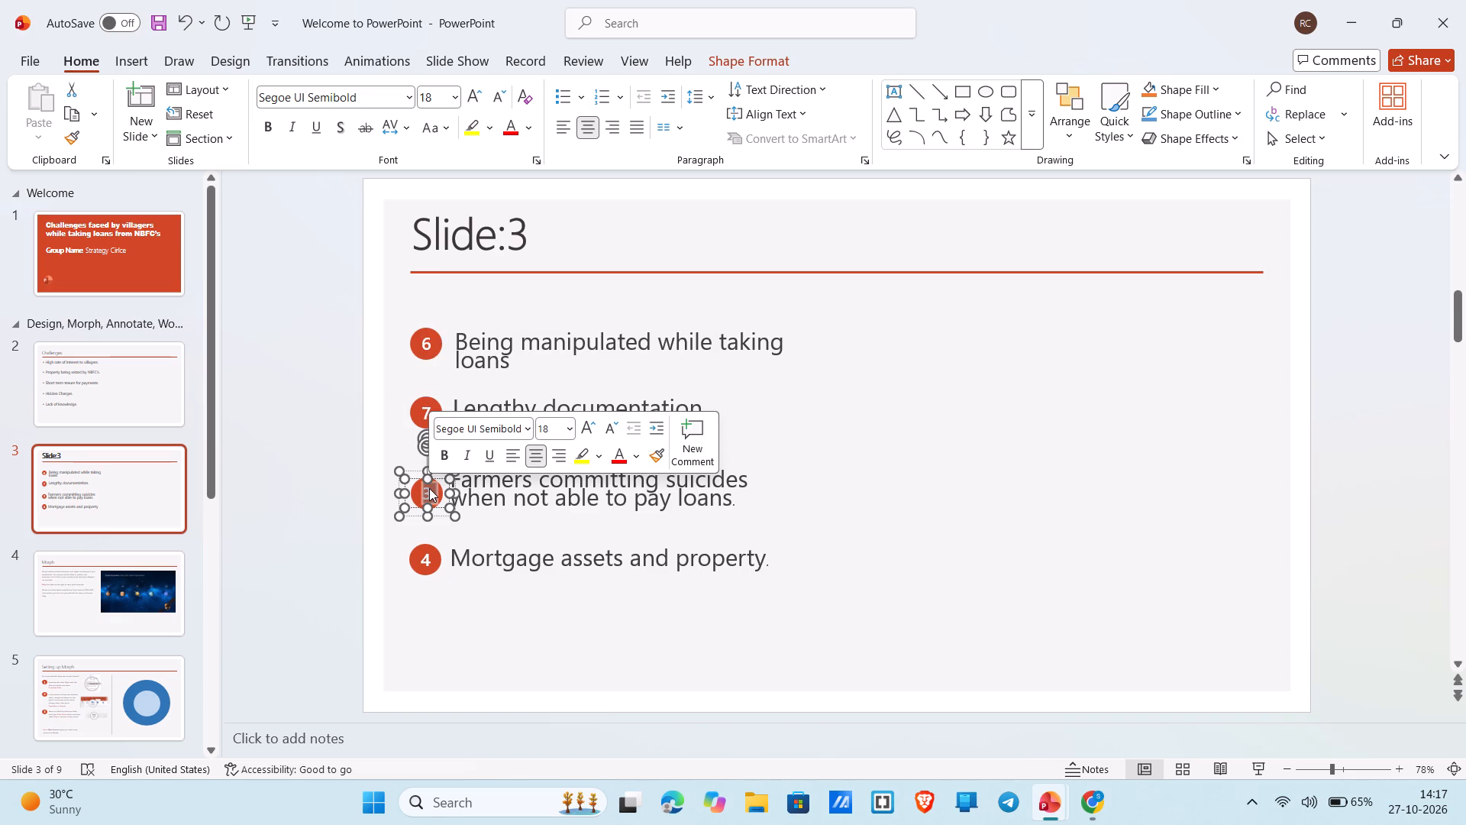
key(8)
double_click(423, 553)
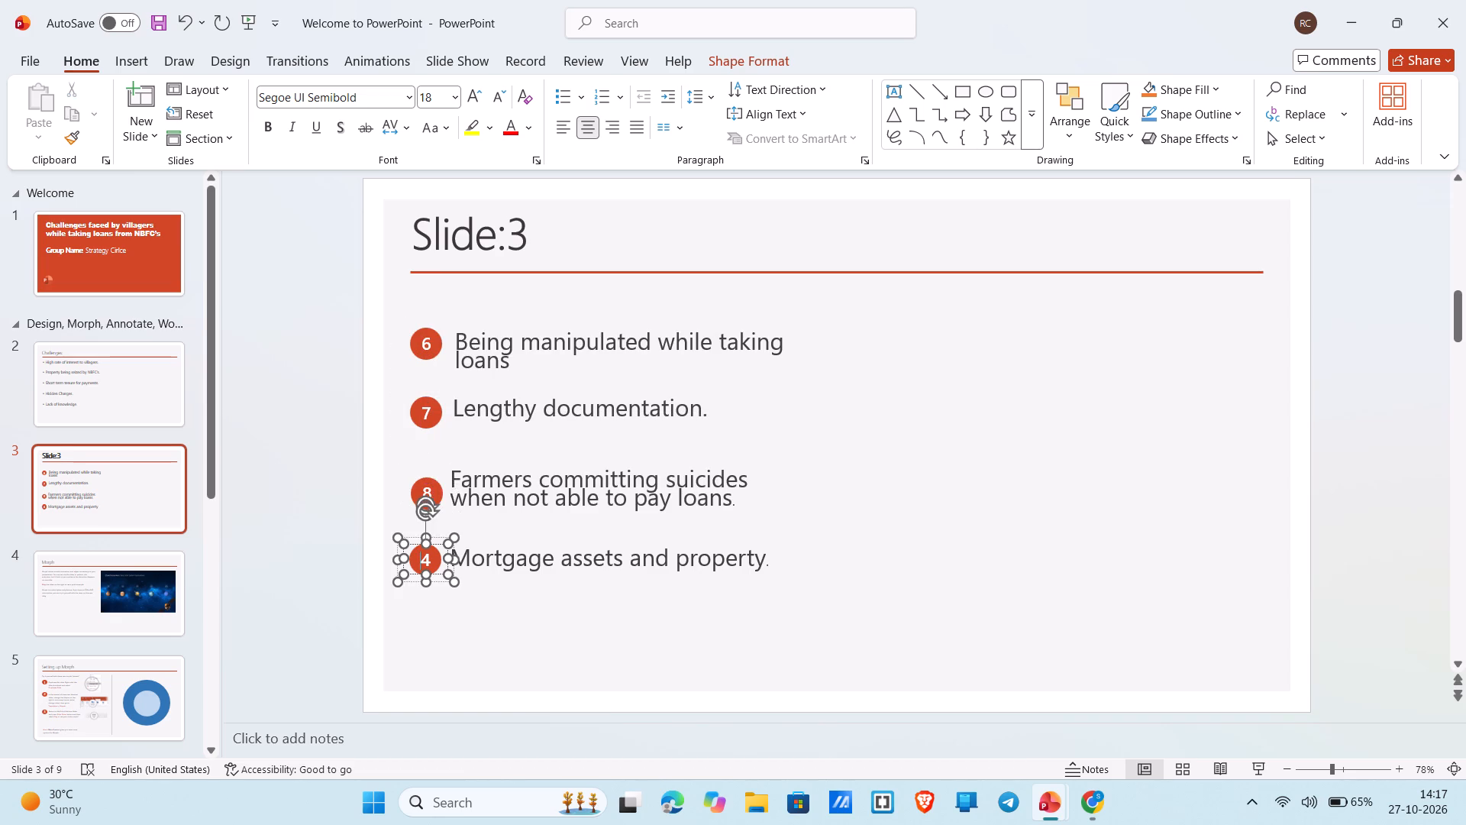
key(9)
Delete the solar system video from the Morph slide, slide 4.
click(159, 596)
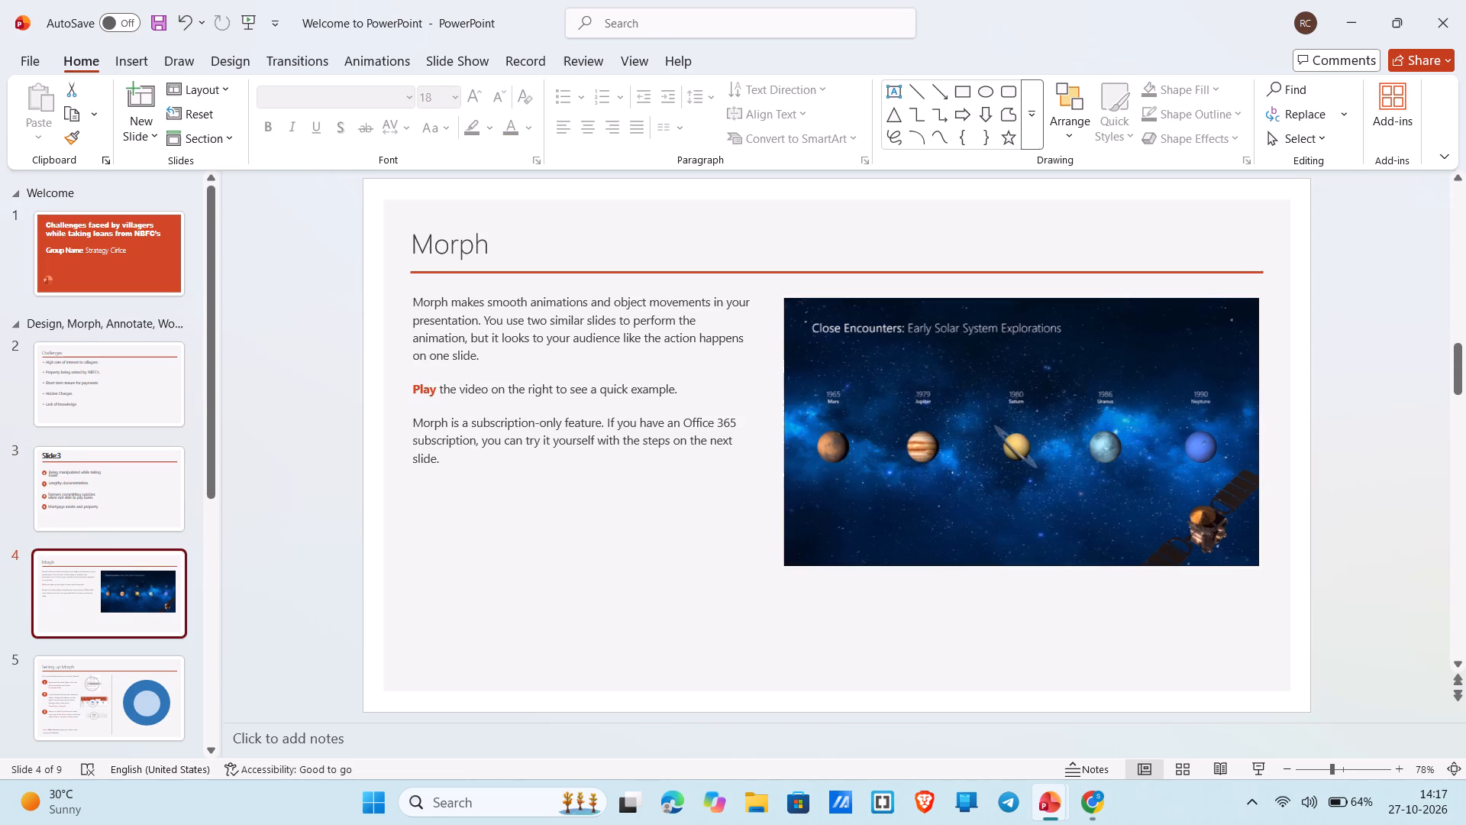
click(982, 417)
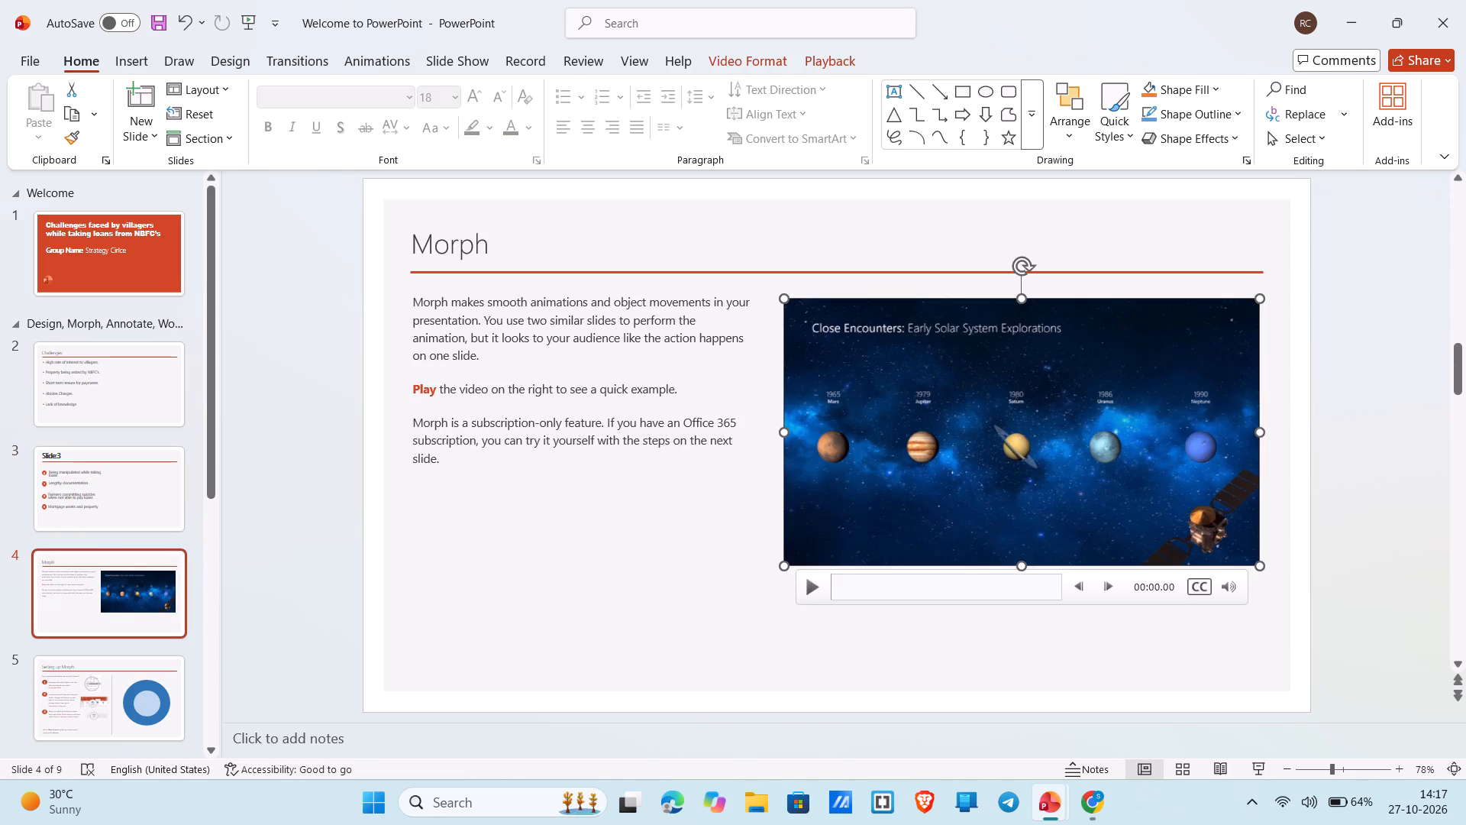
key(BackSpace)
key(BackSpace)
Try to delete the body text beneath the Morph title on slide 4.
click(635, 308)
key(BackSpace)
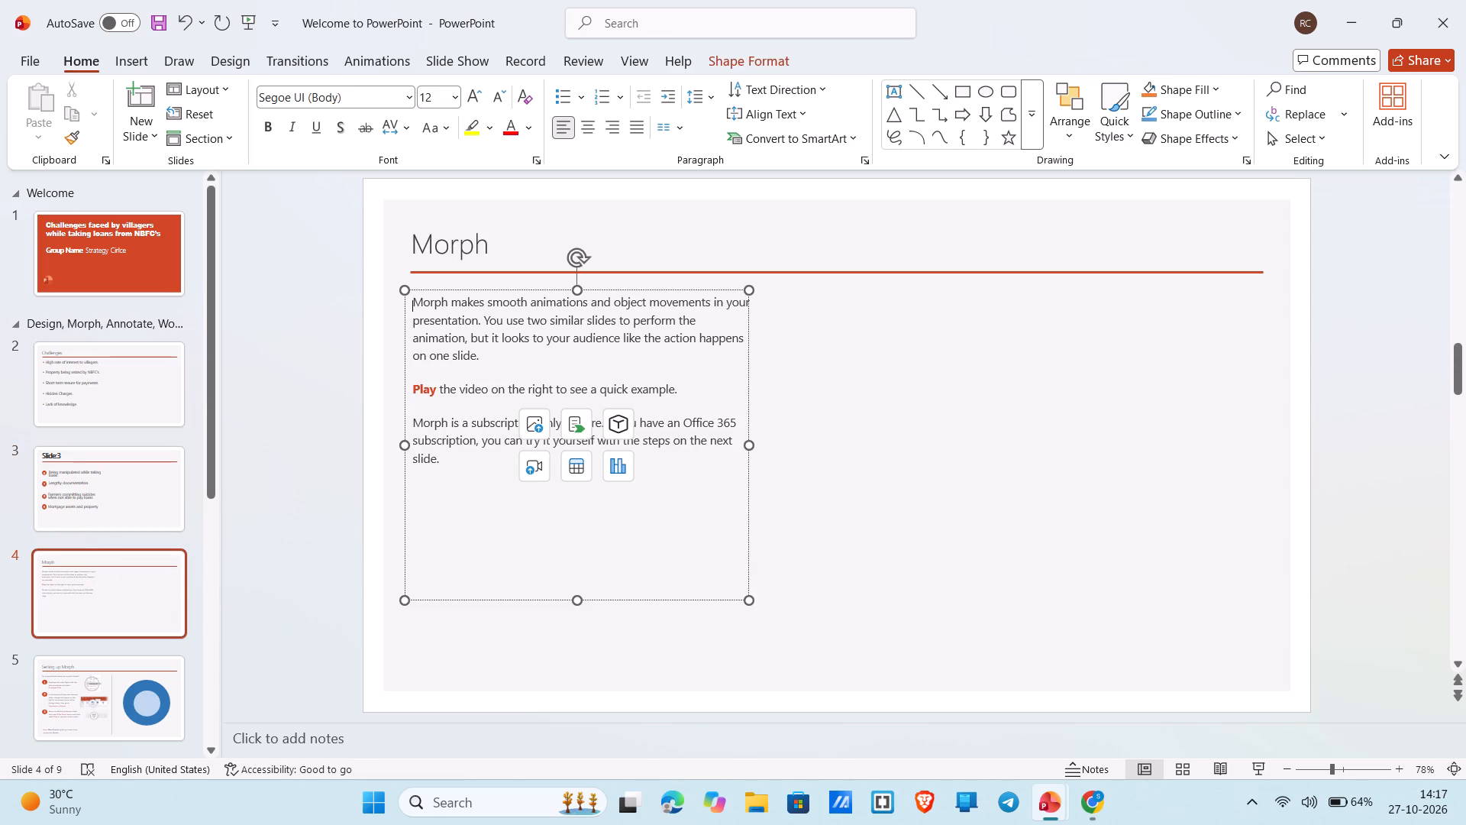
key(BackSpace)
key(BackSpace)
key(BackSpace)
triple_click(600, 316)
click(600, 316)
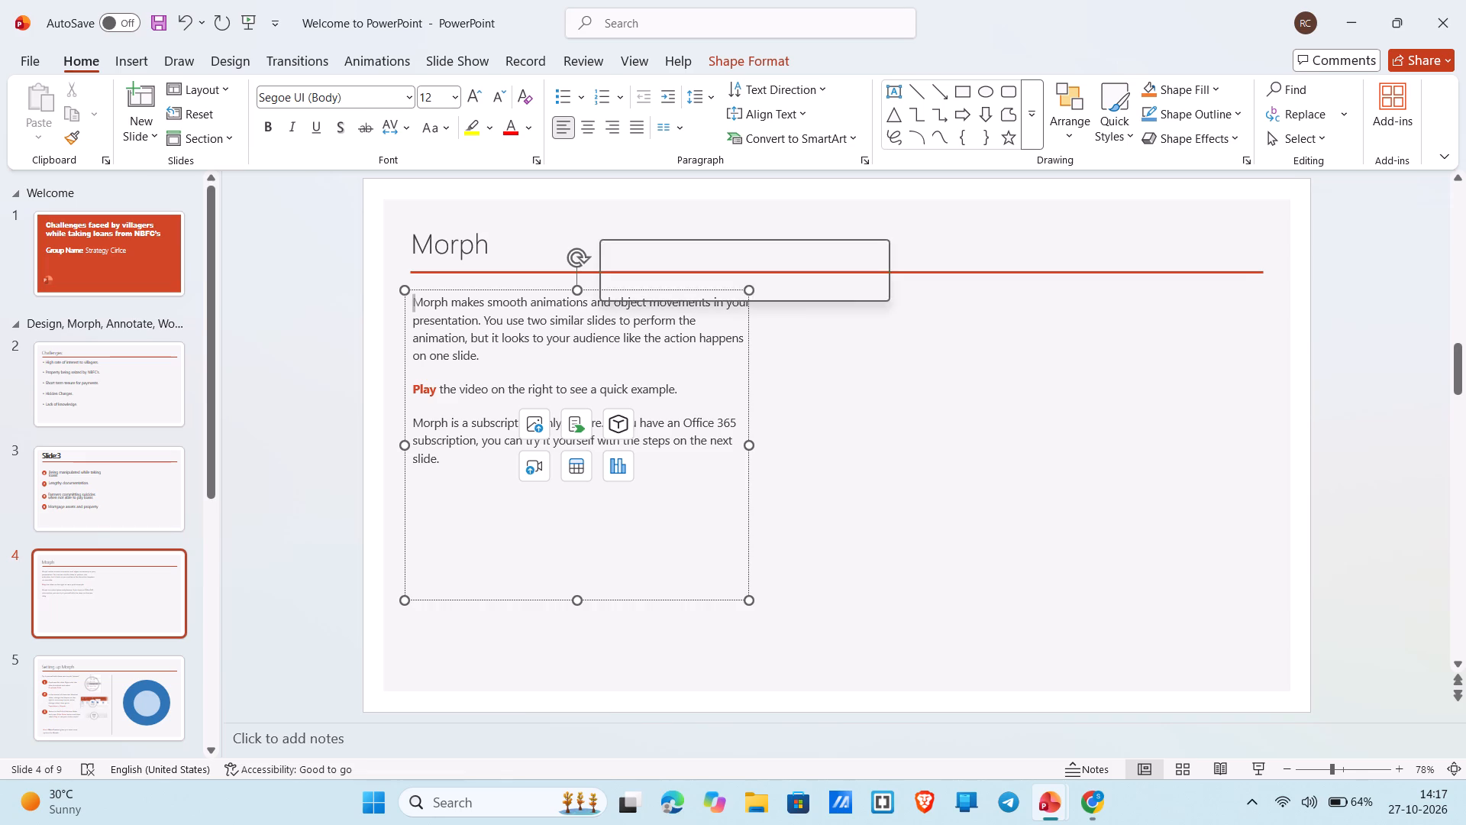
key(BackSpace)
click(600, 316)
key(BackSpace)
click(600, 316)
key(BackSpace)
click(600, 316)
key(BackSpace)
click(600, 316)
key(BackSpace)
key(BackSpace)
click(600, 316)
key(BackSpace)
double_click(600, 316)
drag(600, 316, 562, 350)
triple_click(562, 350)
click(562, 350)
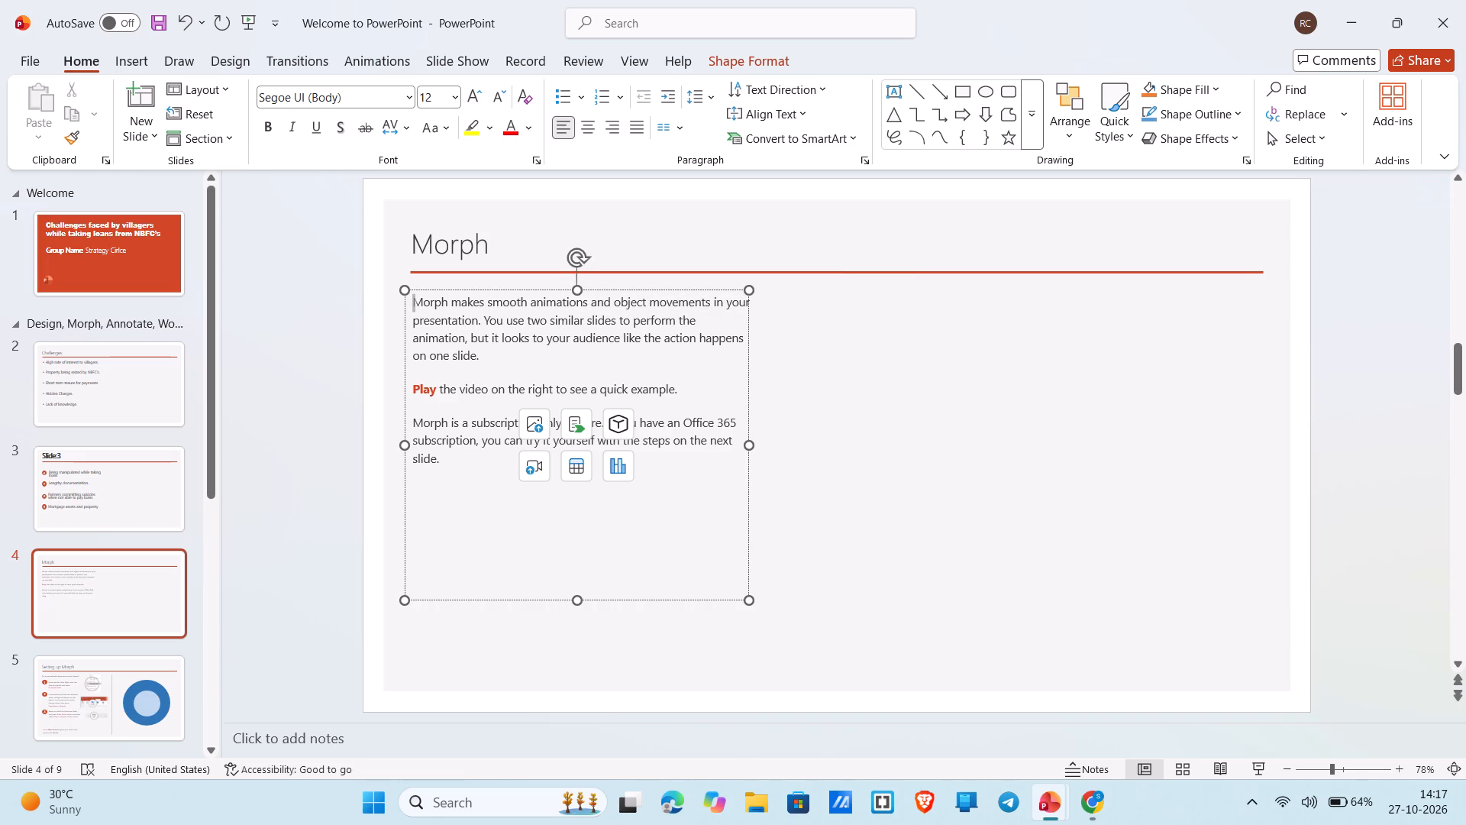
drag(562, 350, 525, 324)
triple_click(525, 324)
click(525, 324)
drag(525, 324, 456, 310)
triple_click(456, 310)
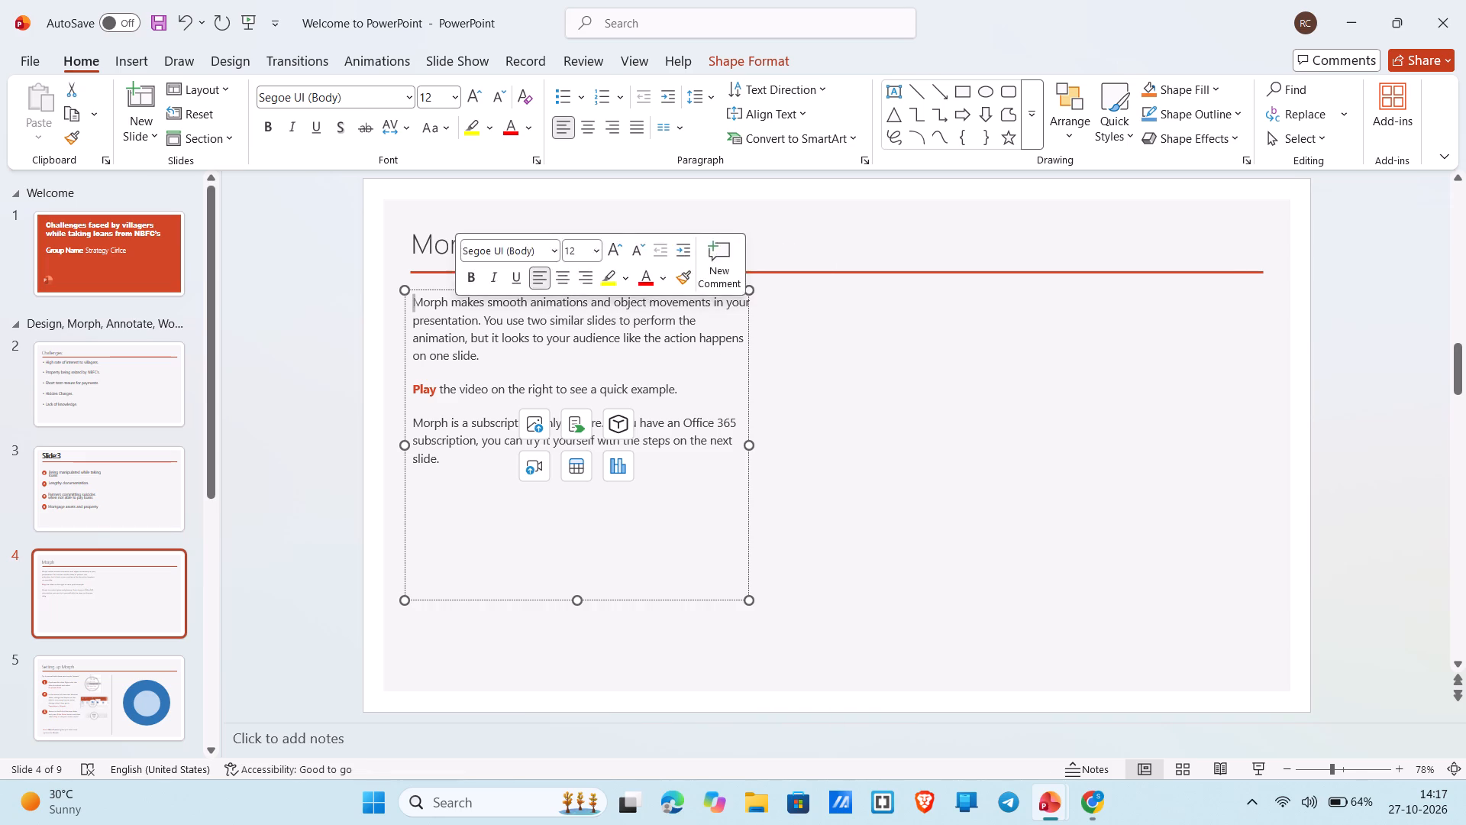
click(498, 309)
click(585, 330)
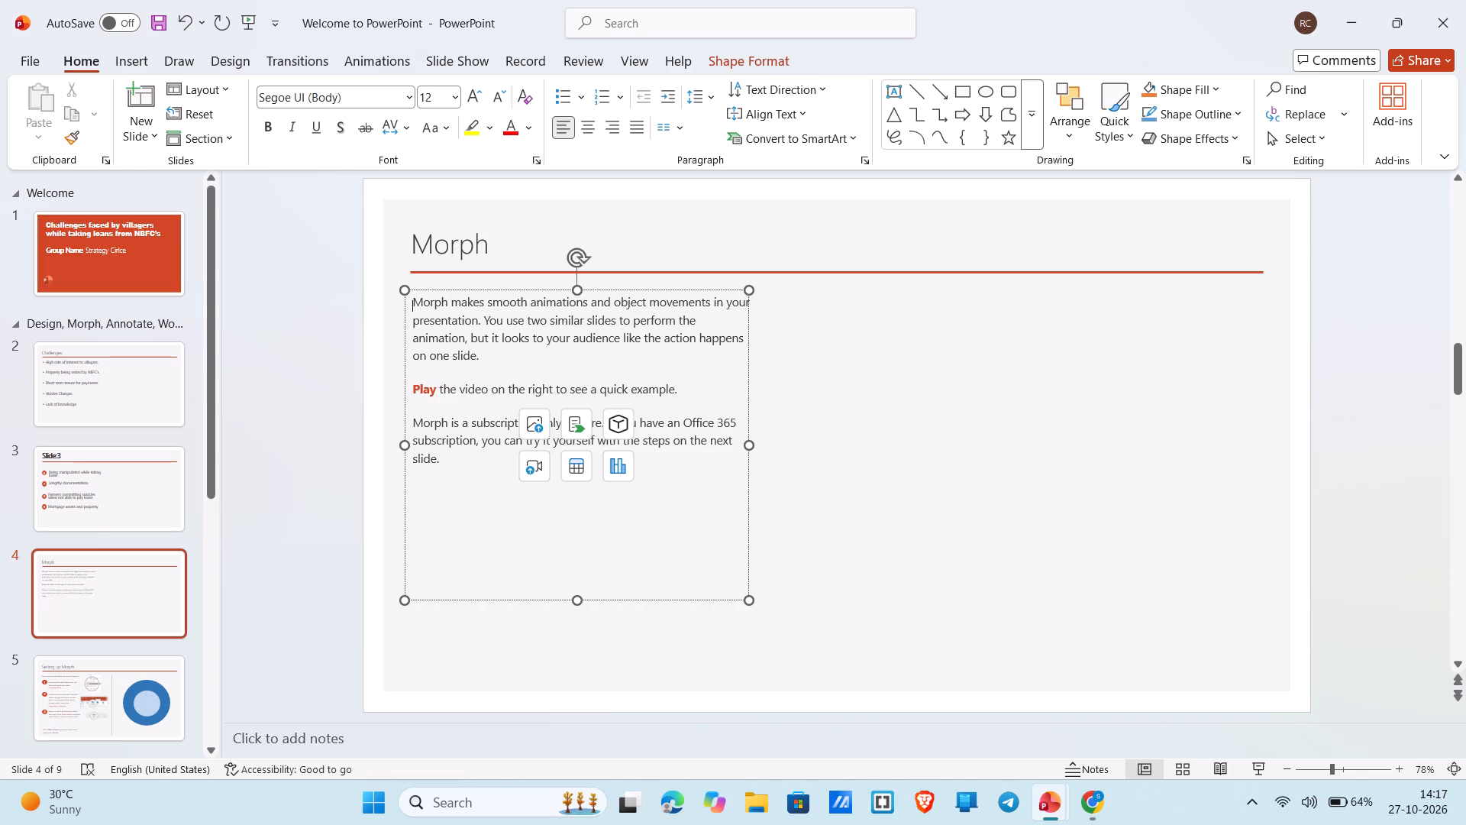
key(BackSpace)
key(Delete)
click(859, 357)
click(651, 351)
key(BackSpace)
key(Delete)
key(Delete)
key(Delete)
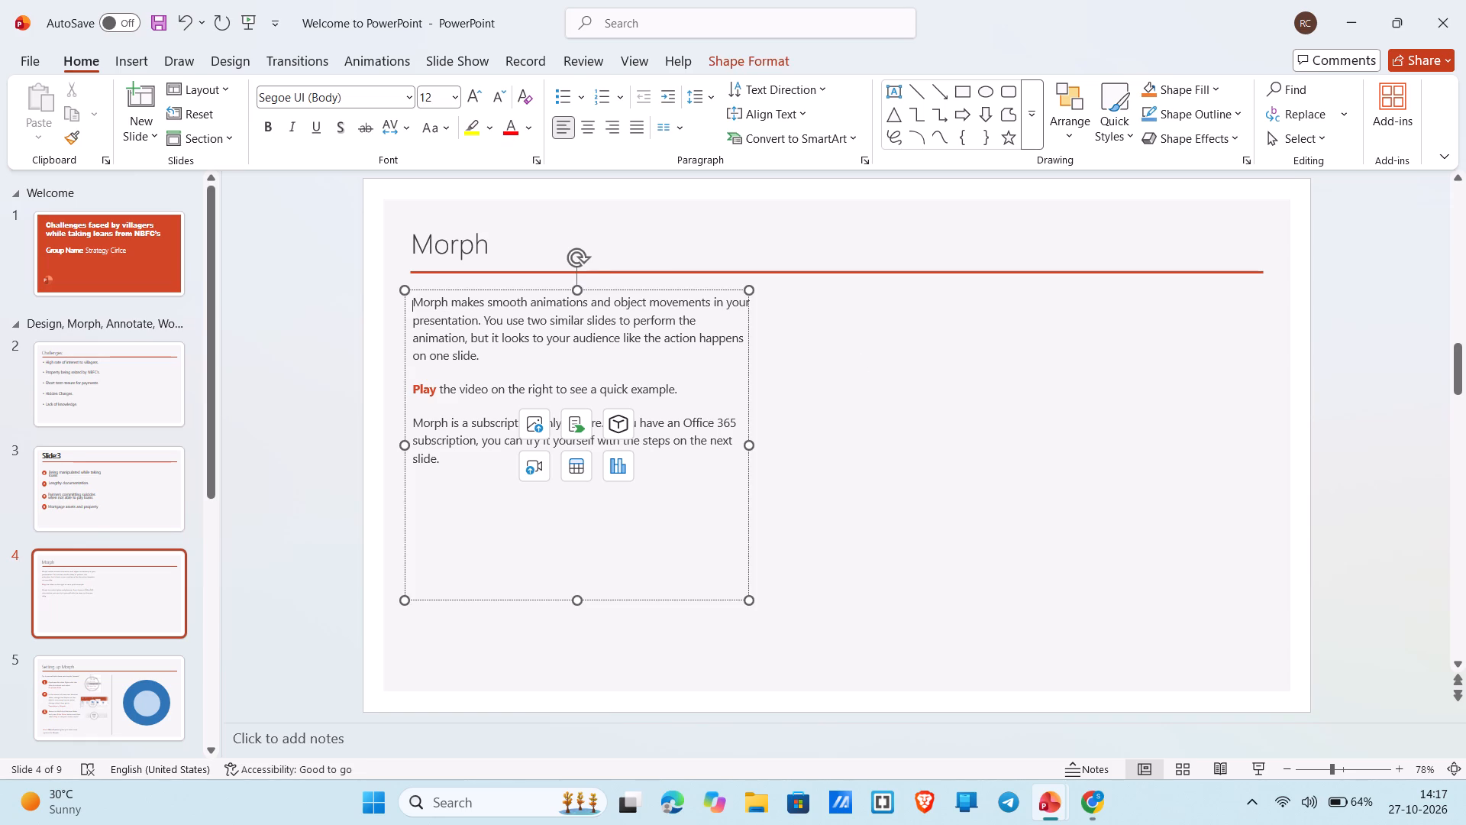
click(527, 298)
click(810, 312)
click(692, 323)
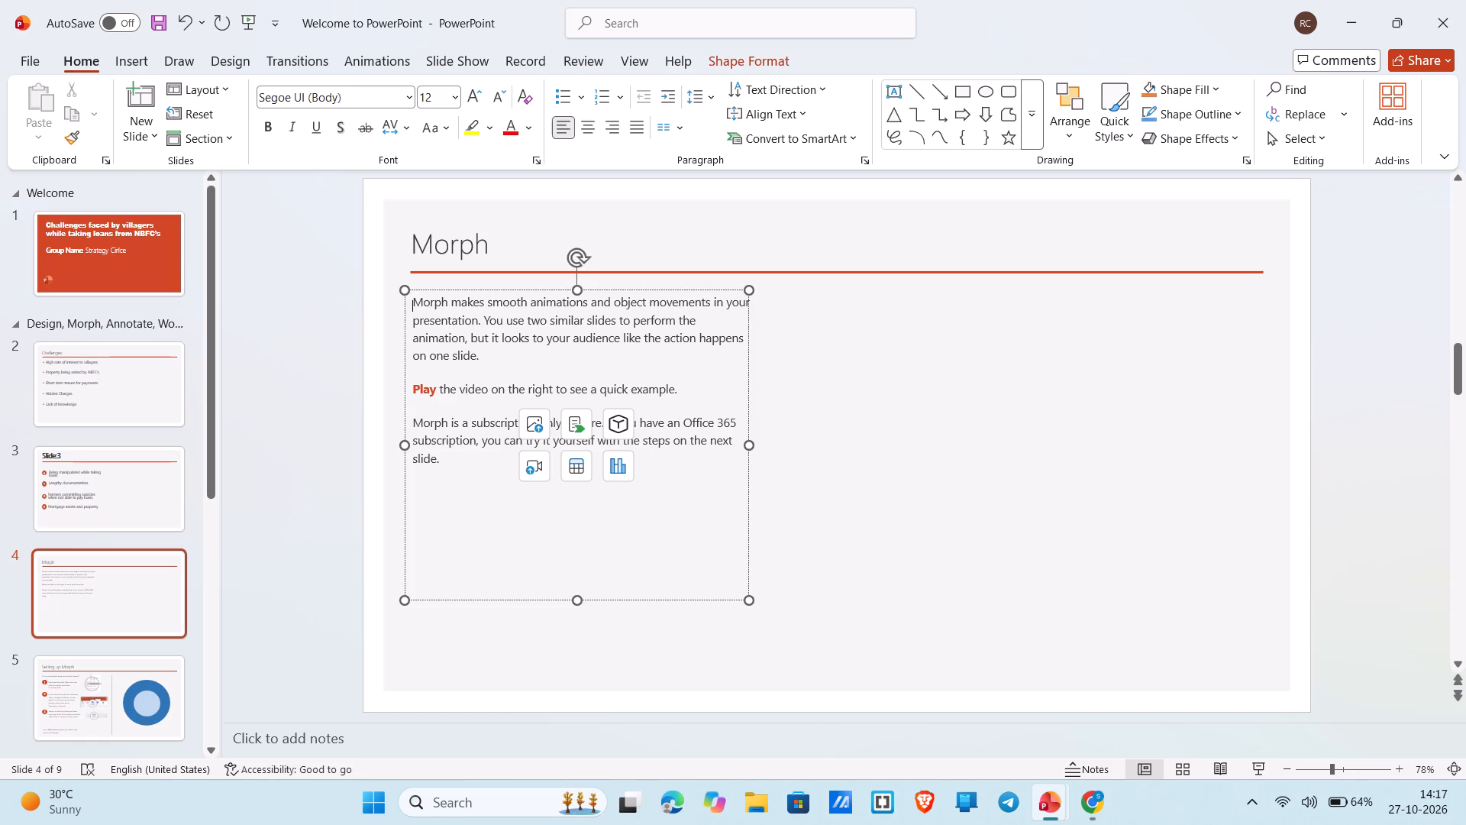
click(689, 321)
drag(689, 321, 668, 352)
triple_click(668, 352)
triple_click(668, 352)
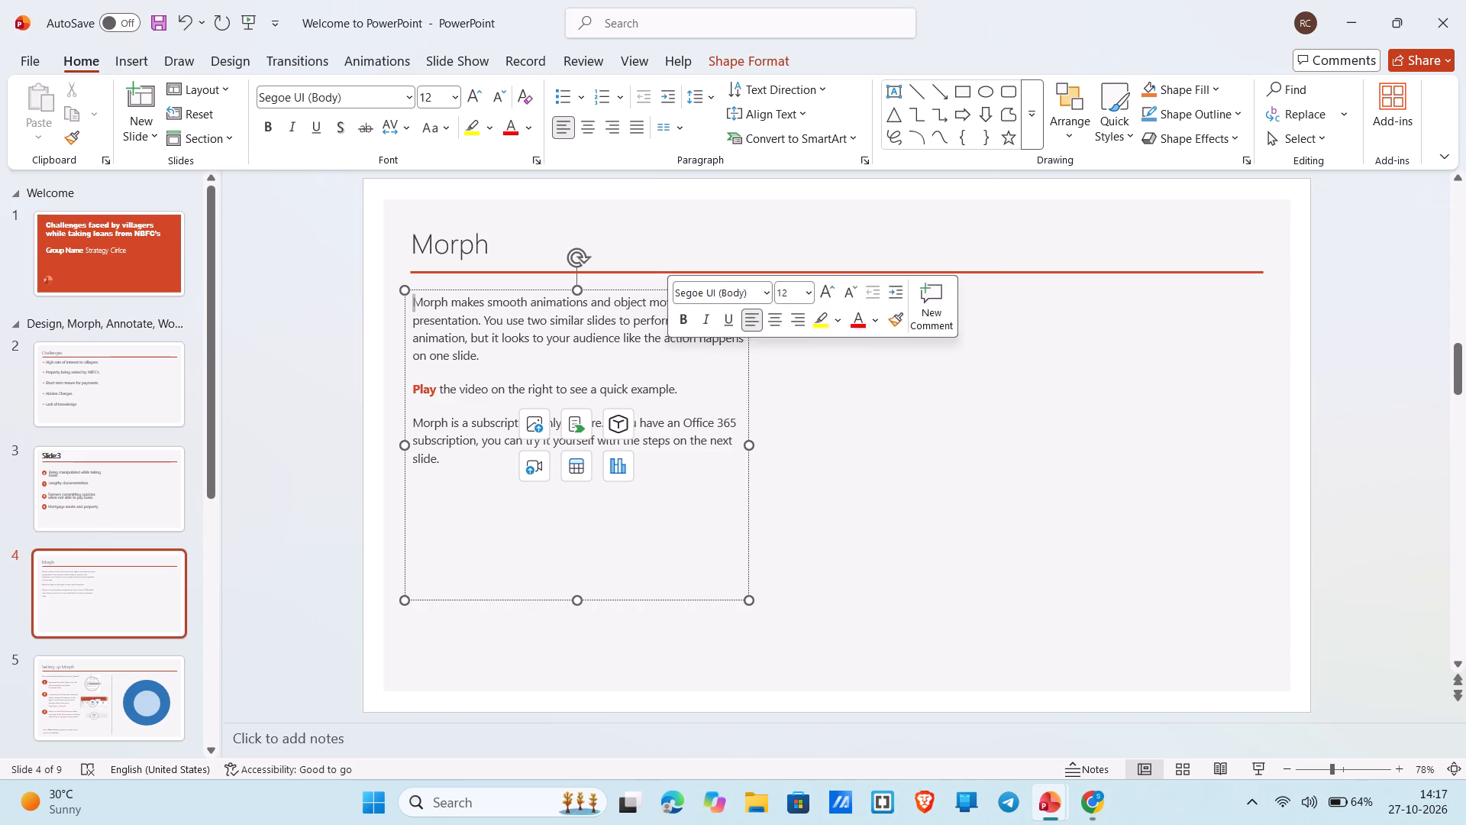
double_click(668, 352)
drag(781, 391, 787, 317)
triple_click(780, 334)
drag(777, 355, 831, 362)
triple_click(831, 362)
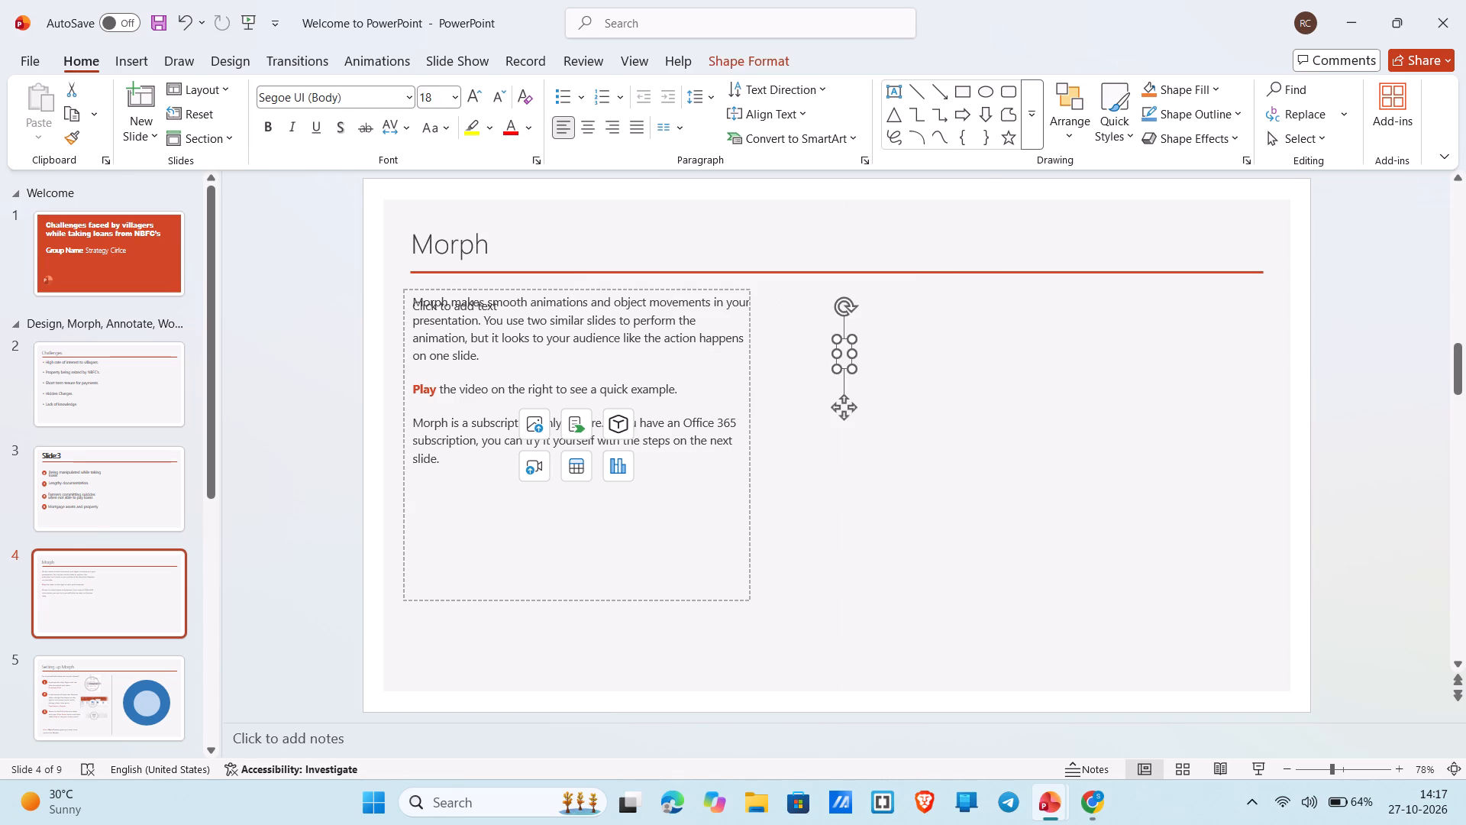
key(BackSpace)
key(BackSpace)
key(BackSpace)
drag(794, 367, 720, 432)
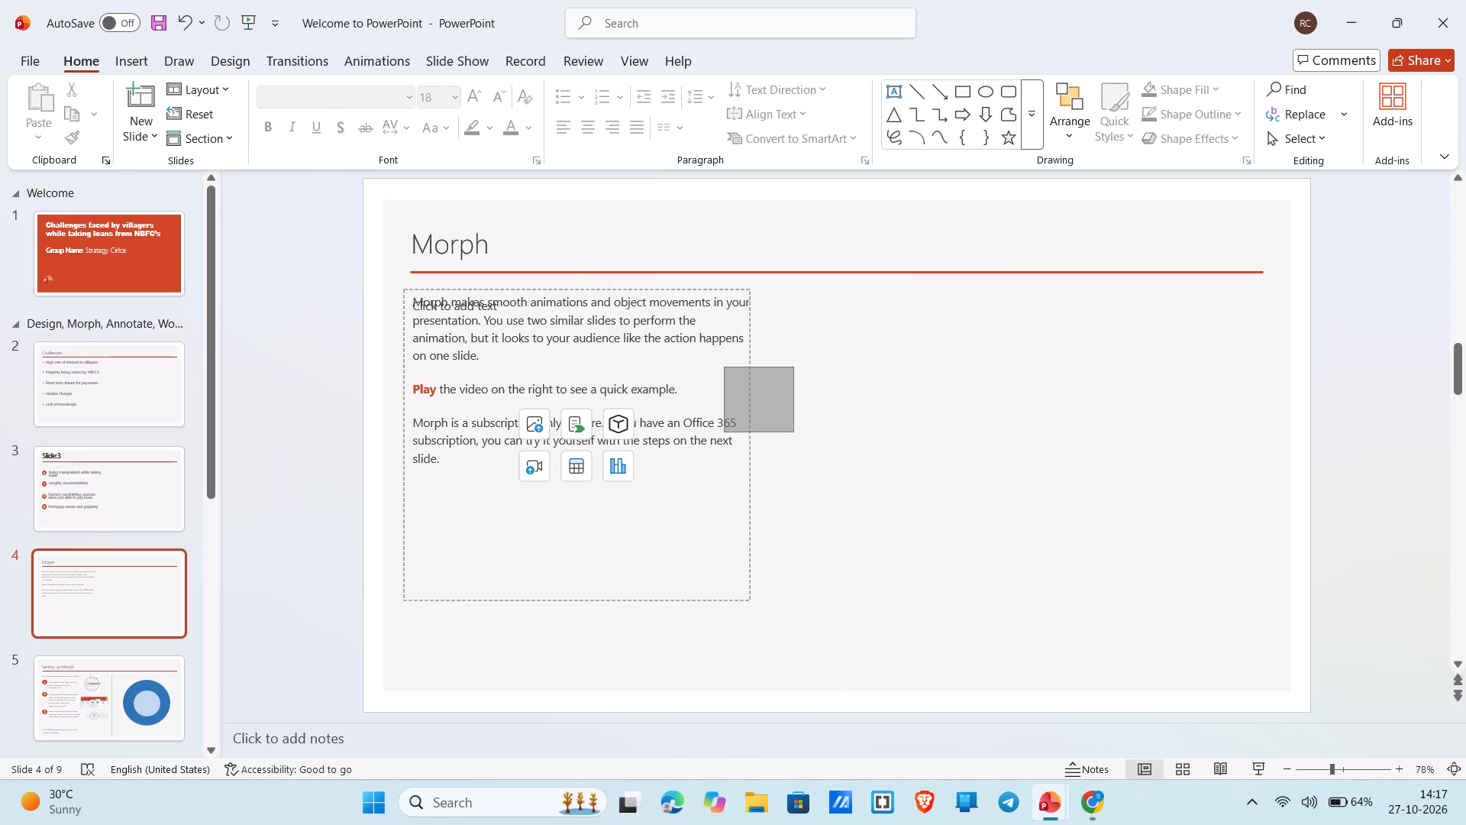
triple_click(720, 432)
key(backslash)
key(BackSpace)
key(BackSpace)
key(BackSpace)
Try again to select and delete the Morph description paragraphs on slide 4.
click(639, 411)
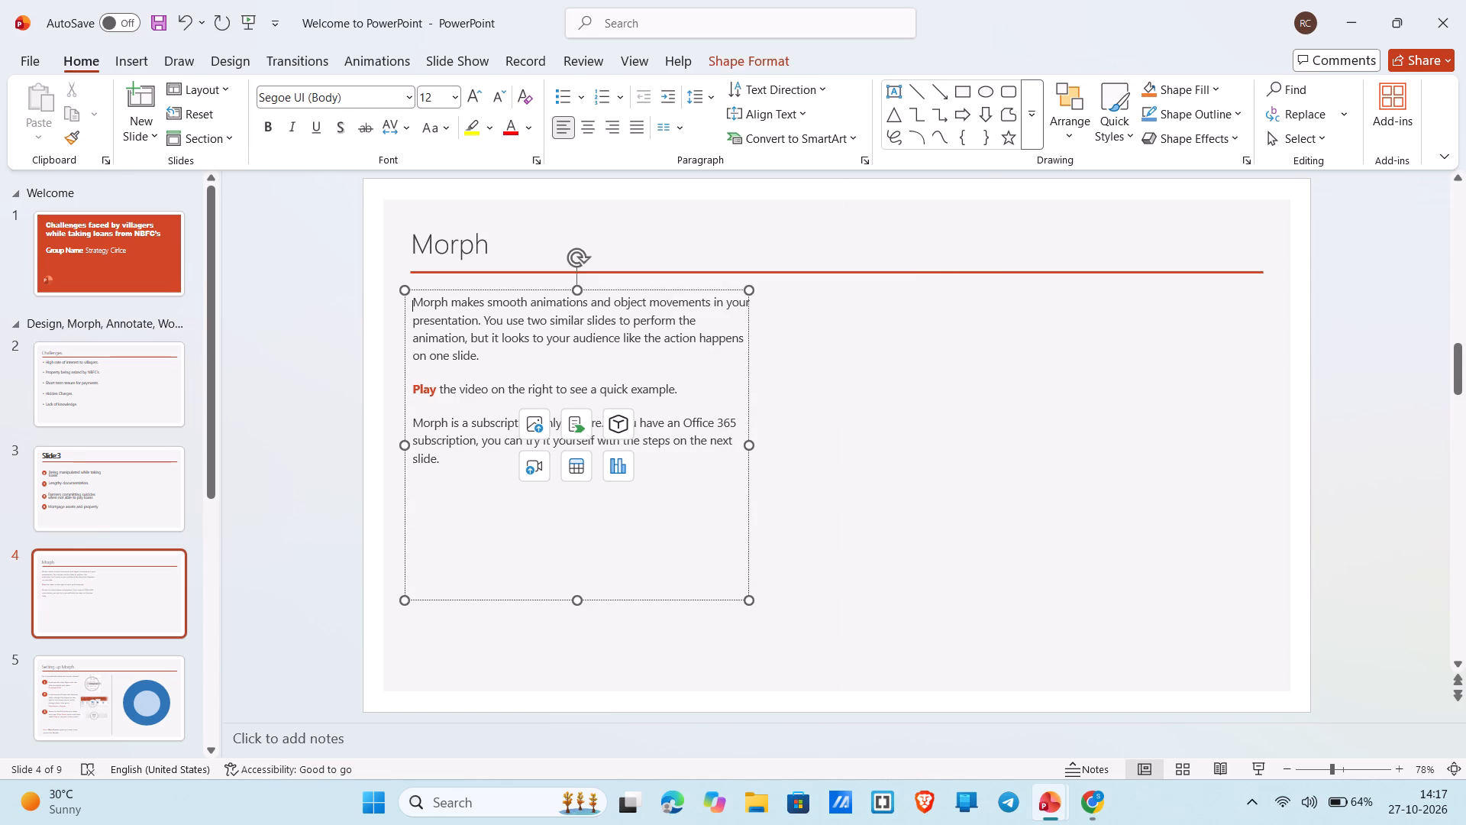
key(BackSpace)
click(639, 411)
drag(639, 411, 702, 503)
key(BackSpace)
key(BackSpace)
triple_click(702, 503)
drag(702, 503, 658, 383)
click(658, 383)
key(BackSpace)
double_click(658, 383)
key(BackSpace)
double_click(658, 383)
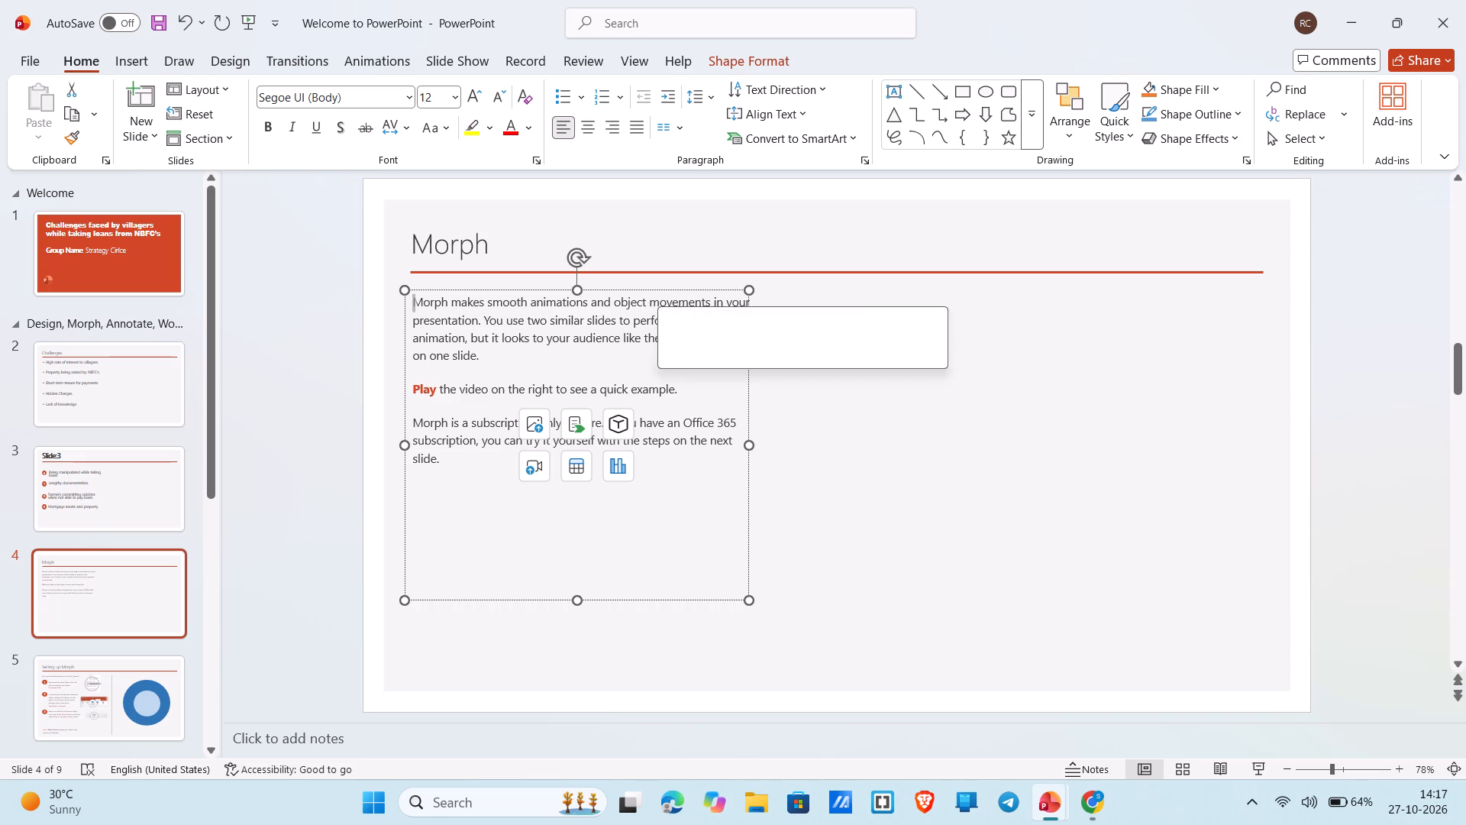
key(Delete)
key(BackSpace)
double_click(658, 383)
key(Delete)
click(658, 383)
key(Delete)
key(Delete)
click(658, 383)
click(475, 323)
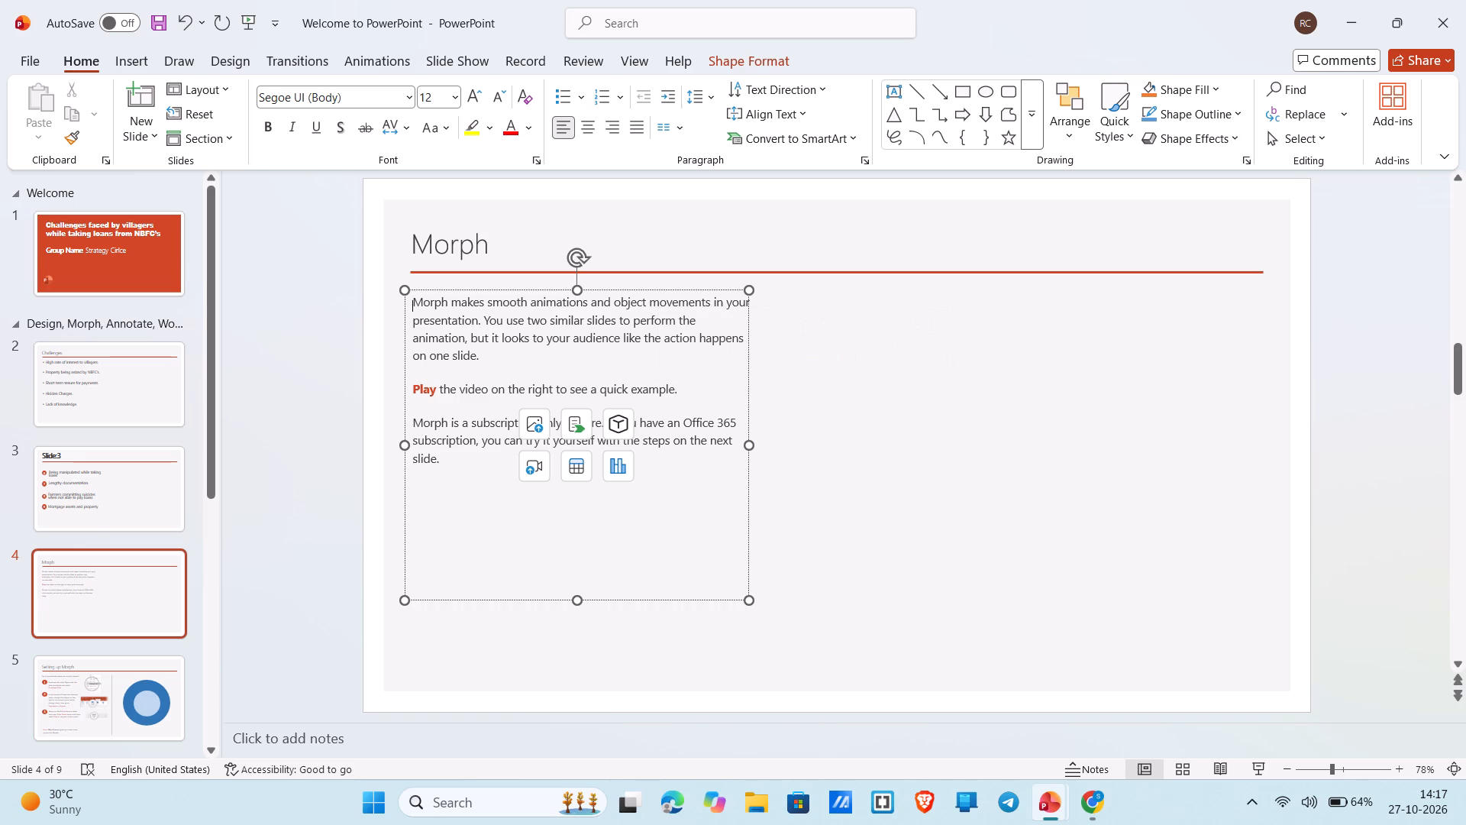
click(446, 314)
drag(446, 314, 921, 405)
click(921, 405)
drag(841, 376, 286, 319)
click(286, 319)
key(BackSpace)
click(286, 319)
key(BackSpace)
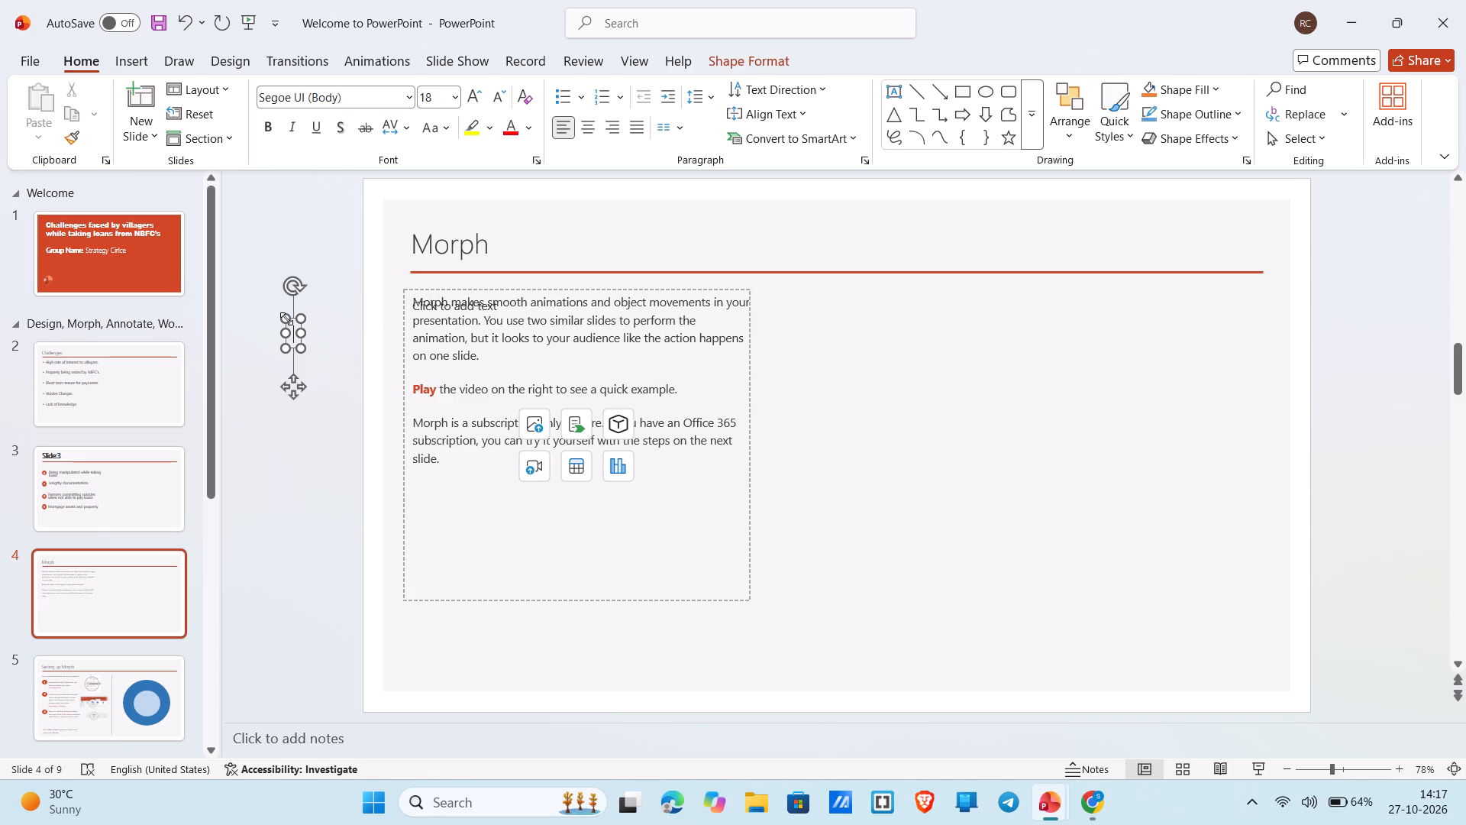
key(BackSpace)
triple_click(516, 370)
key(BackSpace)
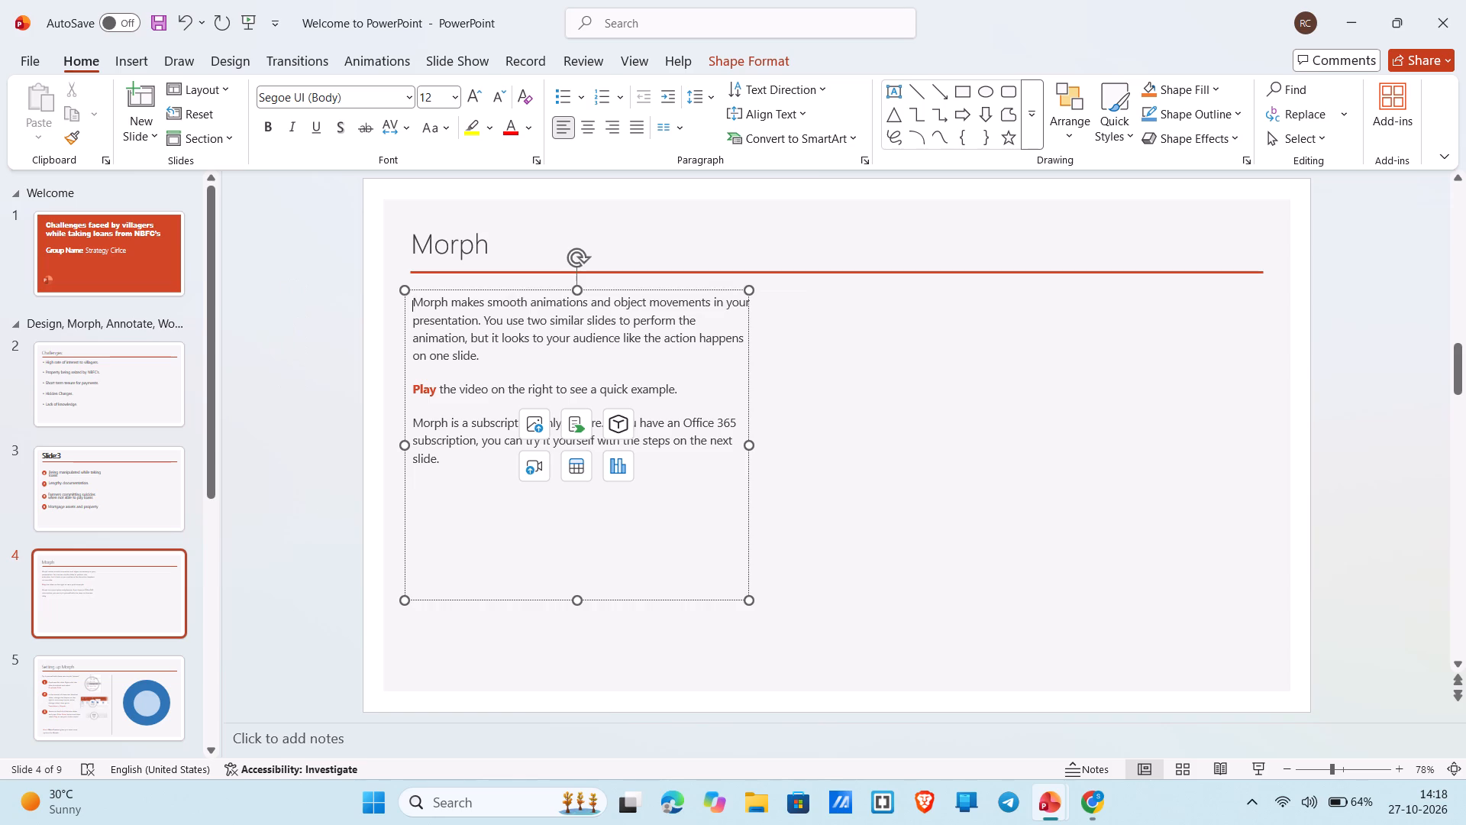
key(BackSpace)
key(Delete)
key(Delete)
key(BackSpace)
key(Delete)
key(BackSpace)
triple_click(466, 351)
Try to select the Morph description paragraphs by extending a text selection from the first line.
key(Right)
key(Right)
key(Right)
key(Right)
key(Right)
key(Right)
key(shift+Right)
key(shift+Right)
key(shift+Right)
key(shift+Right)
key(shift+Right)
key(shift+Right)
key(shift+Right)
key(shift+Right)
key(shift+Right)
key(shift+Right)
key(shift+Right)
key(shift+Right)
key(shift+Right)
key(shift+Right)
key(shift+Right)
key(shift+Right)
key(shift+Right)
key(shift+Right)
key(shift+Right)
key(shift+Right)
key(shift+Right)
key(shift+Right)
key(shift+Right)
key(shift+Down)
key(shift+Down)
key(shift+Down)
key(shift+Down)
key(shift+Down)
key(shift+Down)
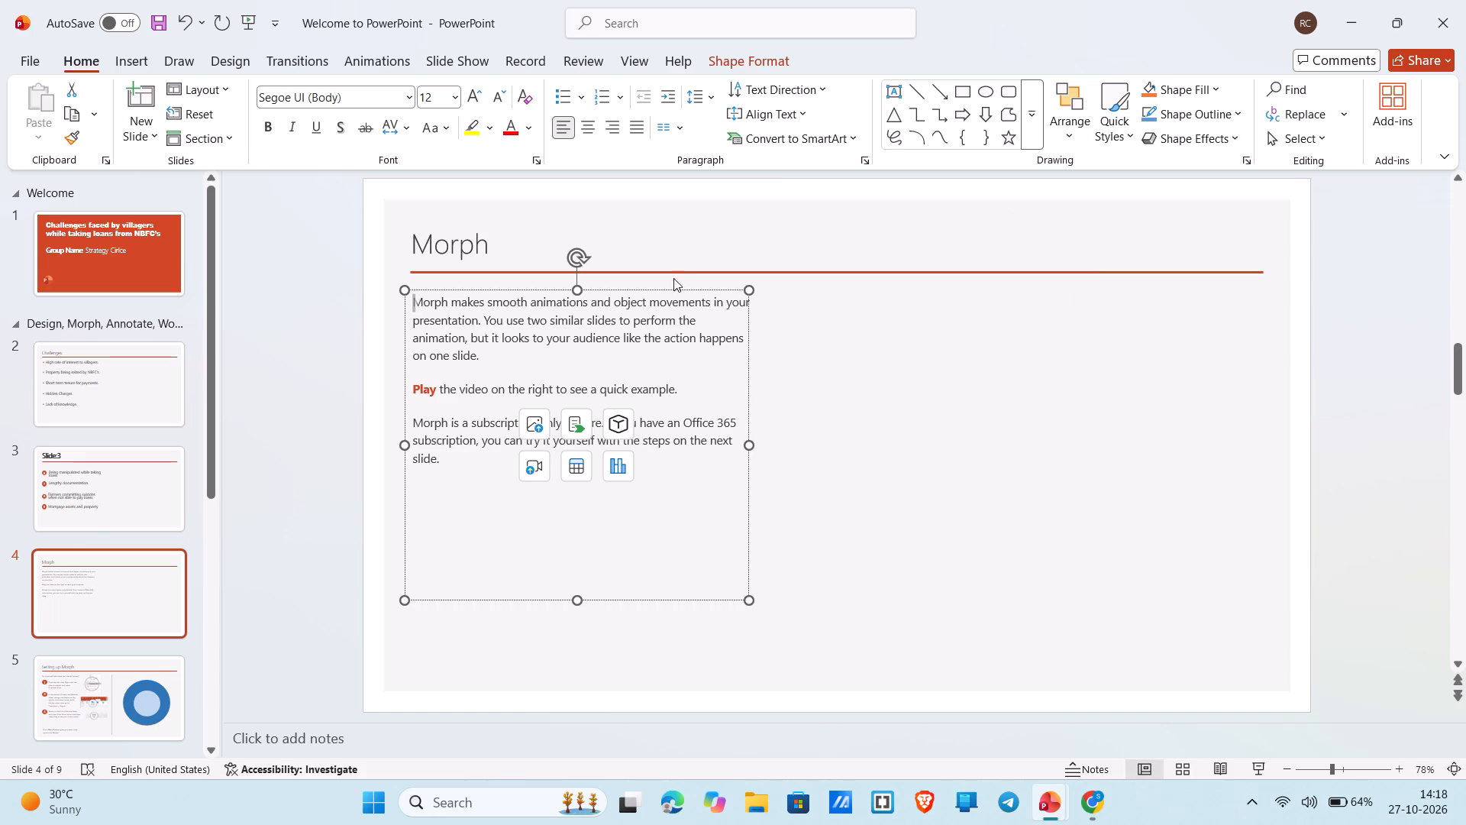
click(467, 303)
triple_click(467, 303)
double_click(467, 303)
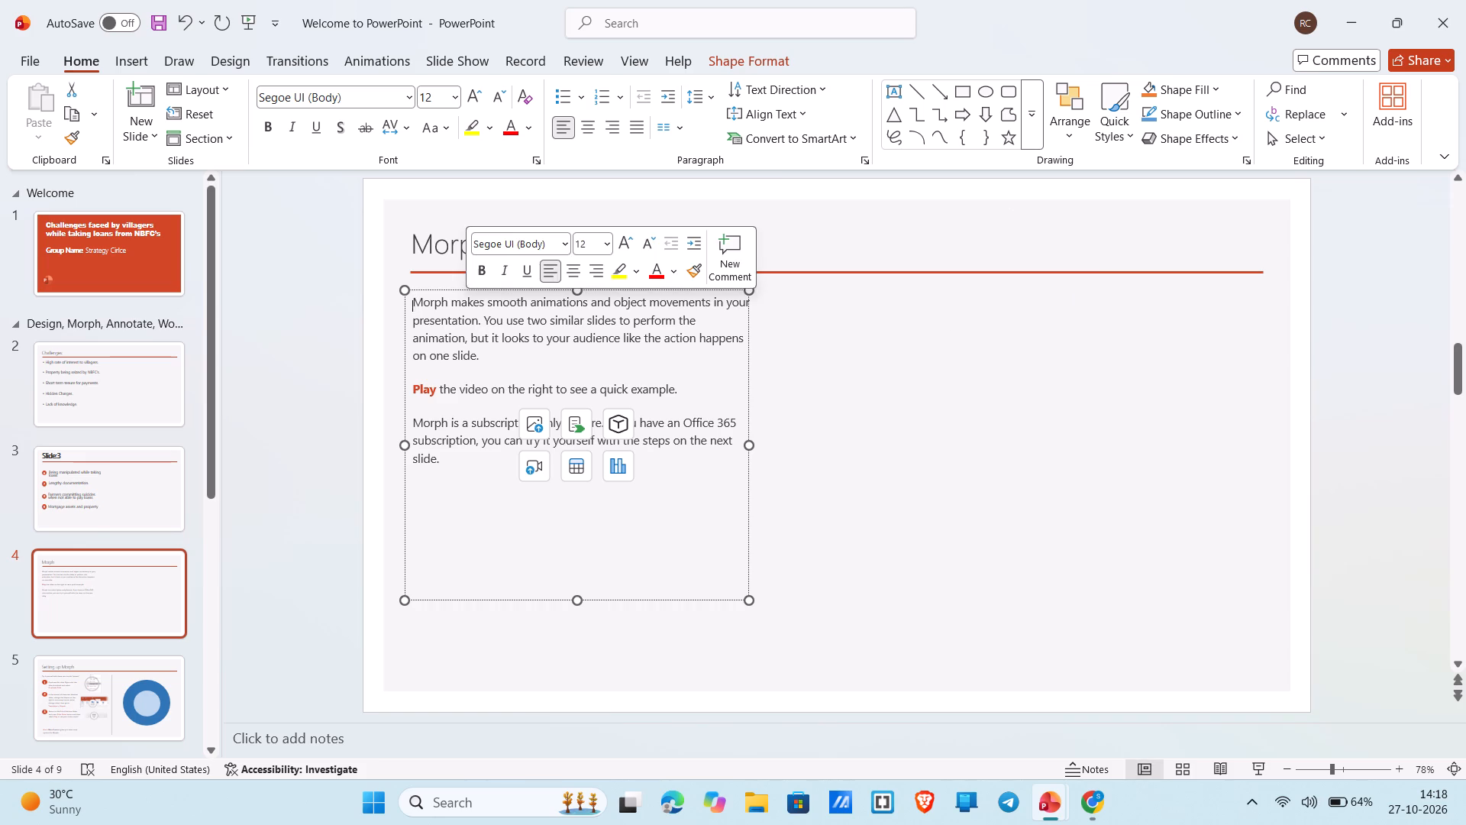
Delete the empty content placeholder that overlaps the Morph description text on slide 4.
drag(612, 157, 577, 285)
double_click(577, 285)
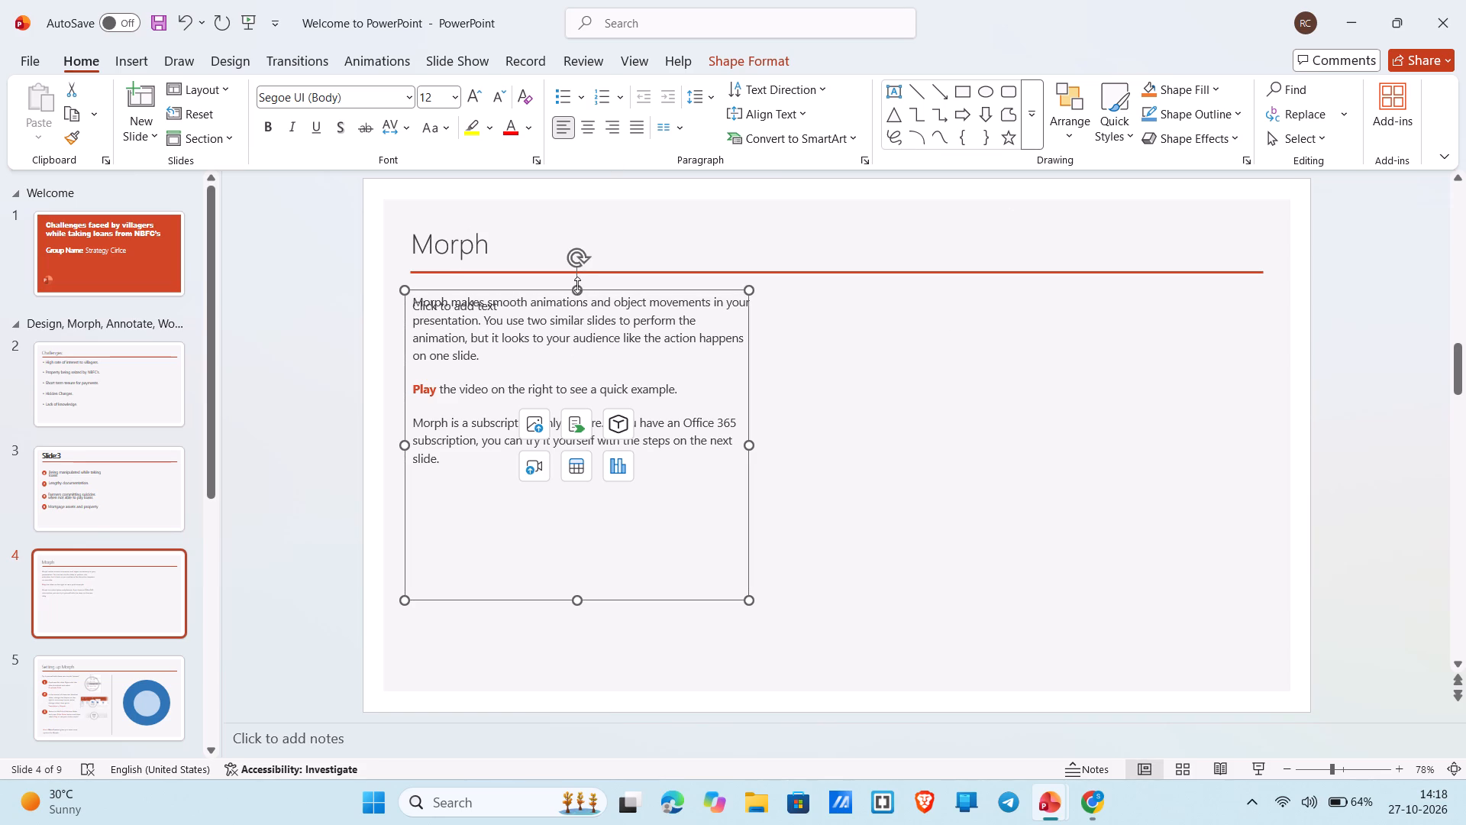
drag(573, 289, 609, 439)
click(612, 482)
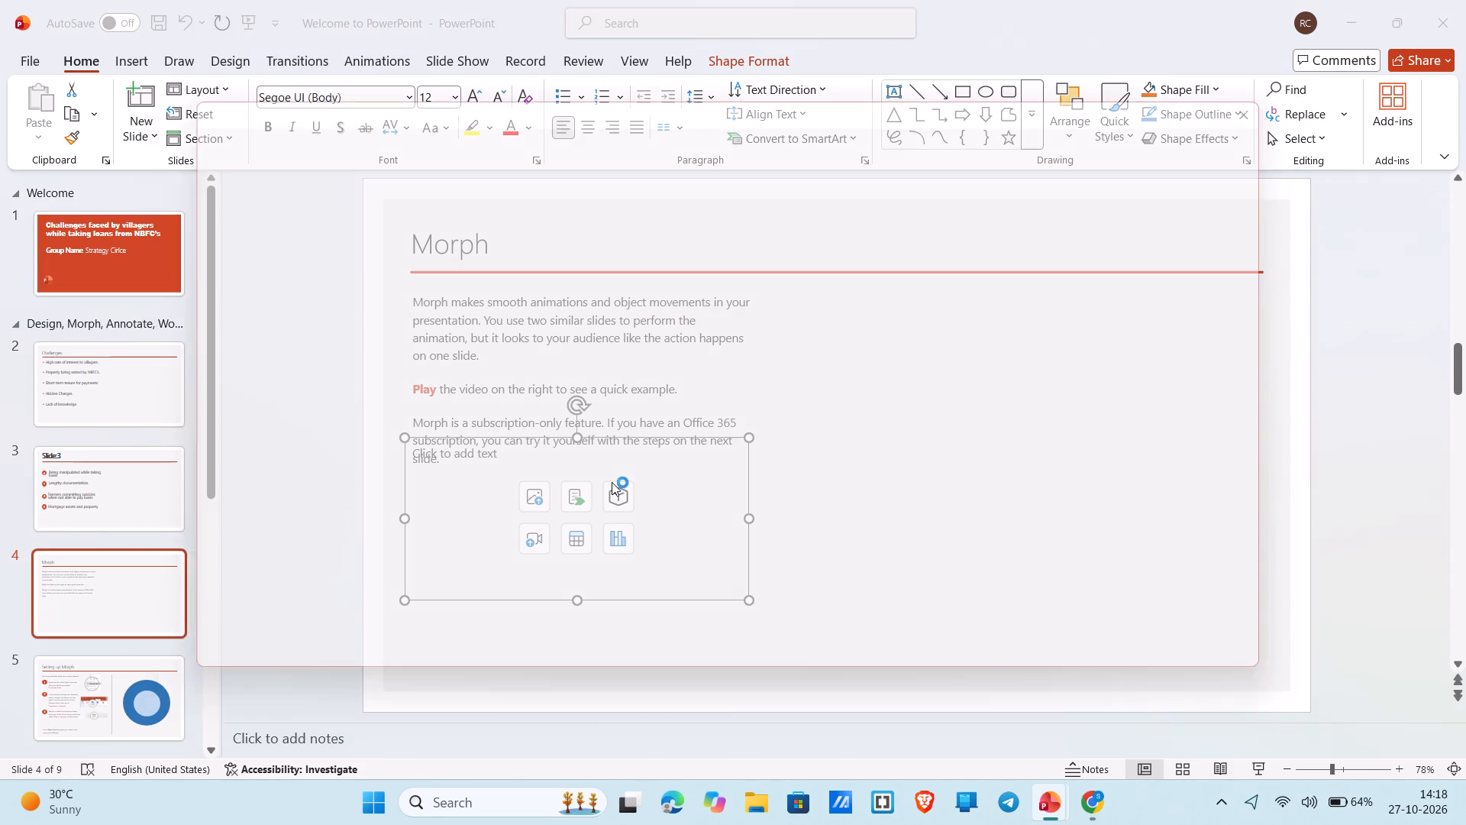
key(BackSpace)
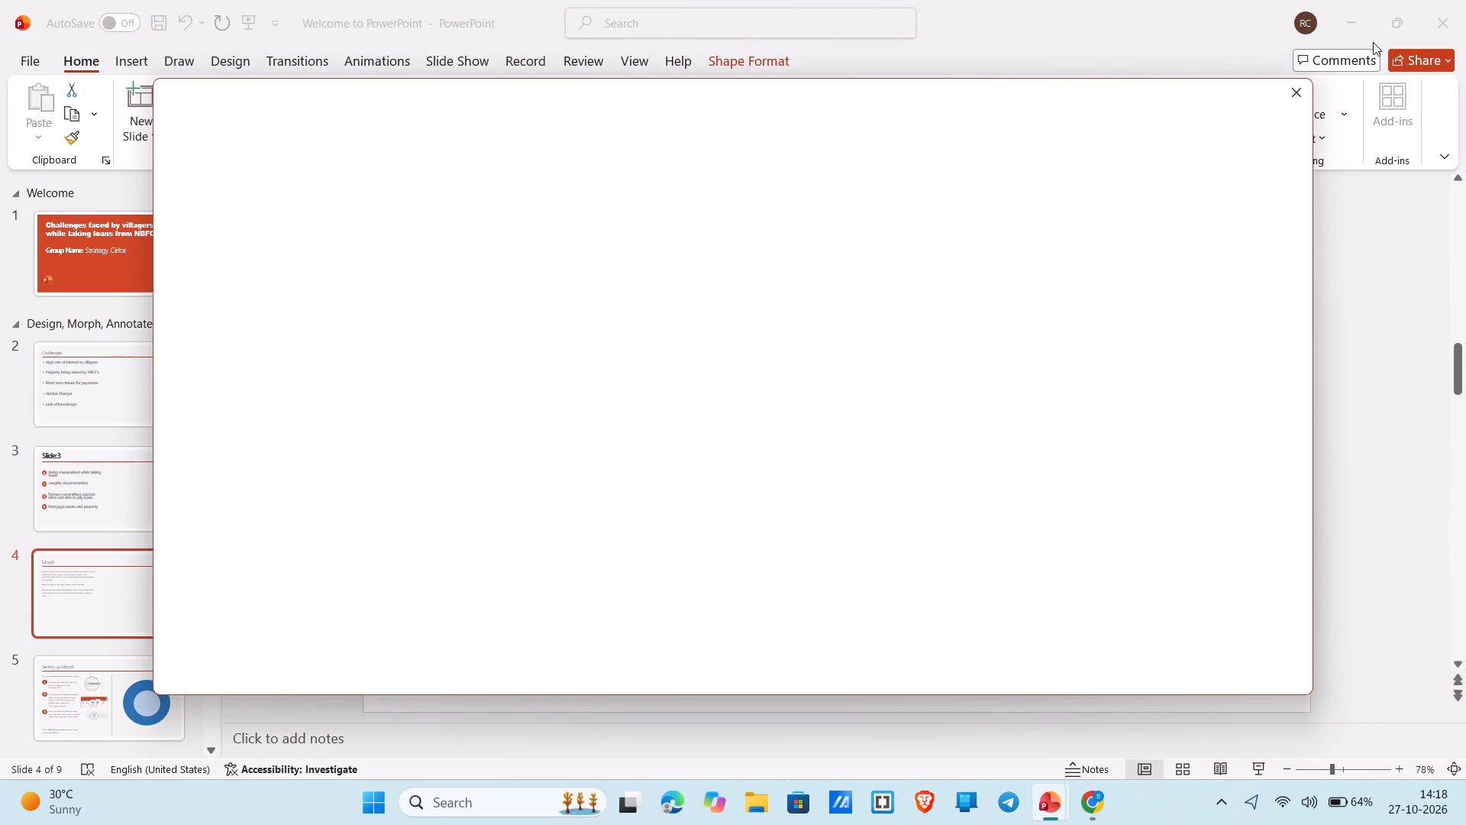
click(1299, 86)
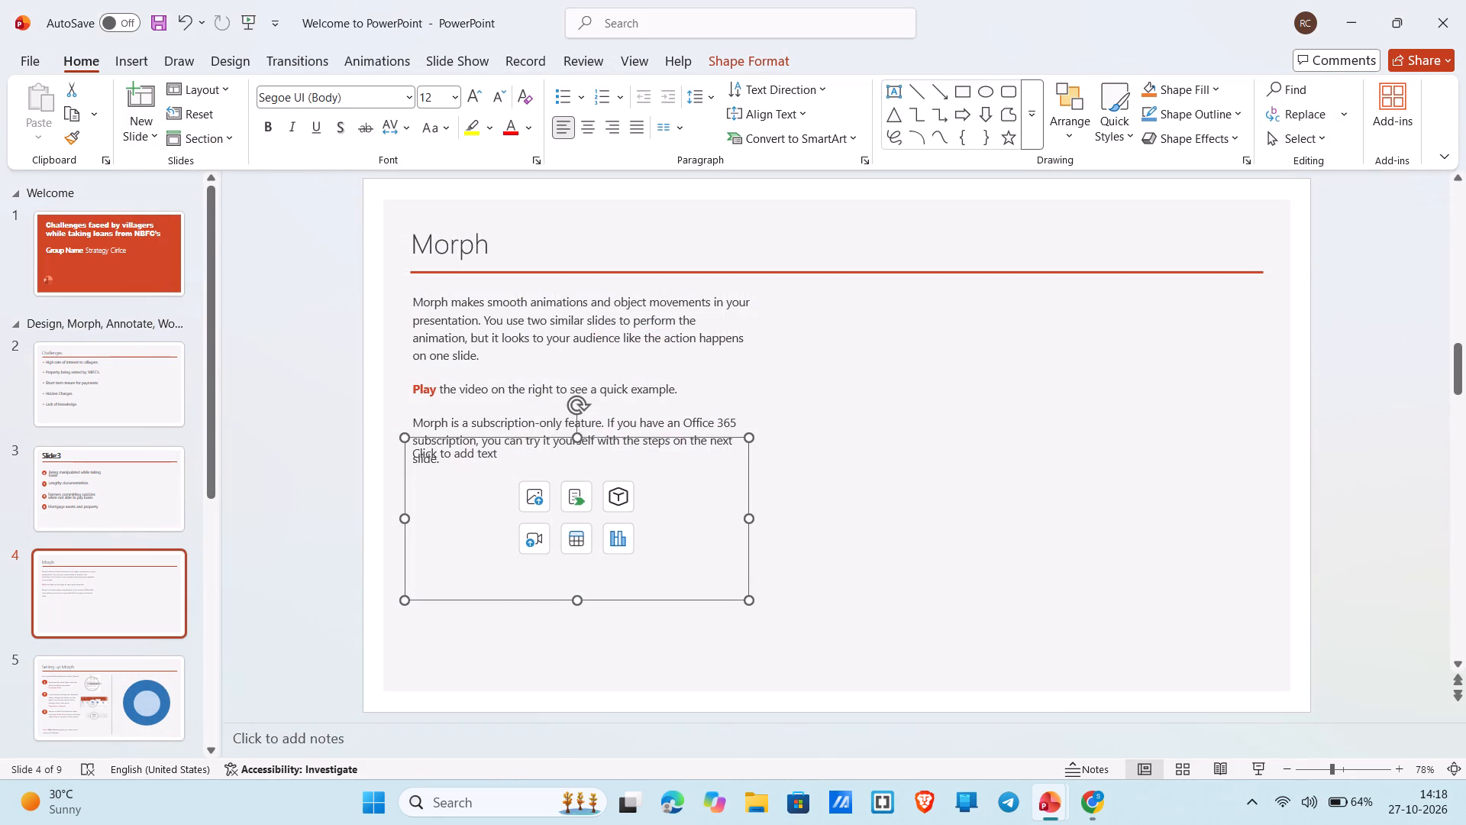
key(BackSpace)
key(Delete)
Delete all of the Morph description text from its text box on slide 4.
click(586, 366)
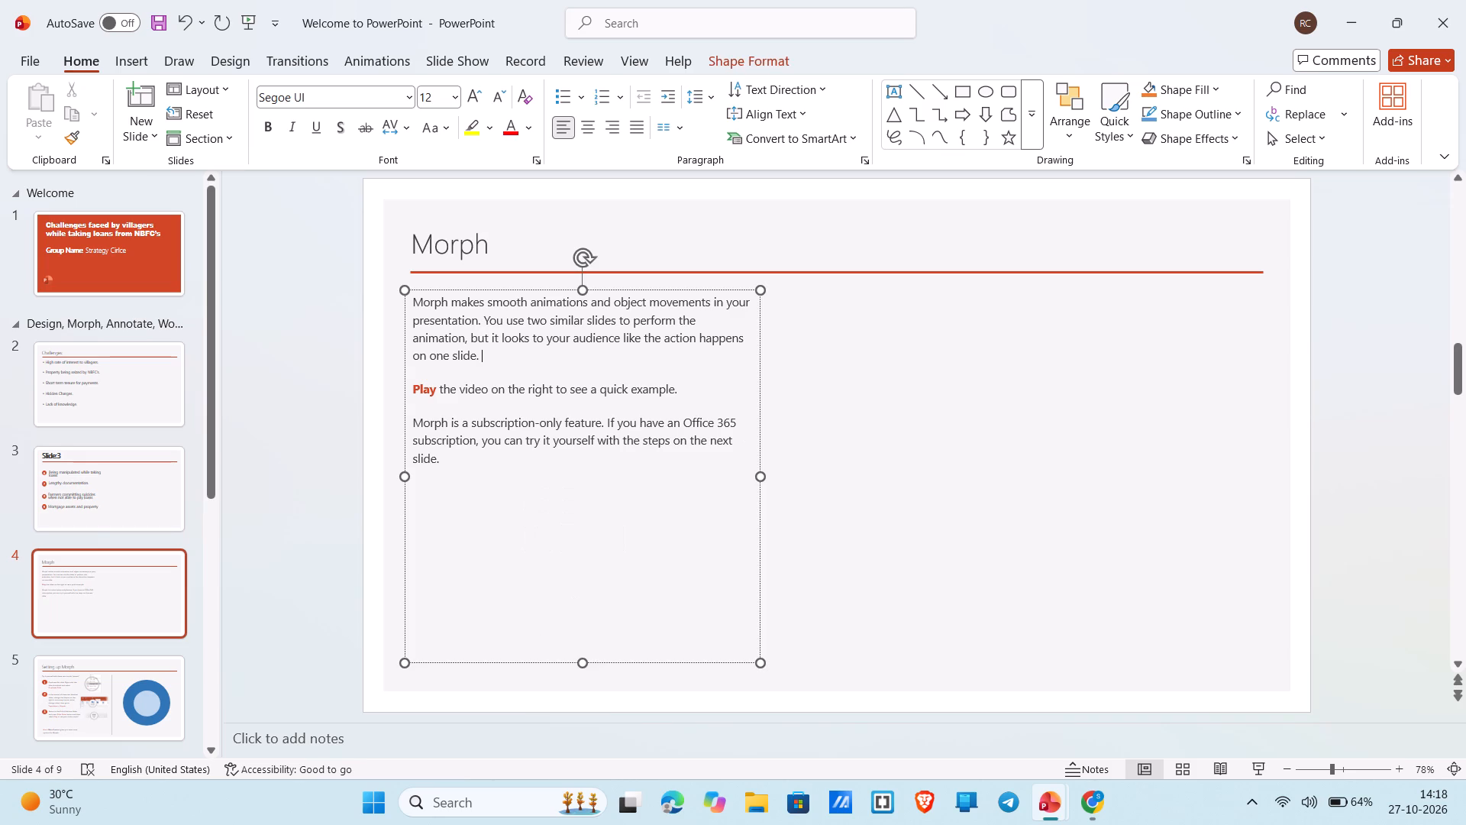
key(BackSpace)
key(ctrl+a)
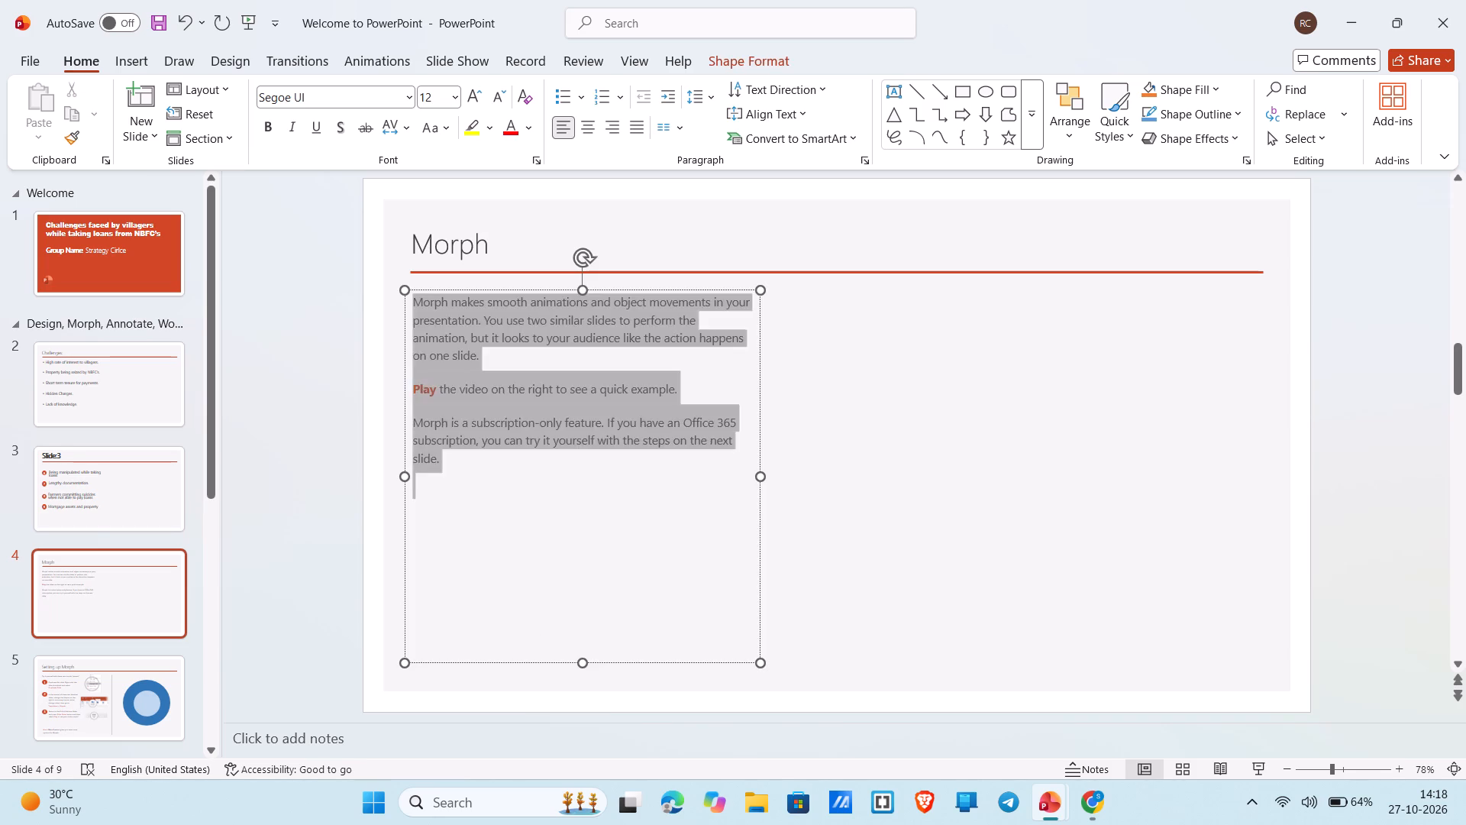
key(BackSpace)
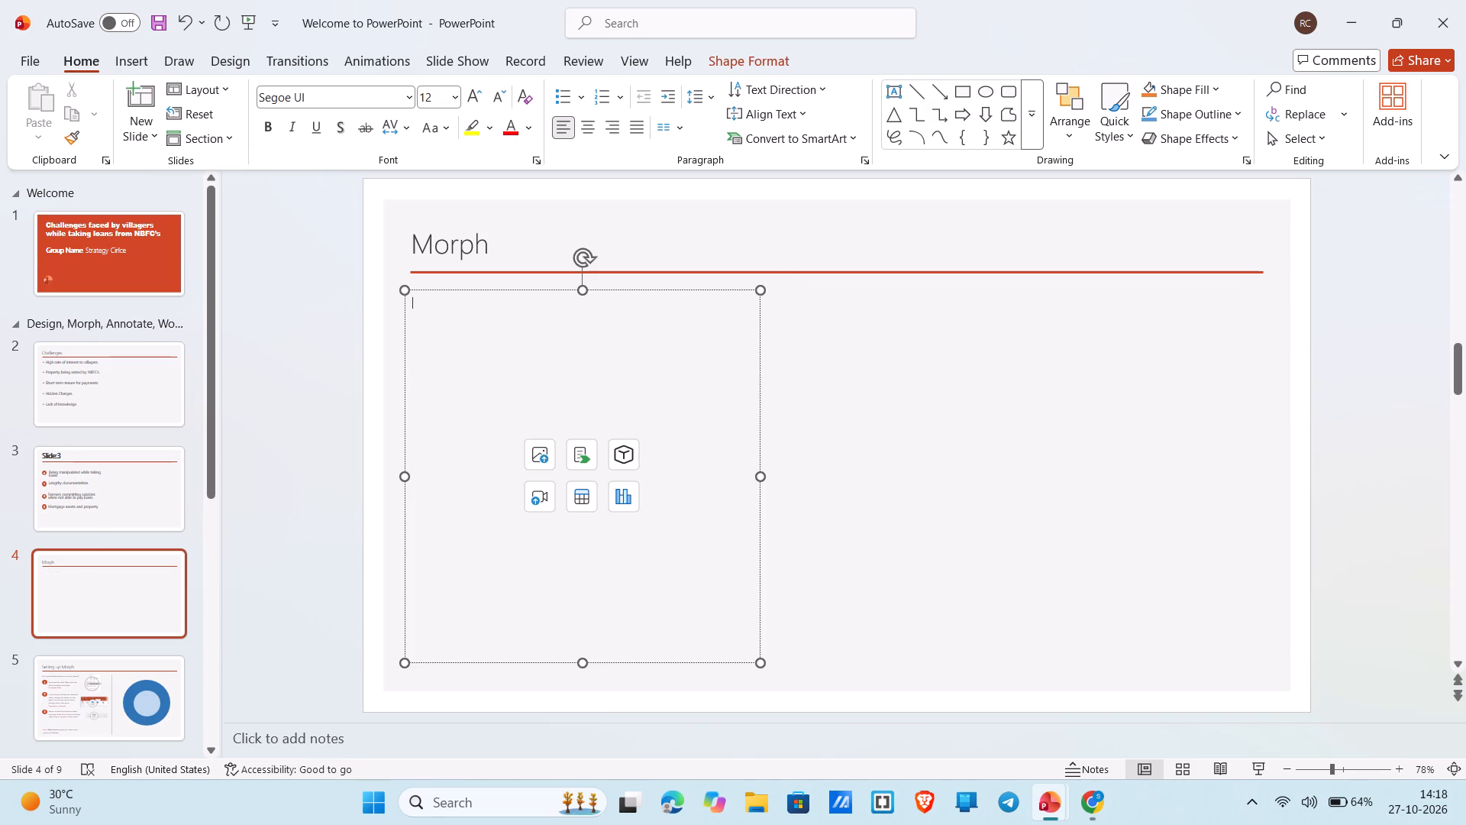
Widen slide 4's emptied text box so that it reaches the end of the red title line.
drag(761, 479, 1232, 474)
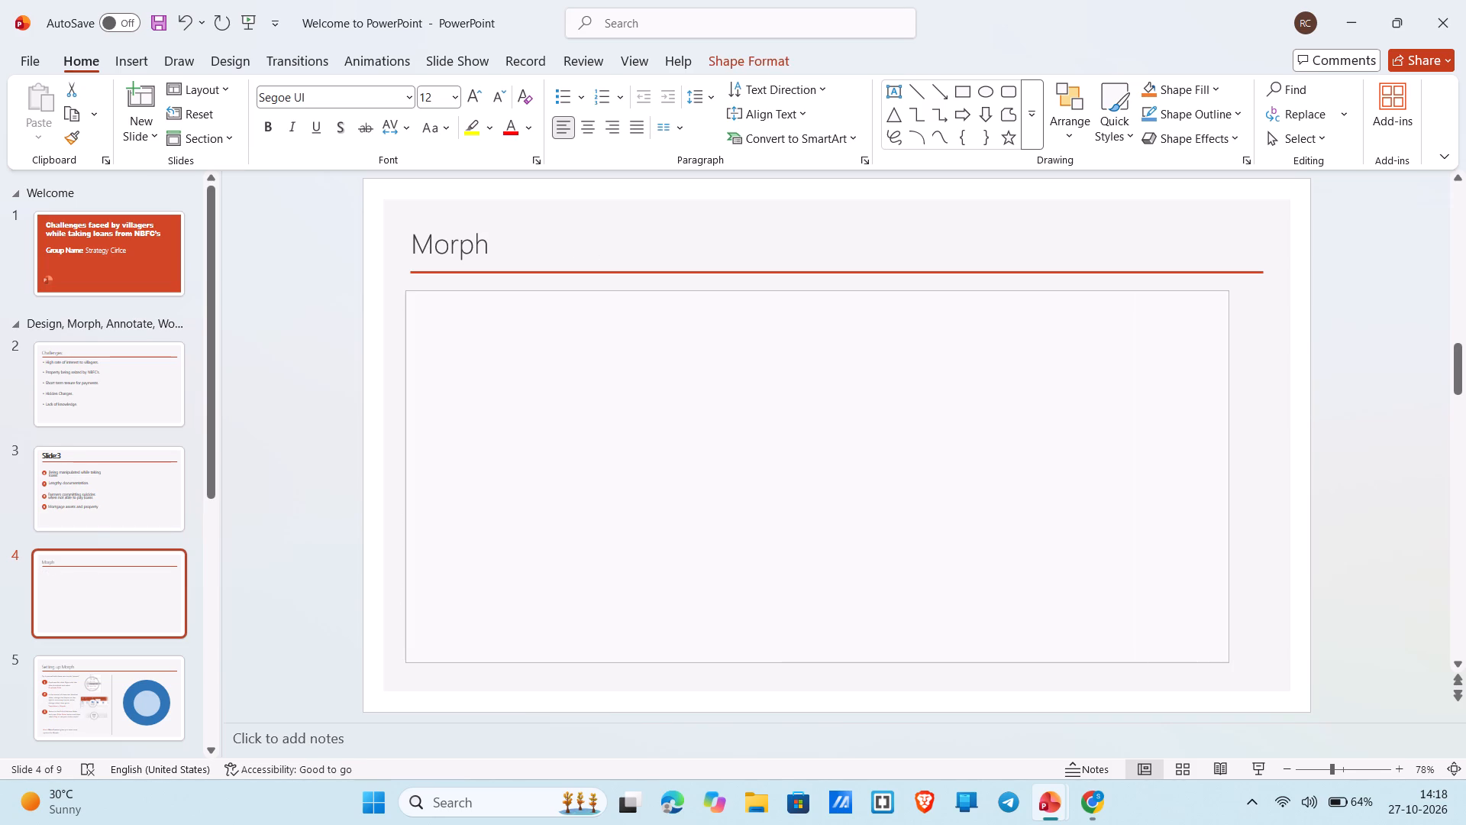
drag(1232, 474, 1262, 471)
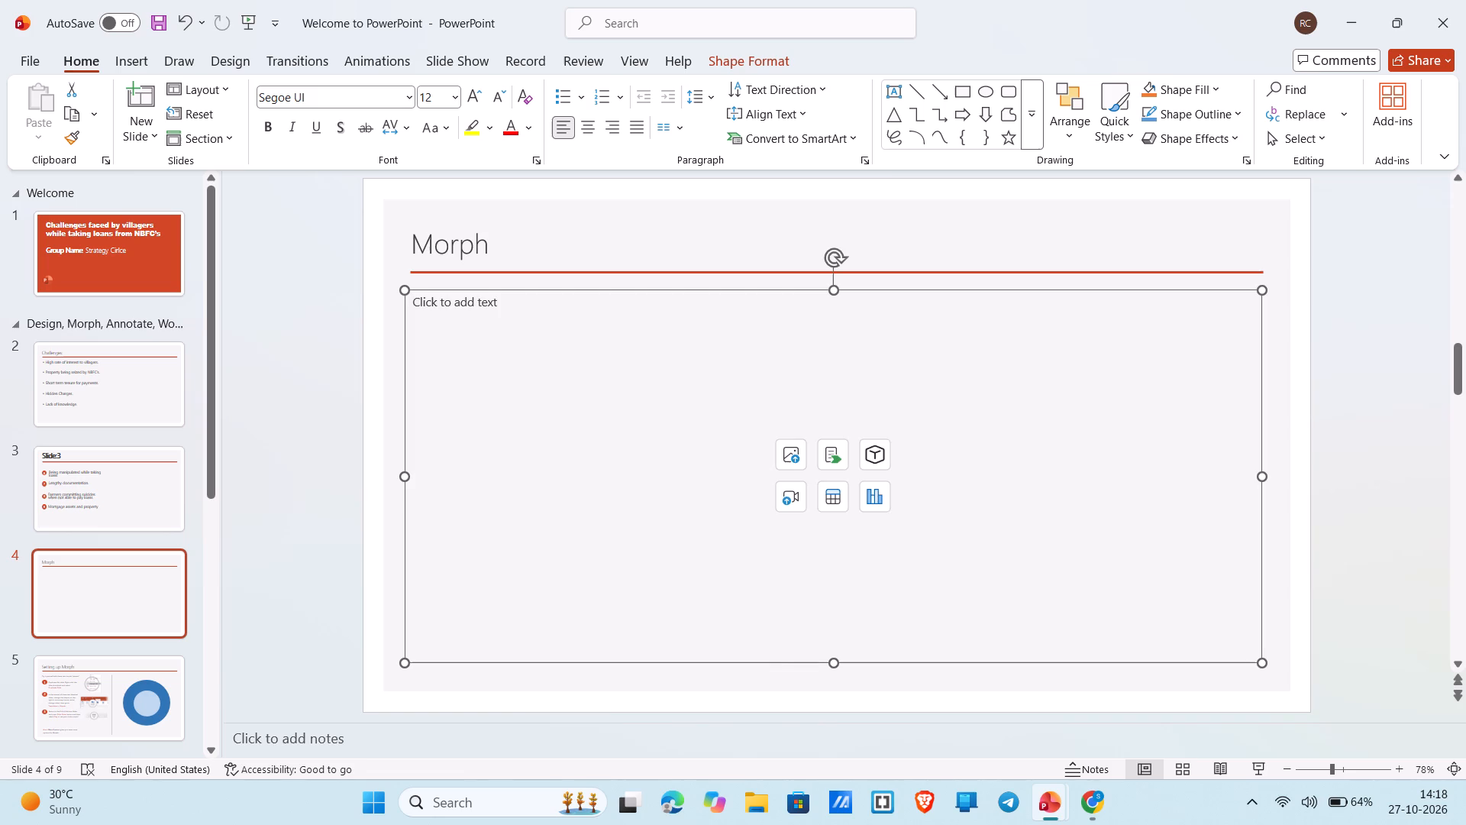
Enter "Natural causes & Uncertainity." in slide 4's empty text box.
text(Na)
text(tural causes)
key(space)
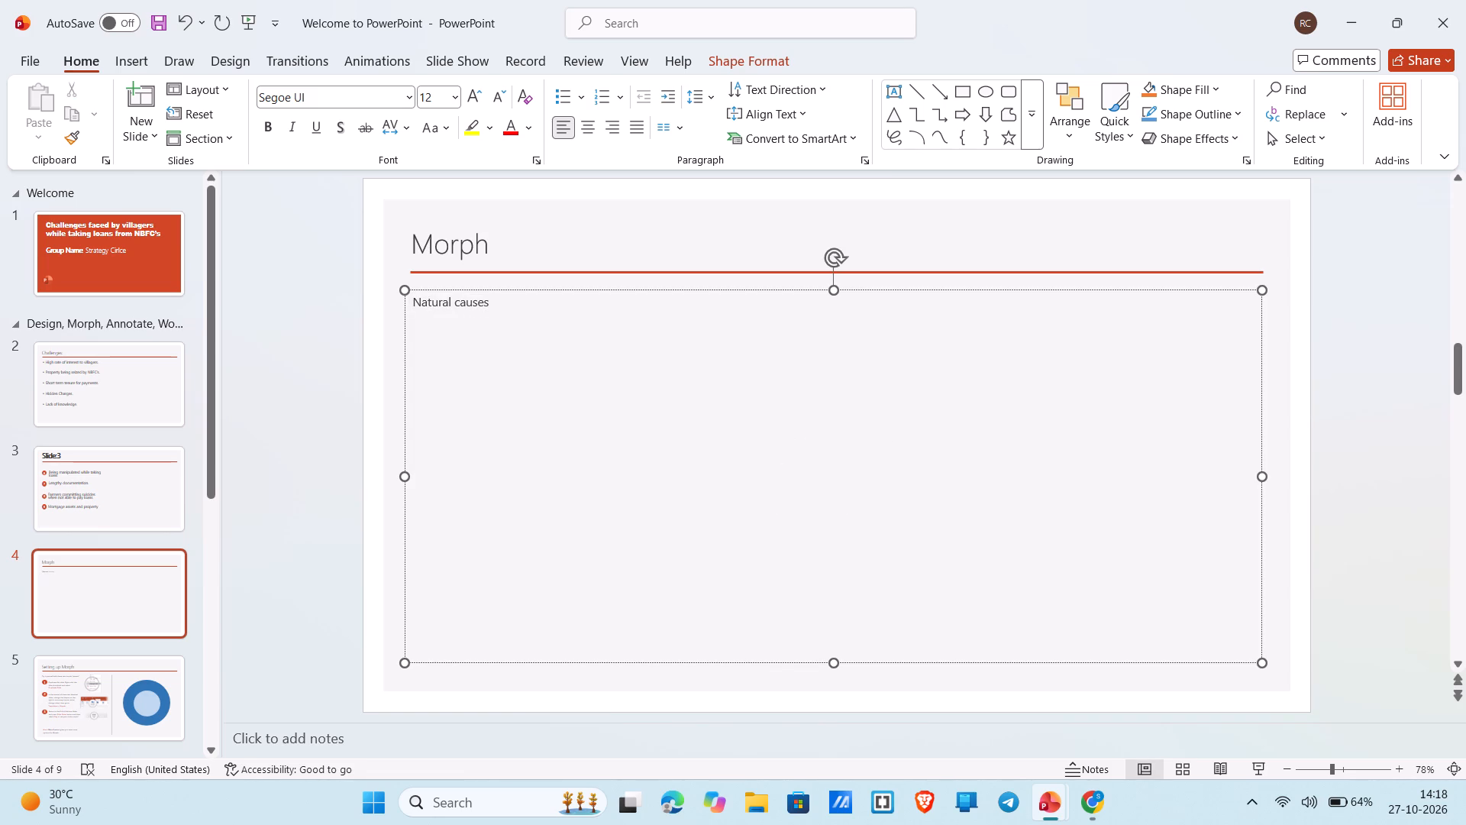
text(&)
key(space)
key(shift+c)
key(shift+BackSpace)
text(U n)
key(Delete)
key(BackSpace)
key(Delete)
key(BackSpace)
text(ncertainity)
key(period)
Set the font size of the "Natural causes & Uncertainity." line to 24.
double_click(555, 309)
click(587, 307)
drag(586, 303, 411, 315)
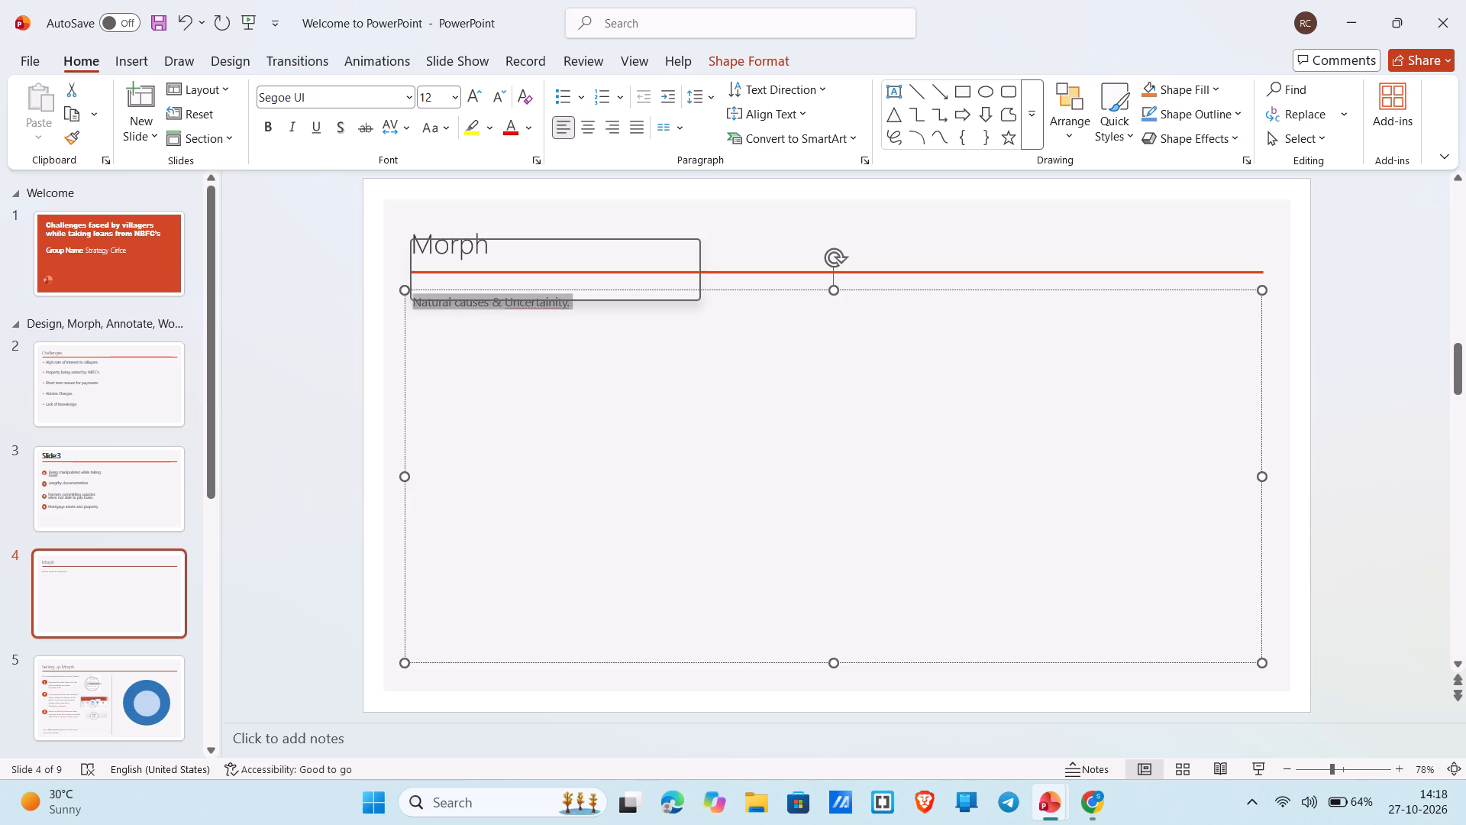
click(449, 100)
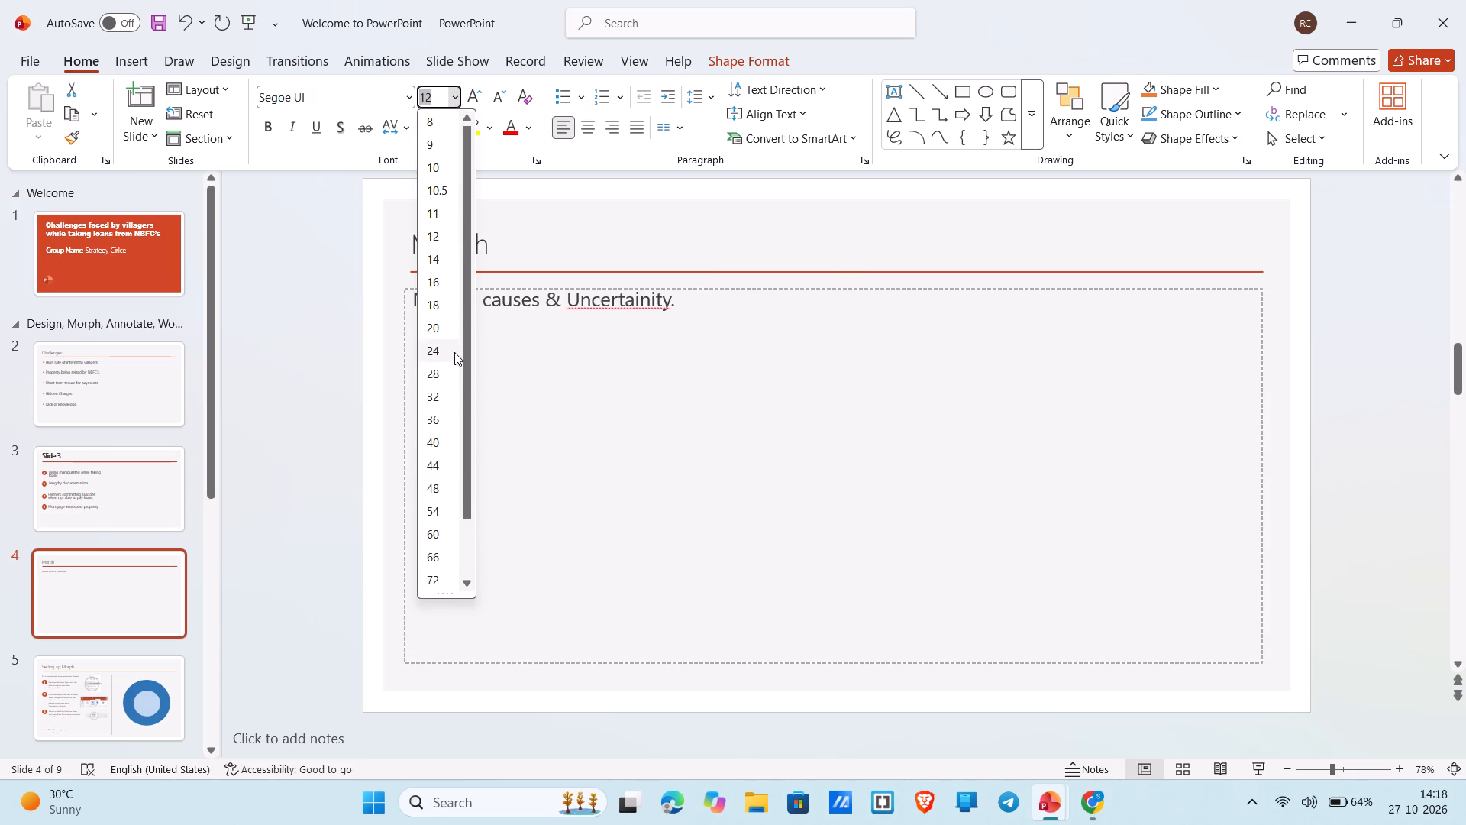
click(450, 354)
click(748, 336)
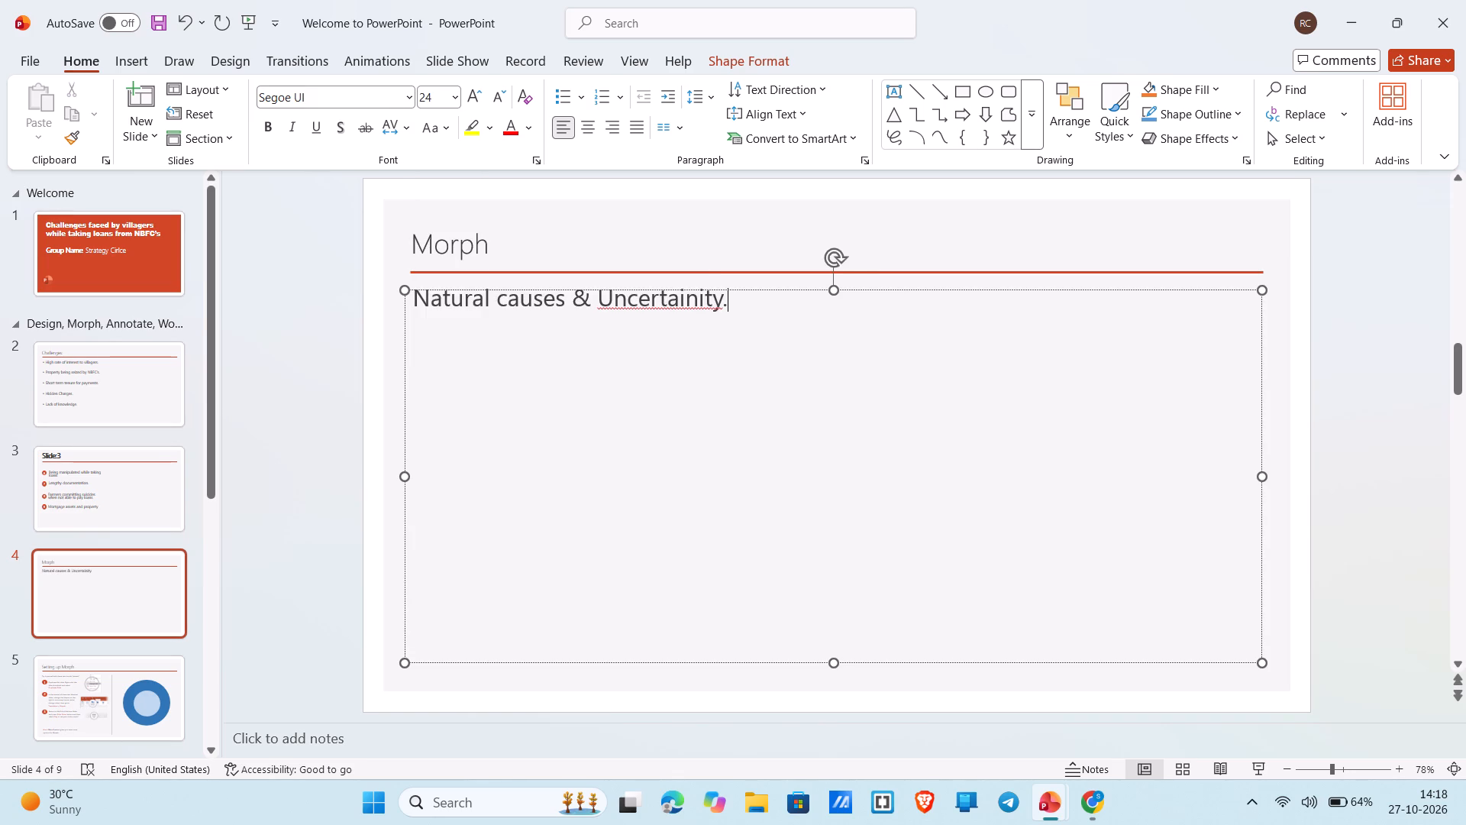
Start a new line below the natural causes text and apply round bullets to both lines.
click(706, 307)
click(951, 330)
key(Return)
click(562, 94)
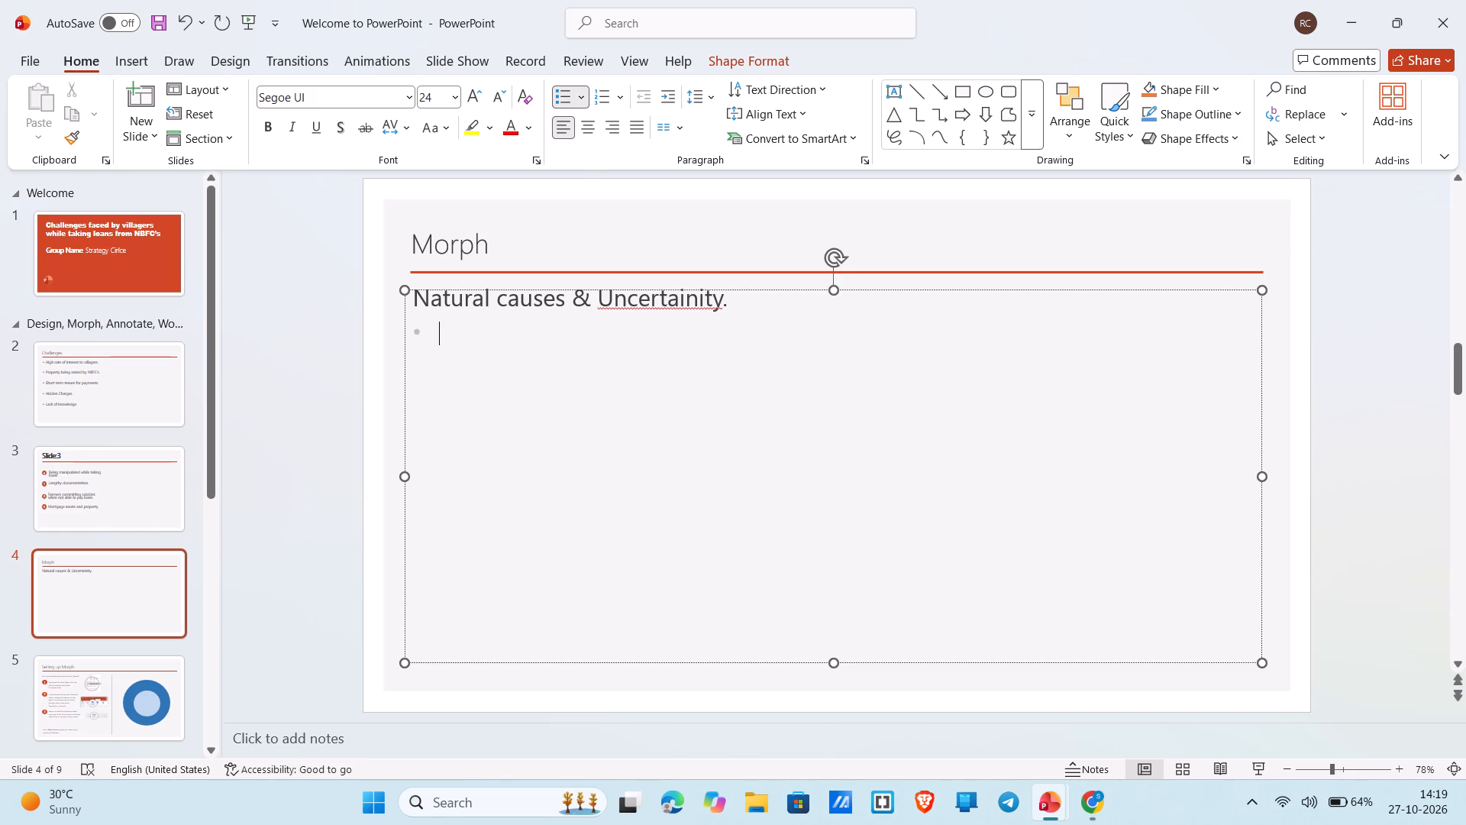
click(417, 299)
drag(417, 299, 491, 296)
drag(491, 296, 689, 294)
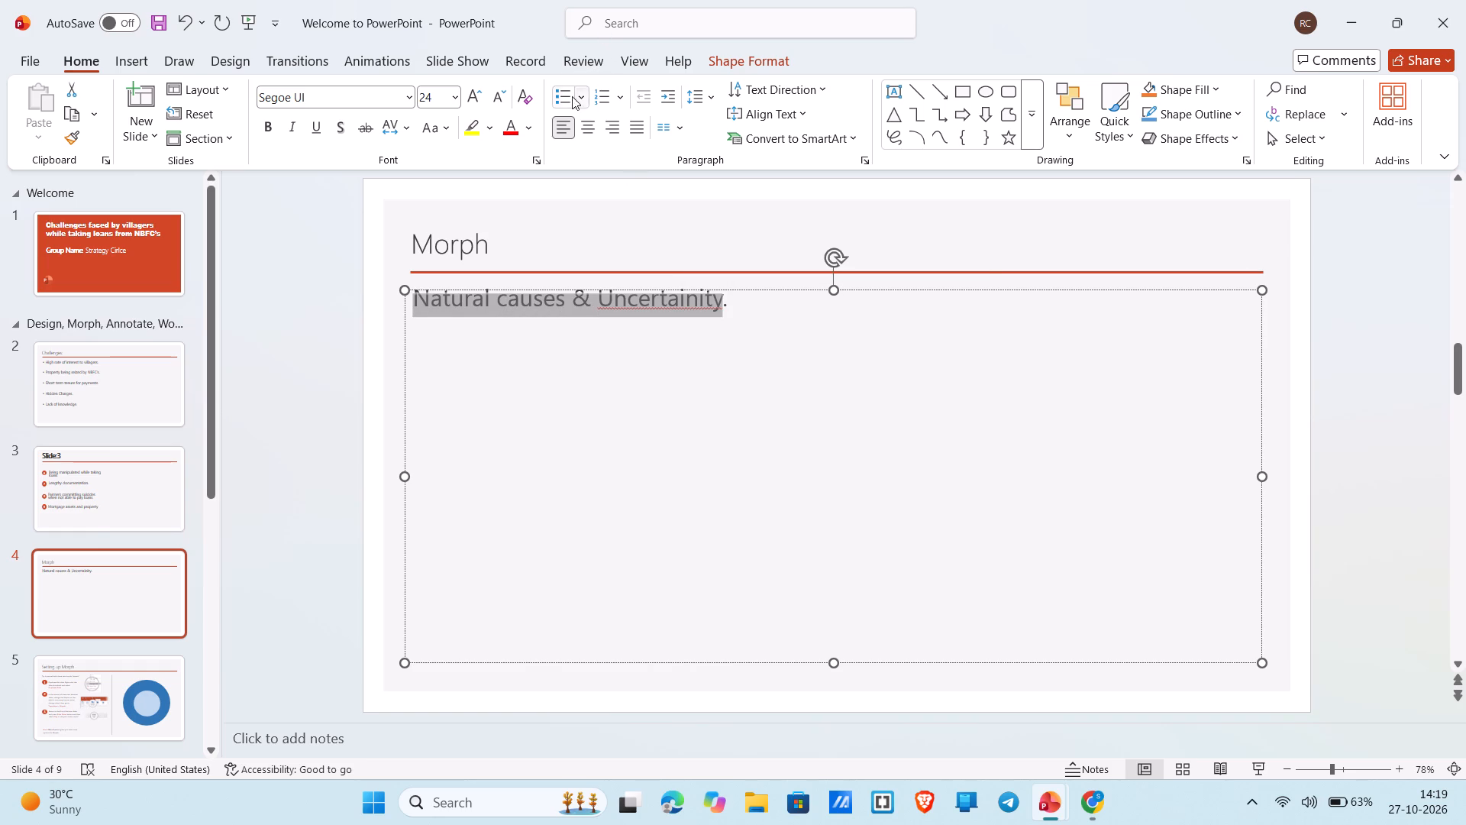
click(561, 100)
click(726, 328)
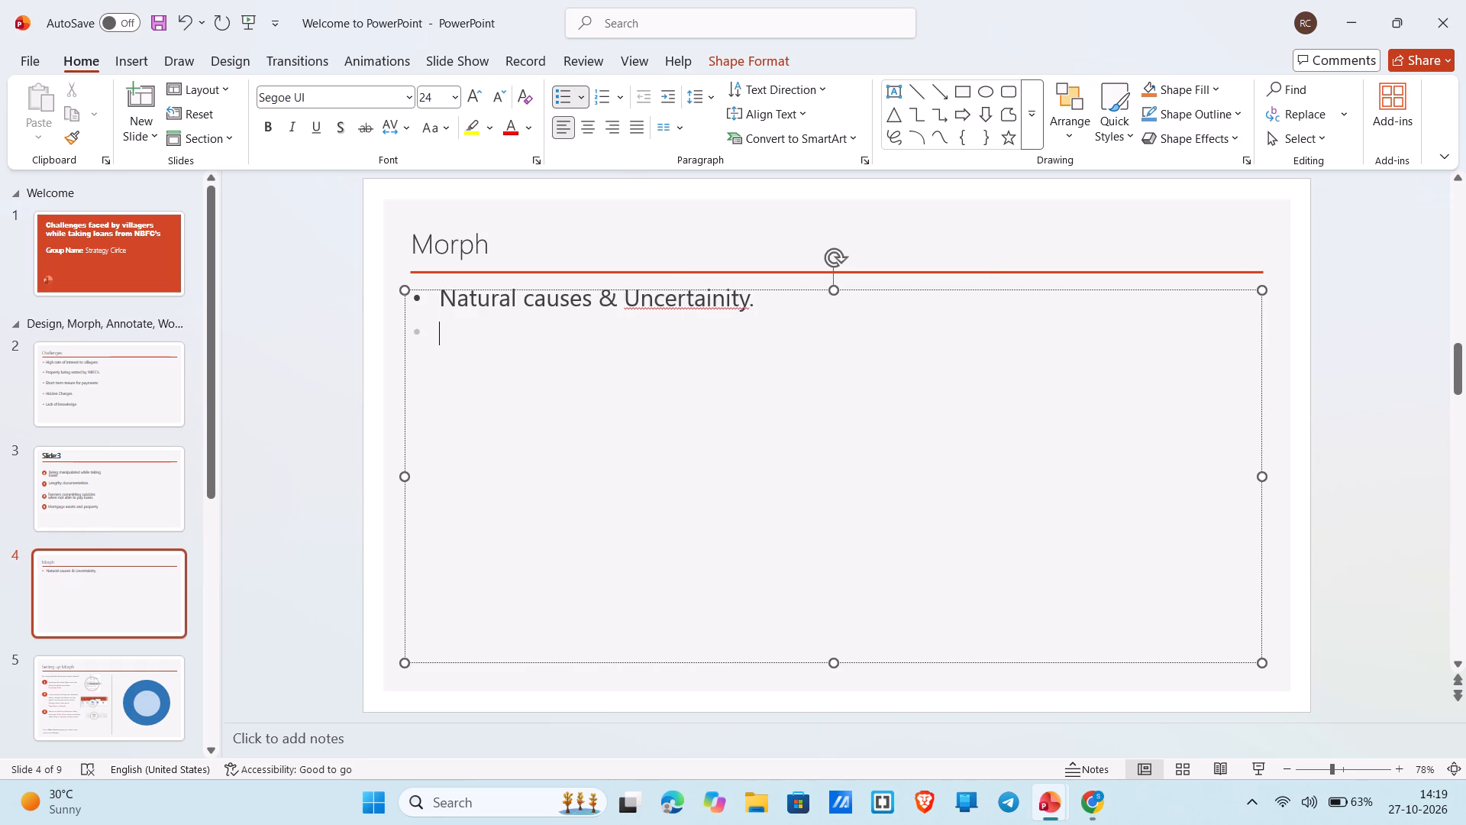
click(764, 303)
Add the bullet point "Seasonal Unemployment." below the natural causes bullet on slide 4.
key(Return)
text(Seaaso)
key(BackSpace)
key(BackSpace)
key(BackSpace)
text(sonal Une)
text(mployment)
key(space)
key(BackSpace)
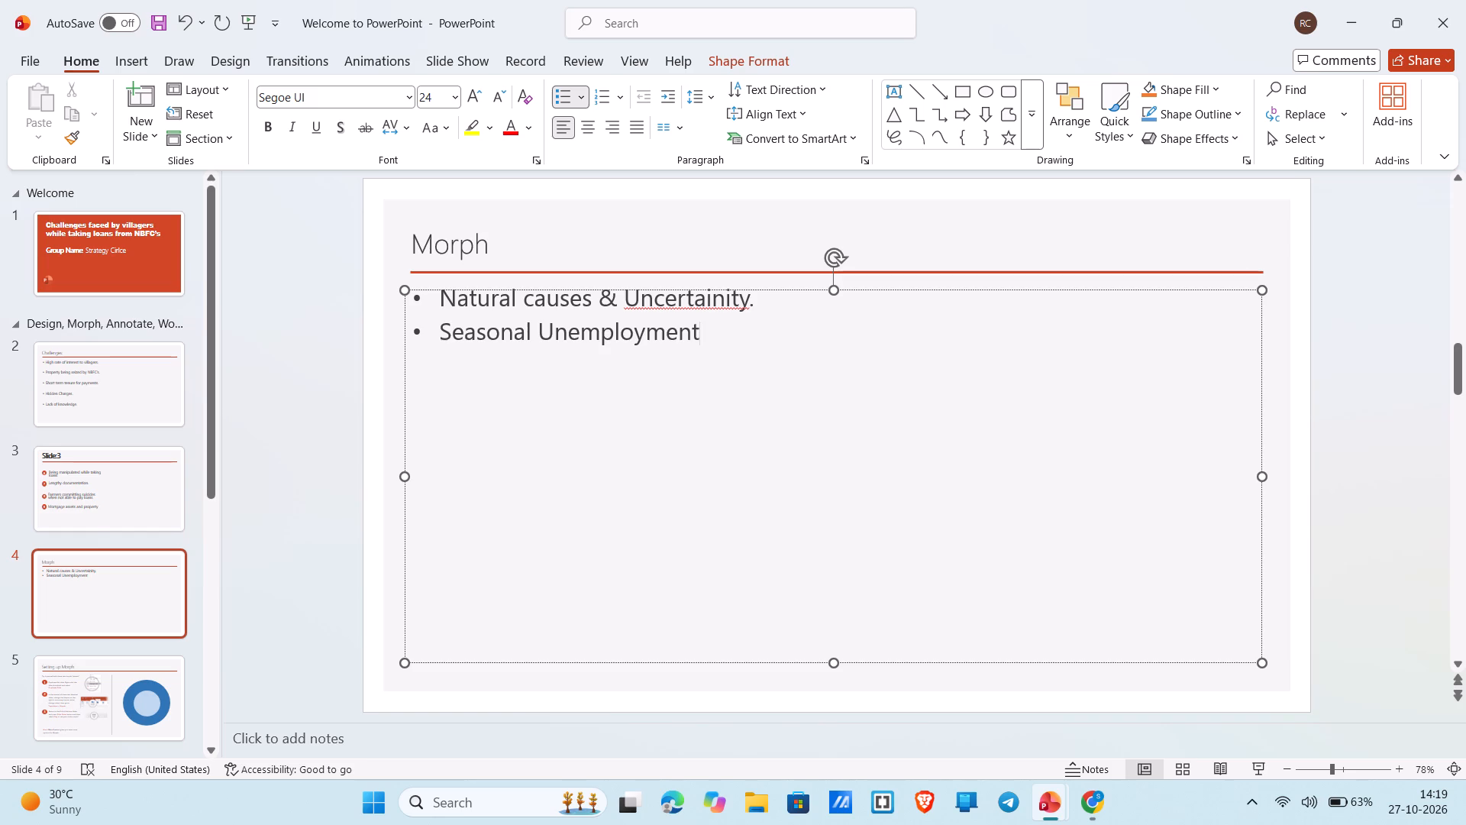
key(period)
Add the bullet point "Inflation." below the seasonal unemployment bullet.
key(Return)
text(Inflationj)
key(BackSpace)
key(period)
Add the bullet point "Intermediaries & Guranteers." below the inflation bullet and start another line after it.
key(Return)
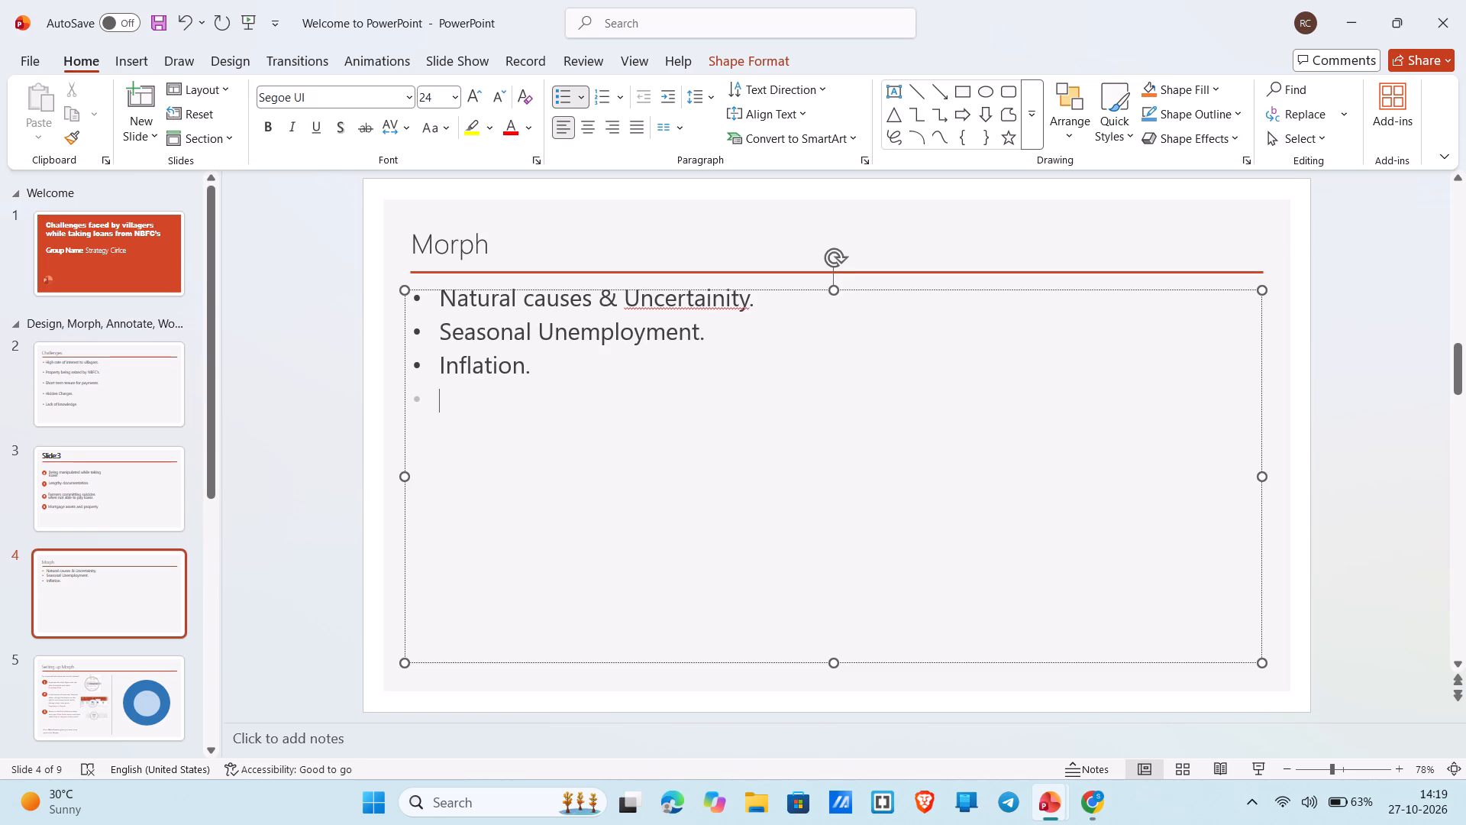
text(OI)
key(BackSpace)
key(BackSpace)
text(Intermedia)
text(riw=)
key(BackSpace)
text(es)
key(BackSpace)
key(BackSpace)
key(BackSpace)
text(es)
key(space)
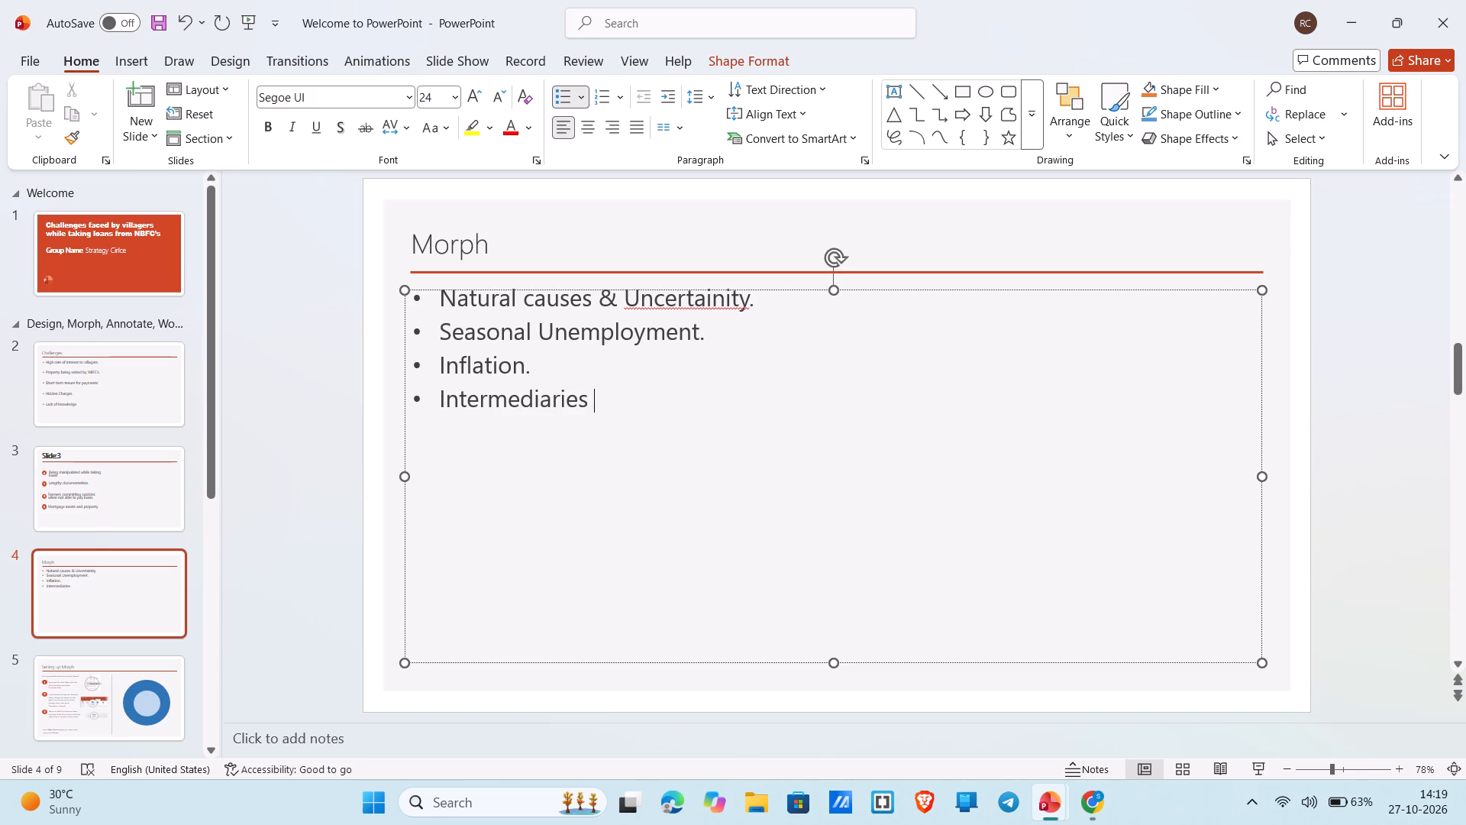
key(a)
key(BackSpace)
text(&)
key(space)
text(Guranteers)
key(space)
key(BackSpace)
key(period)
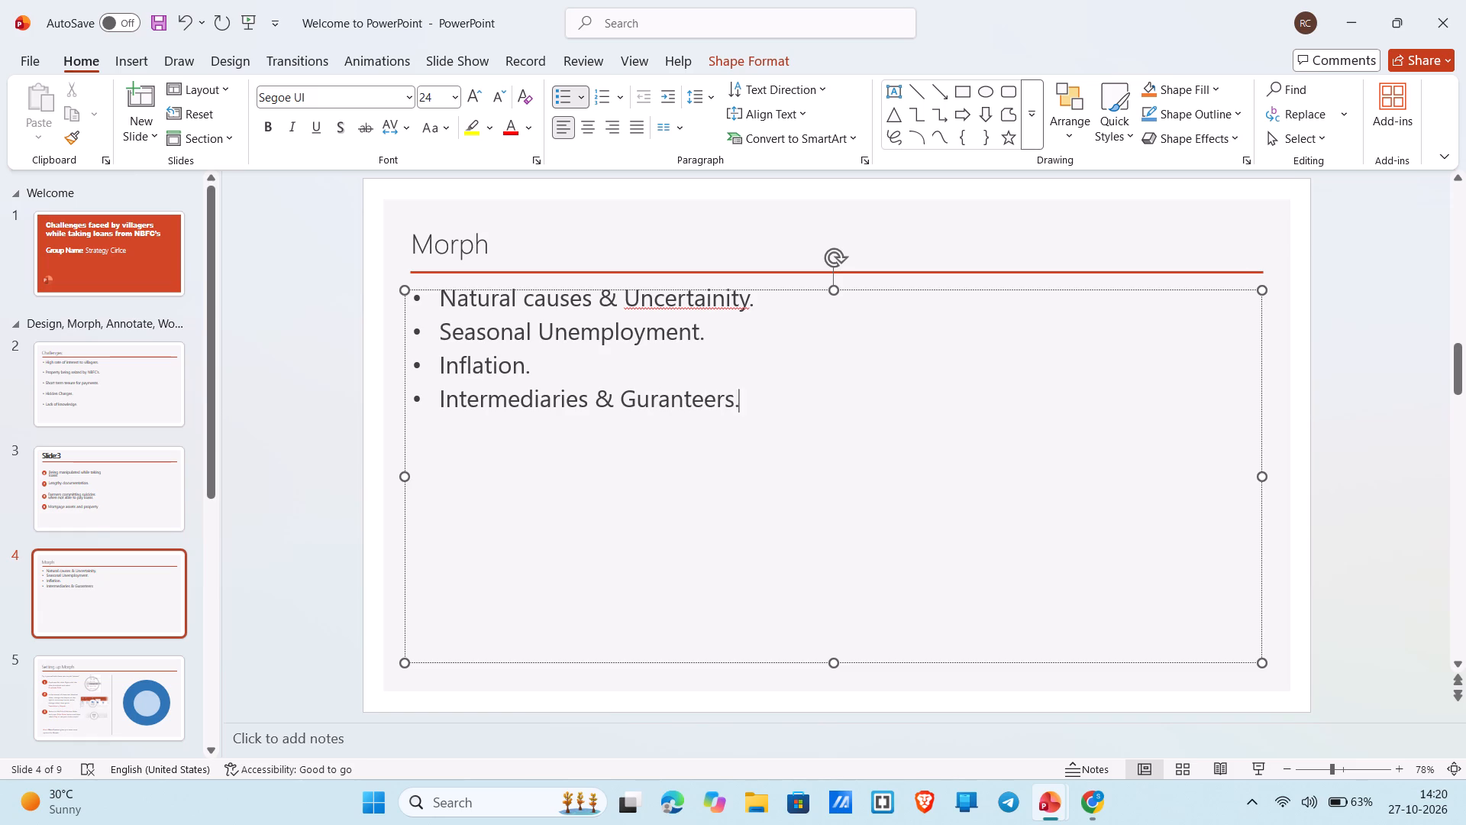
key(Return)
Insert one blank line between each pair of neighbouring bullet points in slide 4's text box.
click(756, 300)
key(Return)
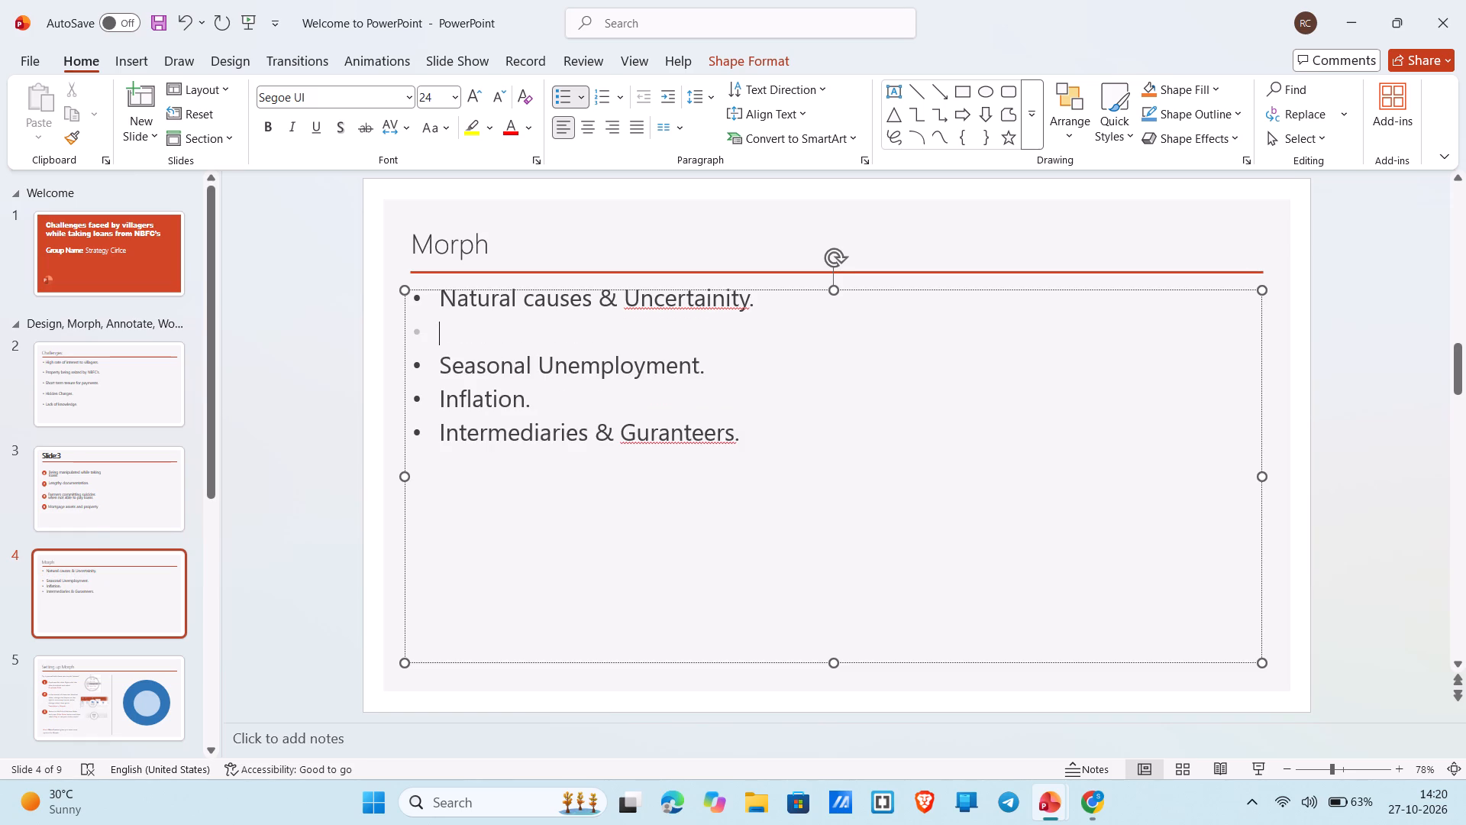
click(704, 362)
key(Return)
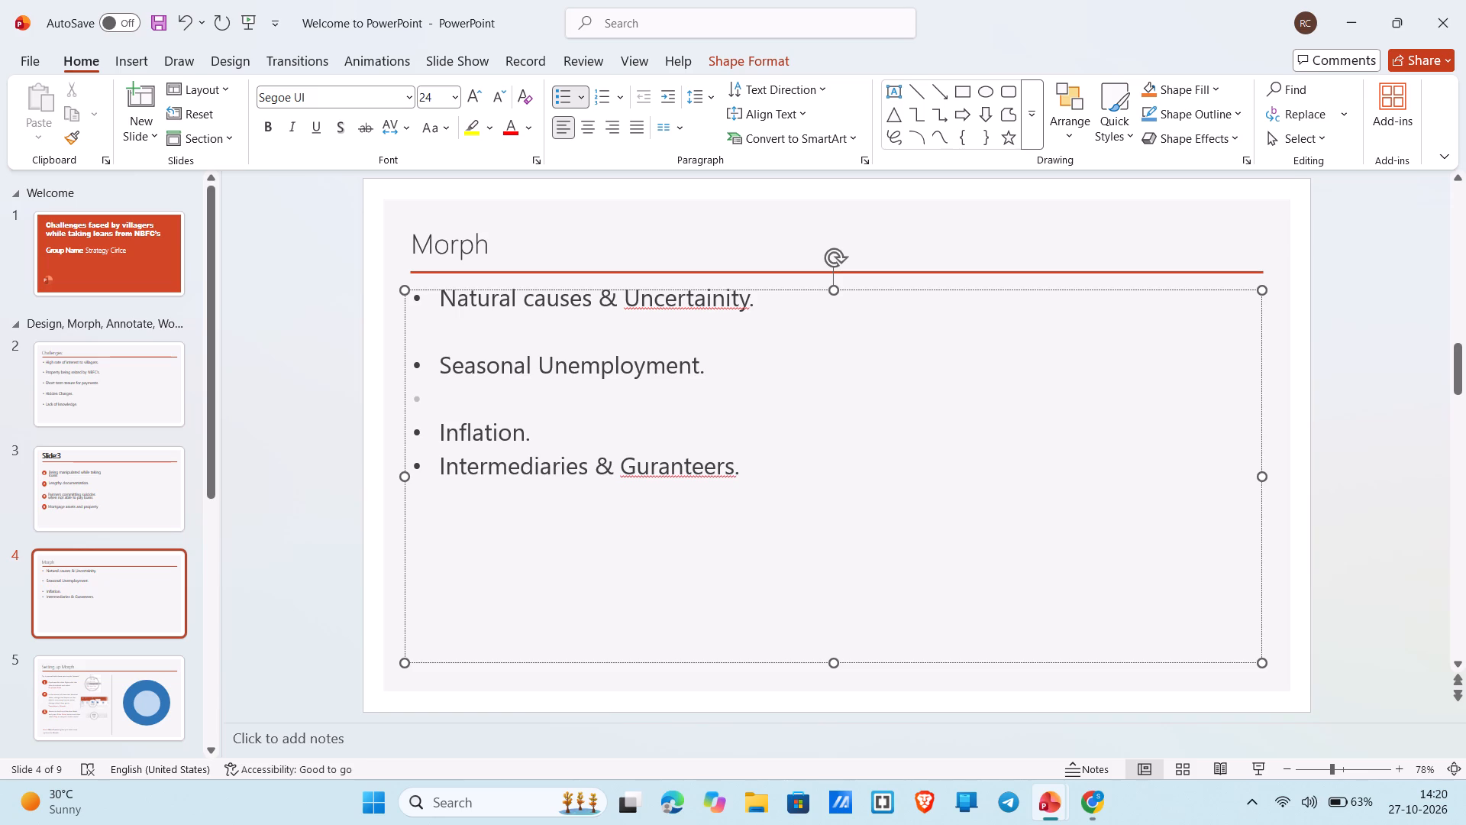
key(Return)
key(BackSpace)
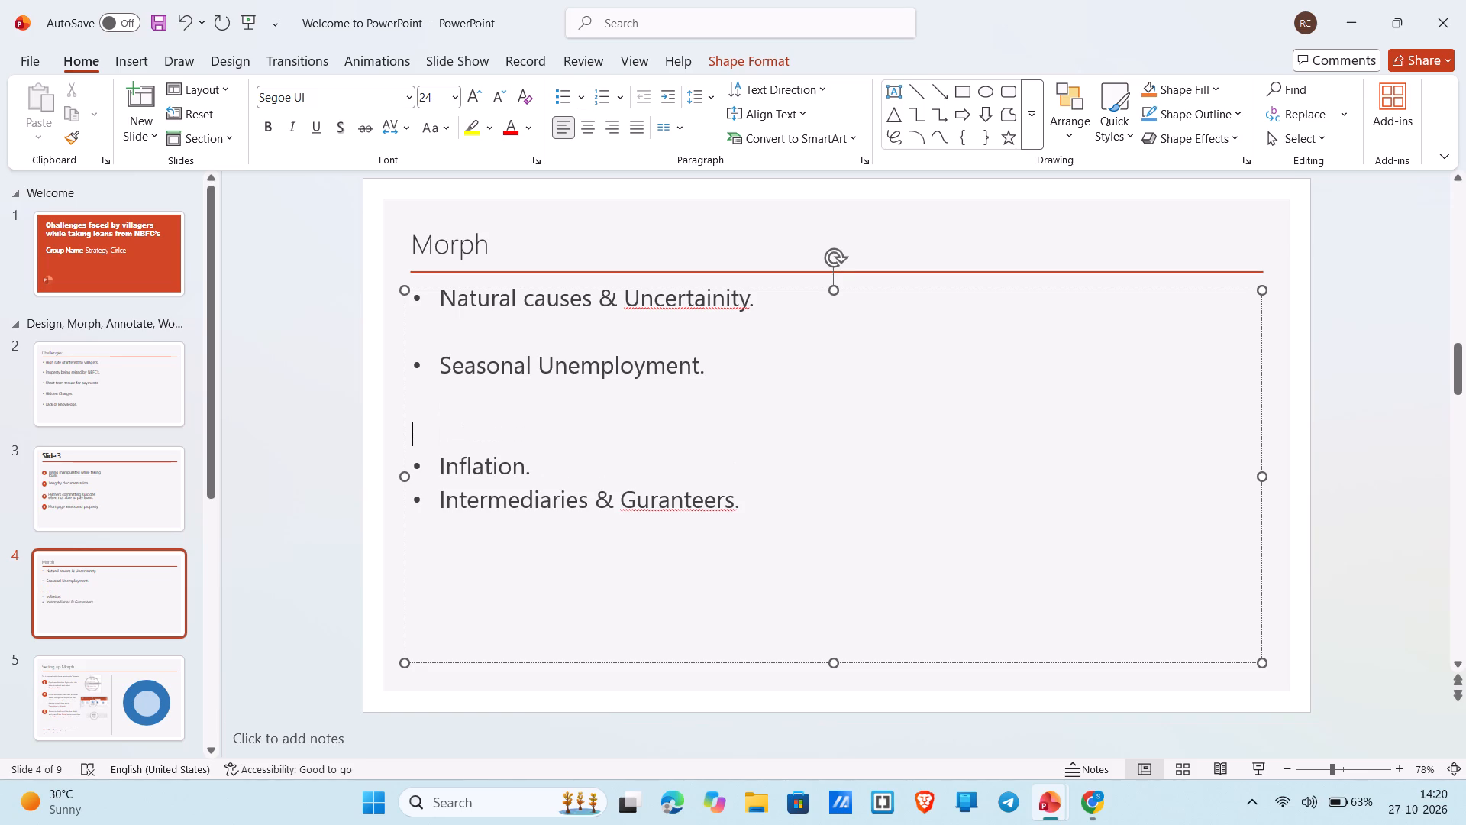
key(BackSpace)
click(544, 447)
key(Return)
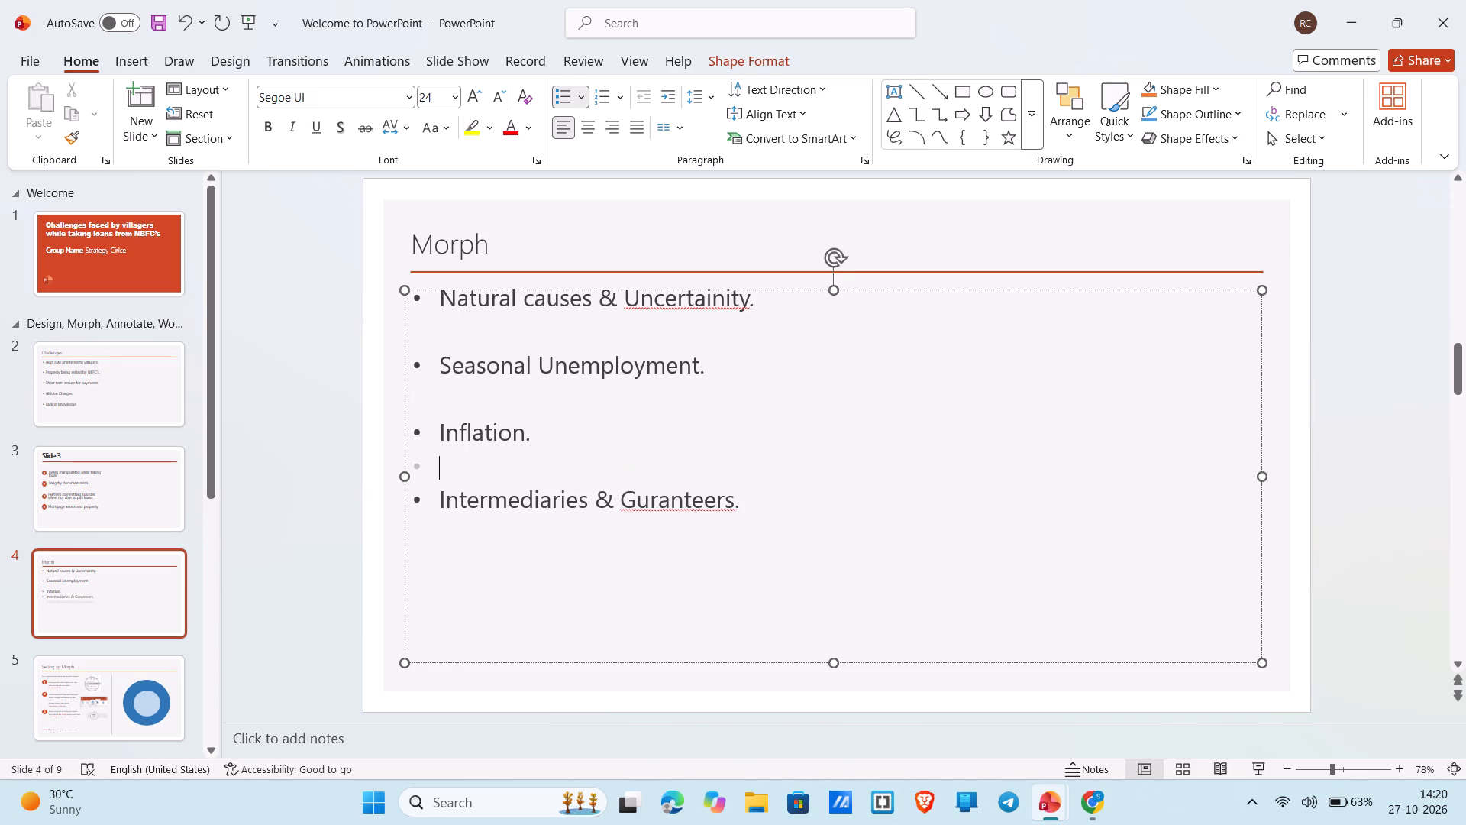
Correct the spelling in the first bullet point to "Uncertainty".
click(735, 303)
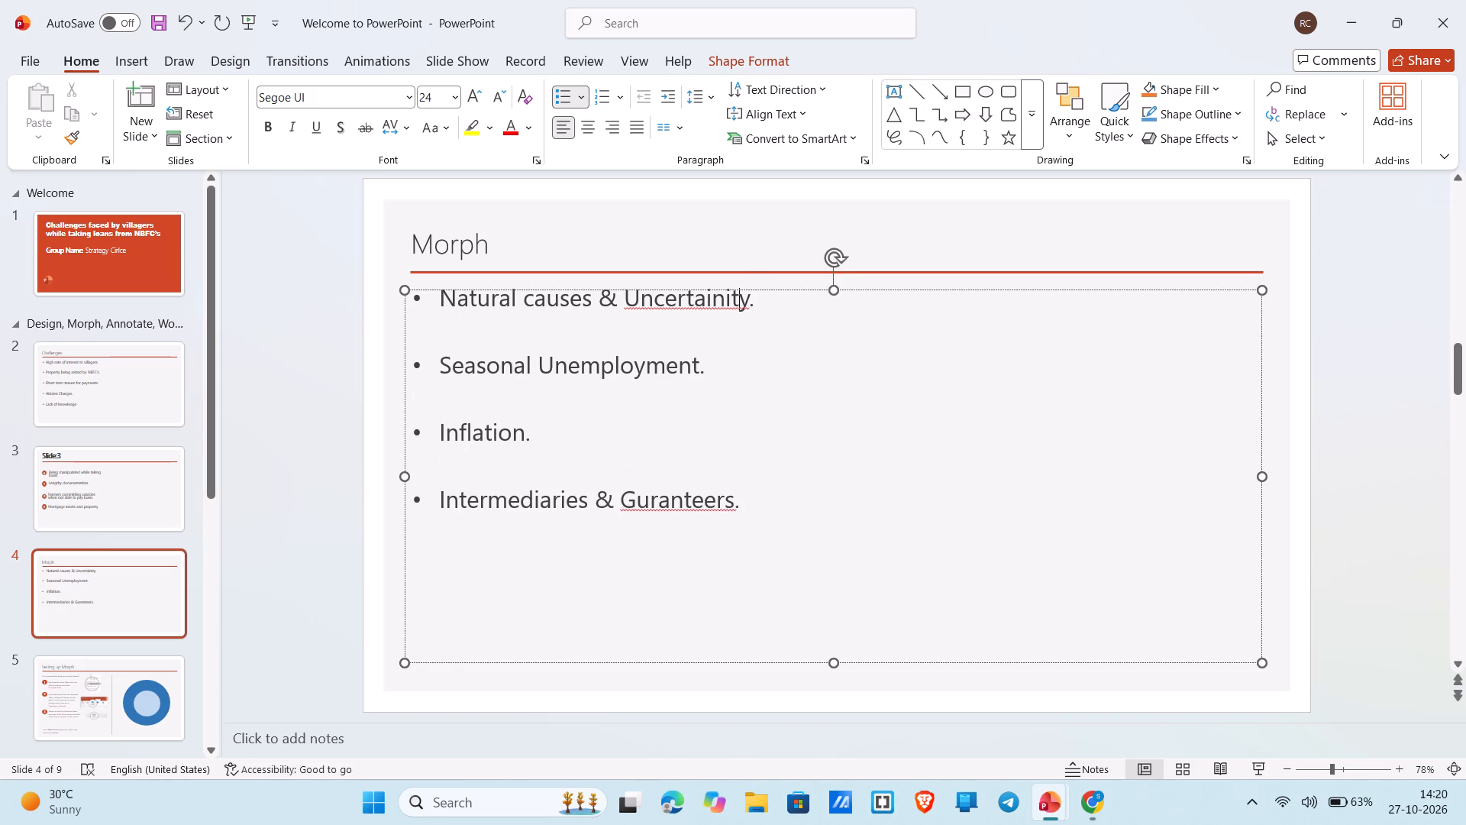
click(735, 303)
key(Left)
key(BackSpace)
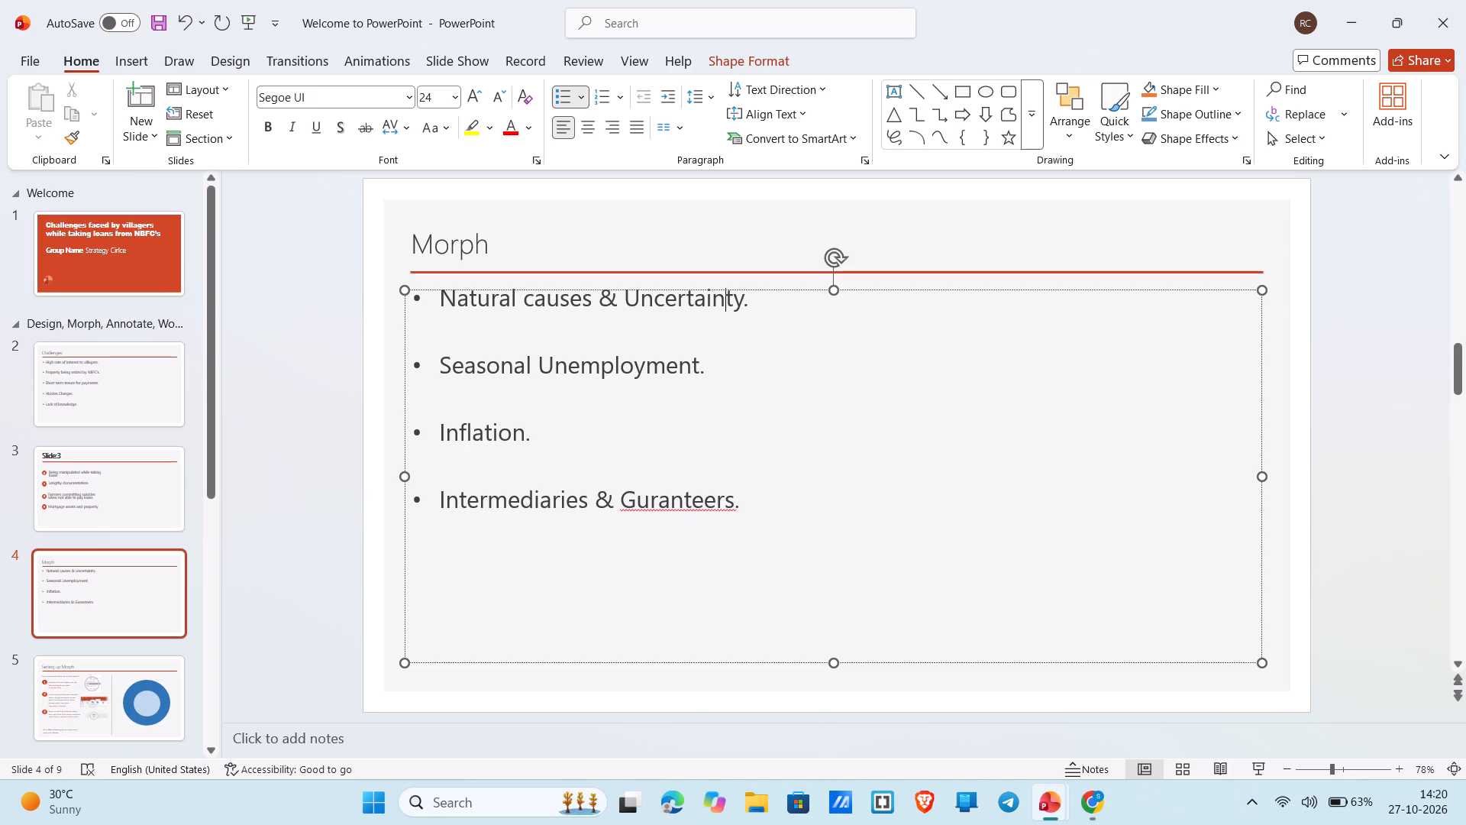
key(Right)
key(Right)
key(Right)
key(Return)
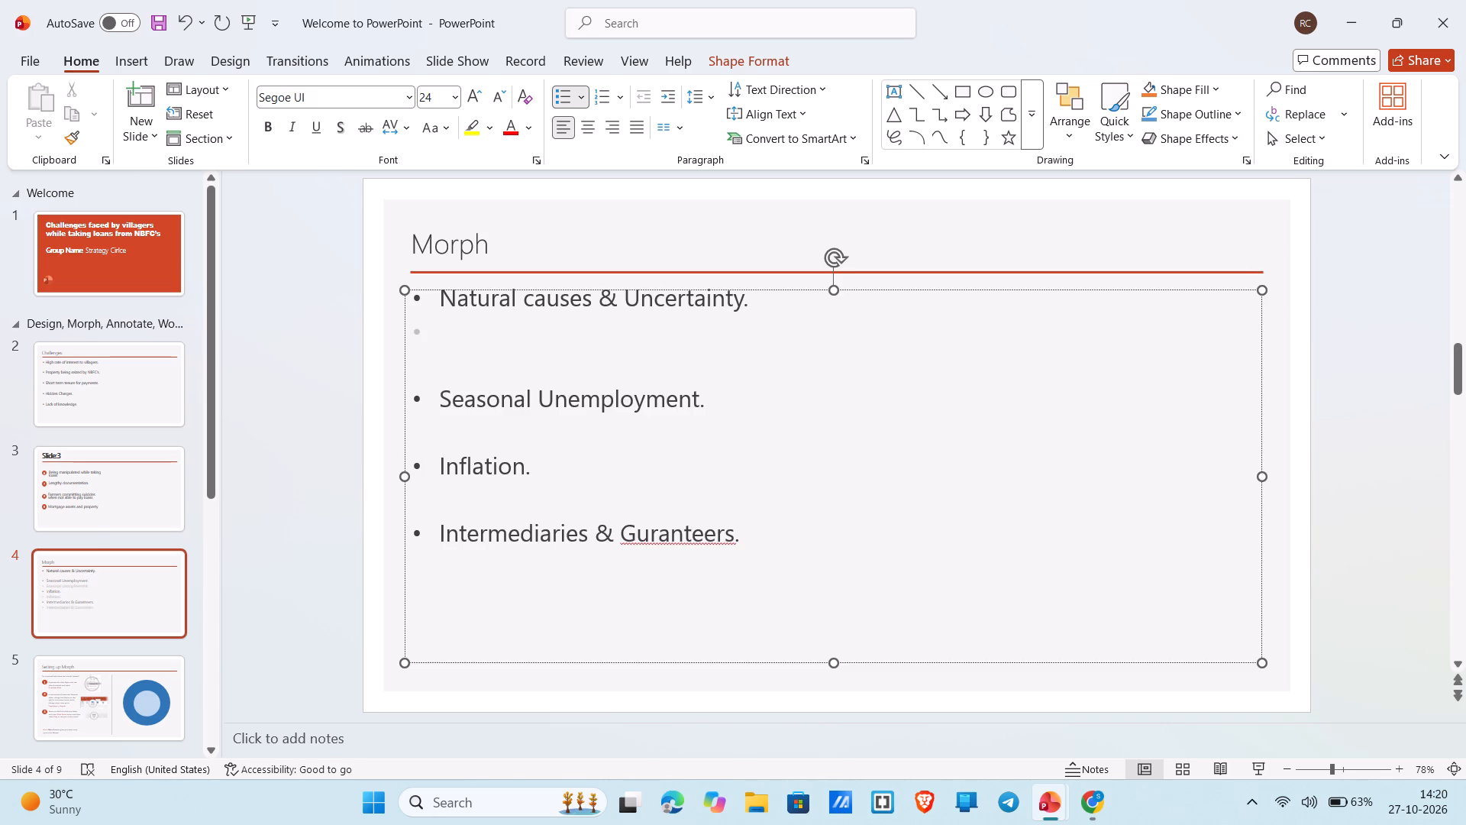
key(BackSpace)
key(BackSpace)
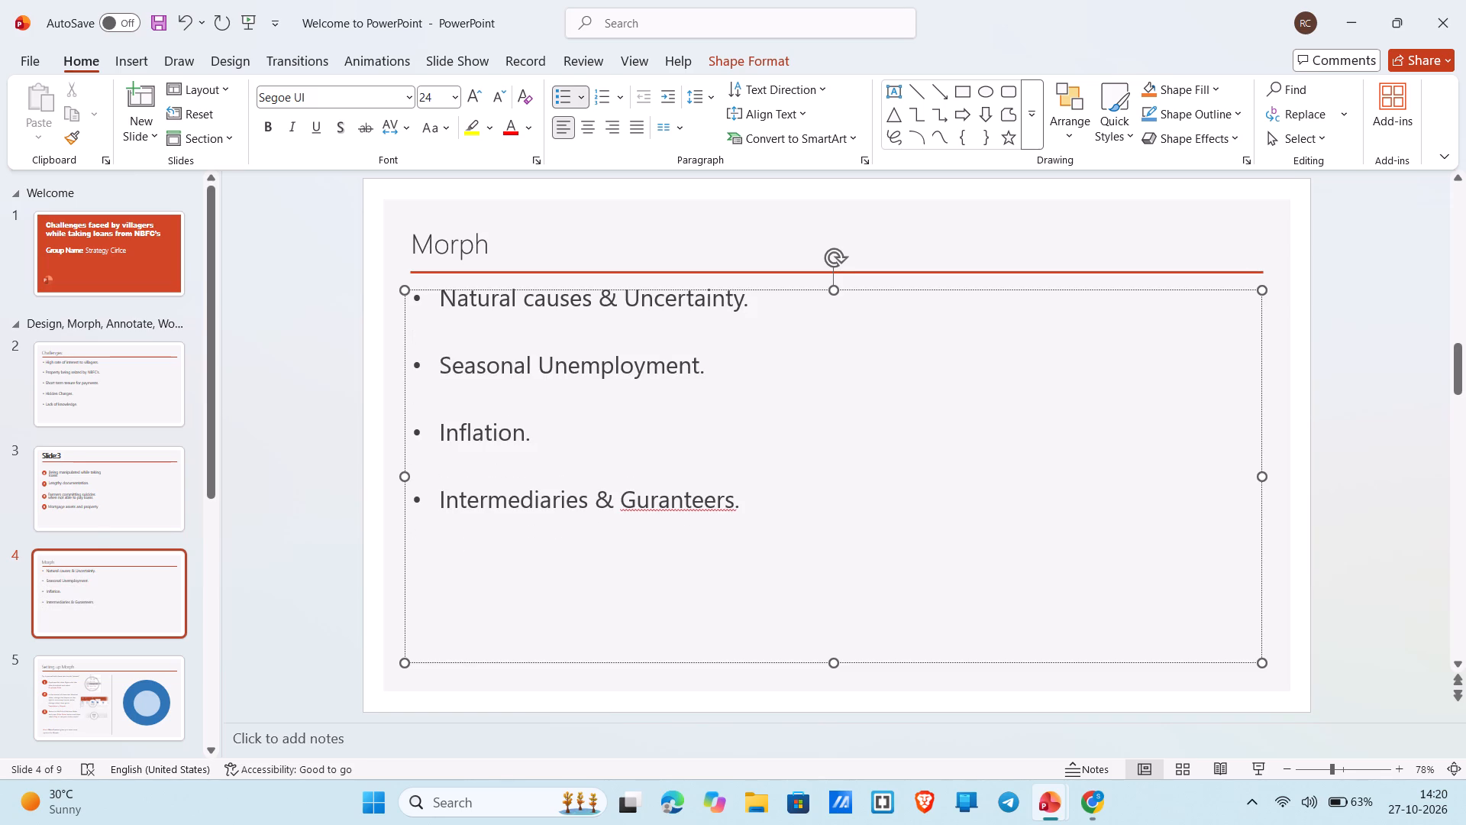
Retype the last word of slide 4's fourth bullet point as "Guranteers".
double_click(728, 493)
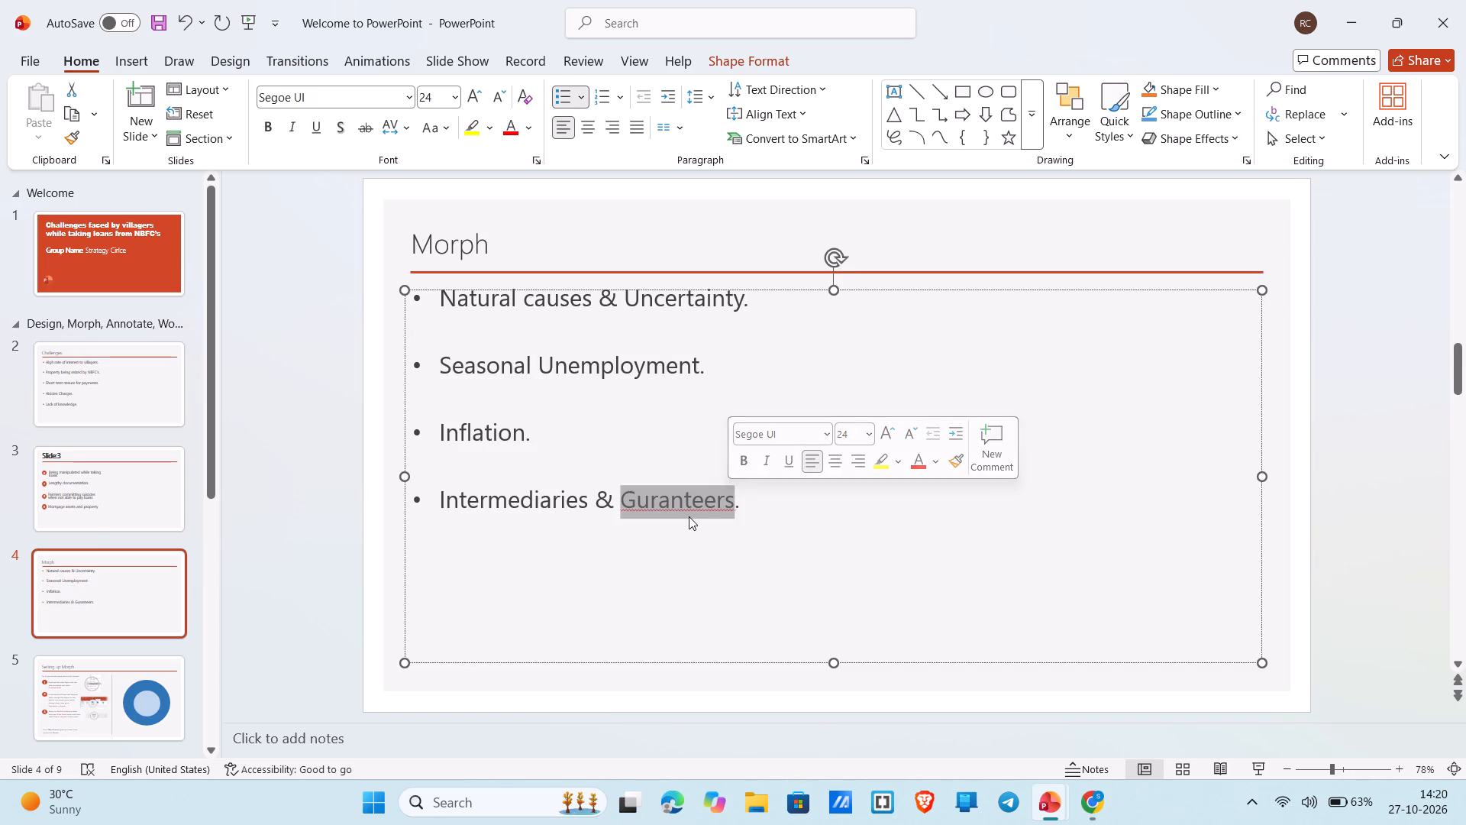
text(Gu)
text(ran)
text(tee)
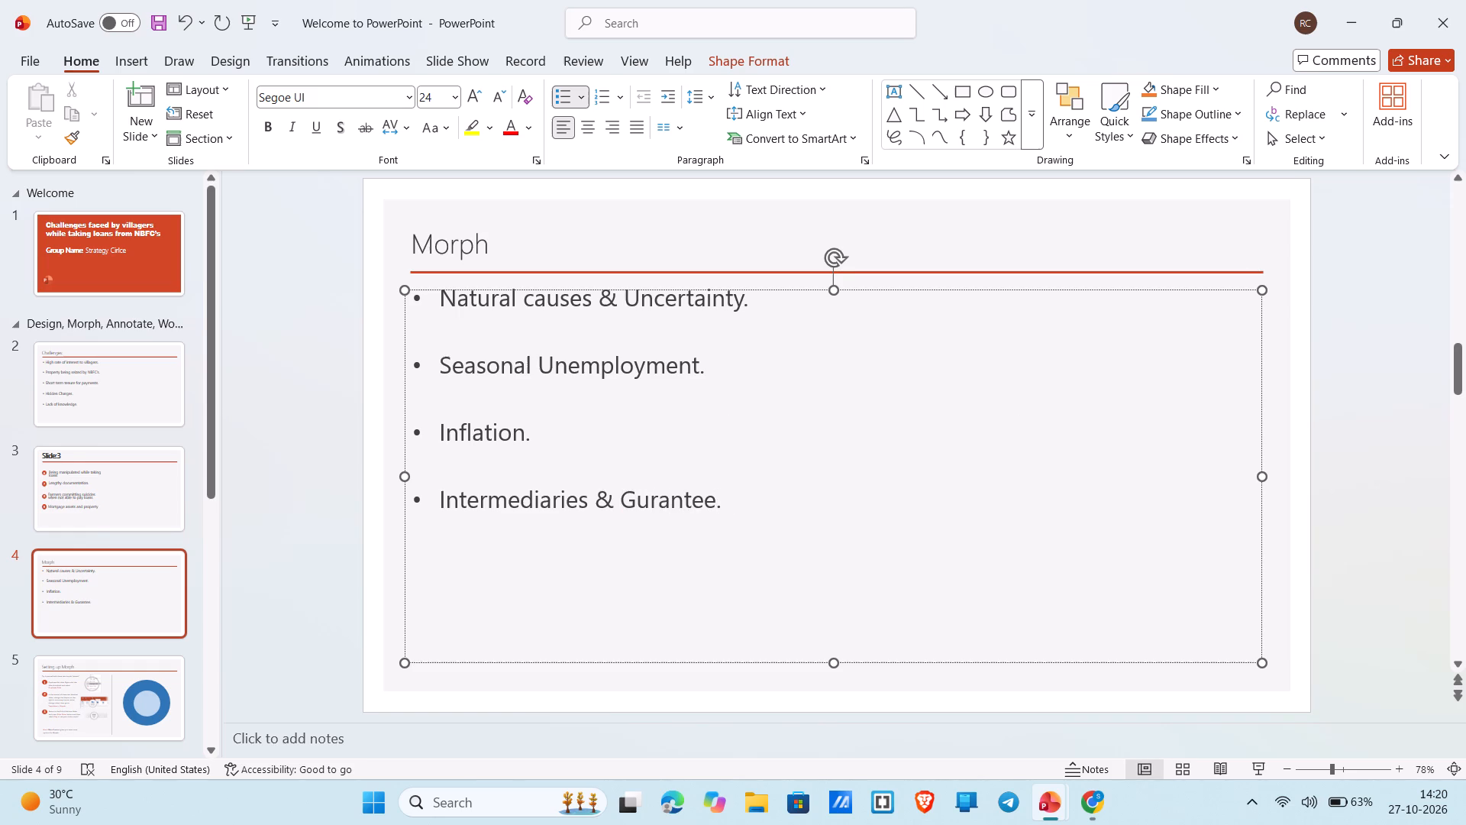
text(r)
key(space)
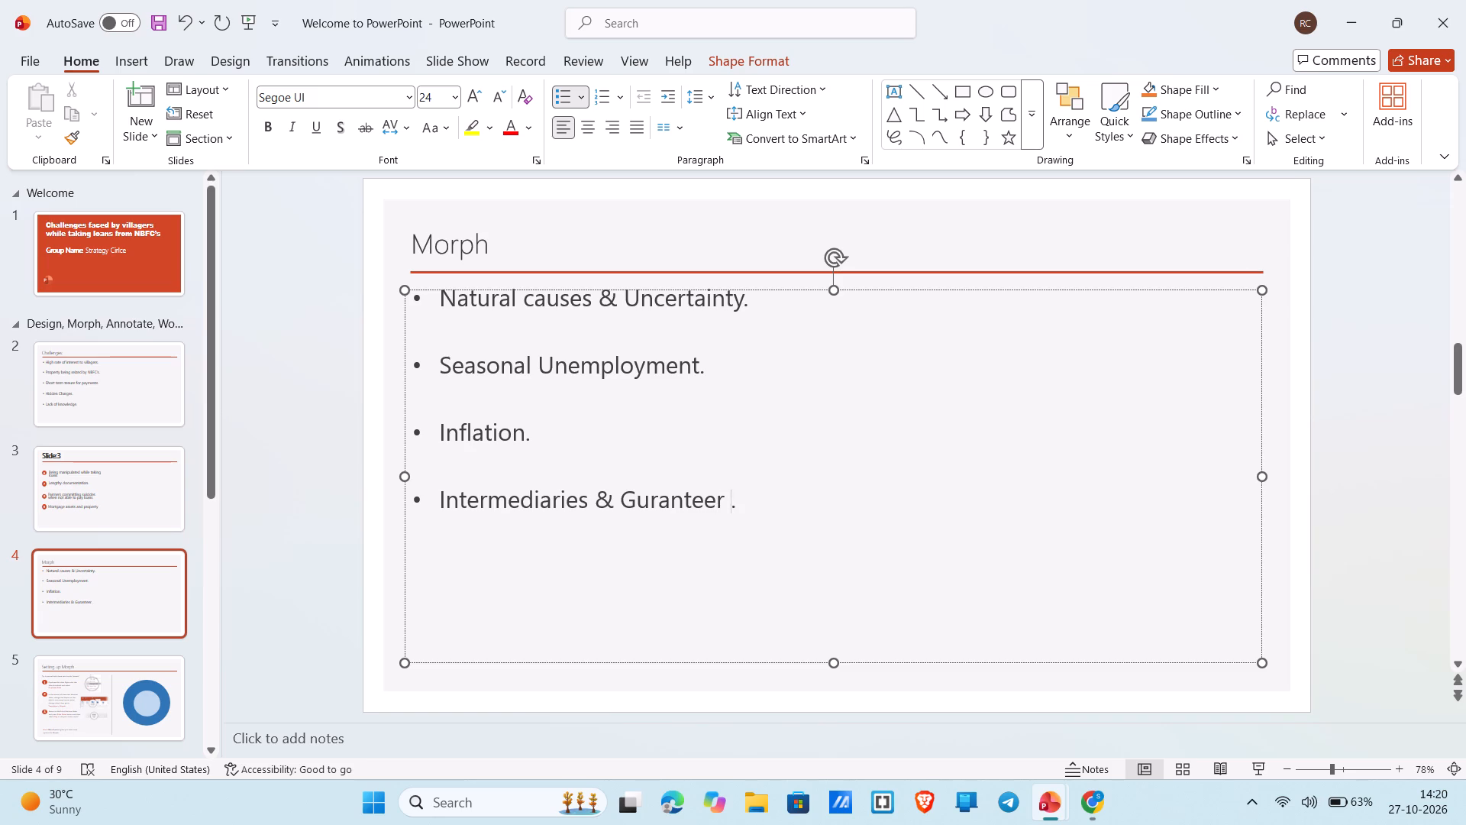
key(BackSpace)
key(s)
Replace slide 4's title with "Slide:4".
click(506, 244)
key(BackSpace)
key(BackSpace)
key(BackSpace)
key(BackSpace)
key(BackSpace)
key(BackSpace)
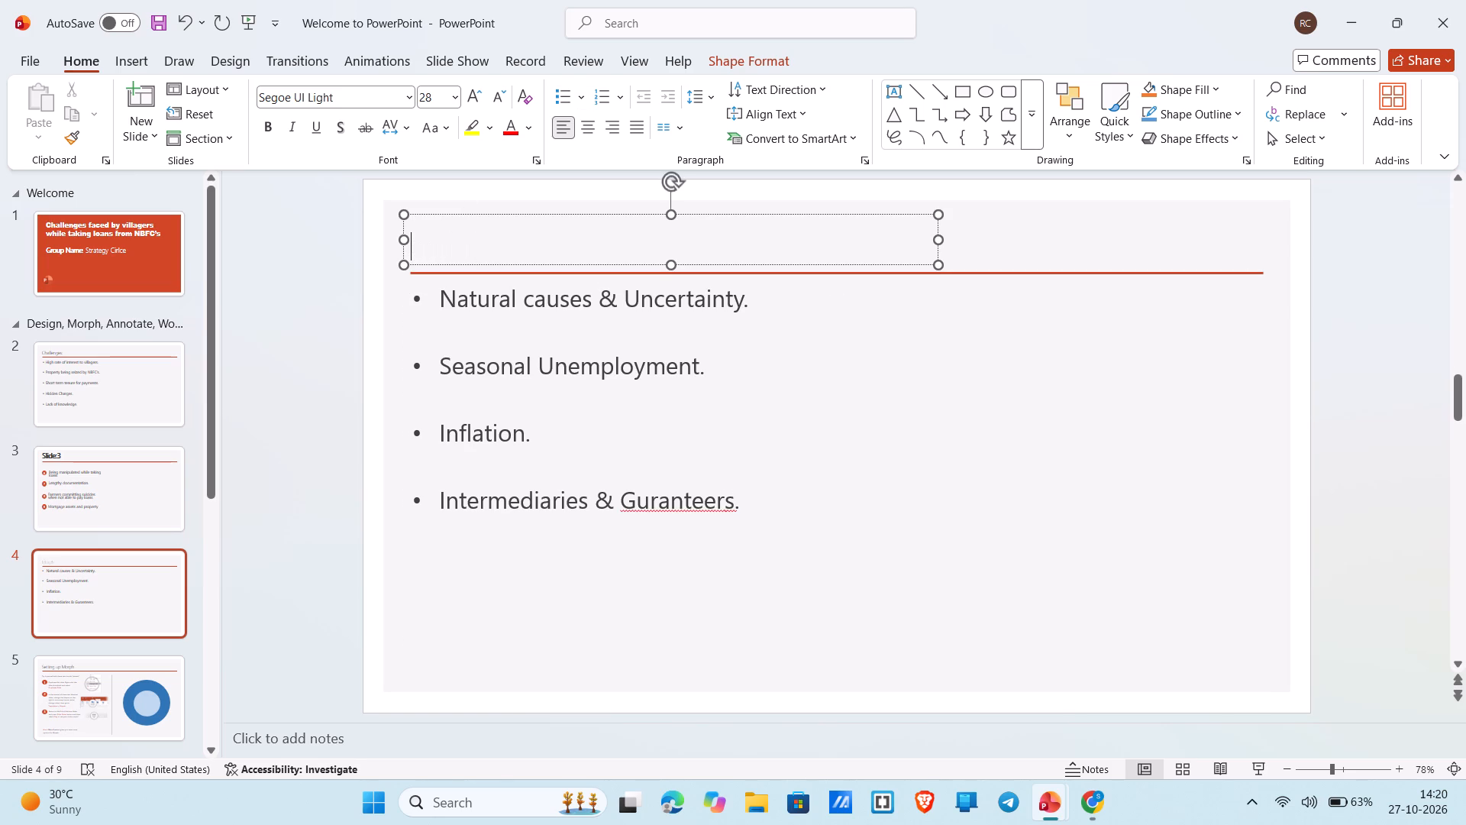
text(Slide)
key(space)
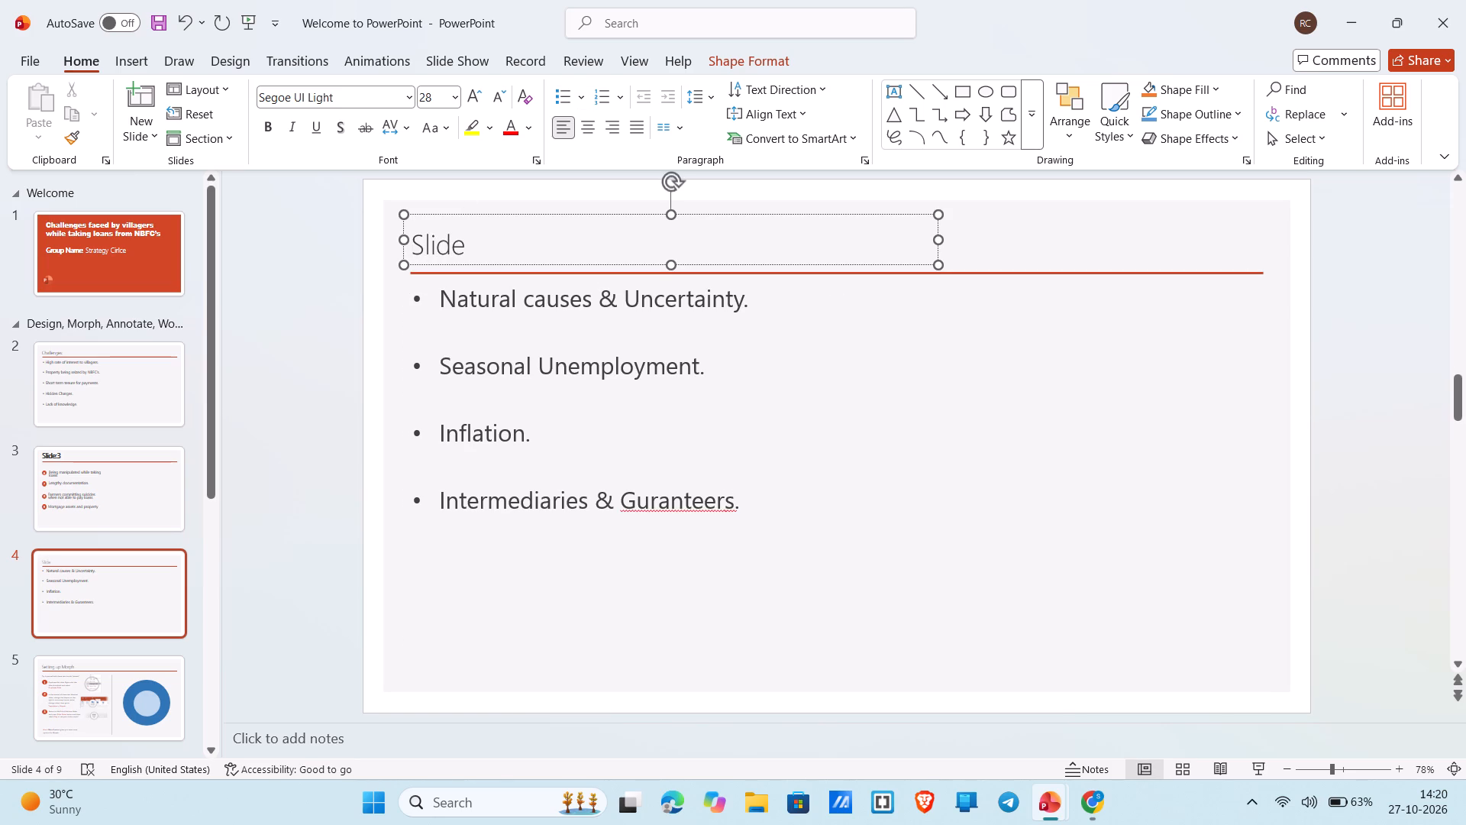
key(BackSpace)
key(shift+colon)
key(4)
Apply bold to slide 4's title.
triple_click(435, 251)
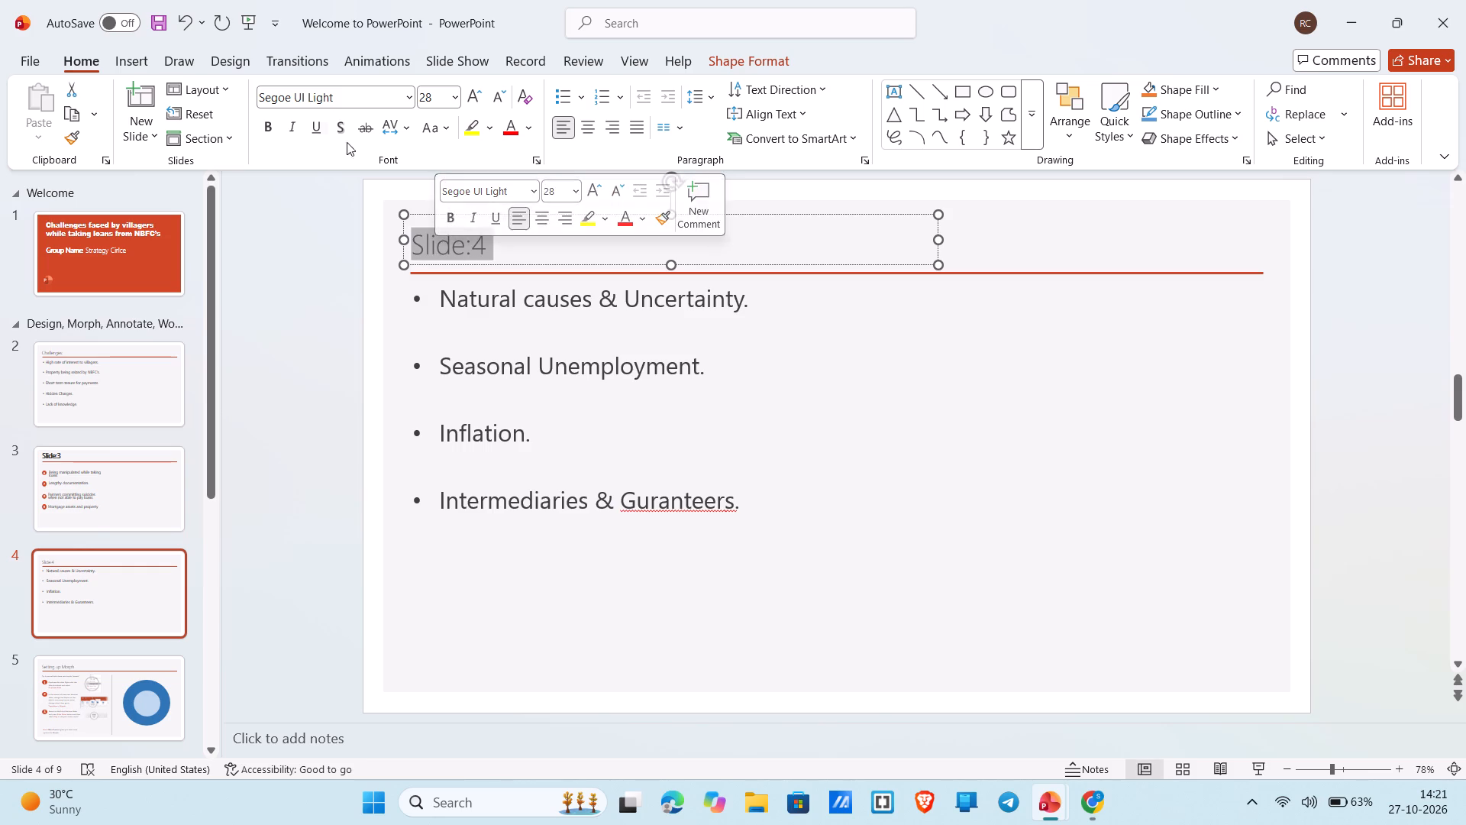
click(271, 131)
On slide 1, turn off bold for the whole group name line and set its font to Arial Black.
click(151, 257)
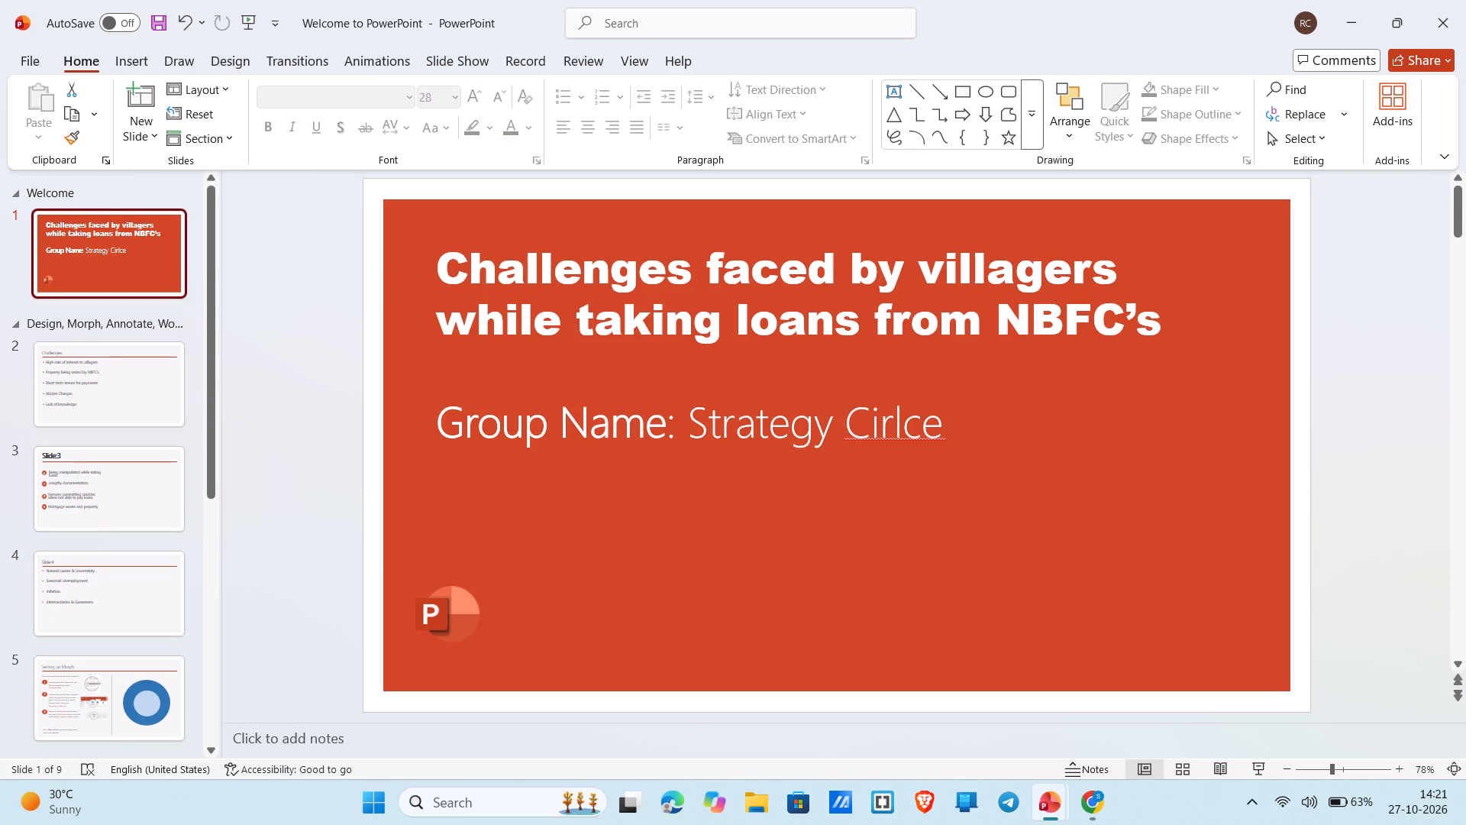
drag(963, 416, 576, 425)
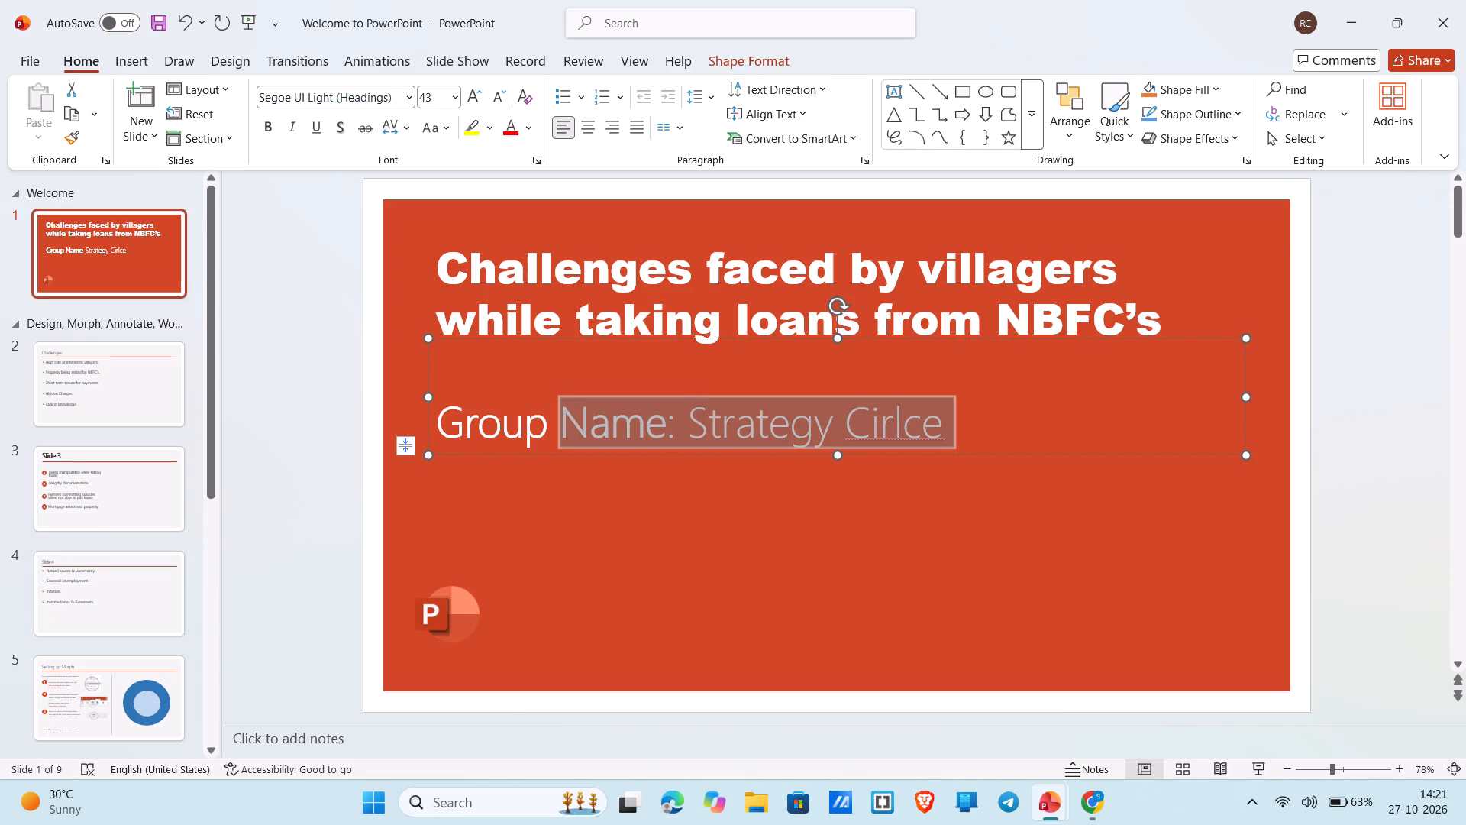
drag(576, 425, 507, 432)
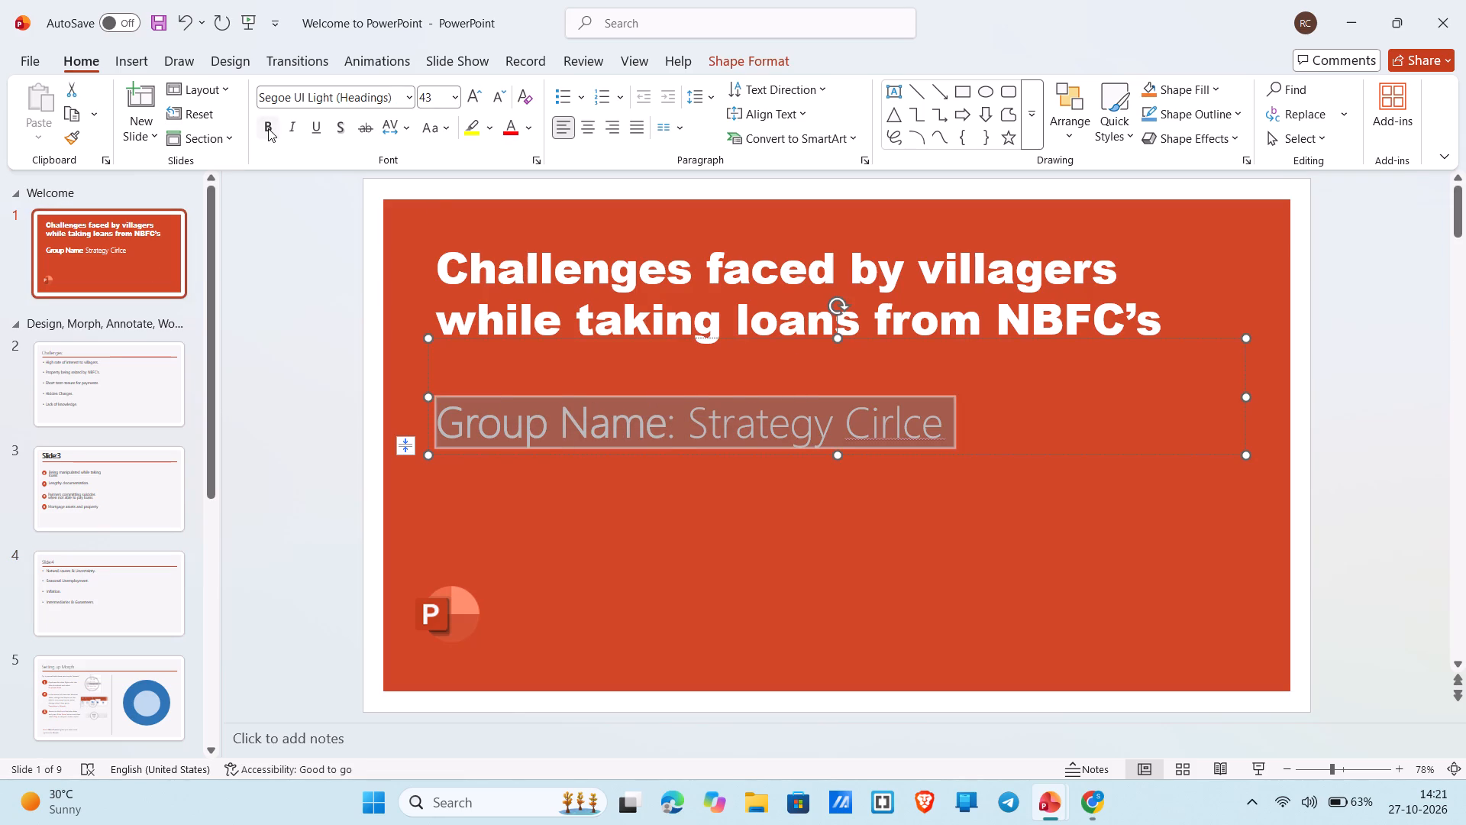
click(268, 128)
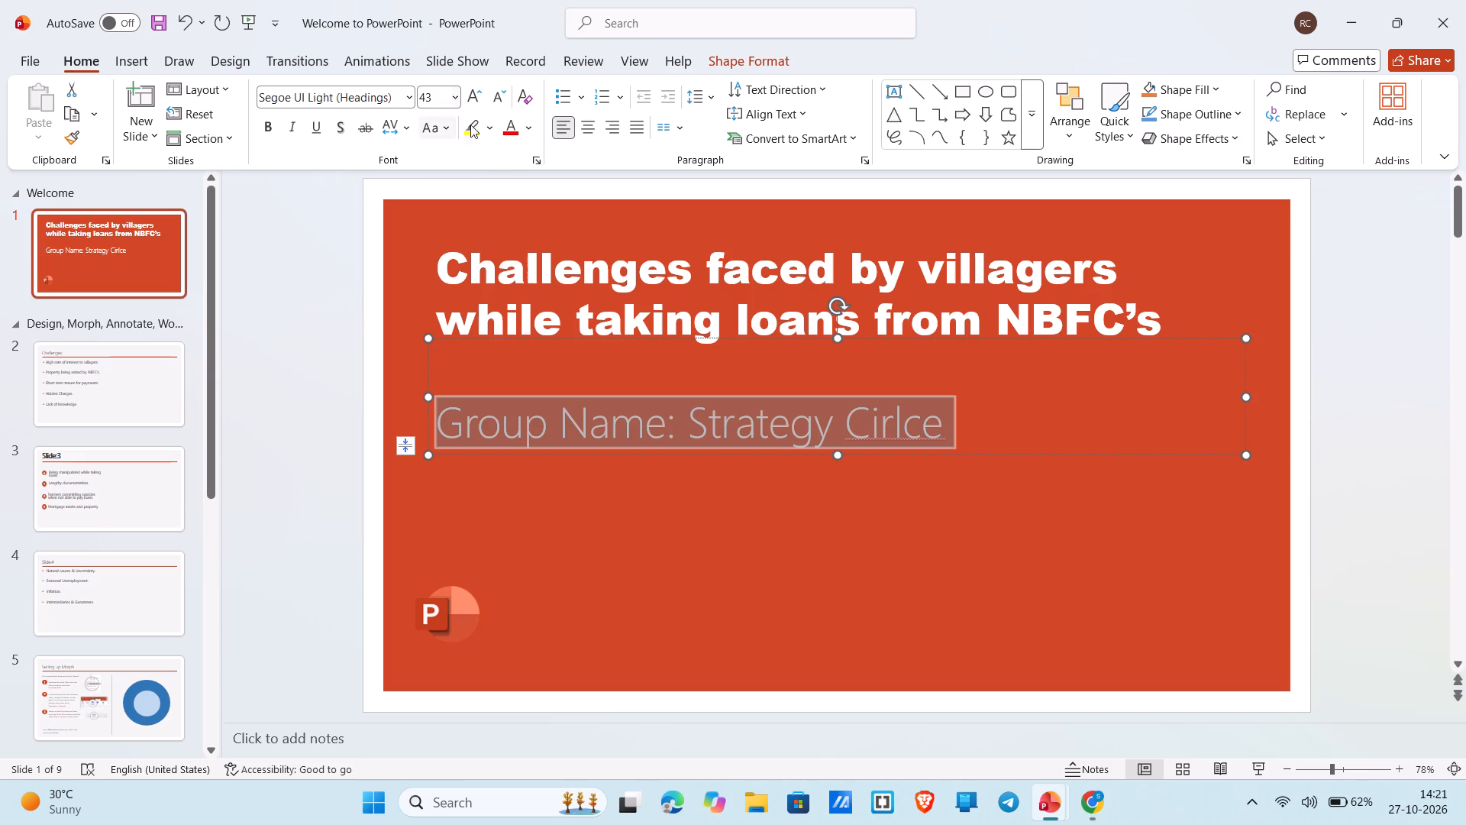
click(400, 103)
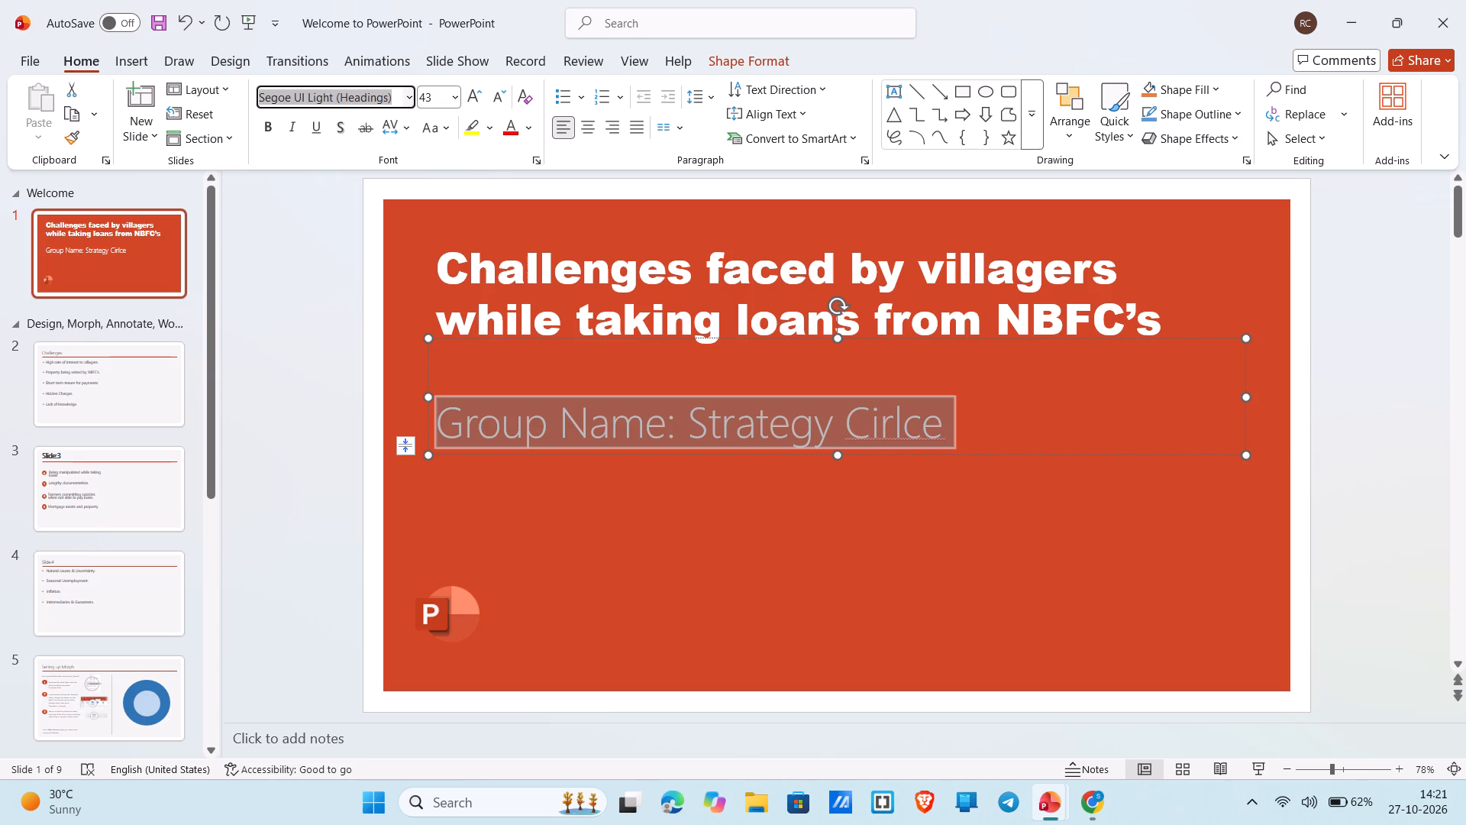
drag(410, 97, 375, 216)
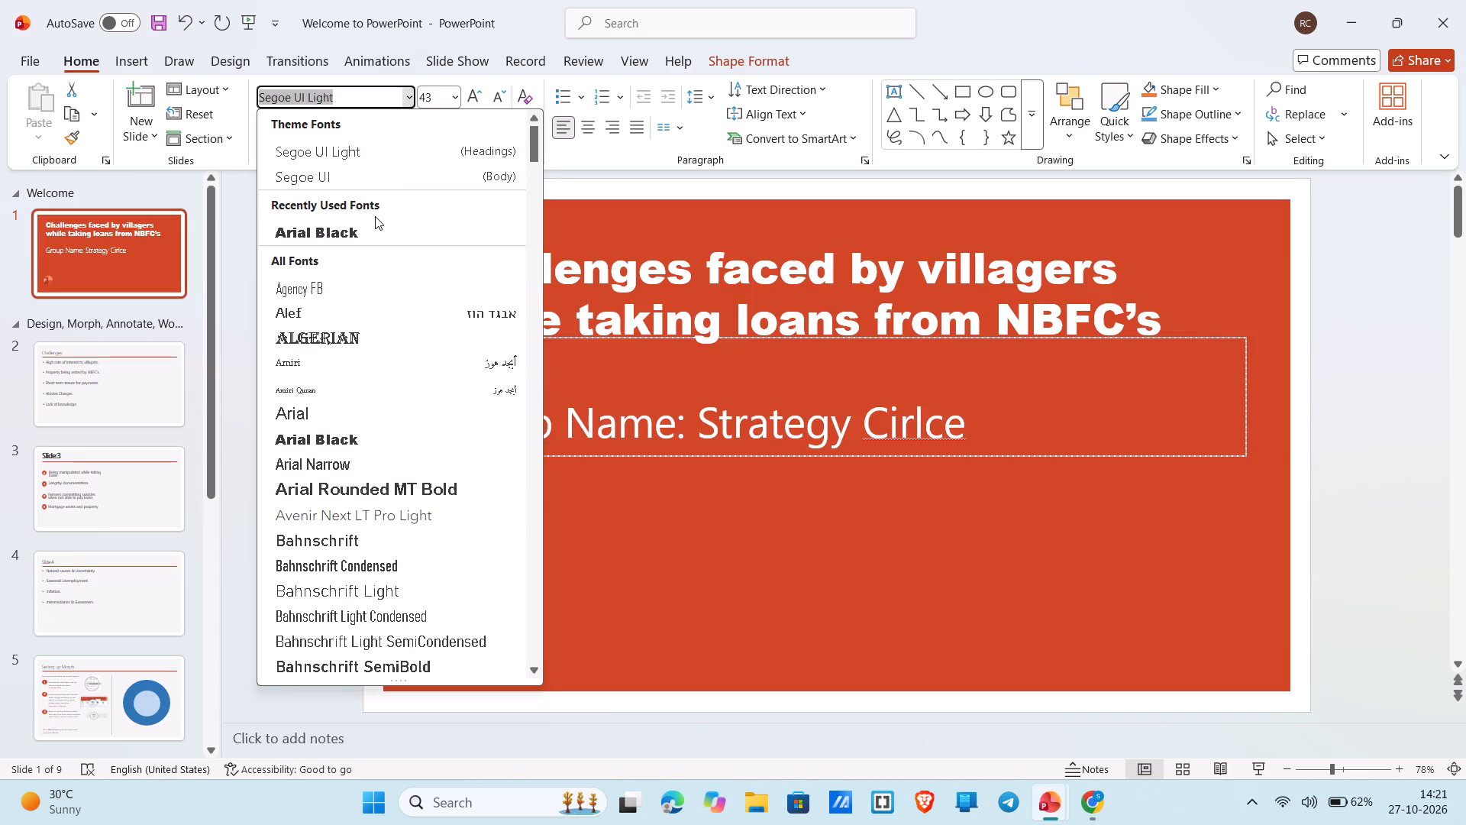
drag(375, 216, 385, 232)
click(385, 232)
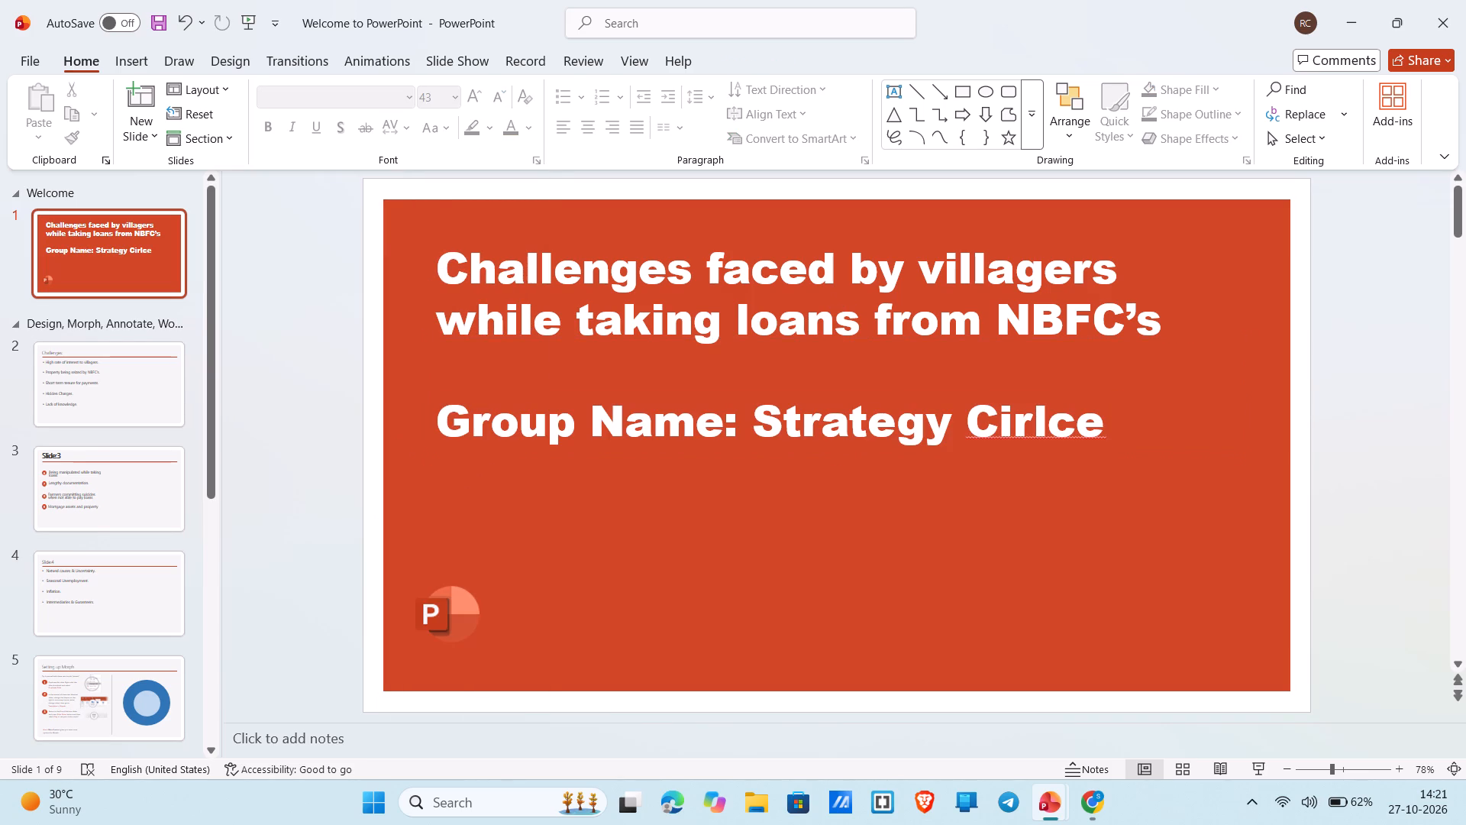
Correct the spelling of the group name's last word on slide 1 to "Circle".
click(1113, 430)
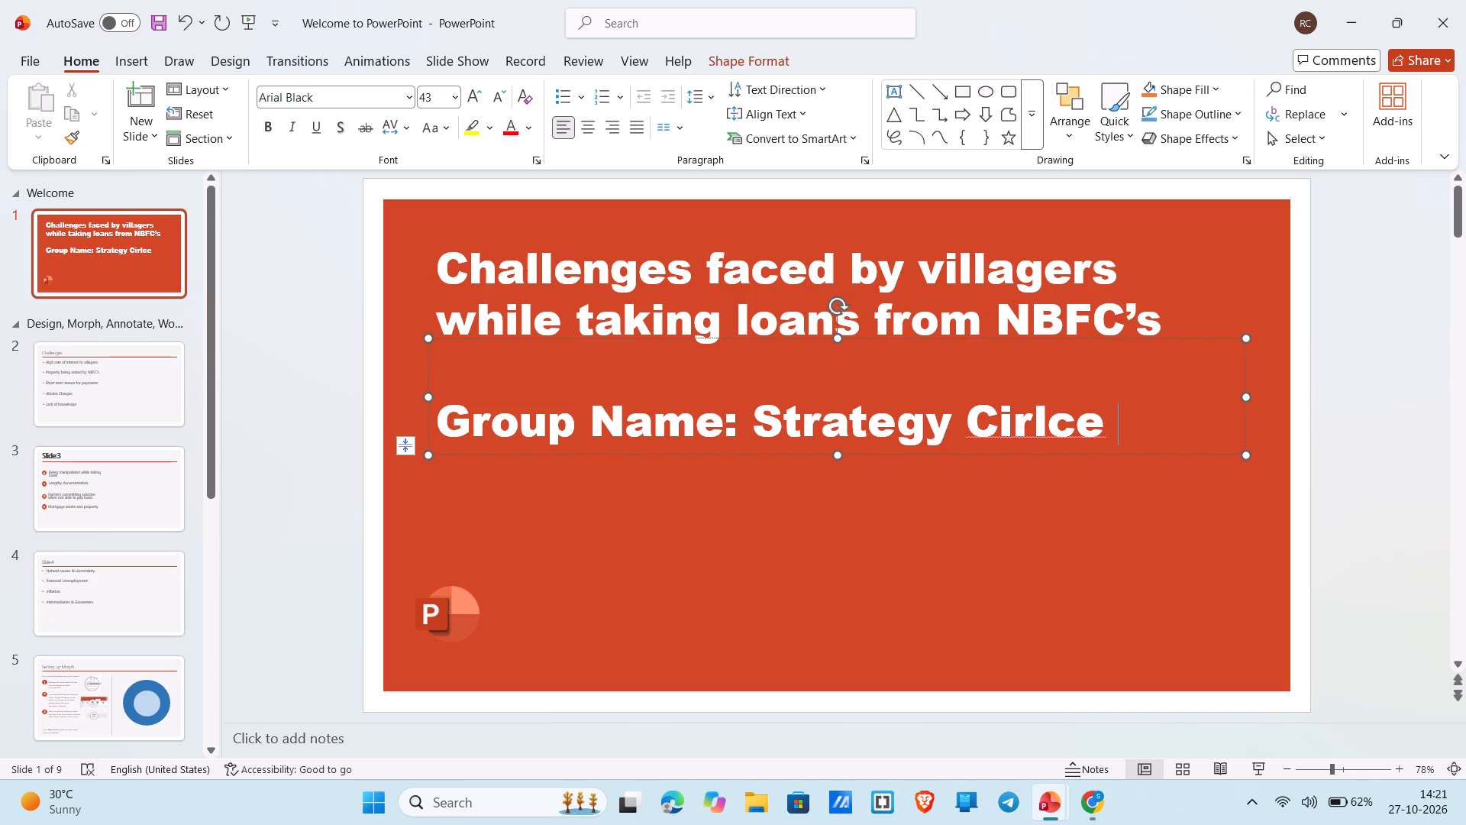
key(BackSpace)
key(BackSpace)
key(BackSpace)
key(BackSpace)
key(BackSpace)
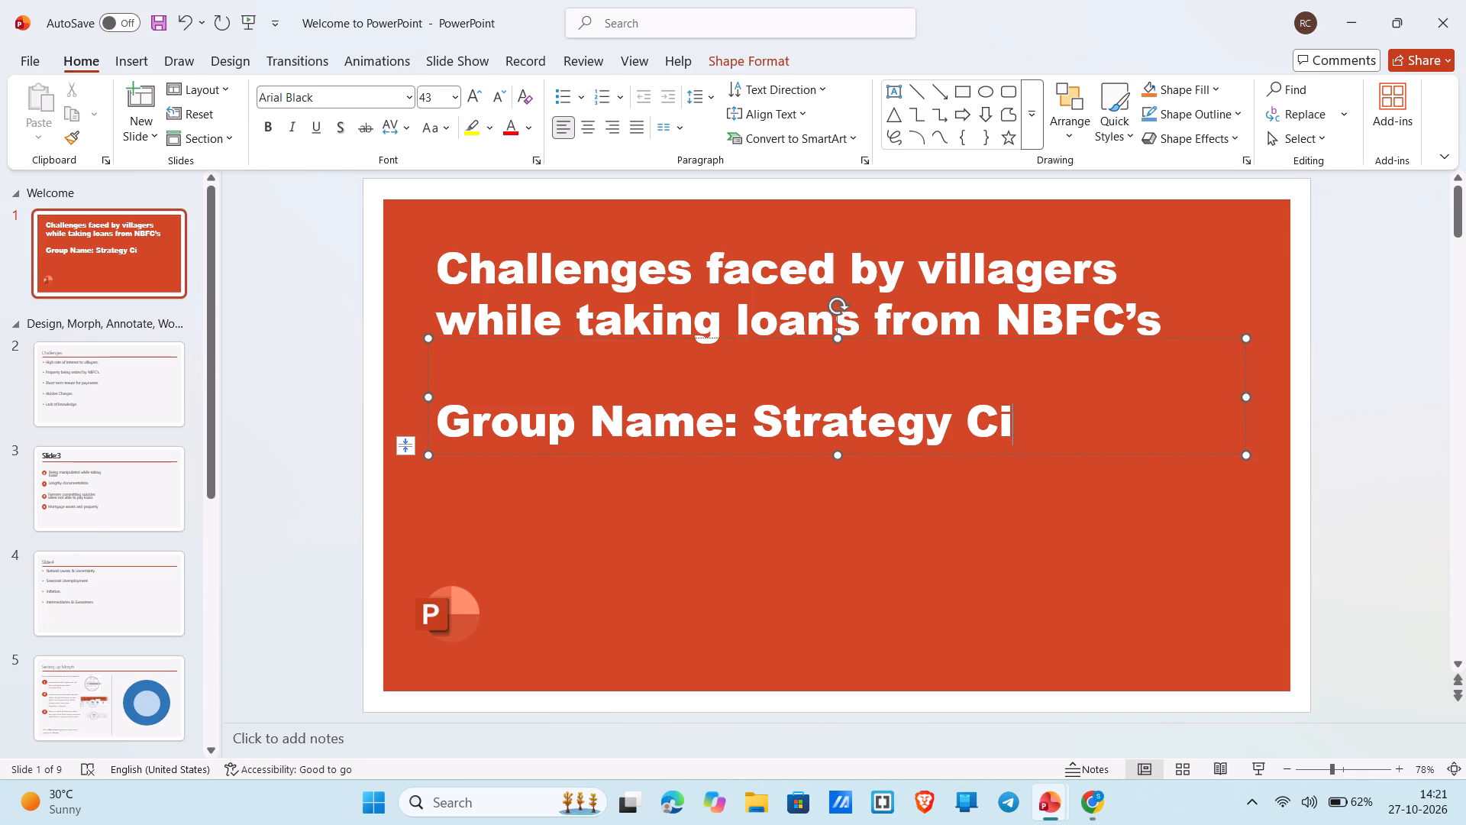
text(rcle)
key(space)
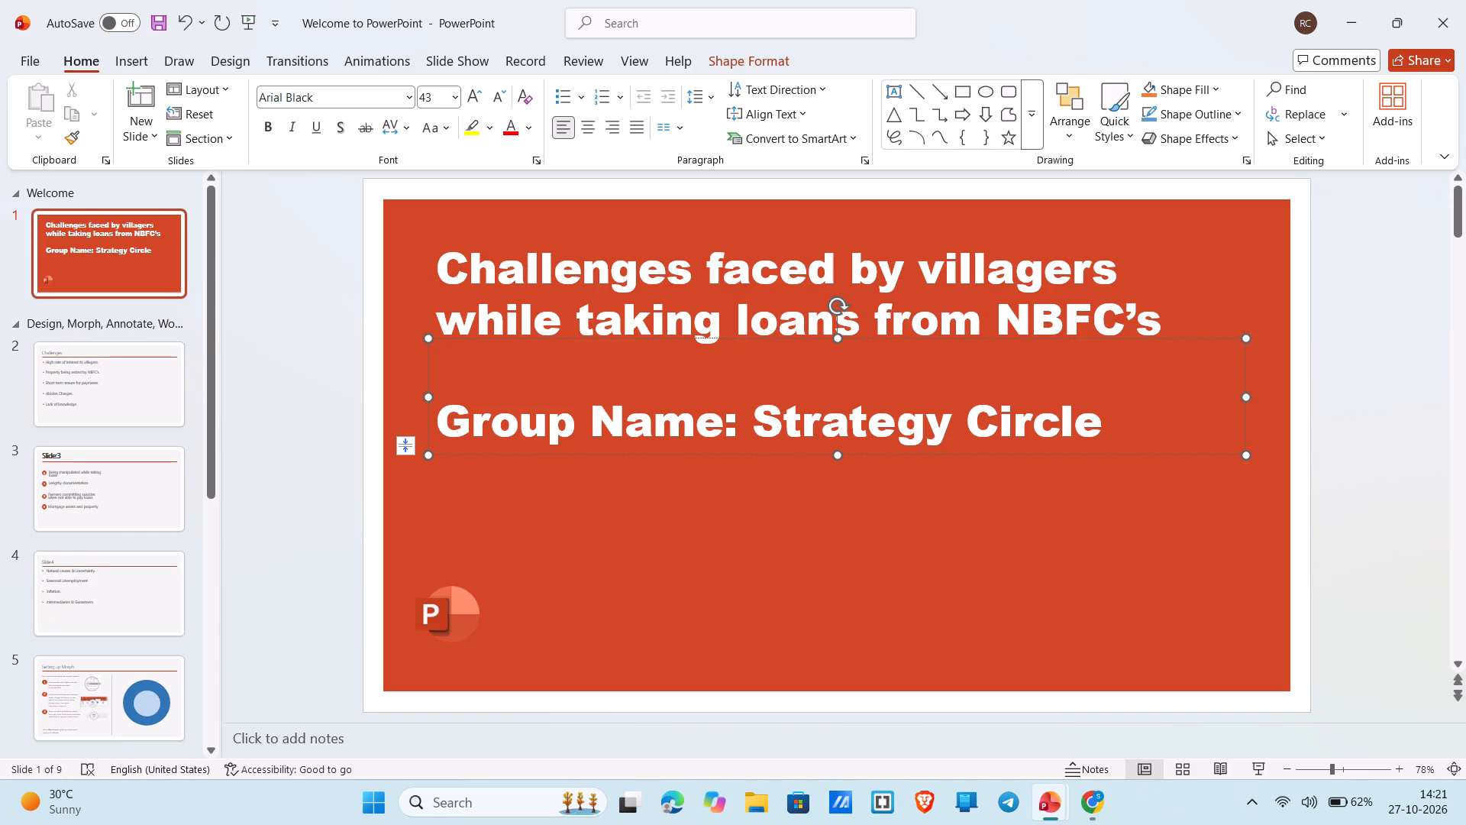
Insert two more blank lines between the presentation title and the group name line on slide 1.
click(1000, 376)
click(1155, 325)
key(Return)
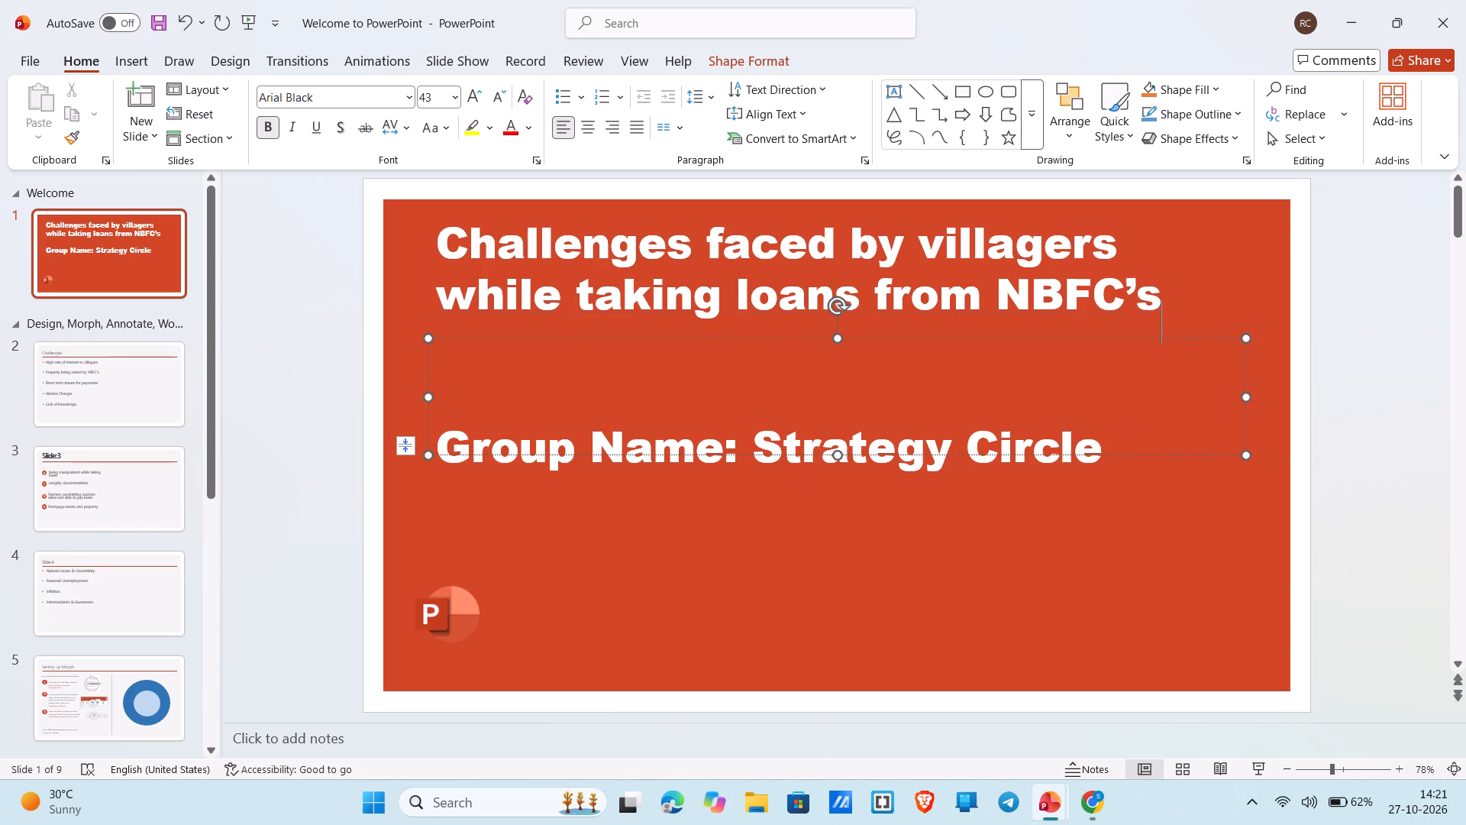
key(Return)
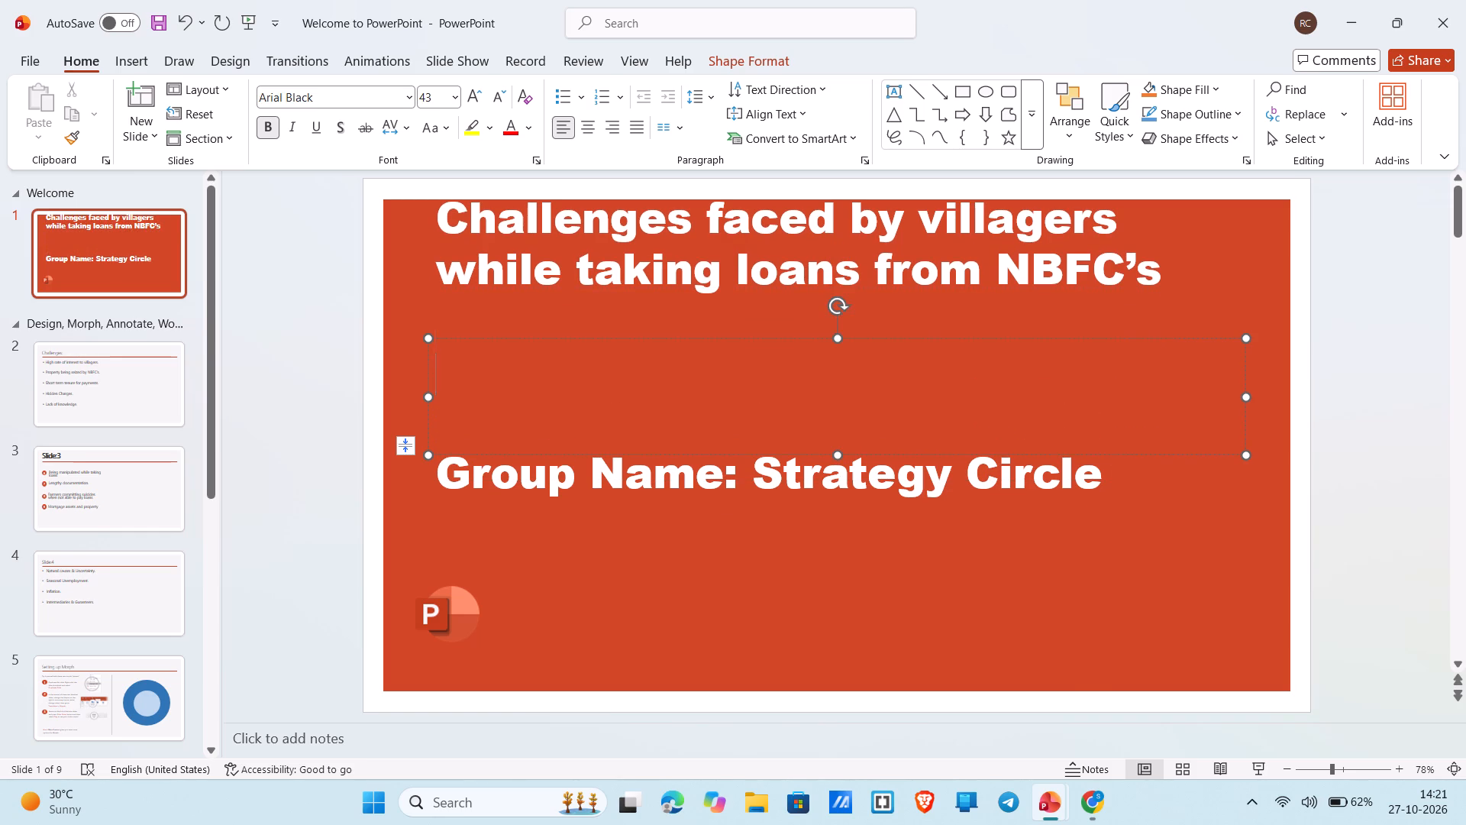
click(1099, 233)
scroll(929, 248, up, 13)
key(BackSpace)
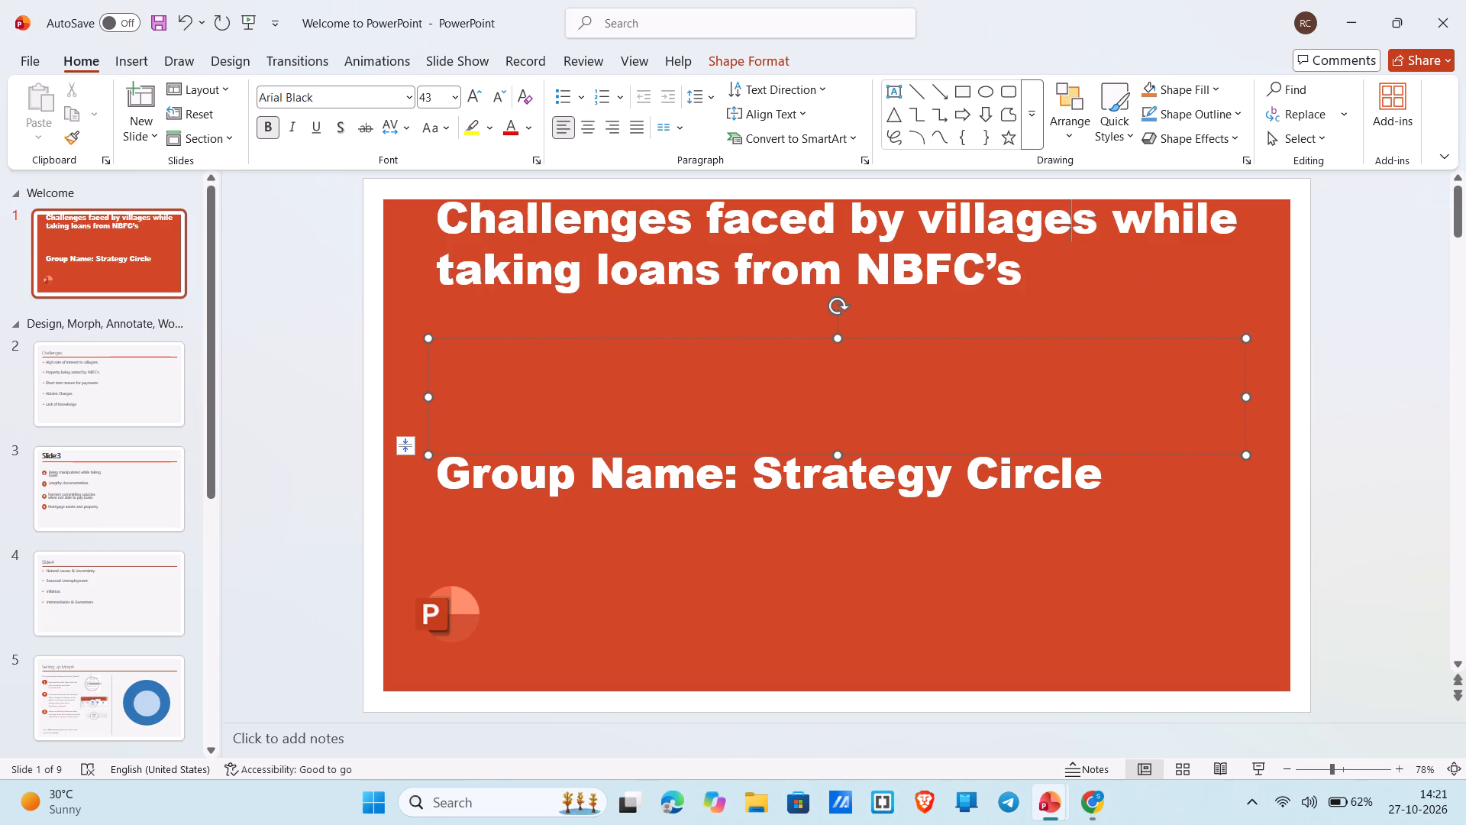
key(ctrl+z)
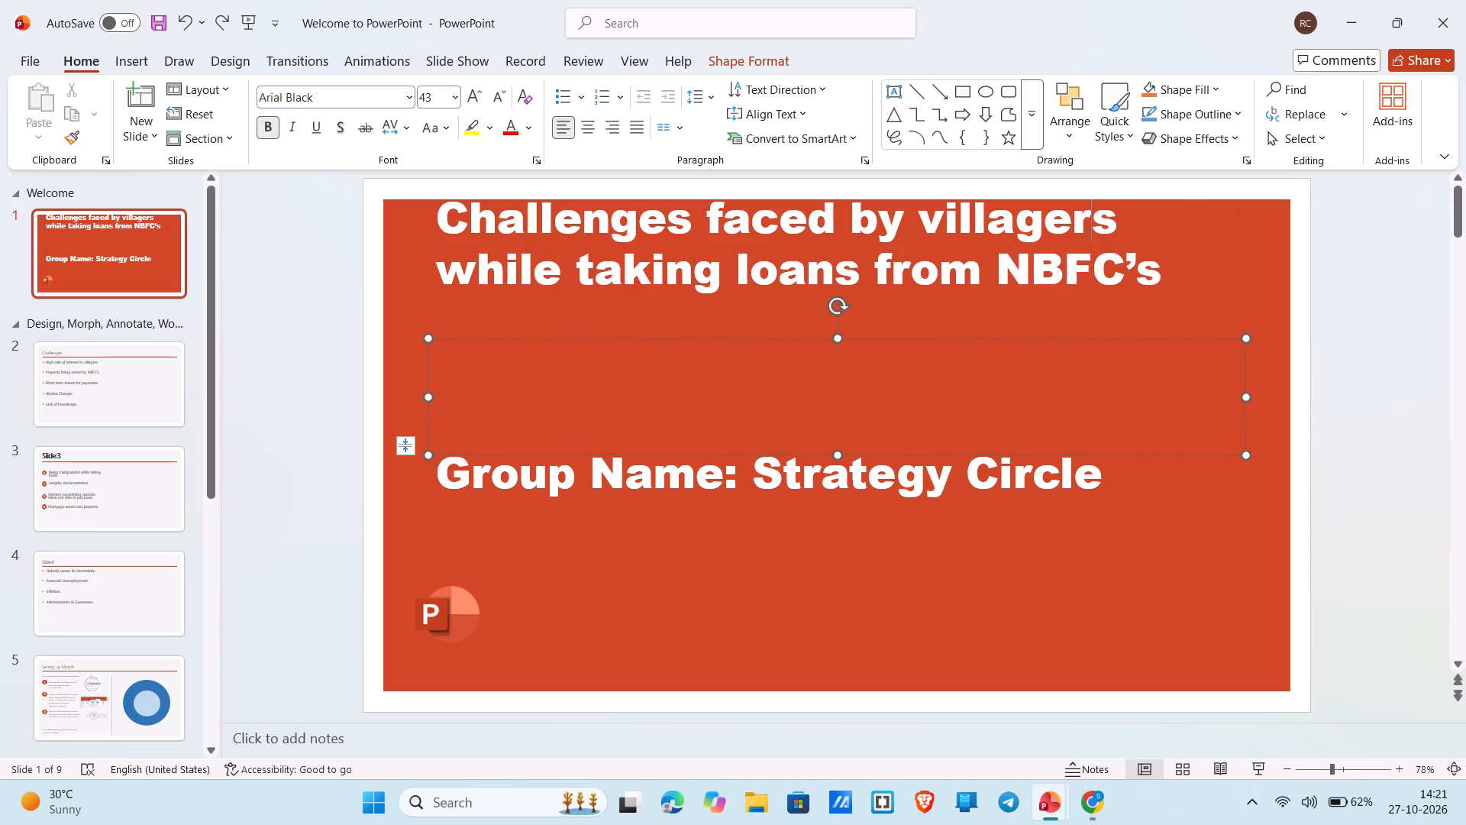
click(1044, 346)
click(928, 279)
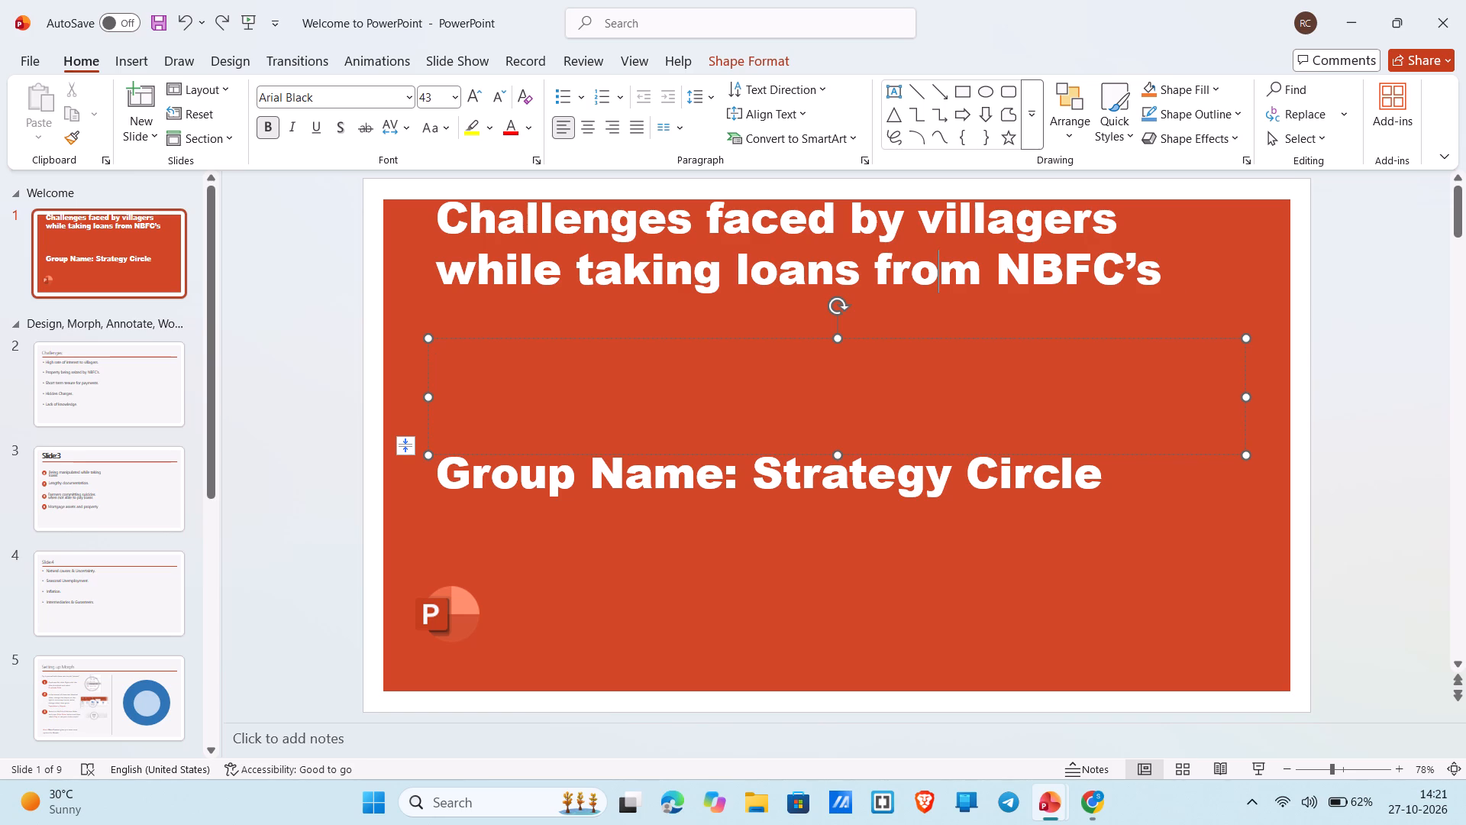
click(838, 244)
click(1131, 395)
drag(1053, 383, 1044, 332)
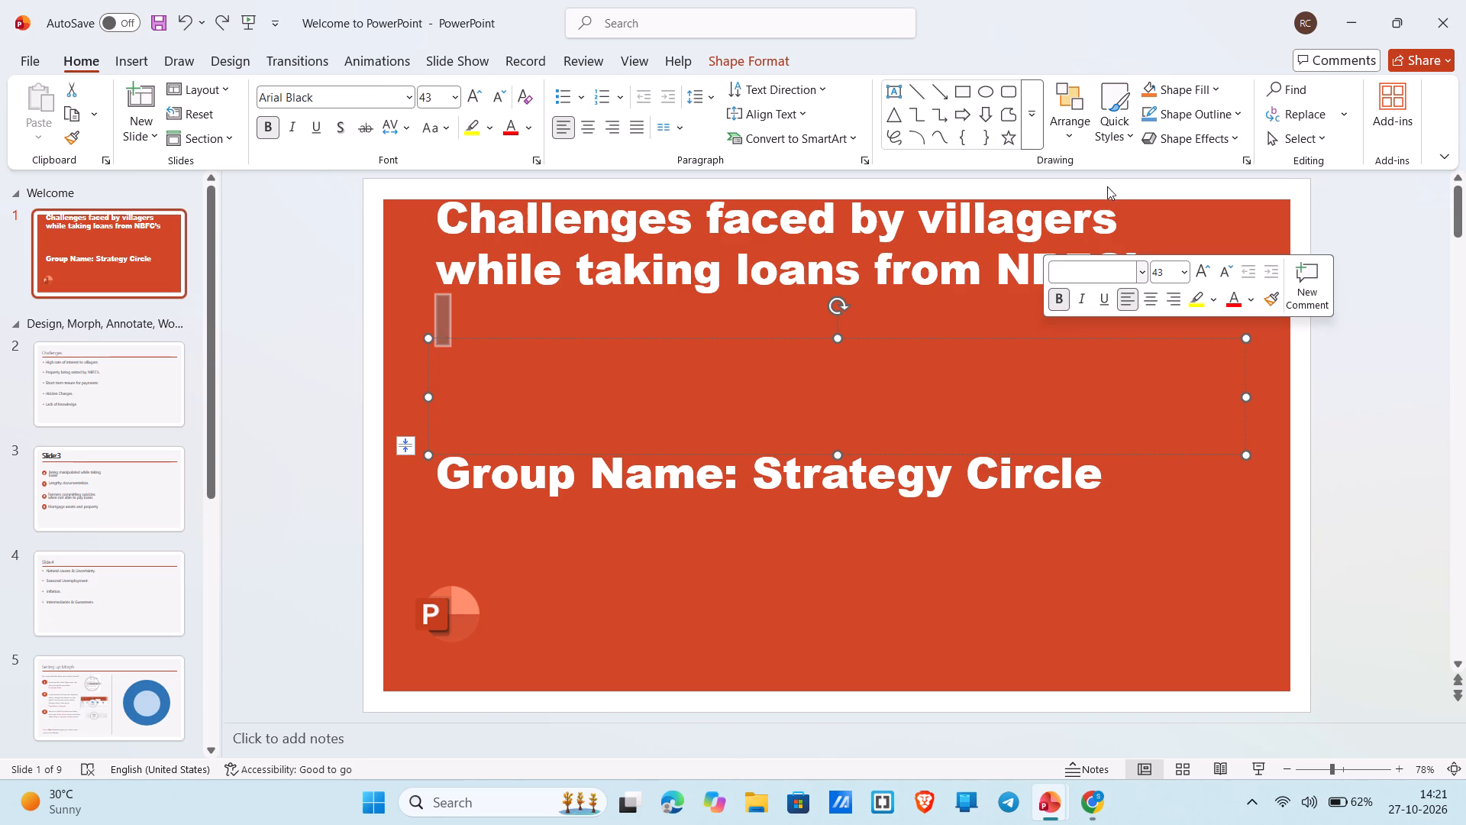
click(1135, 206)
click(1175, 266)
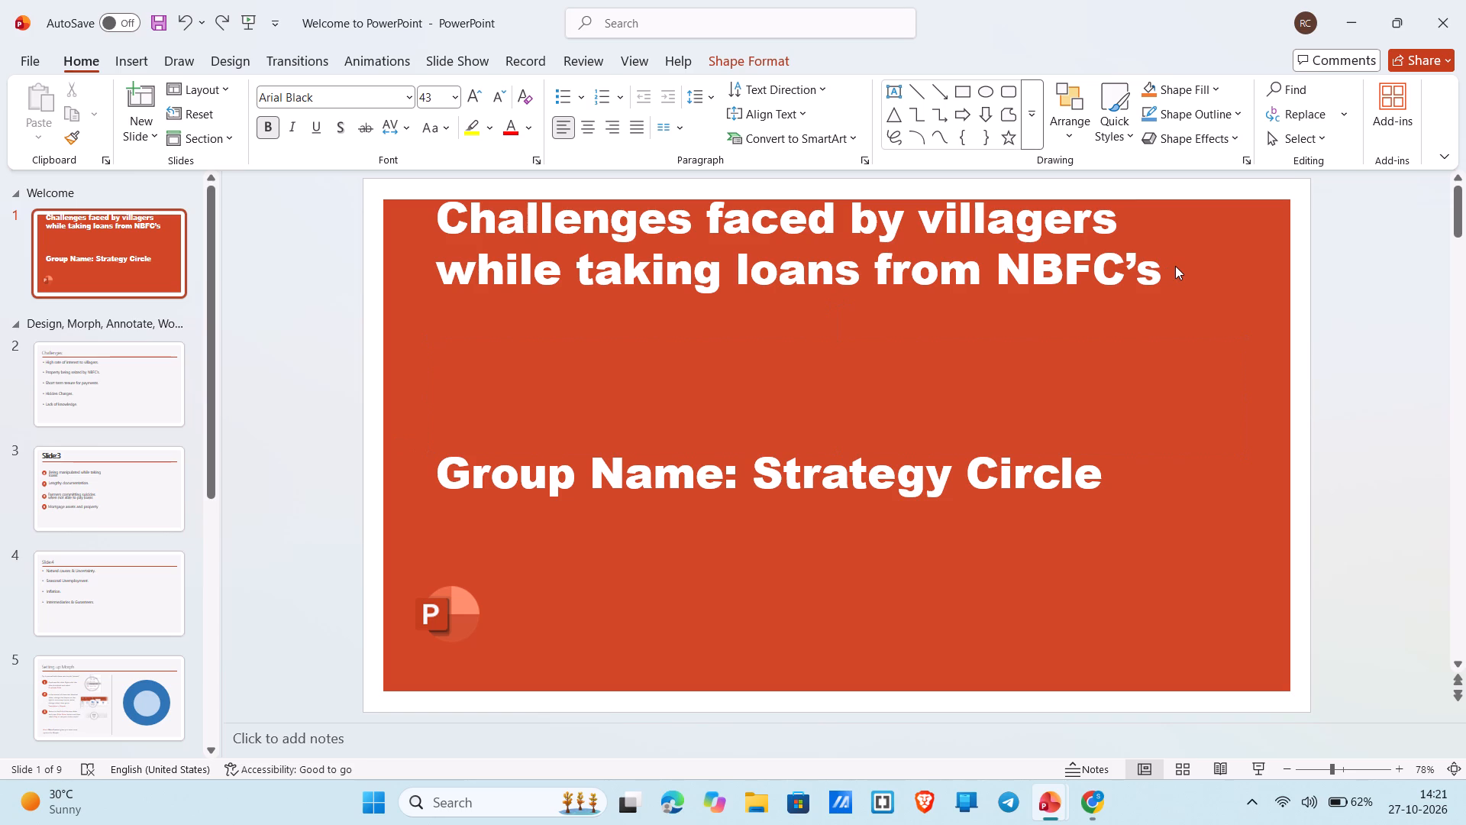
Insert three blank lines above the presentation title on slide 1 to lower the text.
drag(486, 220, 435, 215)
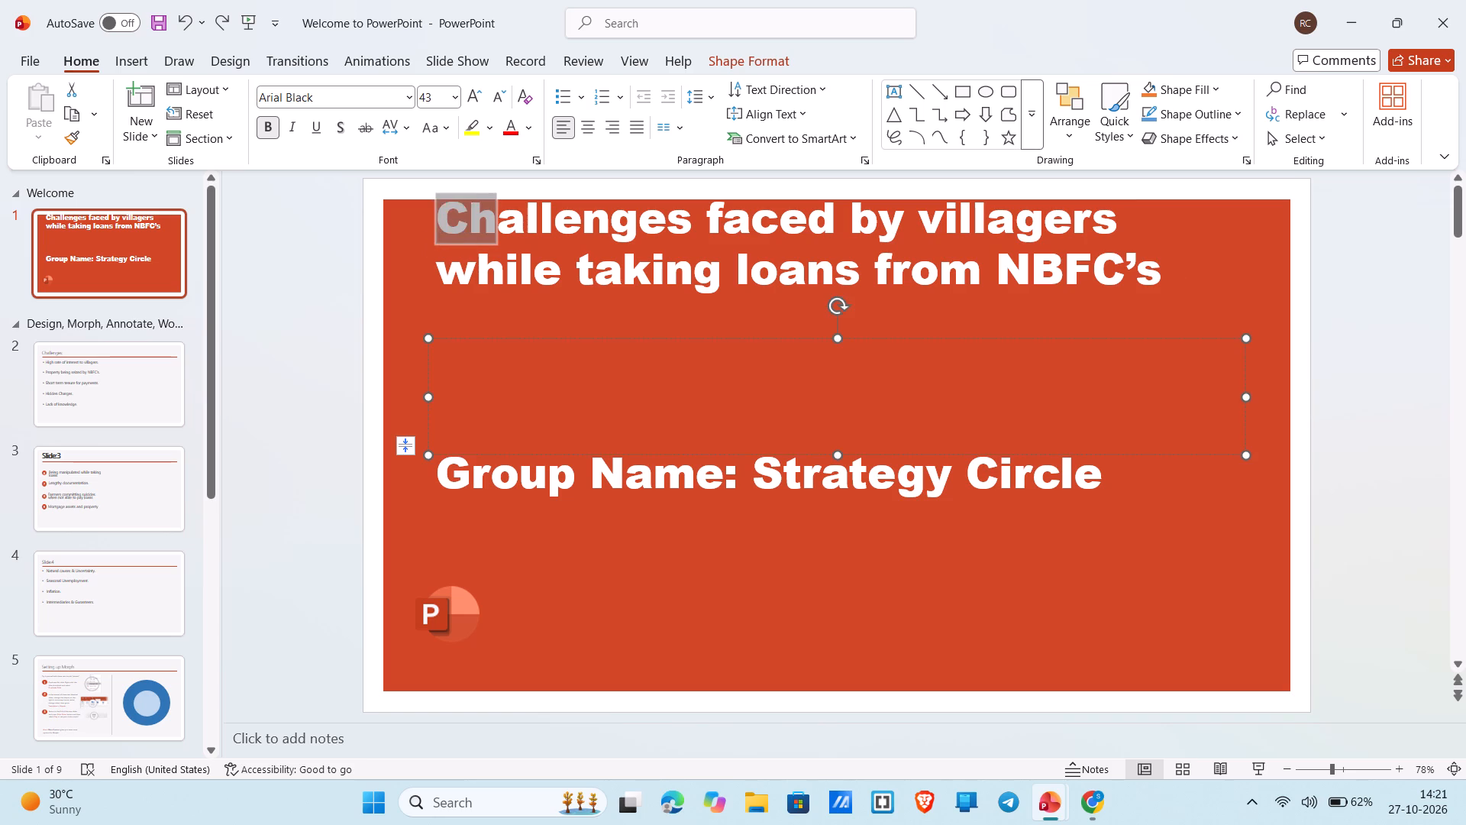
drag(435, 215, 432, 215)
click(432, 215)
click(432, 215)
click(438, 215)
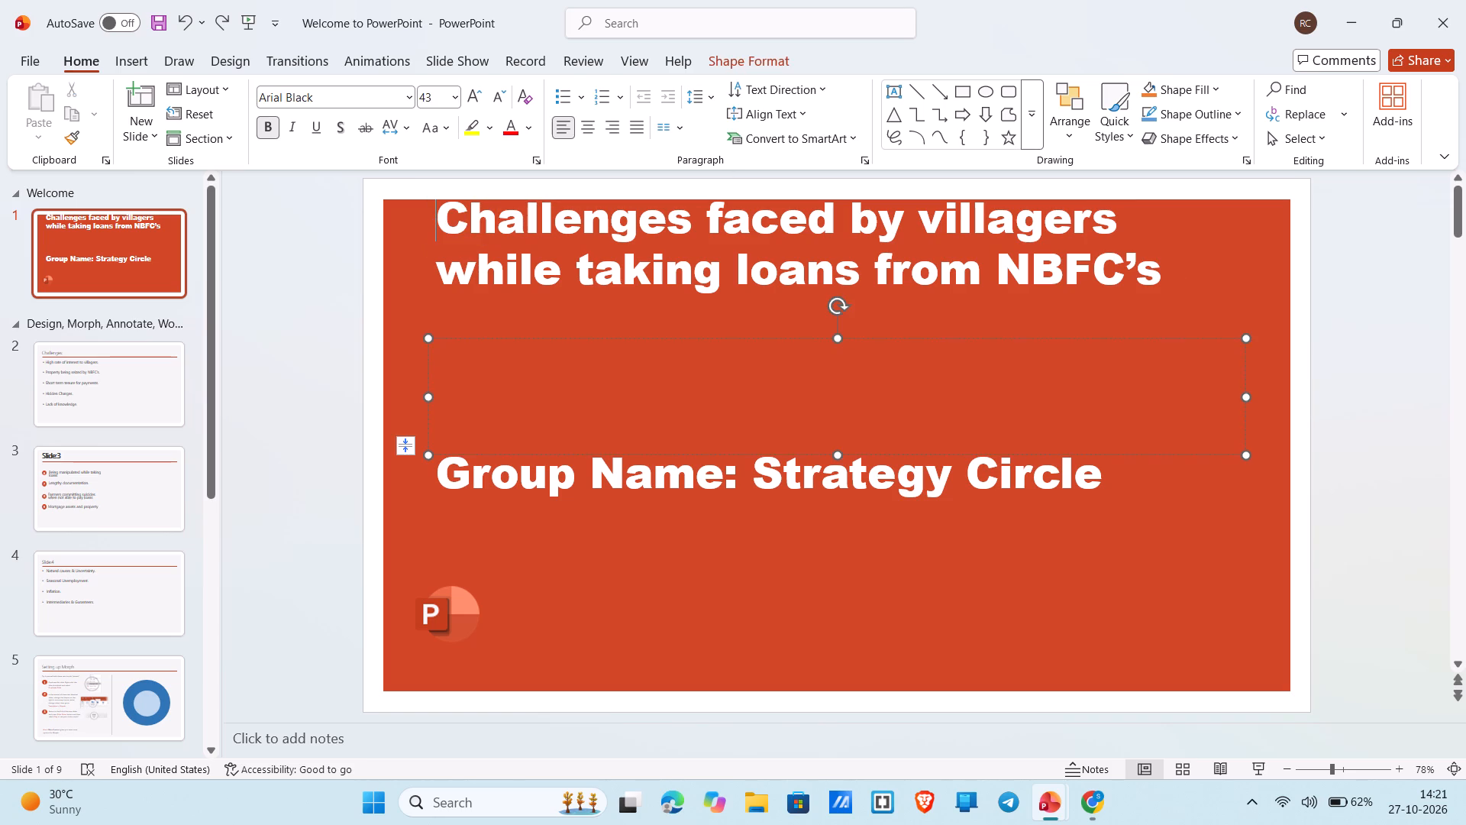
key(Return)
key(Return)
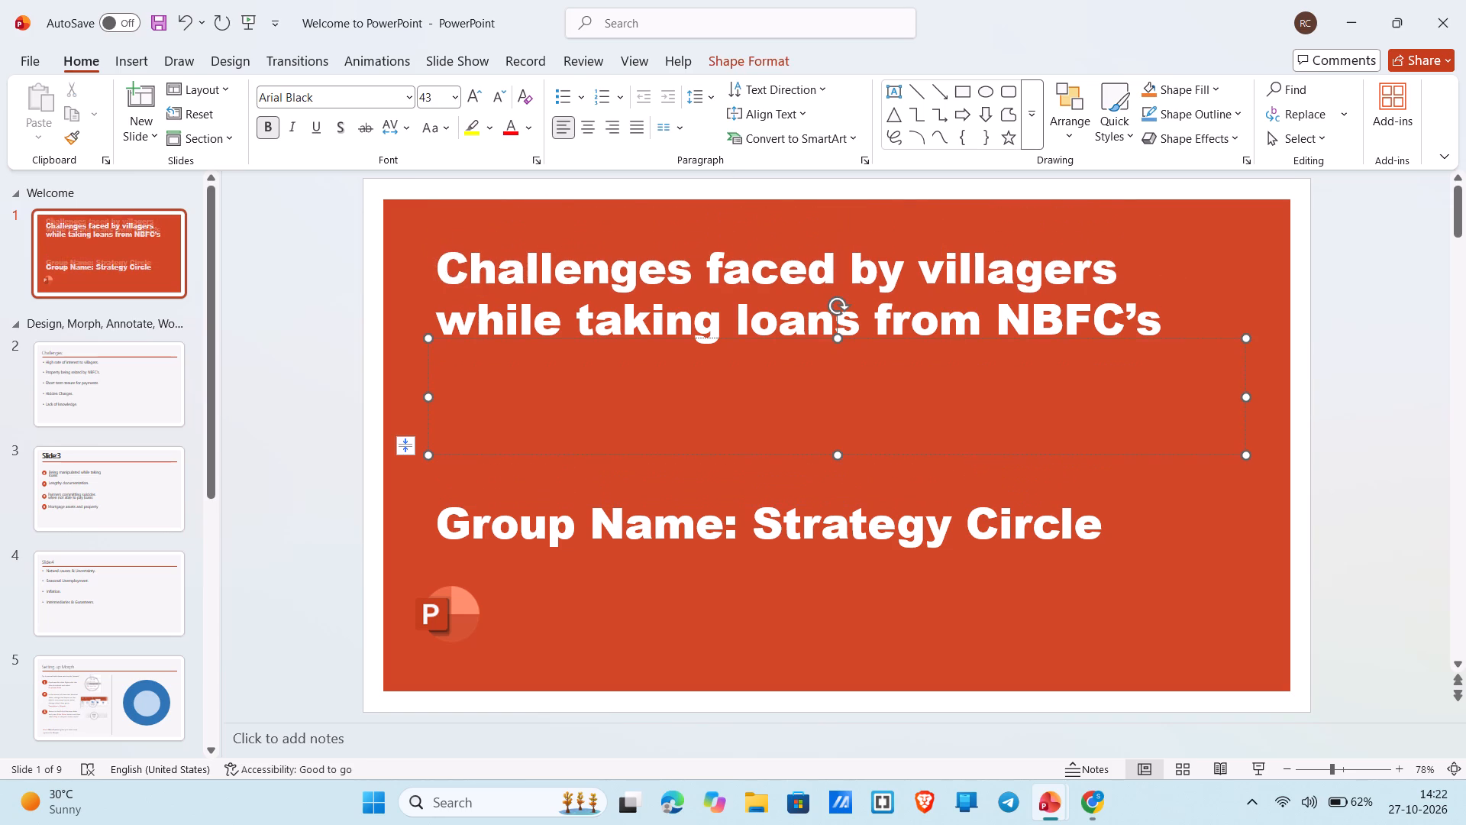
key(Return)
key(Return)
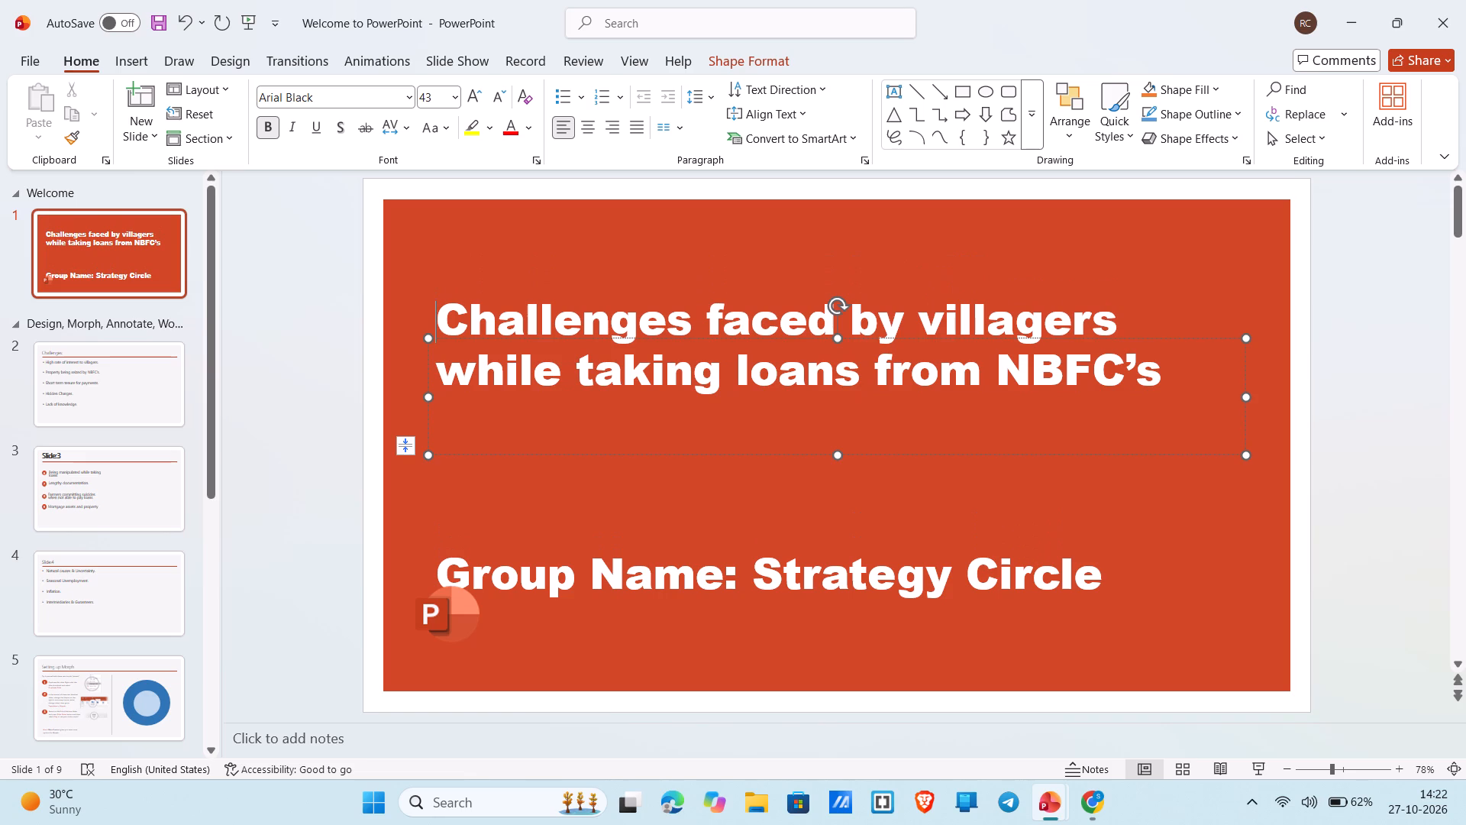
key(BackSpace)
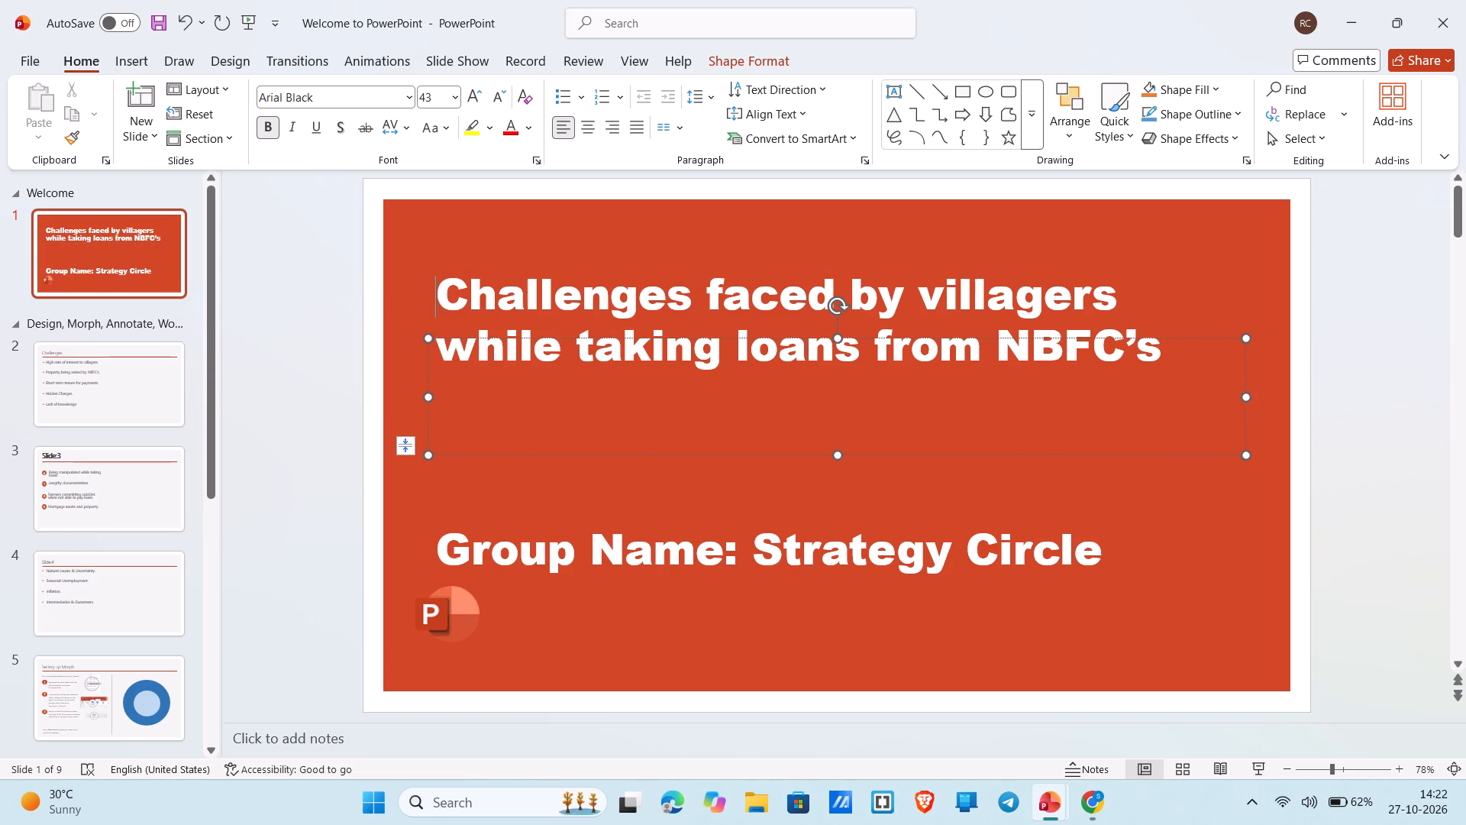
click(431, 549)
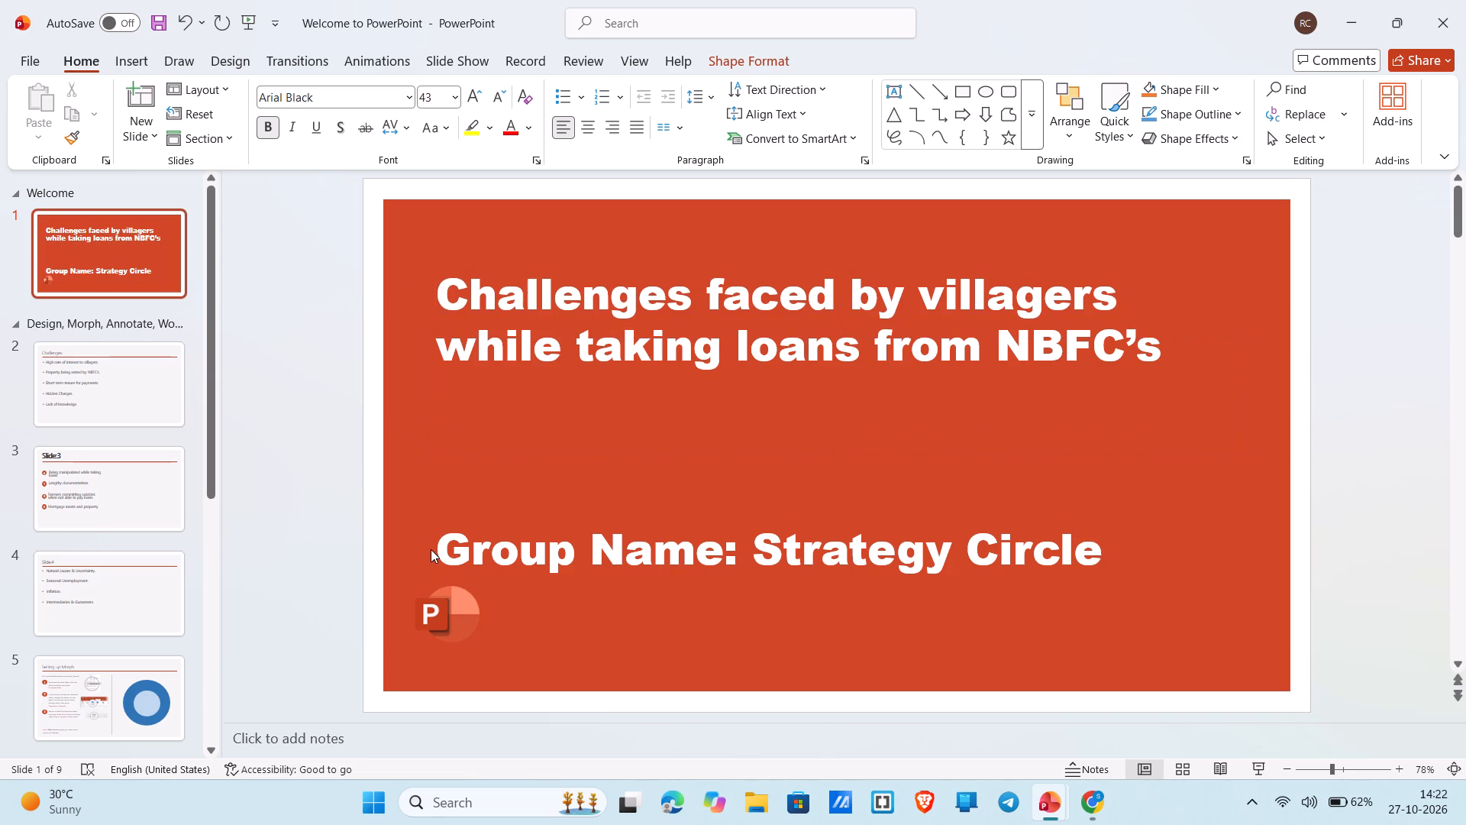
Remove one blank line directly above the group name line on slide 1.
click(431, 549)
click(438, 548)
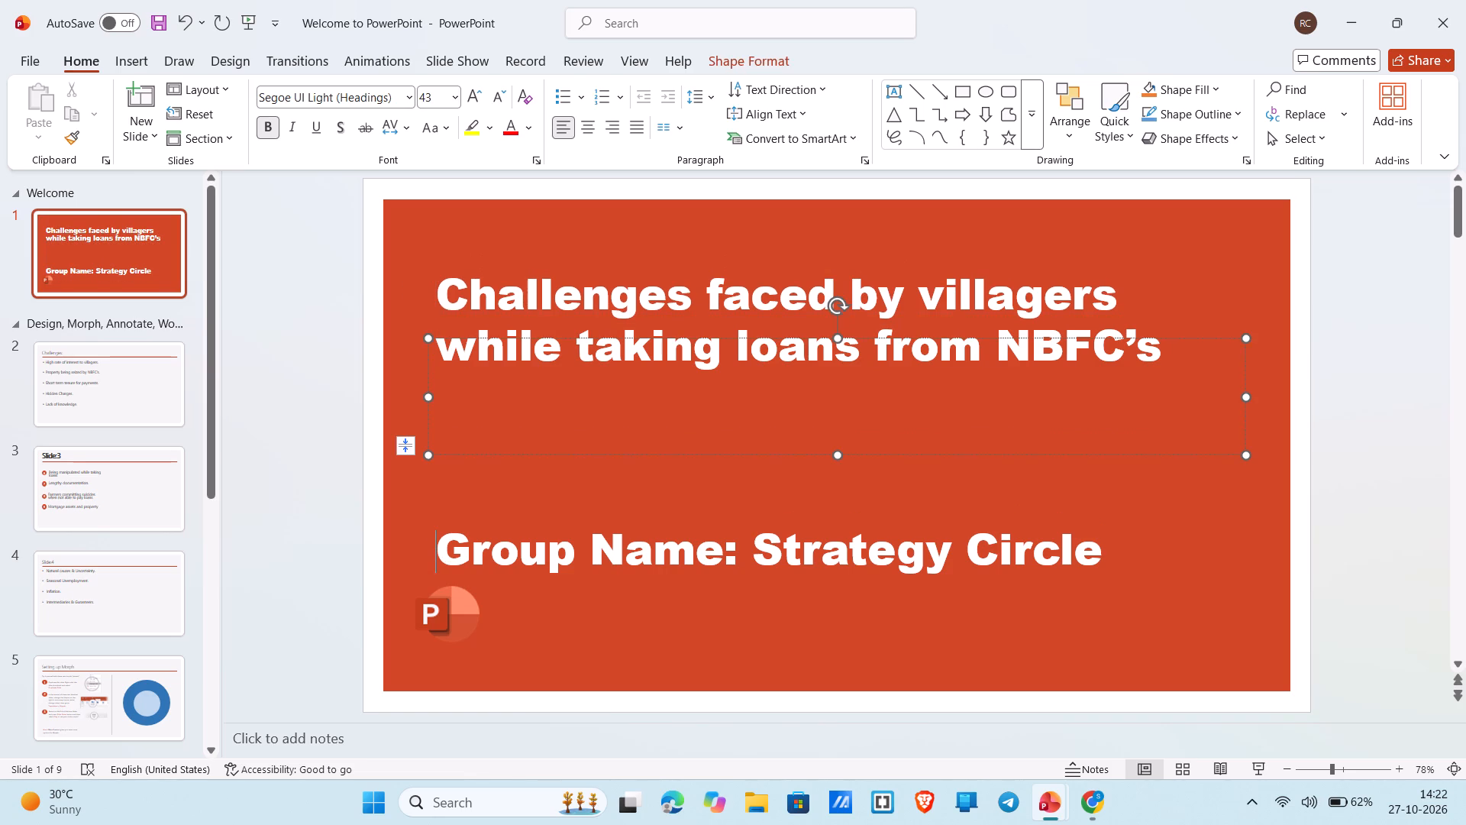
key(BackSpace)
Delete the PowerPoint logo picture below the group name on slide 1.
click(450, 630)
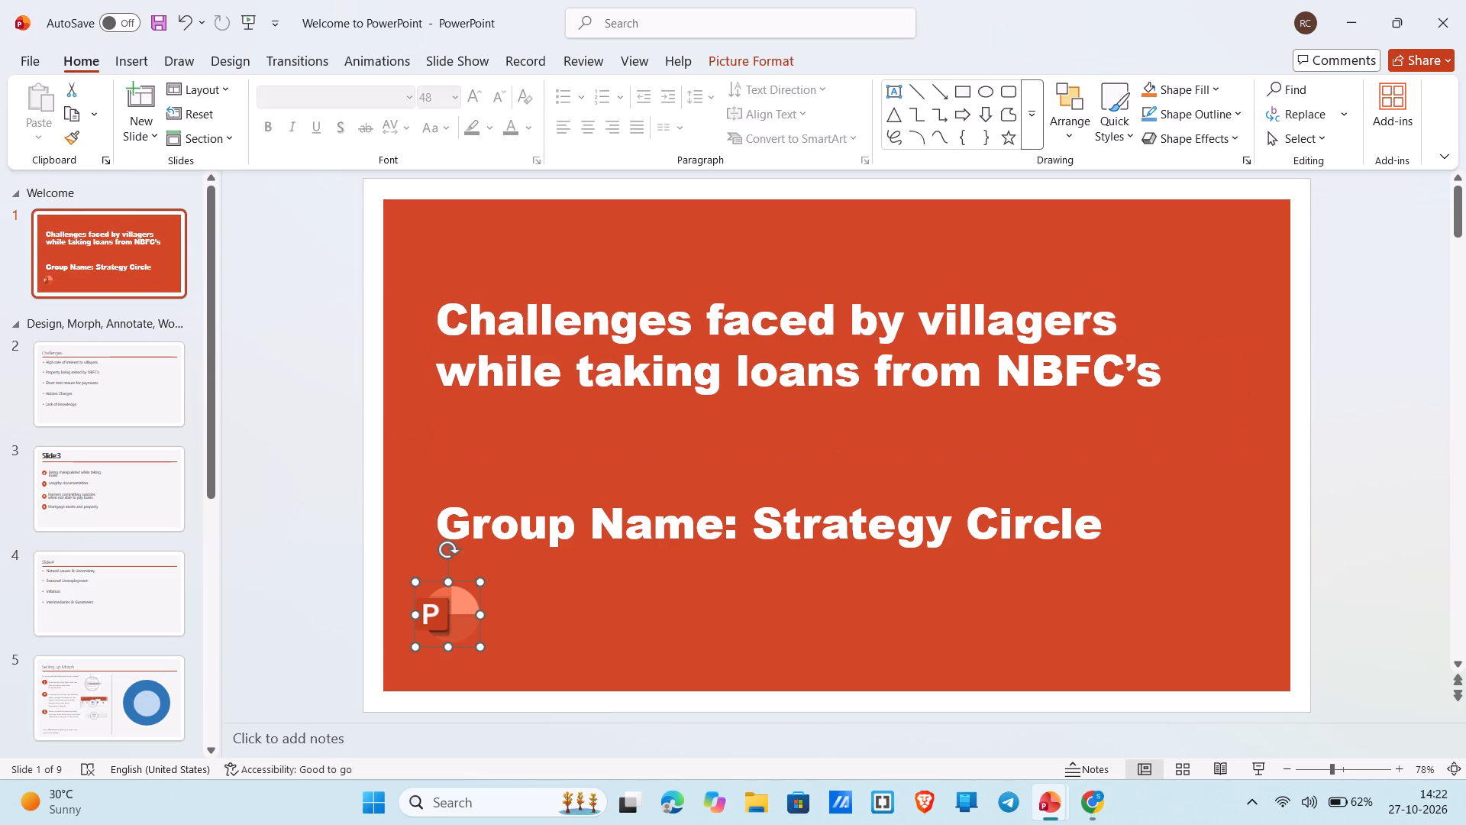
key(BackSpace)
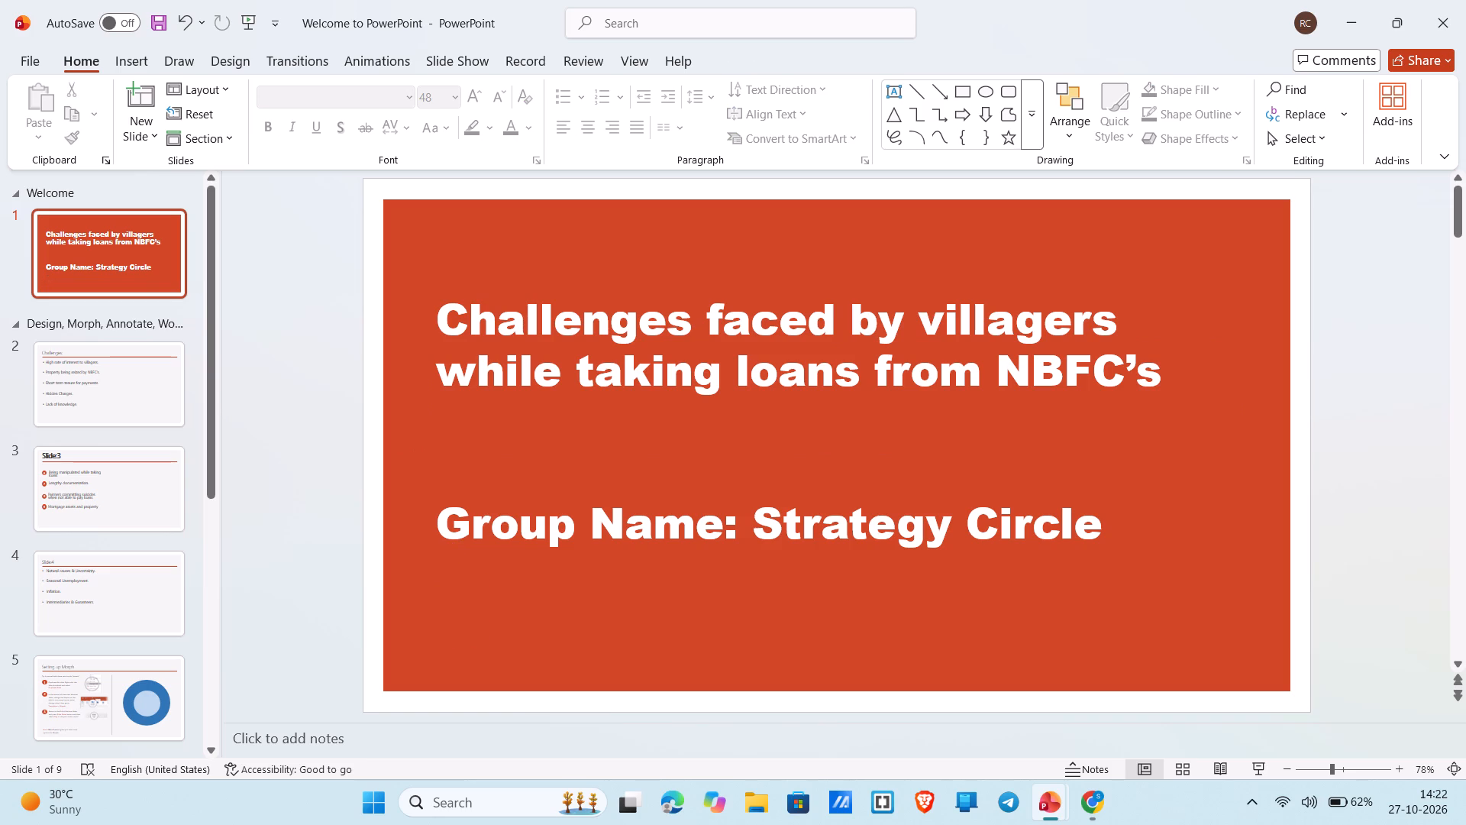
Change the heading of slide 2 to "Slide 1: Challenges", without the colon at the end.
click(108, 346)
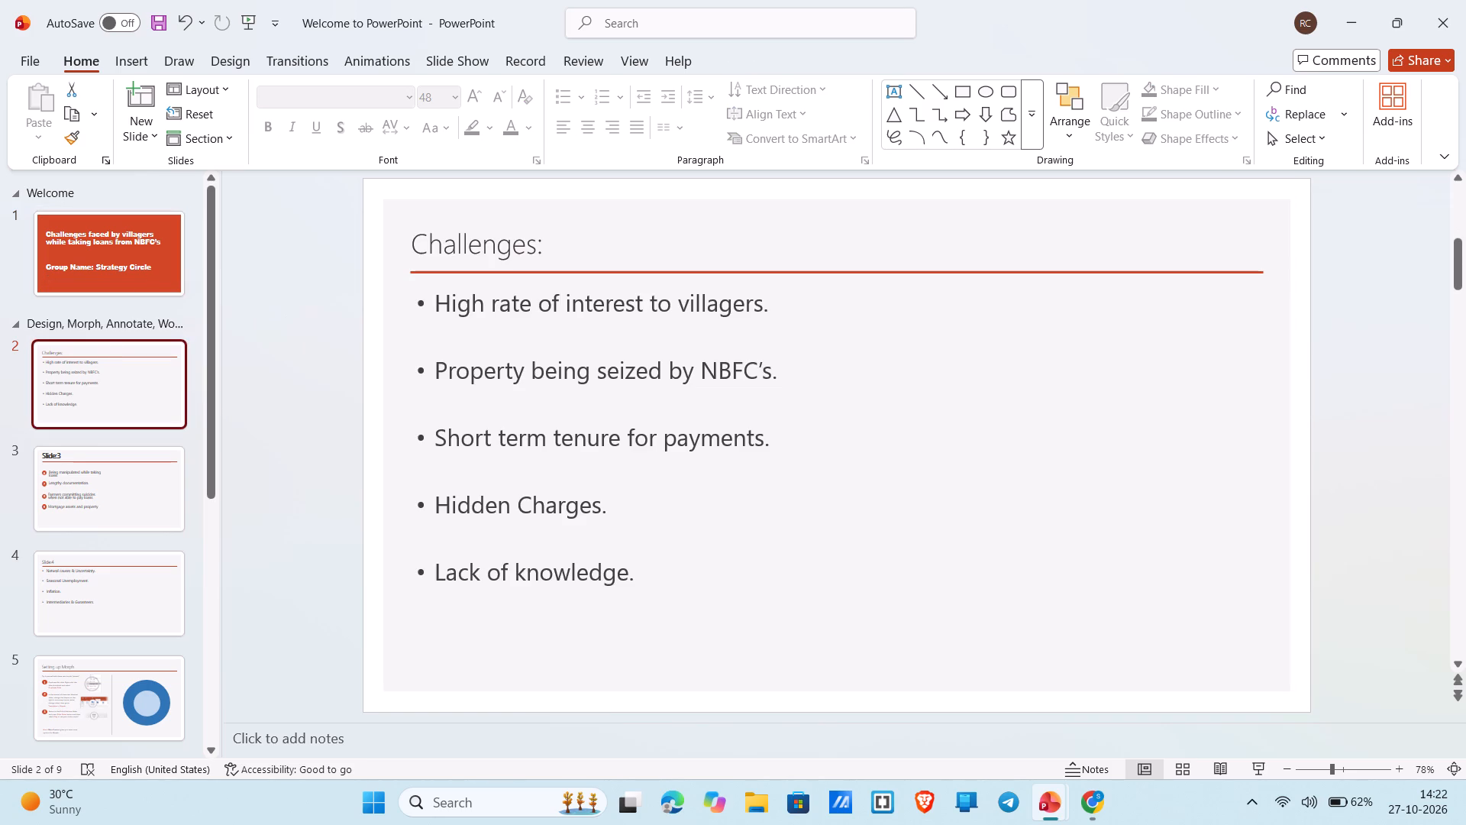
click(416, 243)
text(Slide)
key(space)
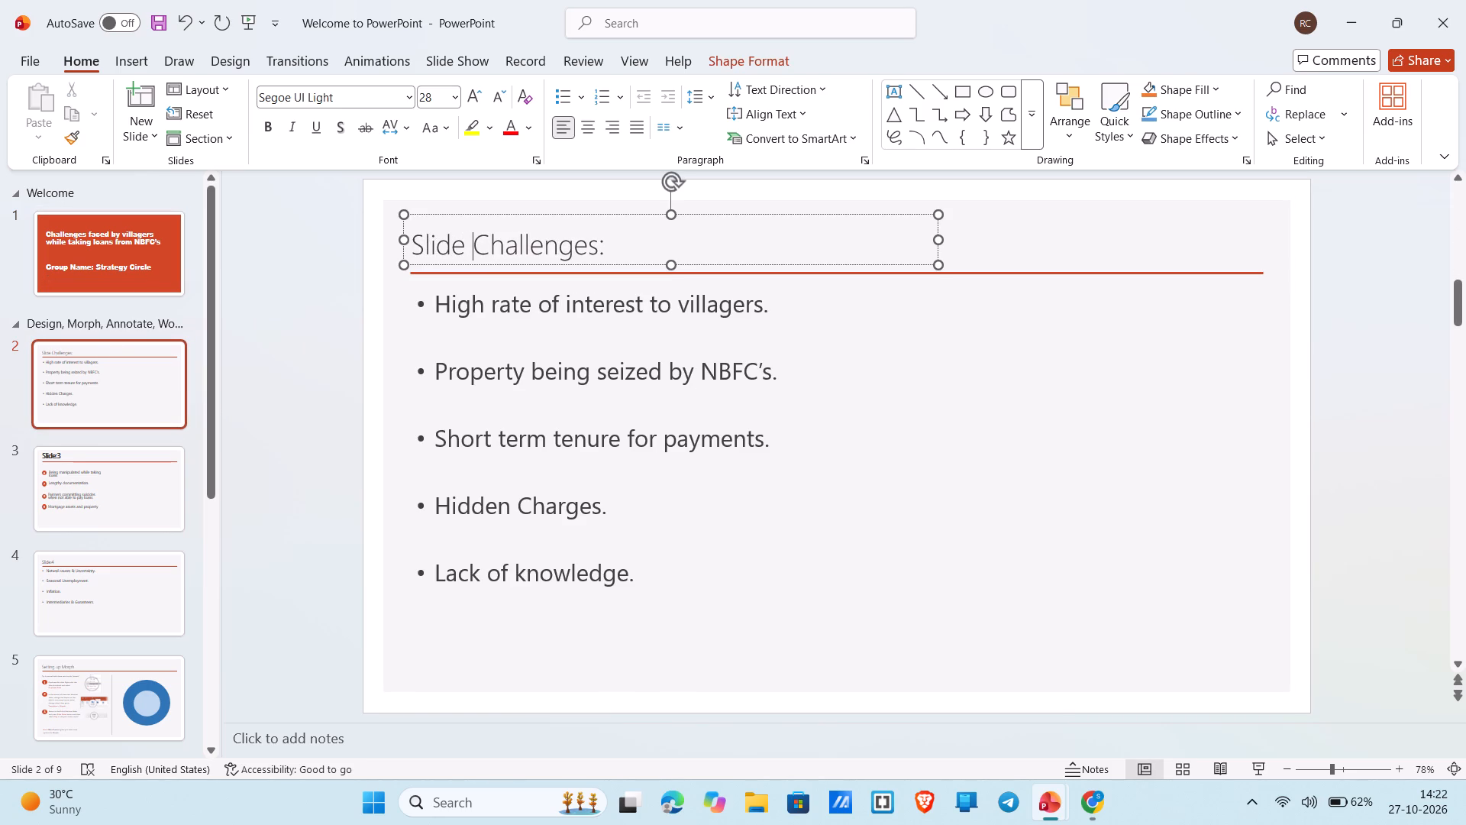
key(BackSpace)
key(space)
text(1)
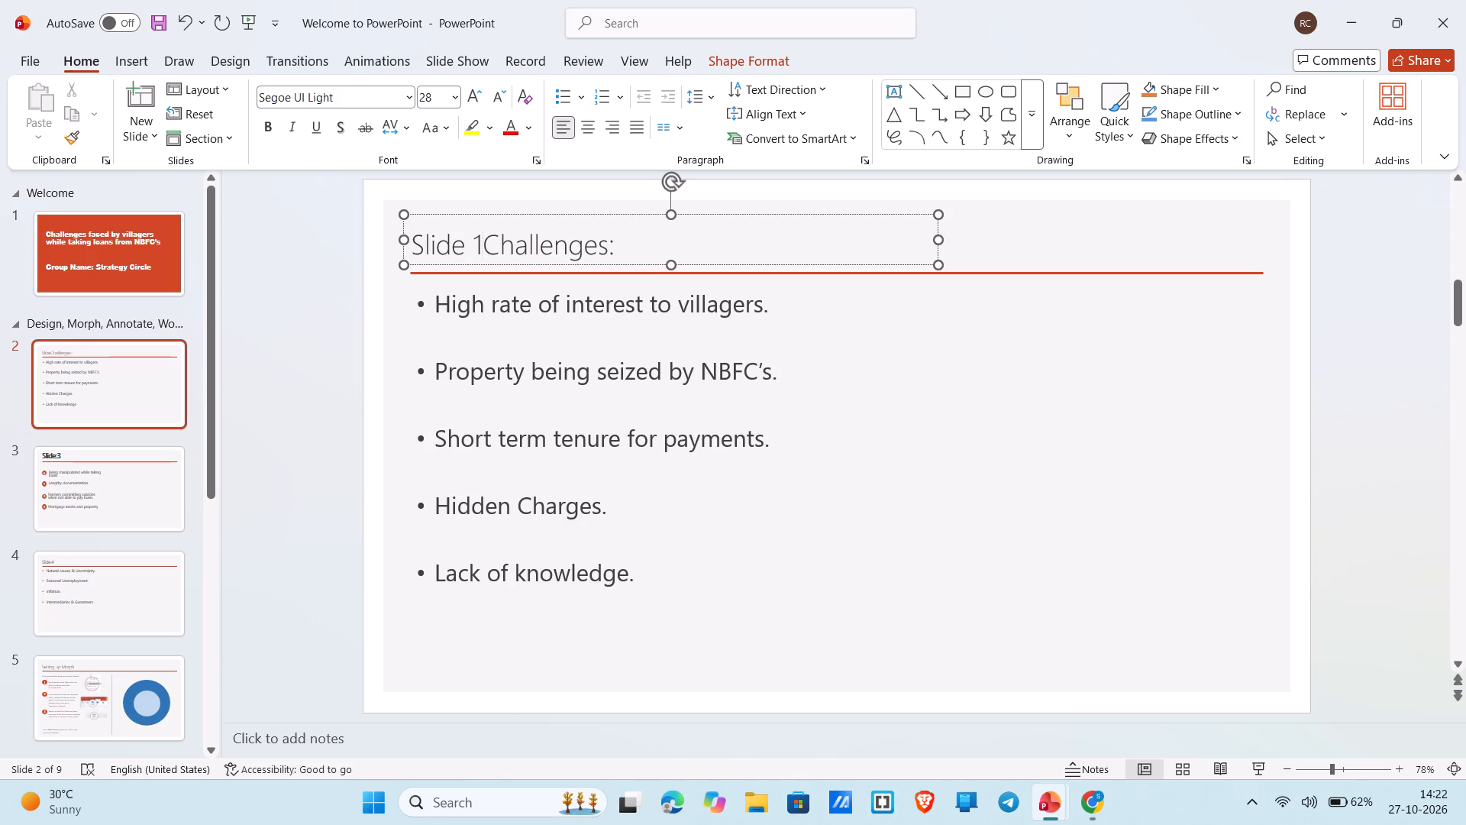
text(:)
key(space)
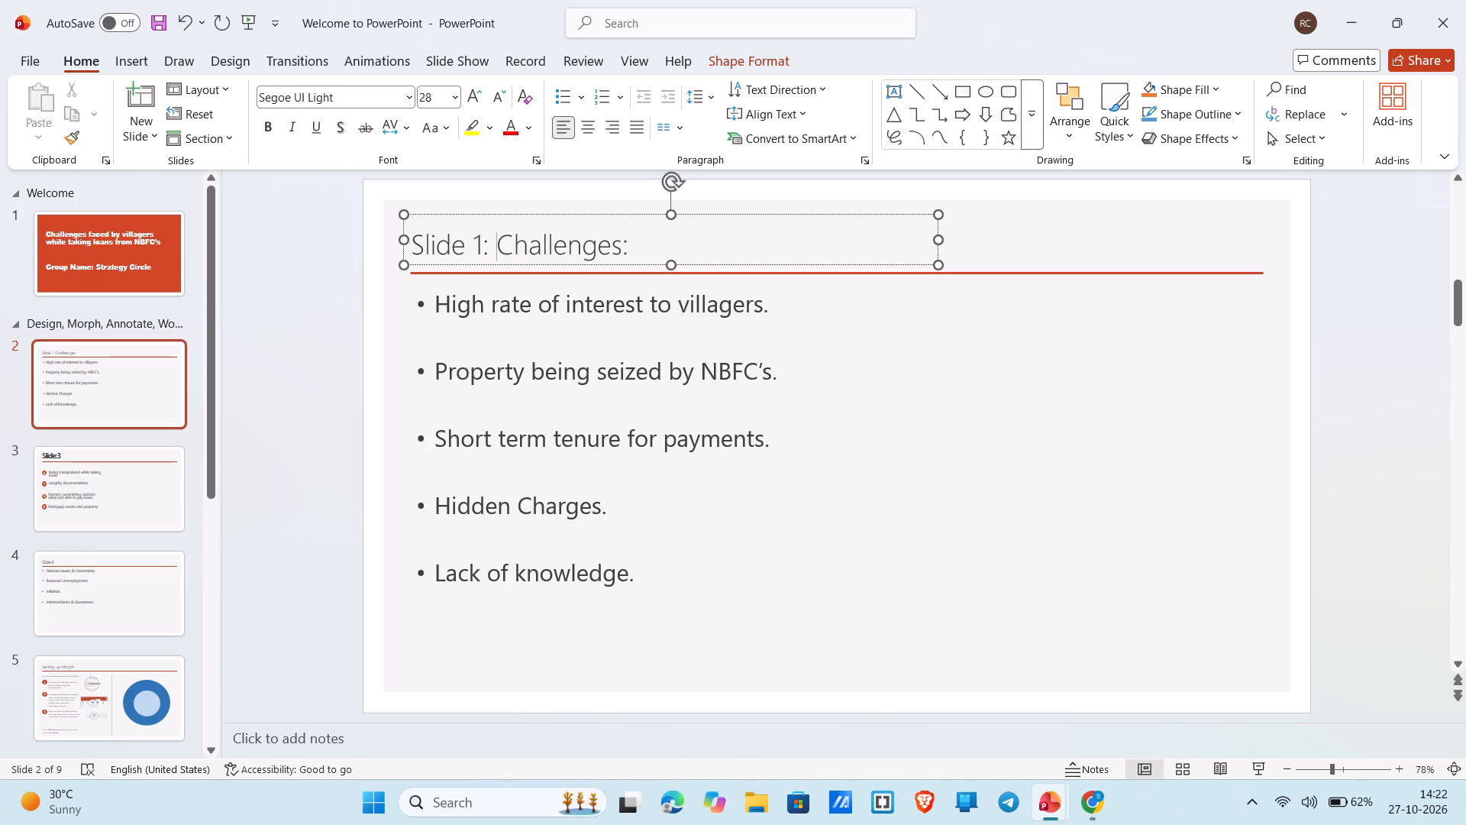
click(632, 247)
key(BackSpace)
Make the whole heading on slide 2 bold and set its font to Arial Black.
drag(632, 247, 421, 257)
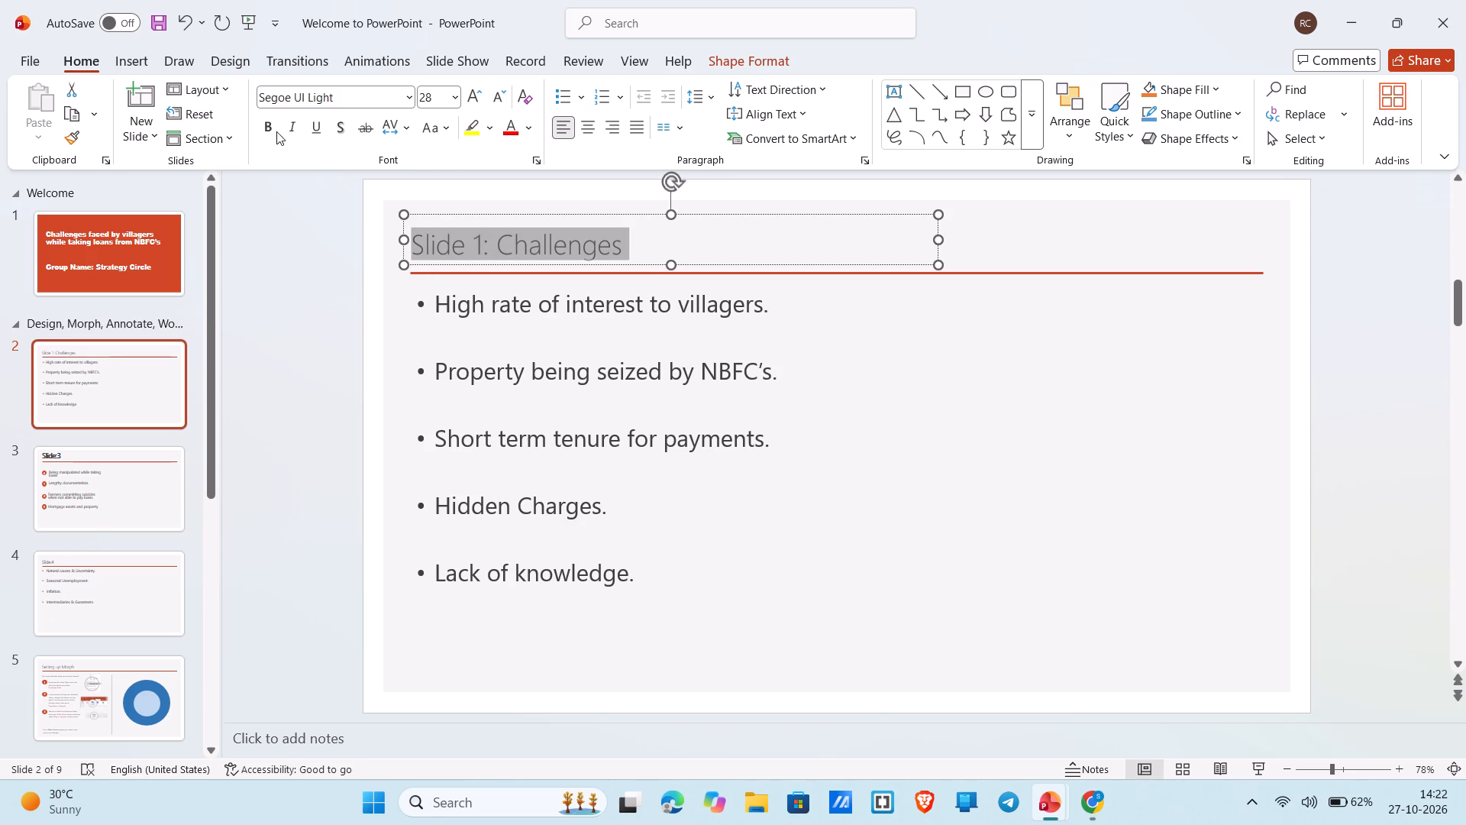
click(268, 131)
click(407, 102)
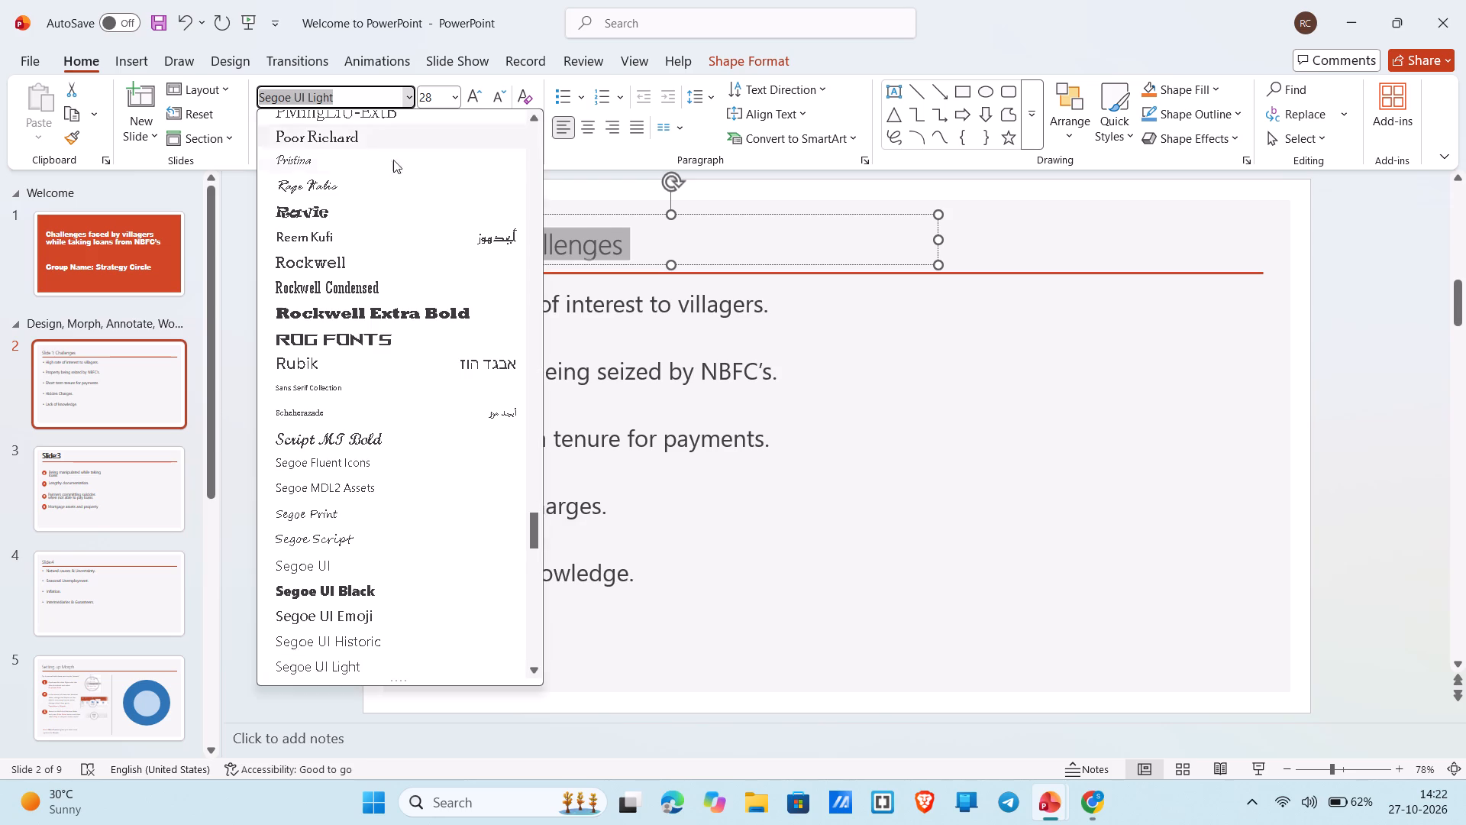
scroll(340, 127, up, 17)
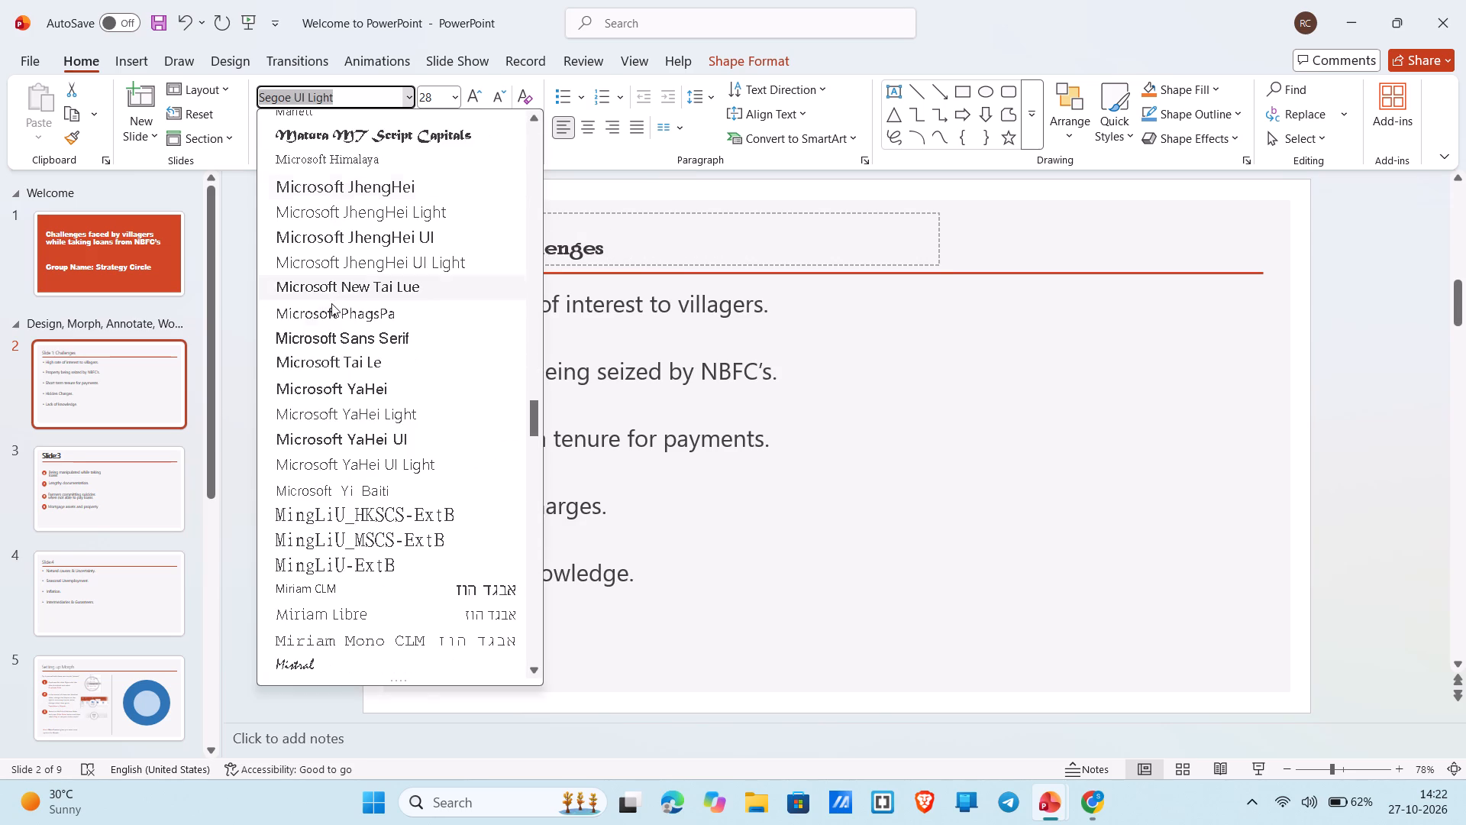
scroll(331, 303, up, 9)
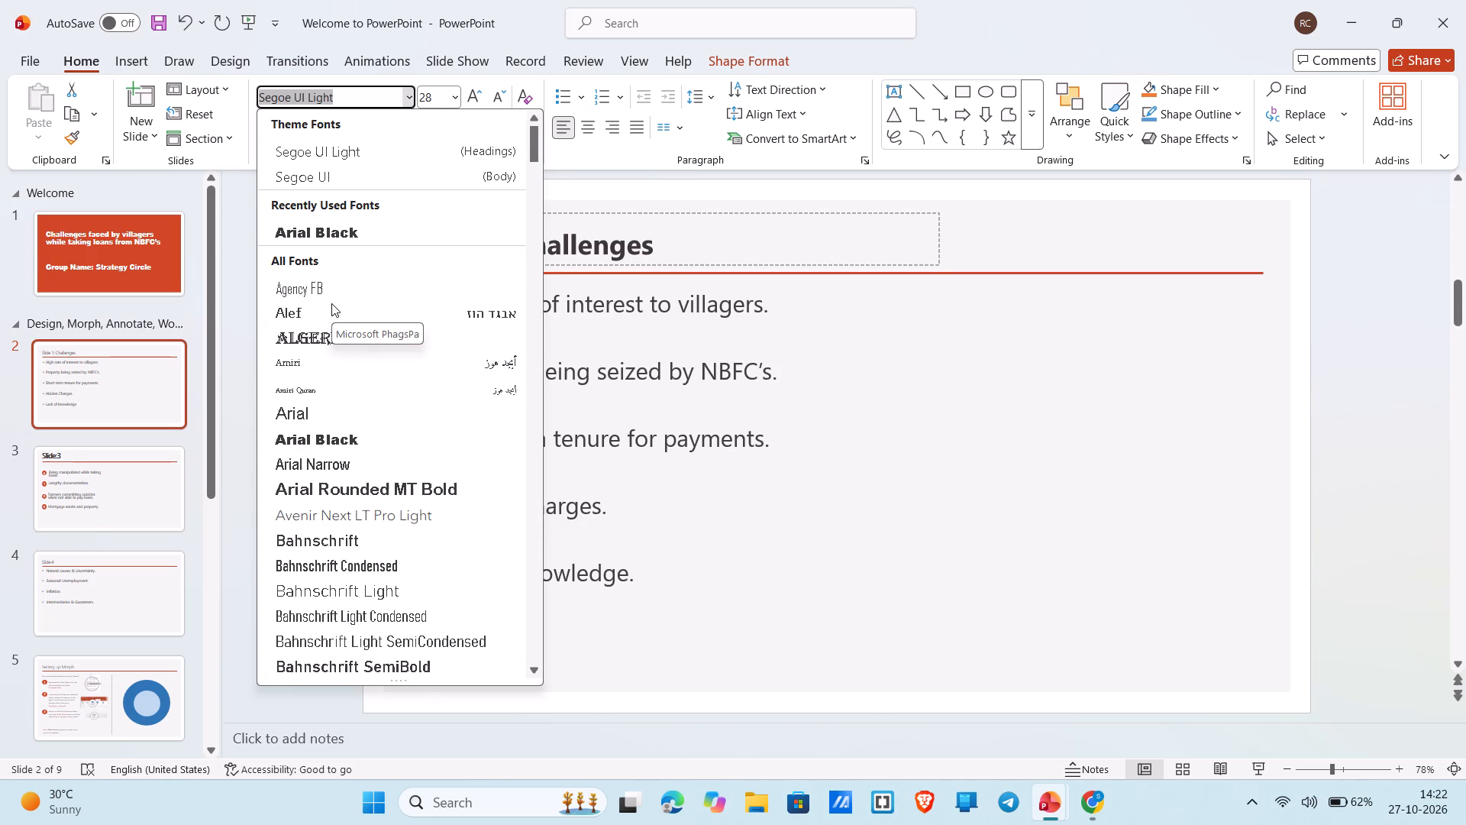
click(332, 222)
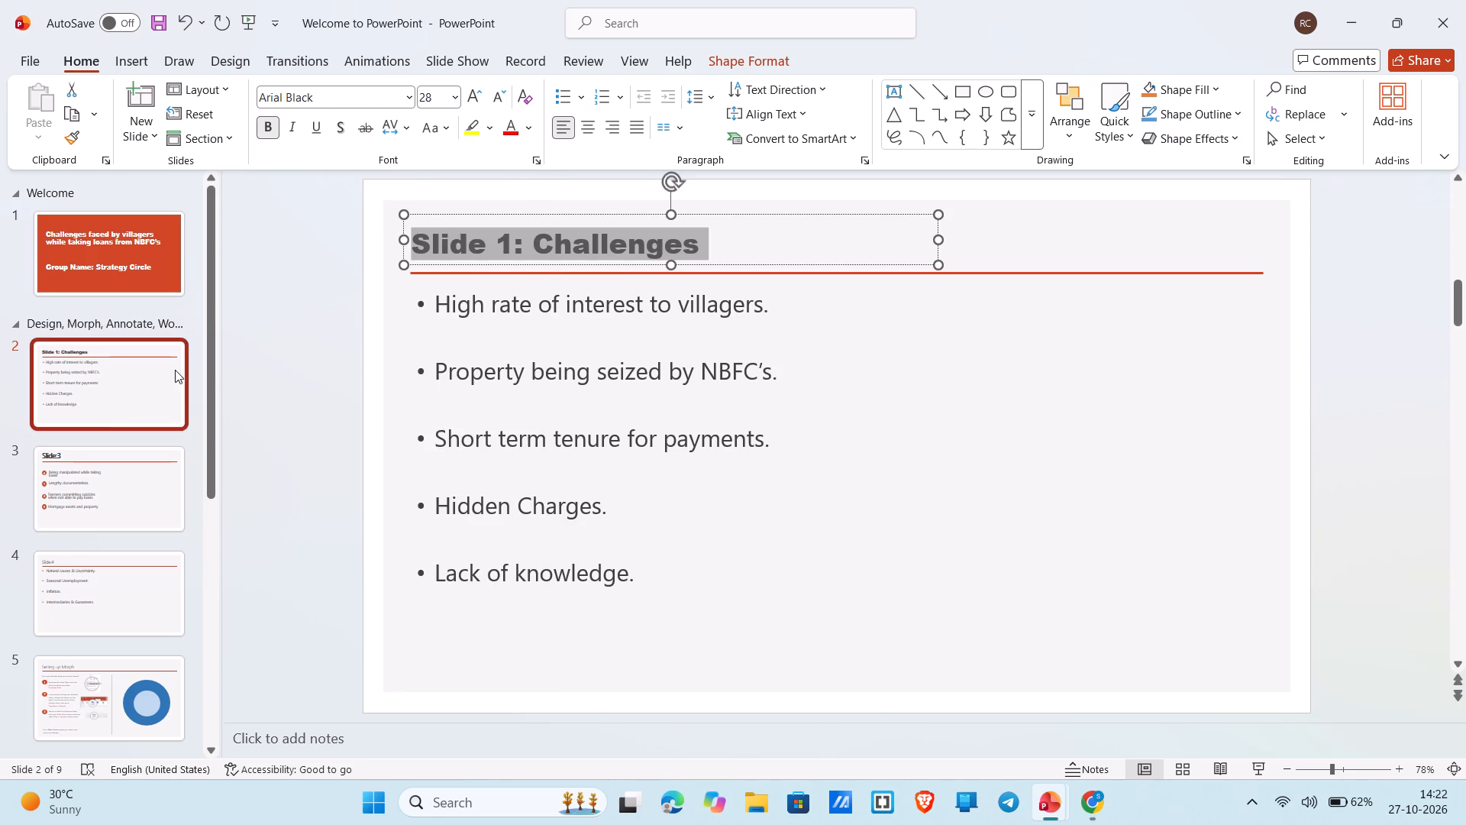
Correct the slide number in slide 2's heading so it reads "Slide 2: Challenges".
click(92, 482)
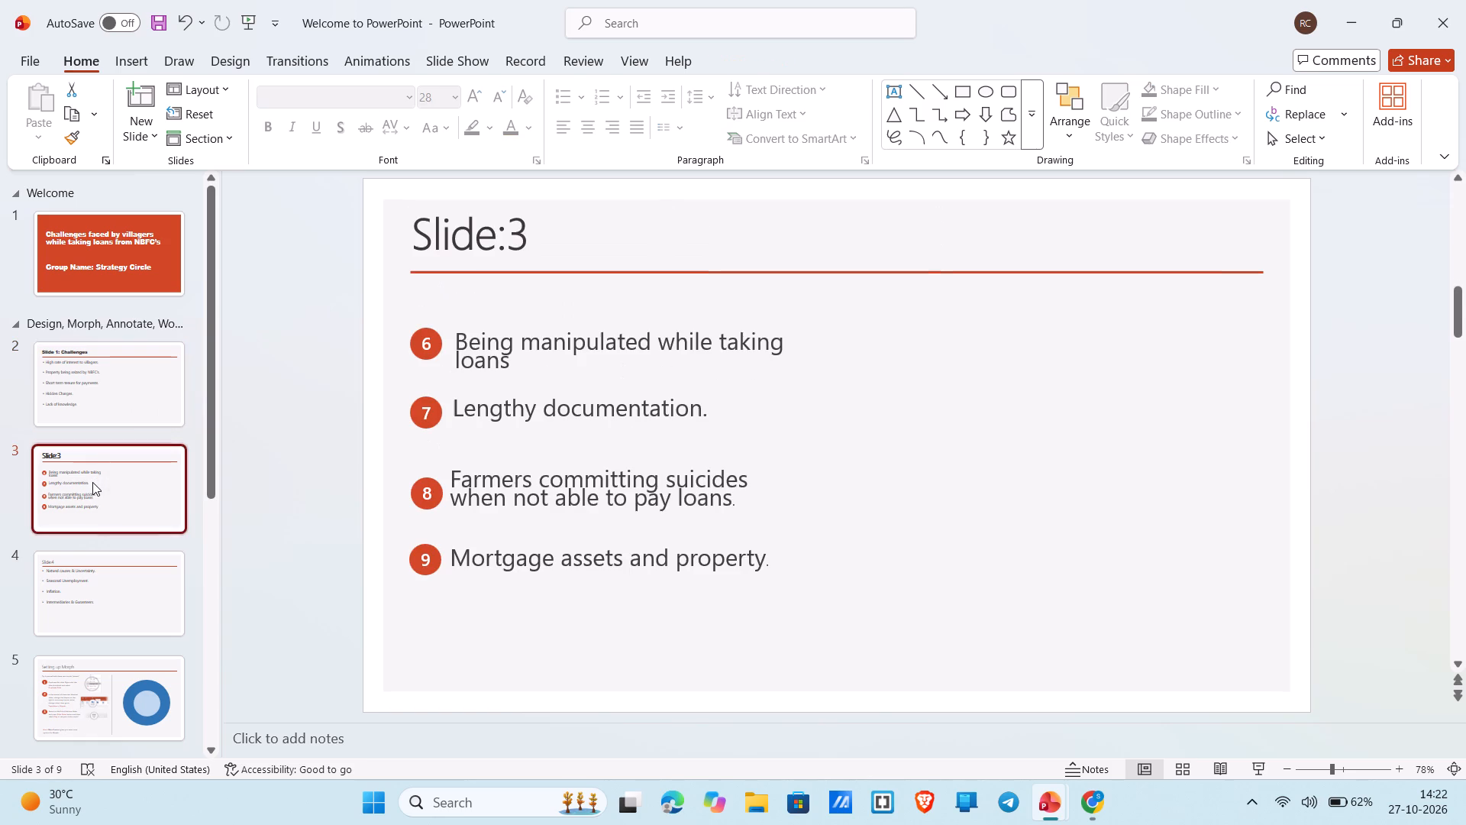
click(117, 404)
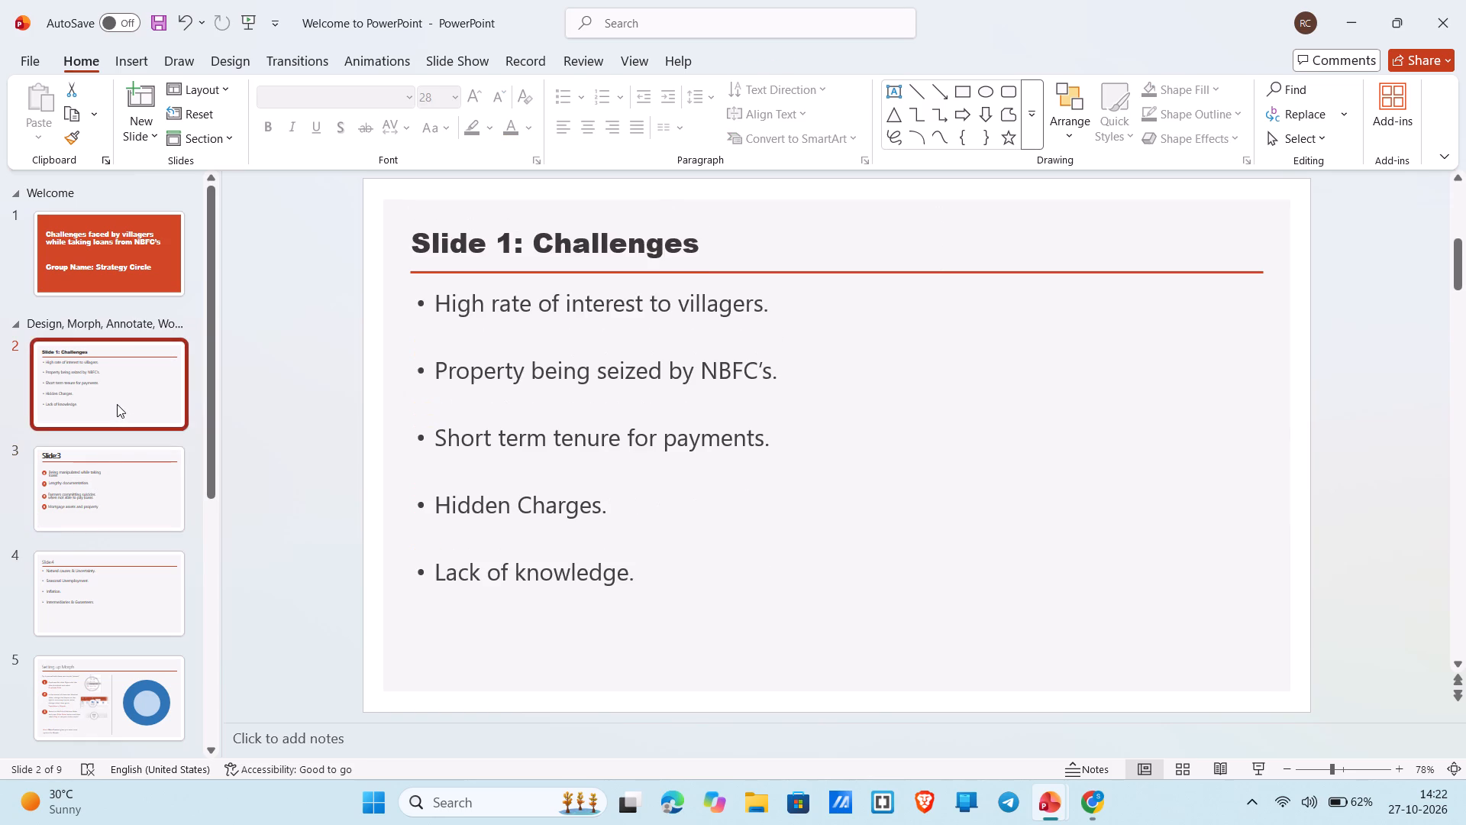
click(115, 467)
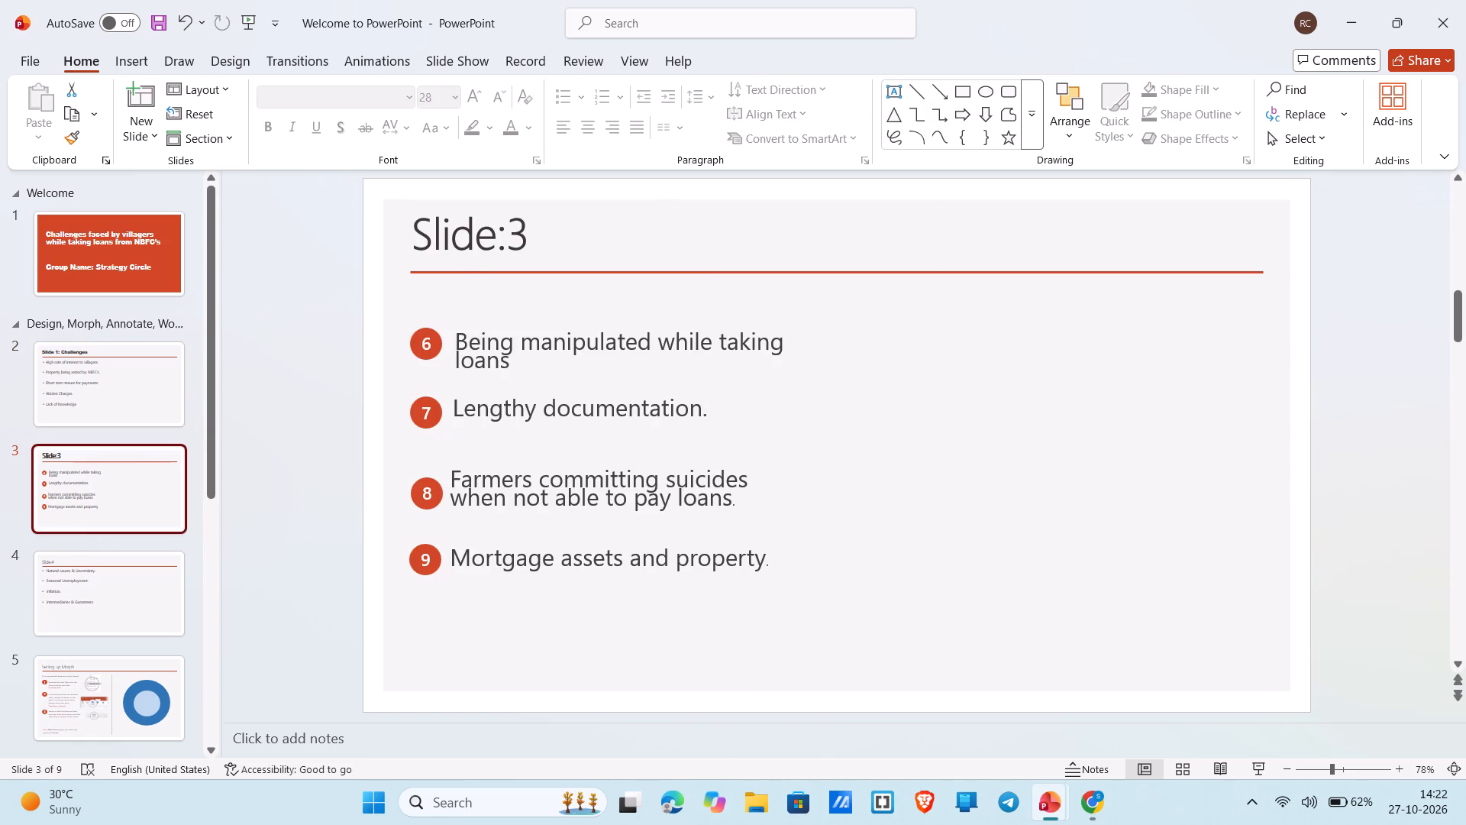
click(122, 403)
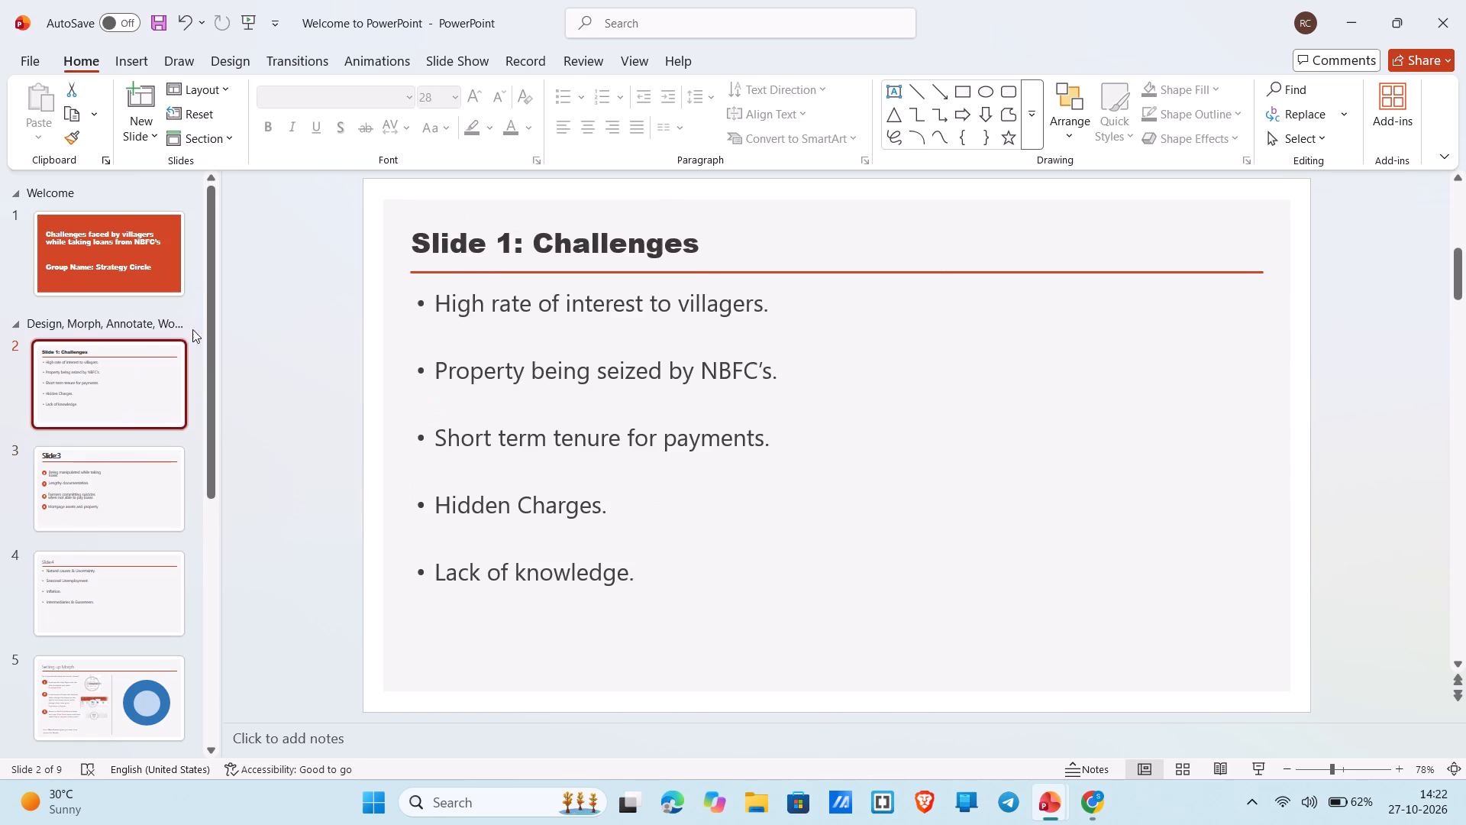
click(510, 239)
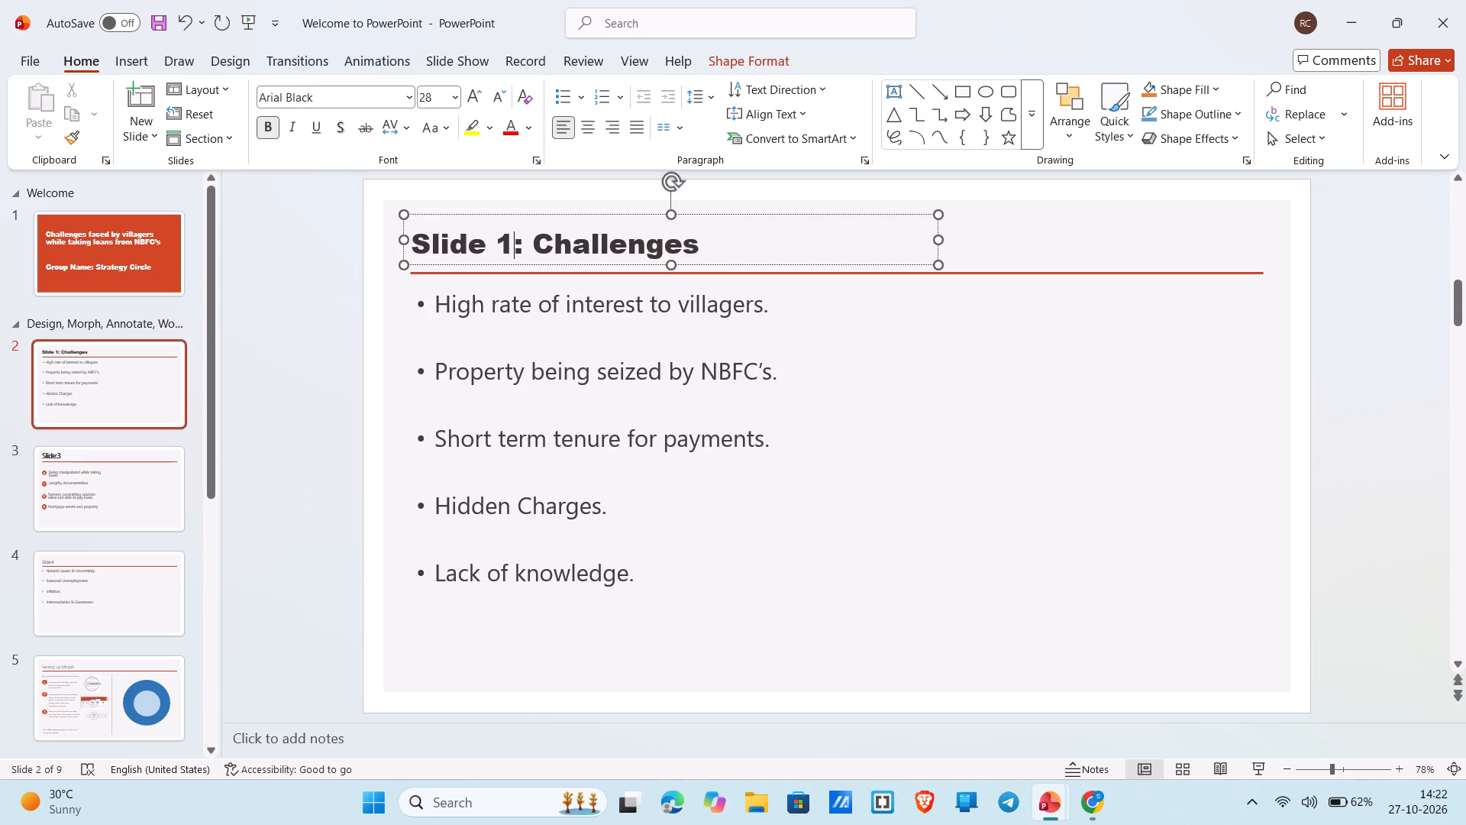
key(BackSpace)
key(2)
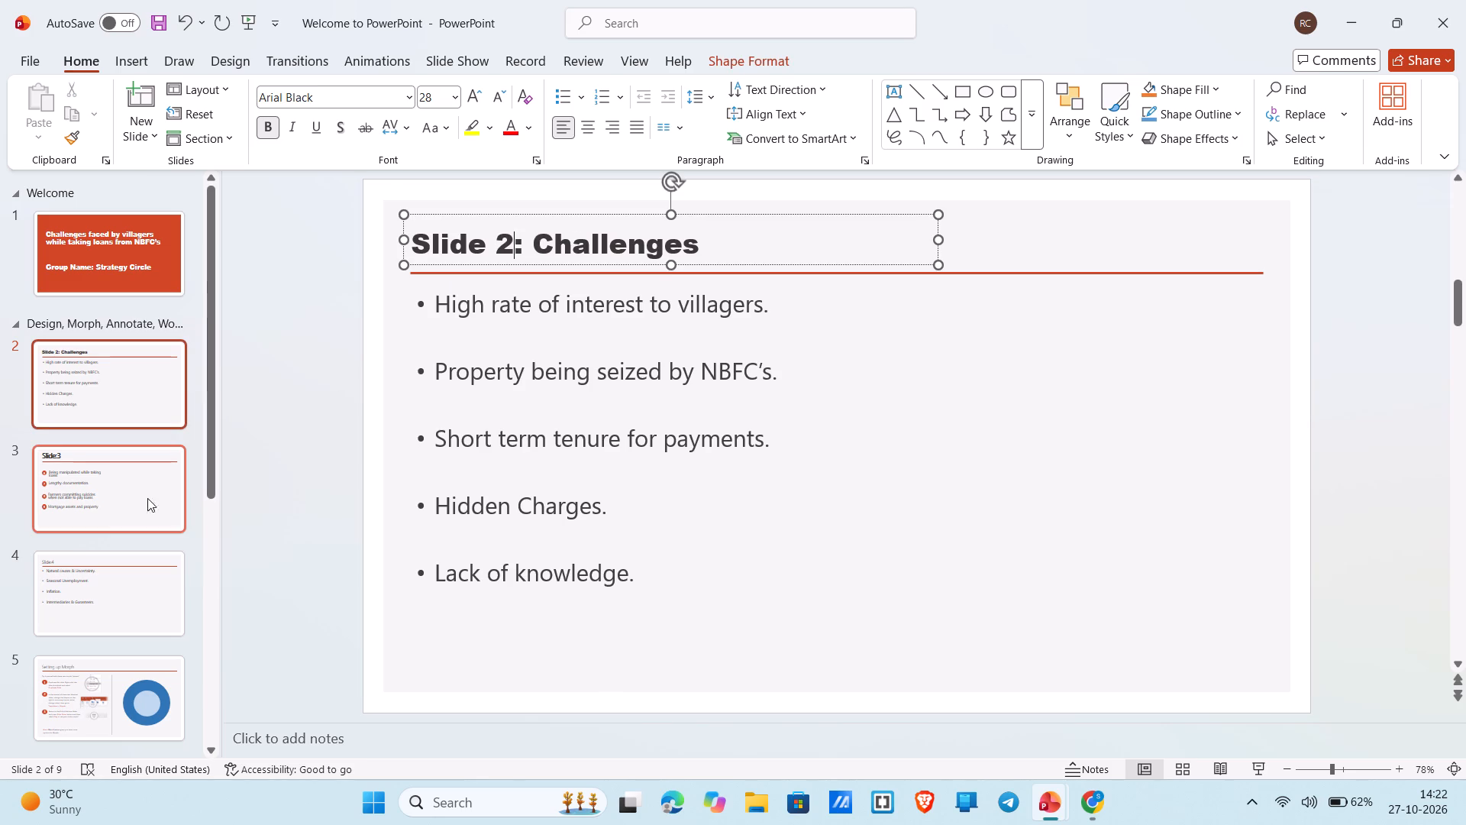
Delete the four numbered circles 6, 7, 8 and 9 beside the text lines on slide 3.
click(131, 504)
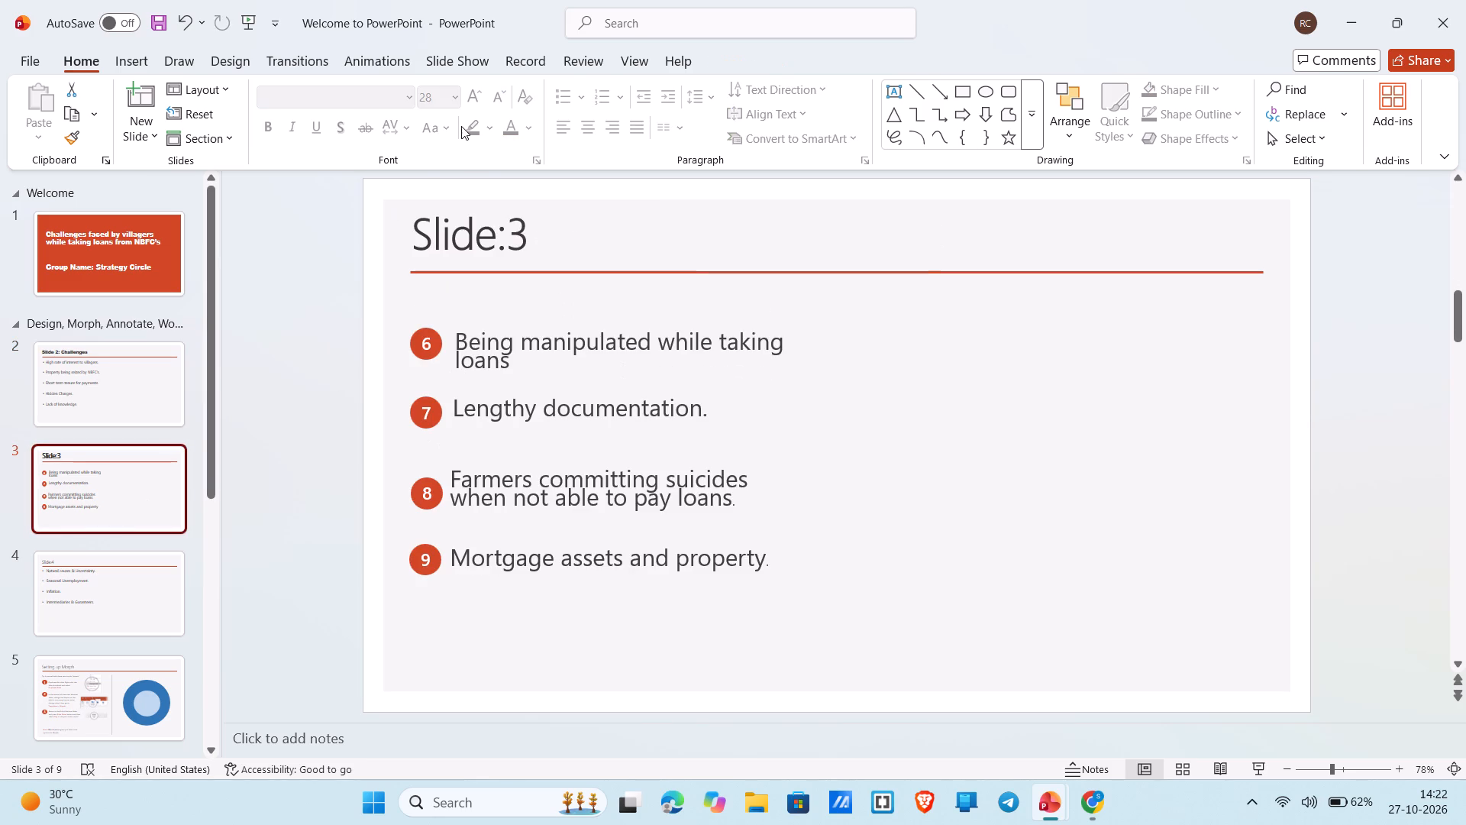
drag(543, 230, 528, 238)
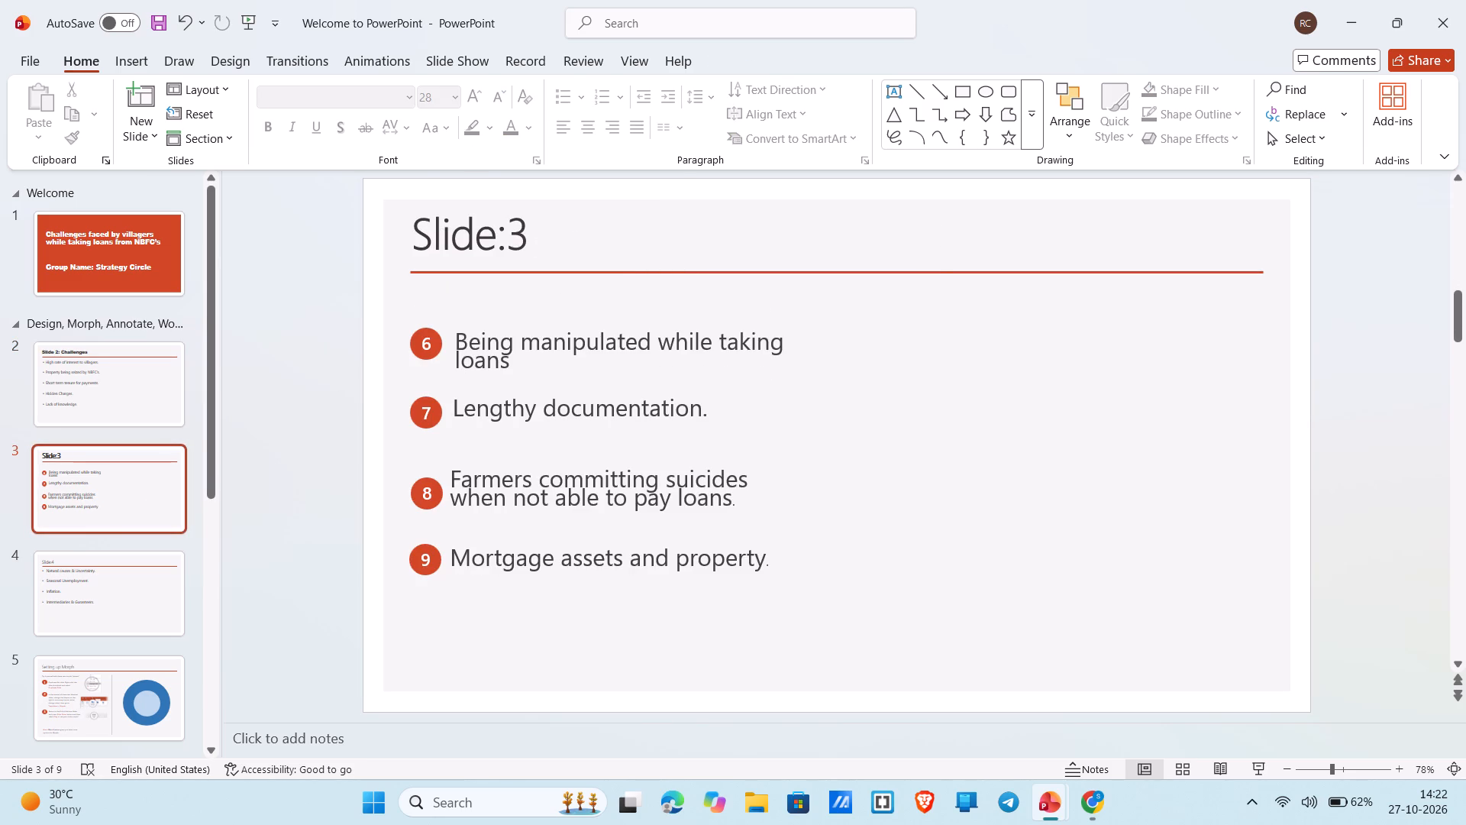
click(528, 238)
click(434, 349)
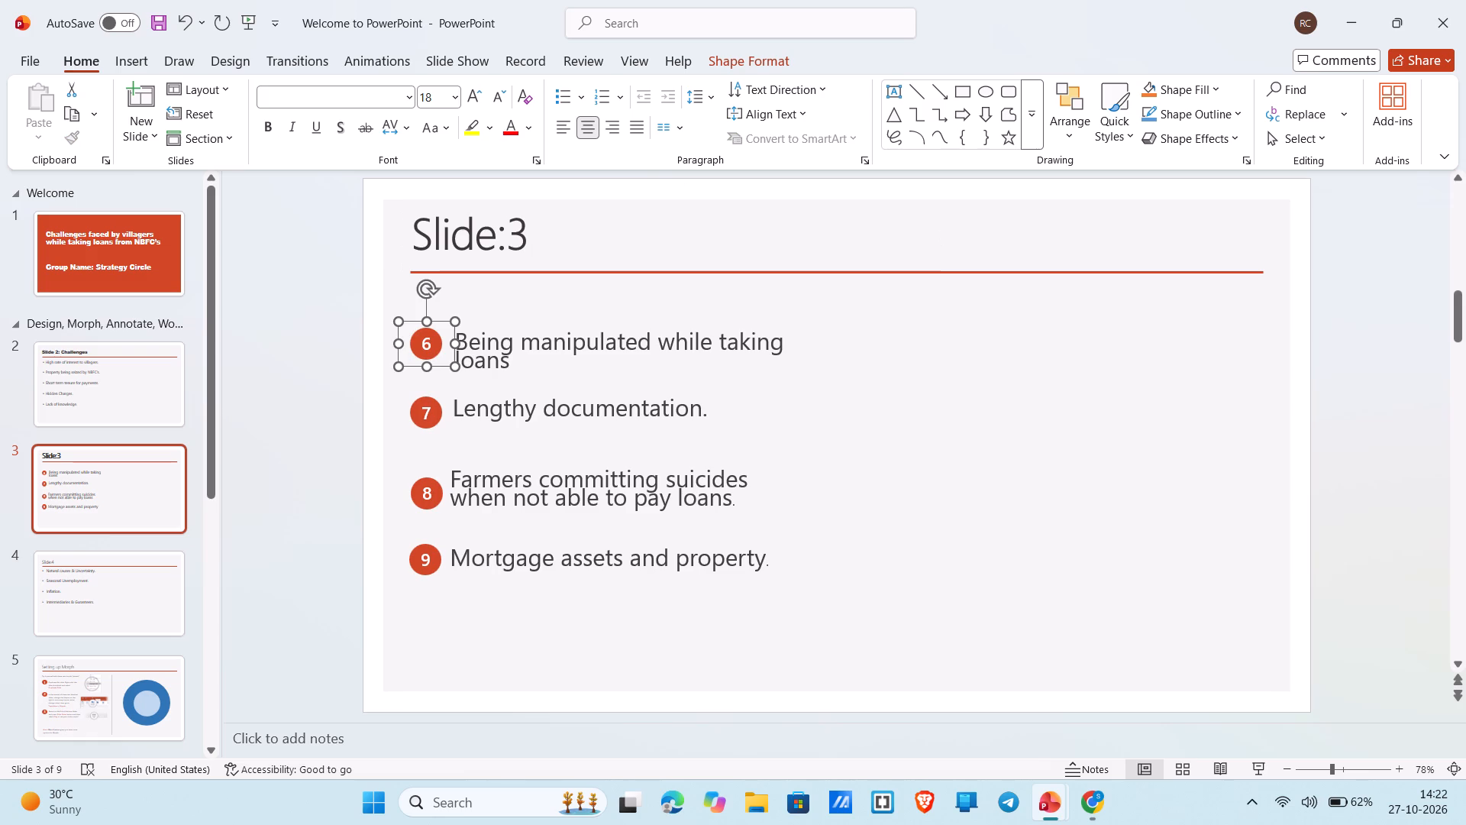
key(BackSpace)
click(438, 425)
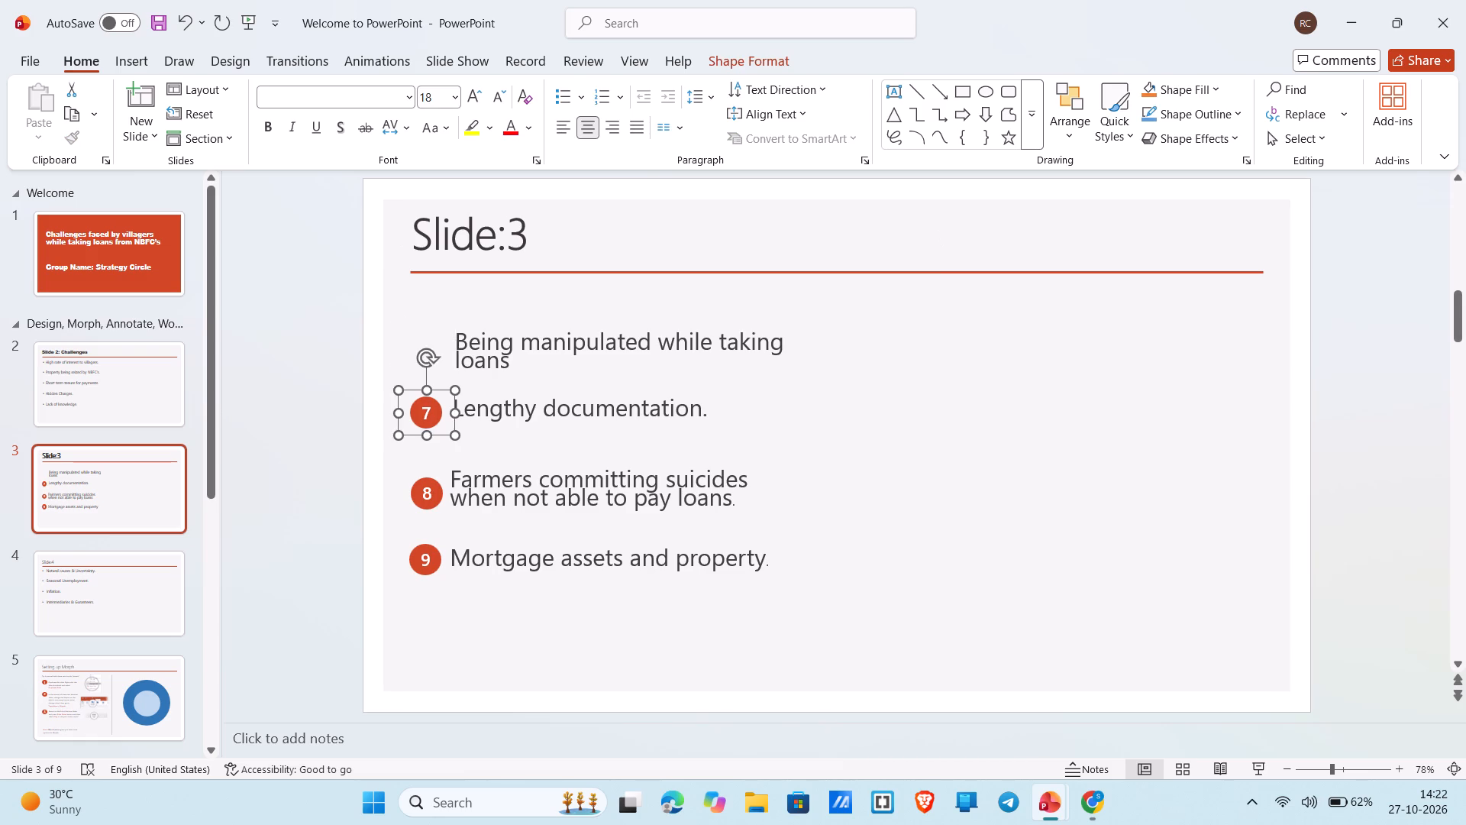
key(BackSpace)
click(427, 485)
key(BackSpace)
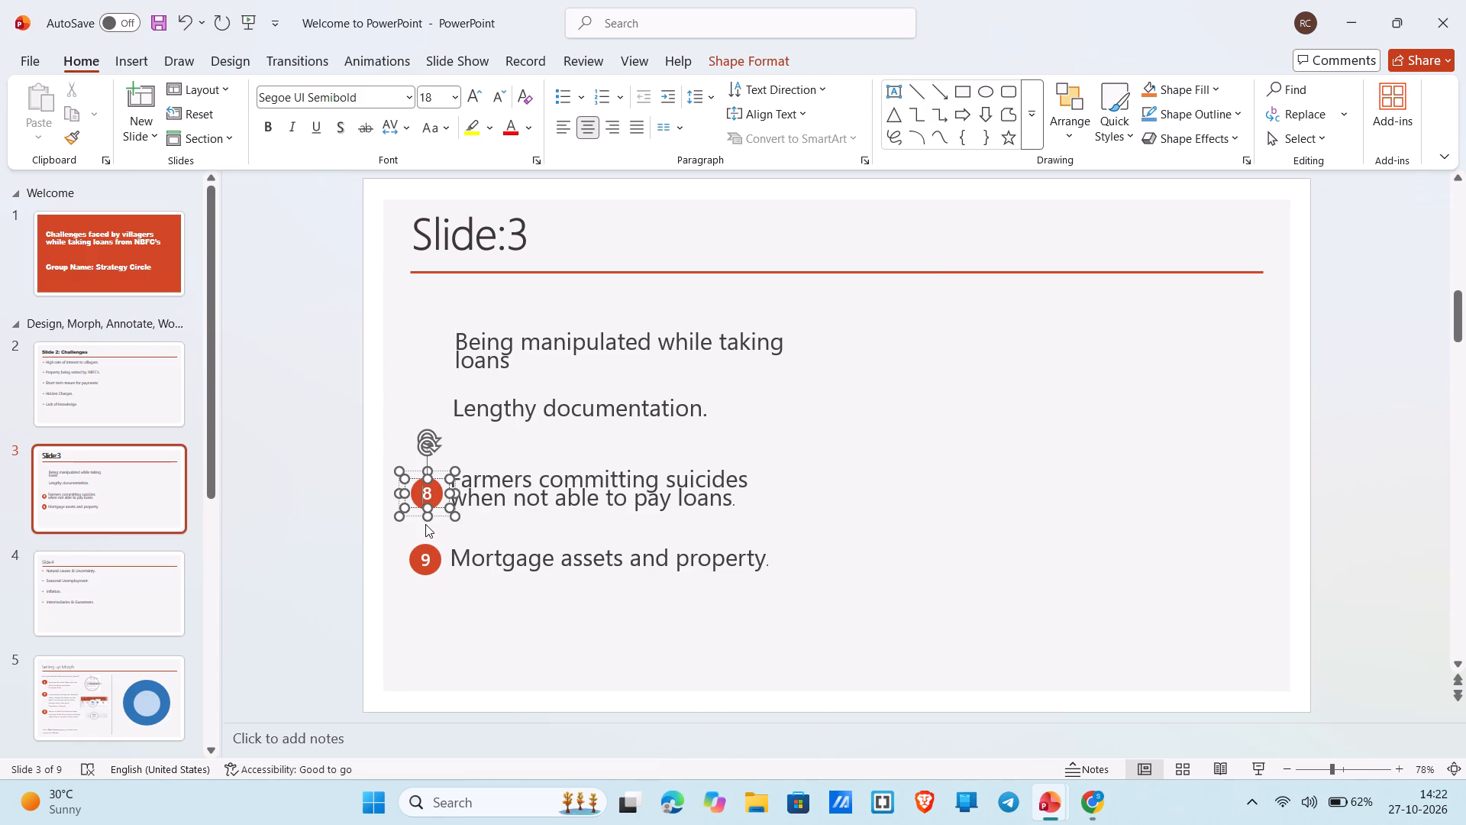
key(BackSpace)
key(Delete)
drag(405, 447, 418, 480)
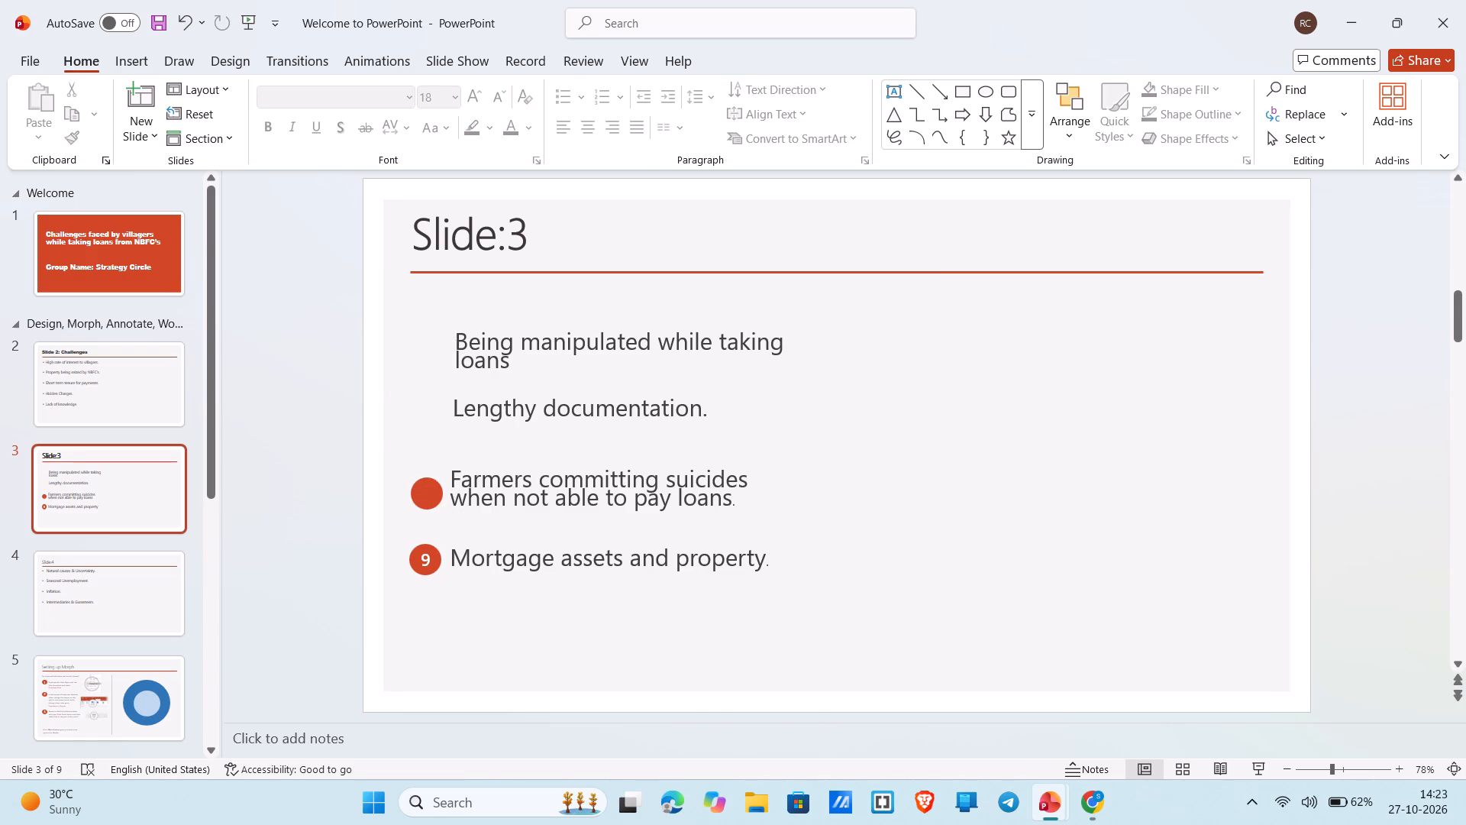
click(418, 480)
key(BackSpace)
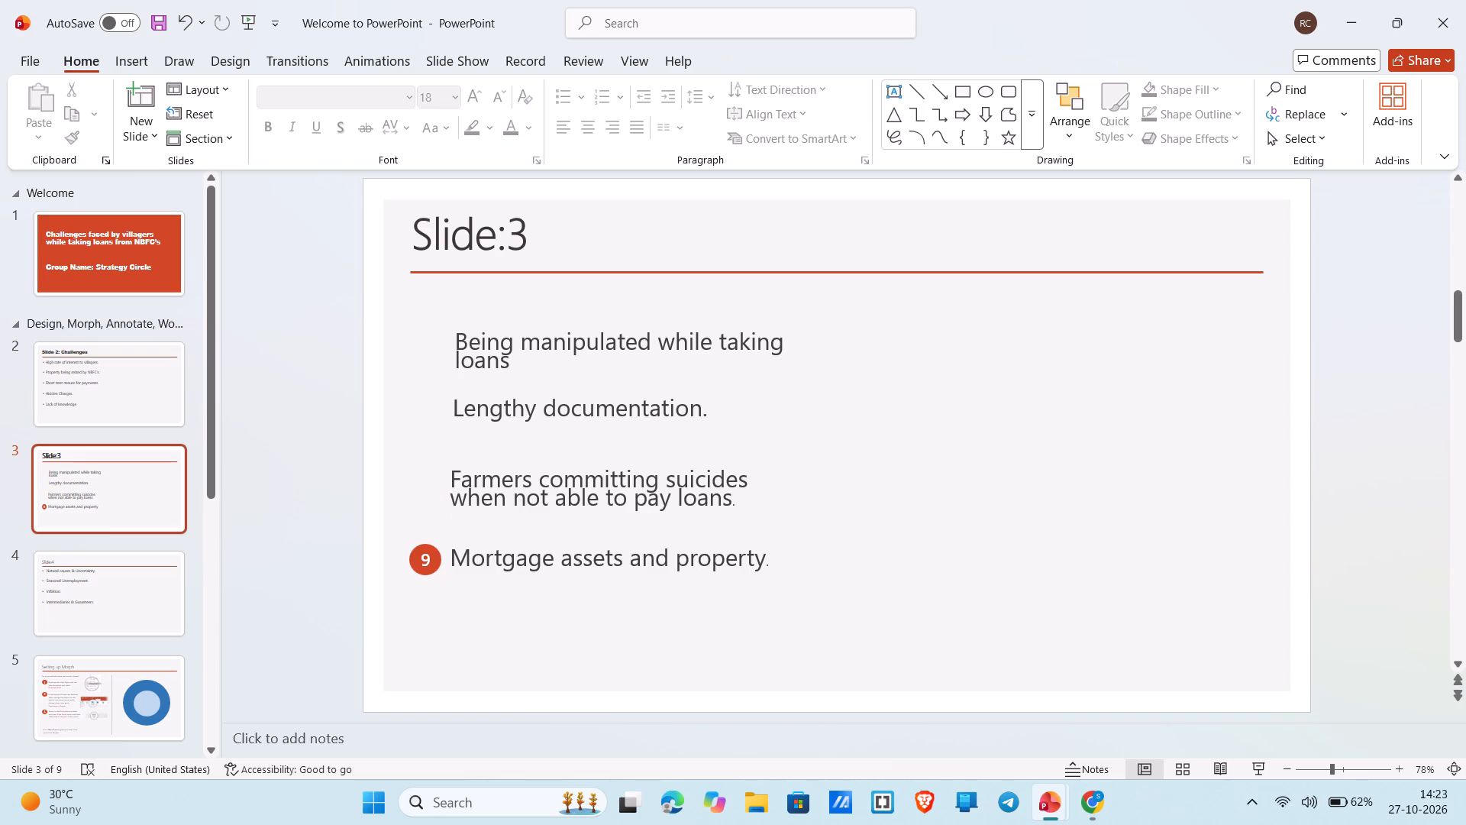
click(419, 545)
key(BackSpace)
Move the "Being manipulated while taking loans" text box slightly higher on slide 3.
drag(457, 332, 819, 671)
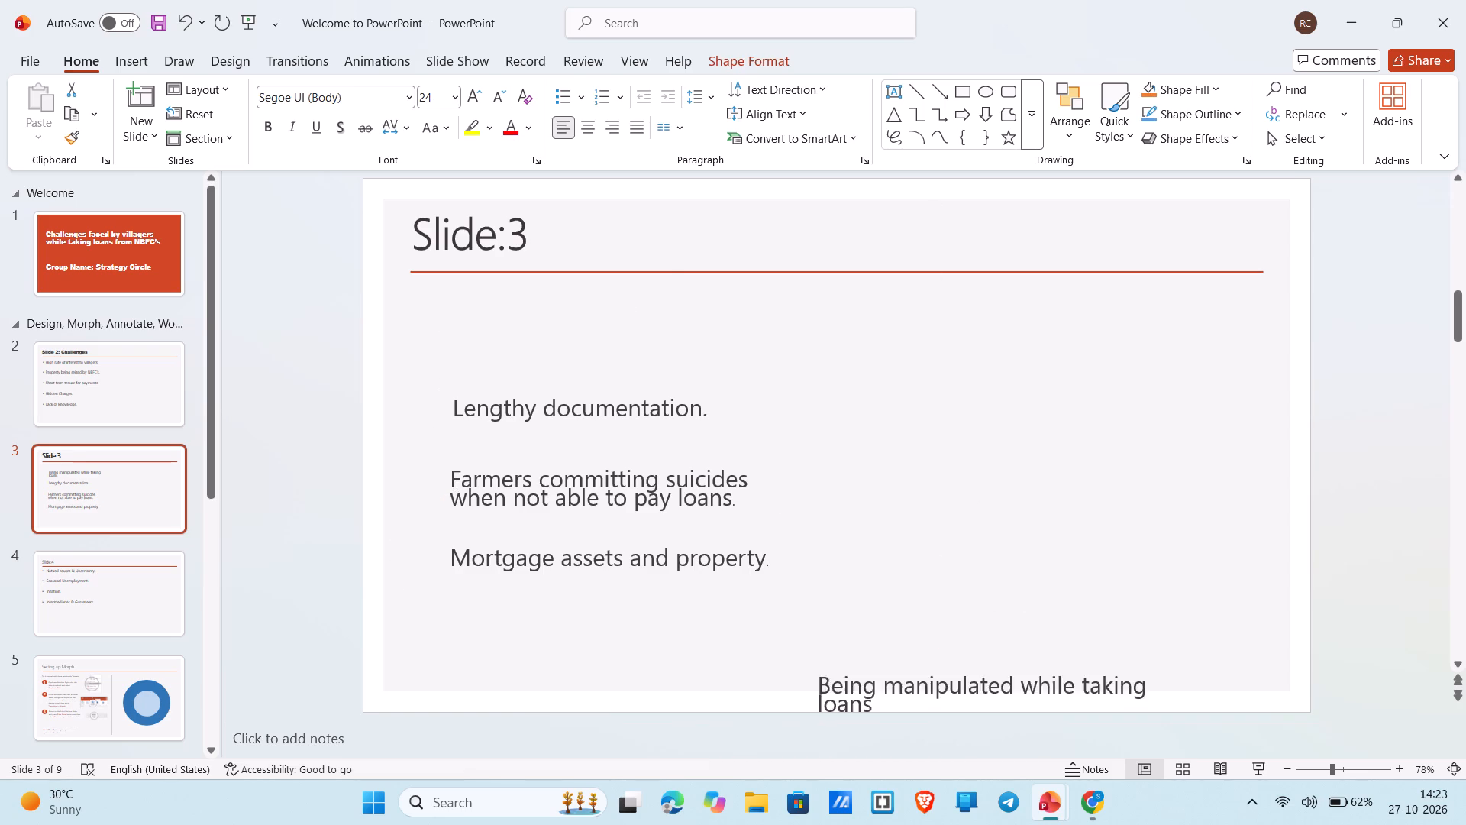
drag(819, 671, 454, 310)
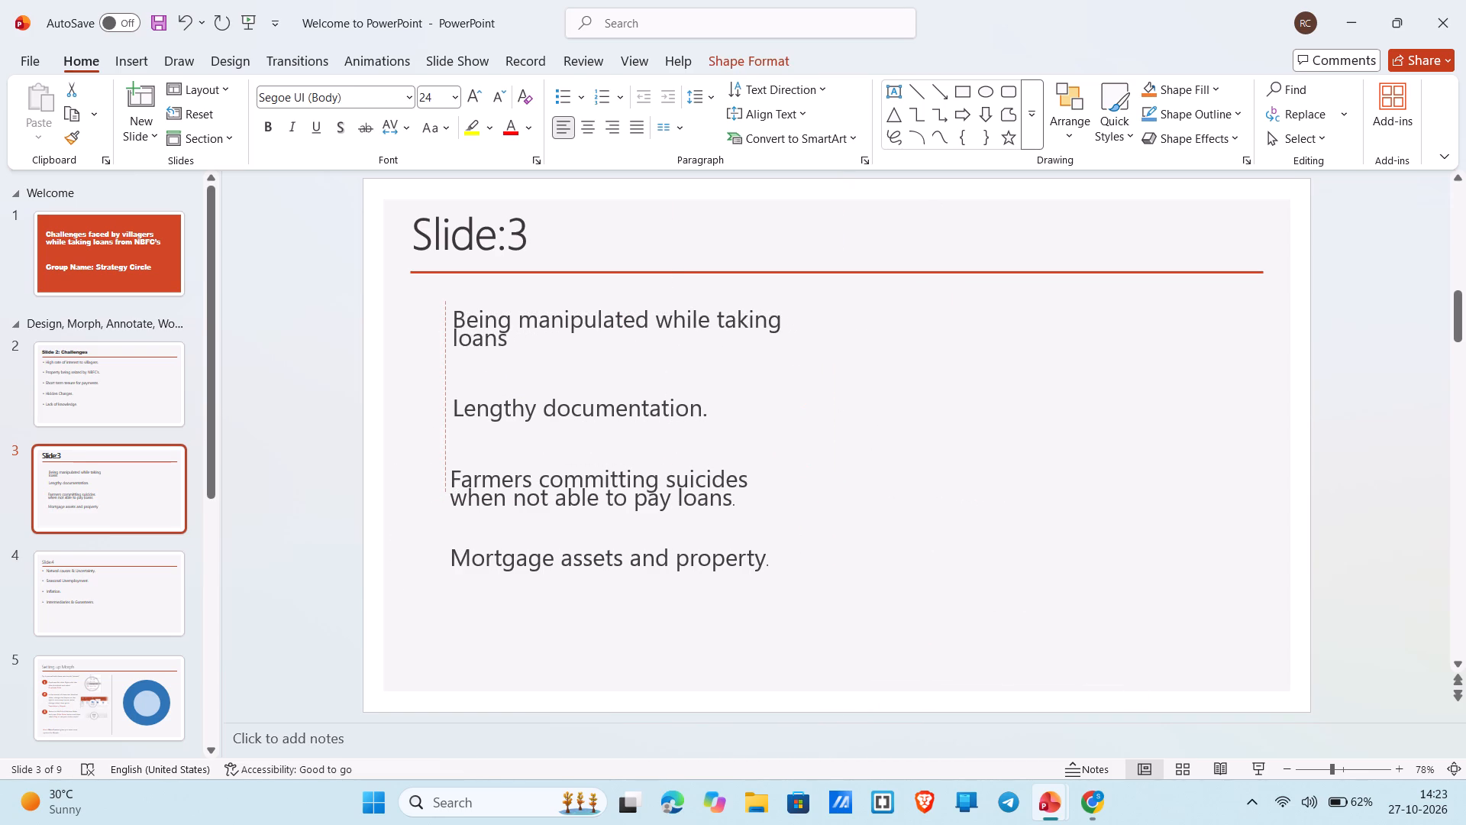
drag(454, 310, 458, 312)
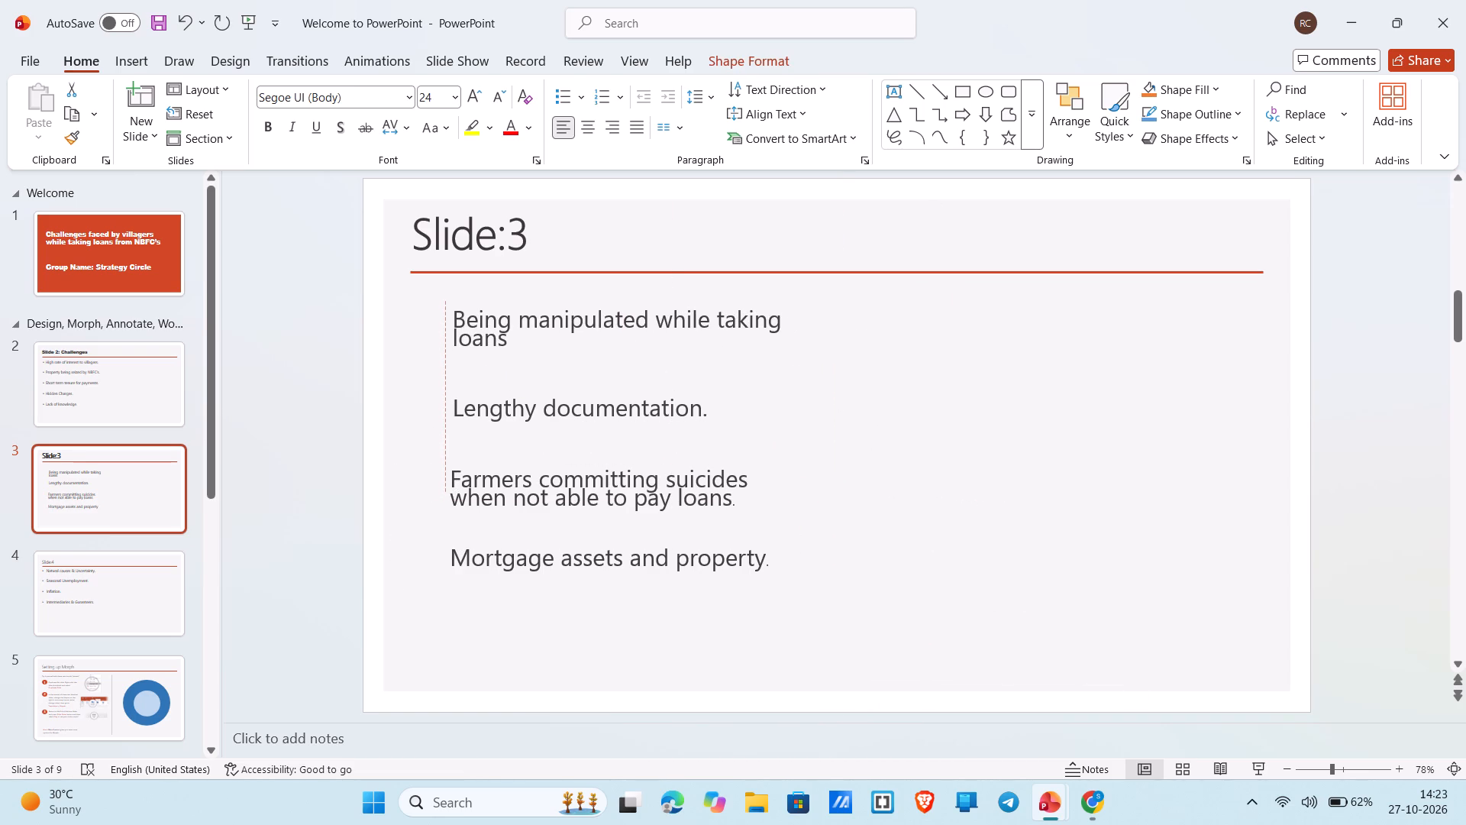
drag(458, 312, 458, 315)
Add a round bullet to the "Being manipulated while taking loans" text on slide 3.
click(460, 329)
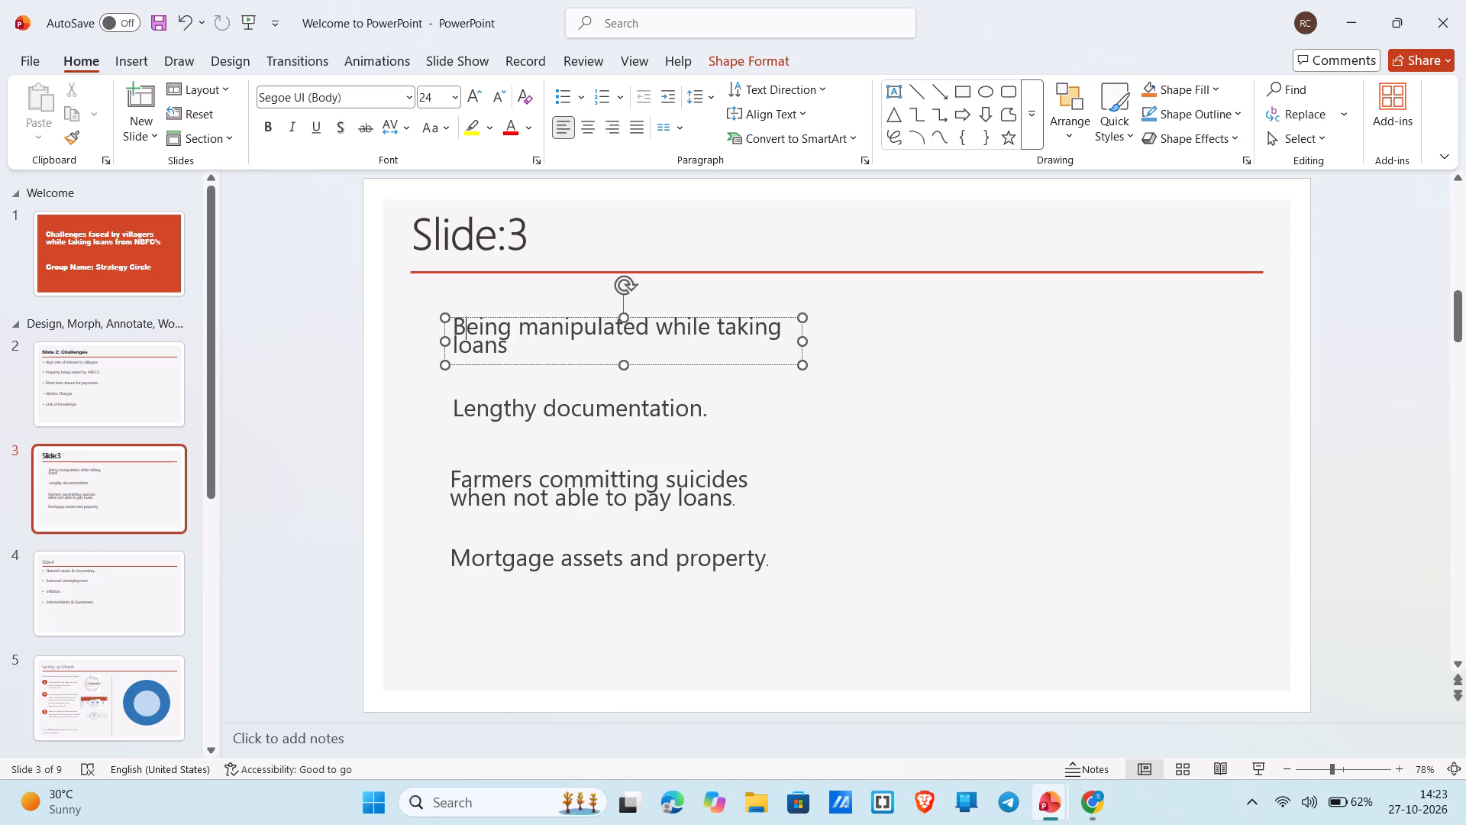
click(455, 322)
drag(455, 322, 627, 632)
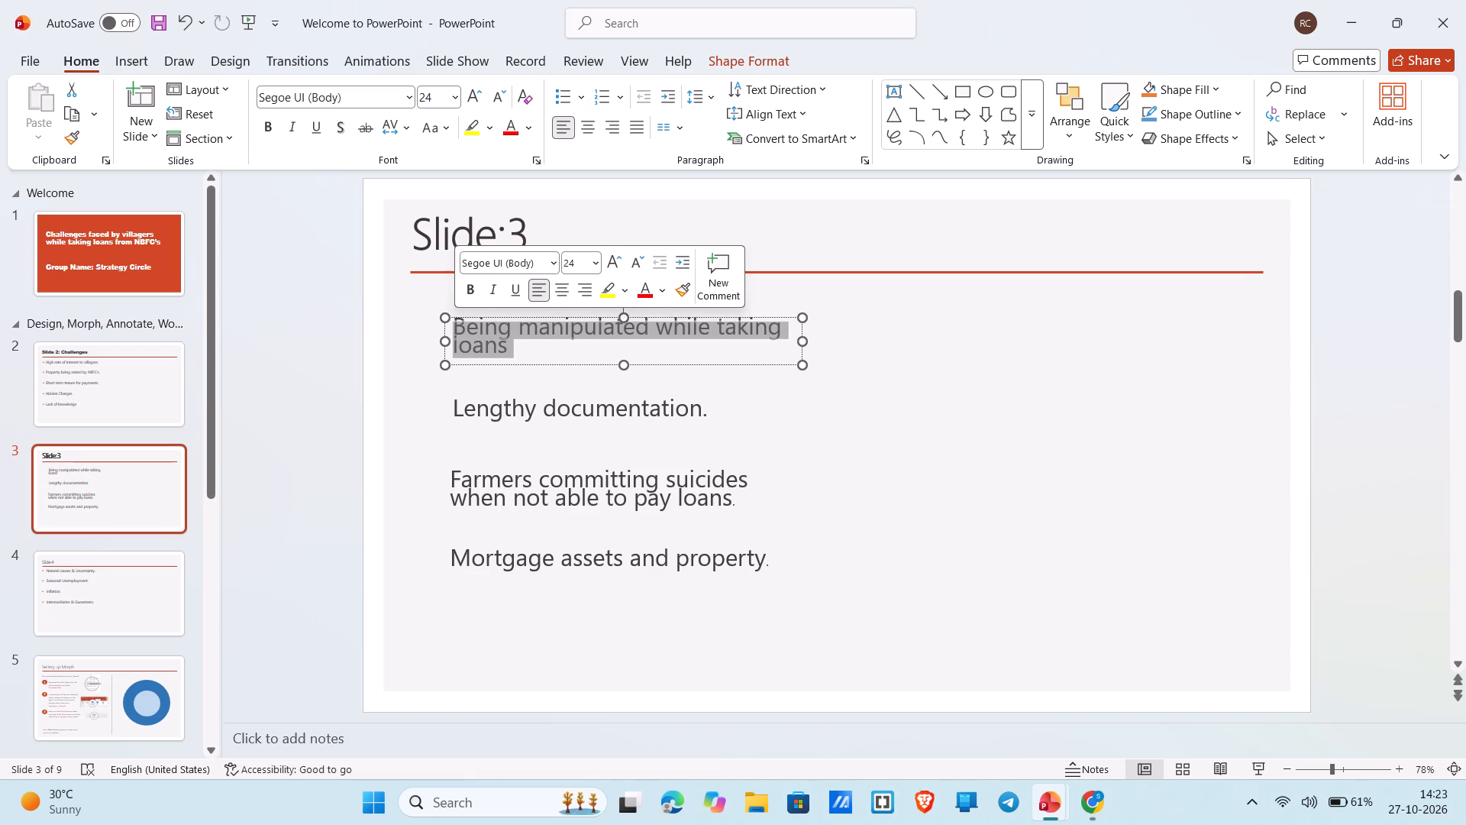
drag(627, 632, 816, 543)
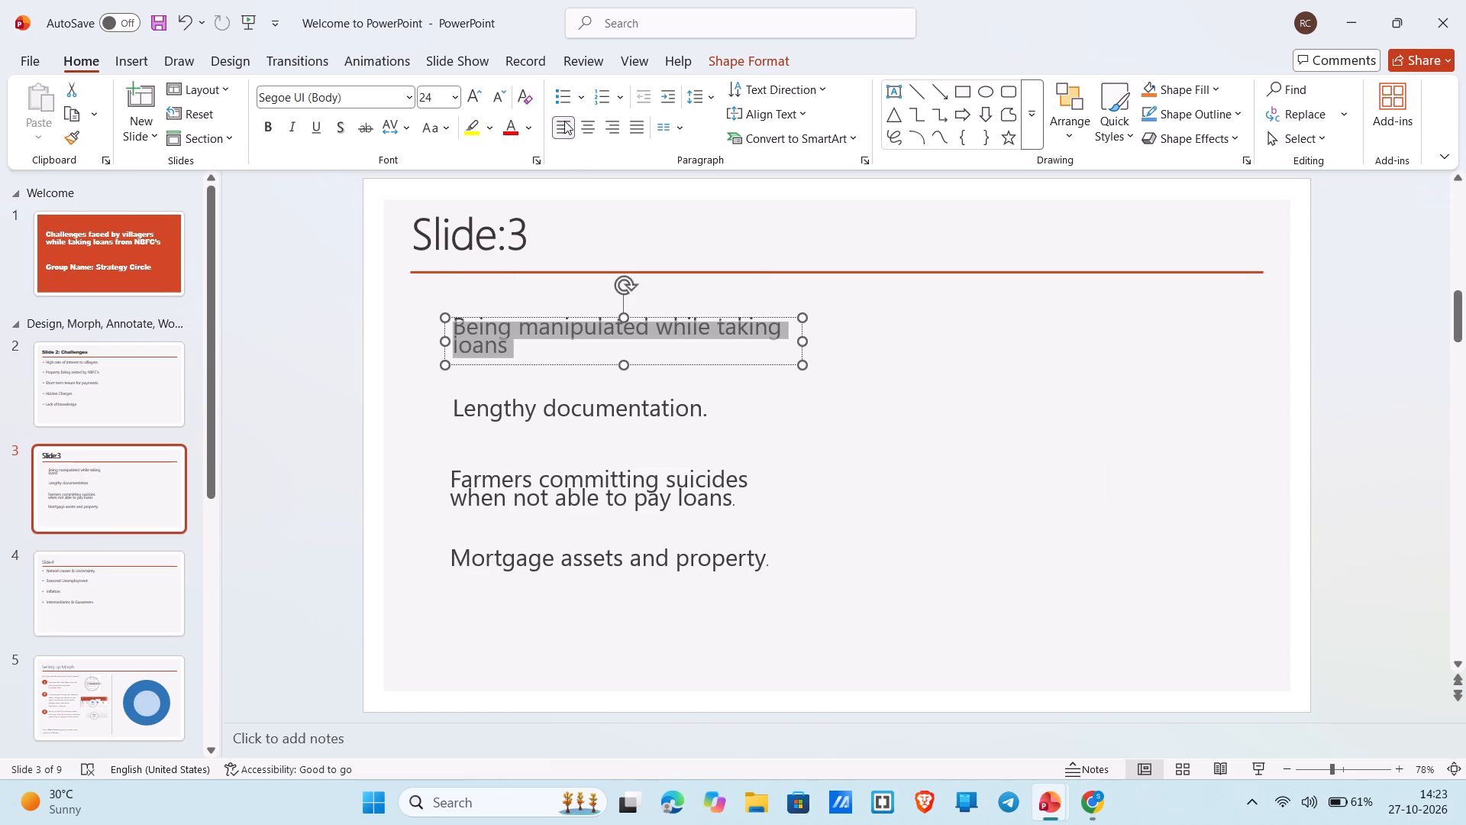
click(564, 102)
Add round bullets to the "Lengthy documentation", "Farmers committing suicides" and "Mortgage assets and property" text boxes on slide 3.
click(436, 289)
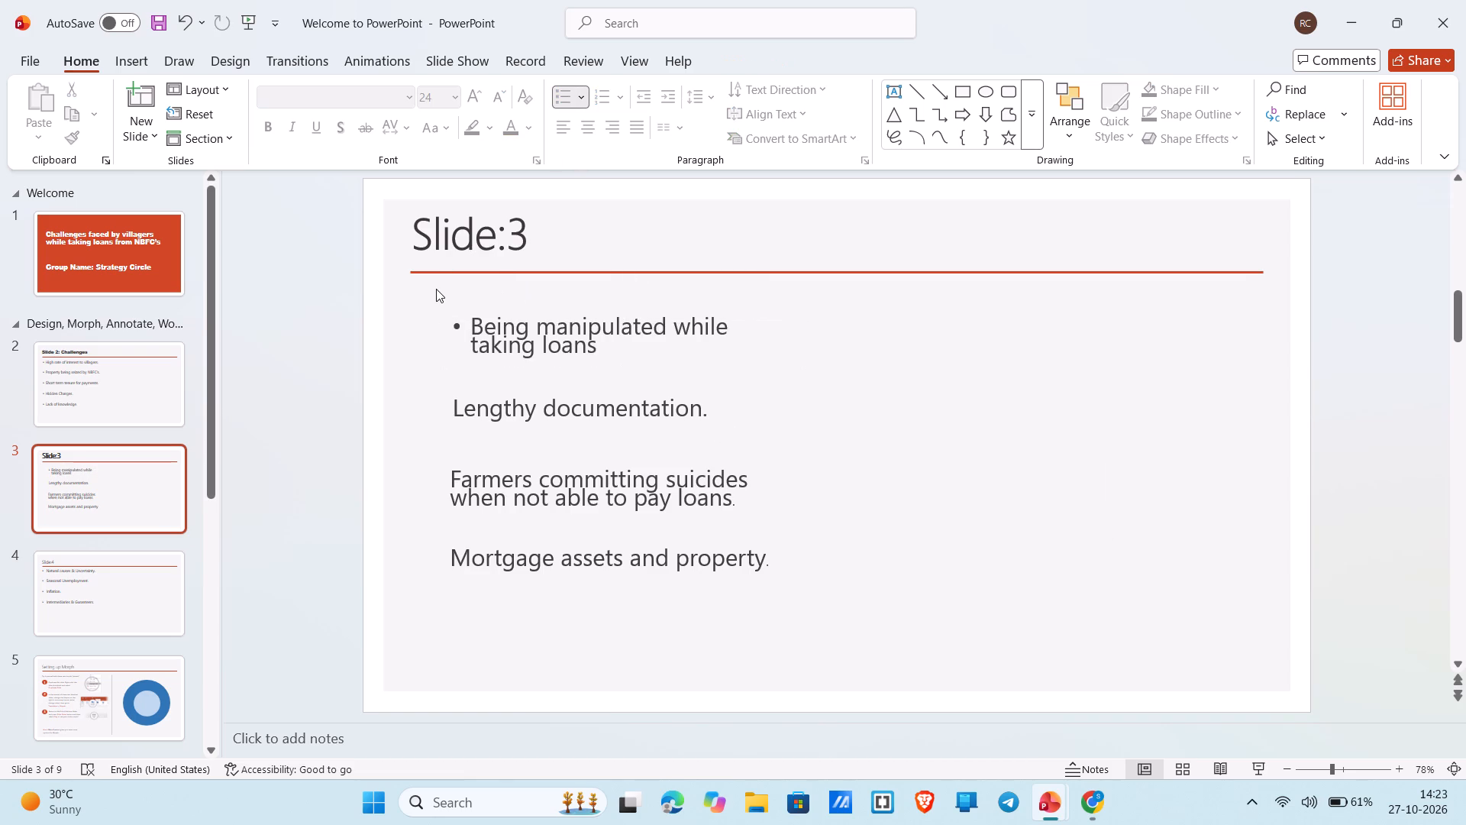
drag(432, 302, 816, 590)
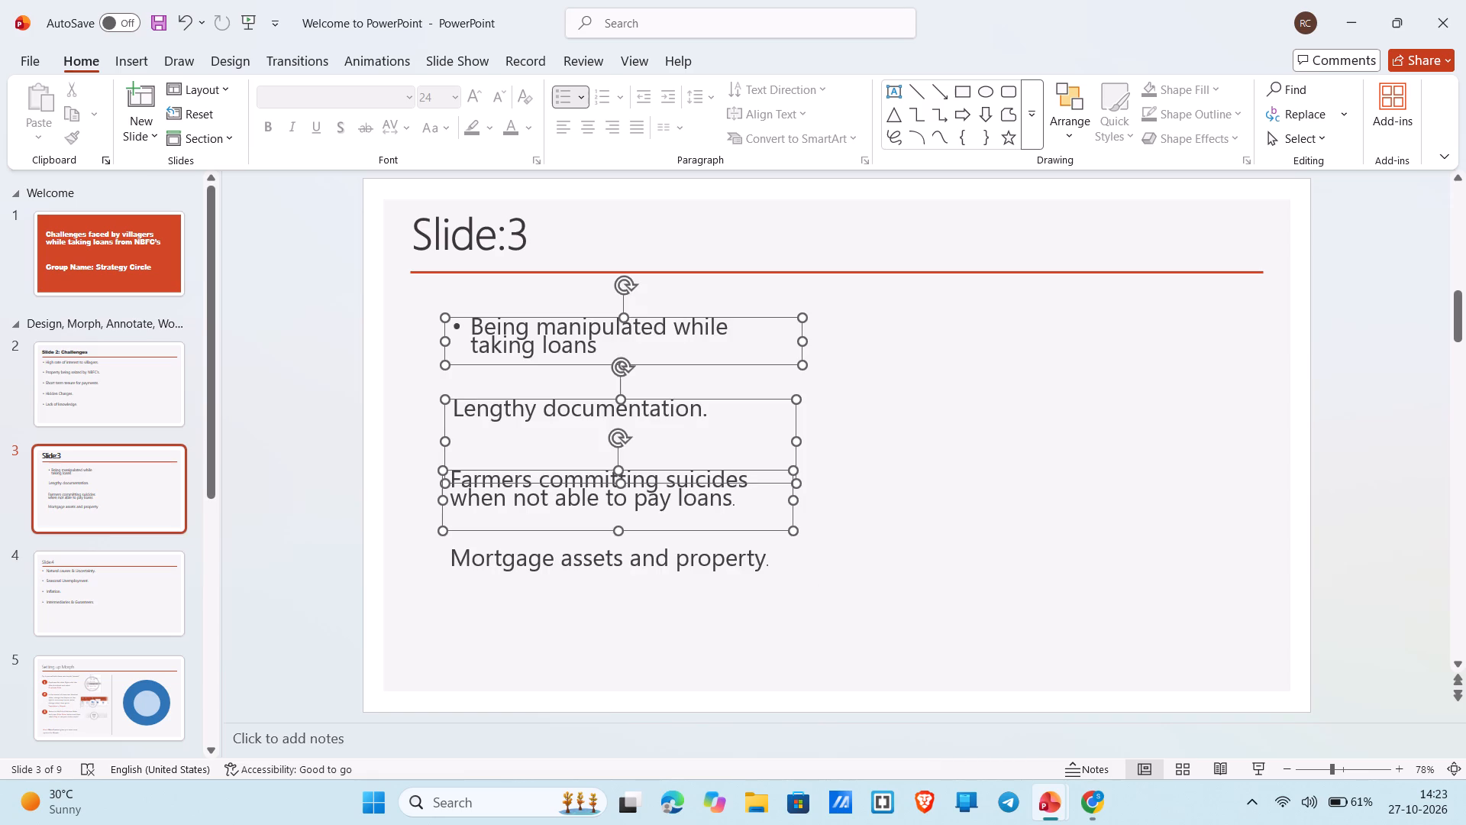
click(564, 97)
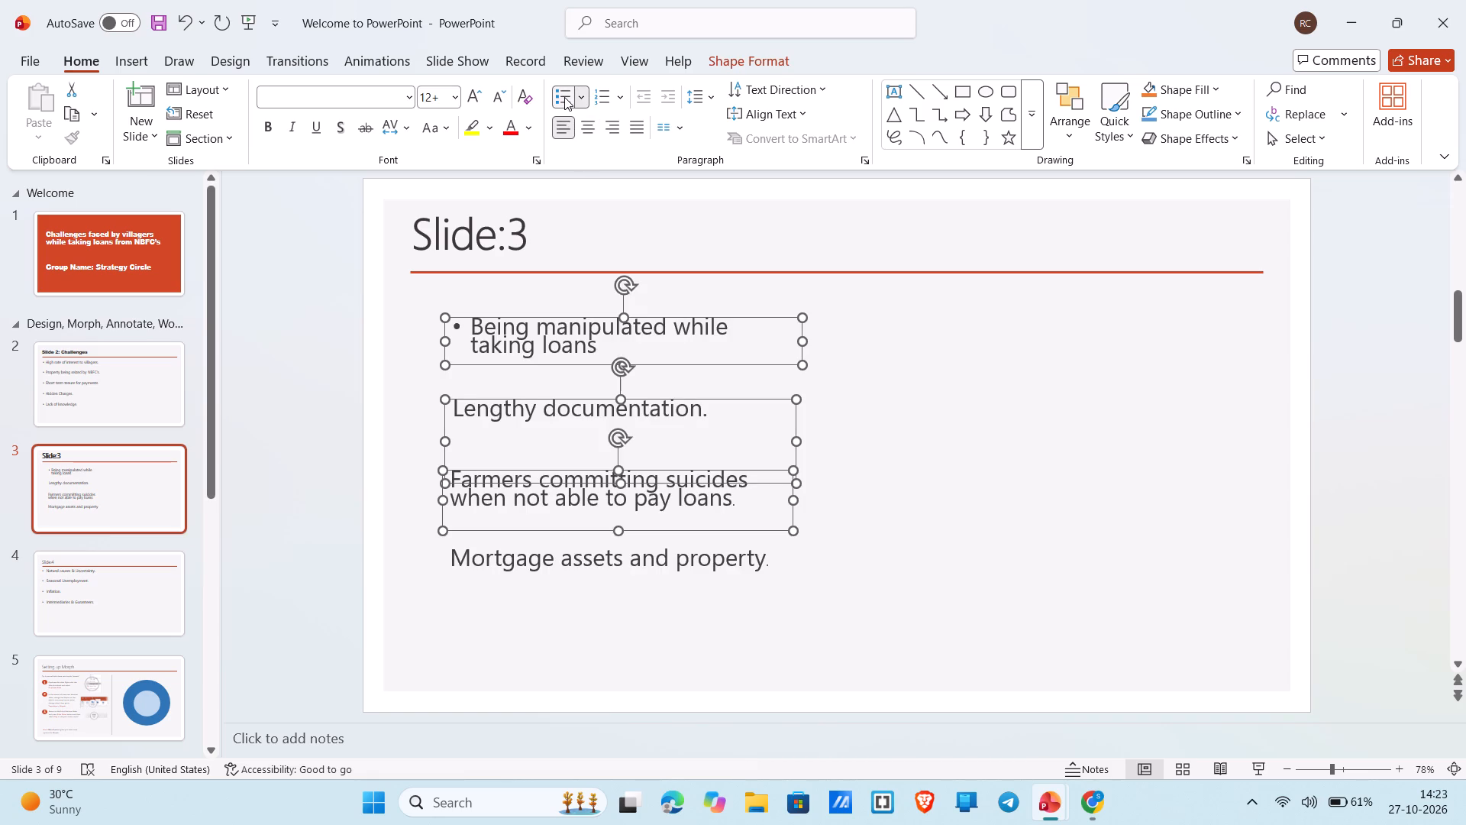
click(455, 566)
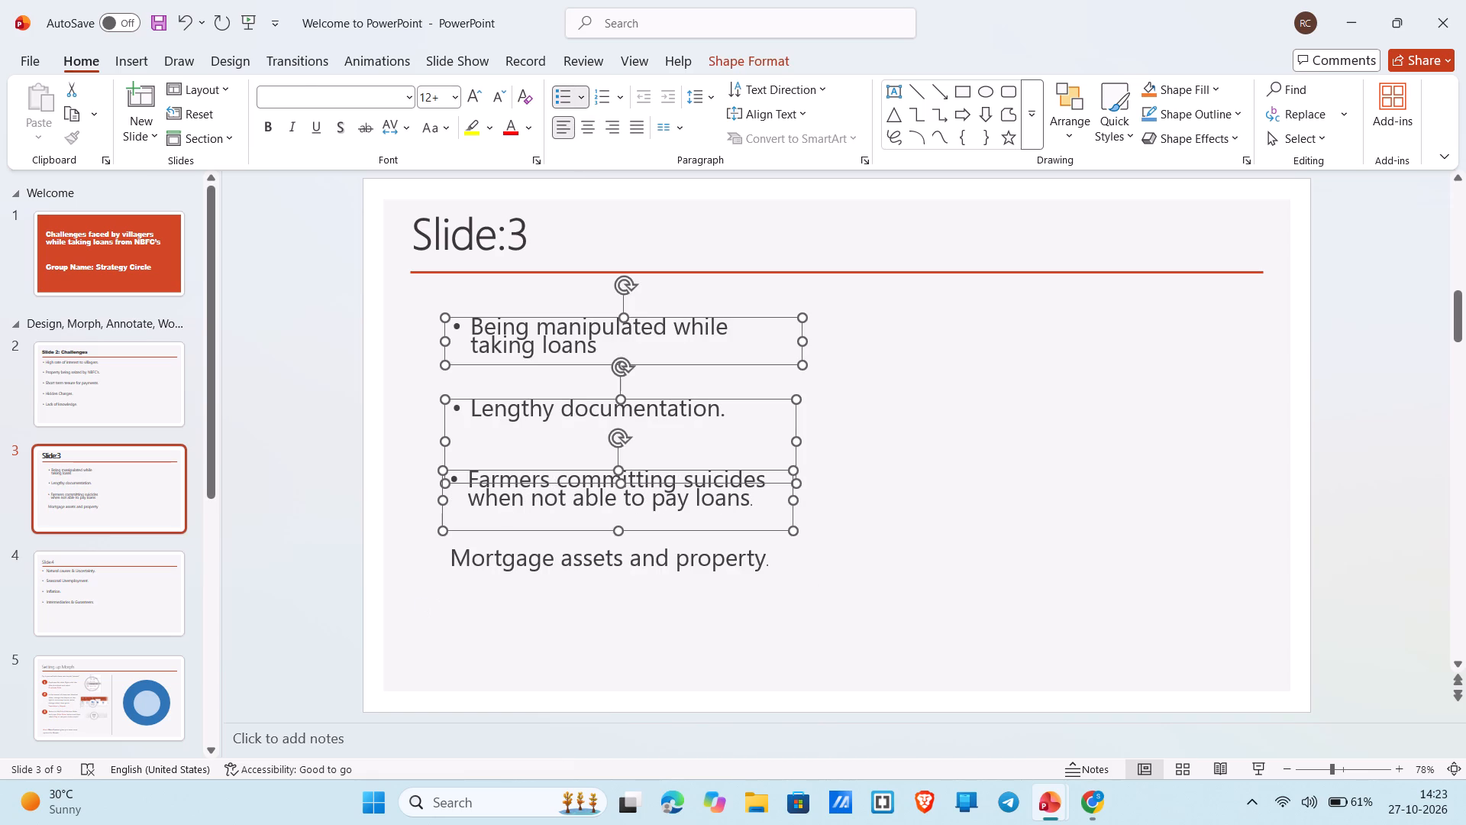
click(549, 97)
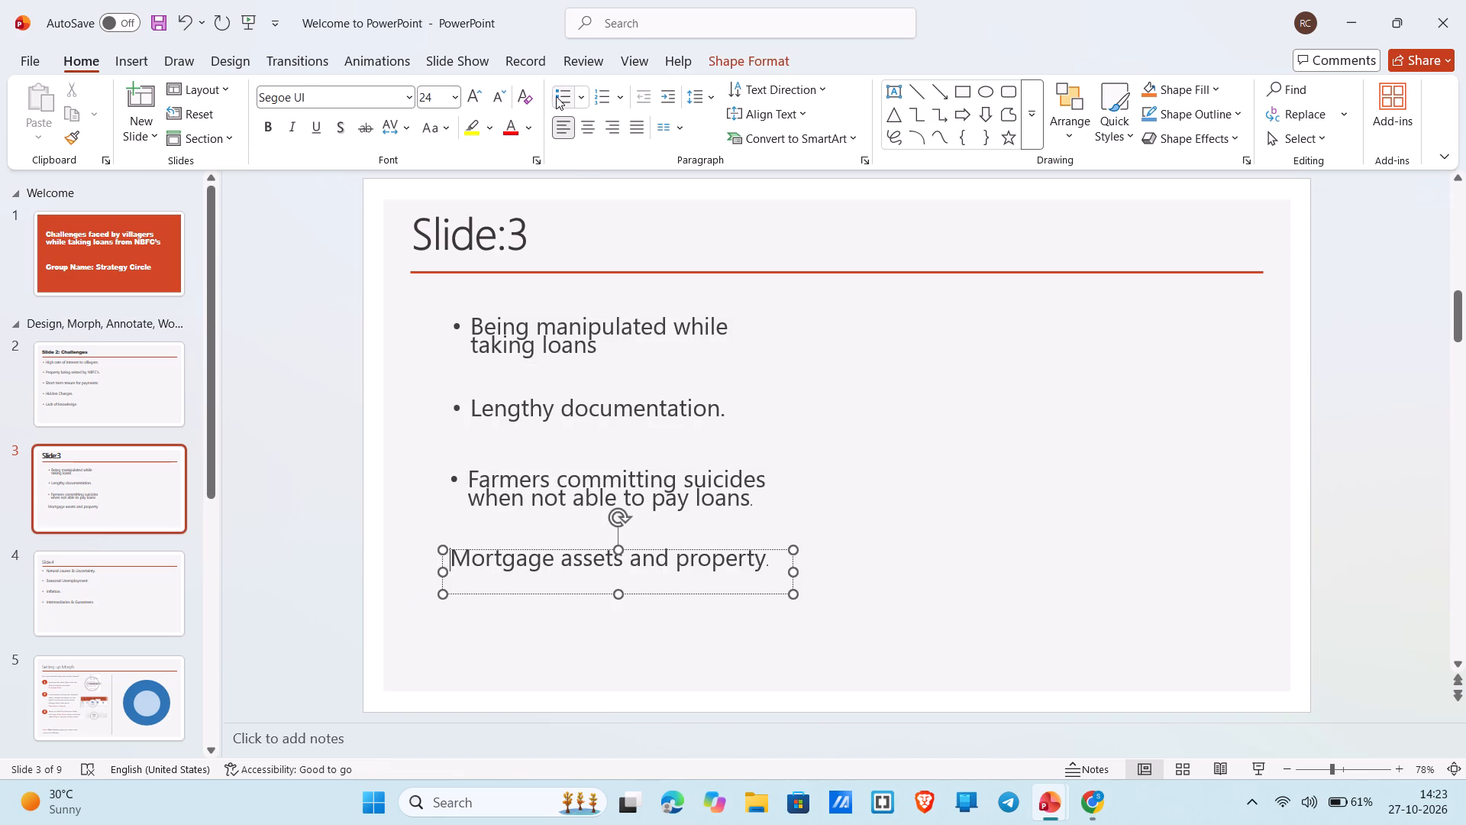
click(557, 96)
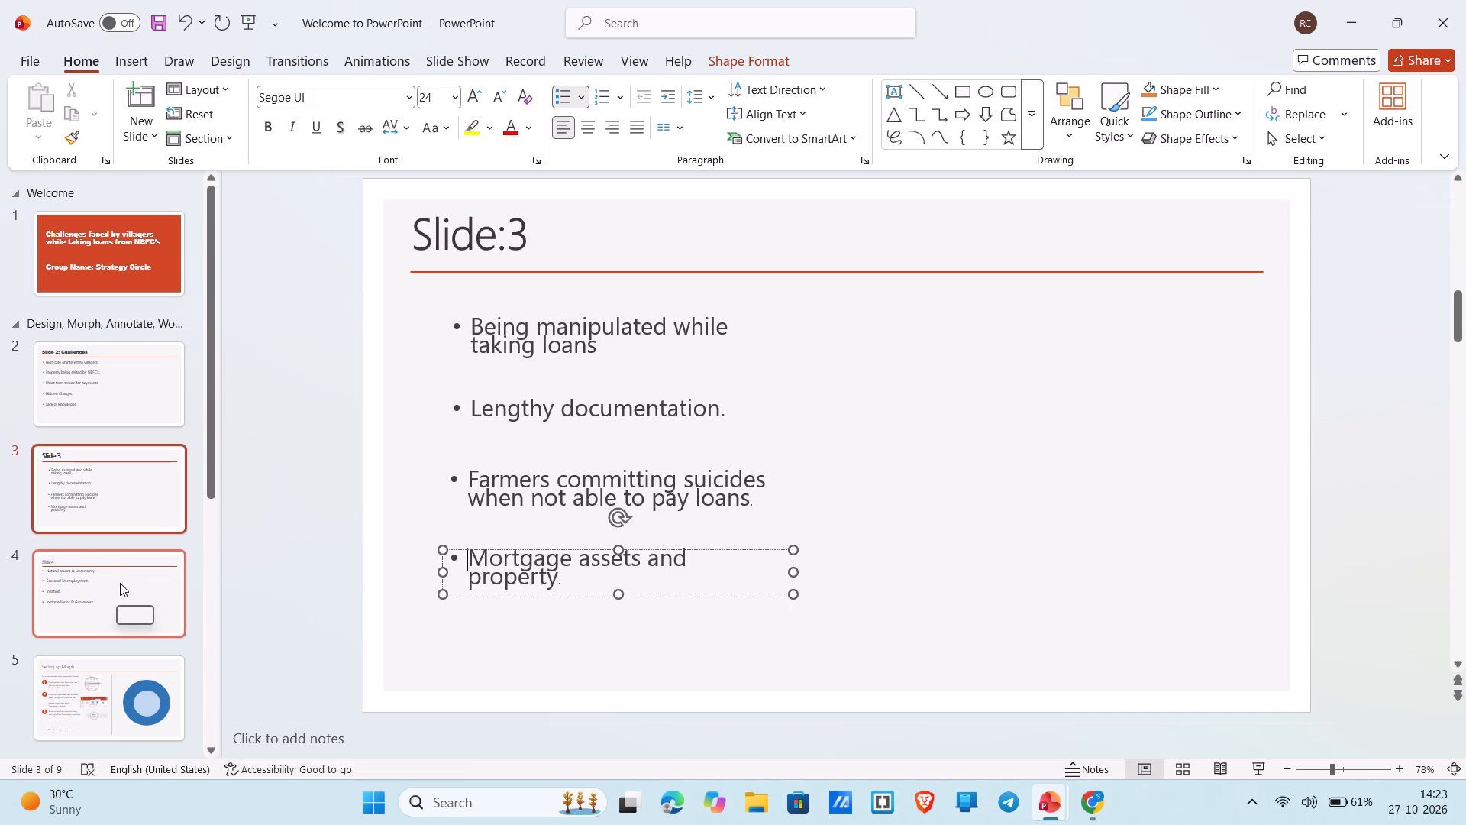
Delete all the leftover template slides after slide 4, starting with "Setting up Morph".
click(116, 581)
click(74, 696)
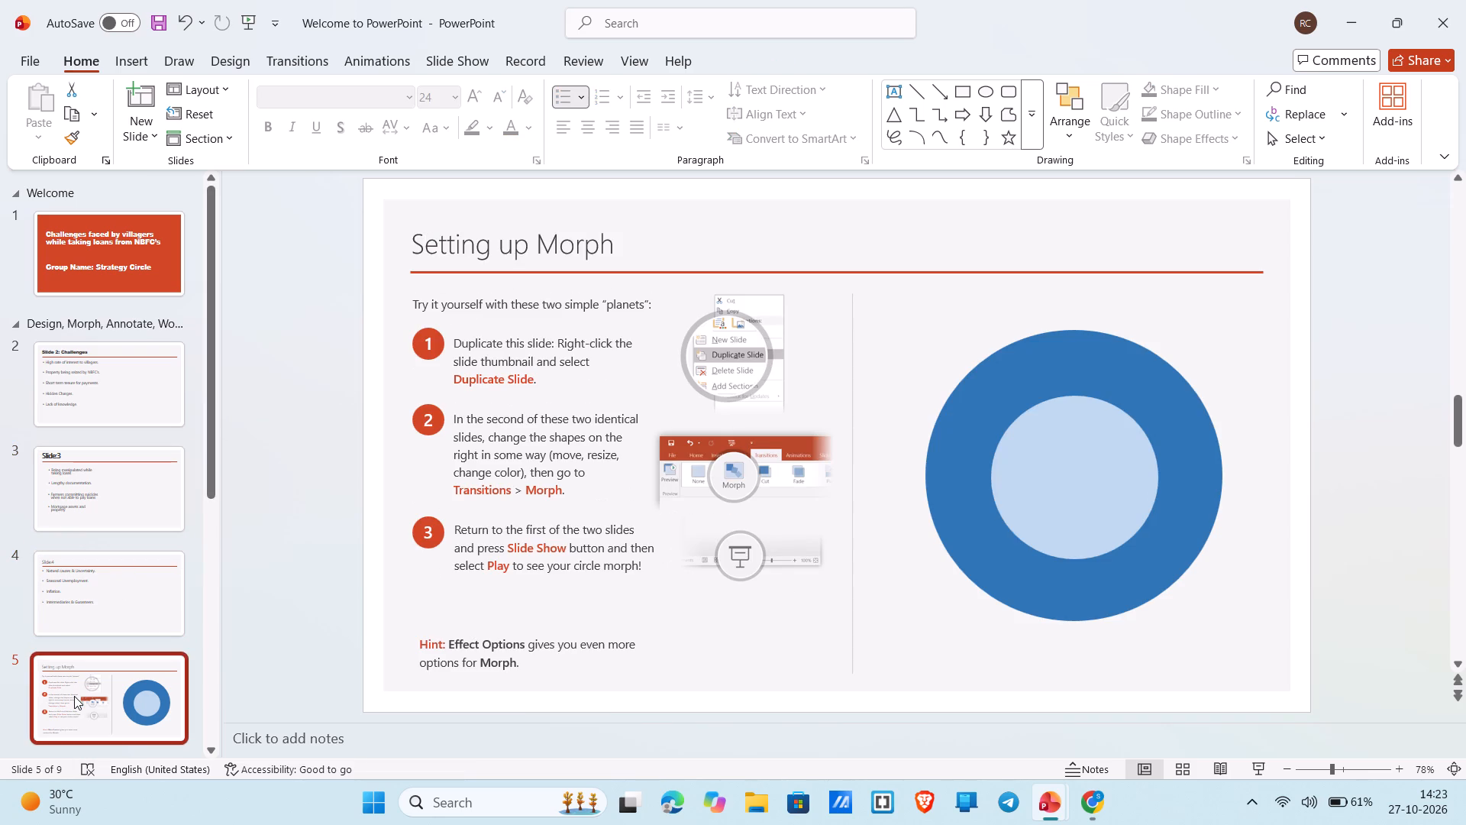
key(BackSpace)
key(BackSpace)
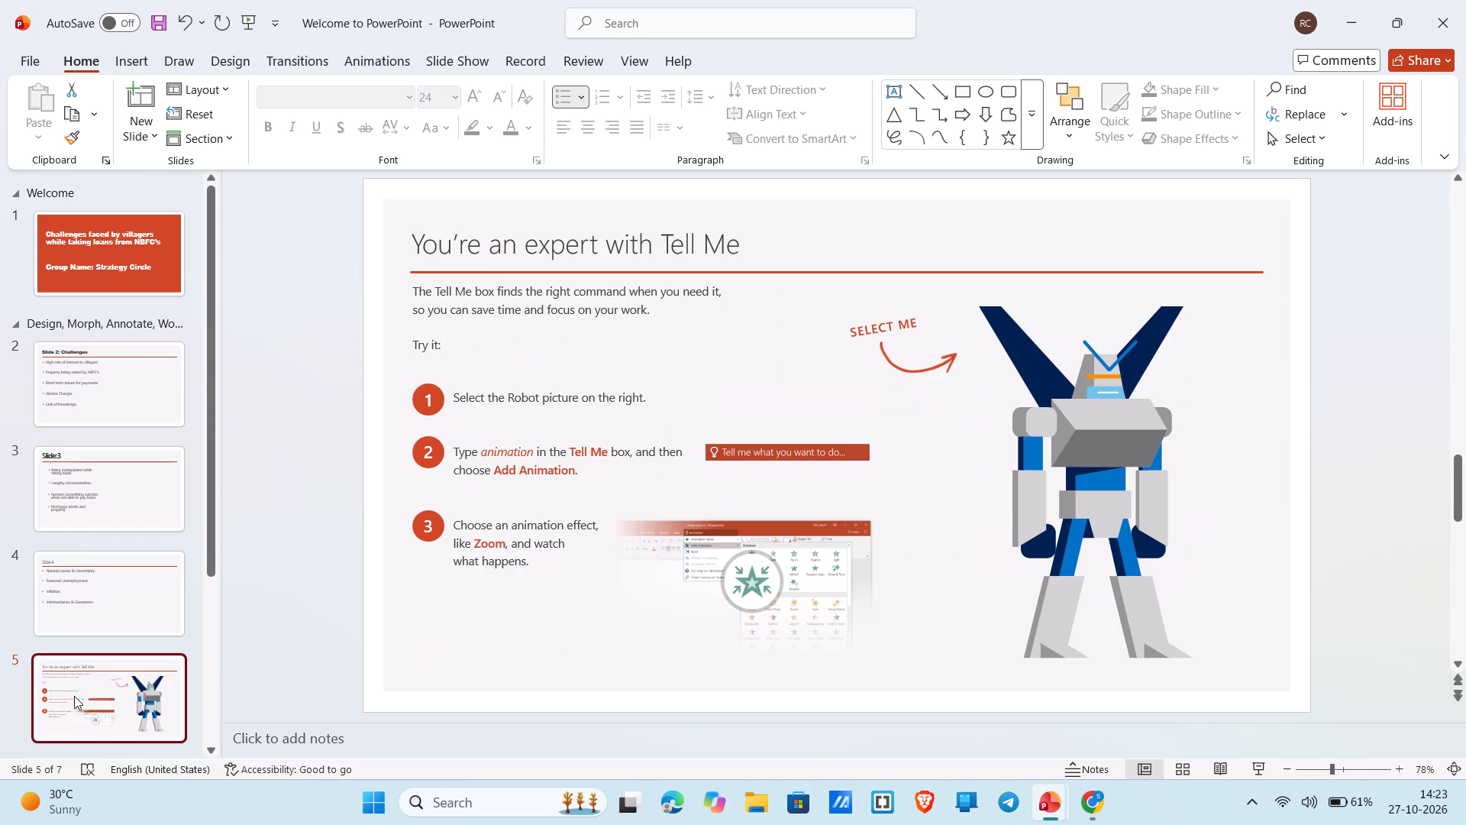
key(BackSpace)
key(BackSpace)
key(BackSpace)
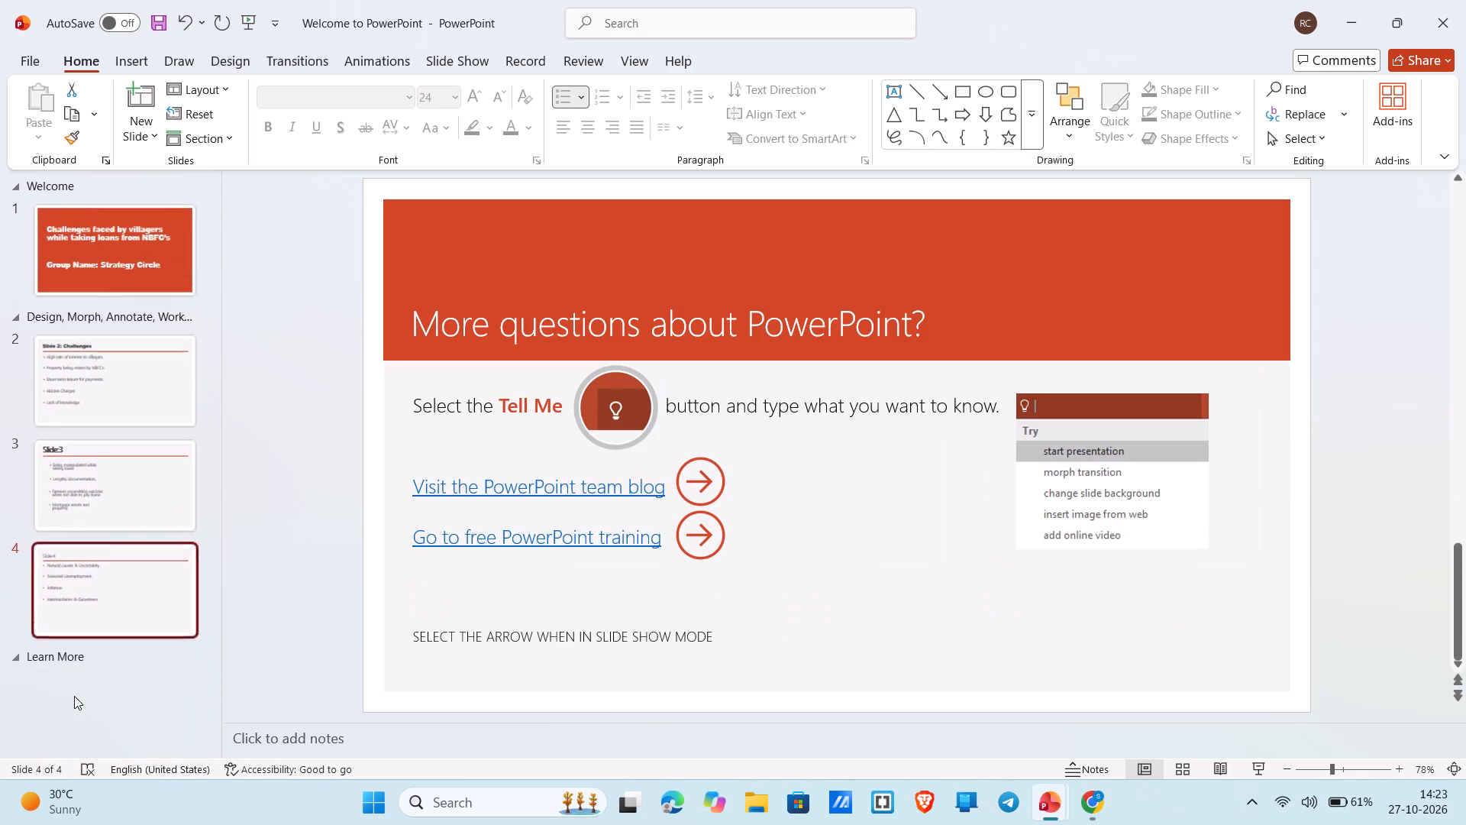
Look through the four remaining slides to compare their headings and bullet formatting.
click(77, 516)
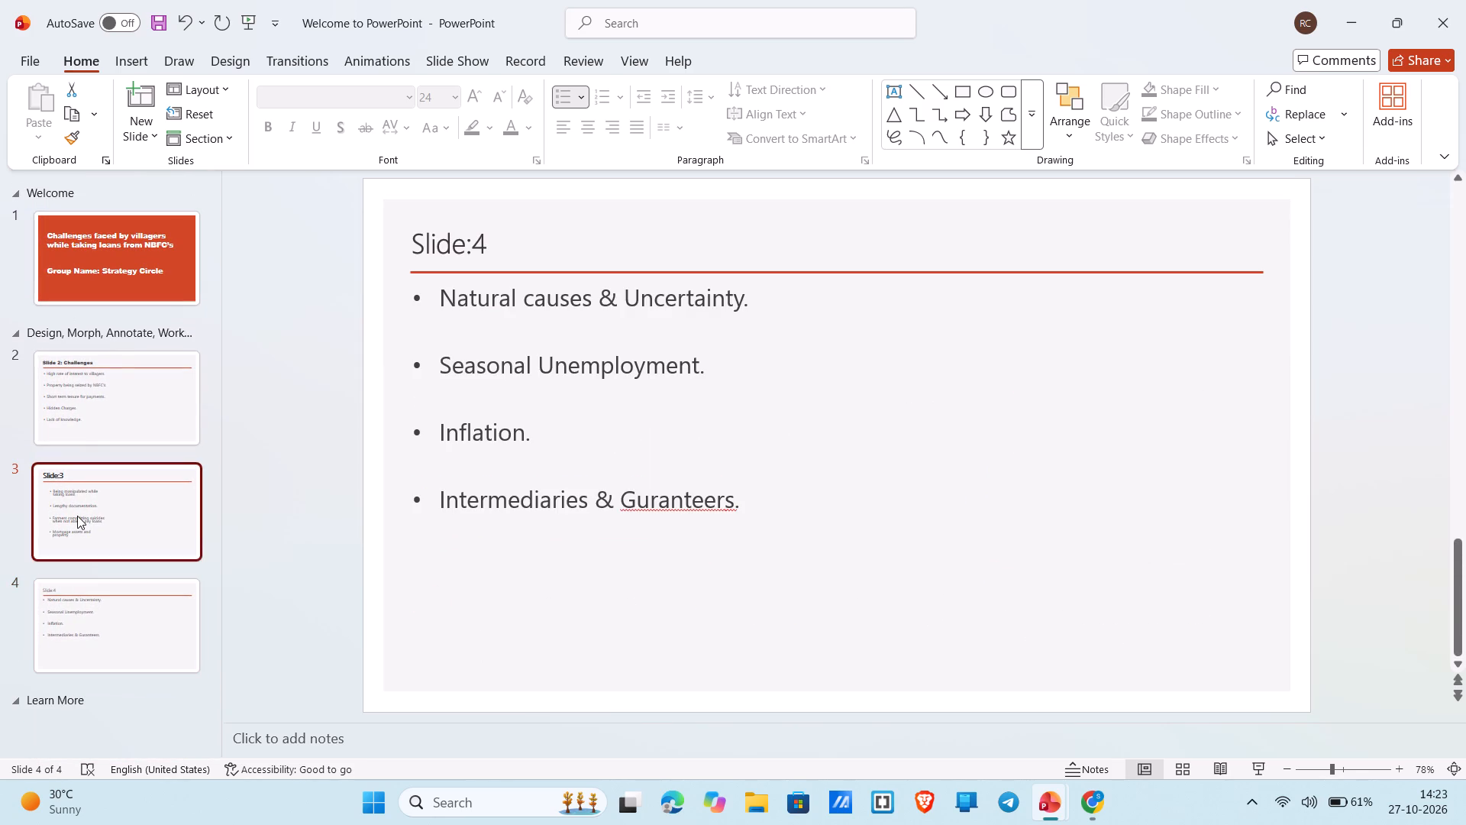
click(147, 264)
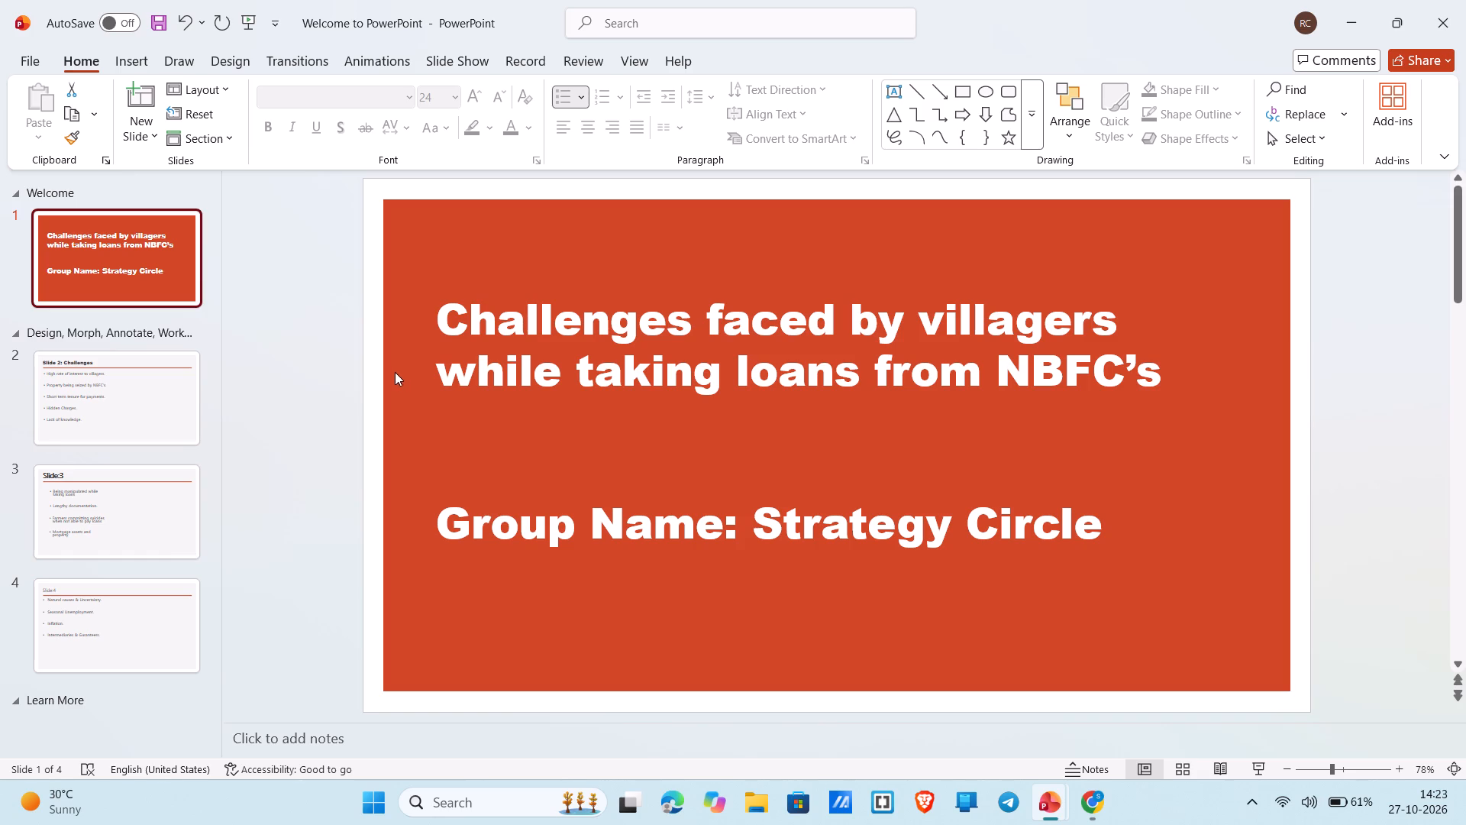
click(155, 373)
key(Down)
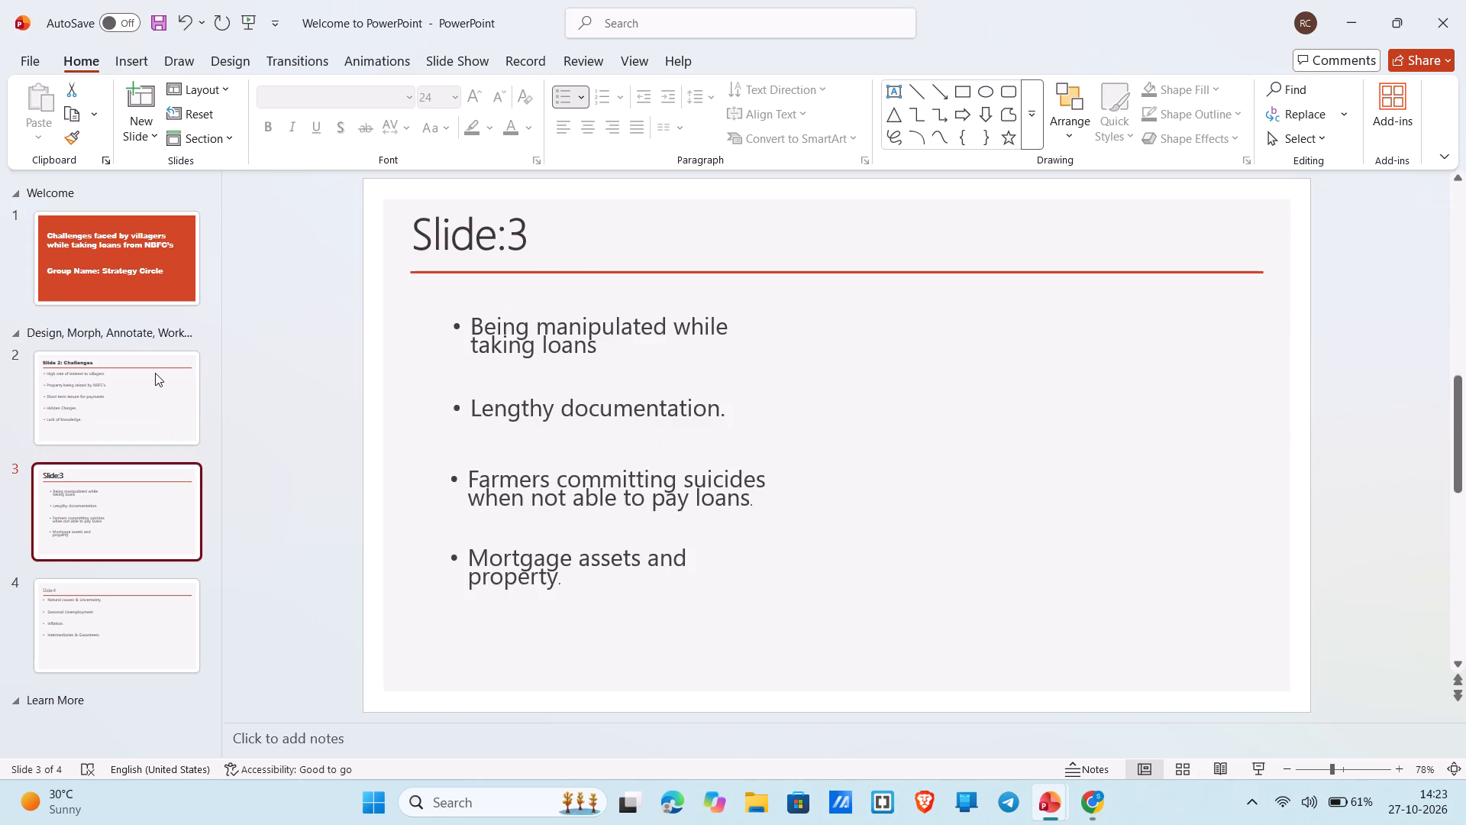
key(Down)
key(Up)
key(Up)
key(Up)
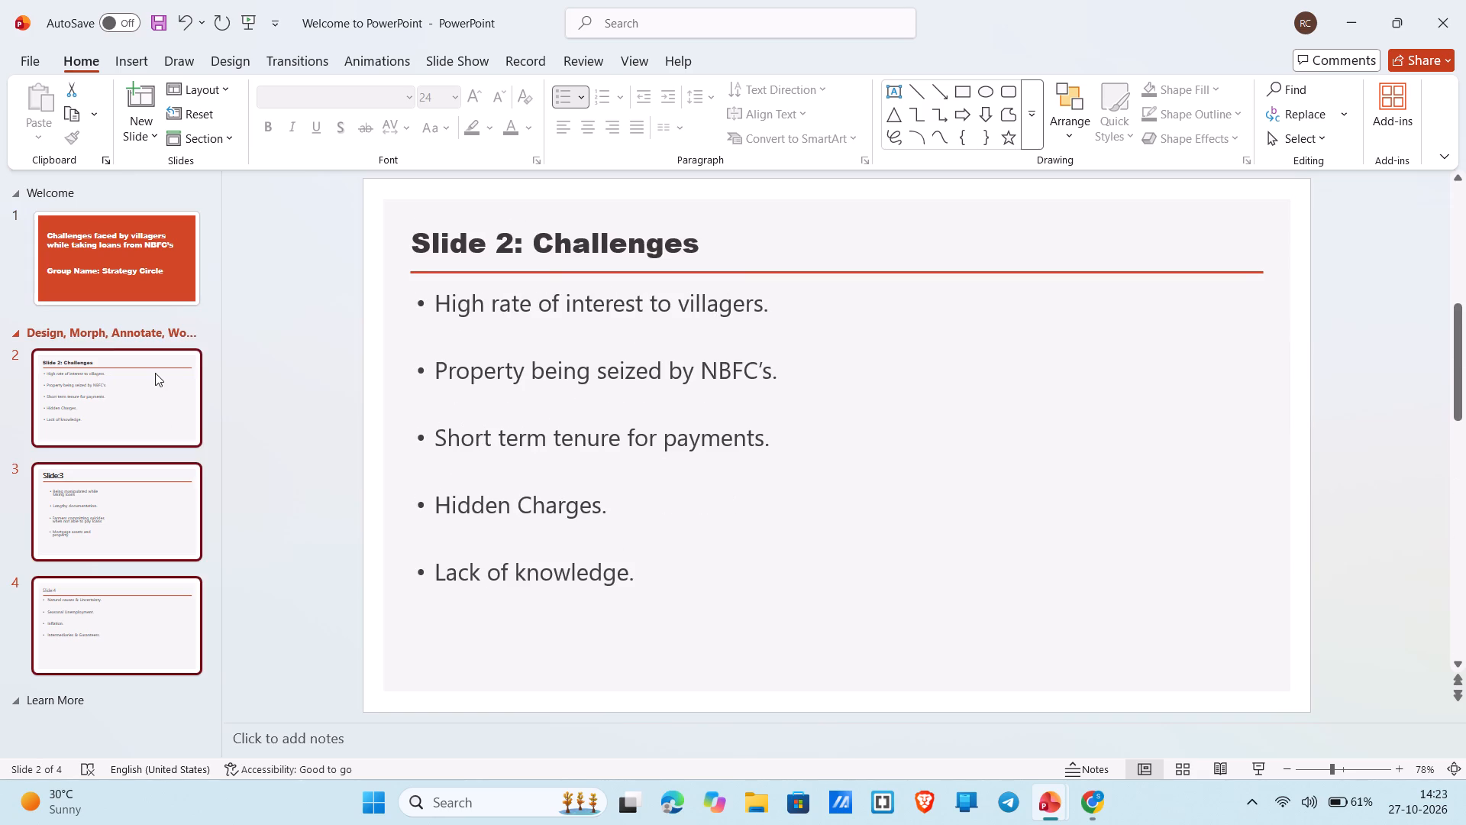
key(Down)
key(Down)
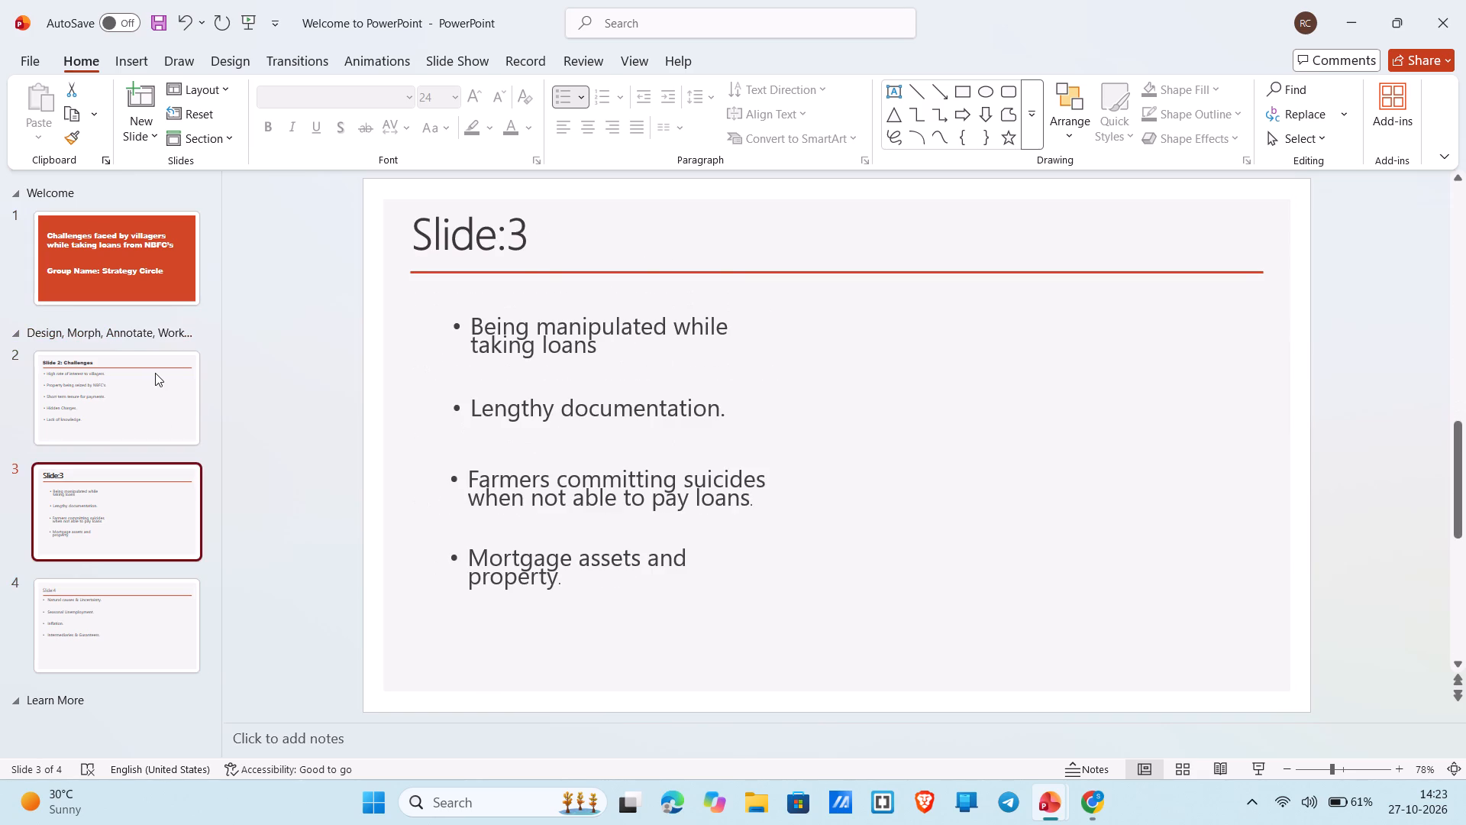
drag(0, 442, 98, 404)
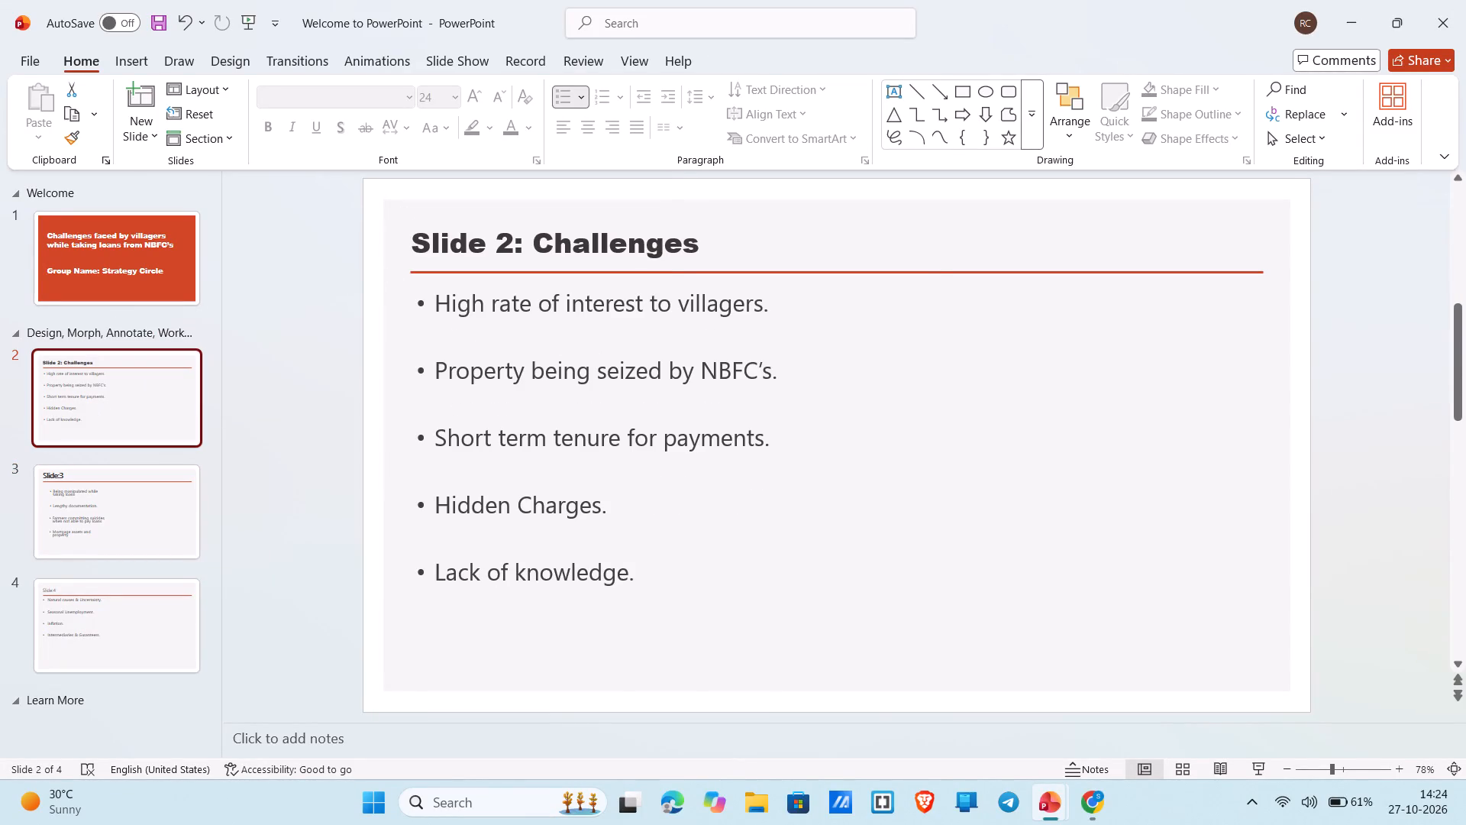
Set the font size of slide 3's "Slide:3" heading to 28.
click(463, 254)
click(96, 526)
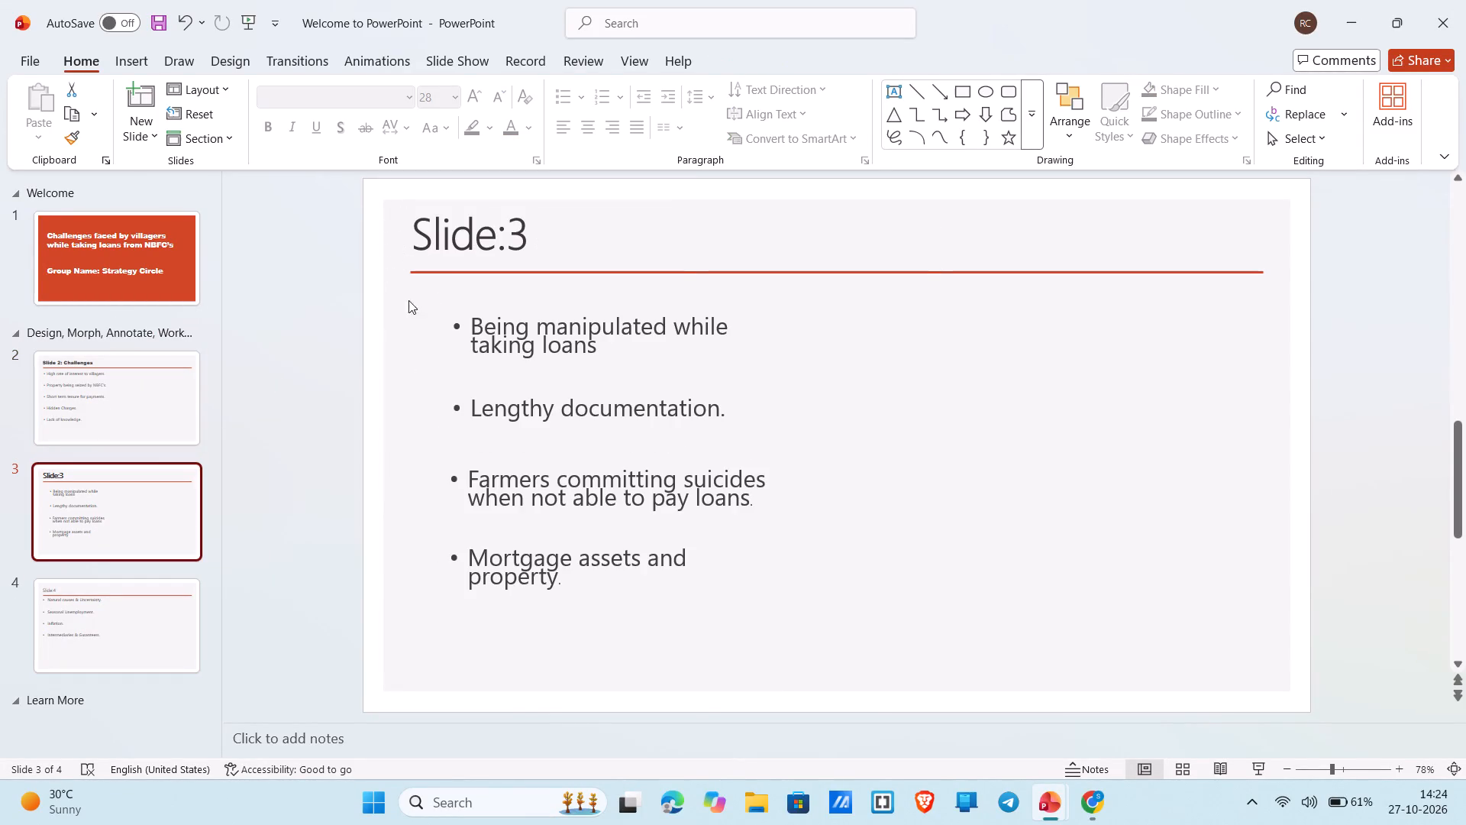
drag(531, 228, 508, 228)
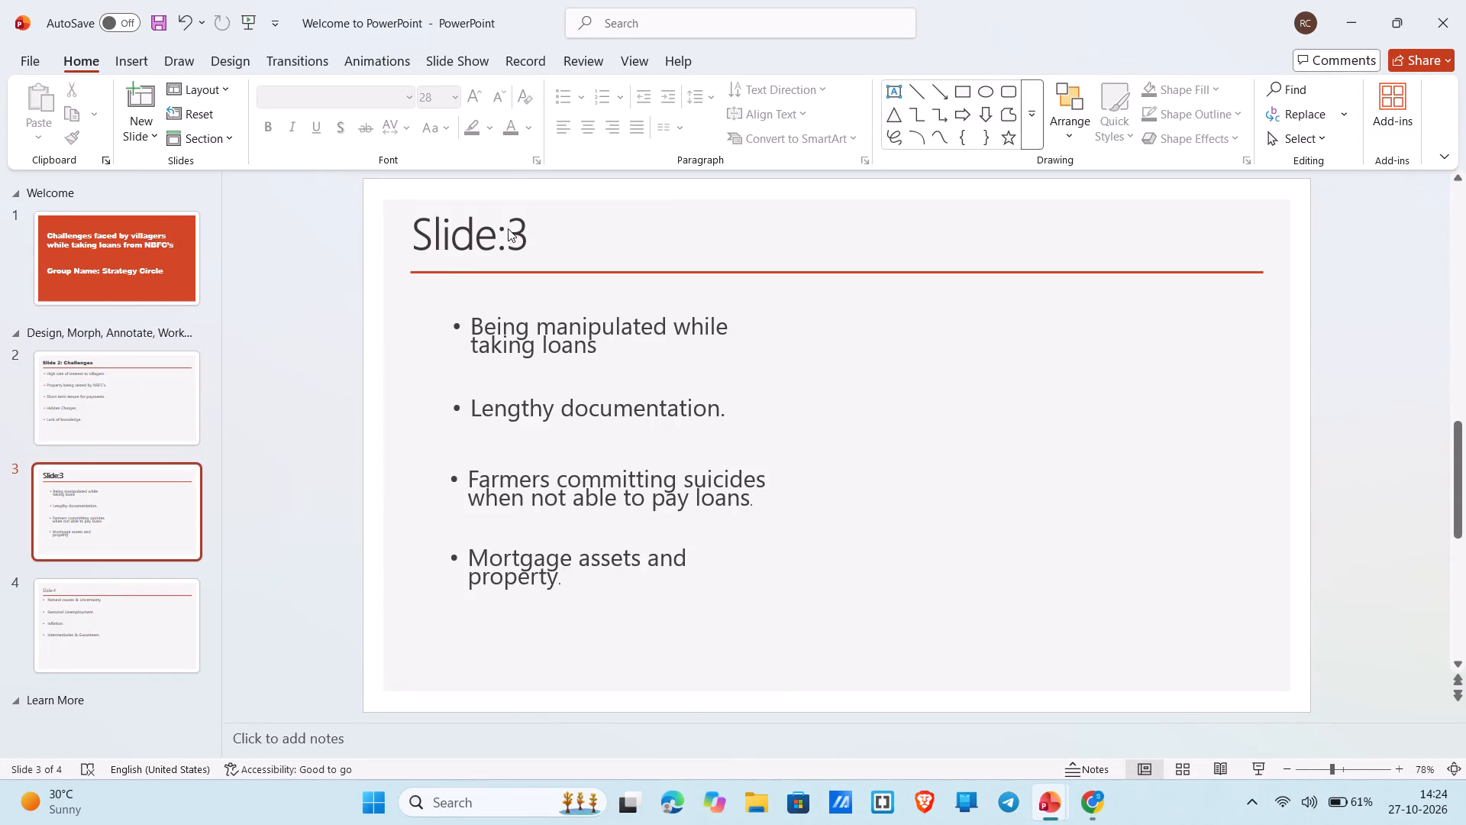
drag(508, 228, 486, 229)
drag(519, 228, 528, 228)
drag(528, 228, 415, 230)
drag(456, 98, 446, 168)
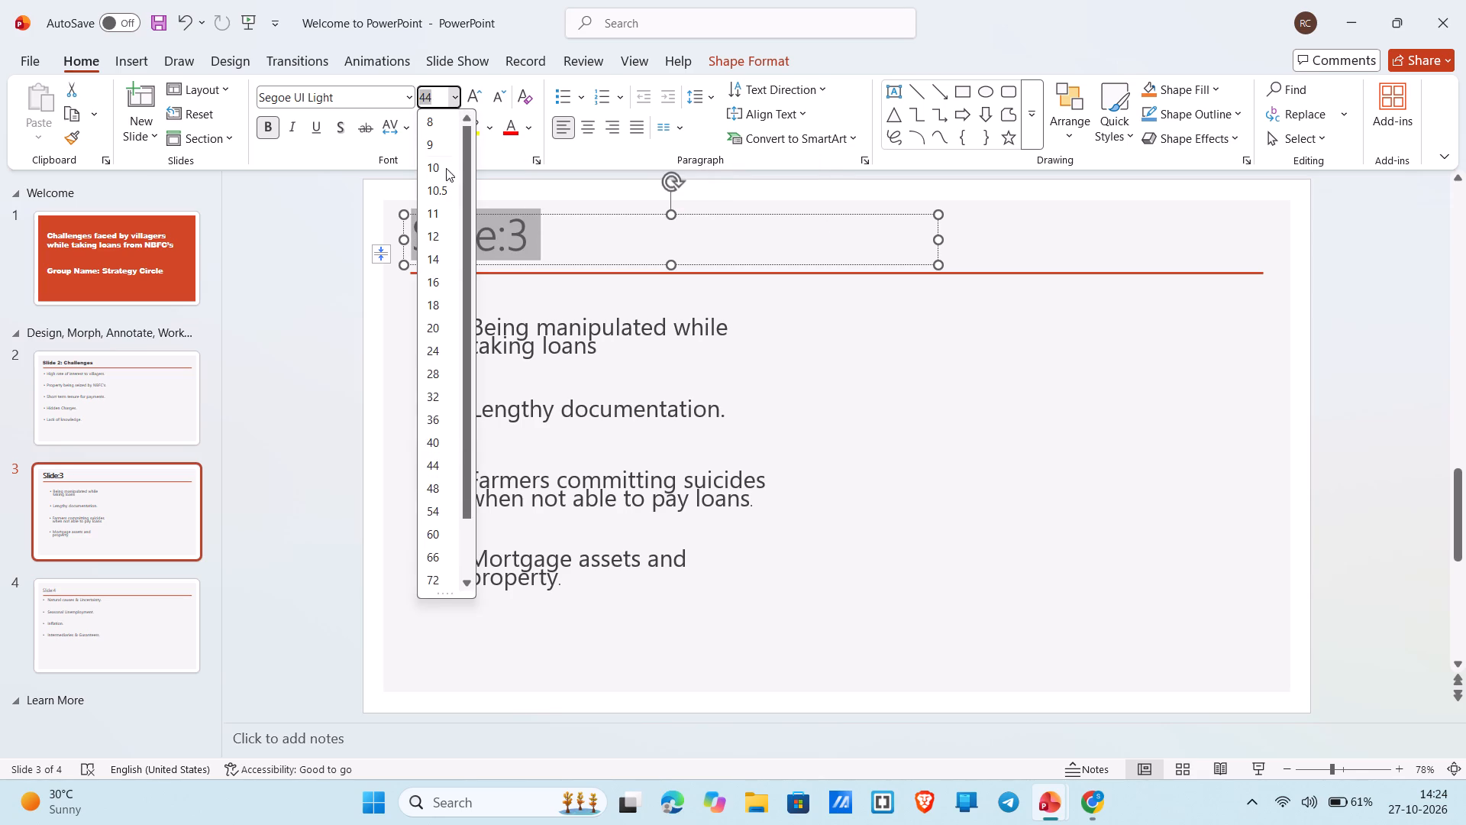
drag(446, 168, 438, 367)
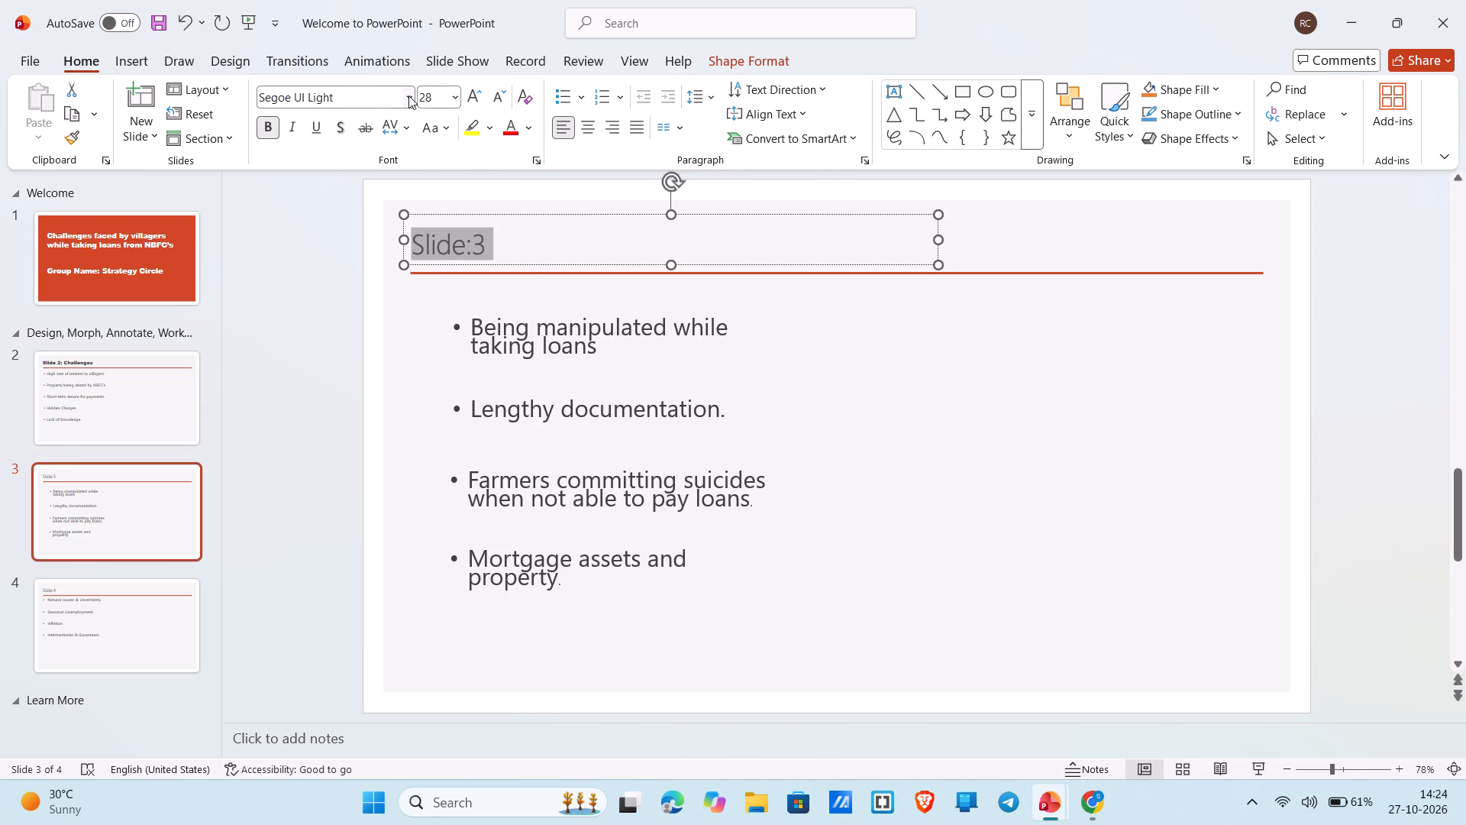
Change the font of slide 3's "Slide:3" heading to Arial Black.
click(408, 95)
scroll(383, 189, up, 7)
scroll(383, 189, up, 20)
scroll(383, 189, up, 20)
scroll(383, 189, up, 13)
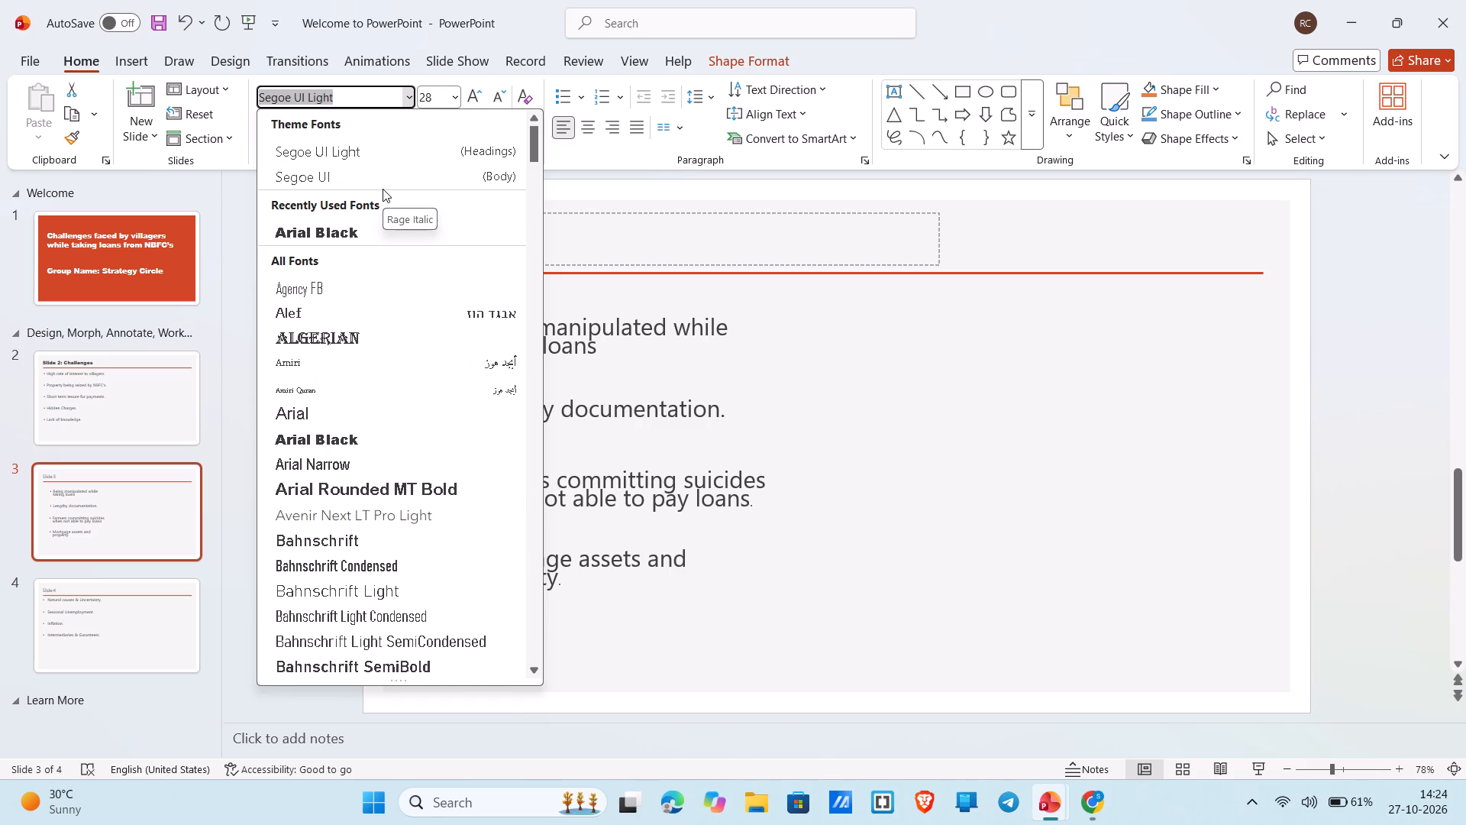
scroll(383, 189, up, 20)
scroll(383, 189, up, 20)
scroll(383, 189, up, 20)
click(326, 219)
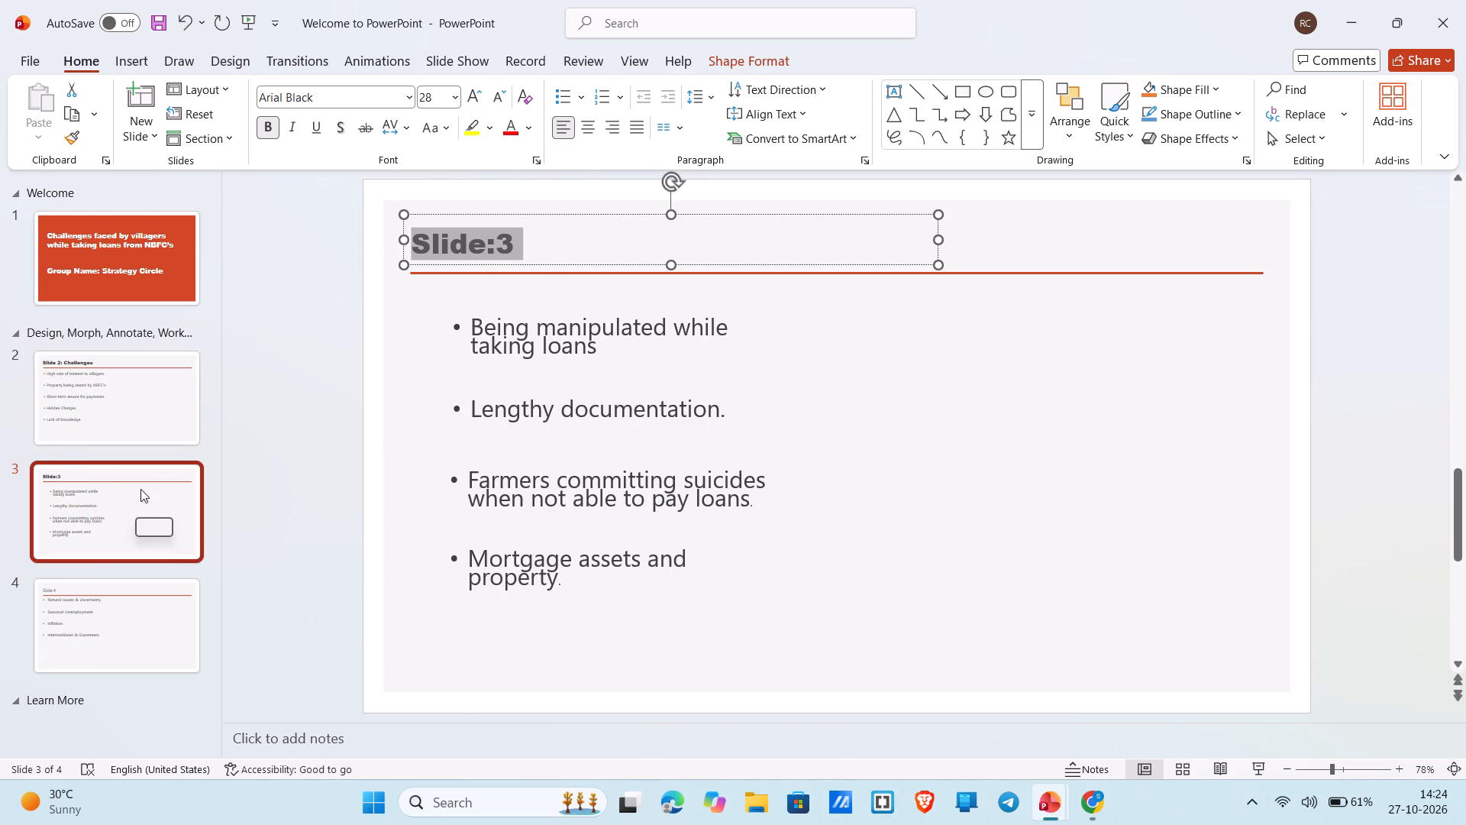
Insert a new slide directly after the title slide and give it the title "Introduction".
click(127, 491)
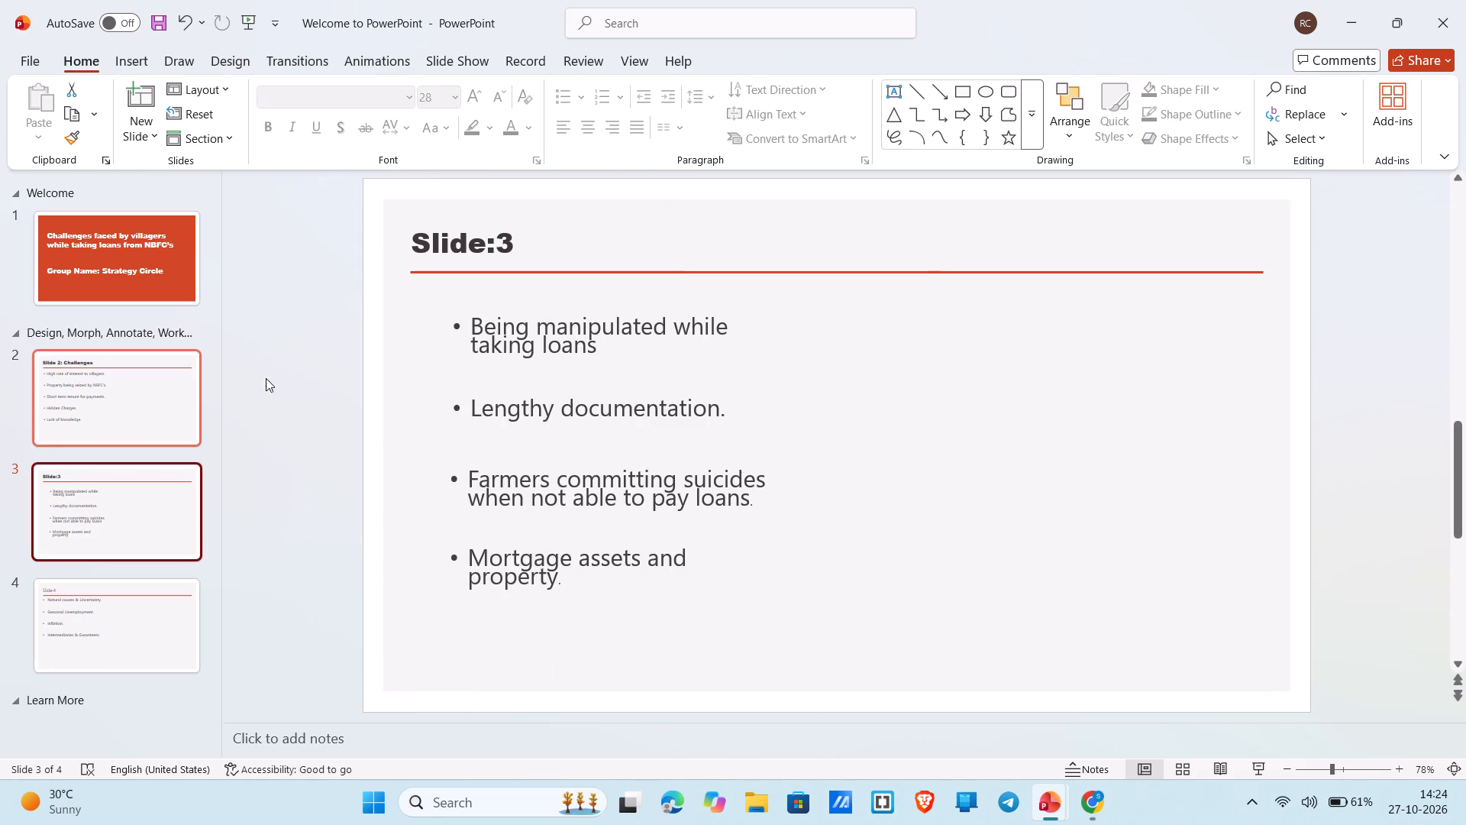
click(123, 393)
click(119, 519)
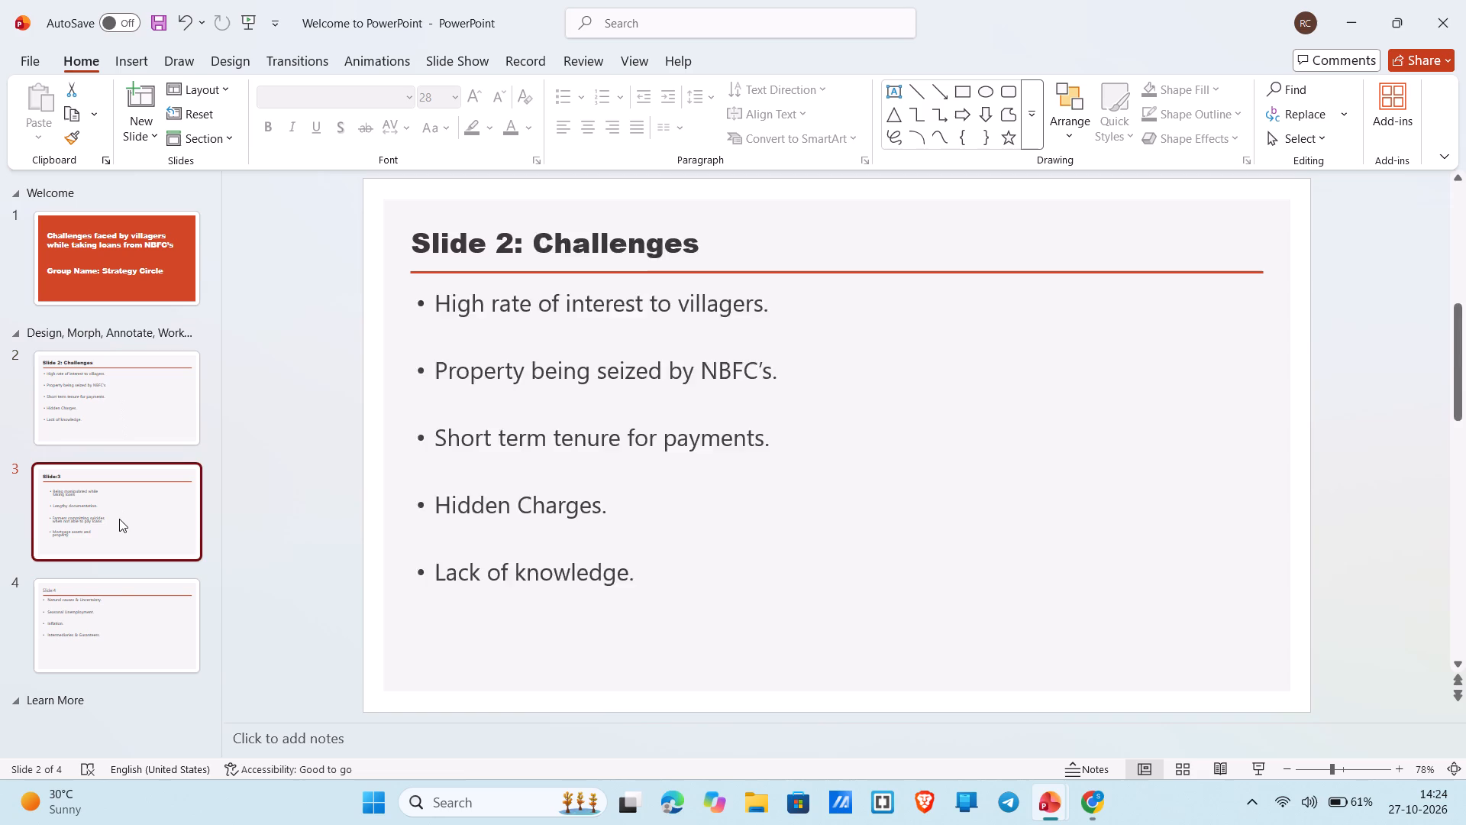
click(122, 593)
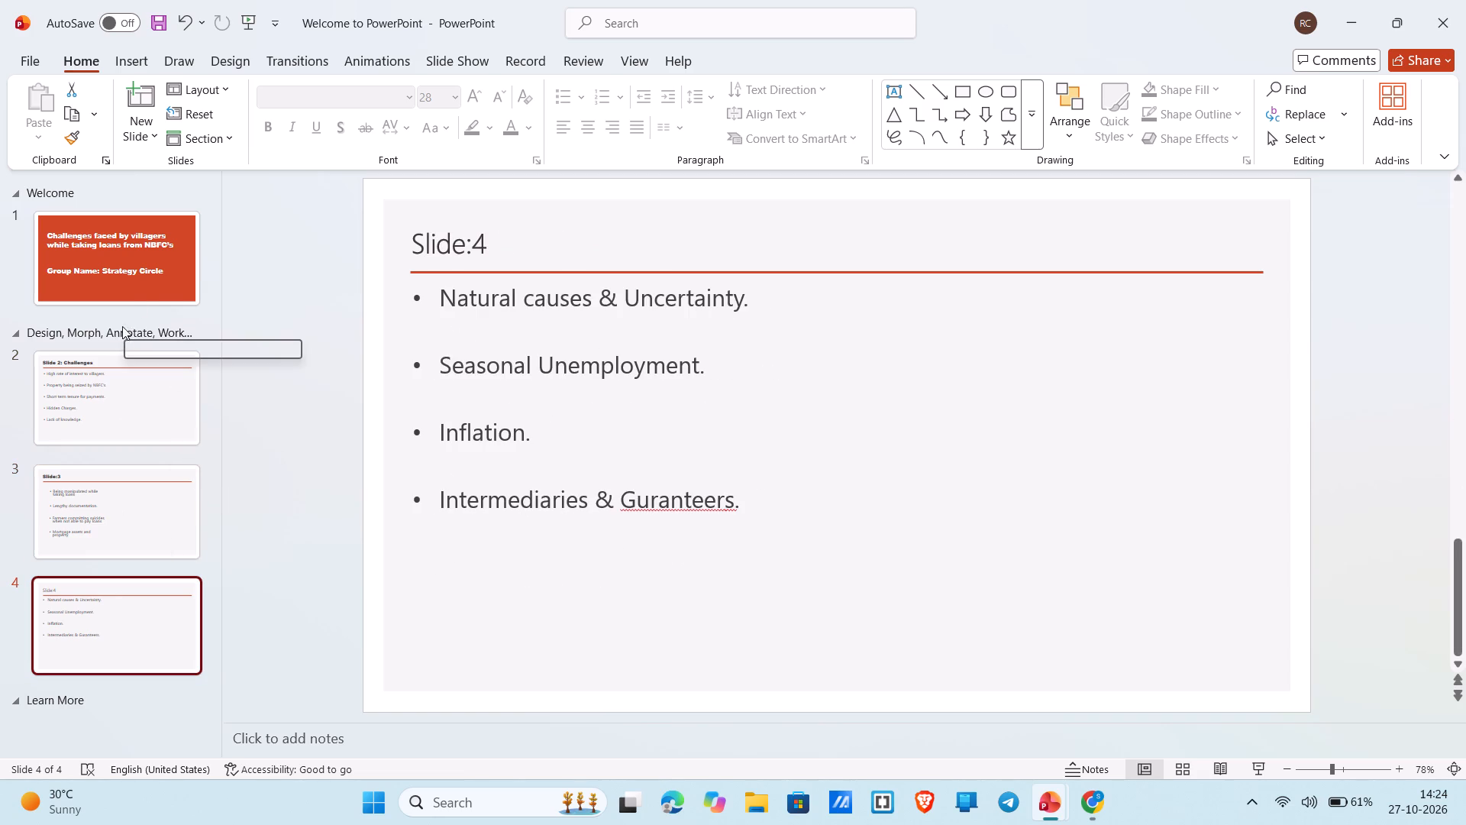
click(147, 264)
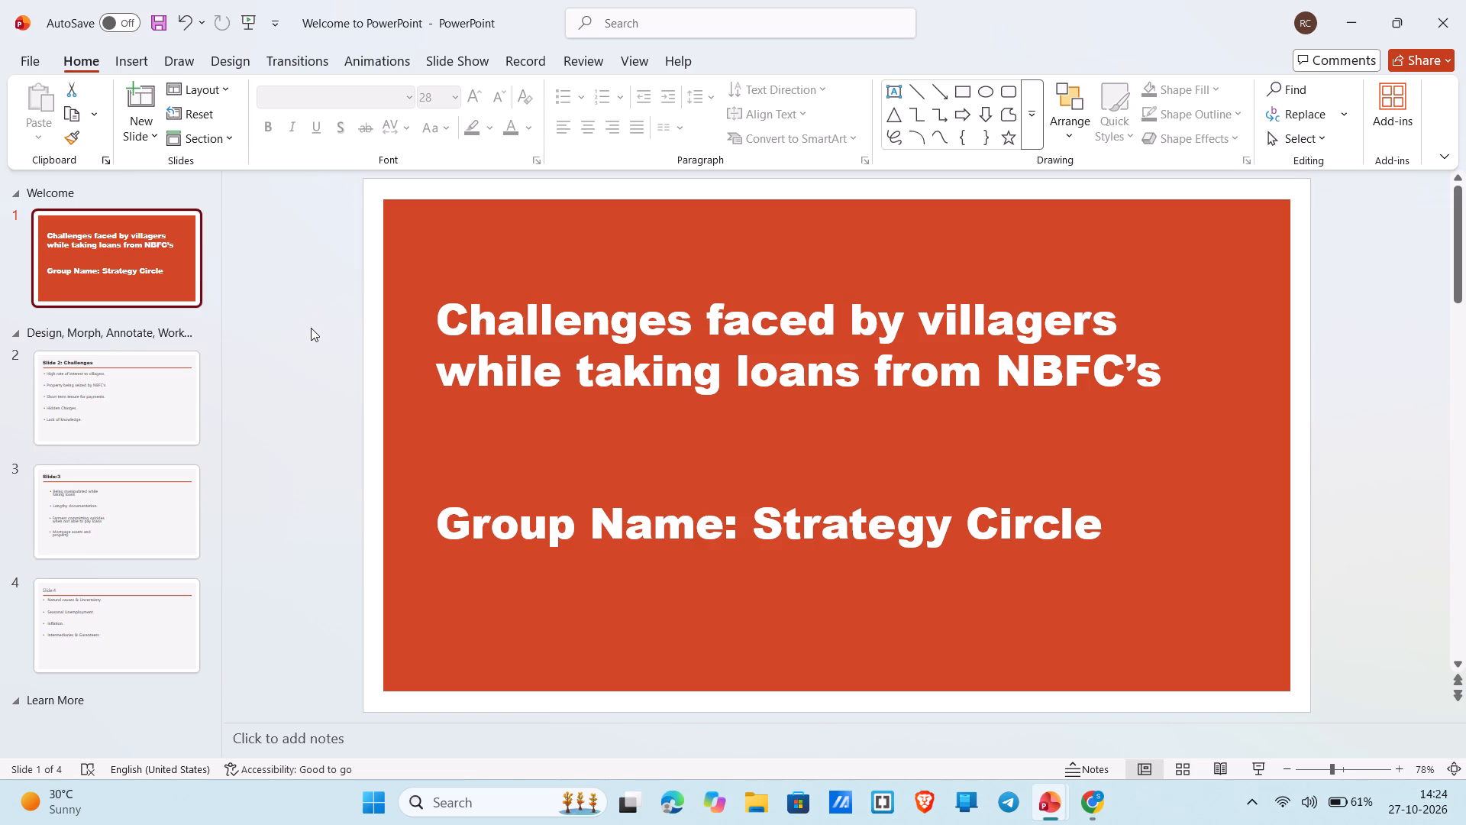
click(143, 105)
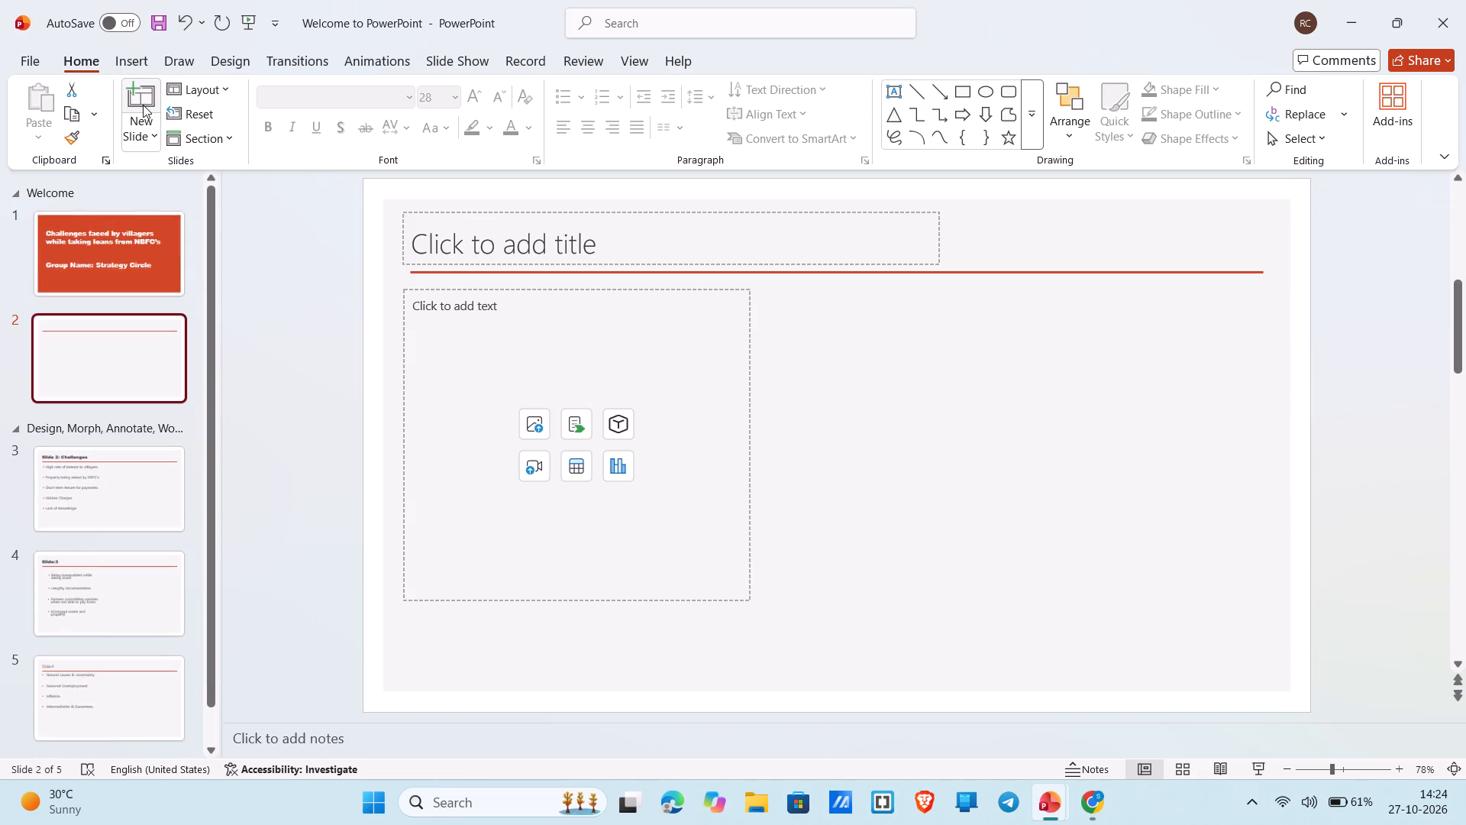
click(595, 242)
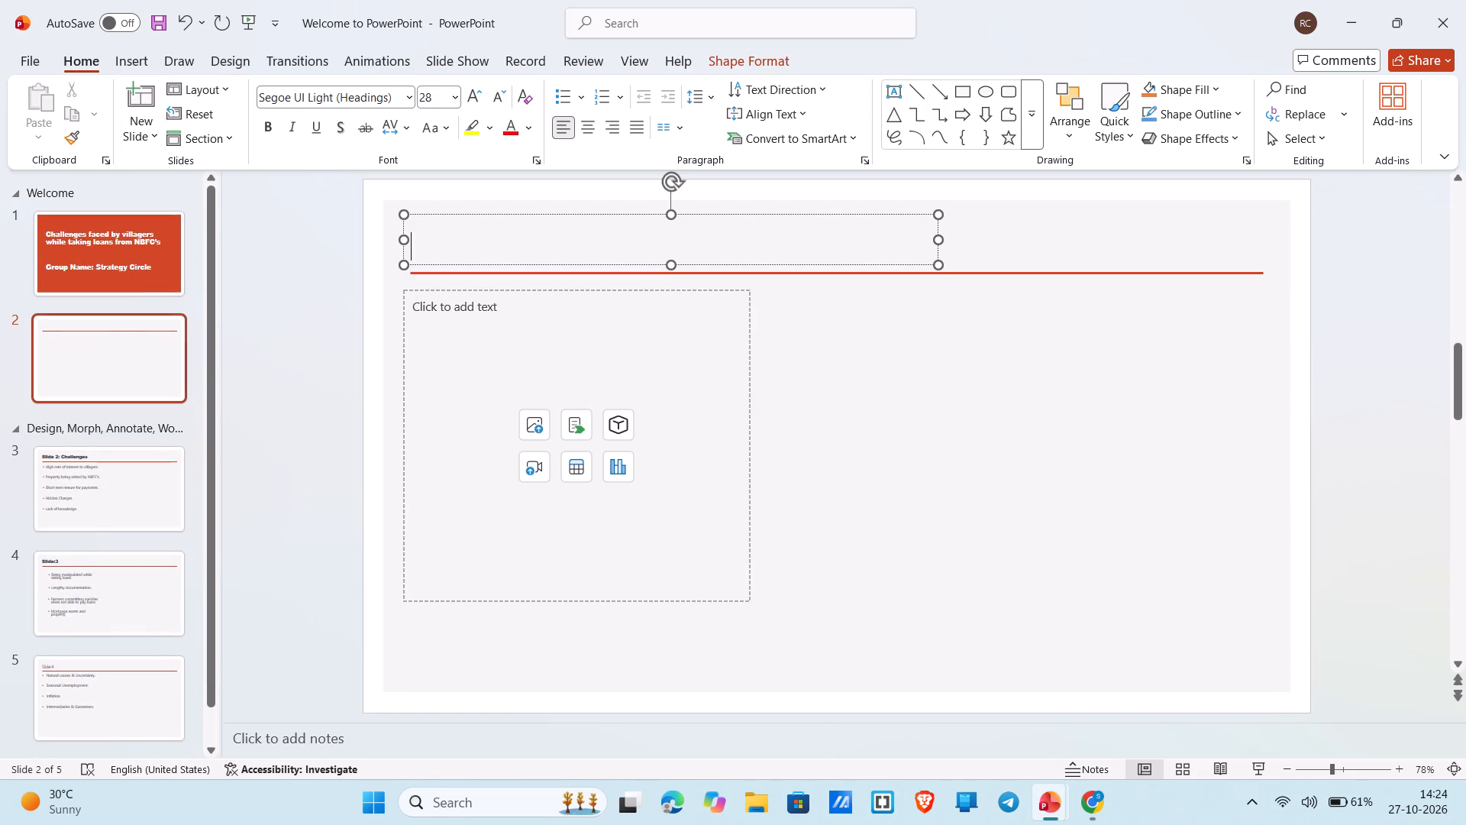
text(Introduction)
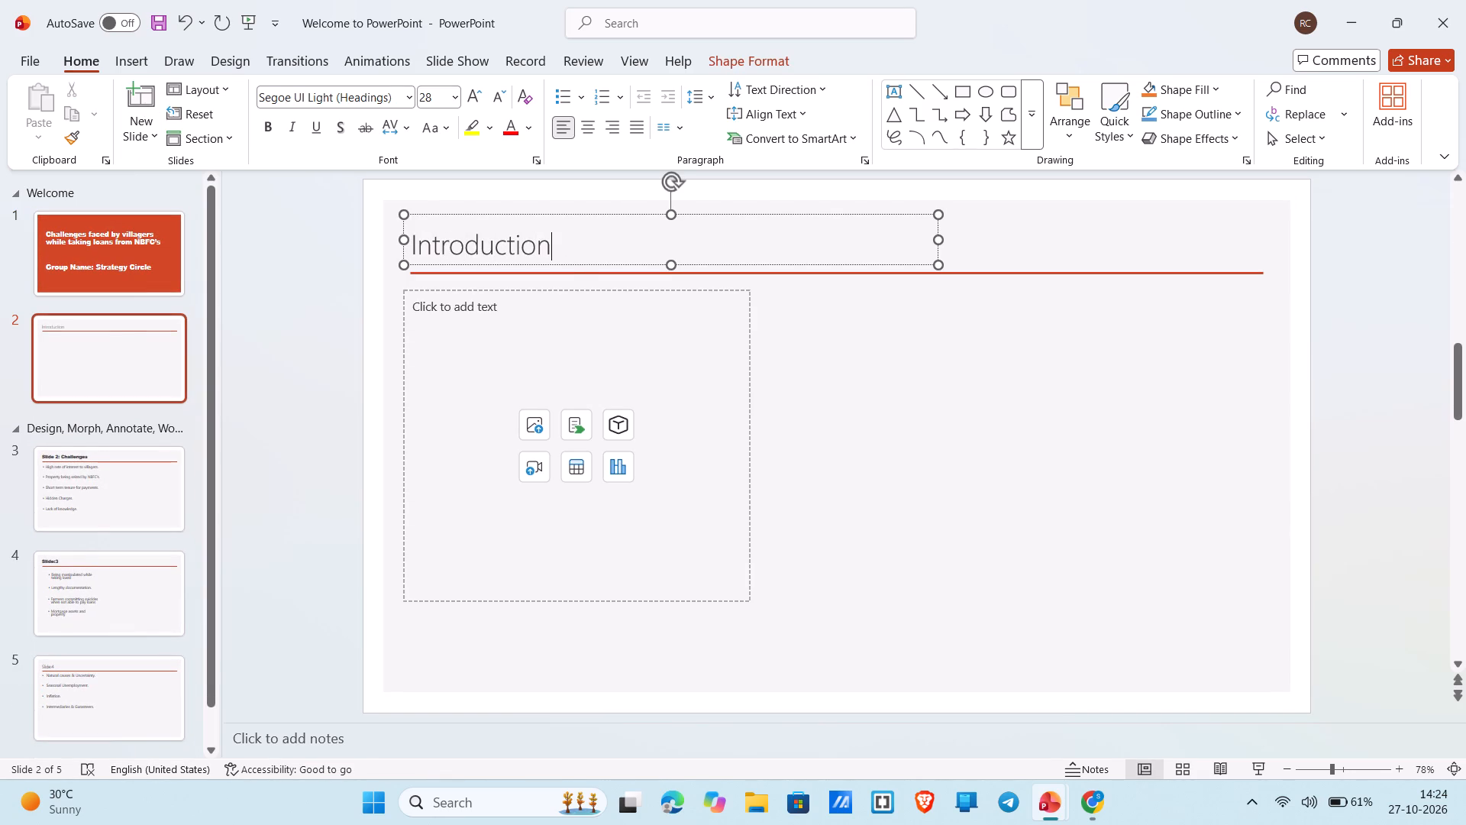
Make the "Introduction" heading on slide 2 bold and set its font to Arial Black.
click(572, 278)
click(561, 294)
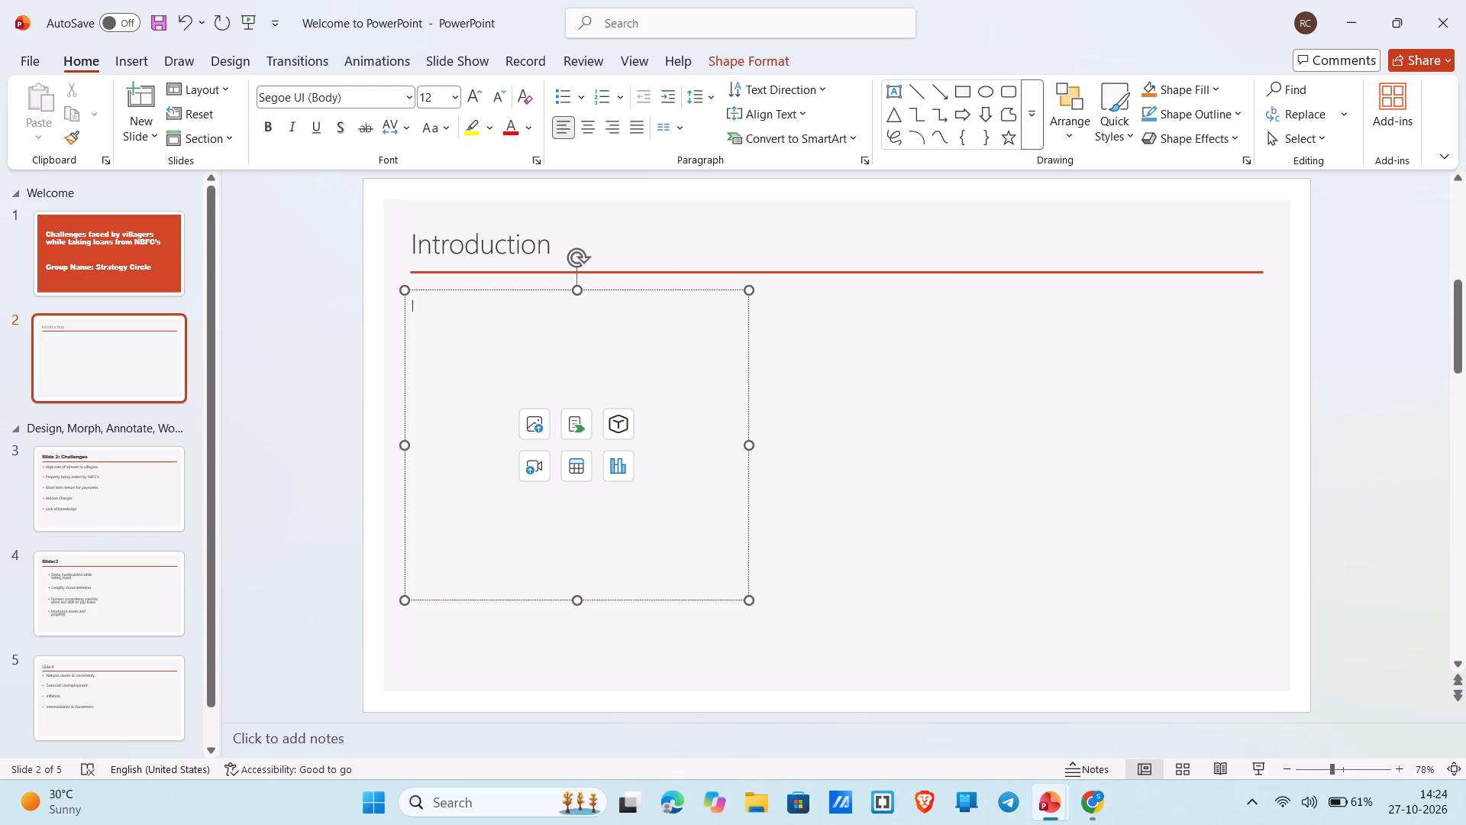
click(515, 241)
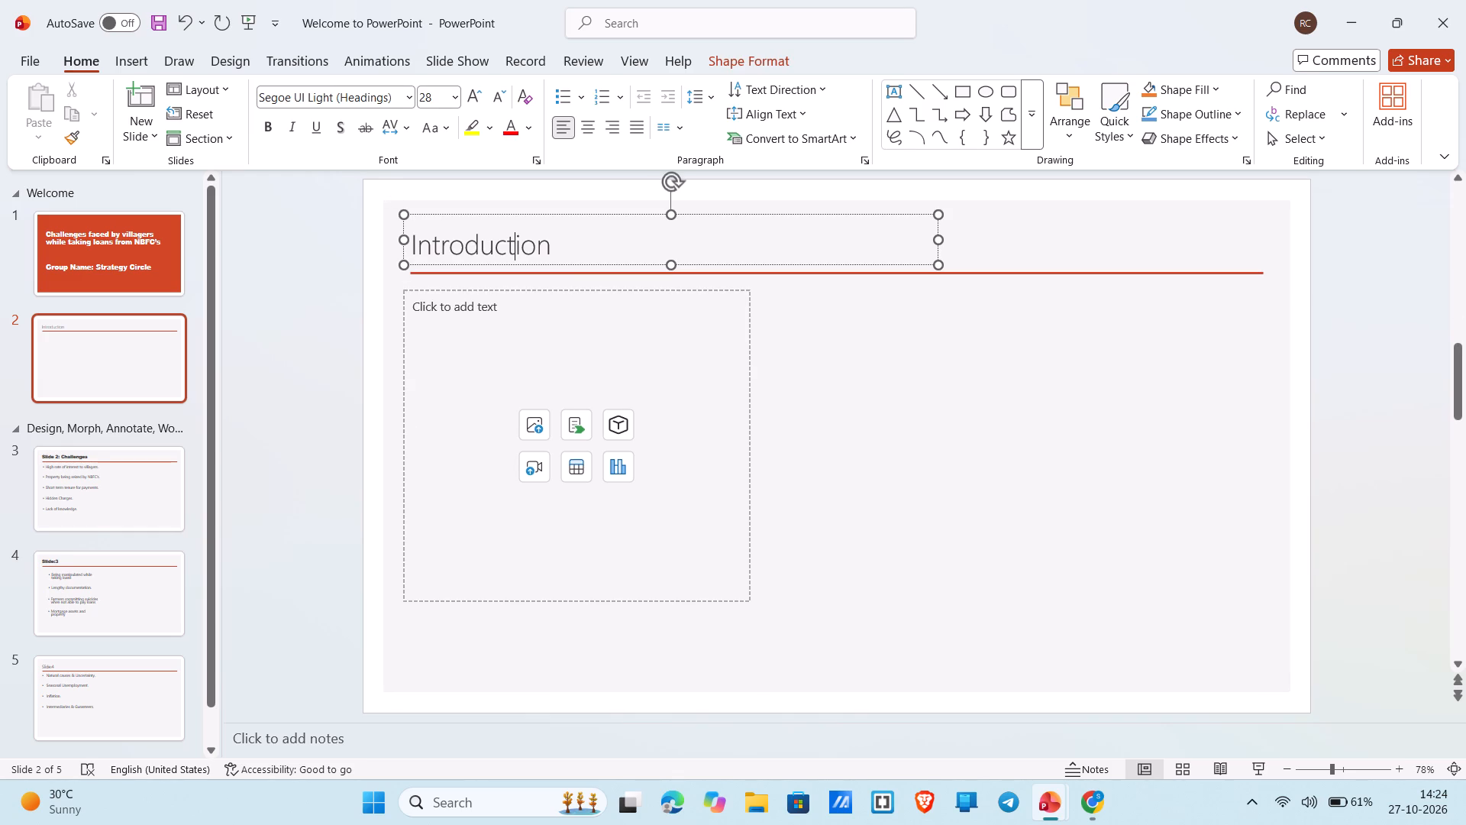
drag(556, 242, 420, 224)
click(269, 132)
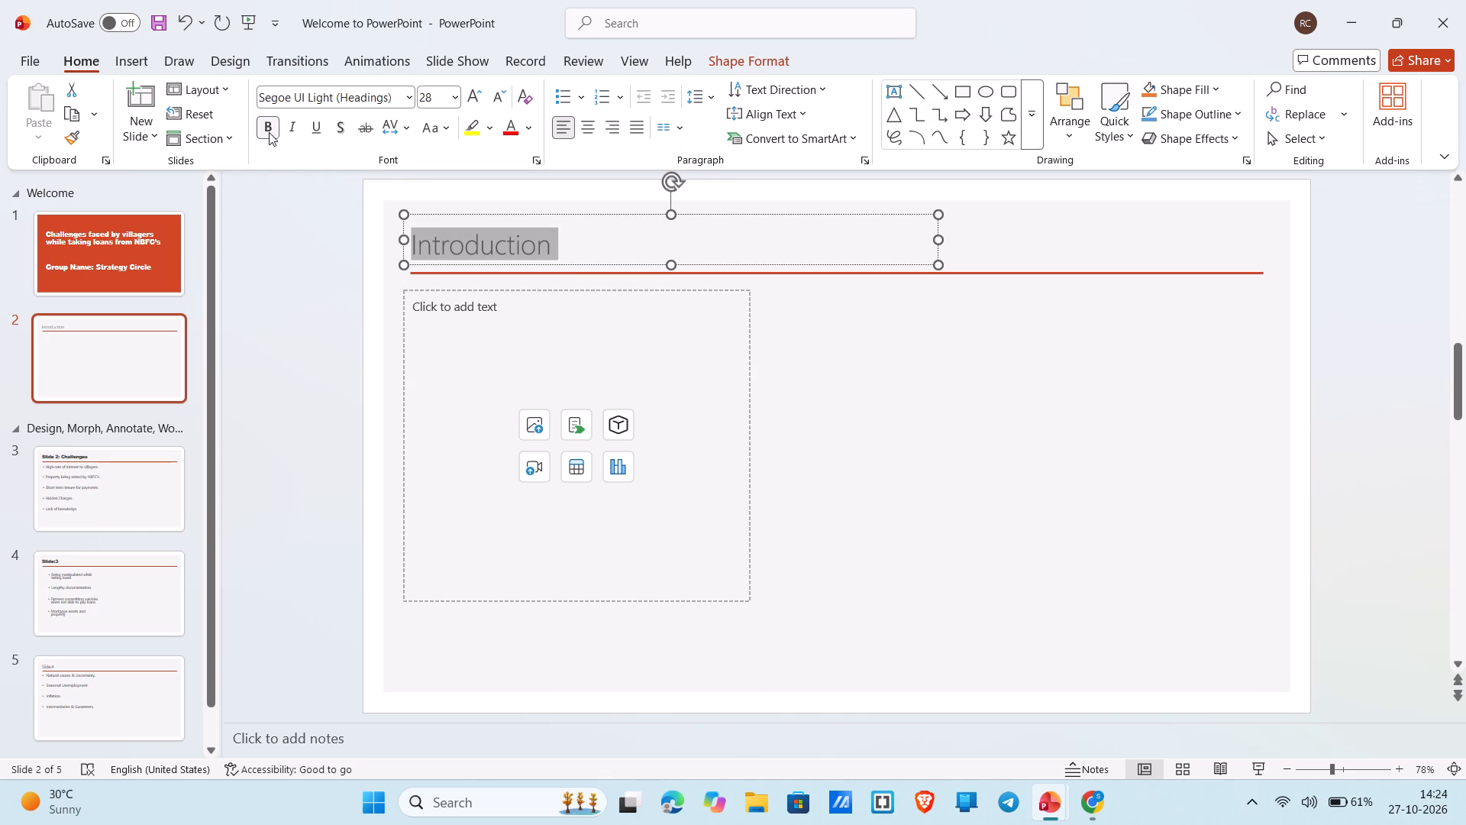
click(408, 95)
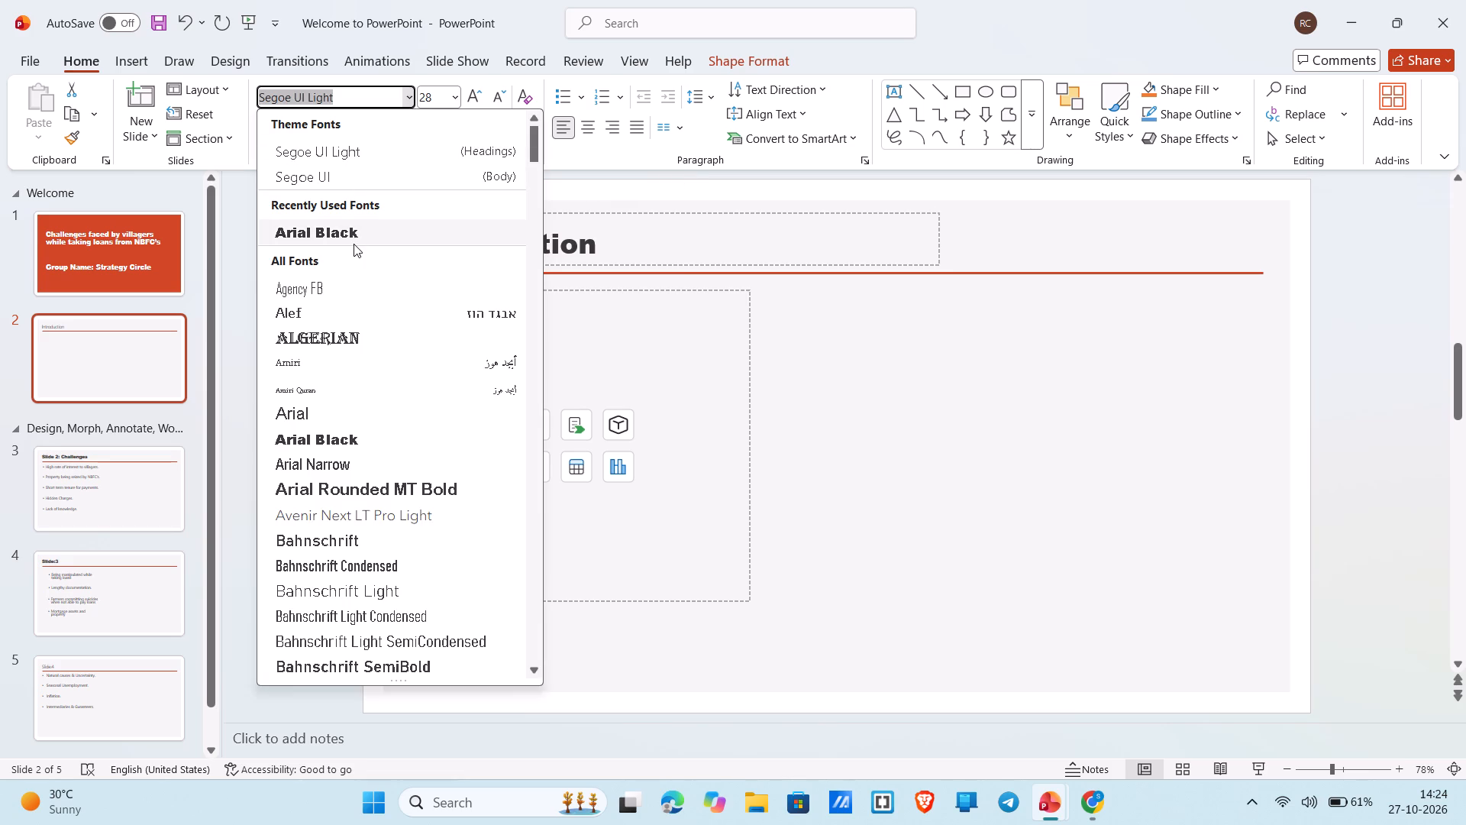
click(354, 242)
Set the font size of the empty body text box on the Introduction slide to 24.
click(477, 325)
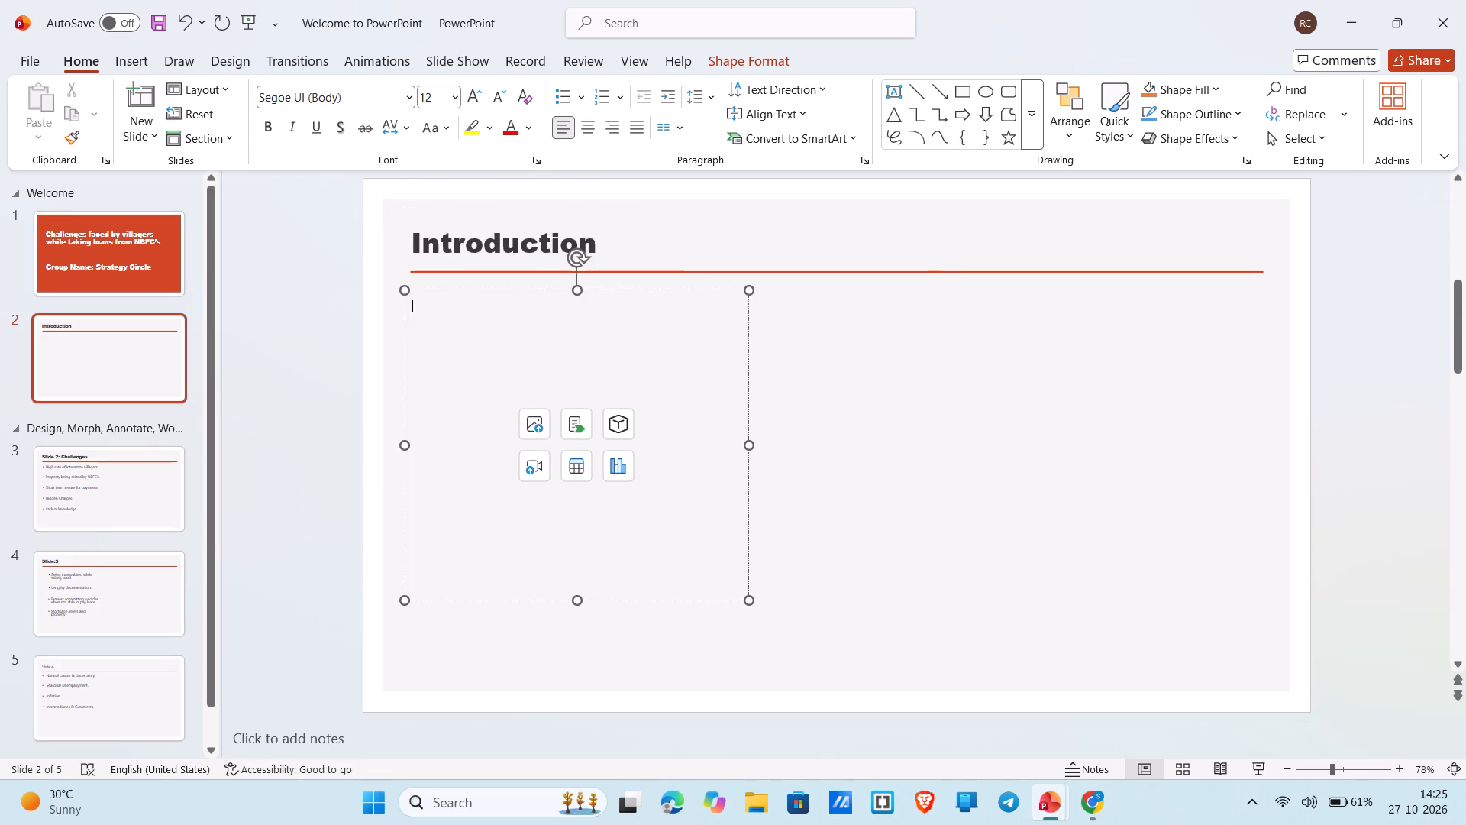
text(An)
key(space)
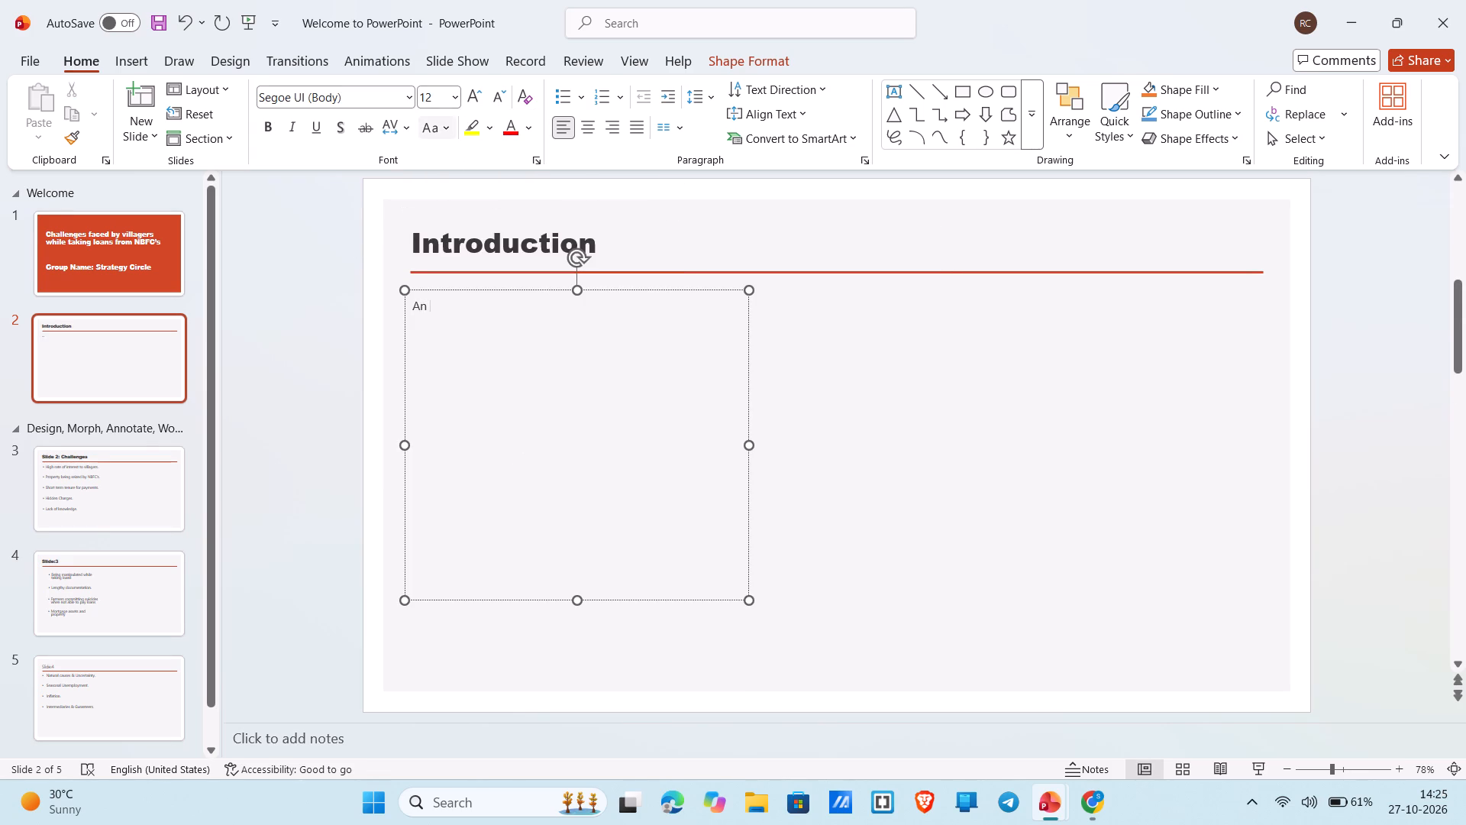
key(BackSpace)
key(BackSpace)
key(BackSpace)
key(BackSpace)
click(448, 104)
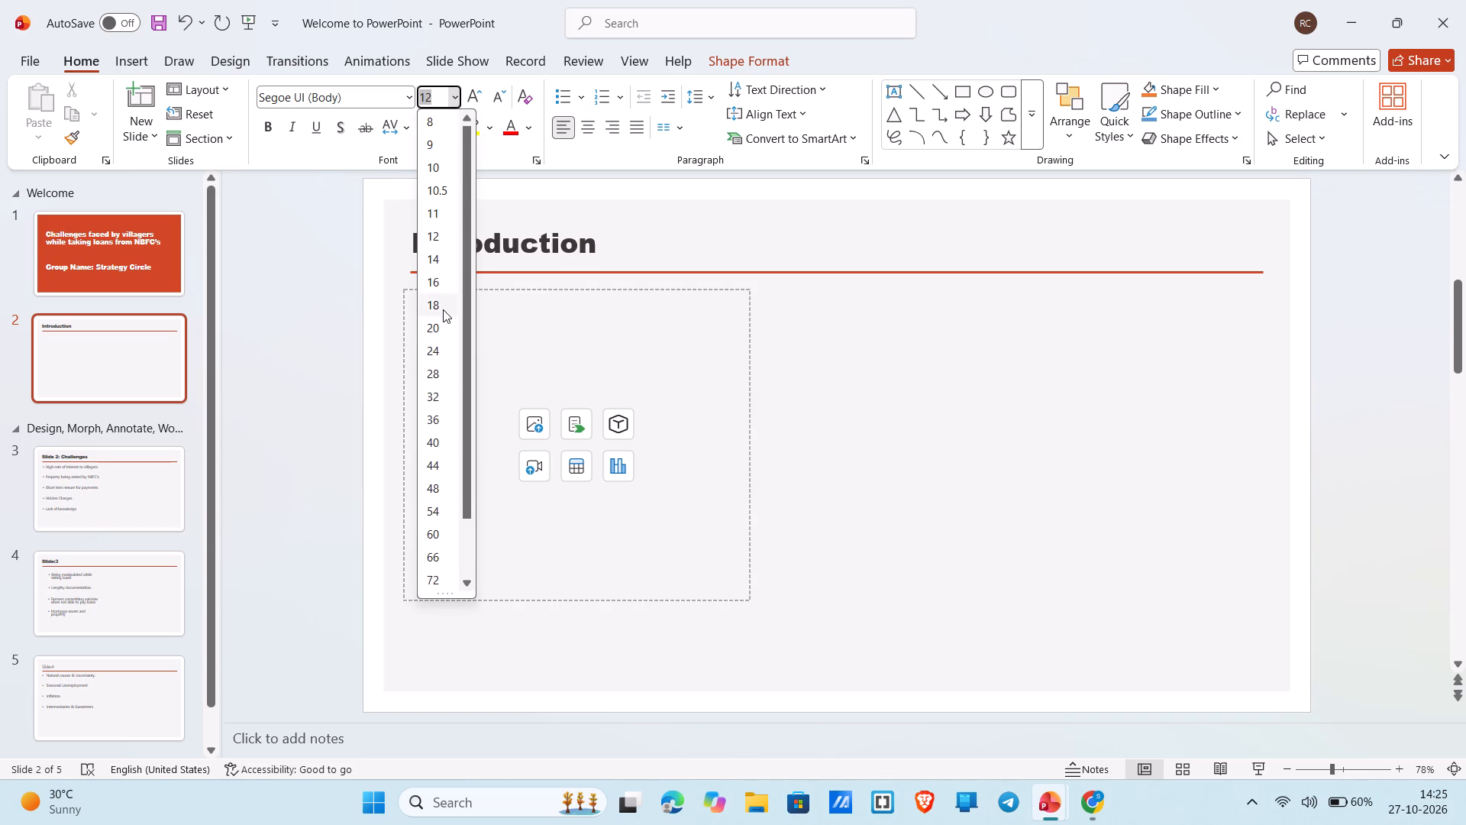
click(438, 347)
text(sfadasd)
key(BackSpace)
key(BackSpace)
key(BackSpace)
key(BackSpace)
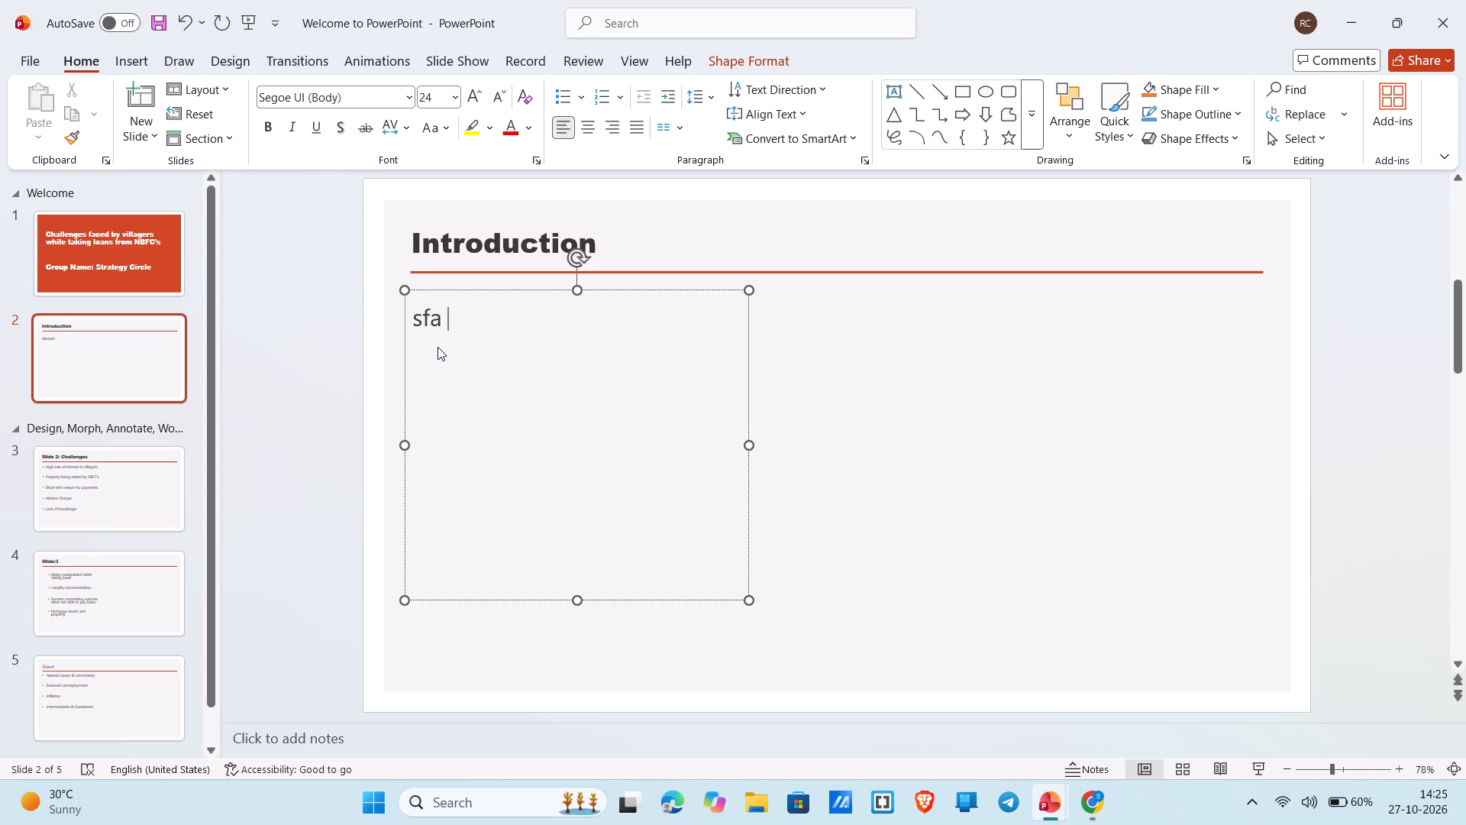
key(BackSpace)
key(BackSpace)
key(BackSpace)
Begin the Introduction slide's body text with "An NBFC (Non-banking financial".
text(An)
key(space)
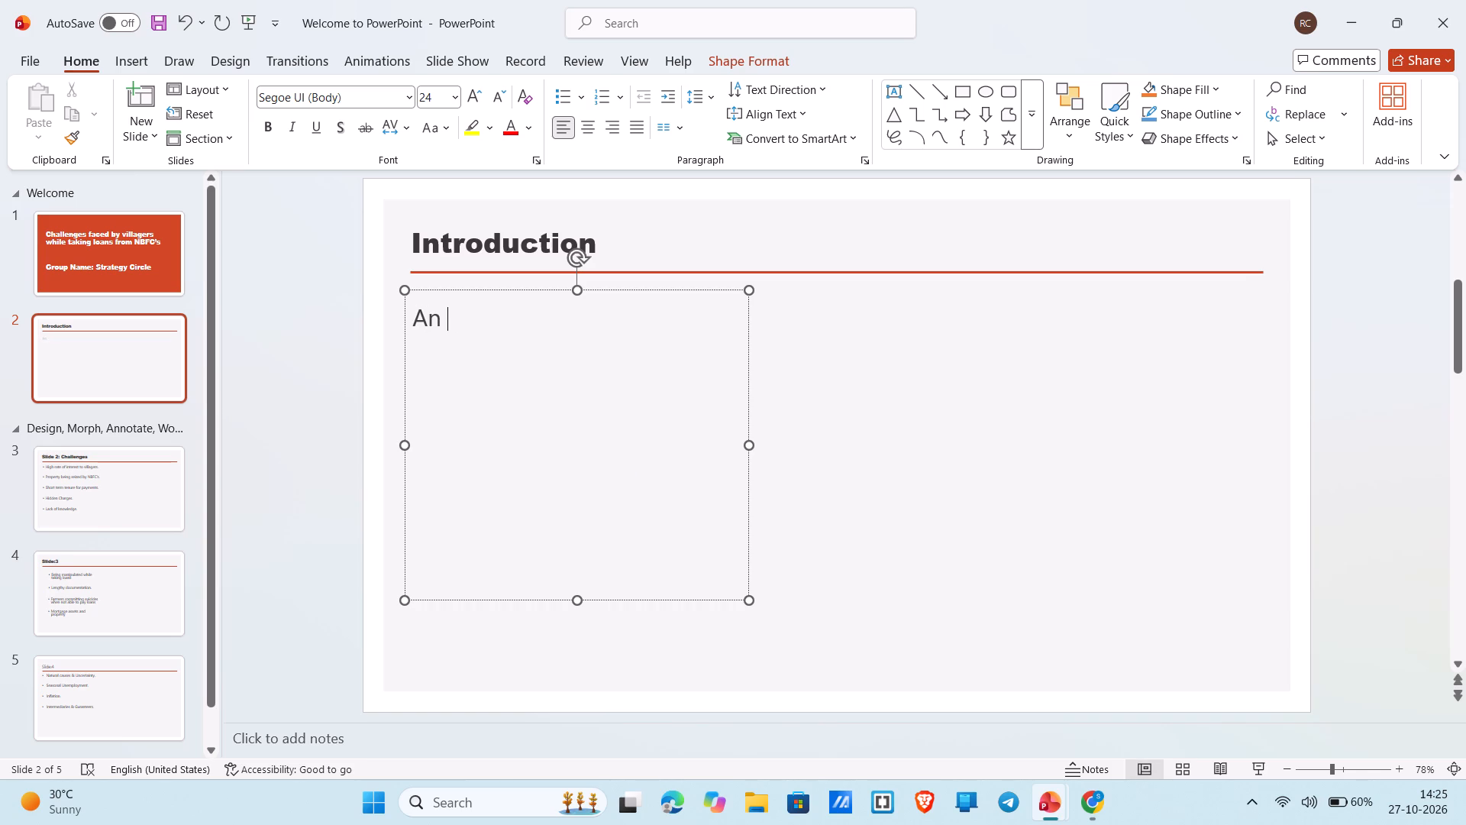
text(NBFC)
key(shift+parenleft)
key(BackSpace)
key(space)
text(()
text(Non)
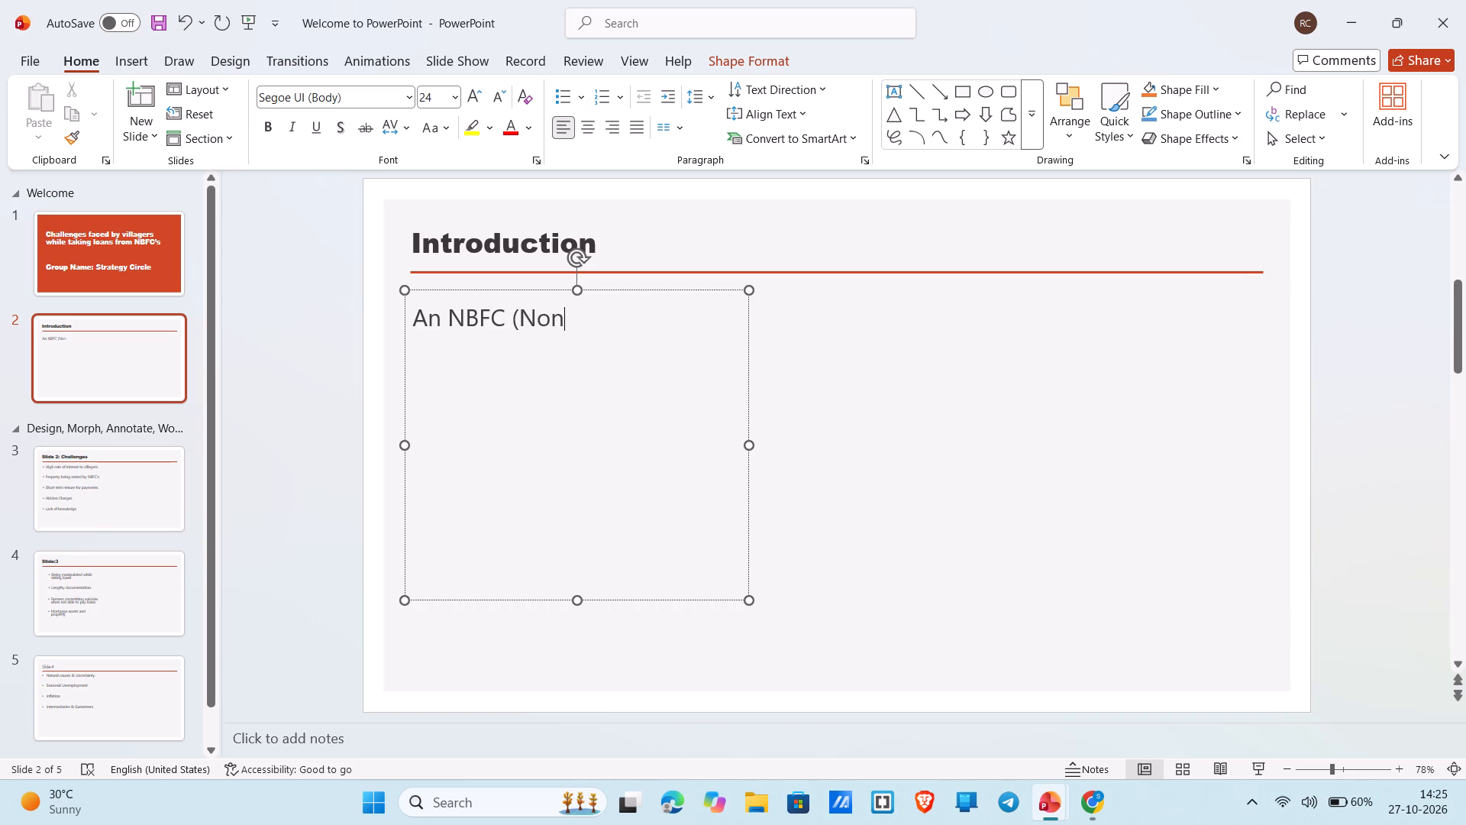
key(minus)
text(banking foinanc)
key(BackSpace)
key(BackSpace)
key(BackSpace)
key(BackSpace)
key(BackSpace)
key(BackSpace)
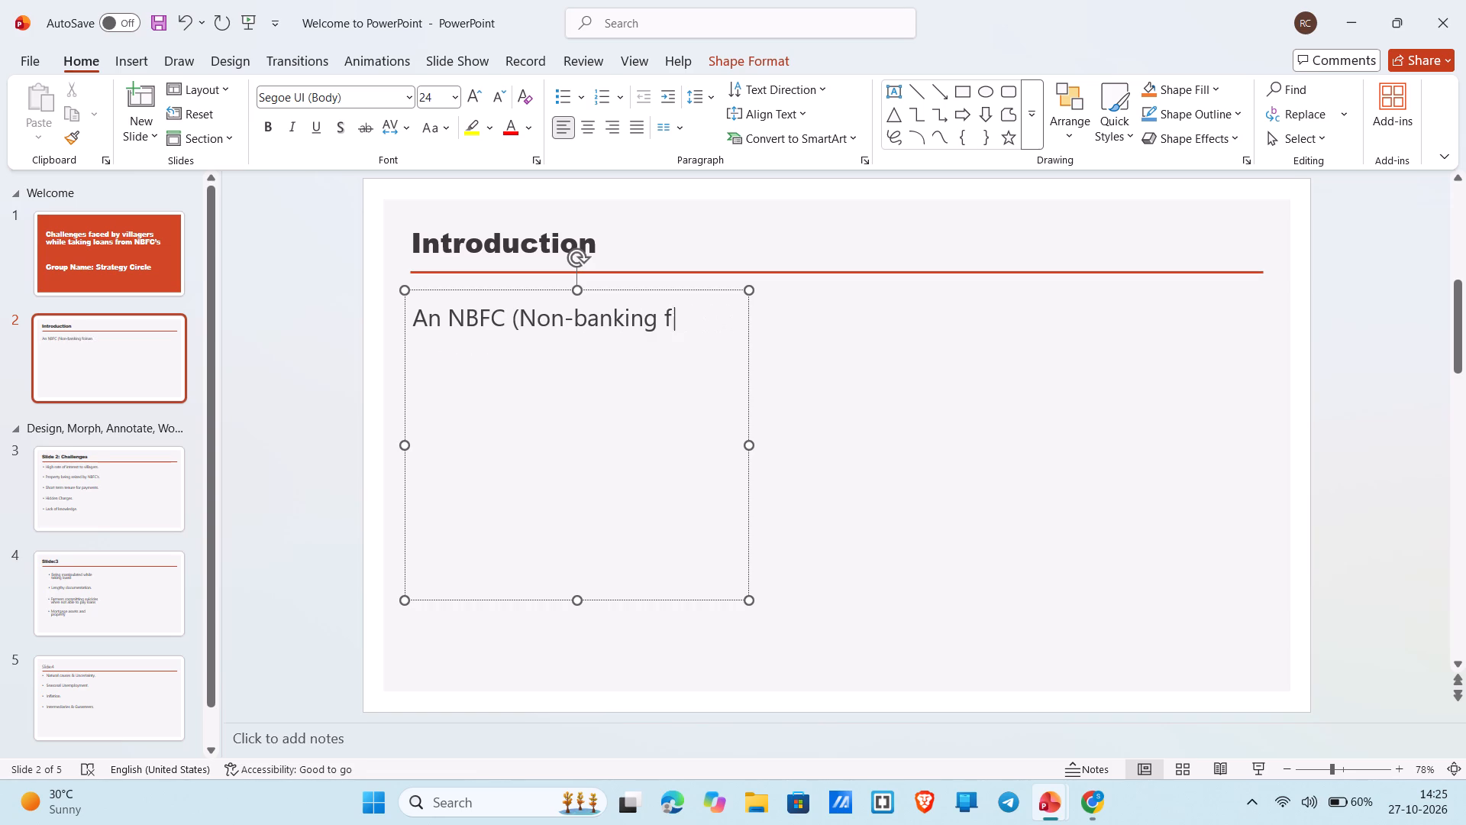
text(oin)
key(BackSpace)
key(BackSpace)
key(BackSpace)
text(inanc)
text(ial)
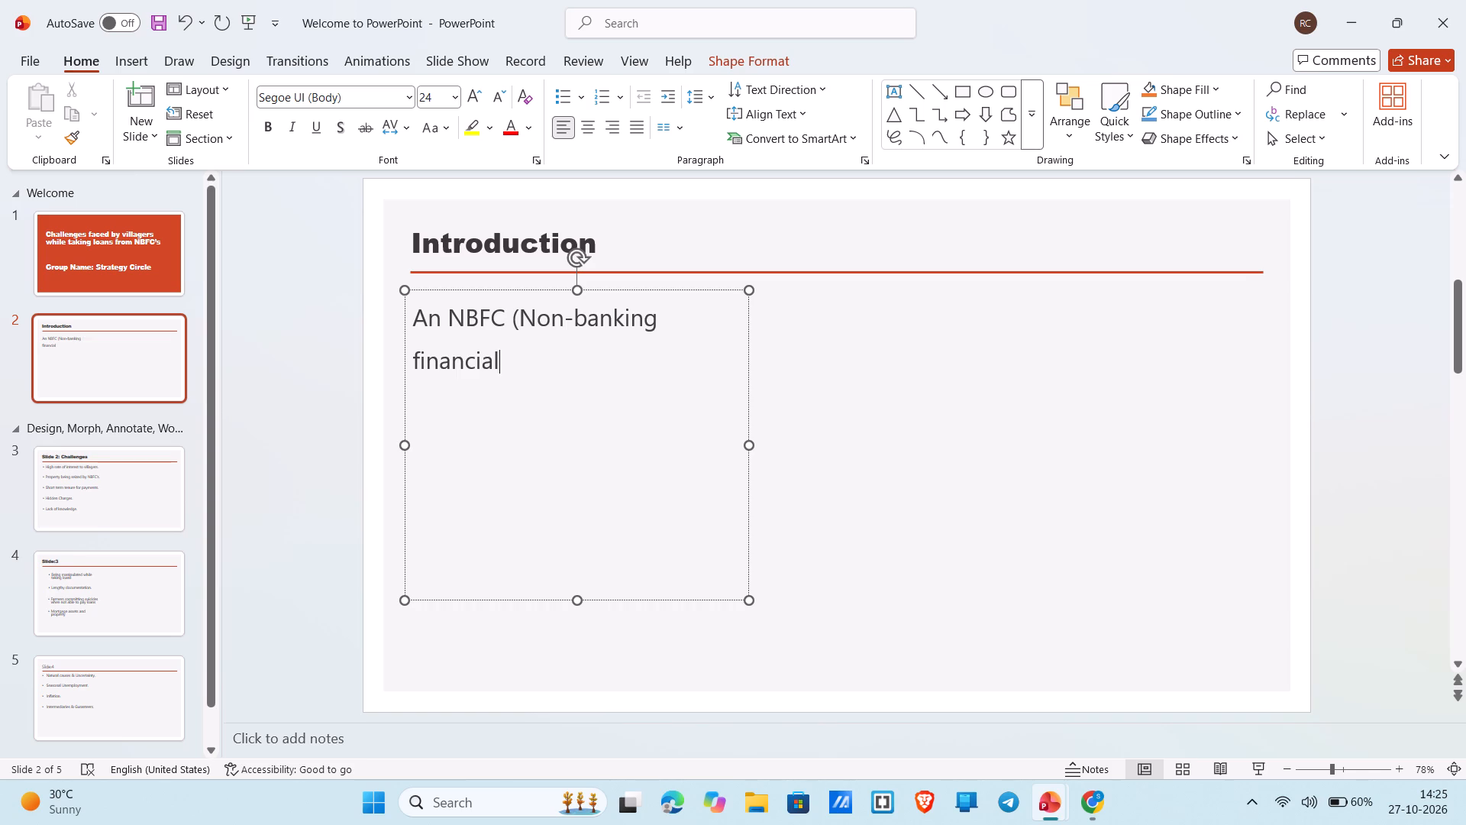
Widen the Introduction slide's body text box to reach the far end of the red line under the heading.
drag(752, 445, 1194, 441)
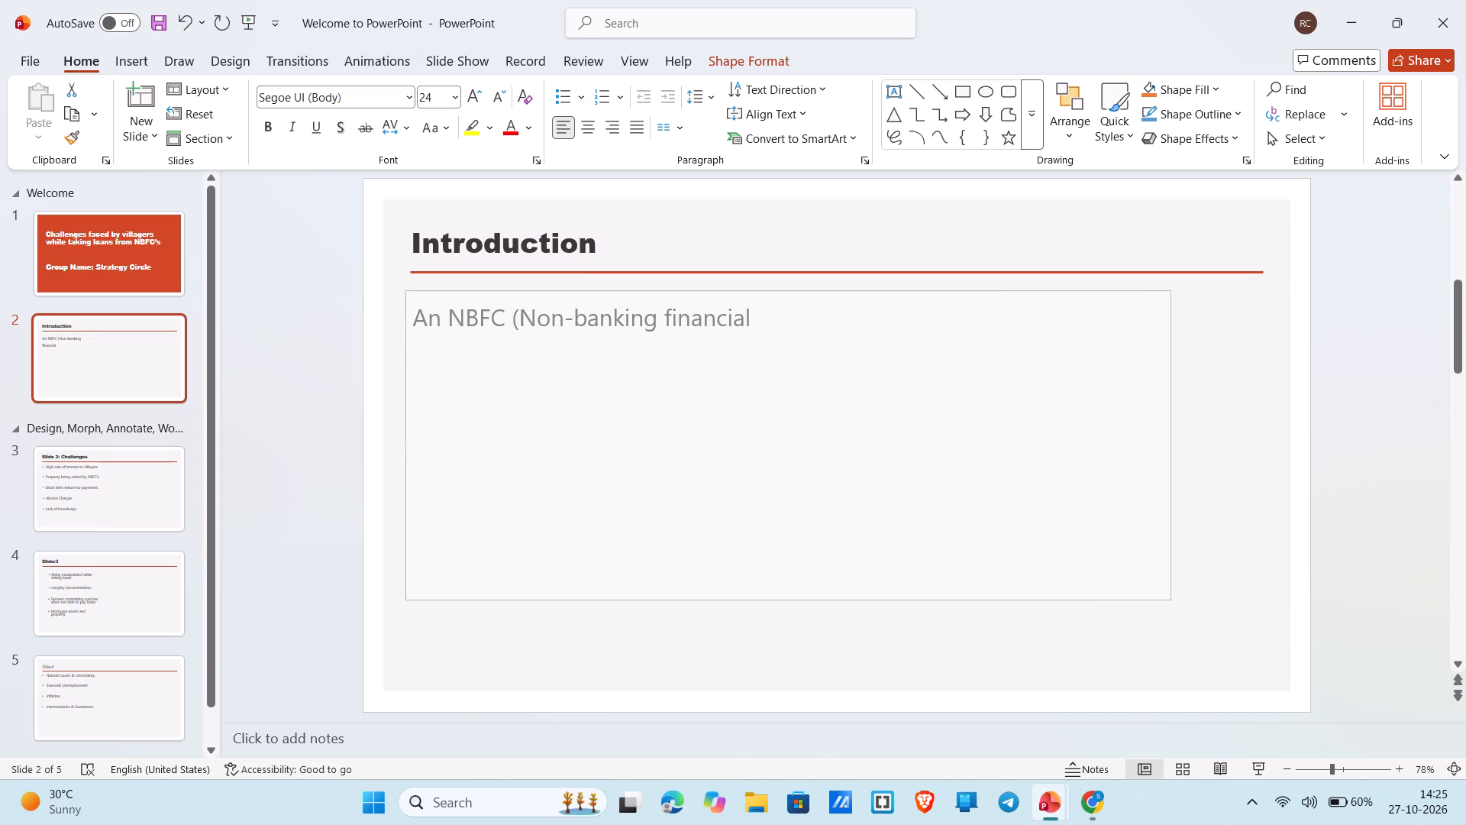
drag(1194, 441, 1263, 442)
Continue the body sentence after "financial" with "company) institution registered under the company".
click(755, 321)
click(748, 318)
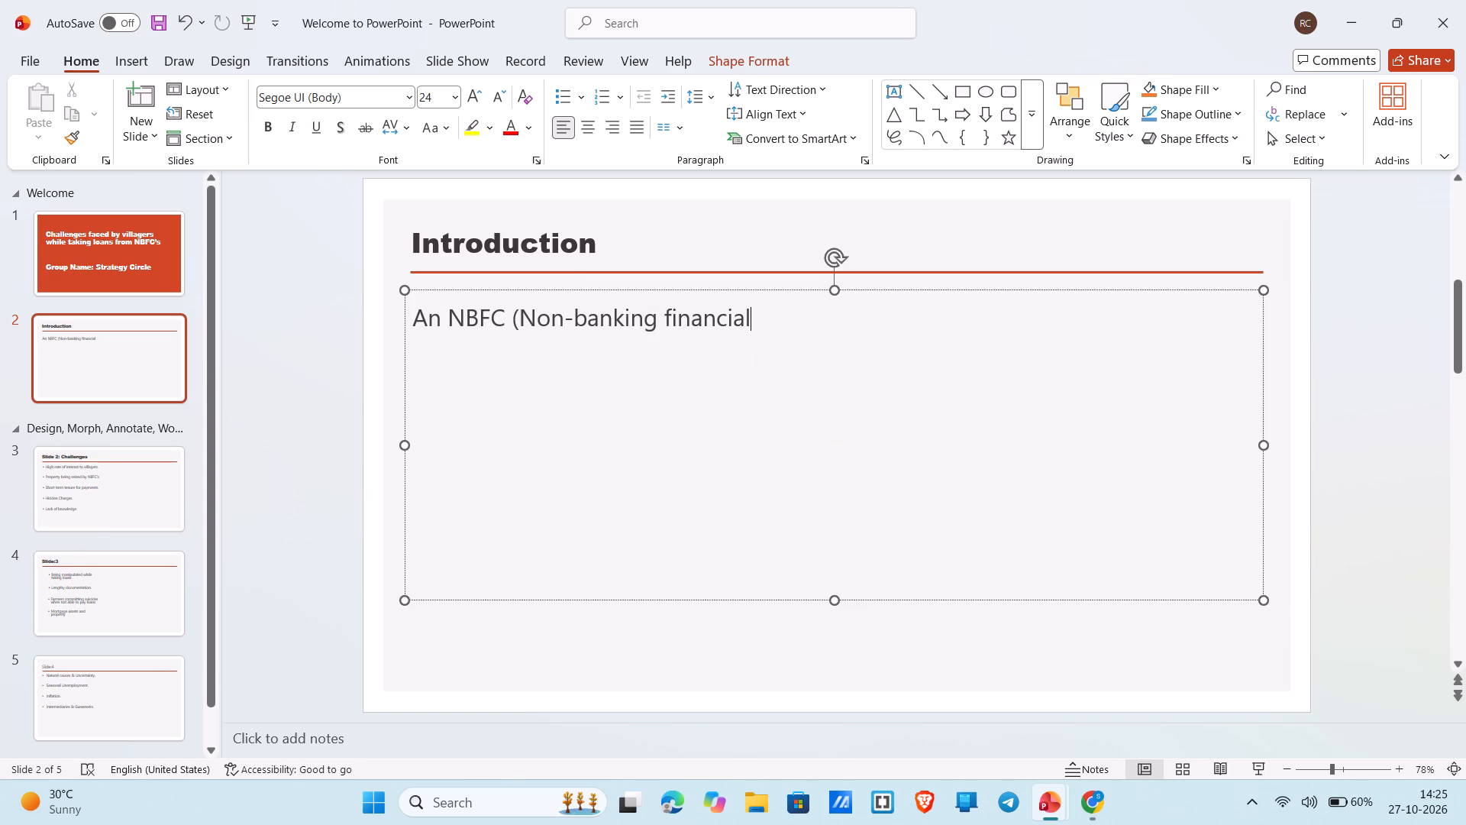
key(space)
text(company)
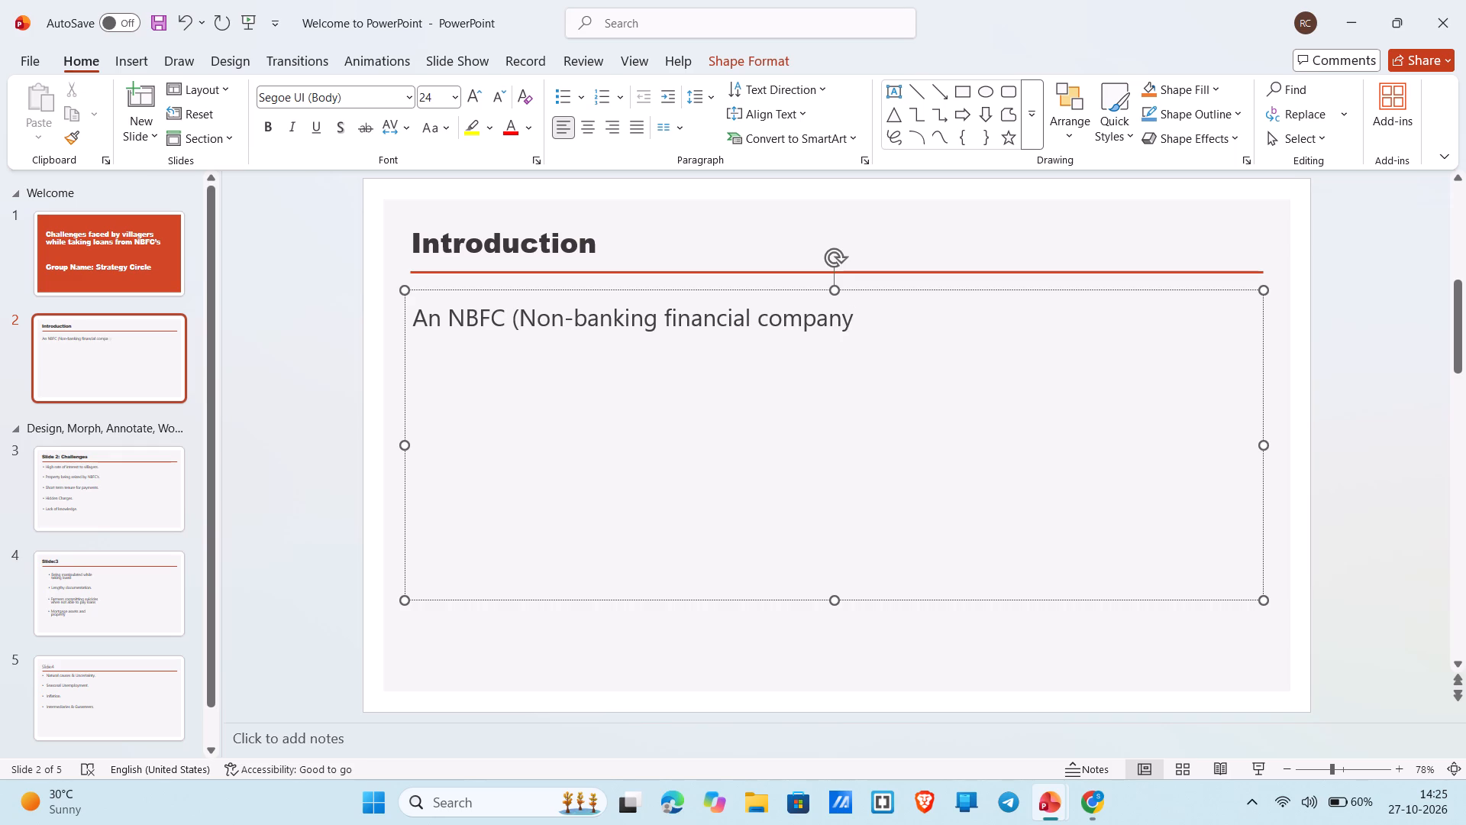
key(shift+parenright)
key(space)
text(instoitu)
key(BackSpace)
key(BackSpace)
key(BackSpace)
key(BackSpace)
text(itution regois)
key(BackSpace)
key(BackSpace)
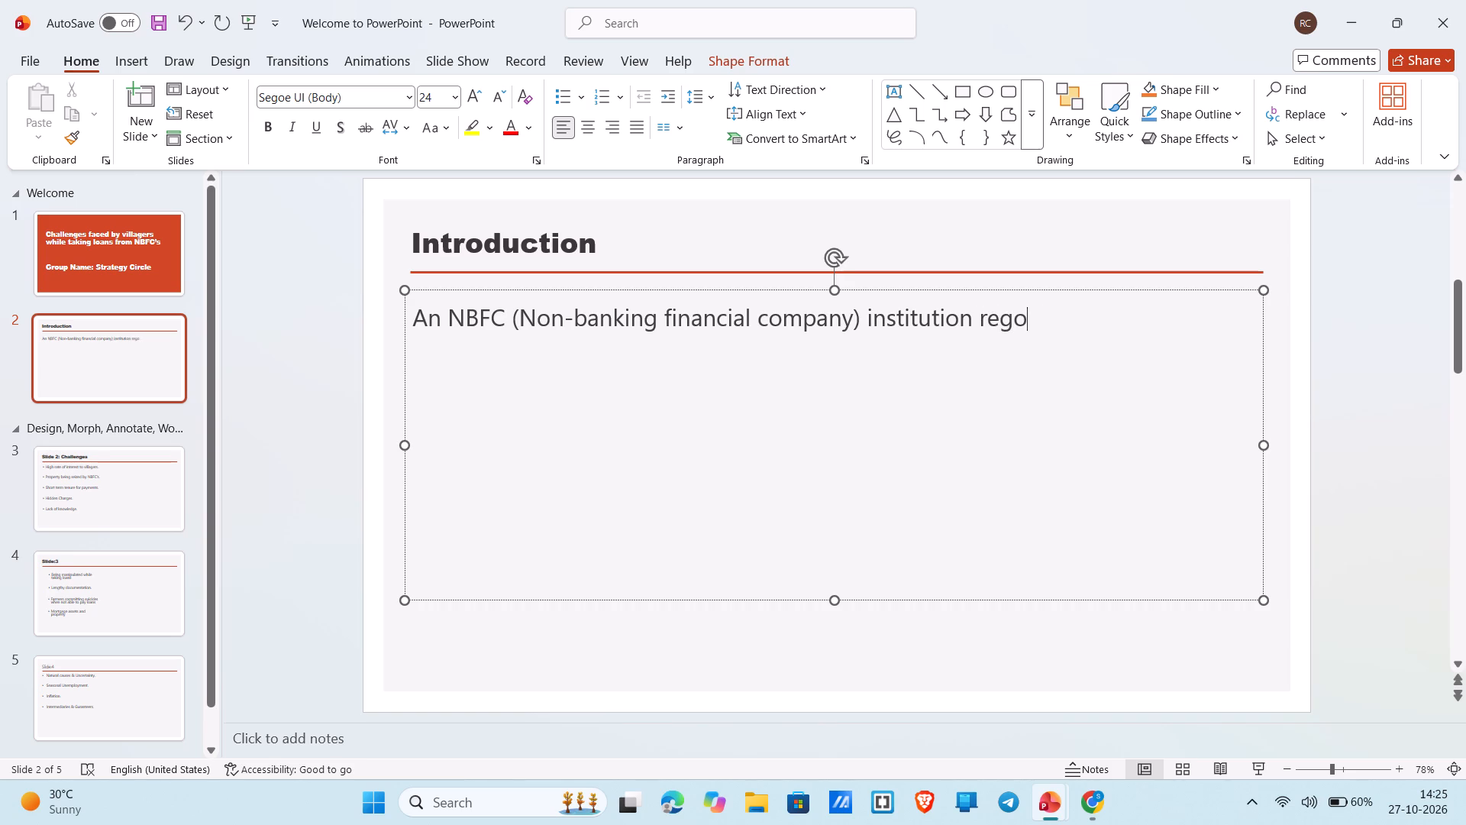
key(BackSpace)
text(istered under tge)
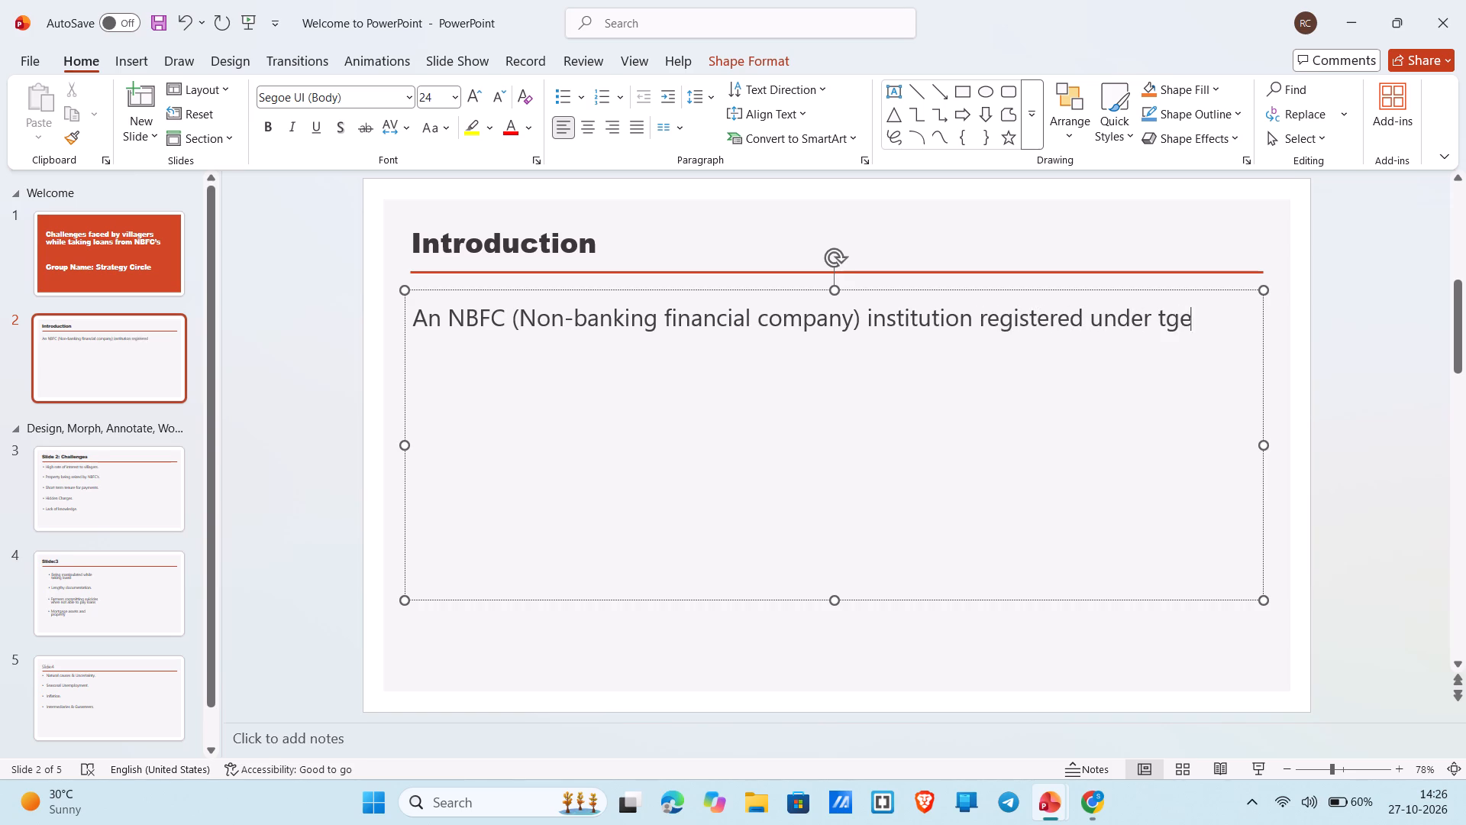
key(space)
key(BackSpace)
key(BackSpace)
key(BackSpace)
key(BackSpace)
text(the com)
key(bracketleft)
key(BackSpace)
text(pany)
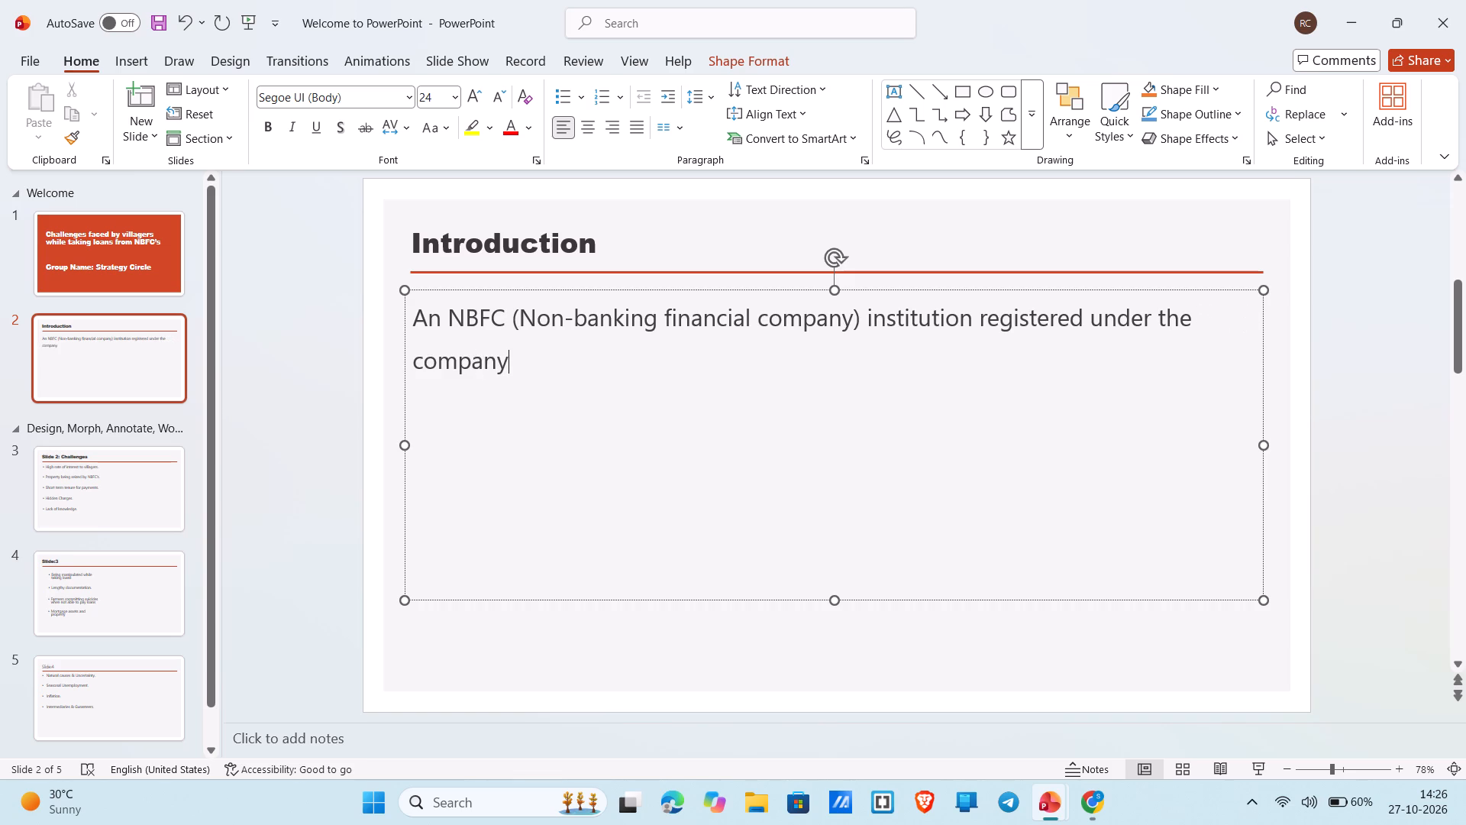
Extend the body sentence directly after "company" with "'s act that provides banking related".
text('s act that provuides=)
key(BackSpace)
key(BackSpace)
key(BackSpace)
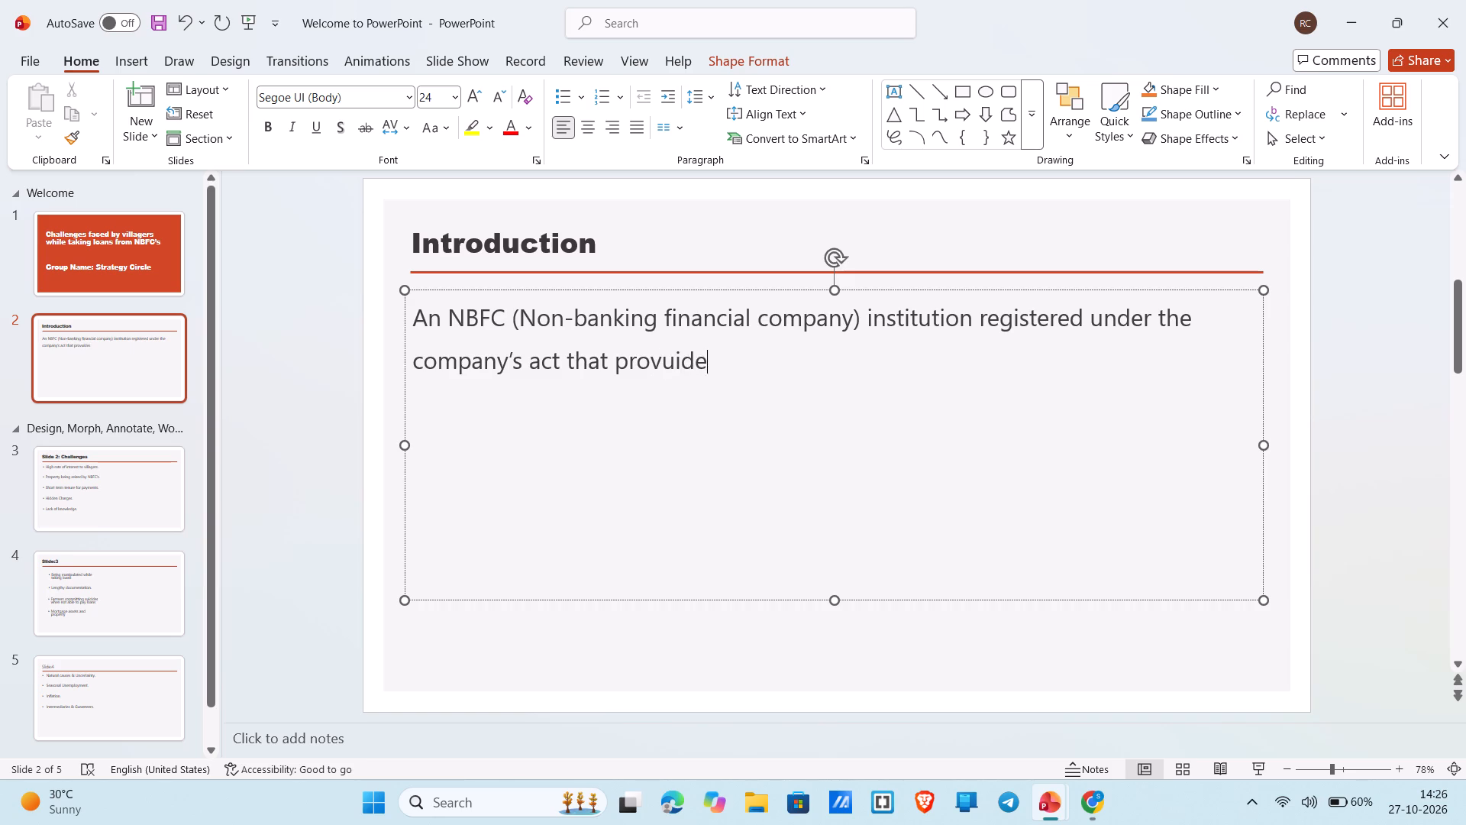
key(BackSpace)
key(BackSpace)
key(BackSpace)
key(BackSpace)
text(ides)
key(space)
text(bankinbg)
key(space)
key(BackSpace)
key(BackSpace)
key(BackSpace)
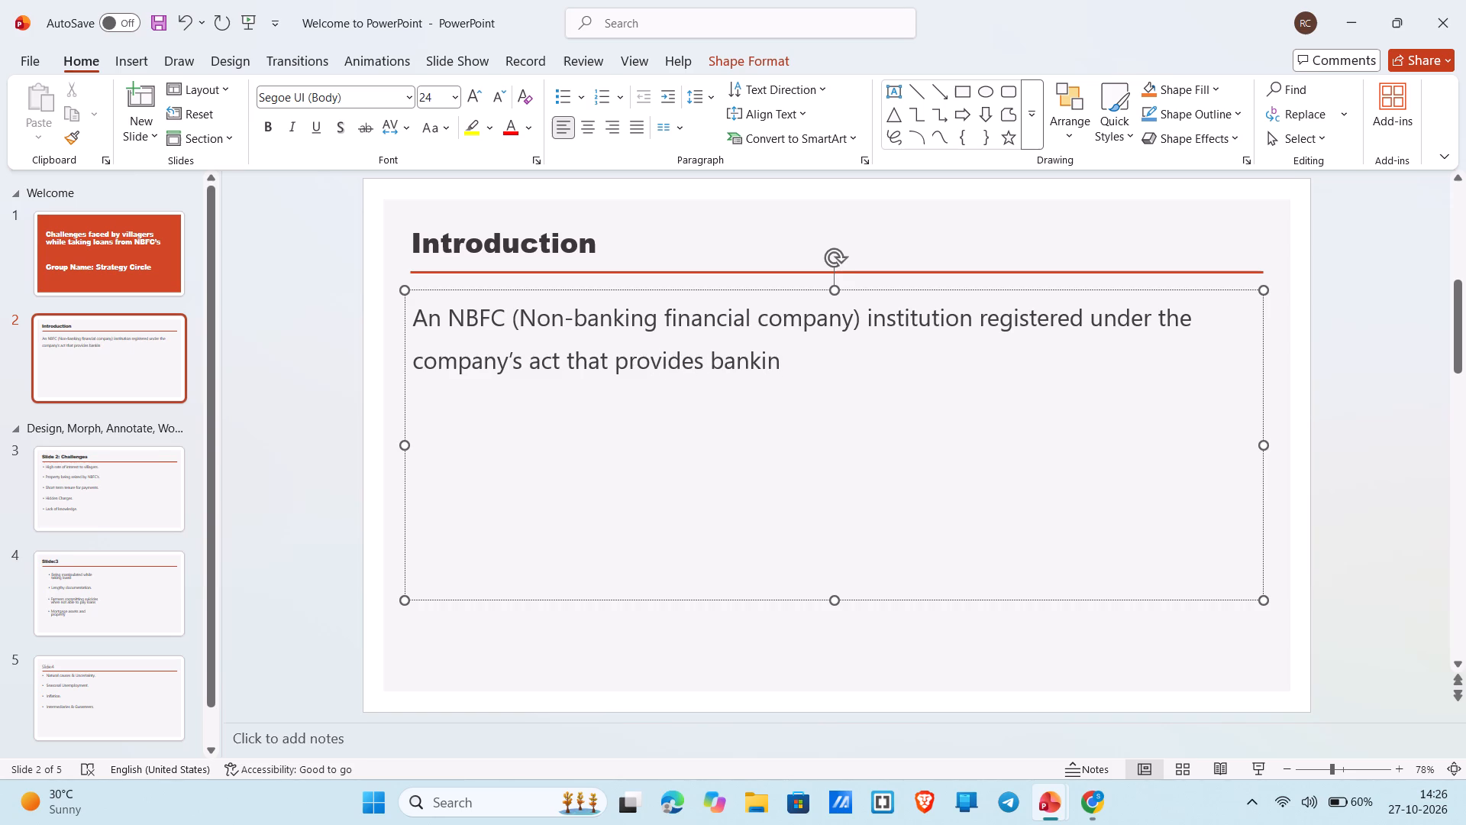
text(ng)
key(BackSpace)
key(BackSpace)
text(g re)
text(lated)
key(space)
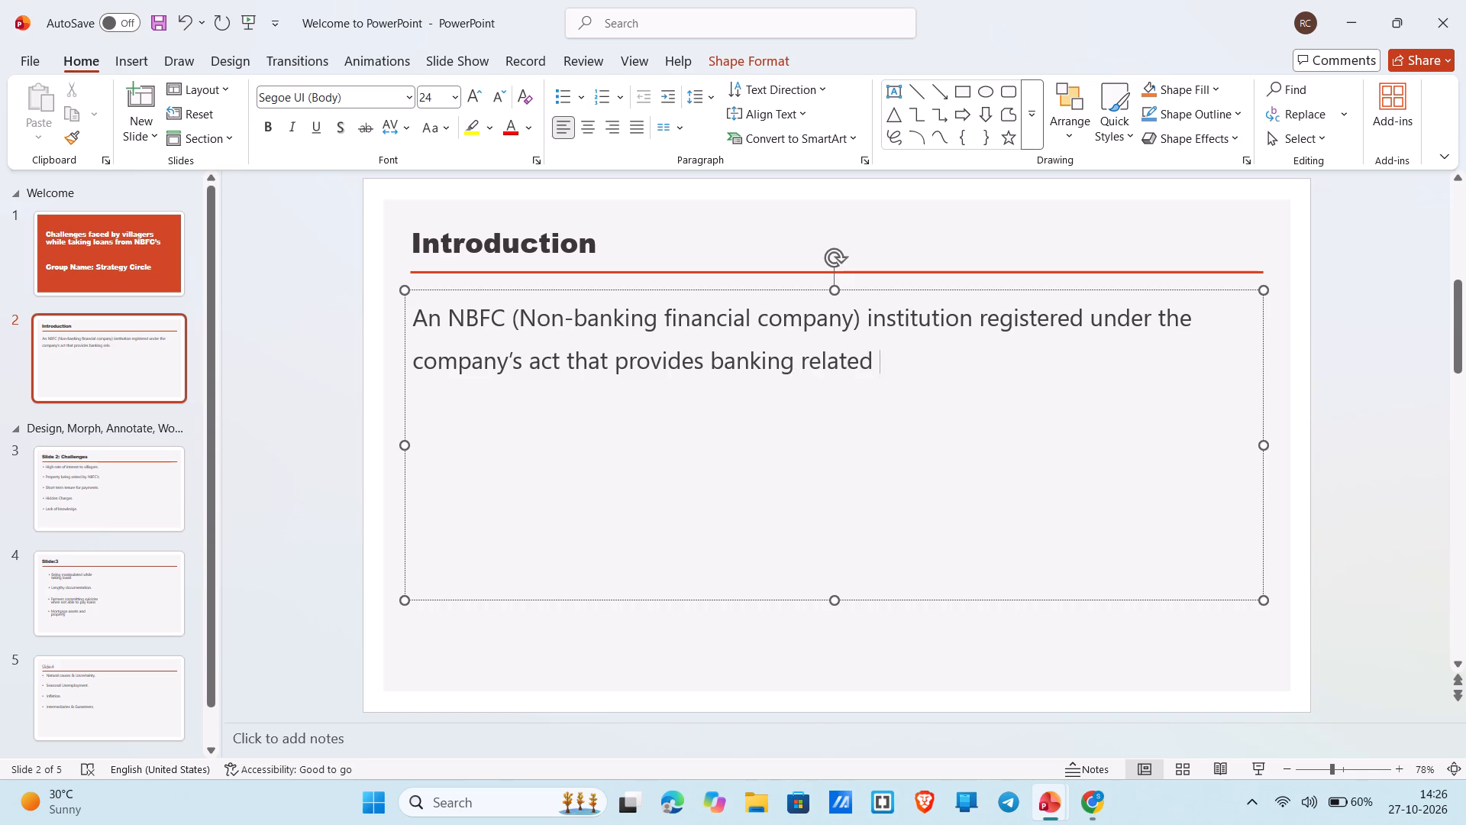
Finish the sentence with "services without holding a formal commercial banking license." and start a new paragraph below it.
text(servi)
text(ces without holding a)
key(space)
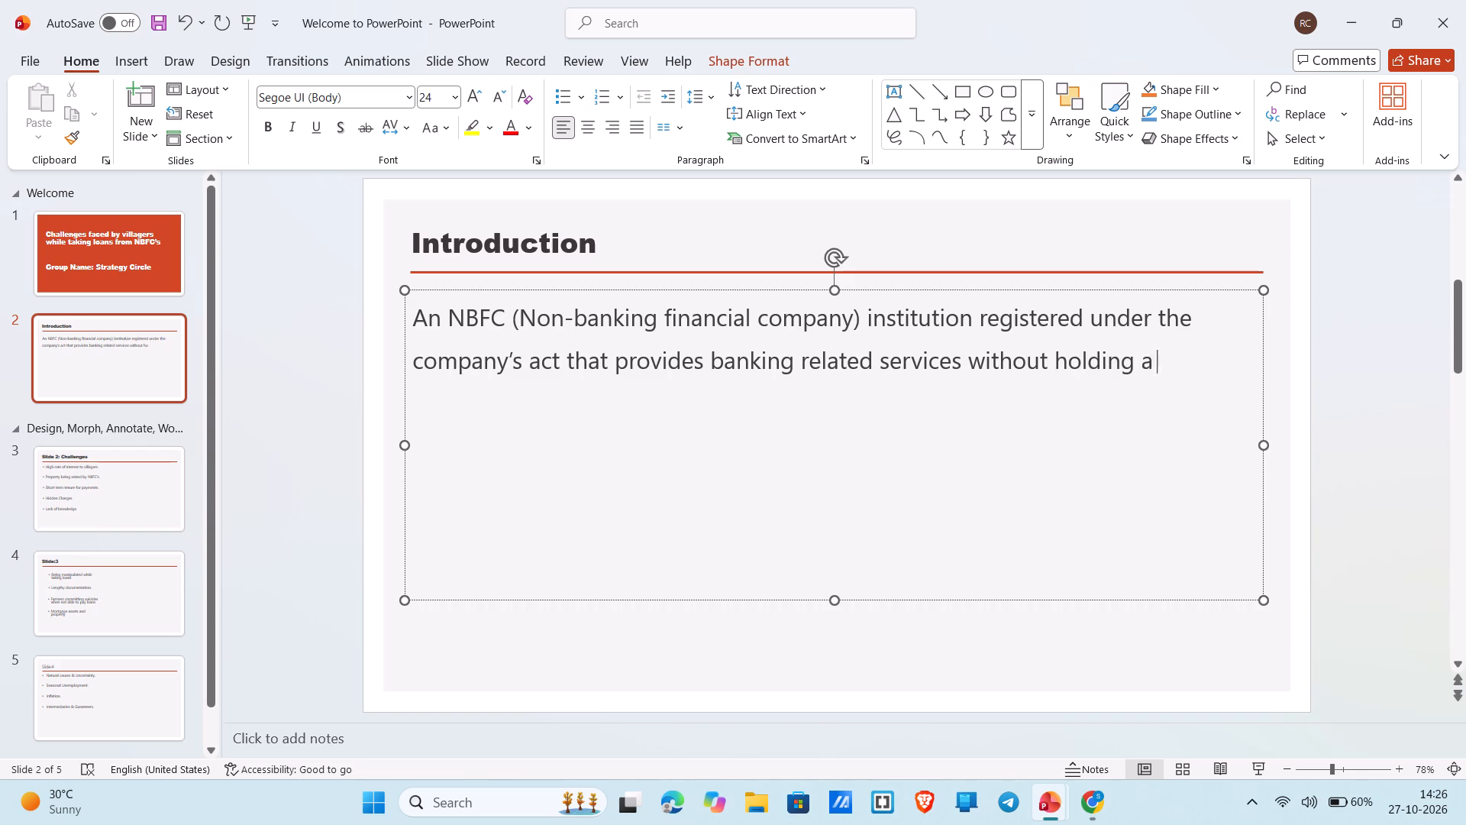
text(formal commercial banking license)
key(space)
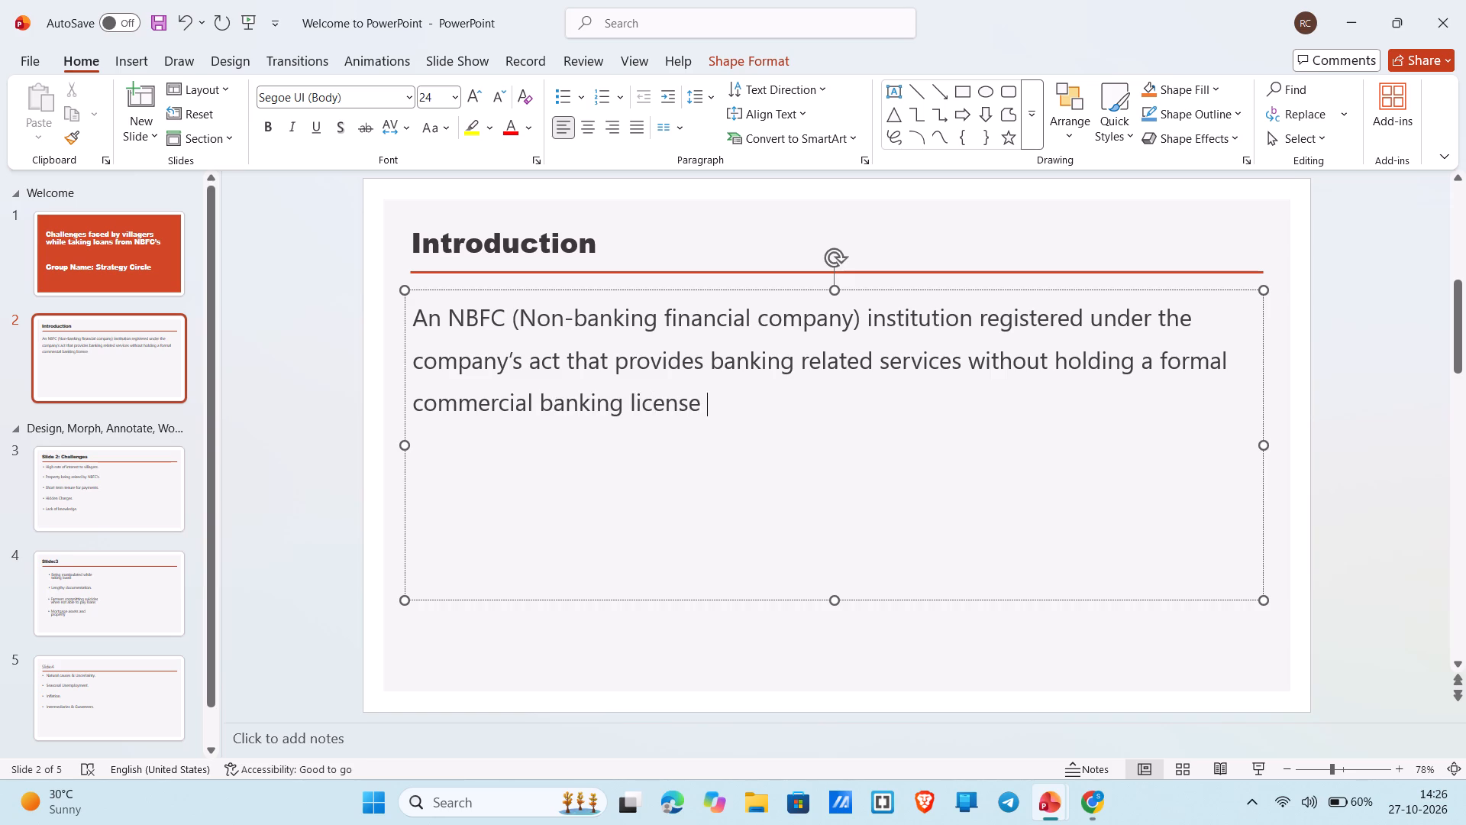
key(BackSpace)
key(period)
key(Return)
Insert a blank line above the NBFC definition paragraph in the Introduction slide's body.
drag(685, 350, 749, 330)
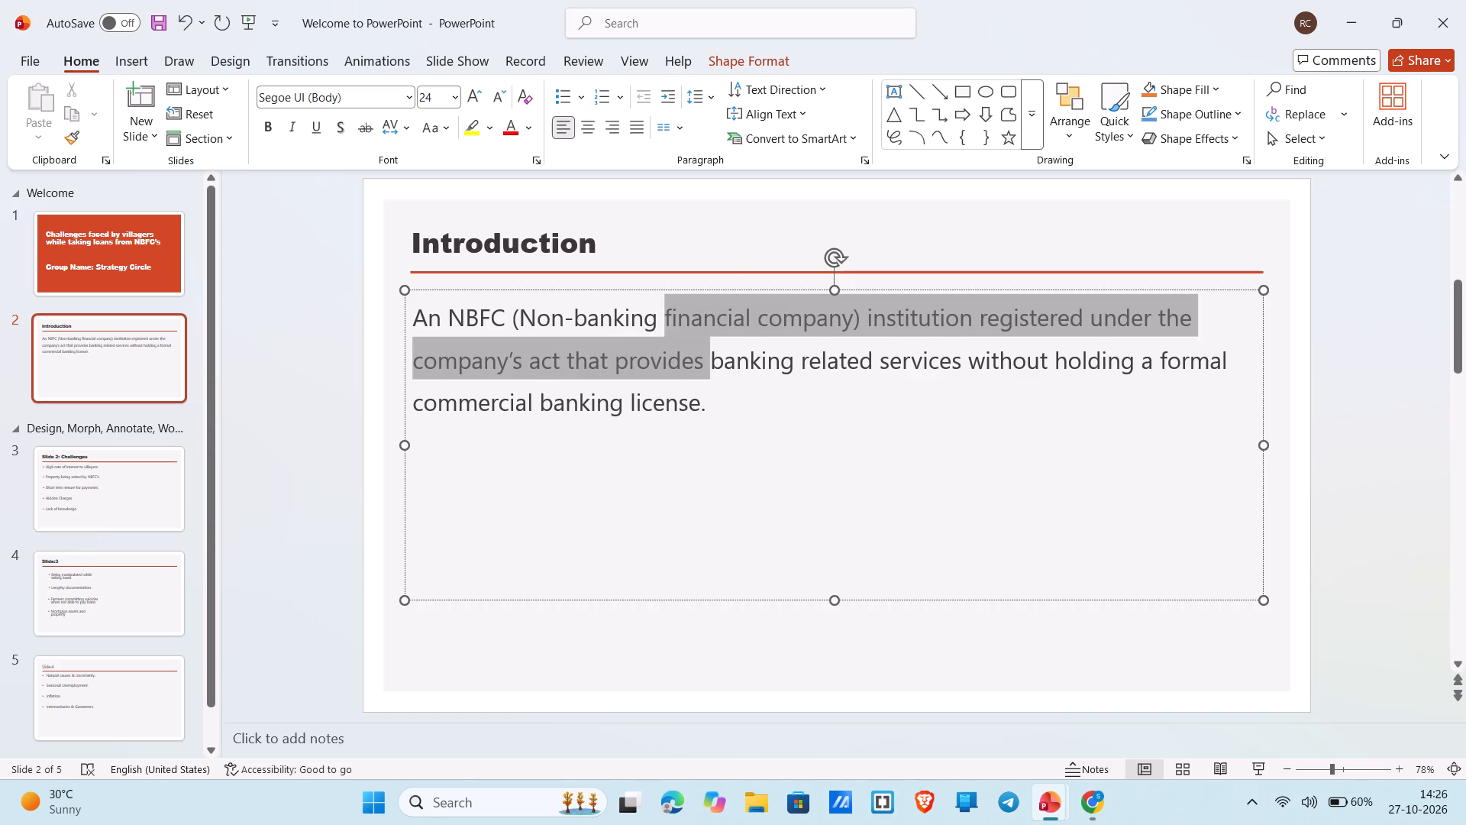
drag(749, 330, 731, 350)
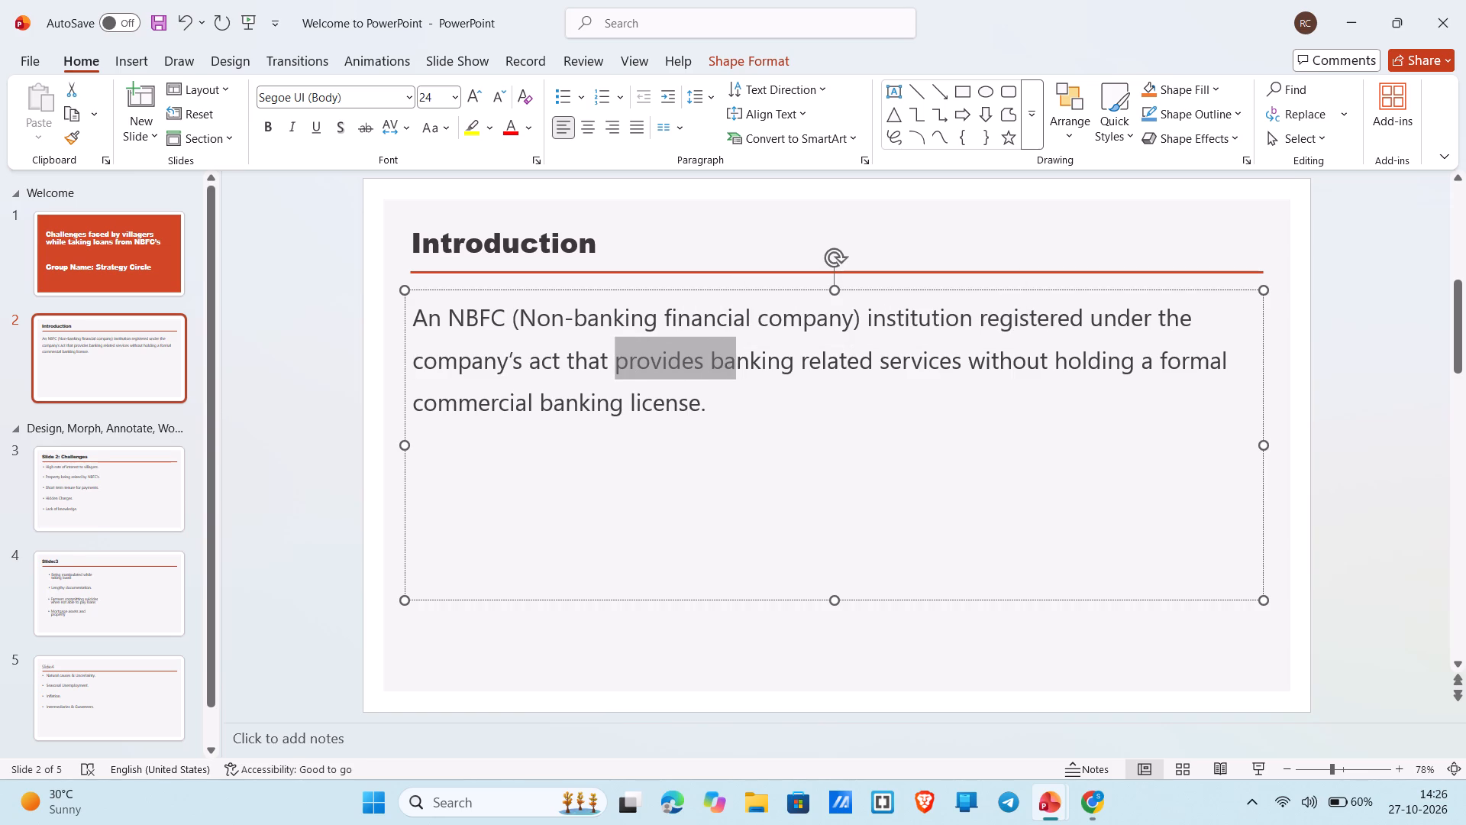
click(416, 315)
key(Return)
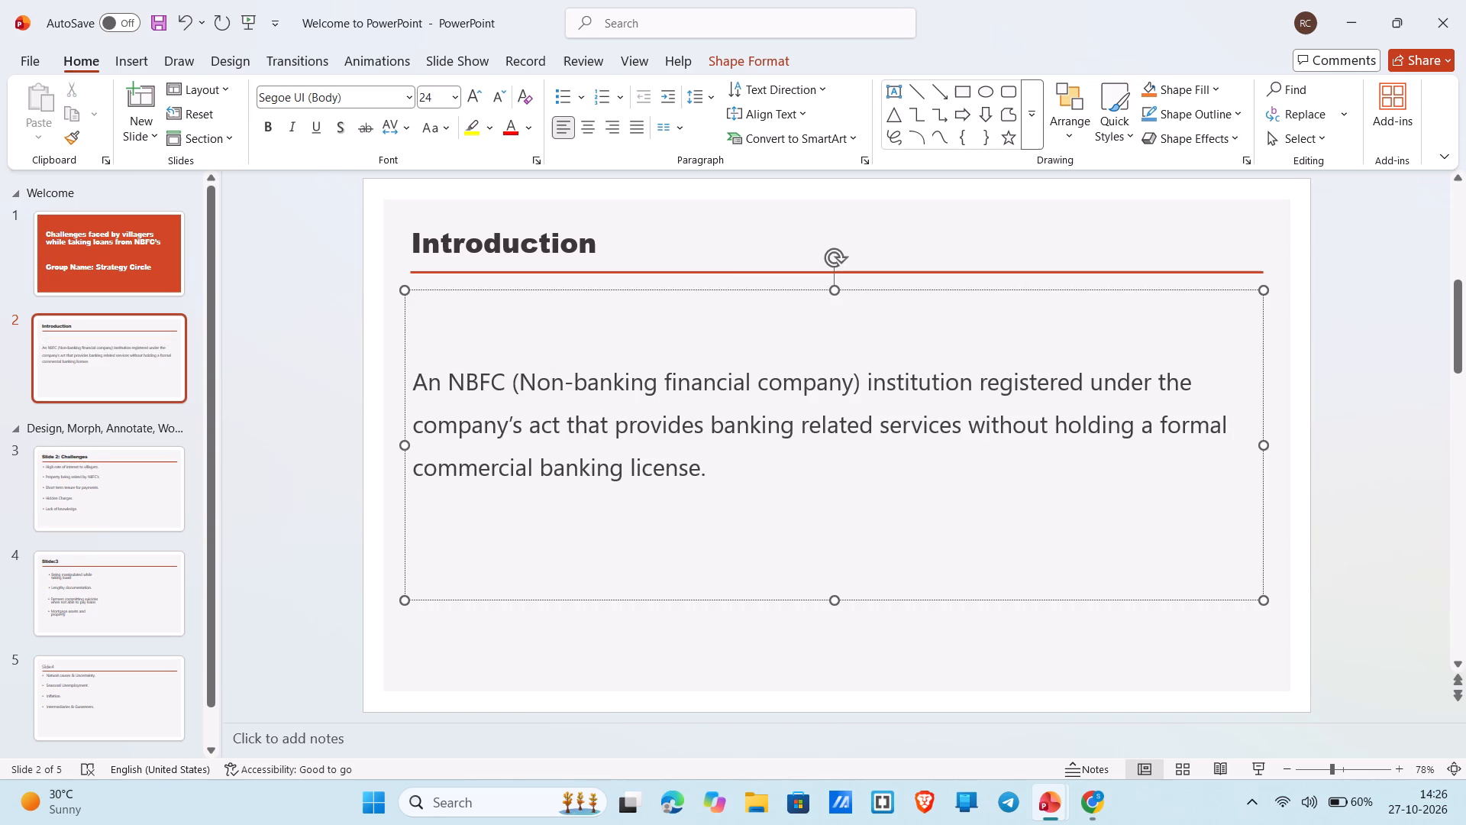
Remove the full stop after "commercial banking license" at the end of the NBFC definition.
click(718, 480)
key(BackSpace)
Append "regulated by RBI." after "commercial banking license" at the end of the NBFC definition.
key(space)
text(re)
text(gi)
key(BackSpace)
text(ulated by Rbi)
key(BackSpace)
key(BackSpace)
text(Vi)
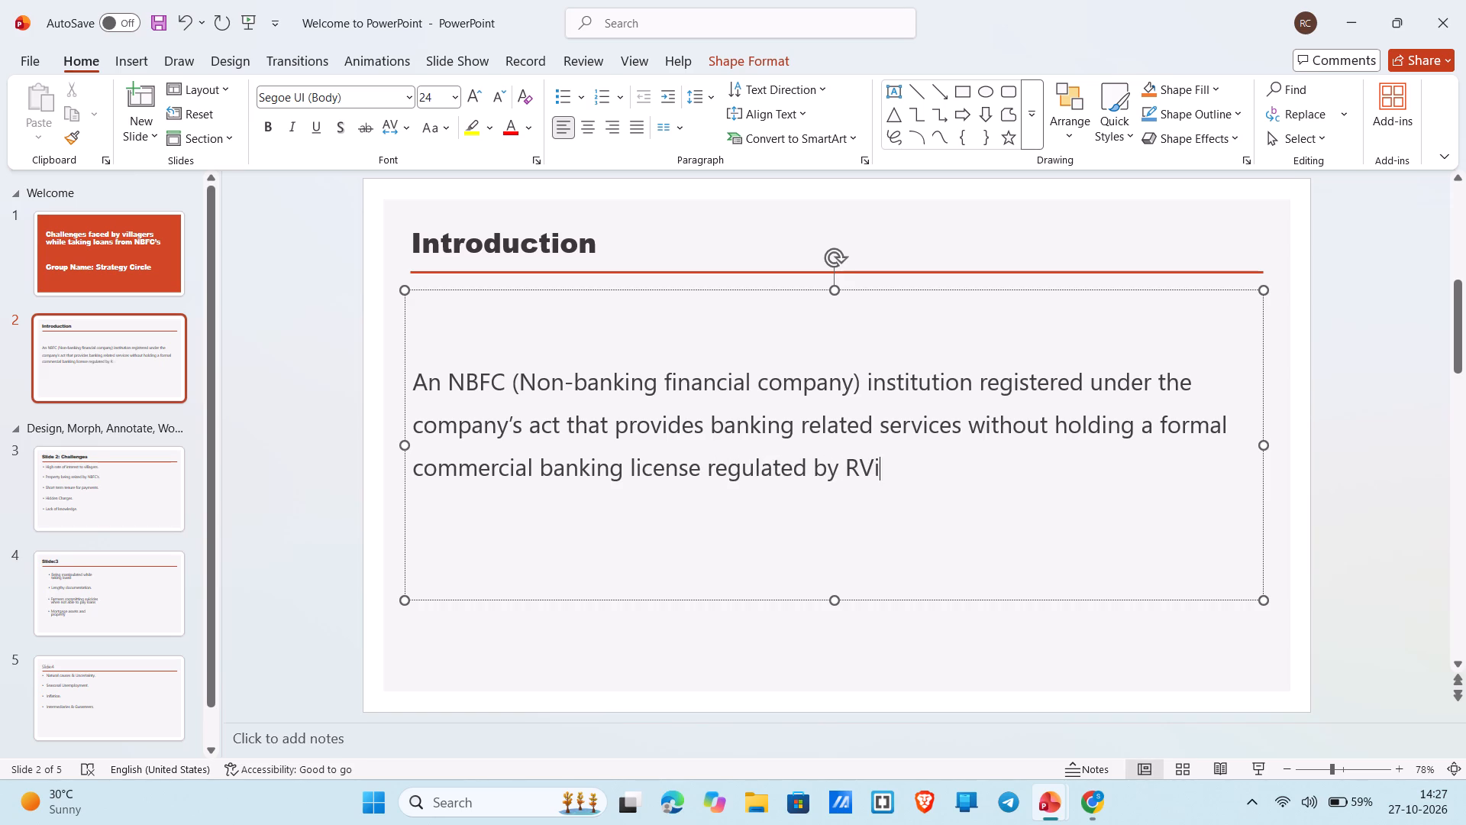
key(BackSpace)
key(BackSpace)
text(Bi)
key(shift+BackSpace)
key(shift+i)
key(period)
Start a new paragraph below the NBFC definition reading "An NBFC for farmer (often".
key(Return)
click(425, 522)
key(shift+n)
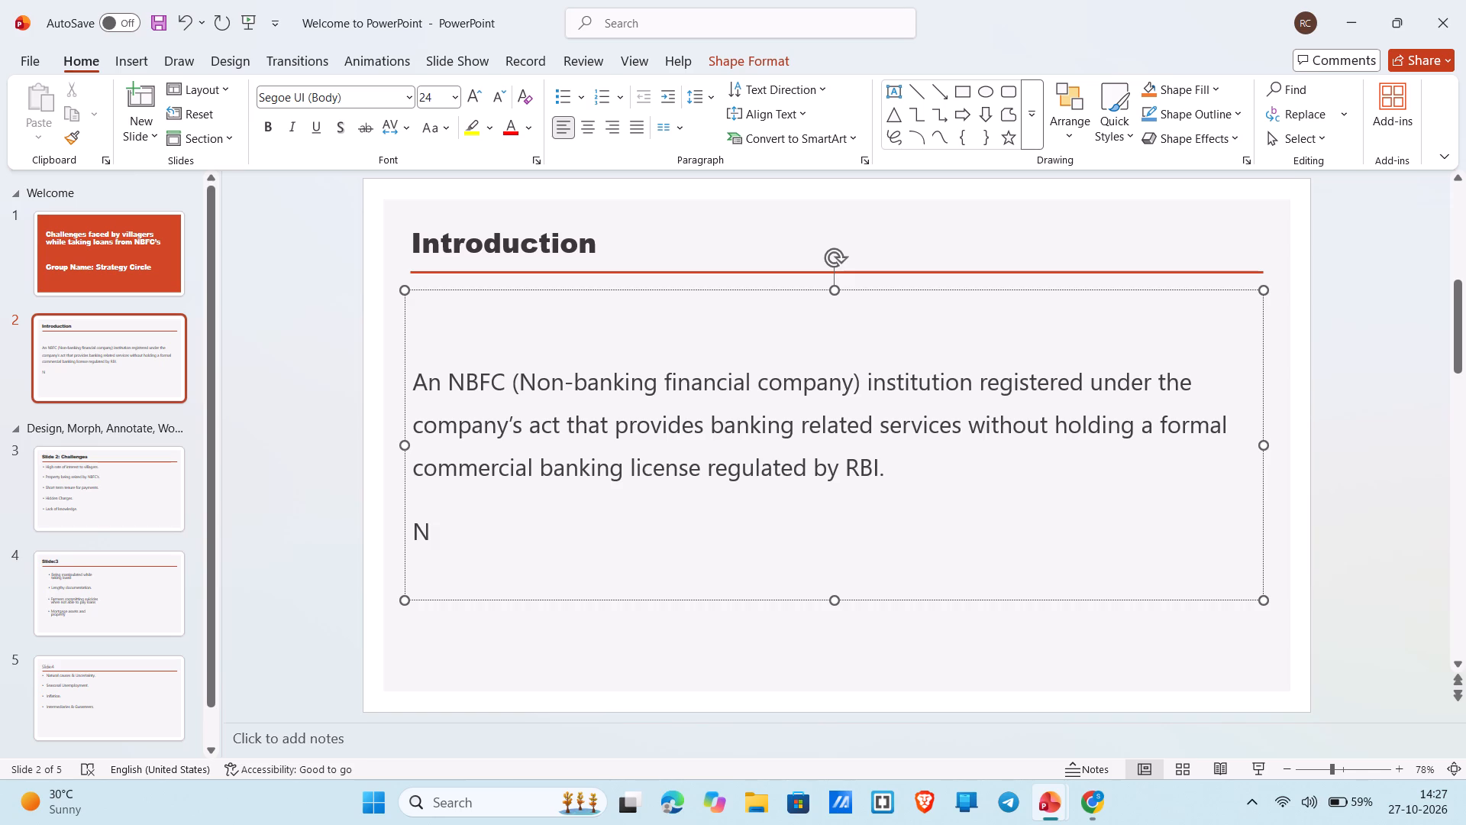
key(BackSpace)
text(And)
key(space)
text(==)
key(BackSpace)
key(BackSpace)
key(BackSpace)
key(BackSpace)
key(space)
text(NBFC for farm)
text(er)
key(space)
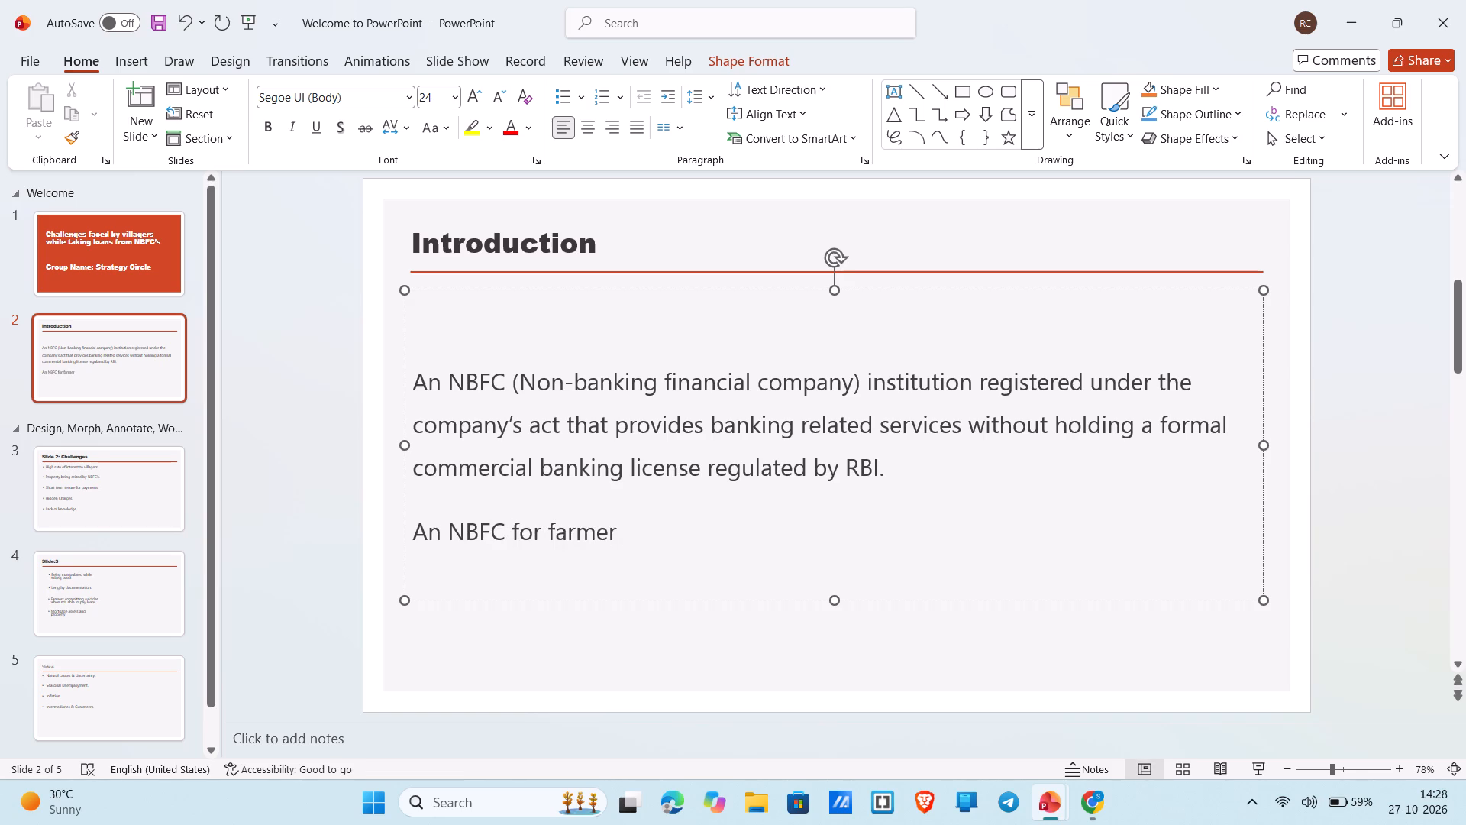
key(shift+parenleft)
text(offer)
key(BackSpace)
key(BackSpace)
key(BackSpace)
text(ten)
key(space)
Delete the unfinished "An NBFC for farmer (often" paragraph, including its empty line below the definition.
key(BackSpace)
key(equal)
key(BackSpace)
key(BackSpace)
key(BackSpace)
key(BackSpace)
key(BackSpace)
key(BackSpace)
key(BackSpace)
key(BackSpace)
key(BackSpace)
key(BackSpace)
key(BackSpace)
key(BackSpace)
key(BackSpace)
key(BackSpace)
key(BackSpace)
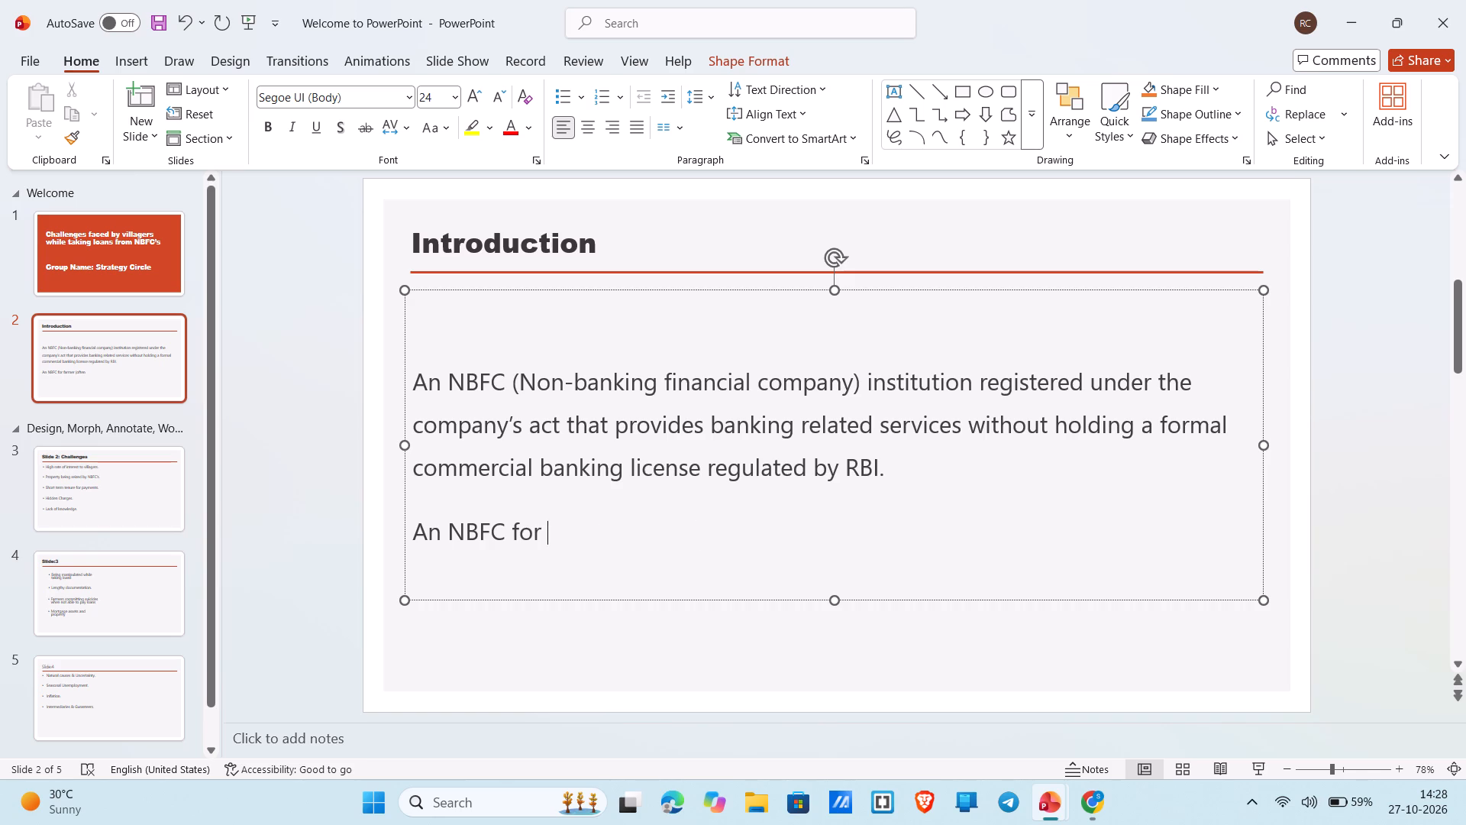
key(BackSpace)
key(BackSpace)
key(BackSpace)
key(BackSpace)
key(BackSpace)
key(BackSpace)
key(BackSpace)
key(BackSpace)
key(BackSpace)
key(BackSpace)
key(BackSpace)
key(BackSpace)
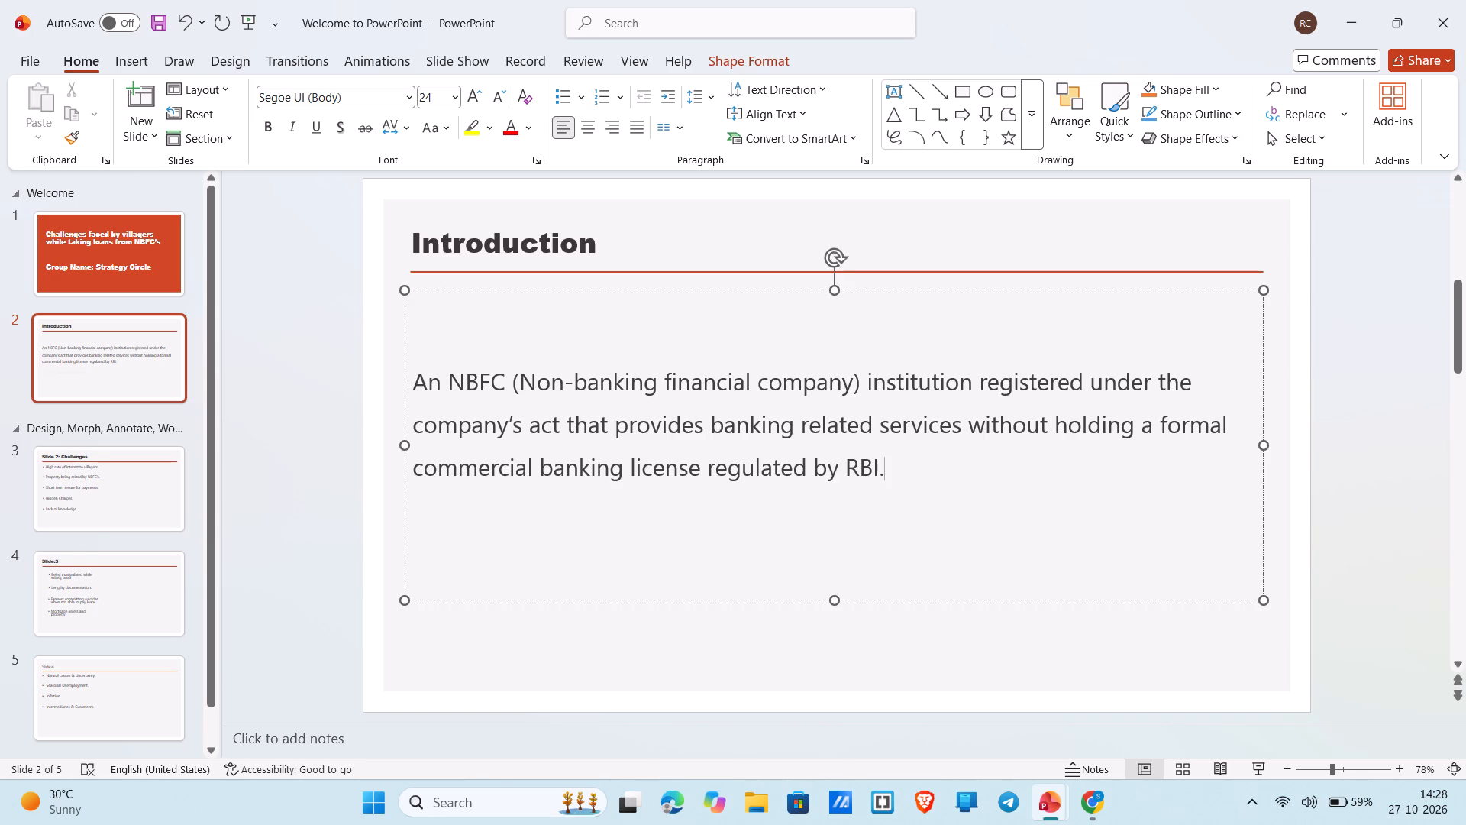
Add a new slide after slide 5 and title it "Conclusion".
click(143, 541)
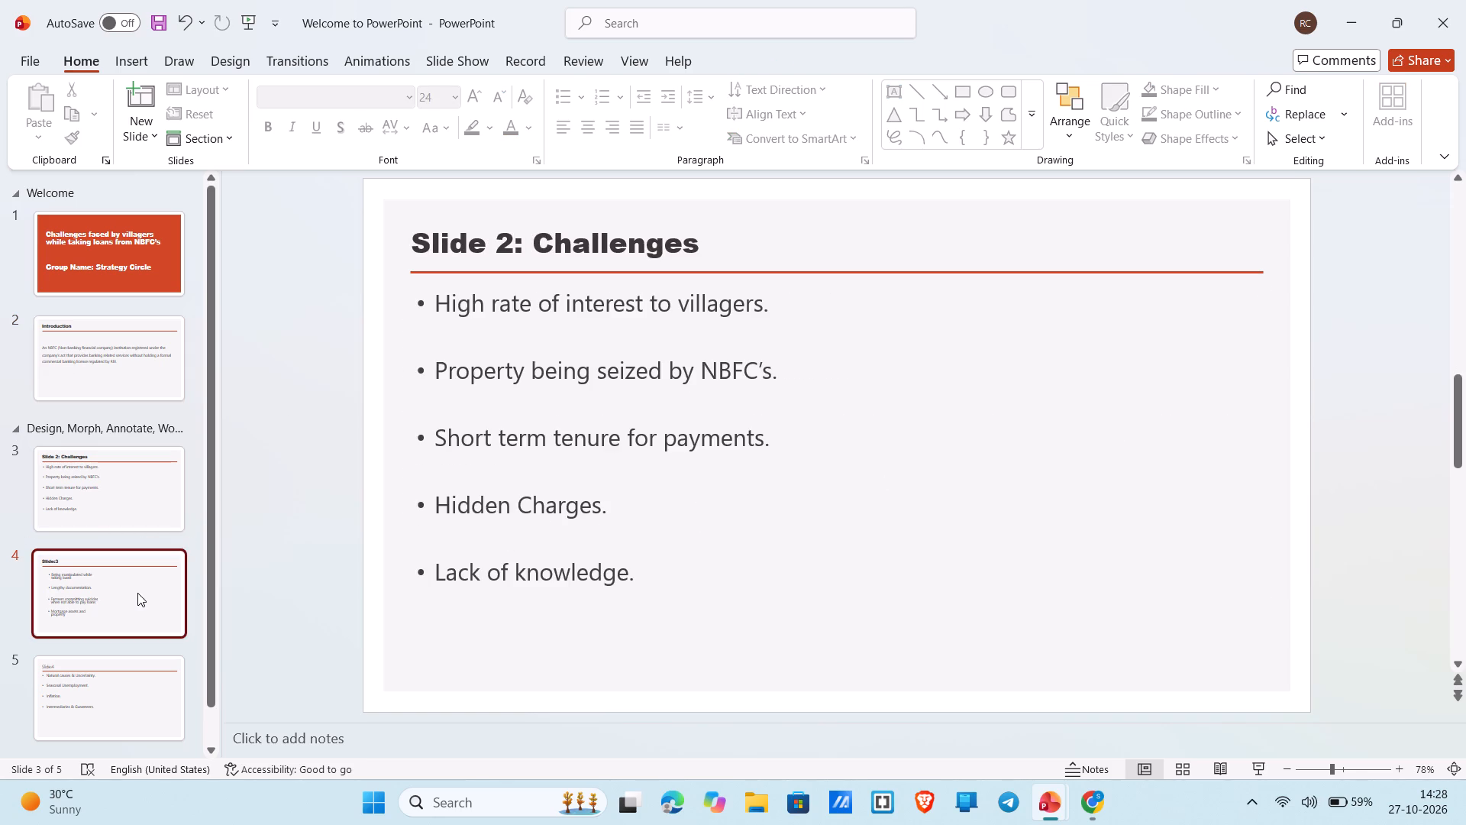
click(137, 593)
click(115, 675)
scroll(115, 675, down, 4)
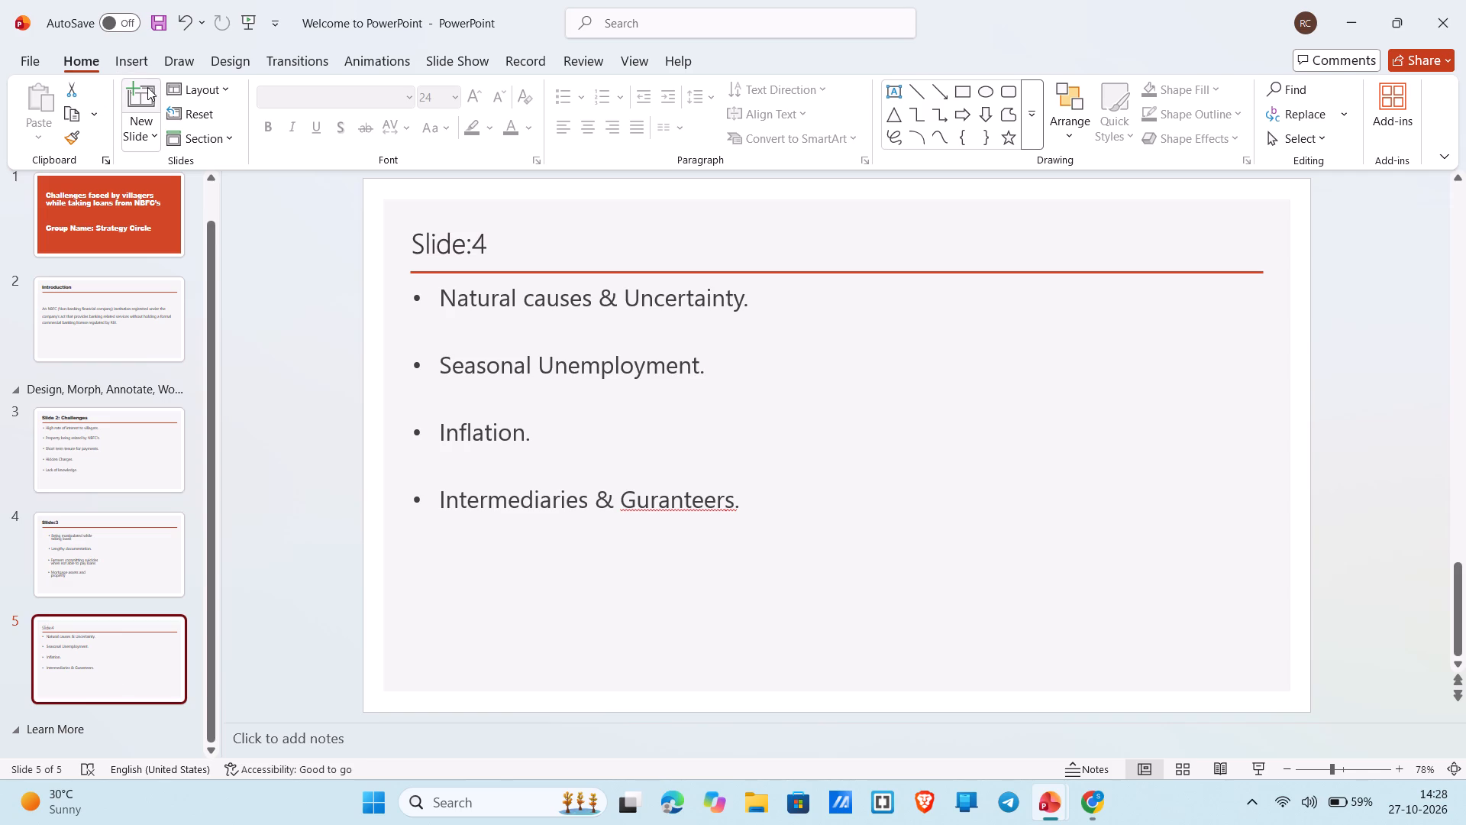
click(140, 92)
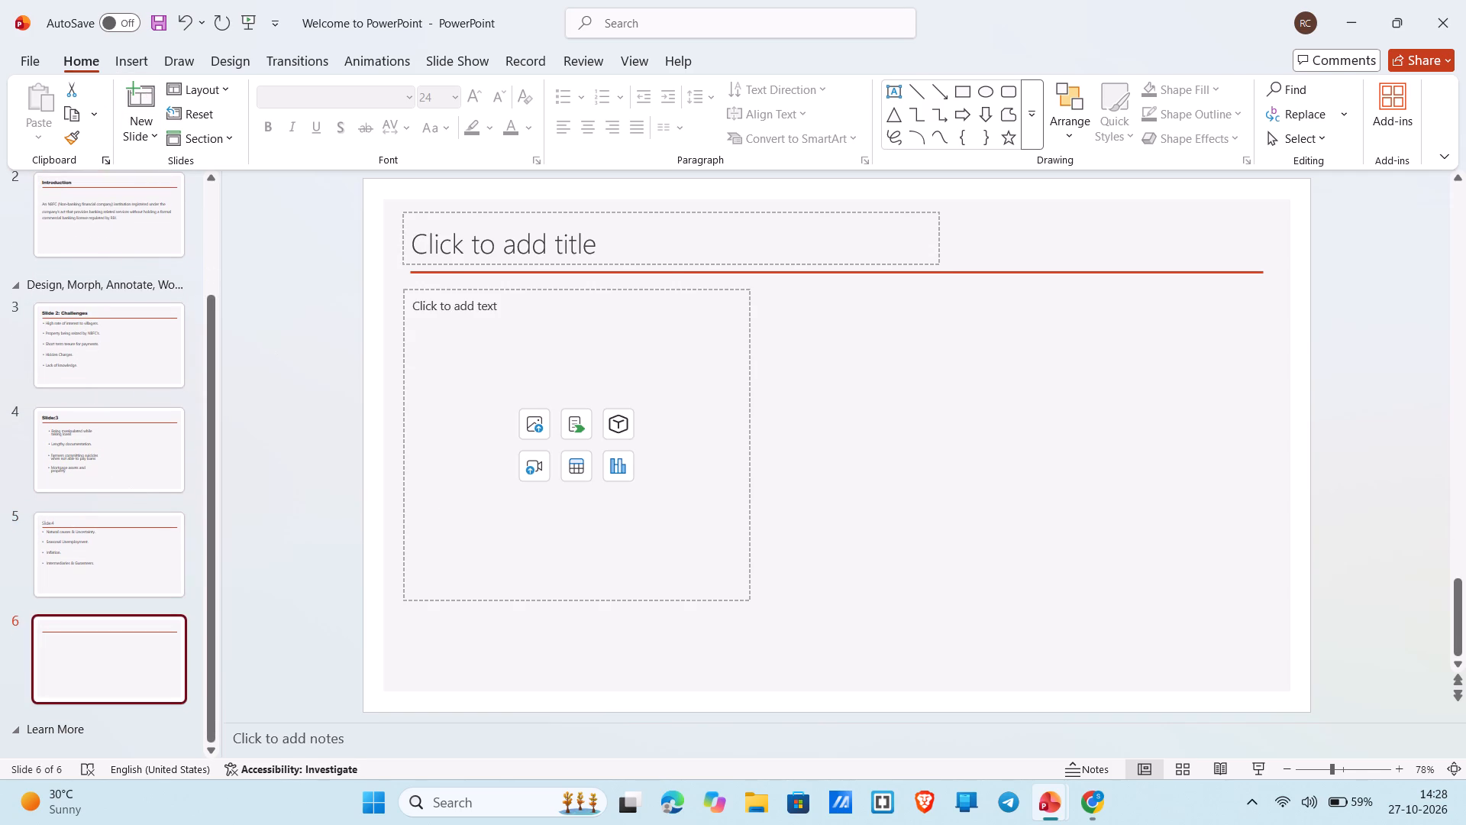
double_click(497, 222)
text(Concluso)
key(BackSpace)
text(ion)
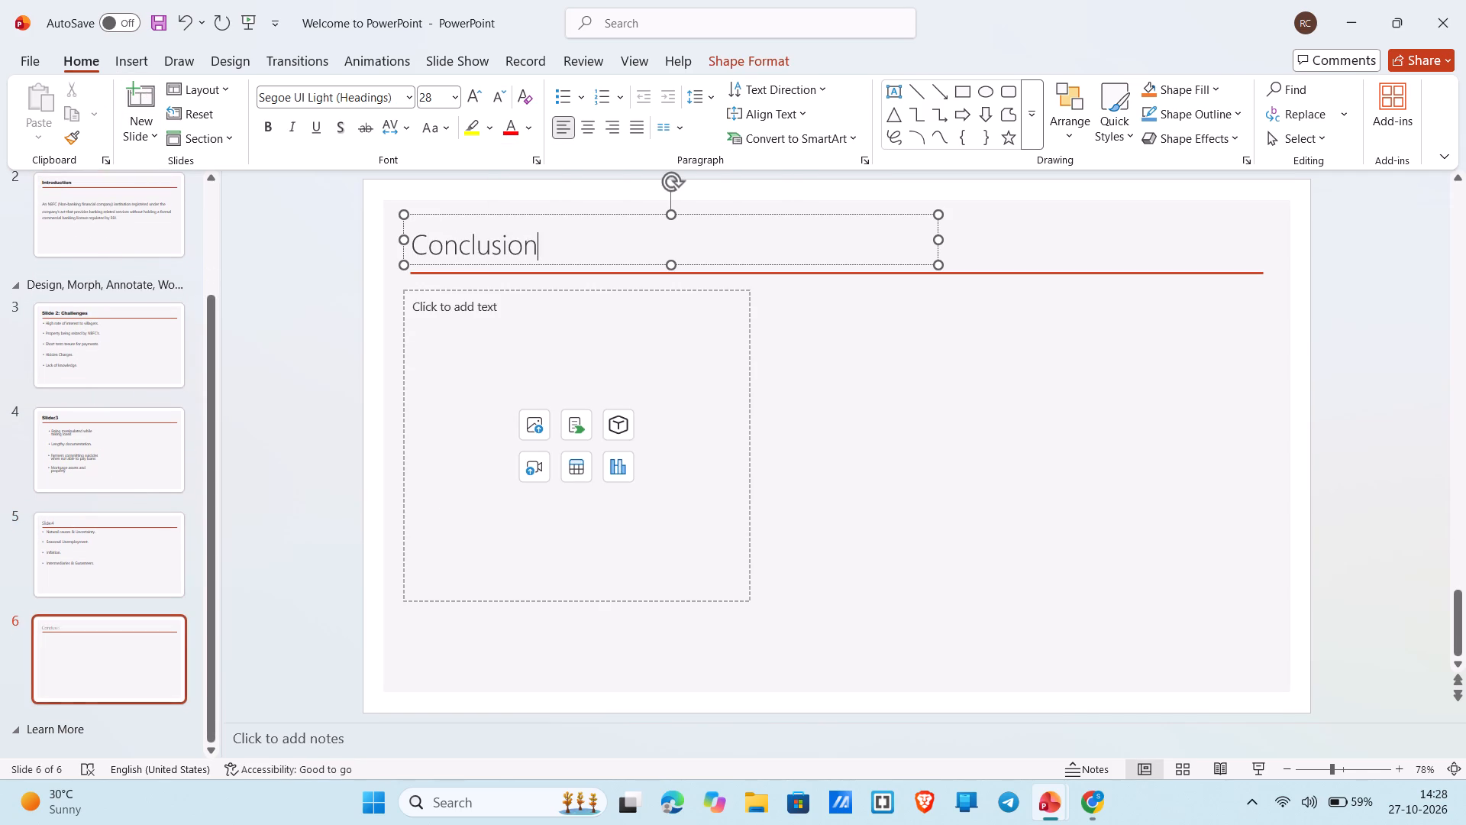
Set the font of the "Conclusion" title to Arial Black.
drag(535, 242, 484, 243)
drag(484, 243, 447, 247)
drag(269, 129, 337, 110)
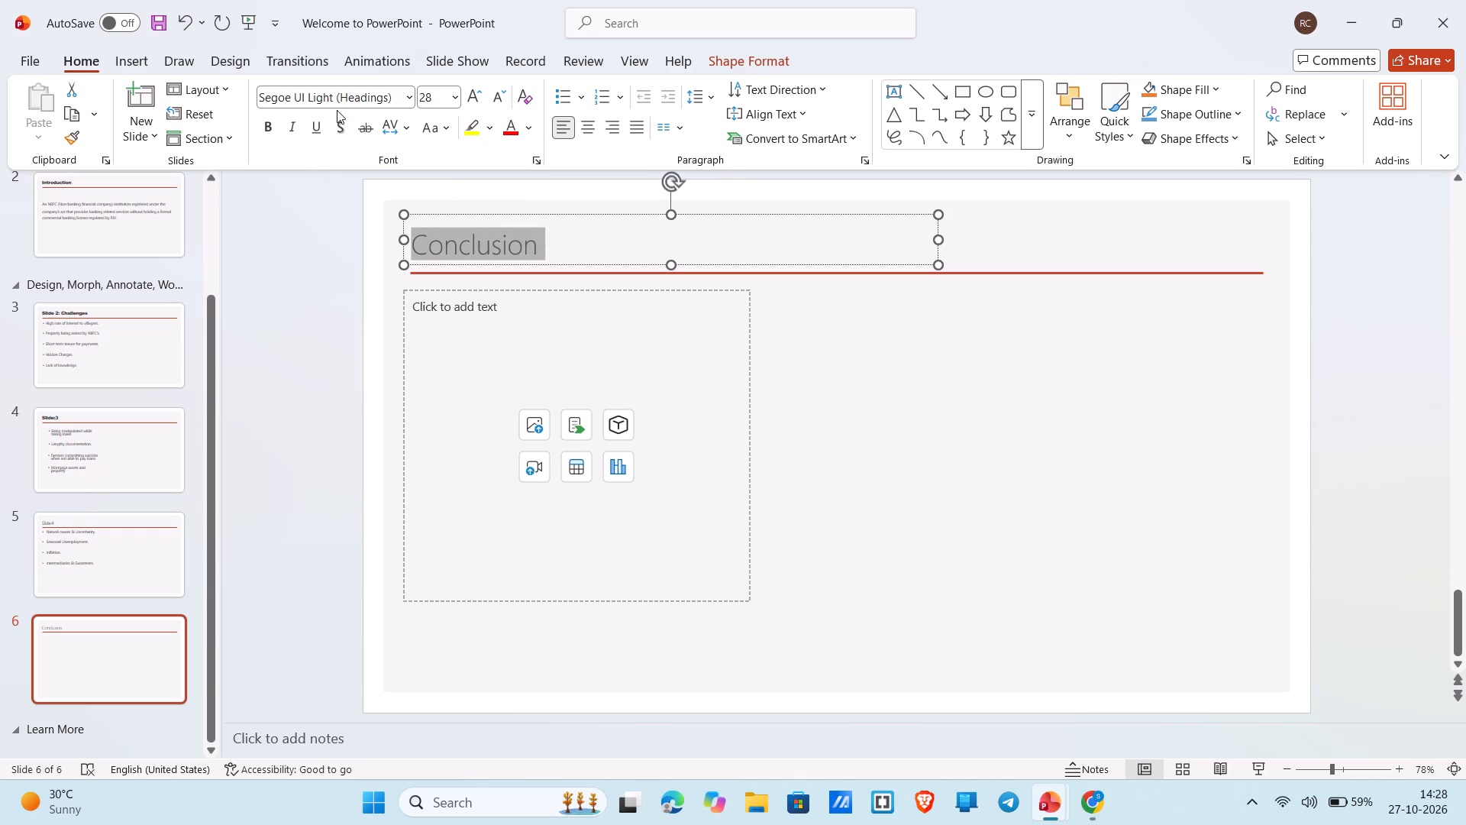
drag(337, 110, 404, 99)
click(404, 99)
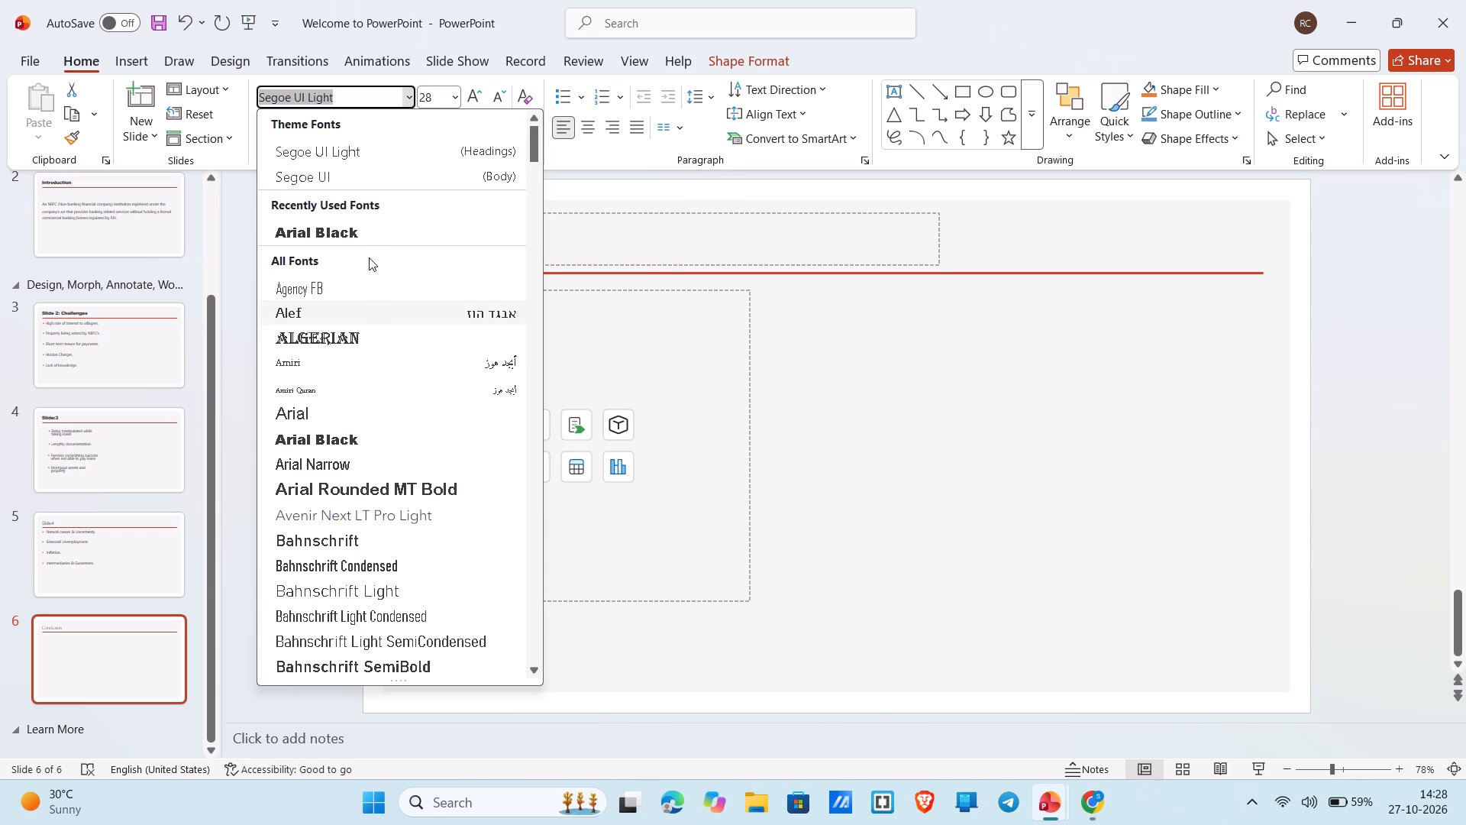
click(373, 239)
Widen the Conclusion slide's body placeholder until it spans the full length of the red title line.
click(428, 300)
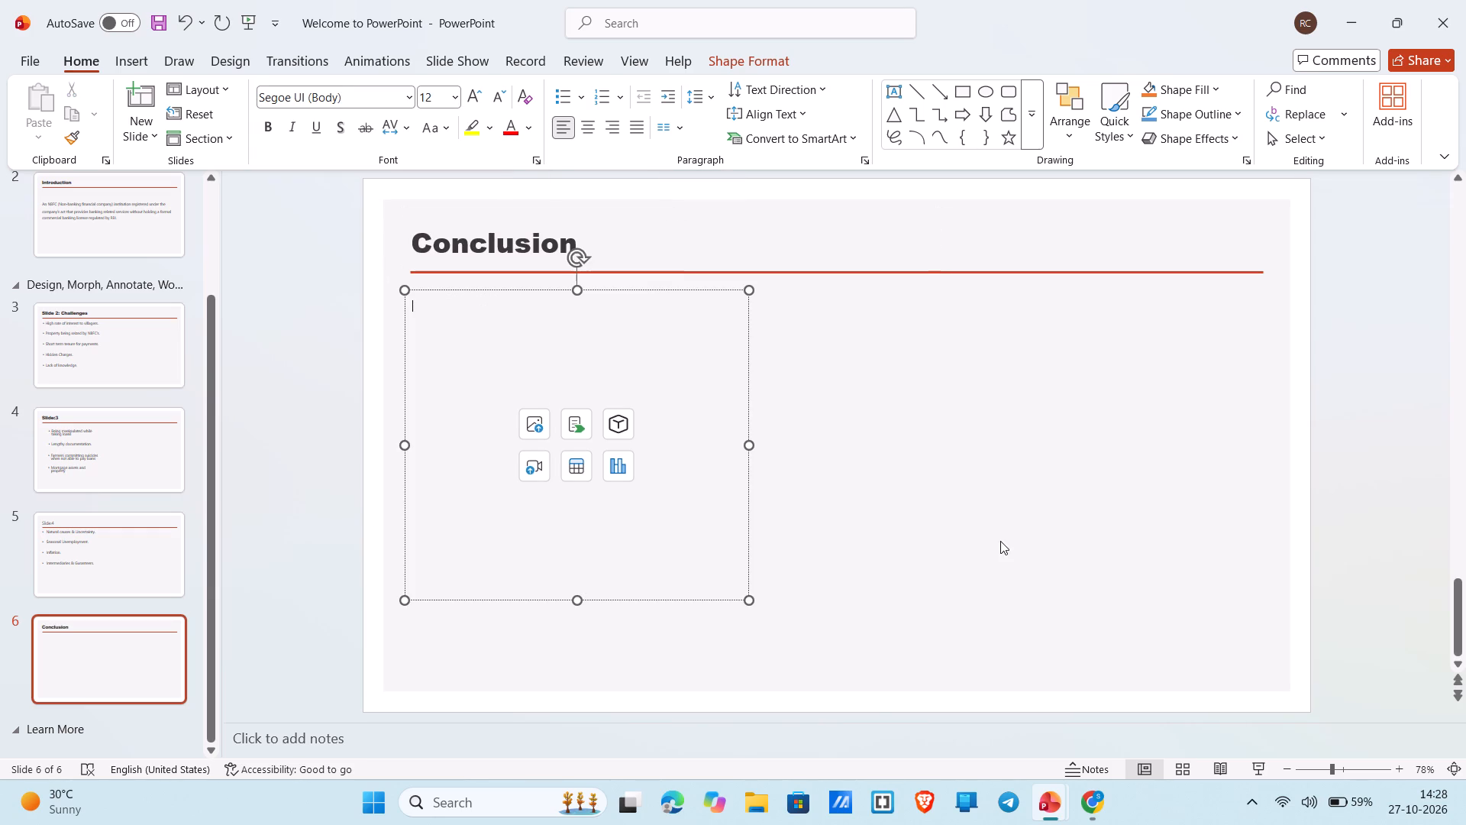
drag(751, 445, 1242, 441)
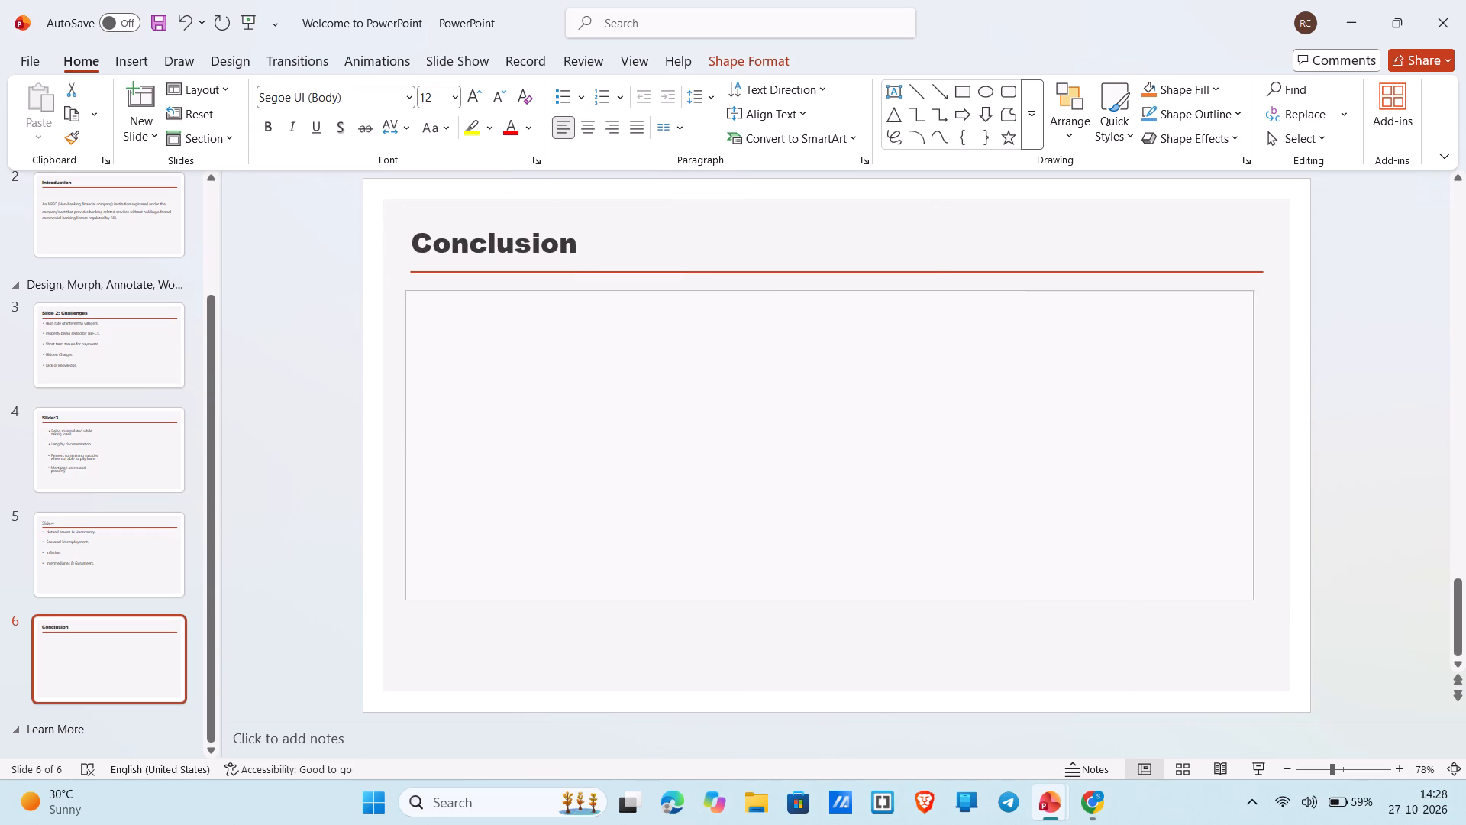
drag(1242, 441, 1264, 437)
drag(1264, 437, 1263, 436)
Begin the Conclusion slide's body text with "Overall,".
click(488, 285)
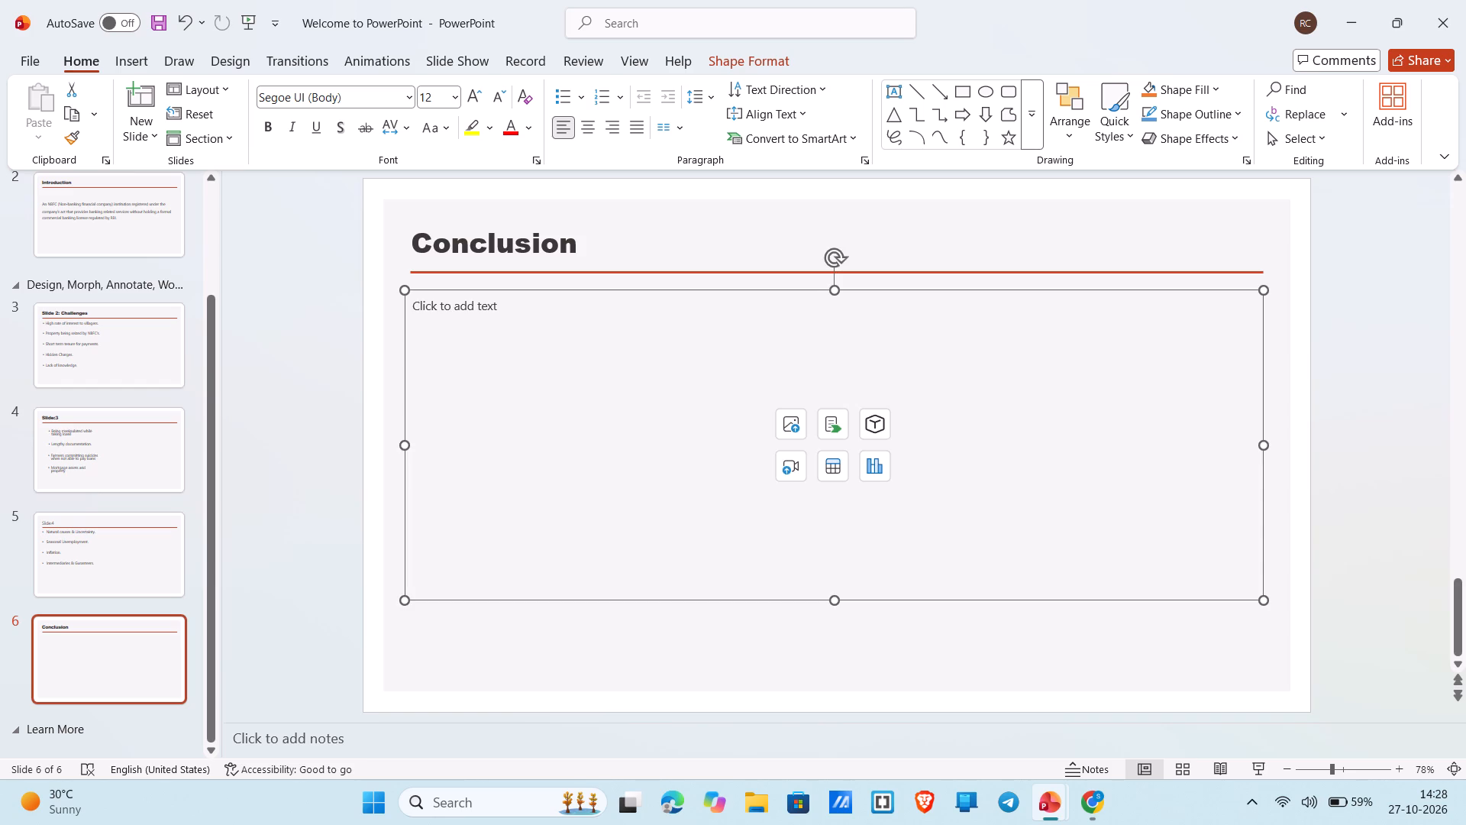
click(476, 304)
text(Overe)
key(BackSpace)
text(all)
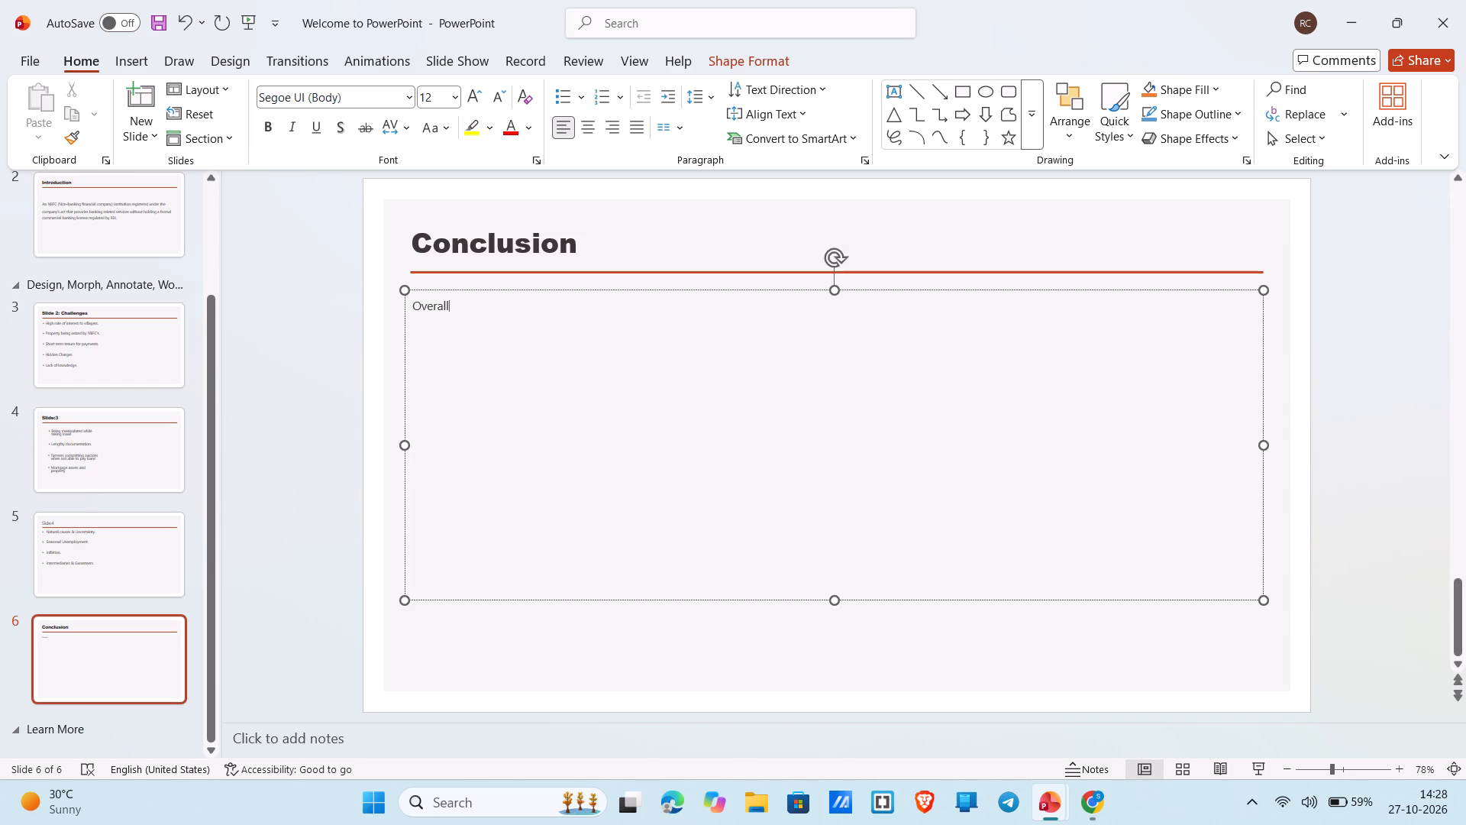
key(comma)
Set the font size of the body text "Overall," to 28.
drag(457, 309, 413, 305)
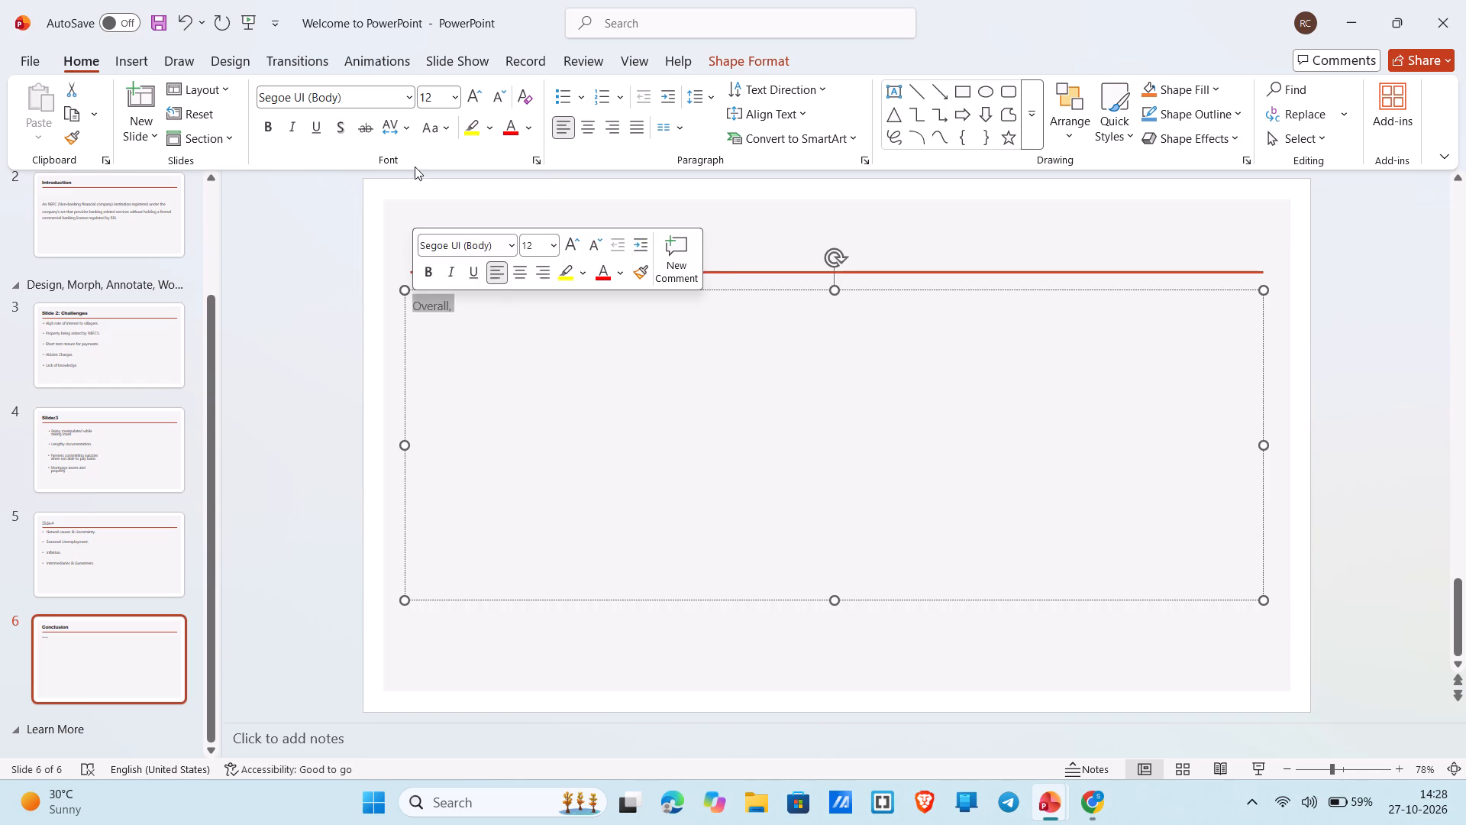
drag(451, 97, 443, 345)
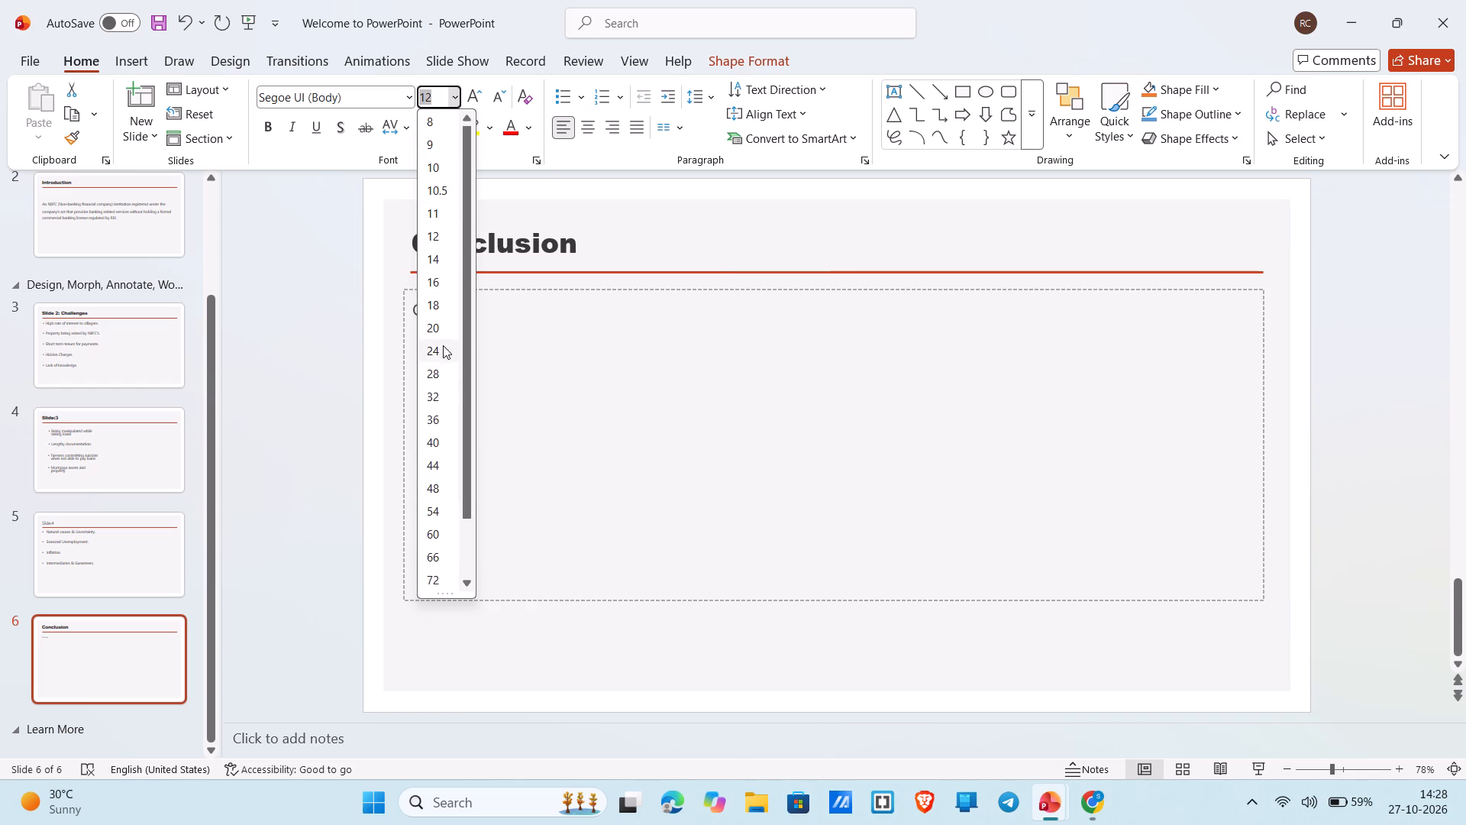
drag(443, 345, 438, 392)
drag(438, 392, 439, 376)
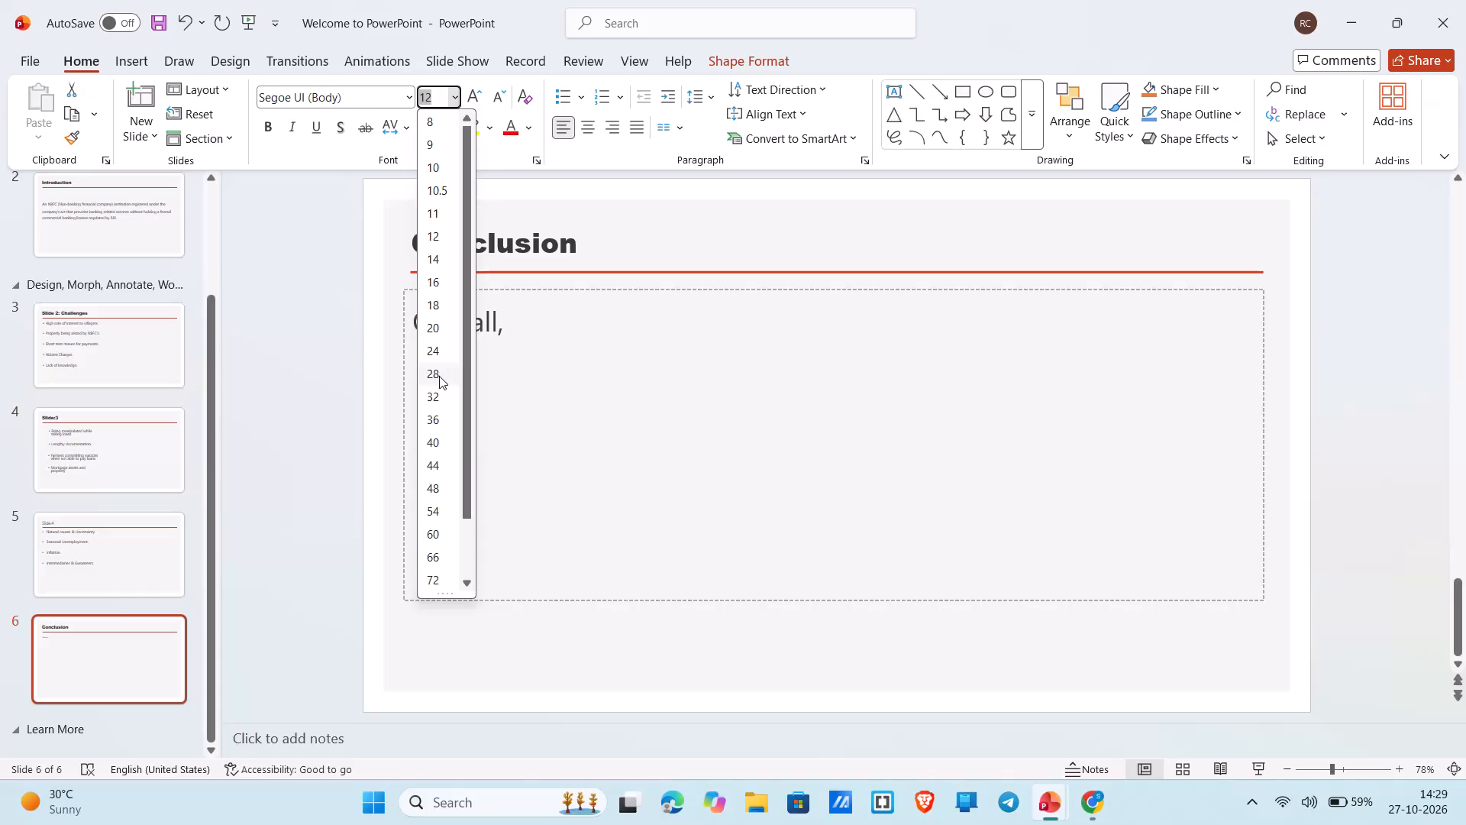
drag(439, 376, 440, 377)
click(440, 377)
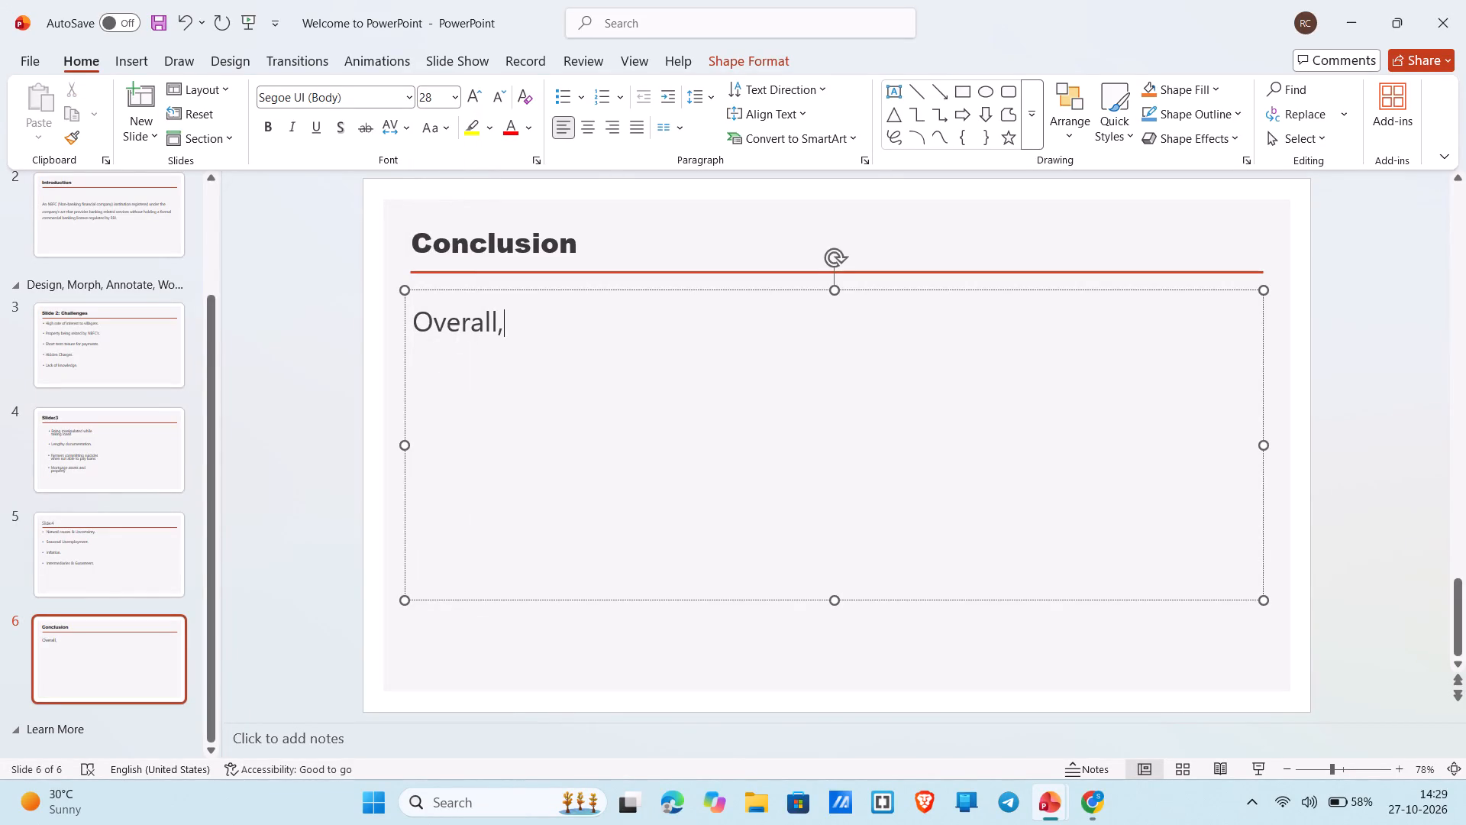
Clear all the body text from the Conclusion slide.
key(space)
text(we)
key(space)
key(BackSpace)
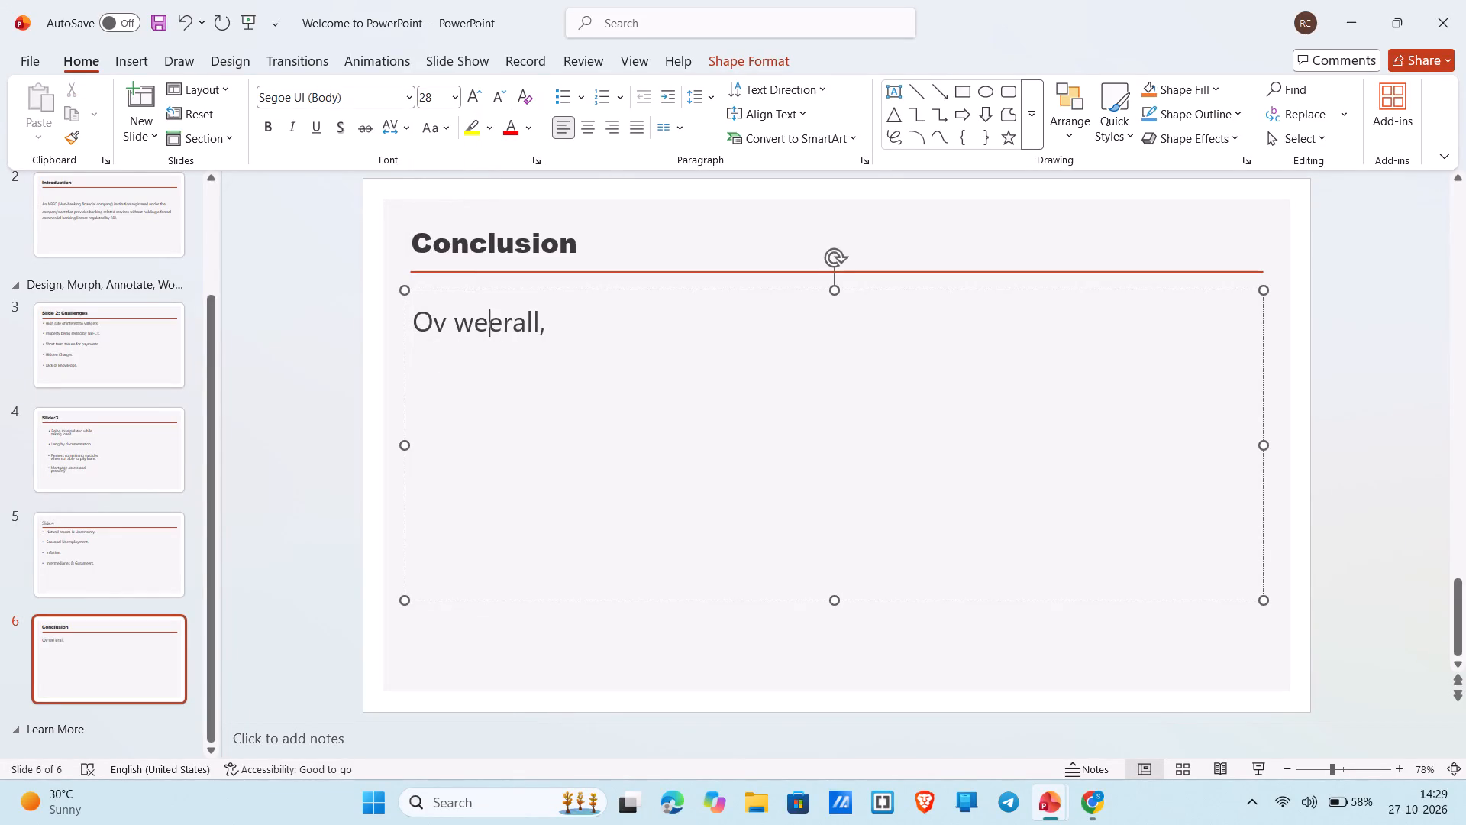
key(BackSpace)
key(BackSpace)
key(BackSpace)
key(BackSpace)
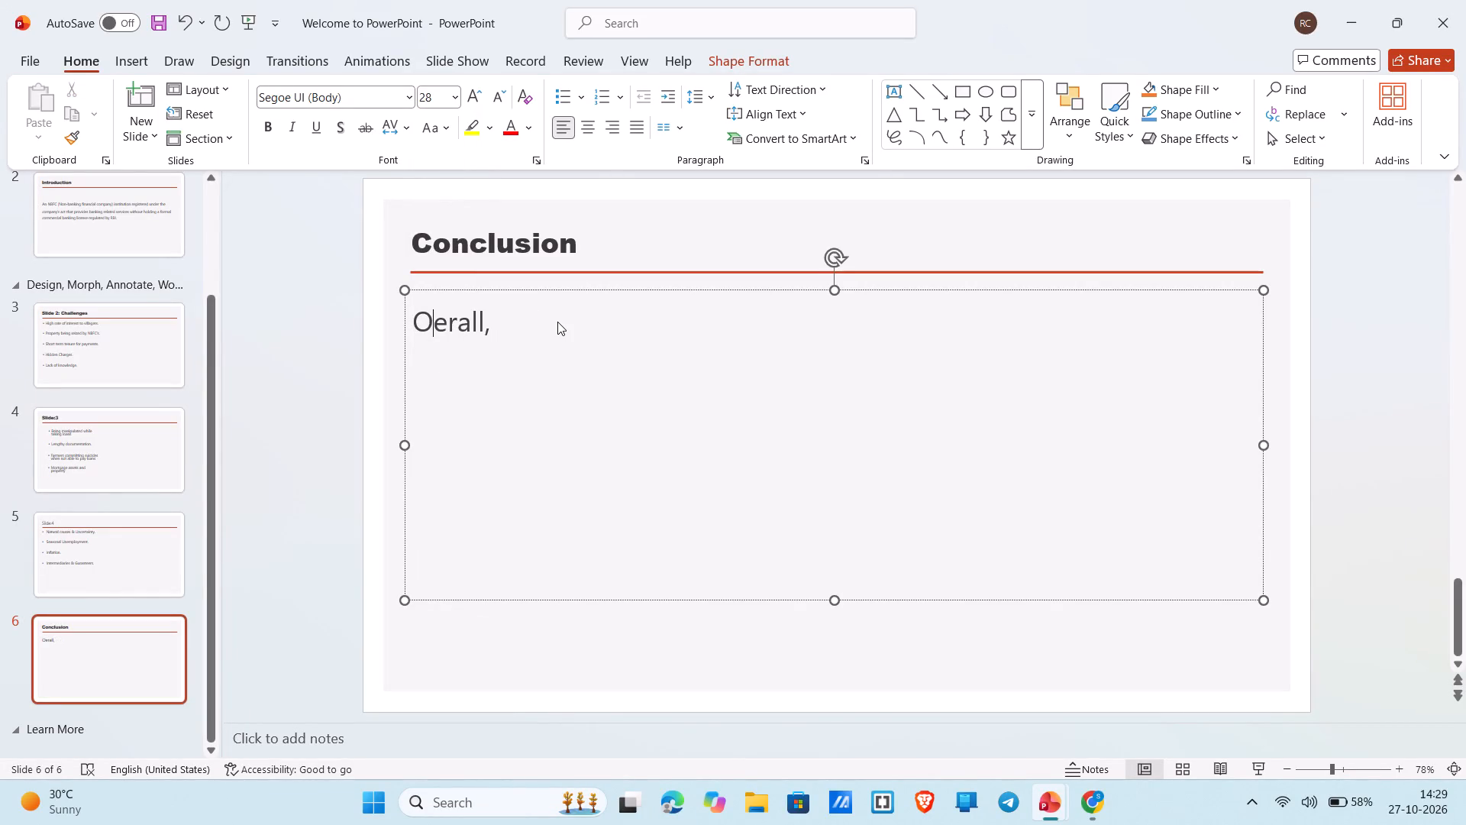
double_click(557, 322)
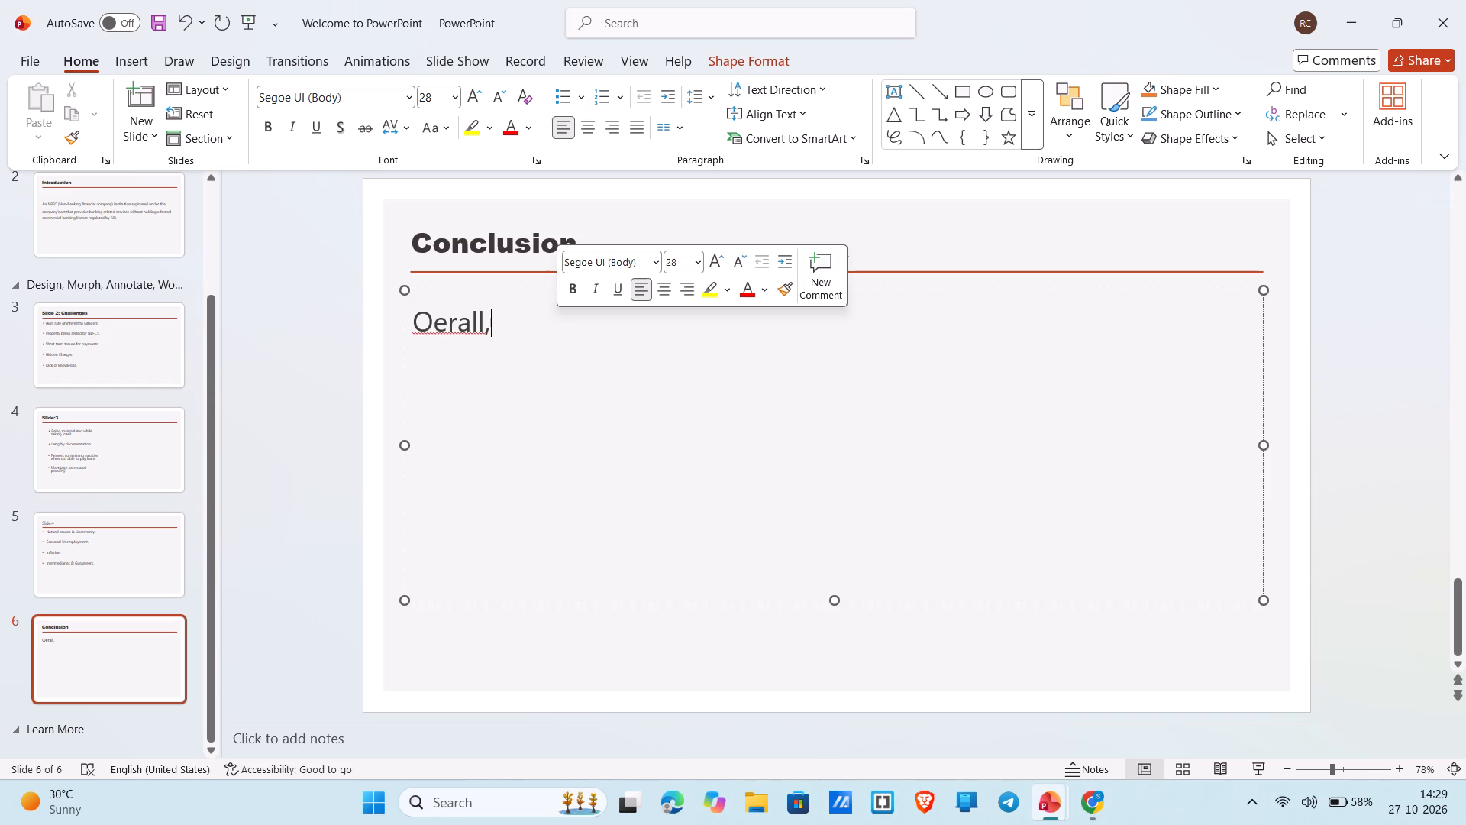
drag(557, 322, 522, 306)
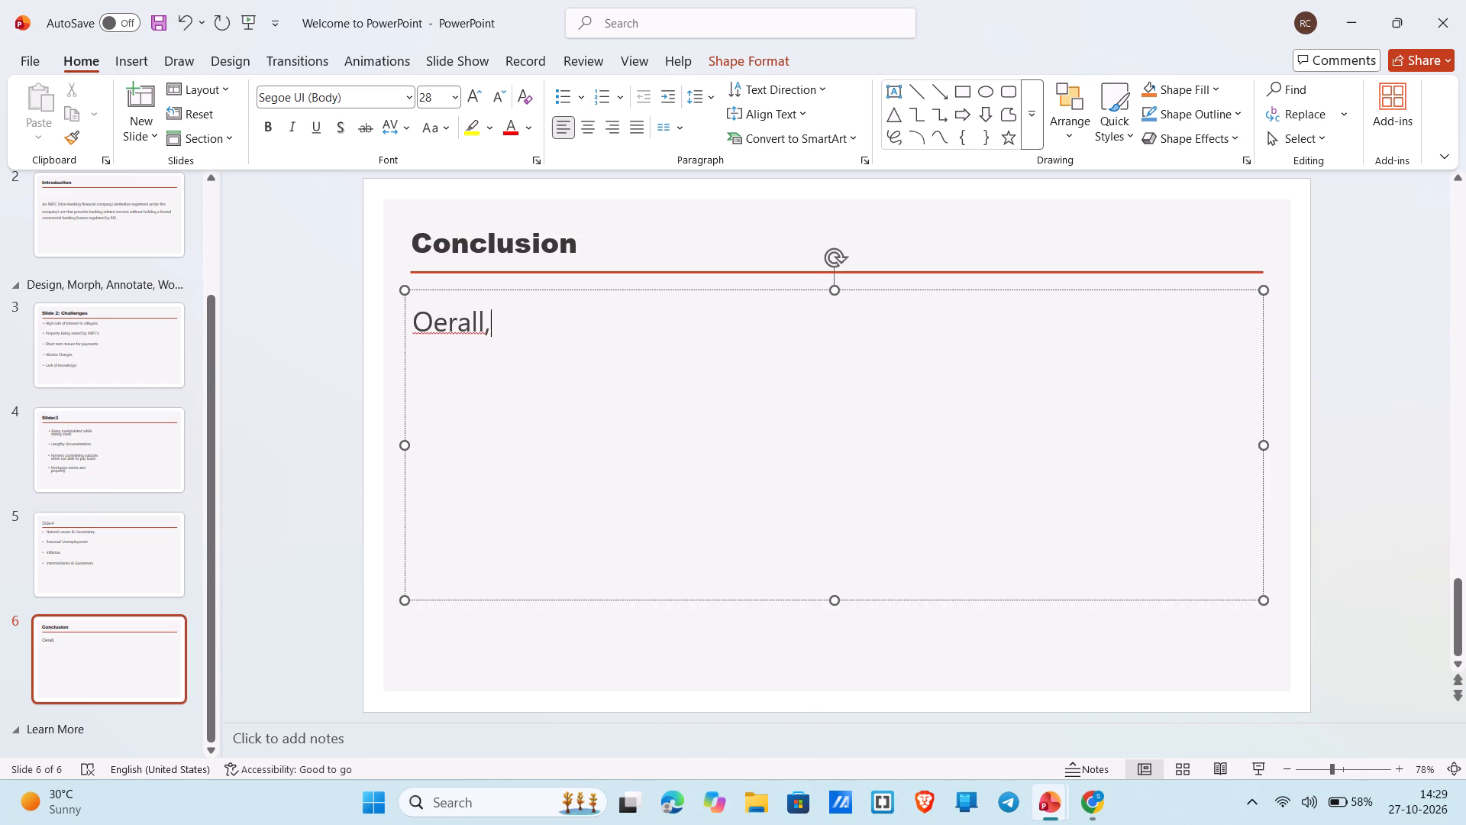
drag(522, 306, 518, 309)
key(BackSpace)
key(BackSpace)
key(BackSpace)
key(BackSpace)
key(BackSpace)
key(BackSpace)
key(BackSpace)
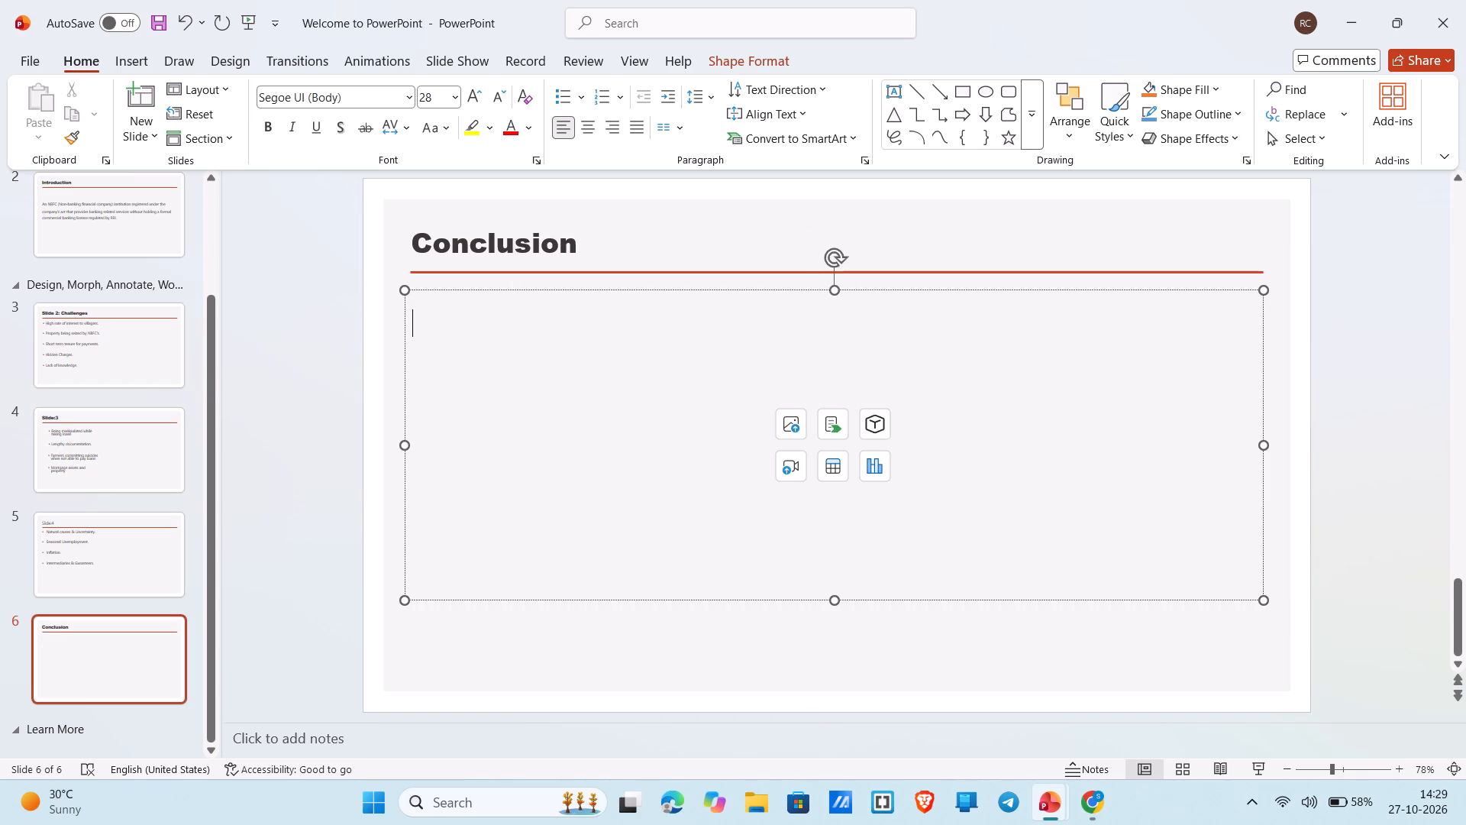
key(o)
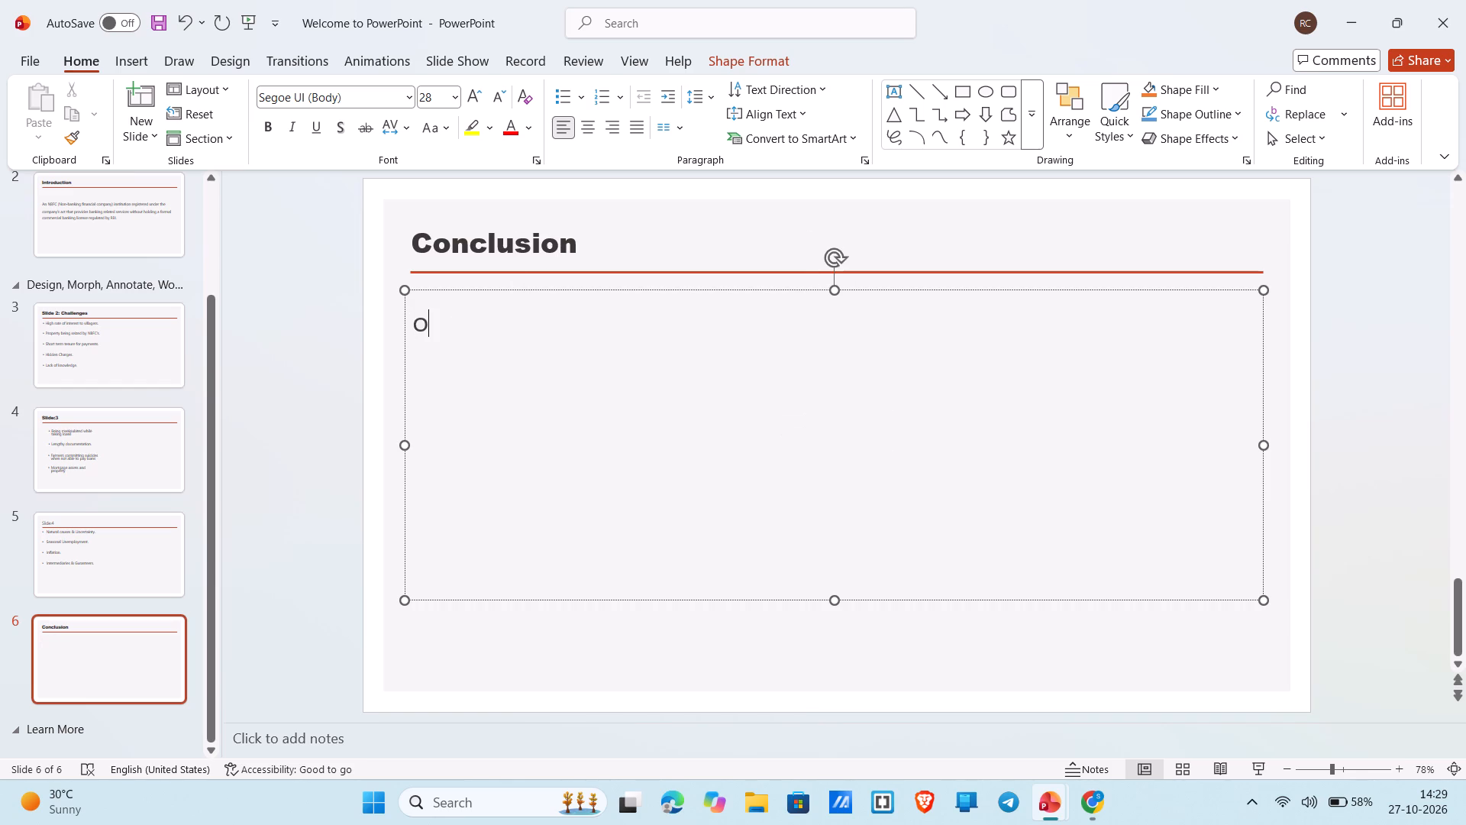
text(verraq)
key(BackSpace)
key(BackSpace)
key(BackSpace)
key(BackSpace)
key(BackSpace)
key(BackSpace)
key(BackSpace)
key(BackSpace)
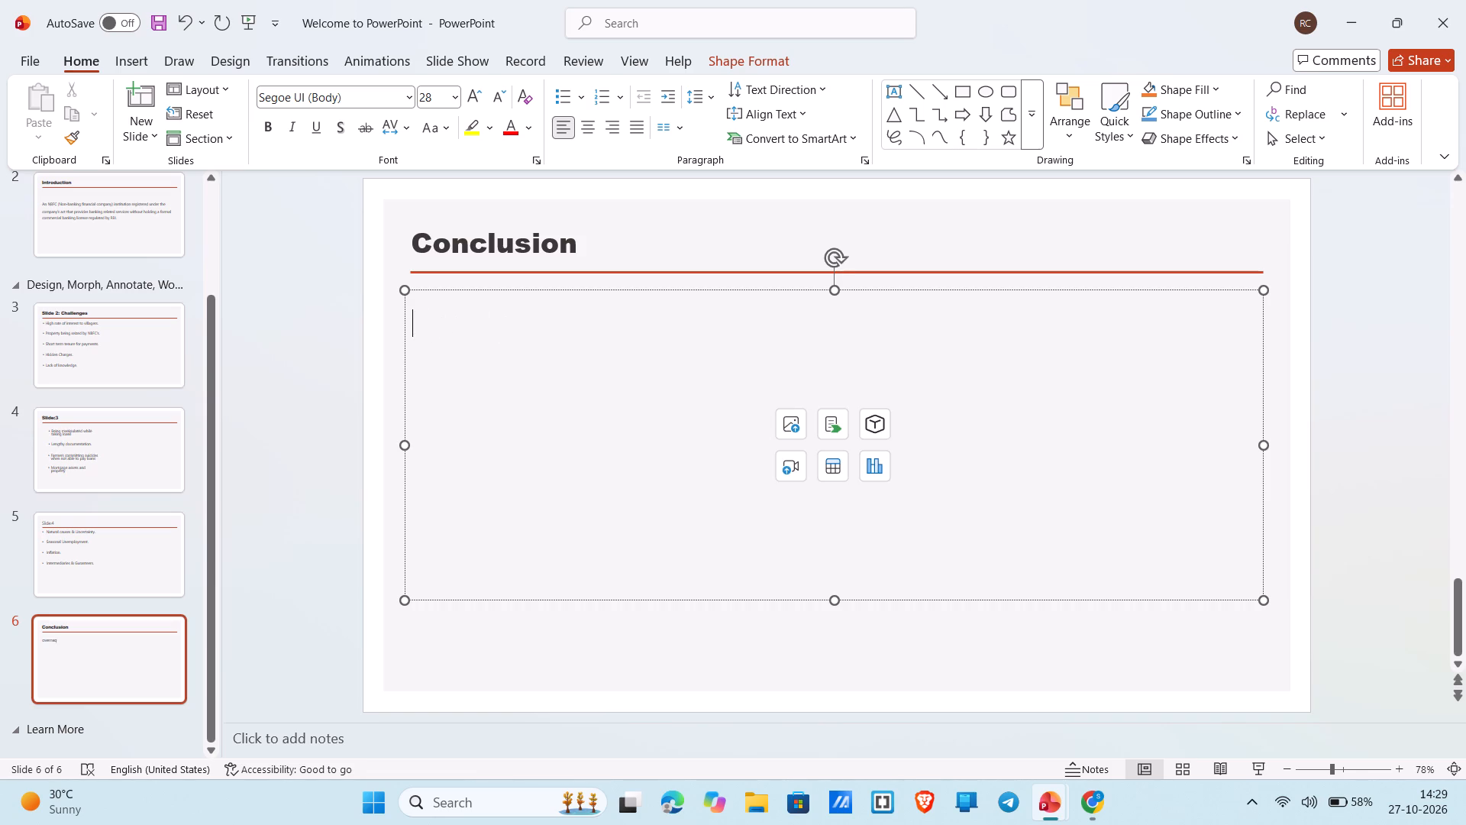
Begin the Conclusion slide's body text with "Overall we would conclude our presentation NBFC".
text(Overall)
key(space)
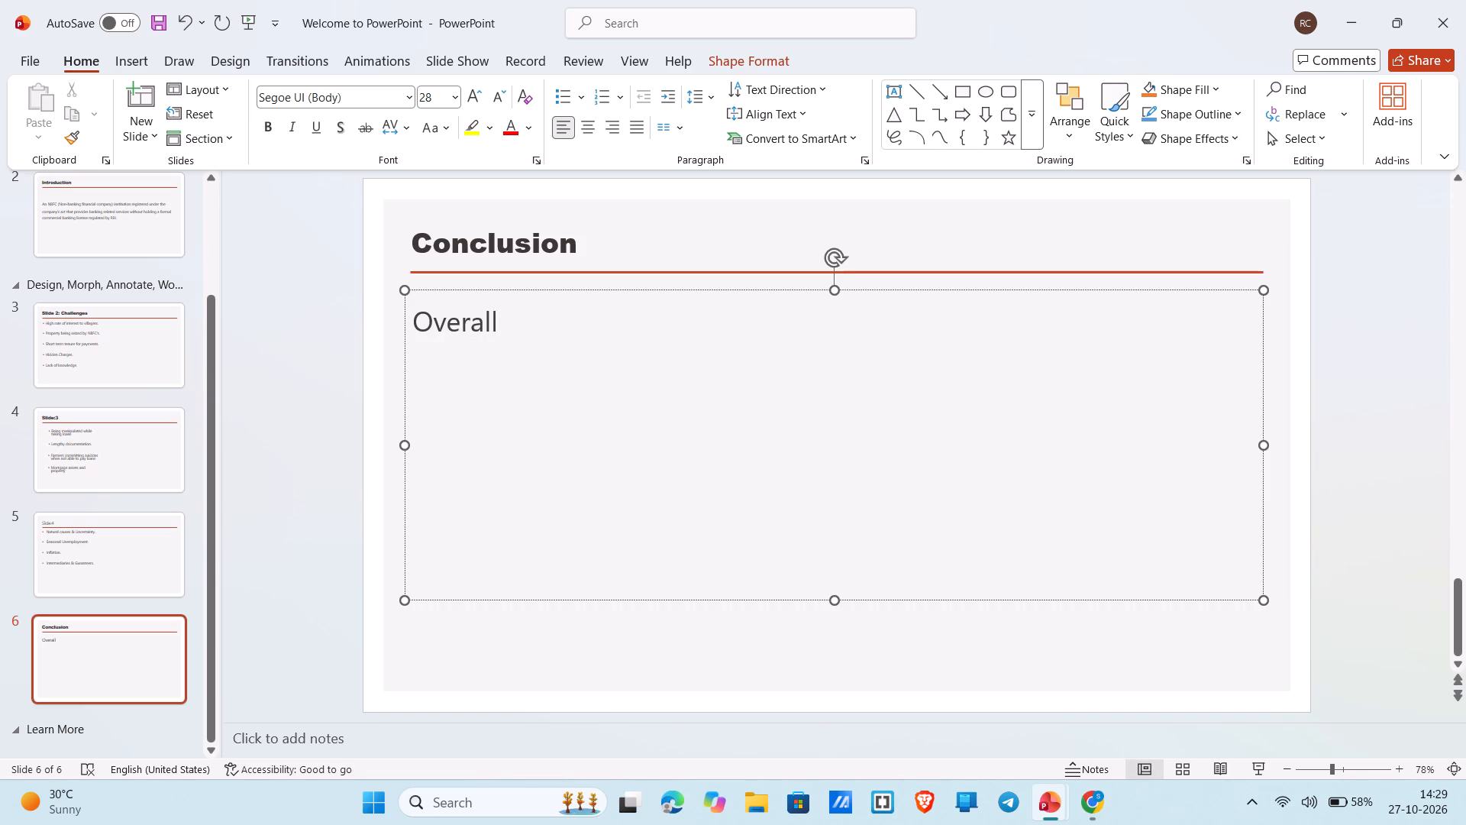
text(we would)
key(space)
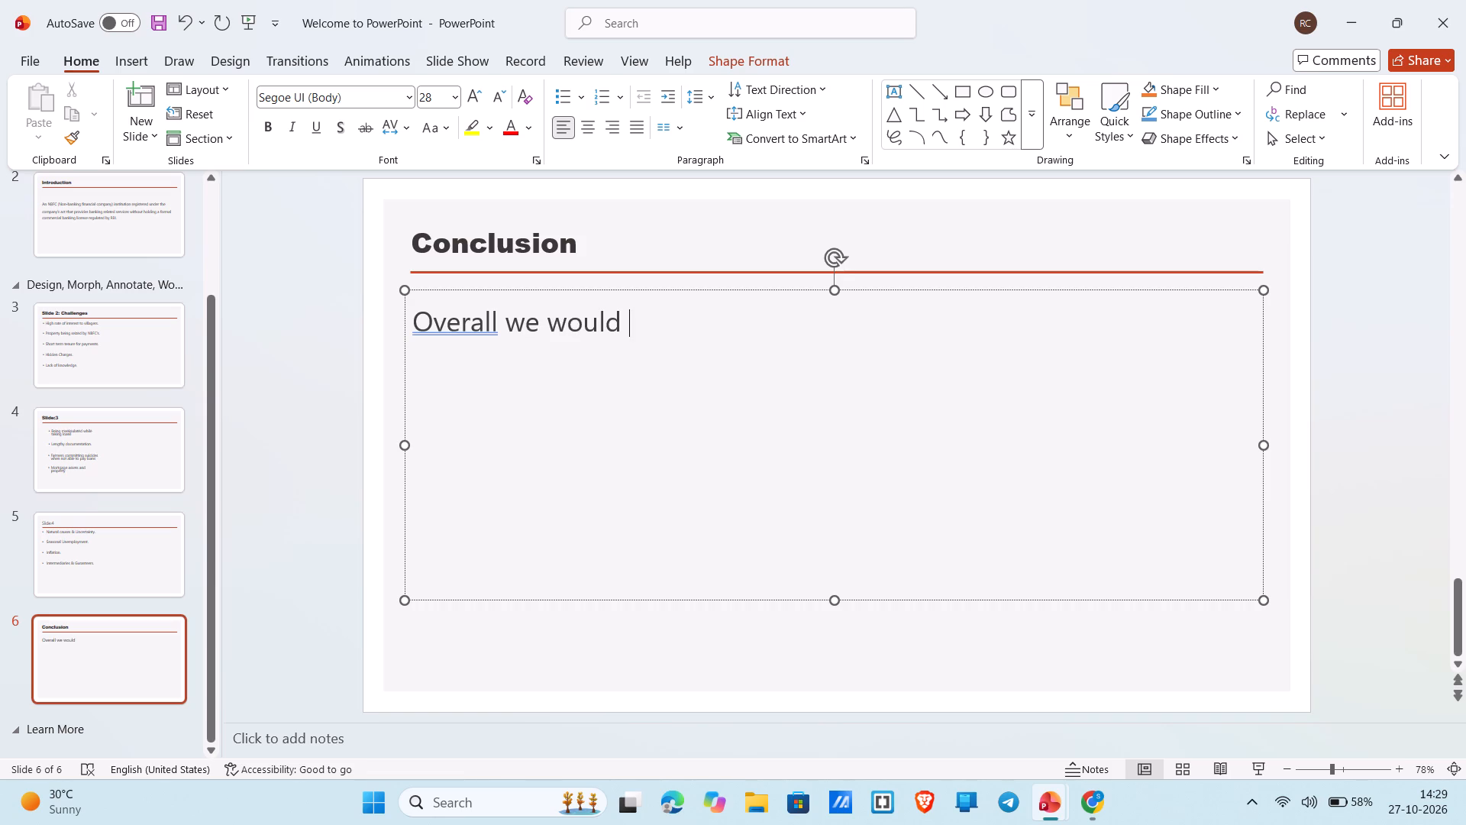
text(conclude oue)
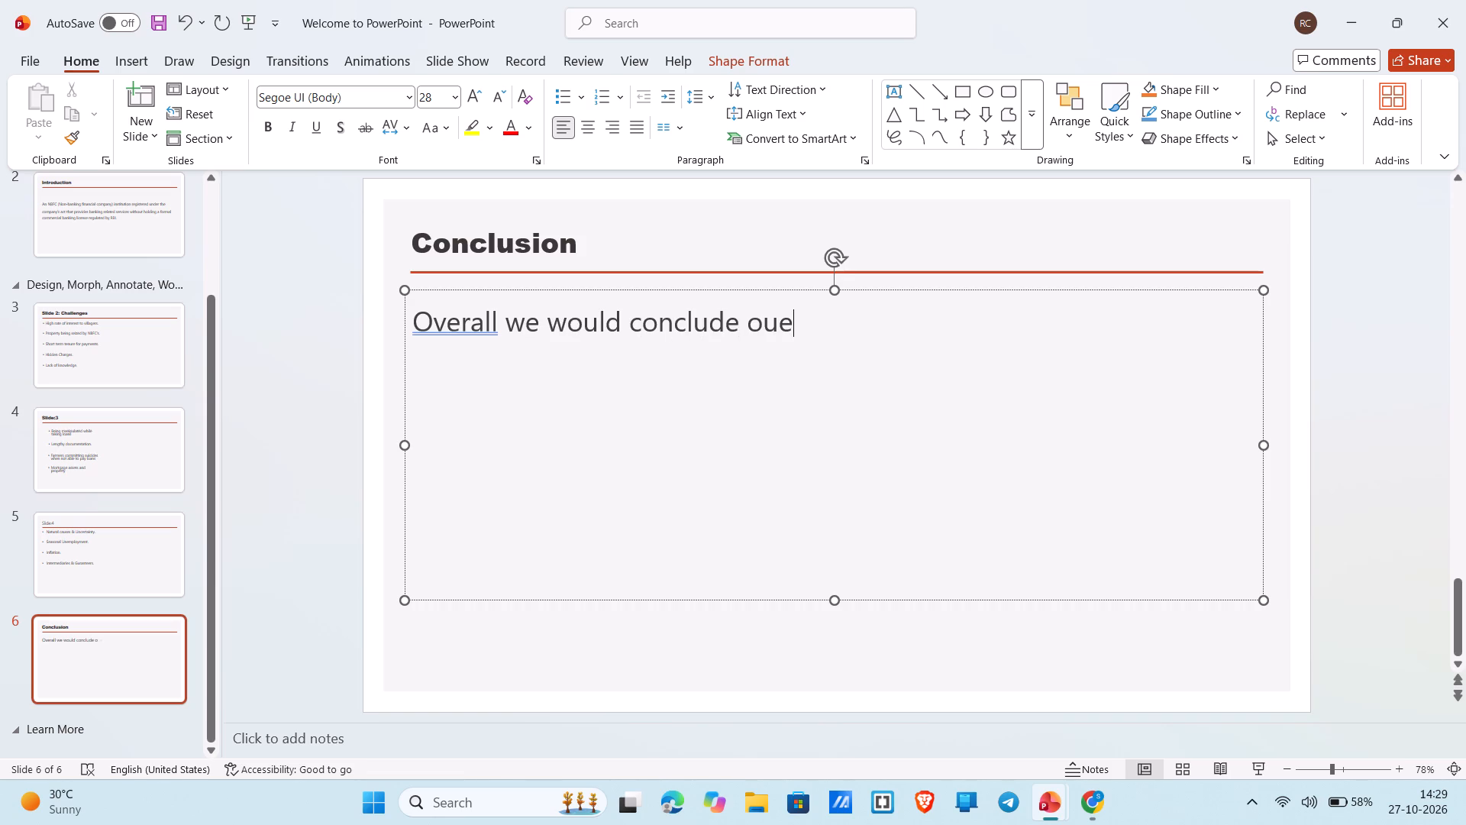
key(BackSpace)
text(r)
key(space)
text(presentation)
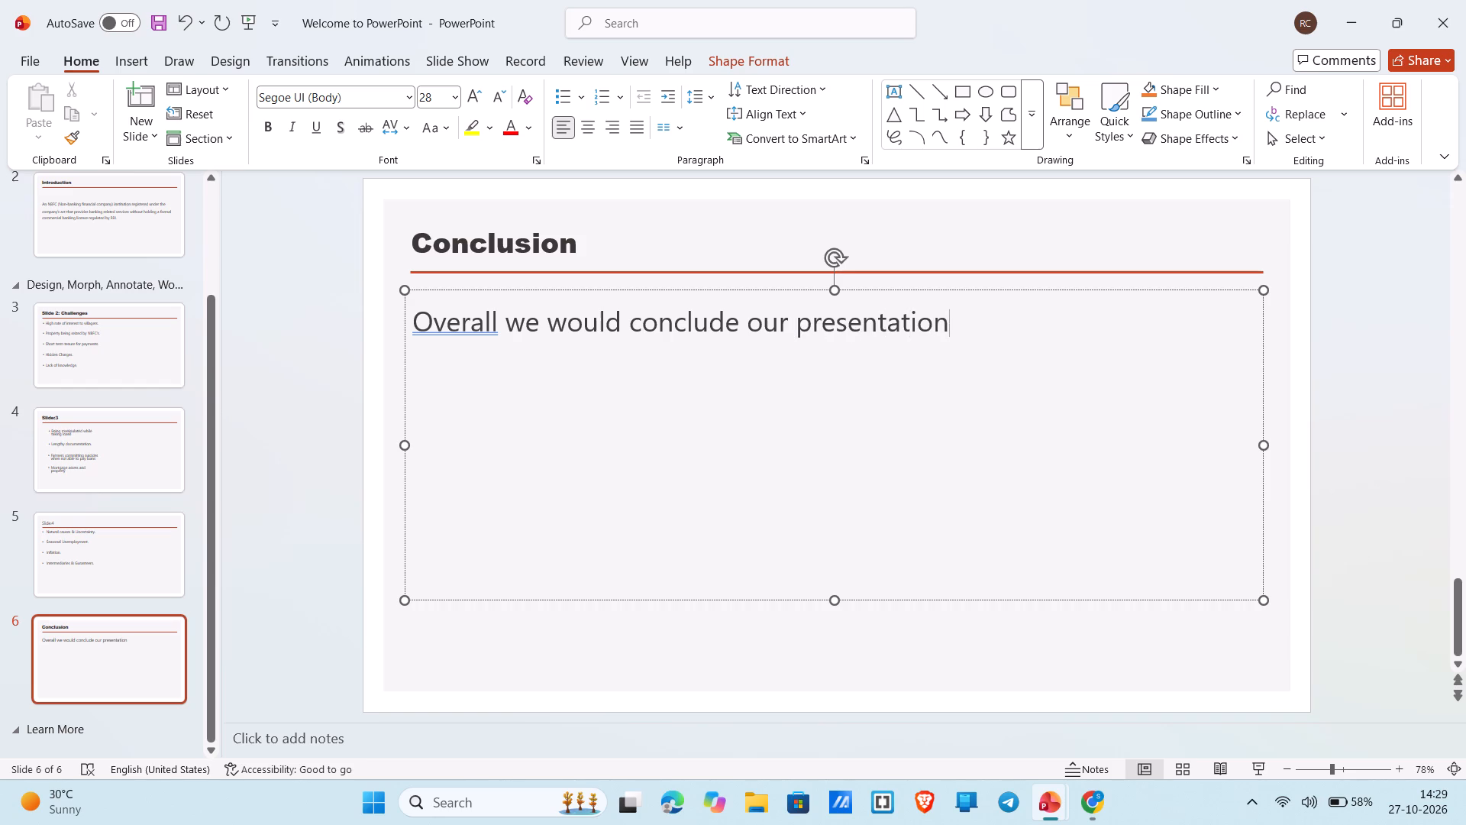
key(space)
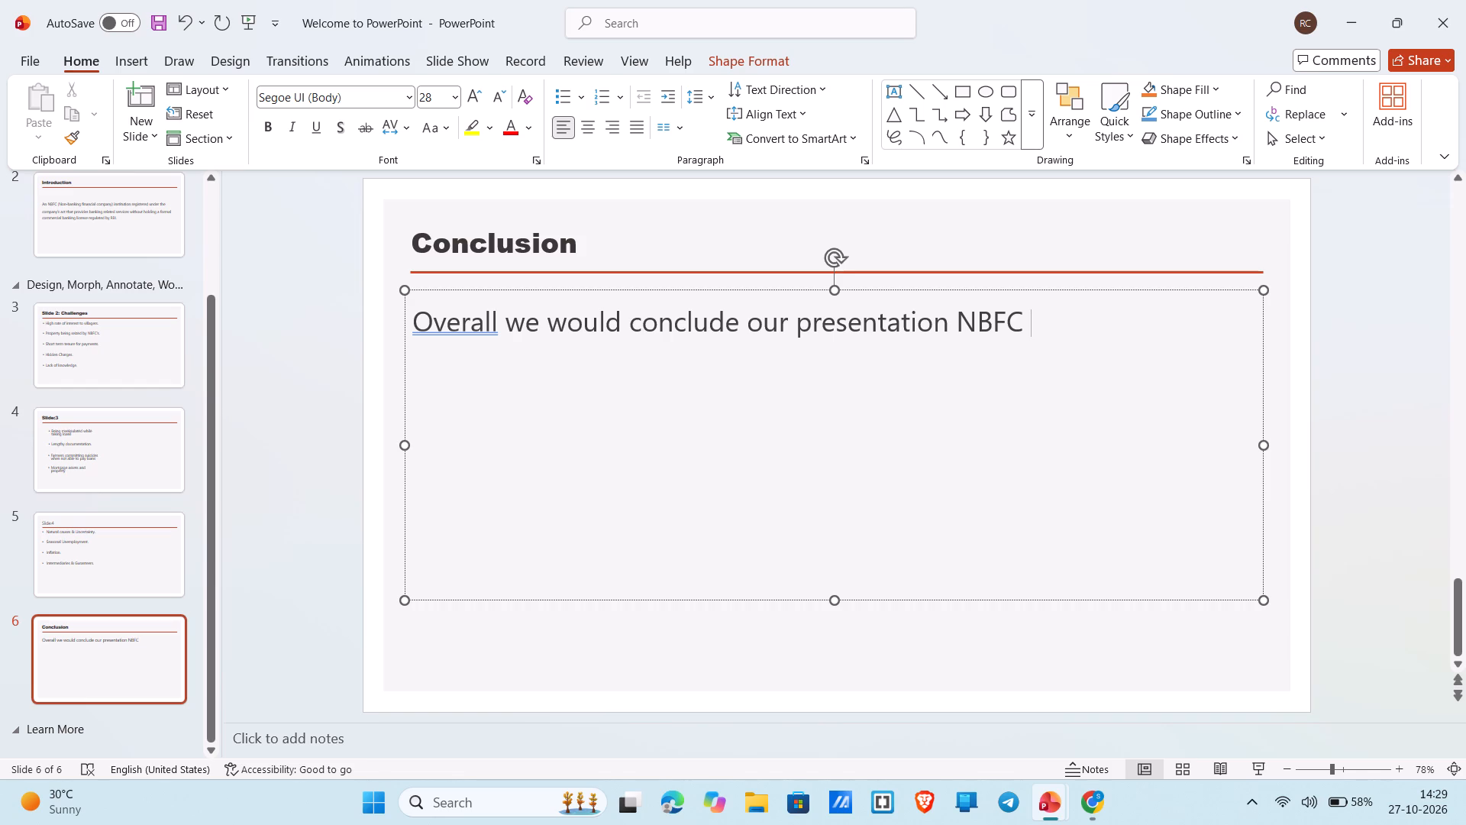
Continue the Conclusion sentence after "NBFC" with "should follow all the norms of RBI like", leaving a tab gap after "RBI".
text(shouild)
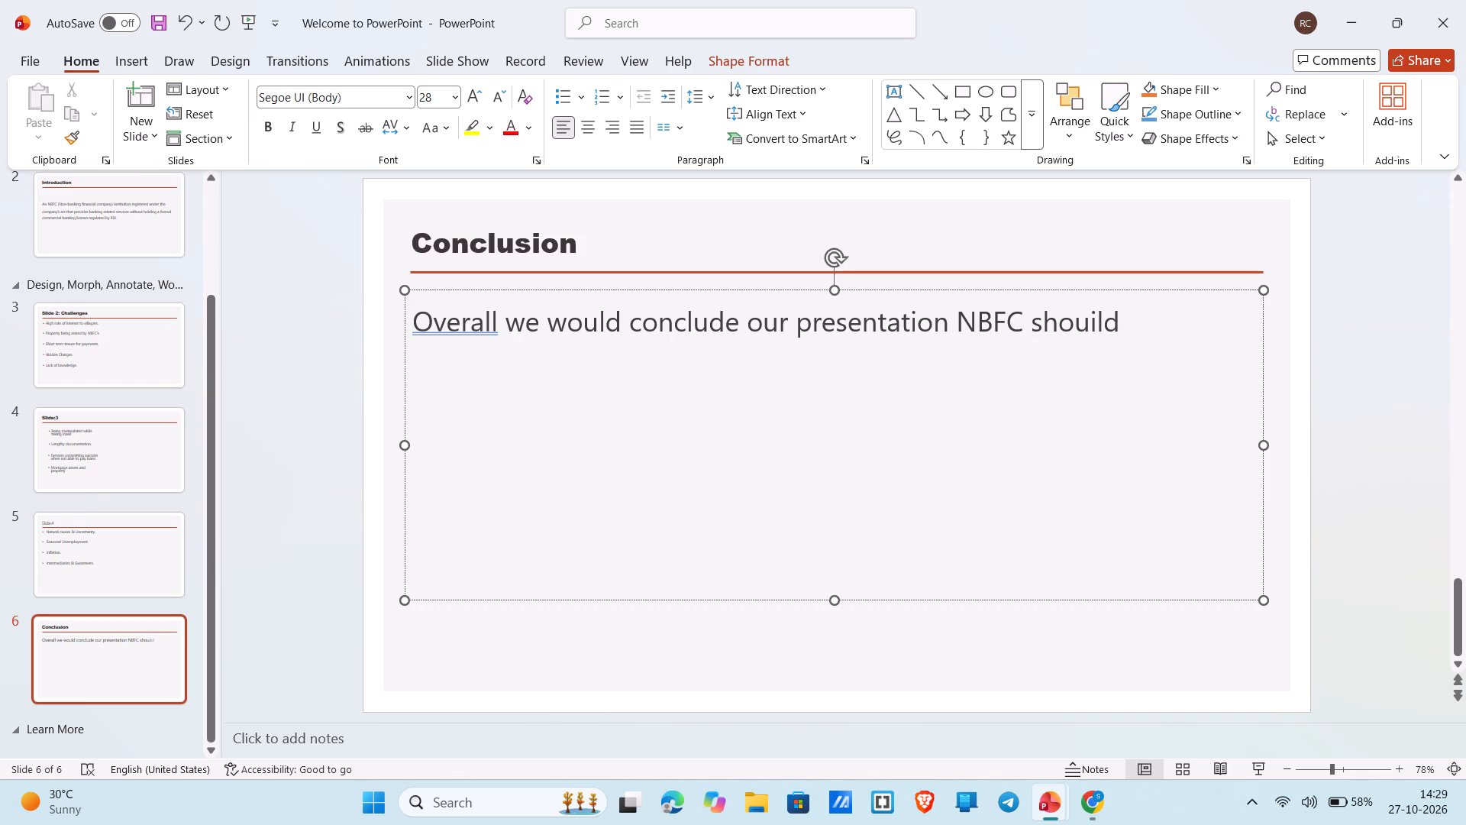
key(BackSpace)
key(BackSpace)
key(BackSpace)
text(ld follow)
key(space)
text(all the norms of)
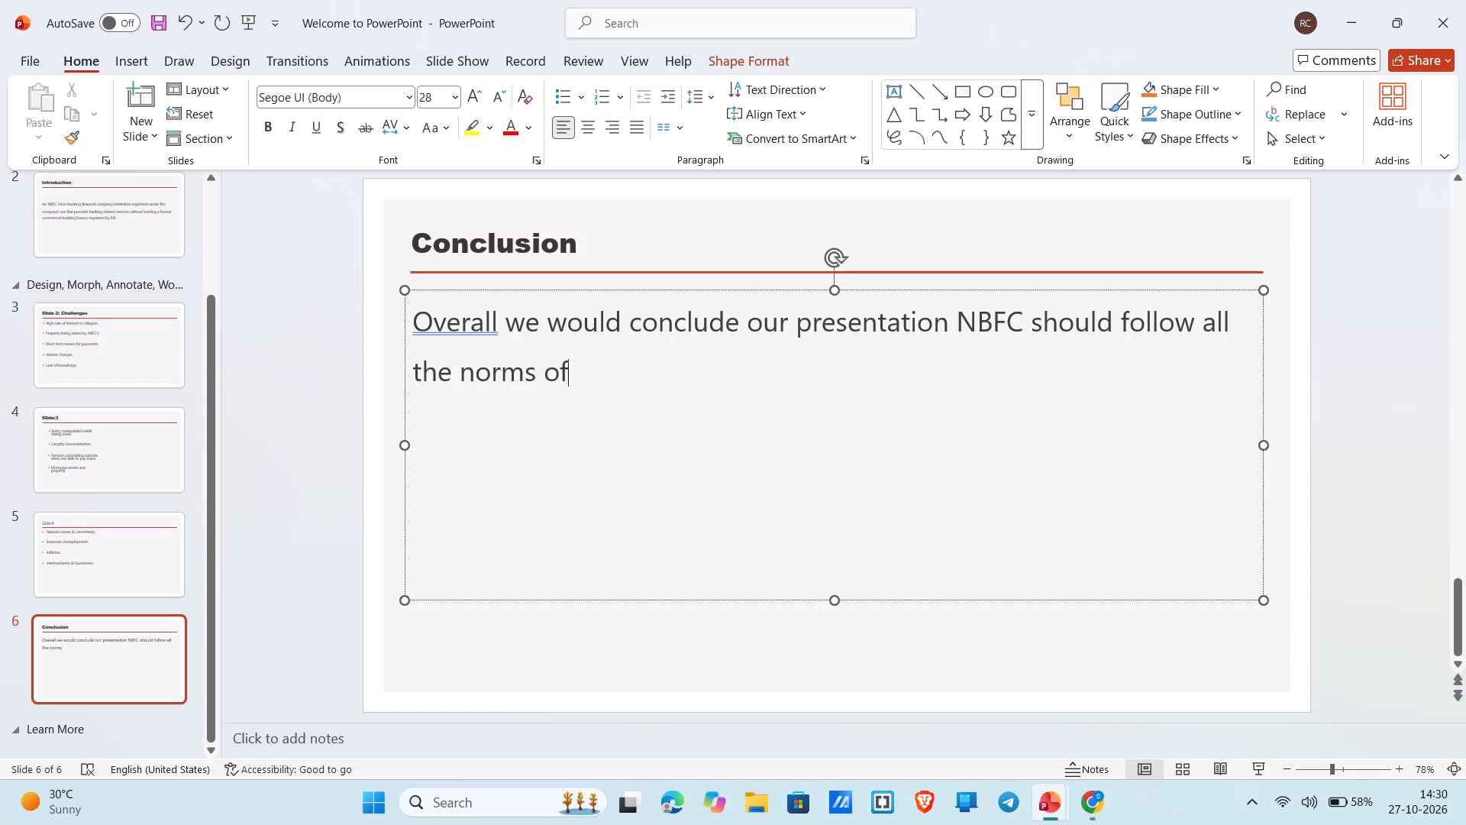
key(space)
key(r)
text(BI)
key(Tab)
key(l)
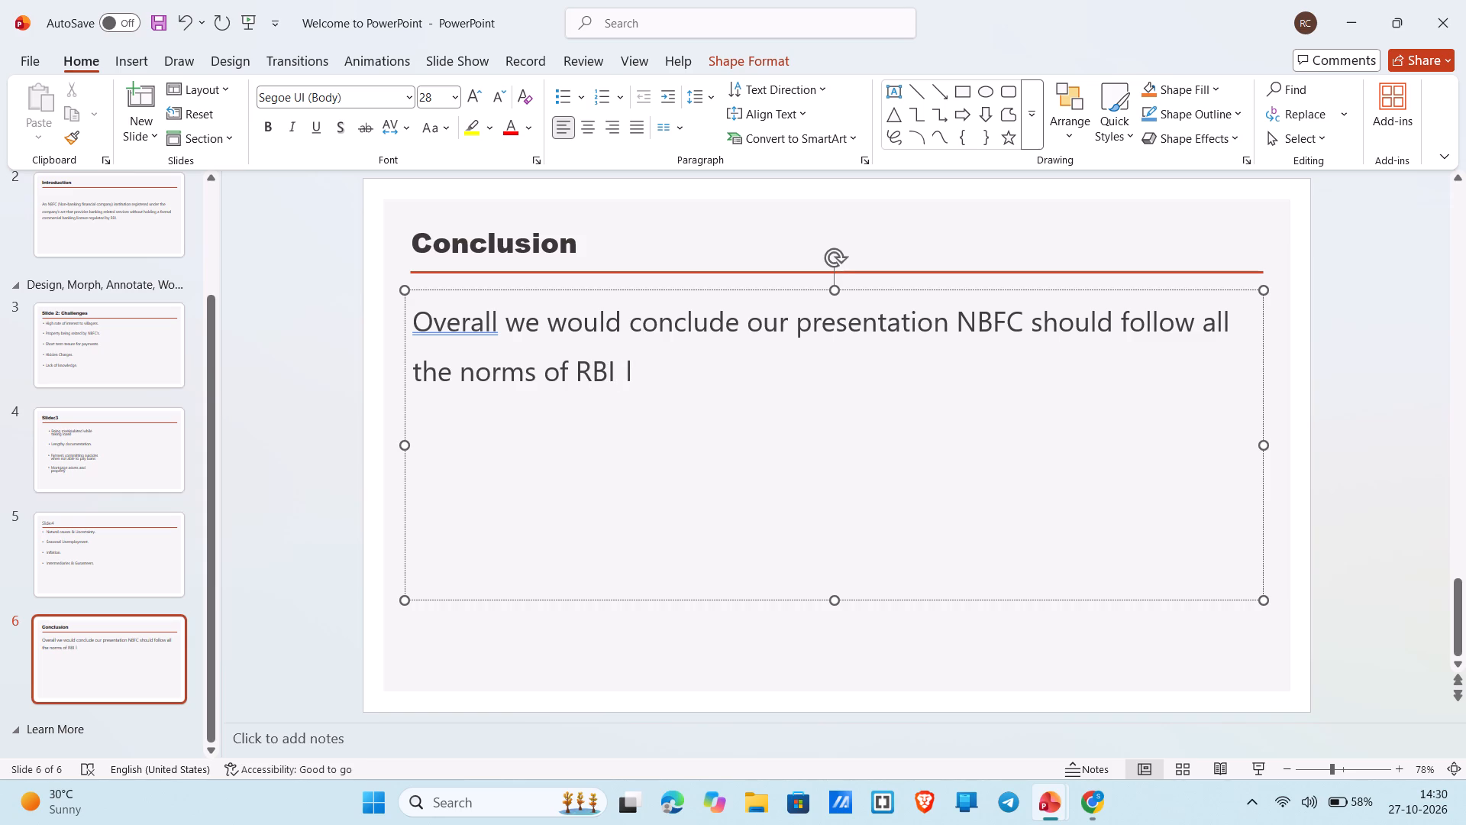
text(ike)
Add "Fair practices" as a new paragraph below the Conclusion slide's opening sentence.
key(Return)
text(fair pravtice)
key(BackSpace)
key(BackSpace)
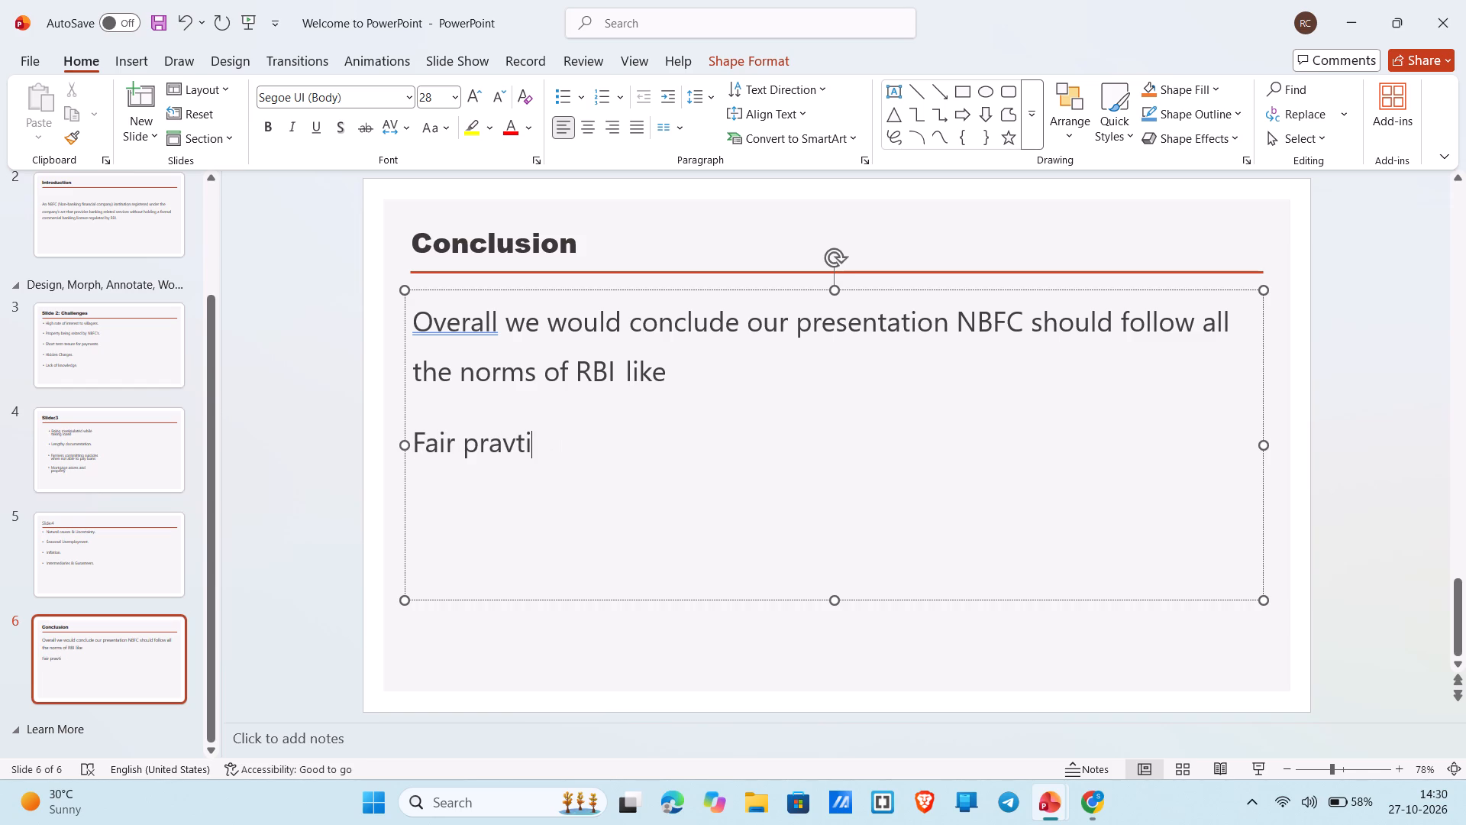
text(]]])
key(BackSpace)
key(BackSpace)
key(BackSpace)
key(BackSpace)
key(BackSpace)
key(BackSpace)
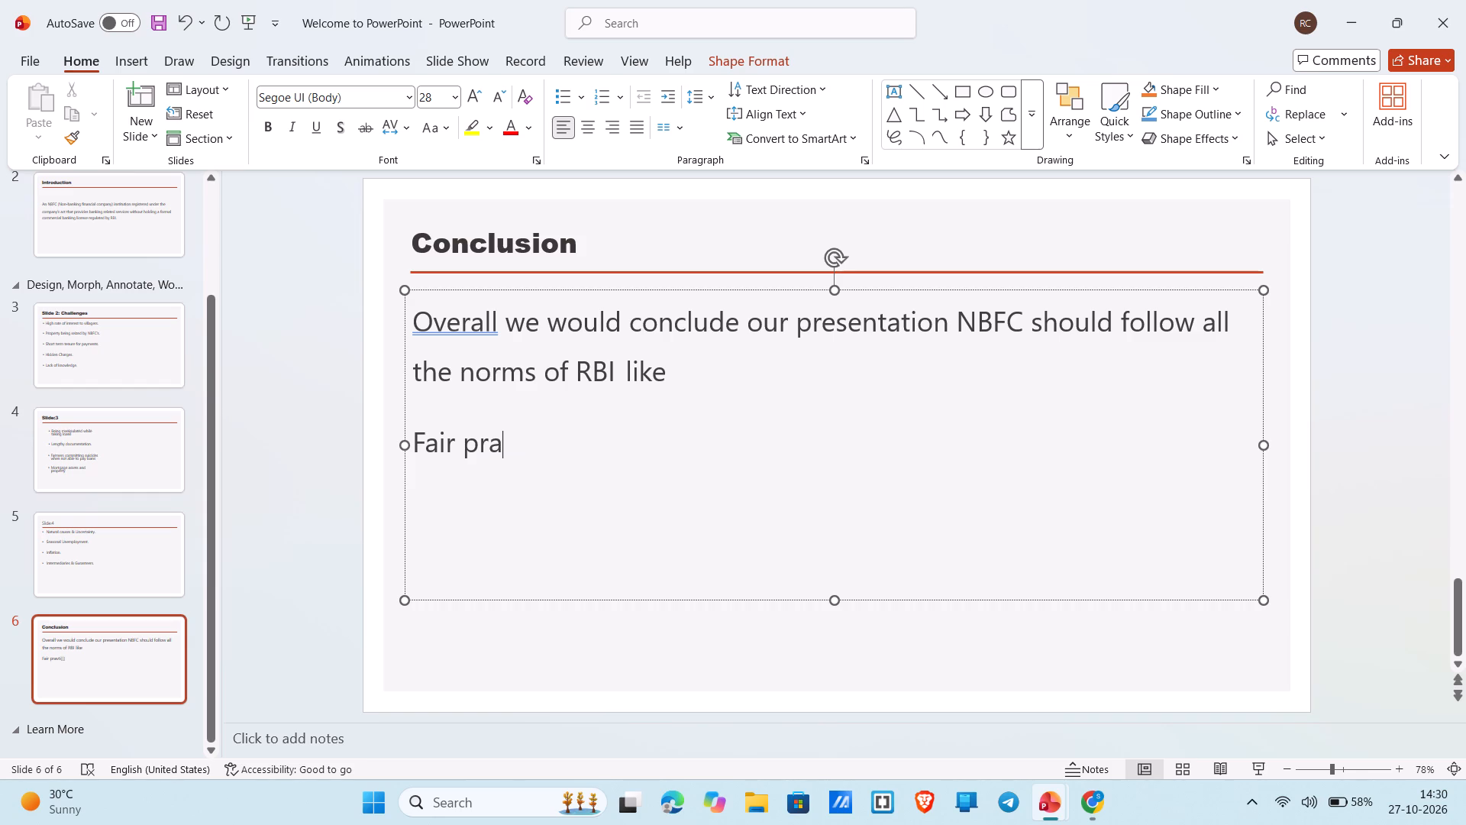
text(ctices)
key(space)
Add "No harresment" as a new paragraph below "Fair practices".
key(Return)
text(no harres)
text(eem)
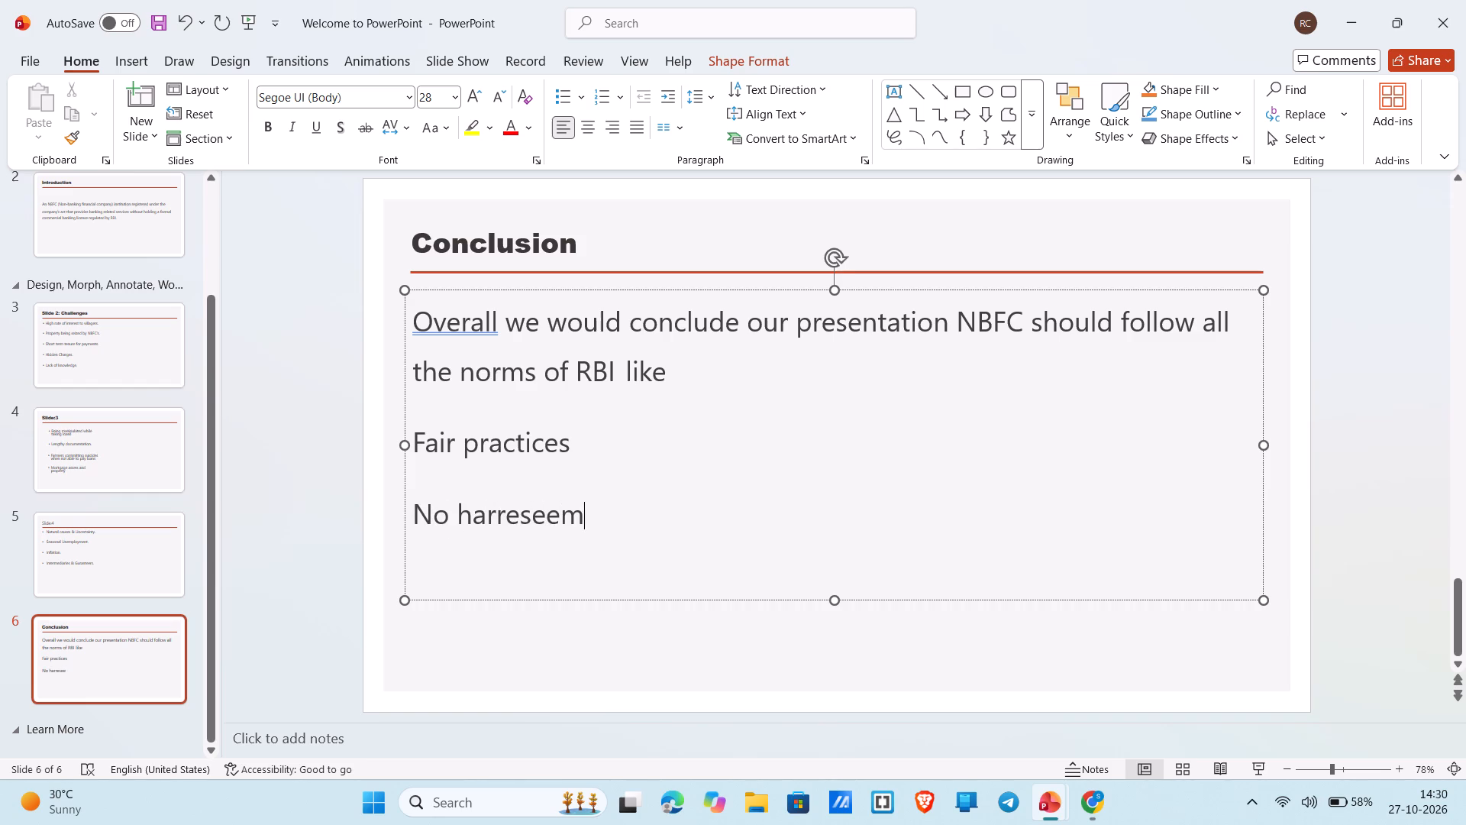
text(\]]\)
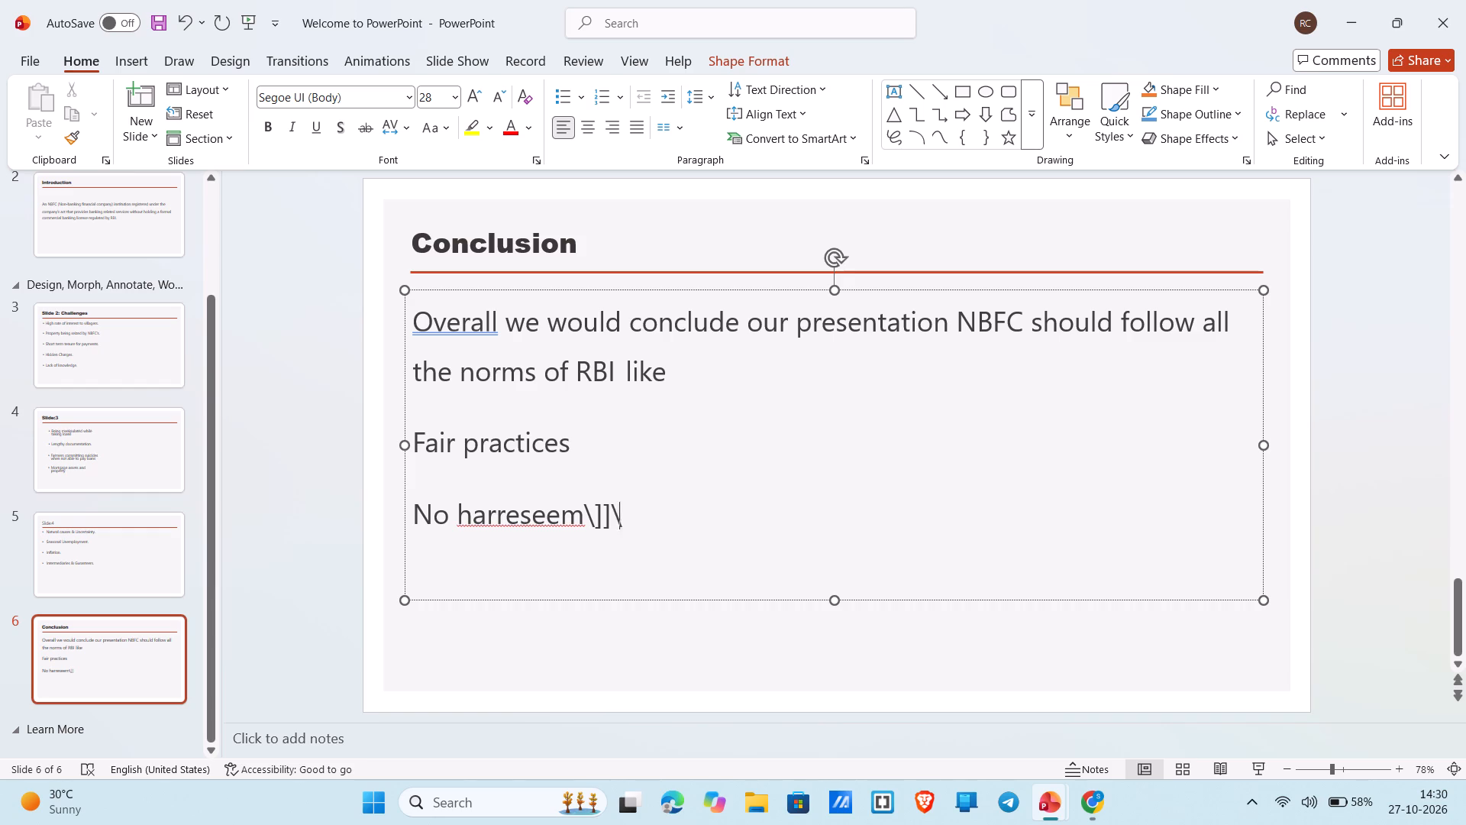
key(BackSpace)
key(BackSpace)
key(BackSpace)
key(BackSpace)
key(BackSpace)
key(BackSpace)
key(BackSpace)
key(e)
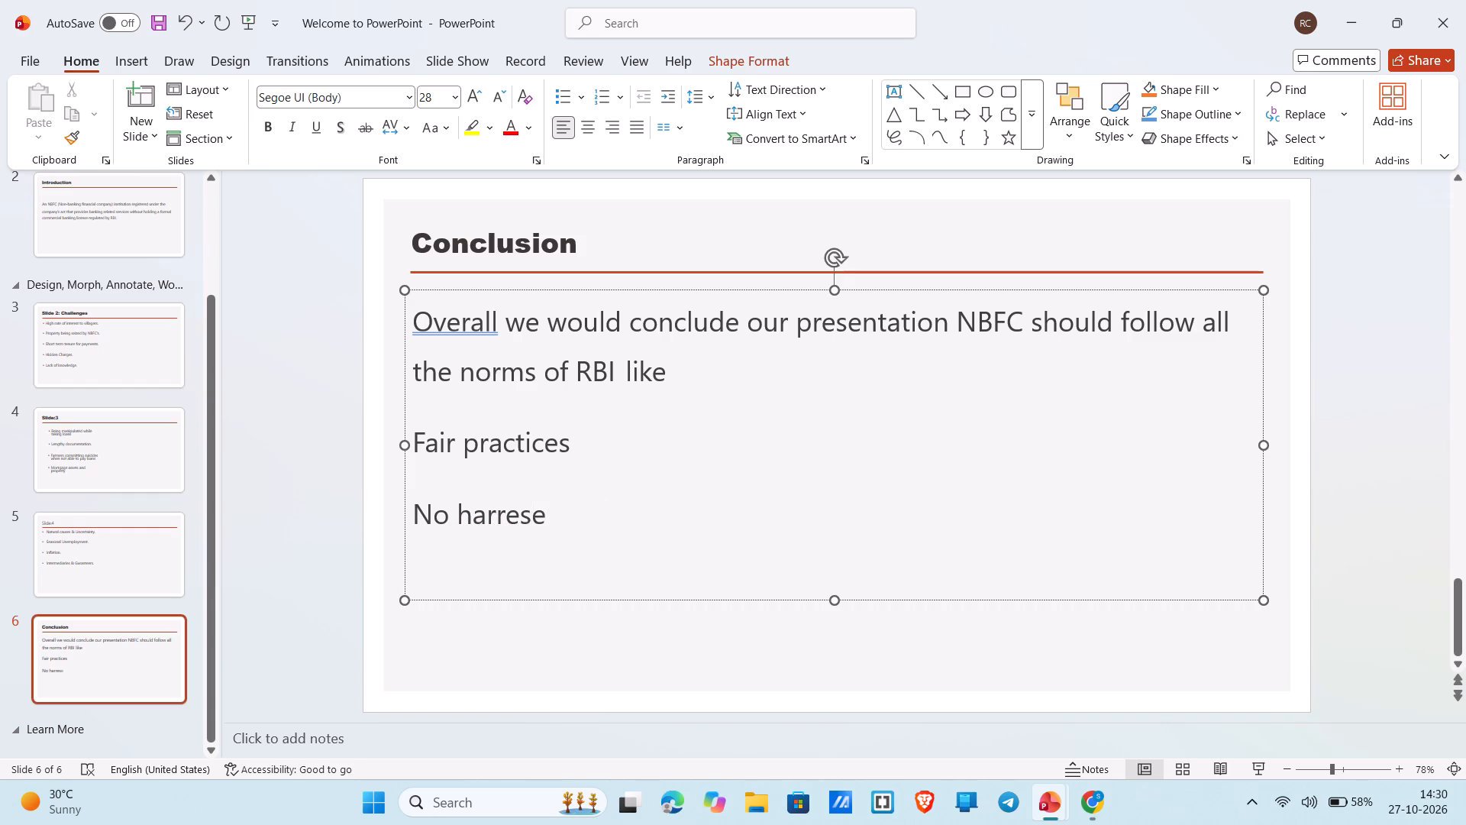
key(BackSpace)
text(ment)
key(space)
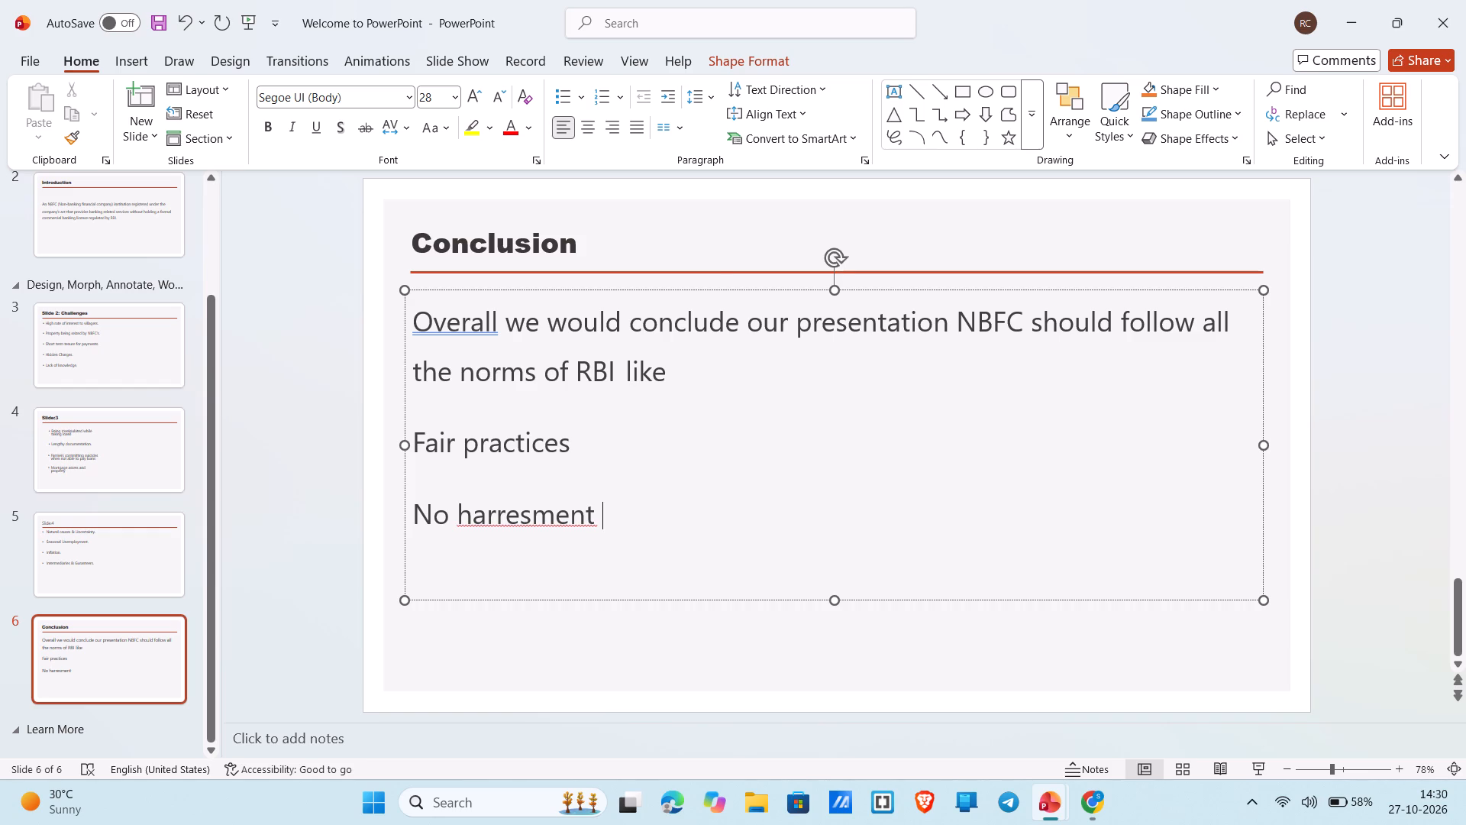
Insert a comma after "Overall" in the Conclusion slide's first sentence, keeping "we would" on the same line.
click(509, 323)
key(BackSpace)
key(comma)
key(Return)
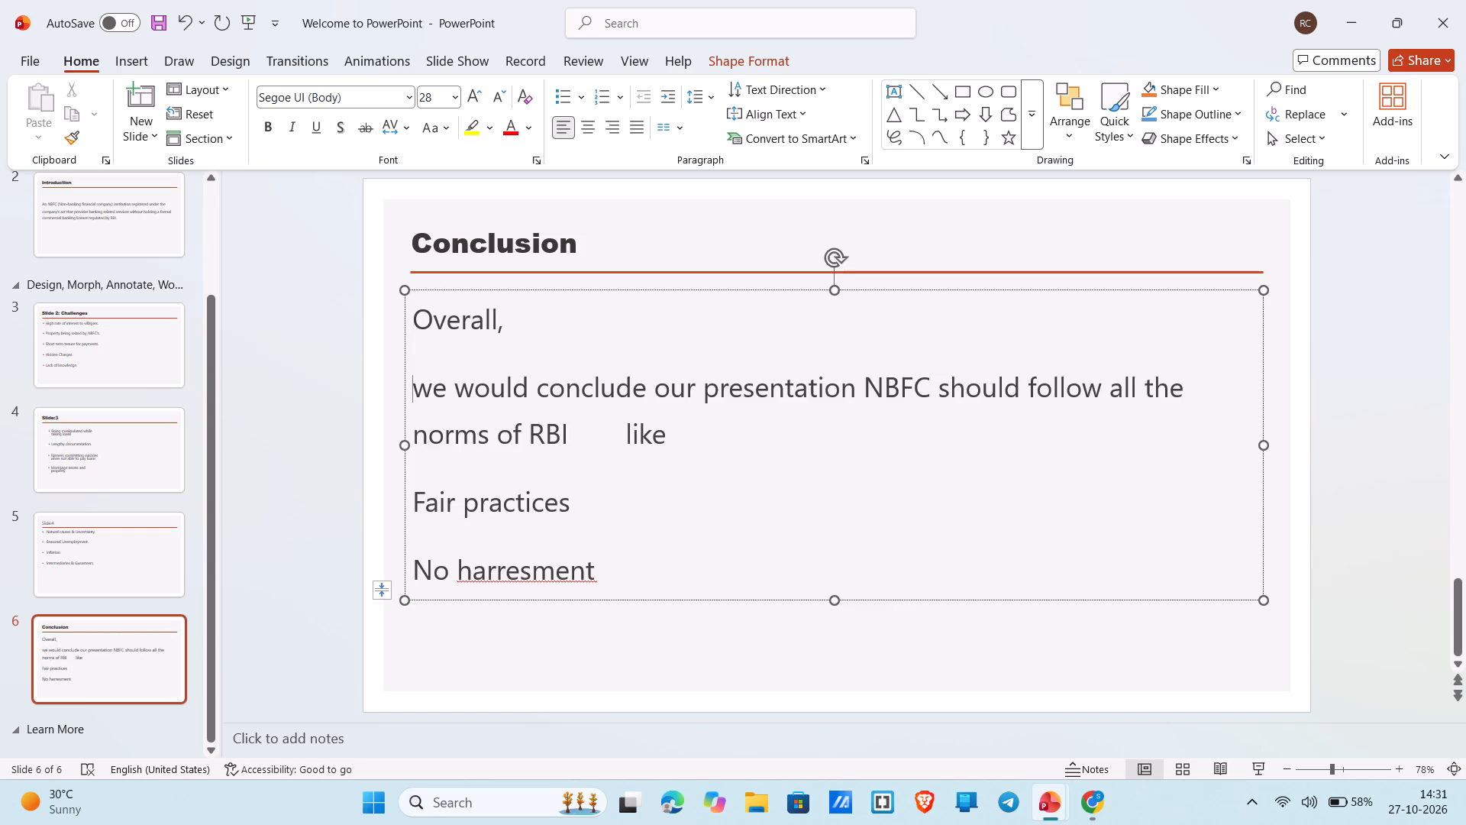
key(BackSpace)
key(space)
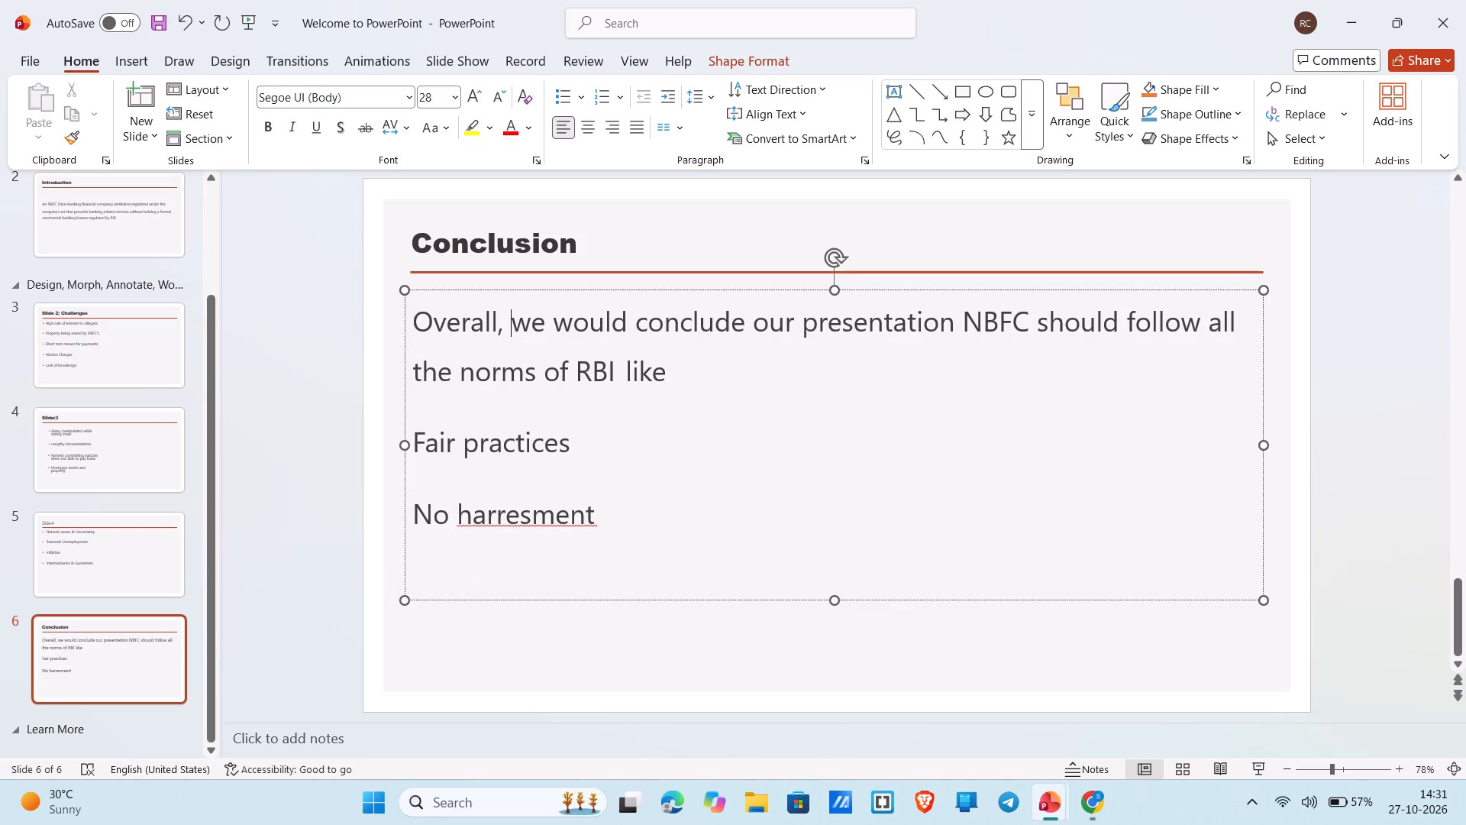
Insert "like to" before "conclude" in the Conclusion slide's first sentence.
click(639, 312)
text(like to)
key(space)
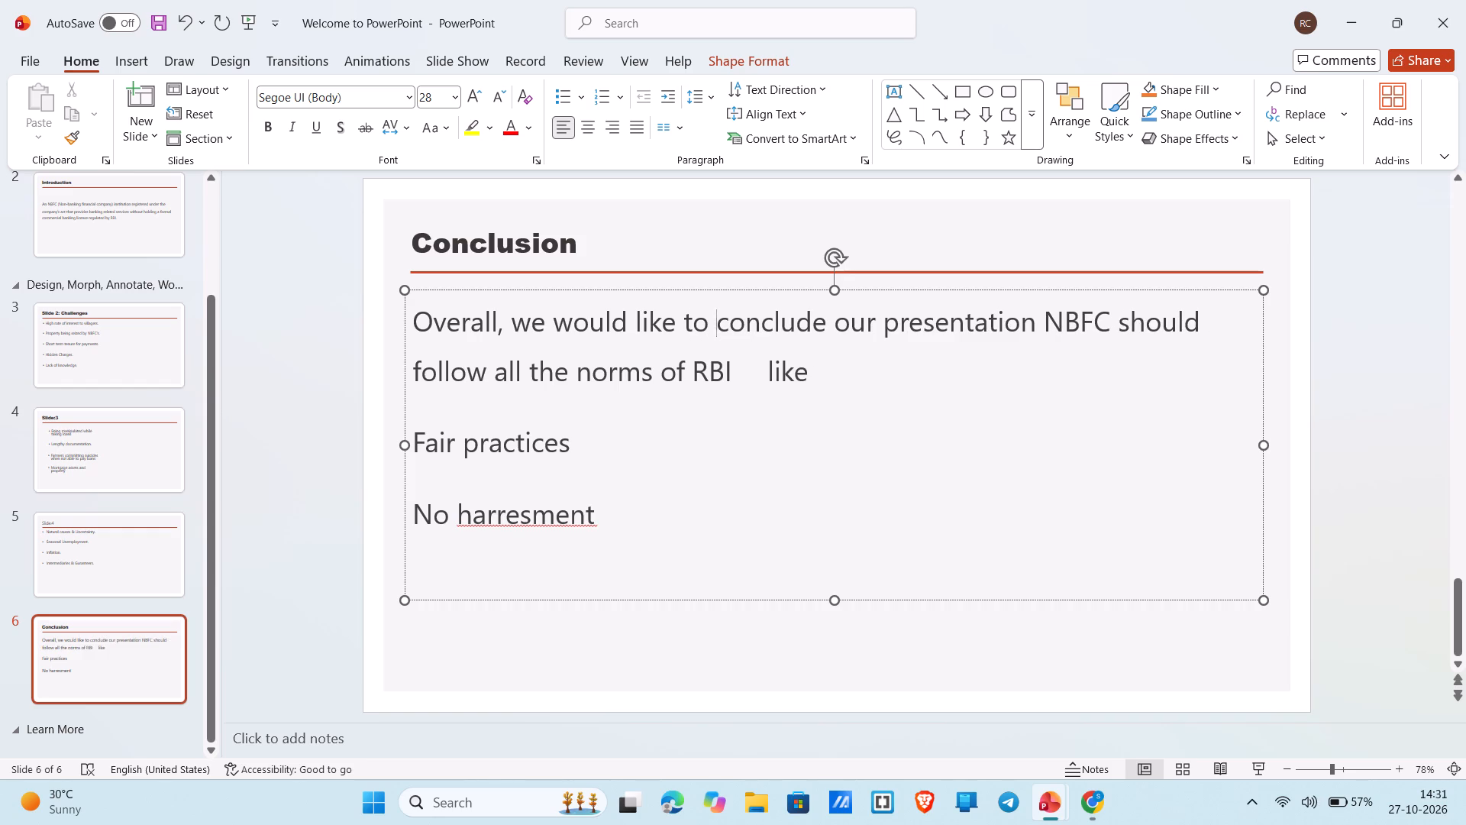
Retype "RBI" in the Conclusion slide's first sentence, leaving a single space before "like".
click(754, 362)
key(BackSpace)
key(BackSpace)
key(BackSpace)
key(BackSpace)
text(Rbi)
key(space)
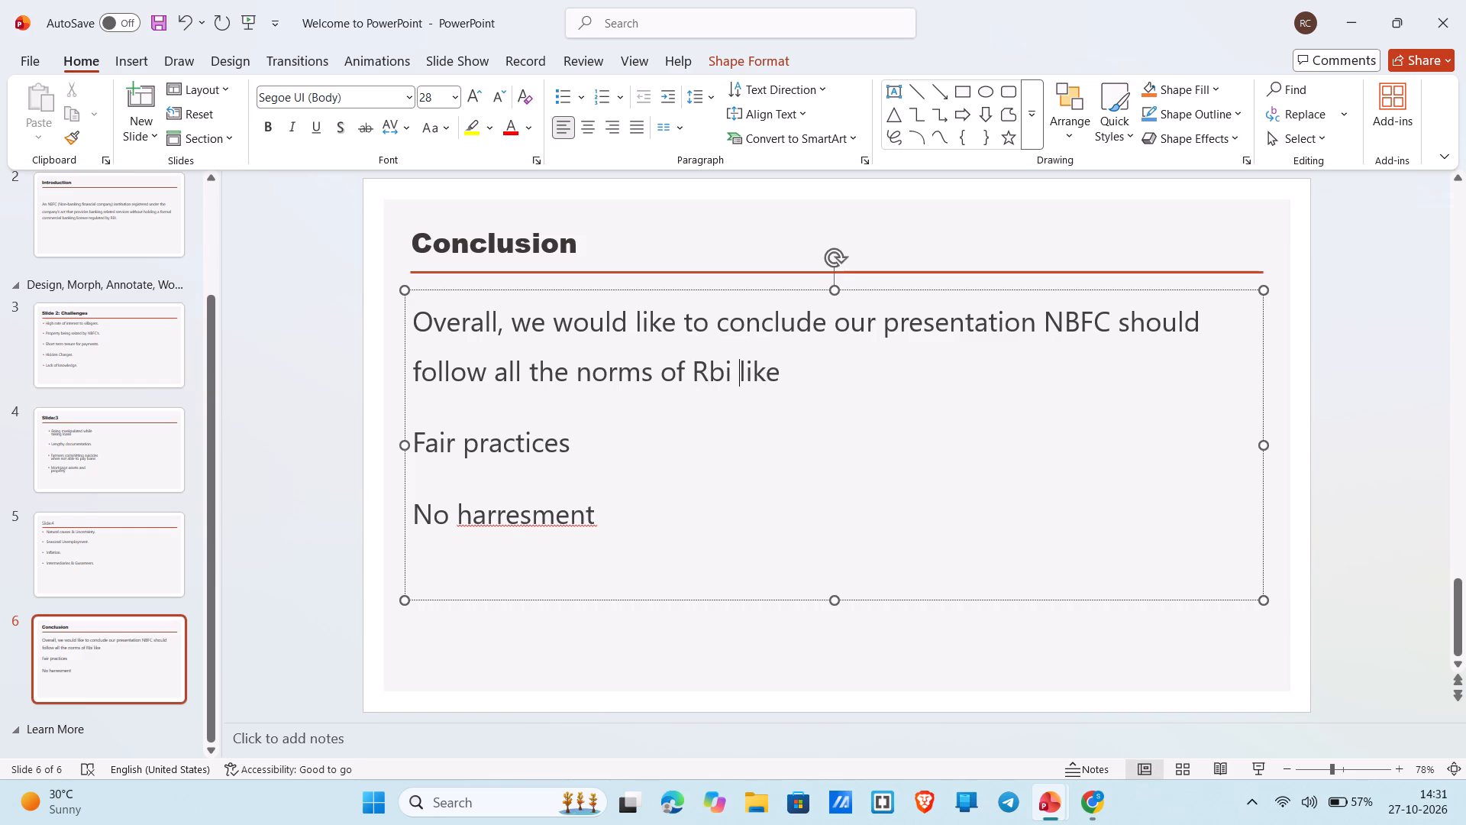
click(651, 435)
click(737, 380)
key(BackSpace)
key(BackSpace)
key(BackSpace)
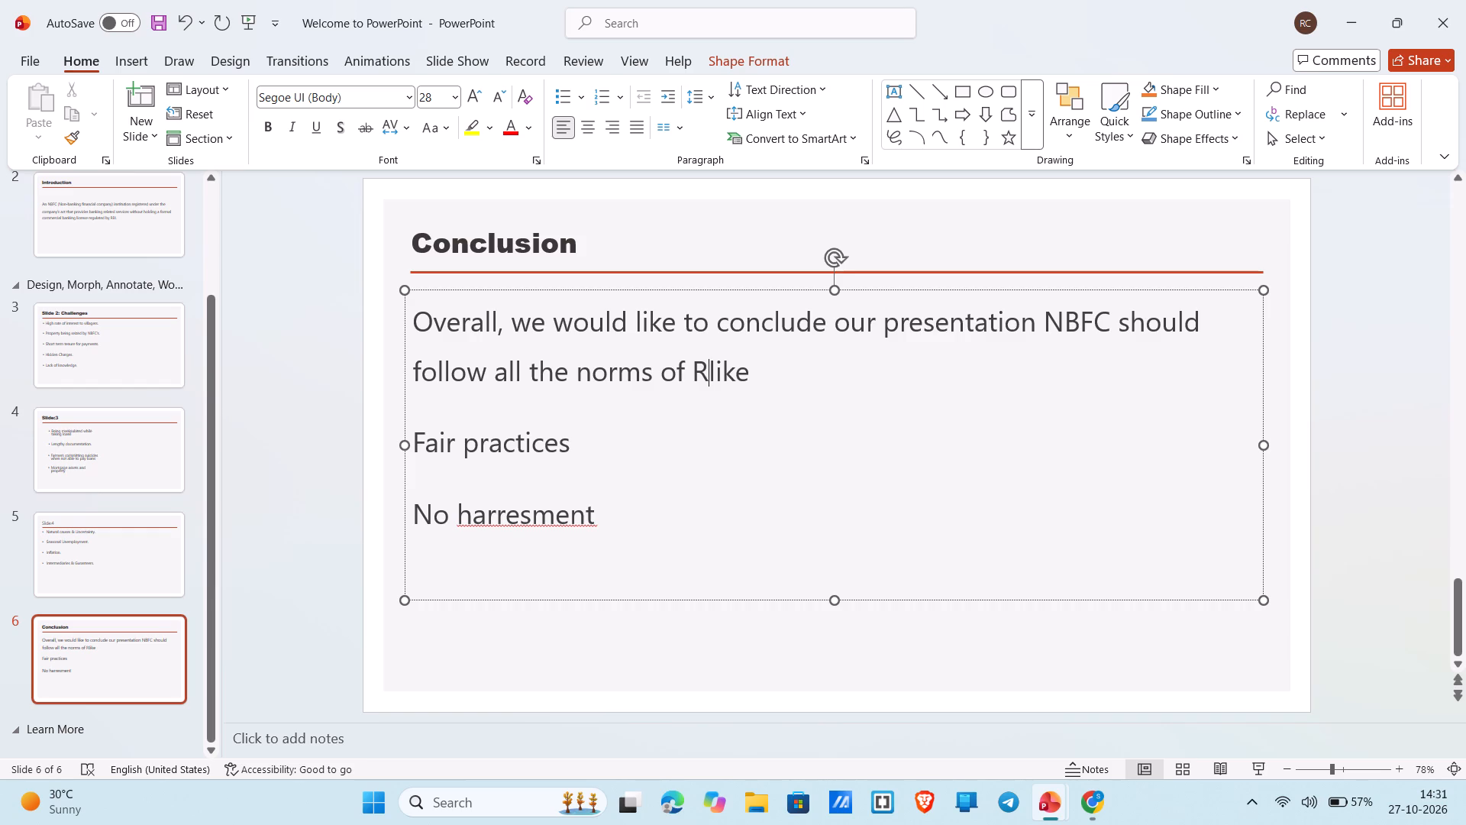
text(BI)
key(space)
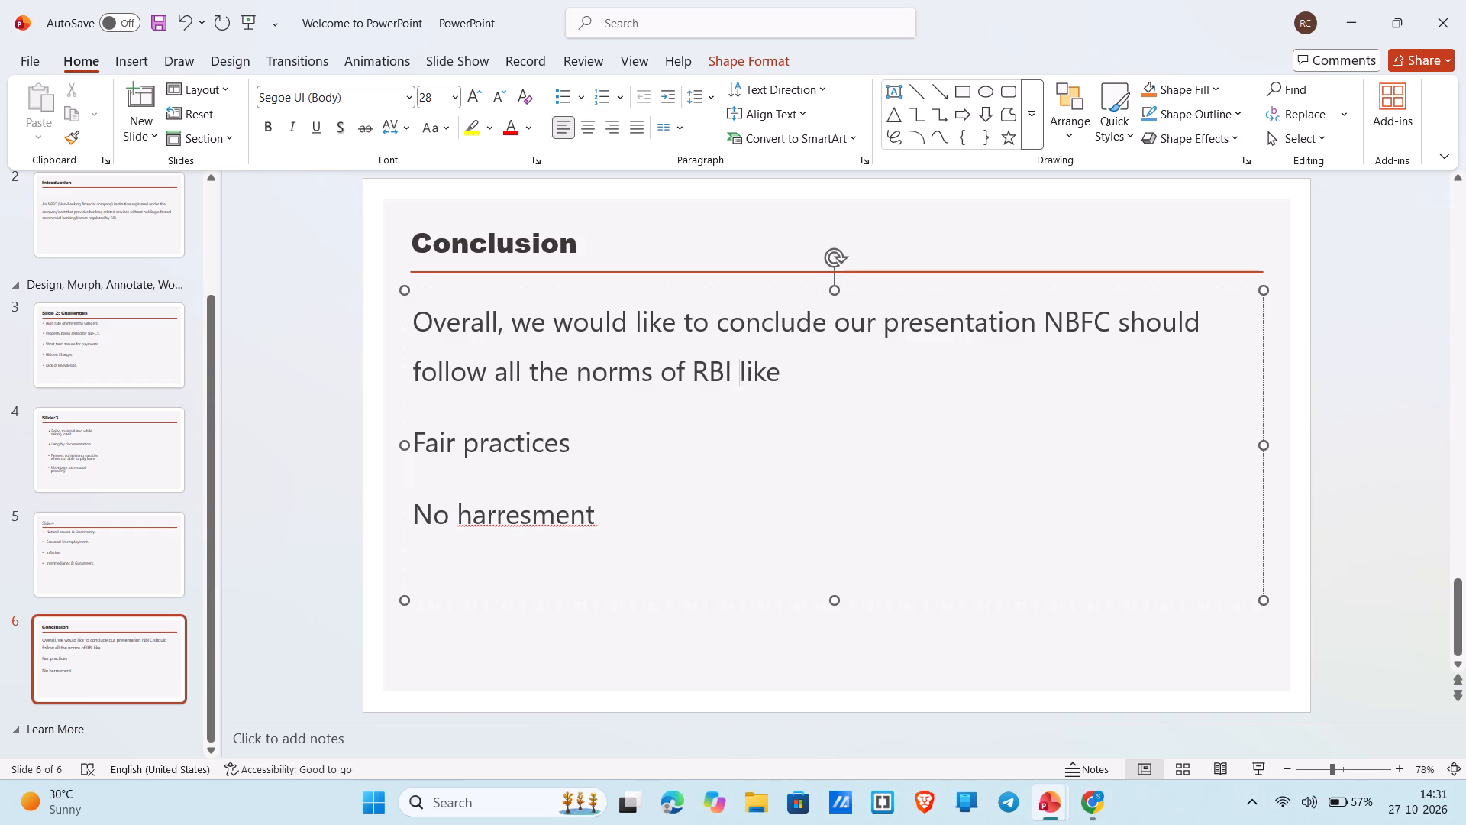
Replace "harresment" with "manipulation" in the Conclusion slide's last paragraph.
click(625, 524)
text(and)
key(space)
key(BackSpace)
key(BackSpace)
key(BackSpace)
key(BackSpace)
key(BackSpace)
key(BackSpace)
key(BackSpace)
key(BackSpace)
key(BackSpace)
key(BackSpace)
key(BackSpace)
key(BackSpace)
key(BackSpace)
key(BackSpace)
key(BackSpace)
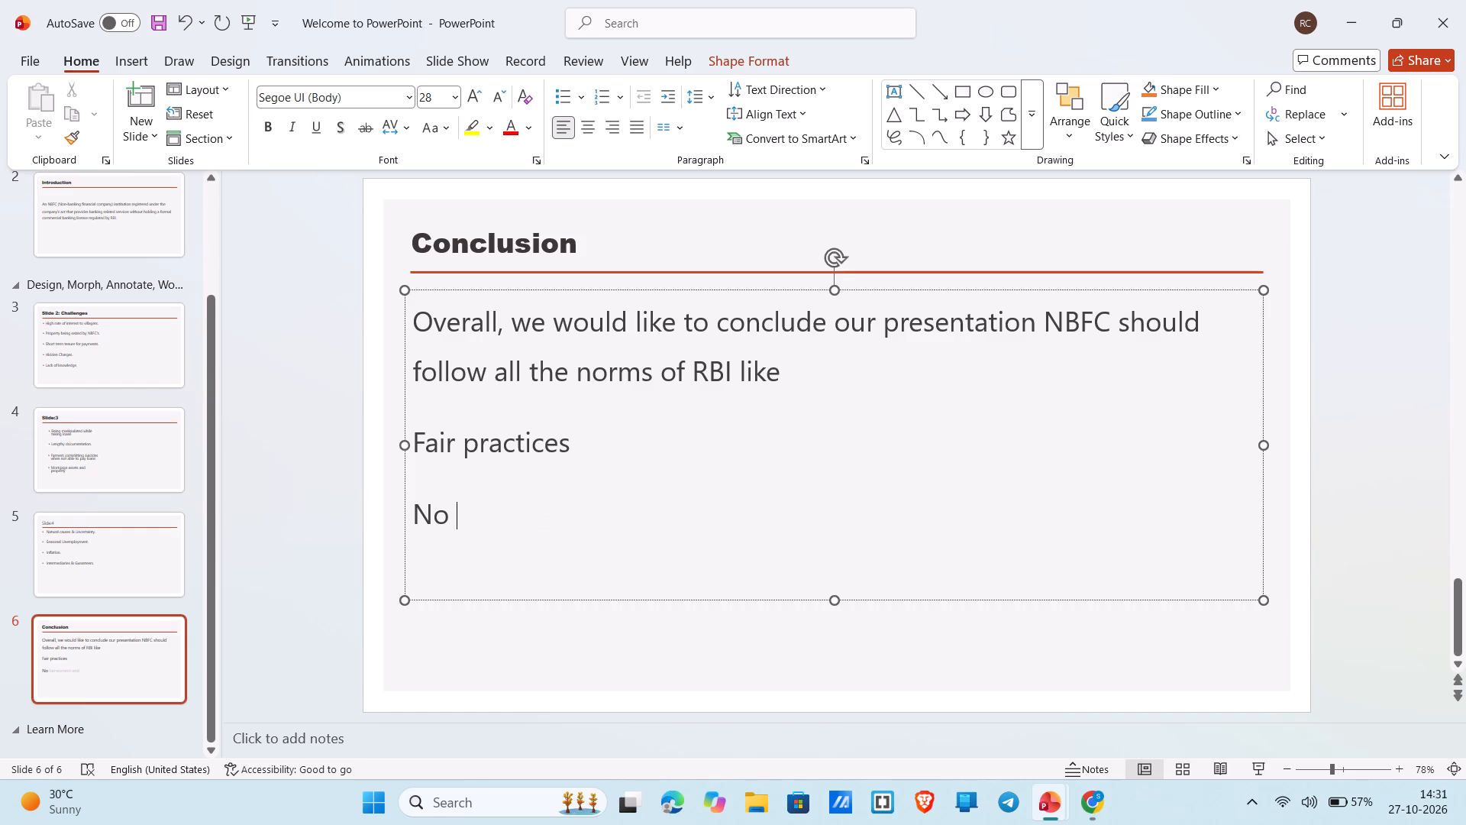
text(manu)
key(BackSpace)
text(ipulation)
key(space)
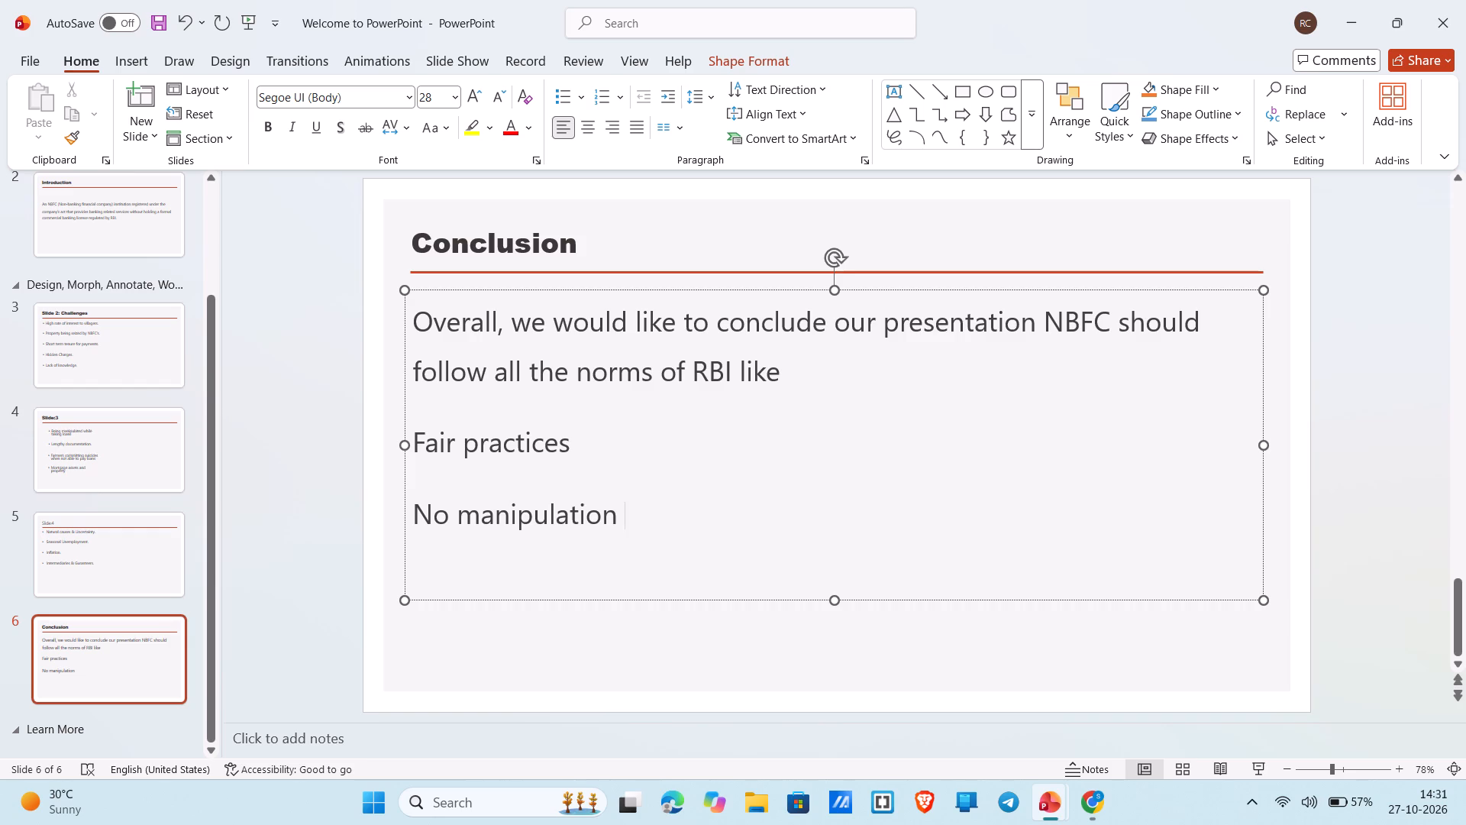
Insert "by suggesting that" between "presentation" and "NBFC" in the Conclusion slide's first sentence.
click(1039, 319)
key(space)
text(by)
key(space)
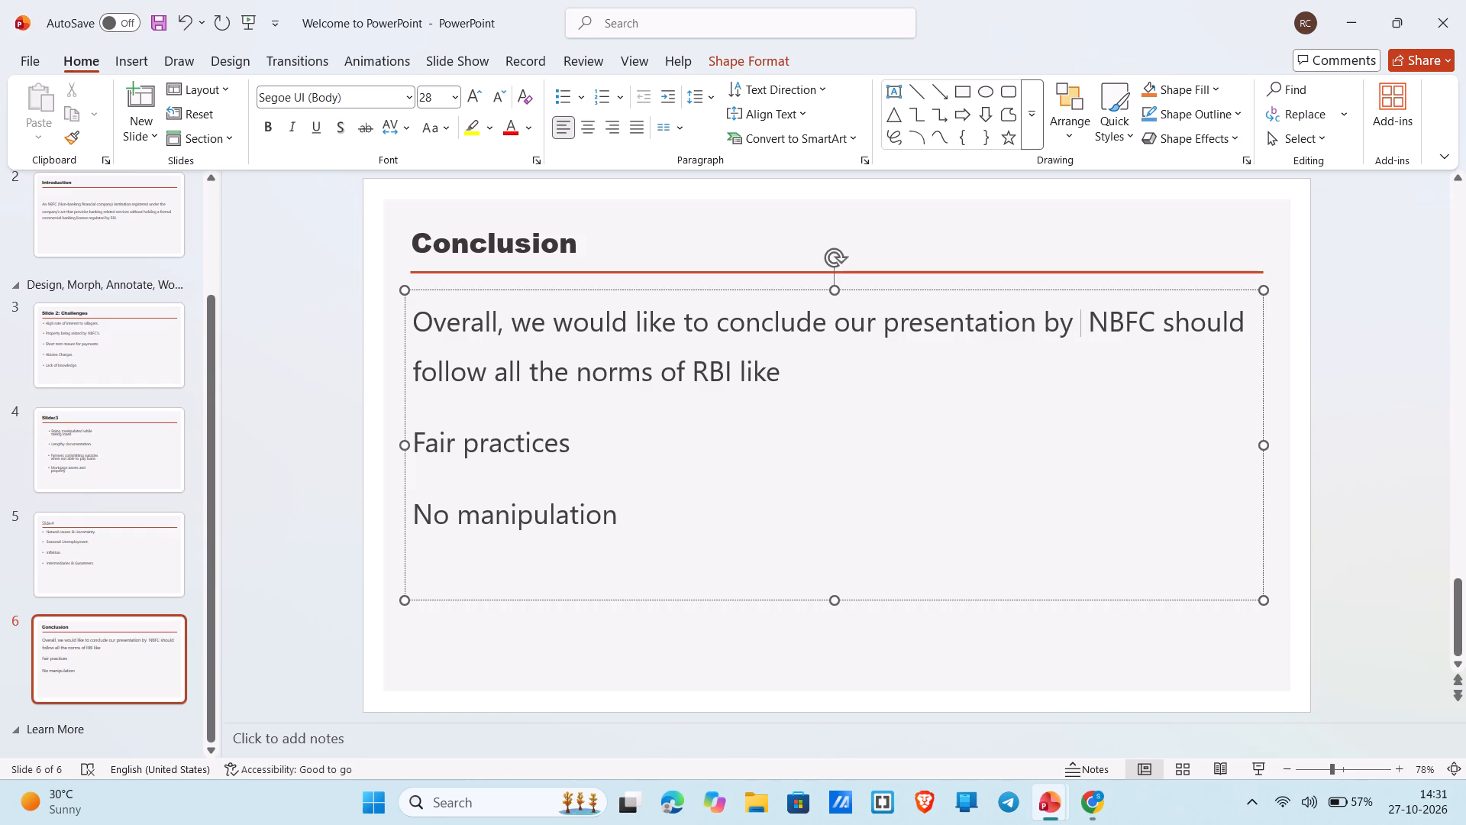
text(suggesting)
key(space)
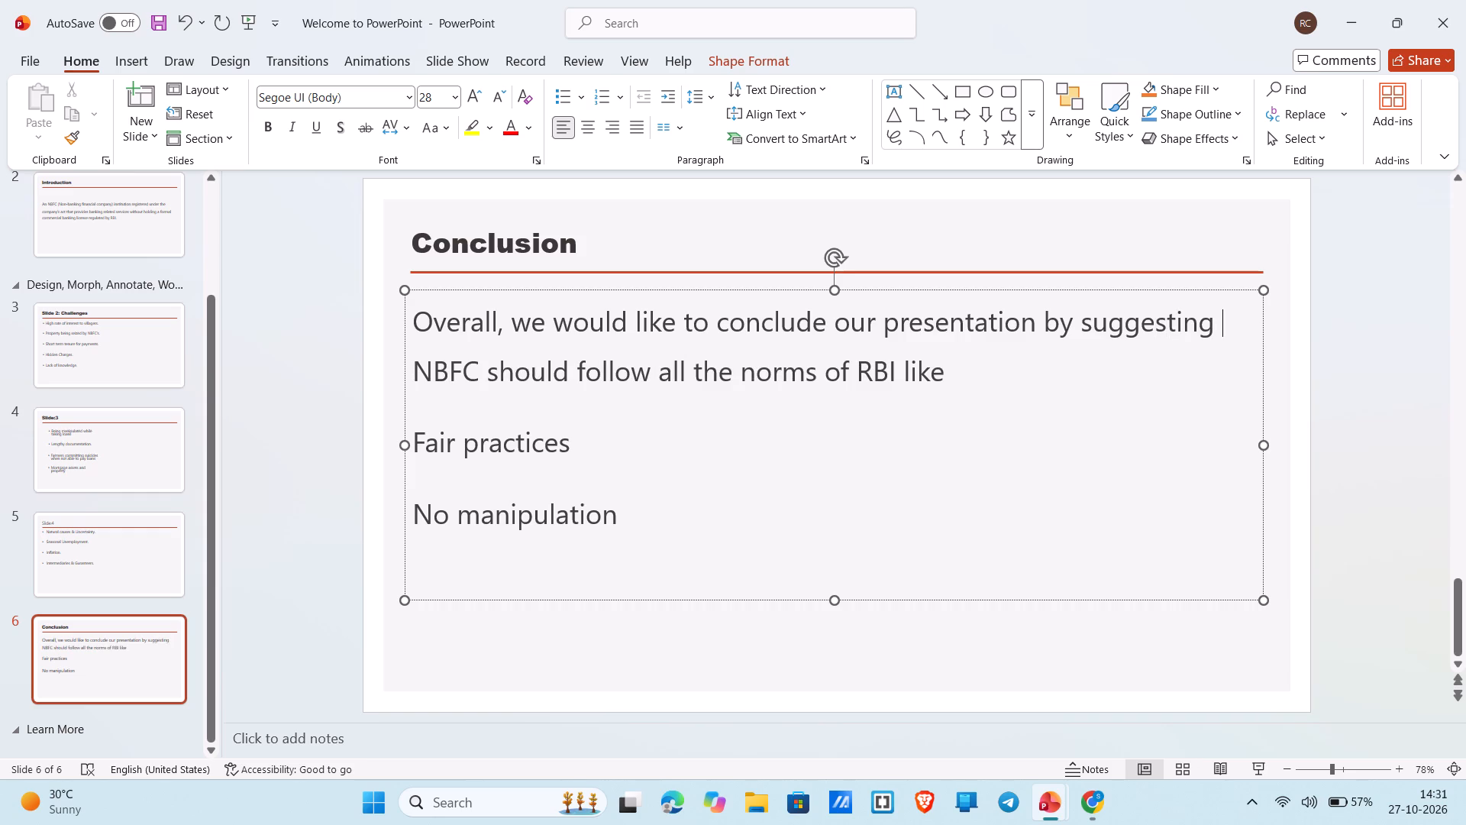
text(that)
key(space)
key(BackSpace)
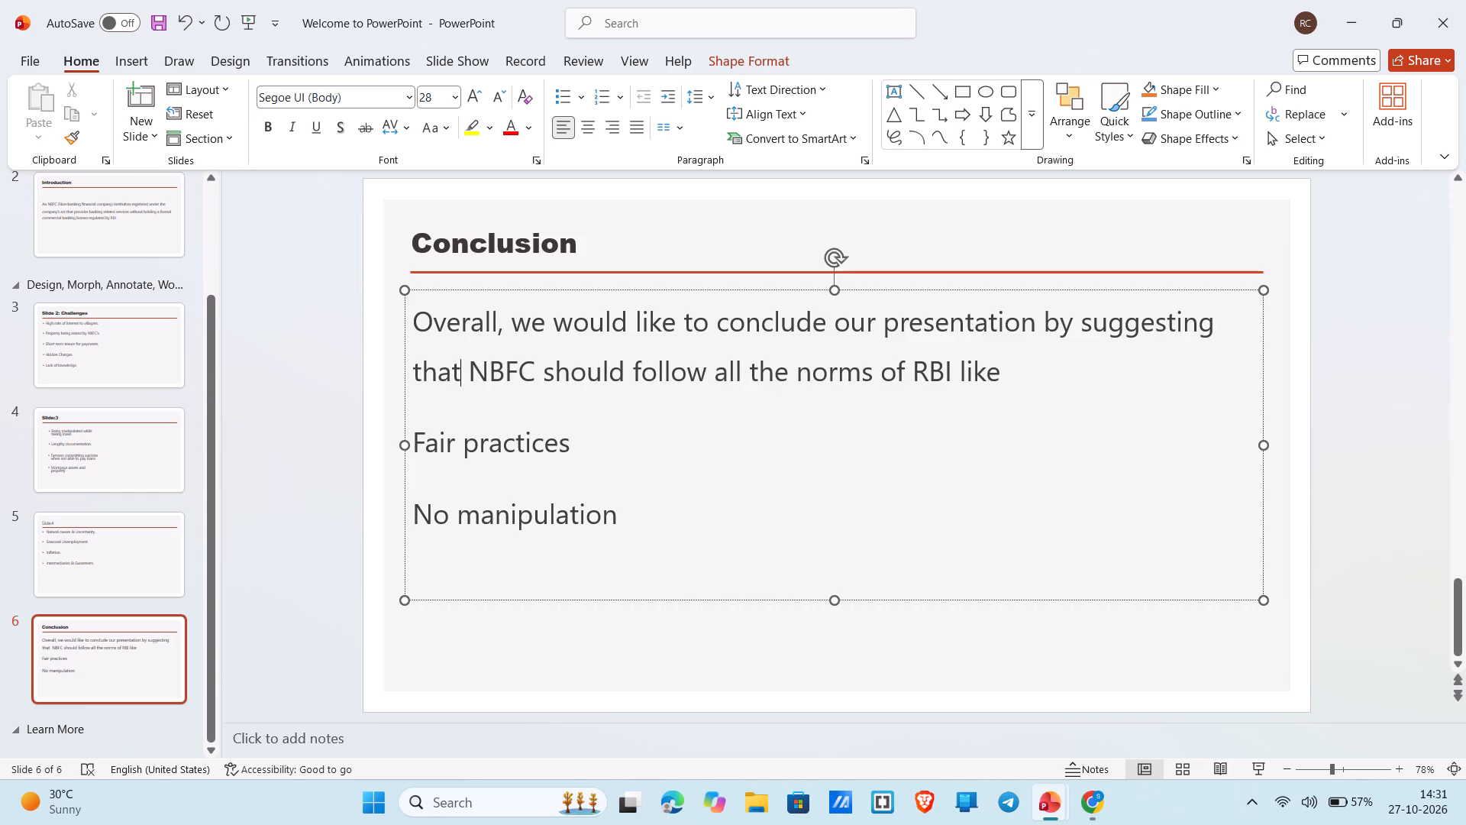
Change "NBFC" to "NBFC's" in the Conclusion slide's first sentence.
click(545, 357)
key(BackSpace)
text('s)
key(space)
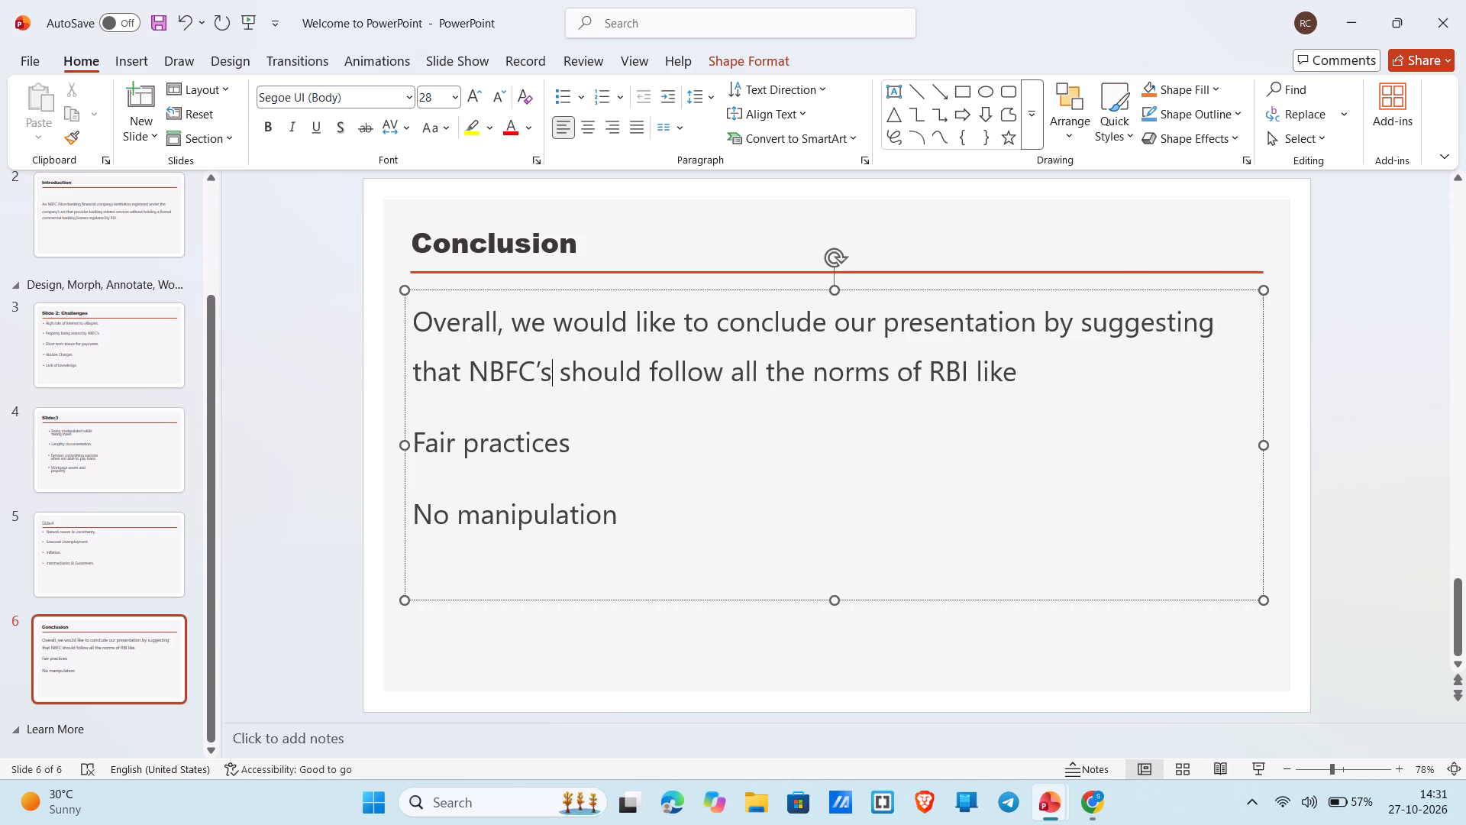
Replace "like" at the end of the Conclusion slide's first sentence with "are as follows:".
click(1025, 370)
key(BackSpace)
key(BackSpace)
key(BackSpace)
key(BackSpace)
text(are as follows)
key(semicolon)
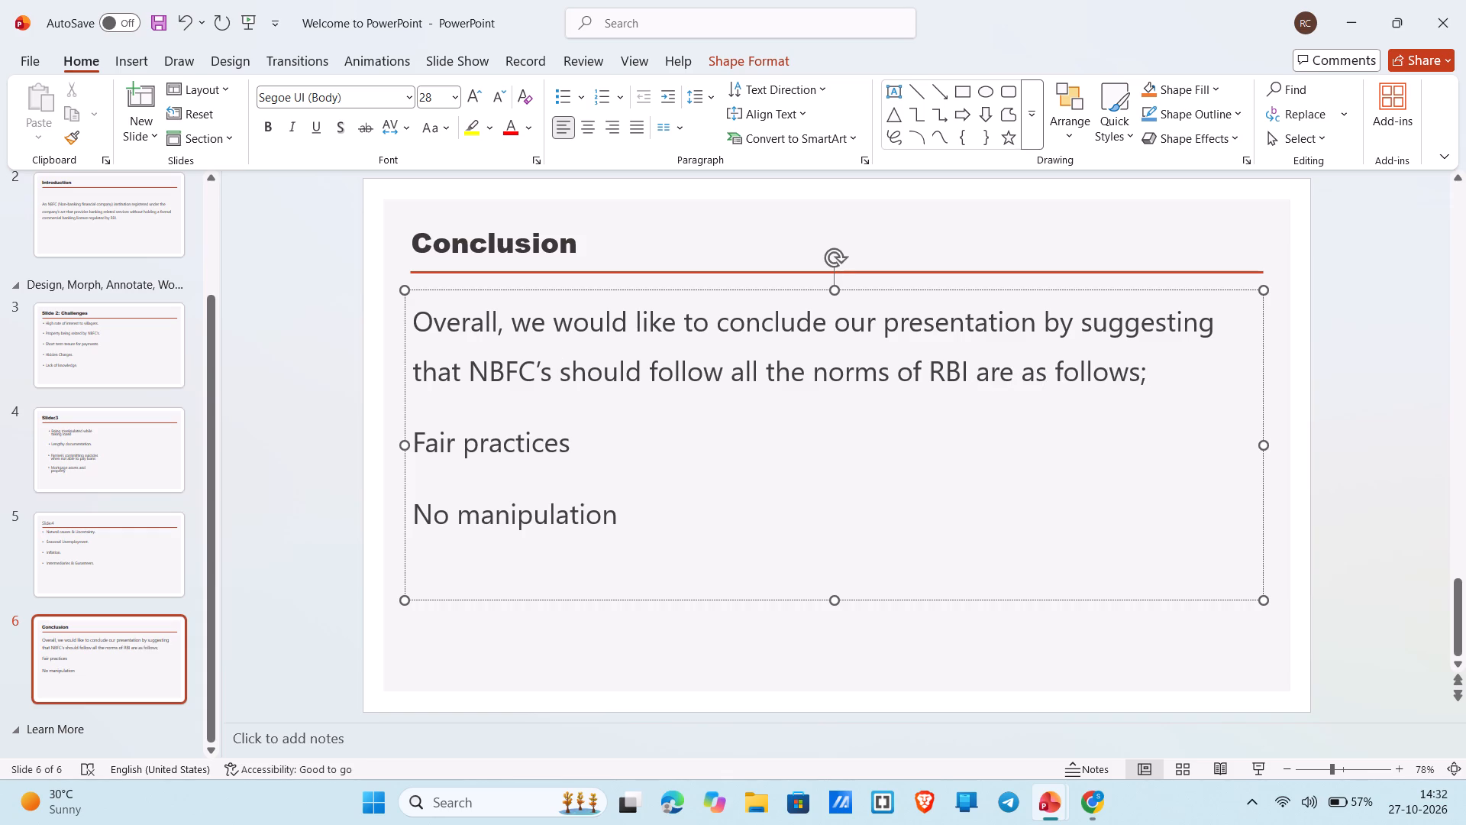
key(BackSpace)
key(shift+colon)
Format the "Fair practices" paragraph on the Conclusion slide as a bullet point.
drag(580, 461, 428, 458)
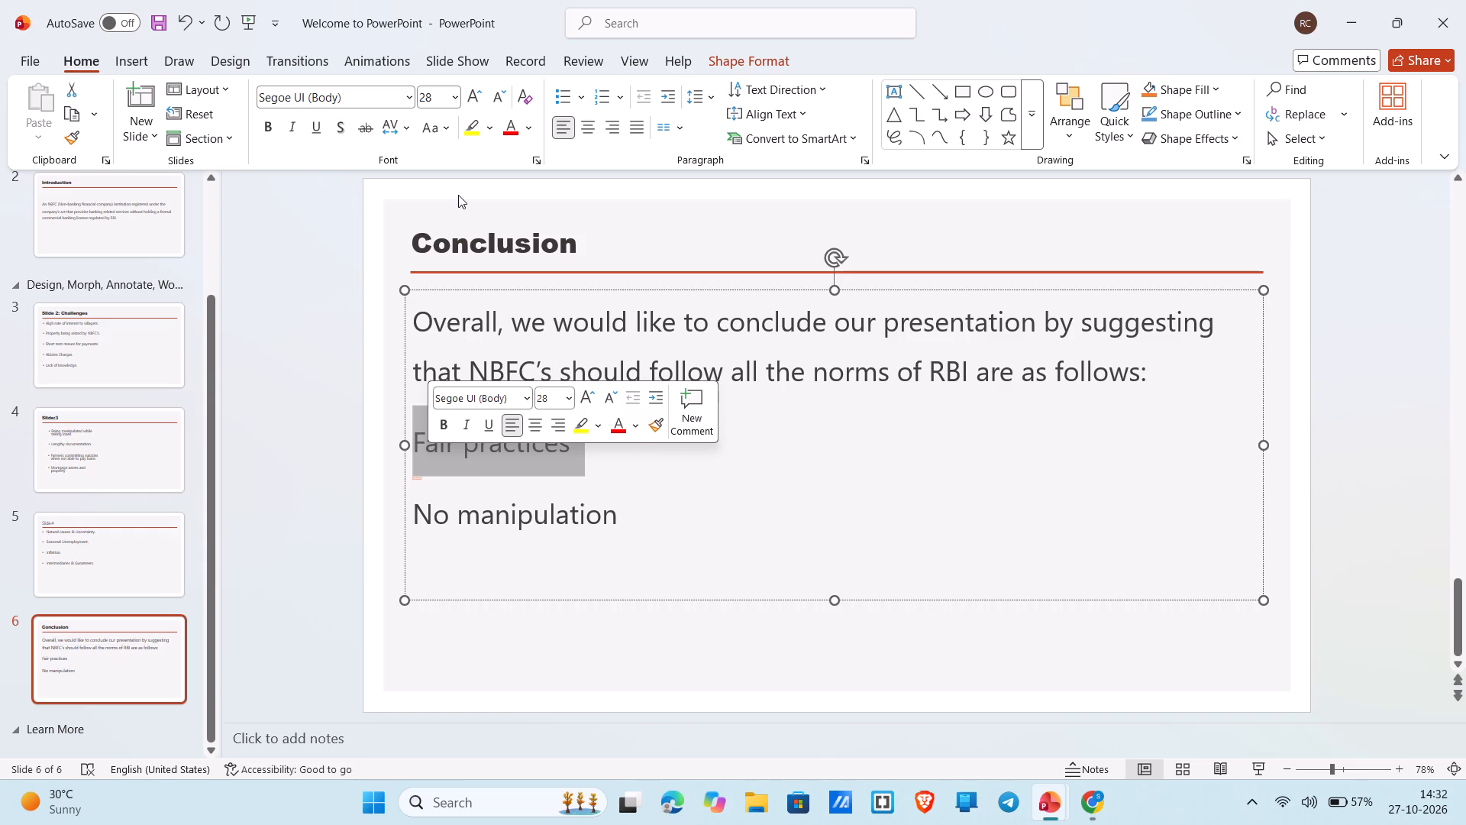
drag(555, 96, 469, 390)
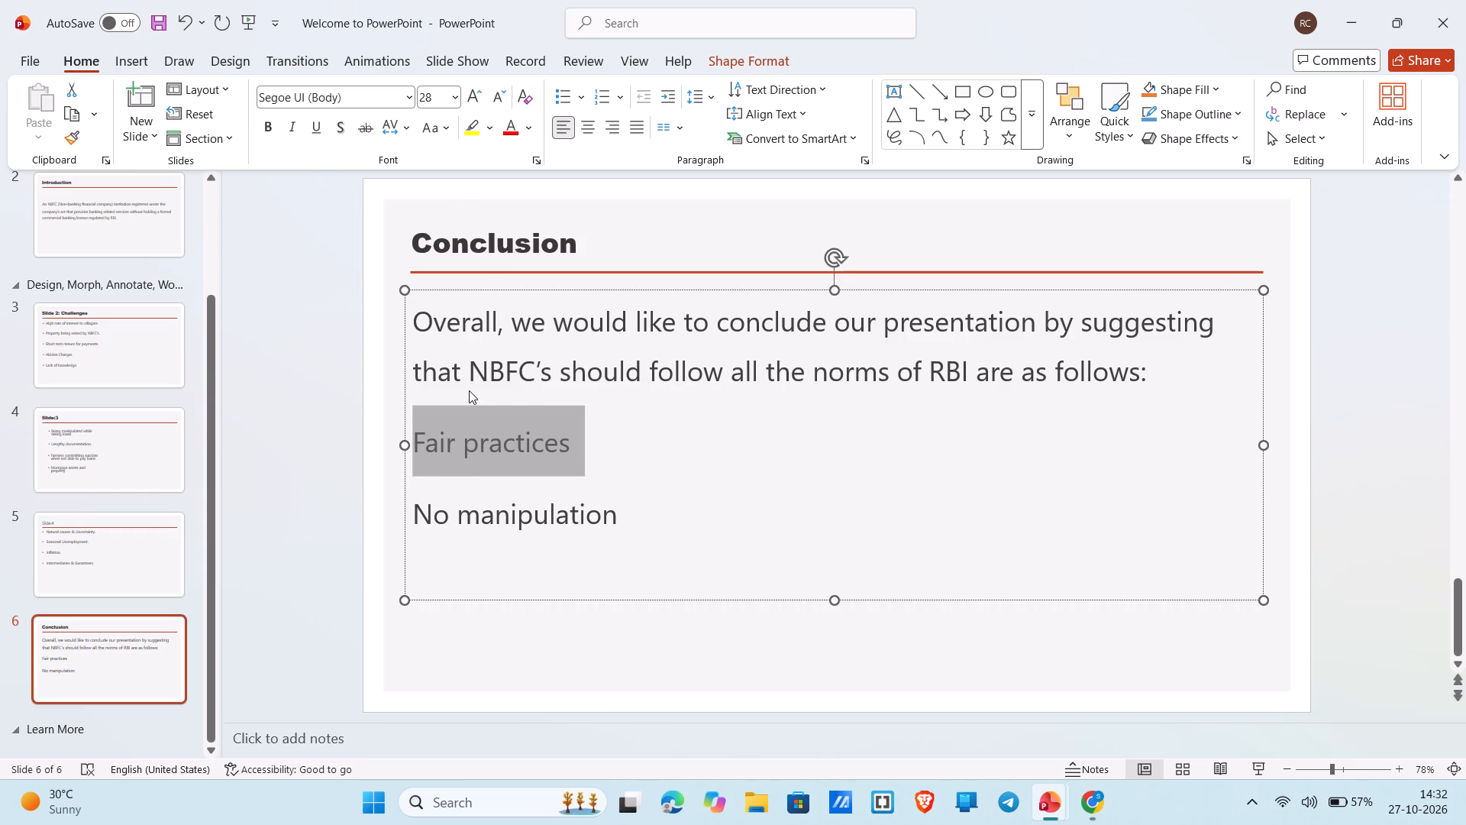
drag(469, 390, 562, 111)
click(560, 89)
click(614, 456)
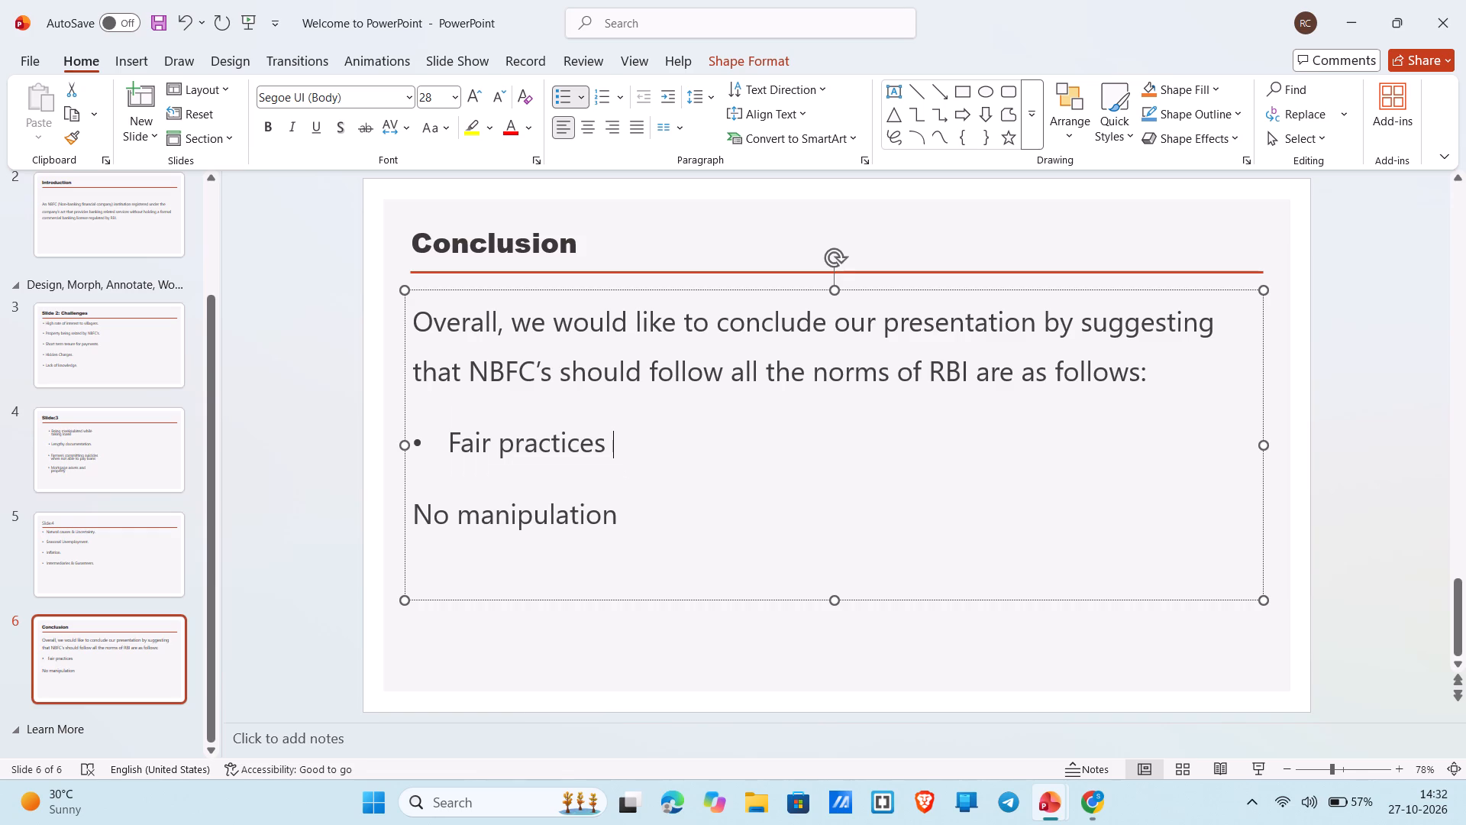
End "No manipulation" with a period and add "No harrassement" as a new paragraph below it.
click(619, 519)
key(period)
key(Return)
text(No)
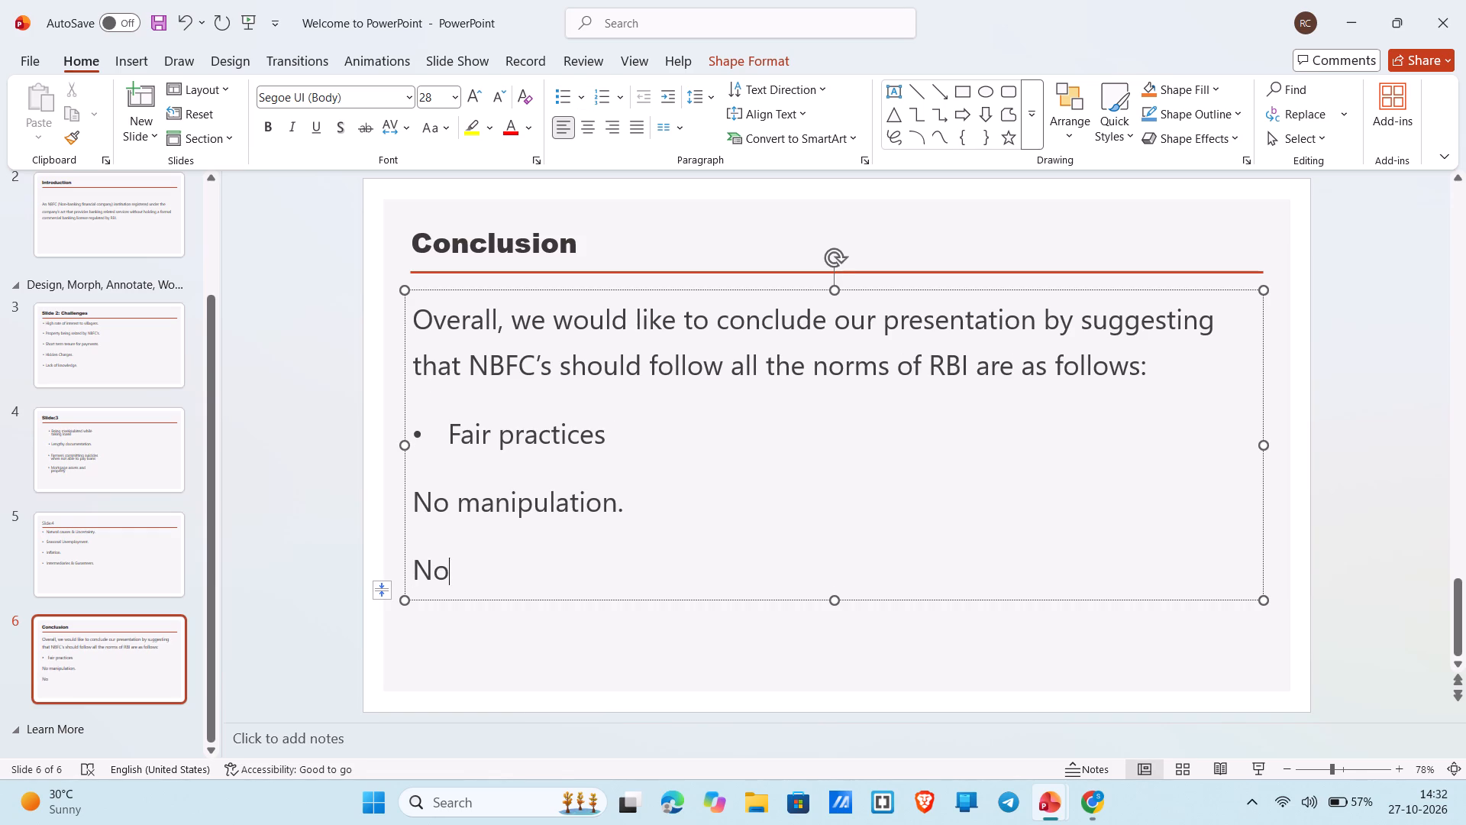
key(space)
text(harrassement)
key(space)
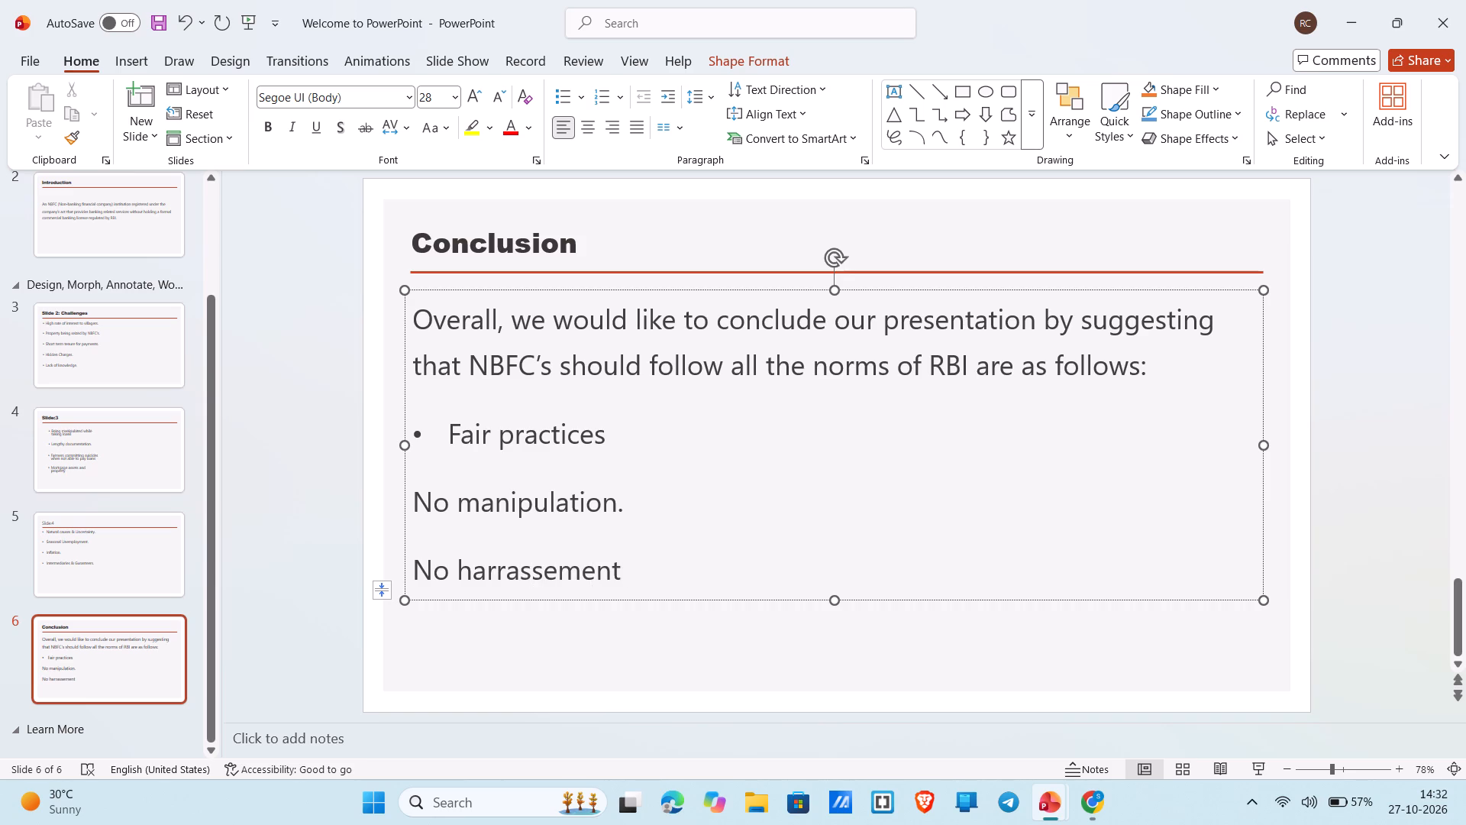
Correct the spelling in the Conclusion slide's last paragraph to "No harassment" and end it with a period.
double_click(545, 568)
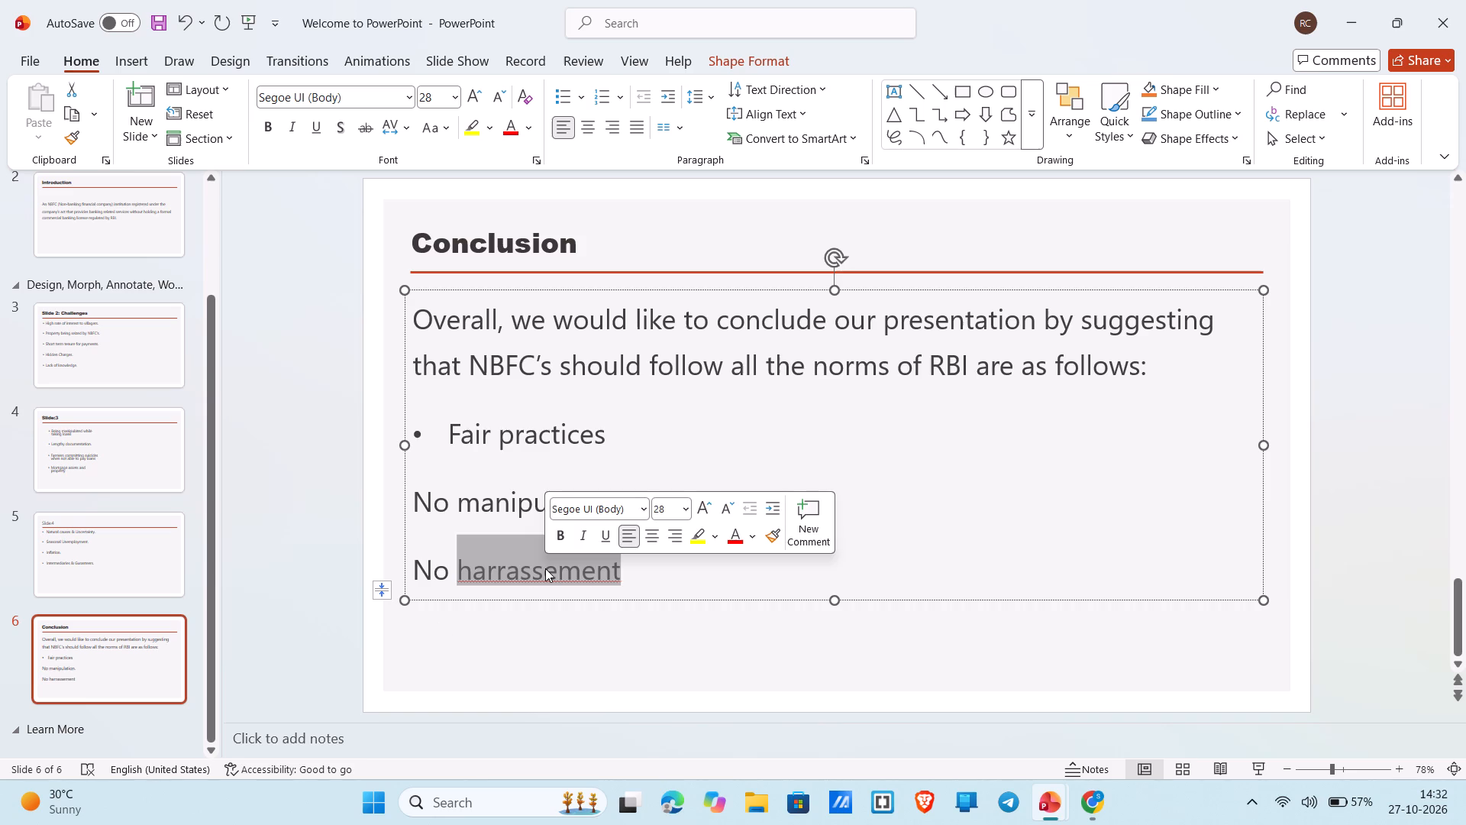
text(Har)
key(BackSpace)
key(BackSpace)
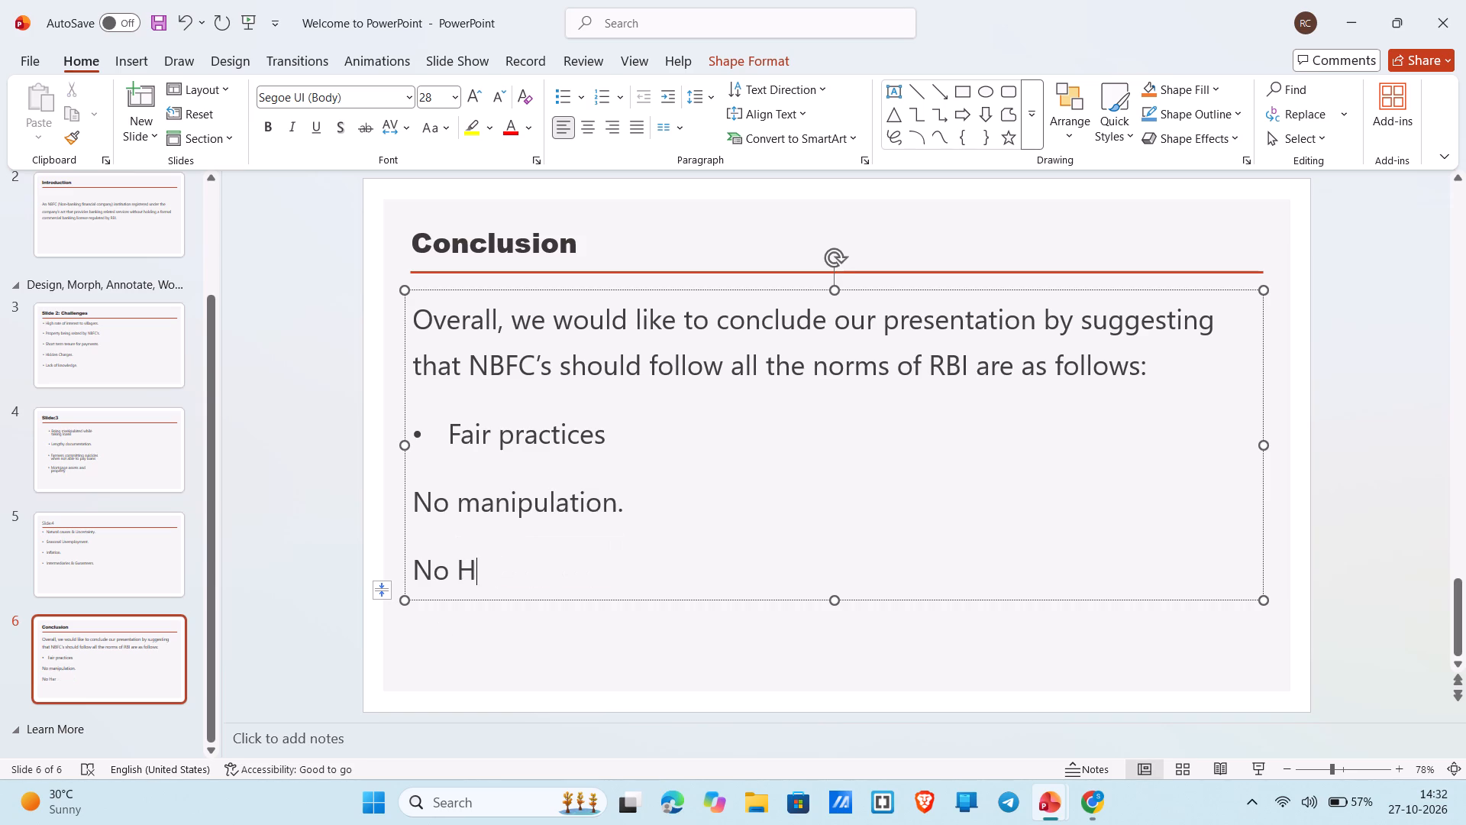
key(BackSpace)
text(ha)
text(rass)
key(e)
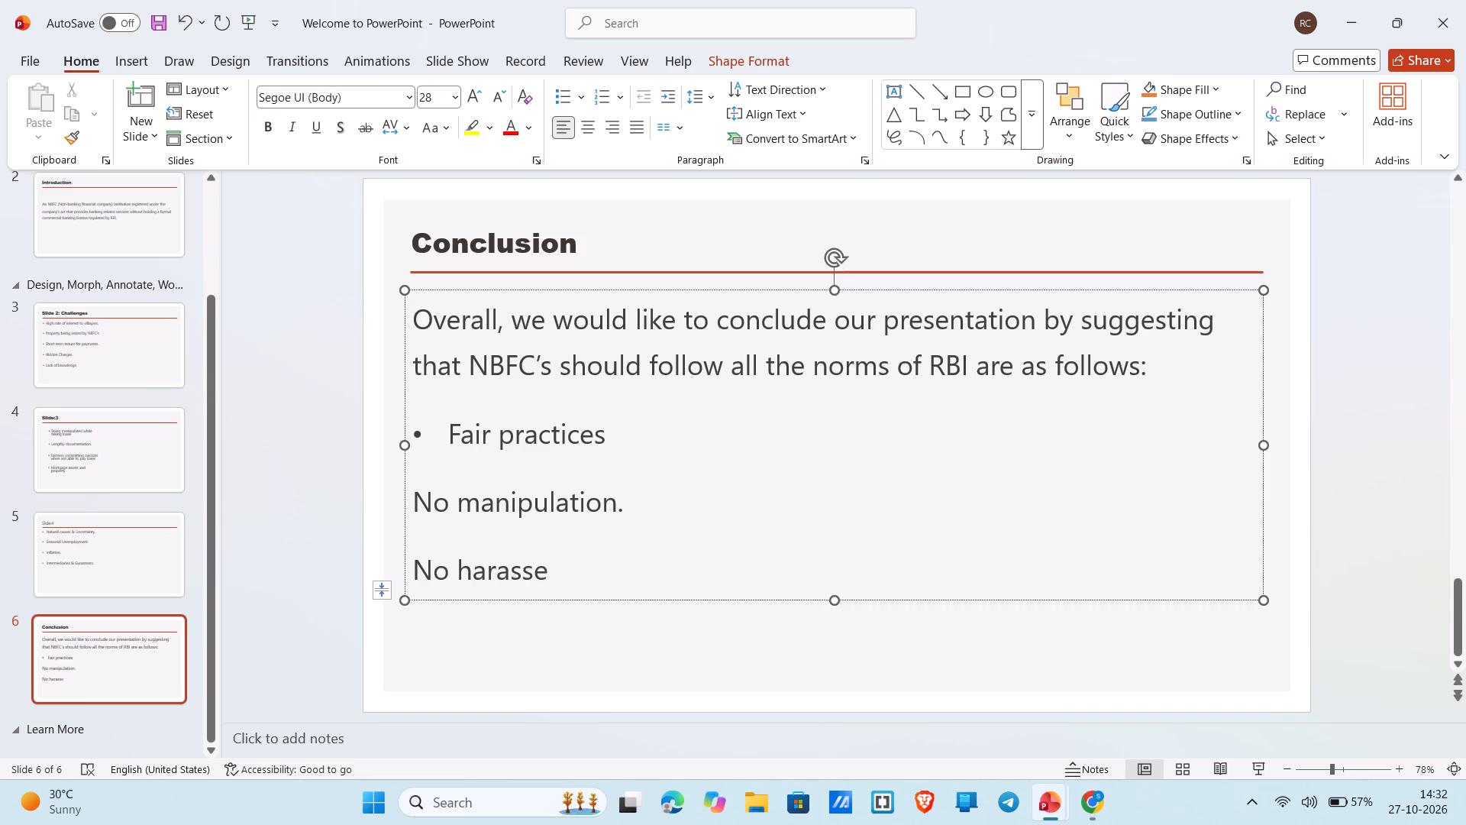
text(mnet =)
key(BackSpace)
key(BackSpace)
key(equal)
key(BackSpace)
key(BackSpace)
key(BackSpace)
key(BackSpace)
text(ent)
key(space)
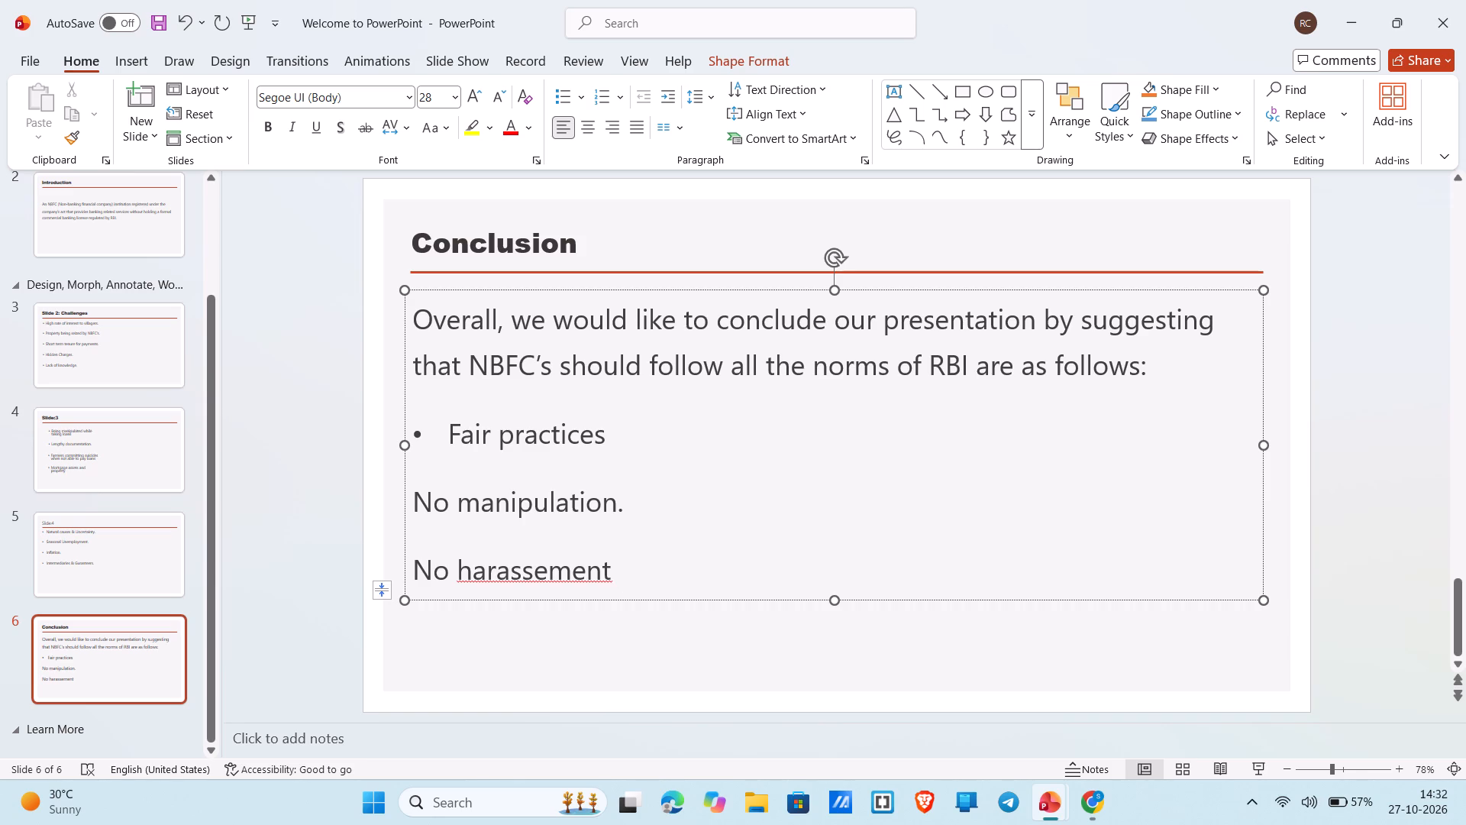
click(545, 572)
key(BackSpace)
click(593, 565)
key(space)
key(BackSpace)
key(period)
Add "Time Restraints." as a new paragraph below "No harassment." on the Conclusion slide, followed by an empty paragraph.
key(Return)
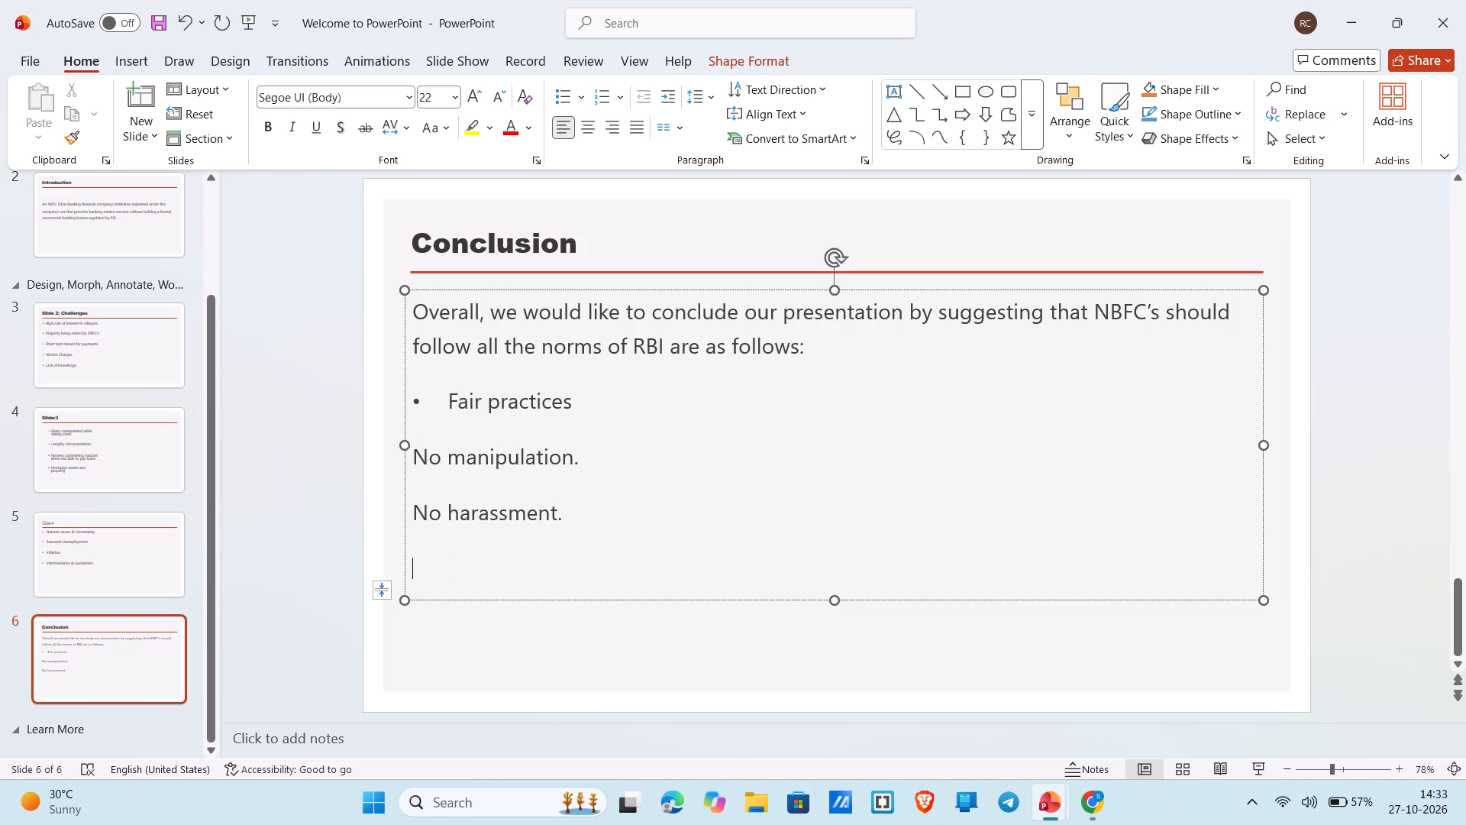
text(Time)
key(space)
text(Res)
text(traint)
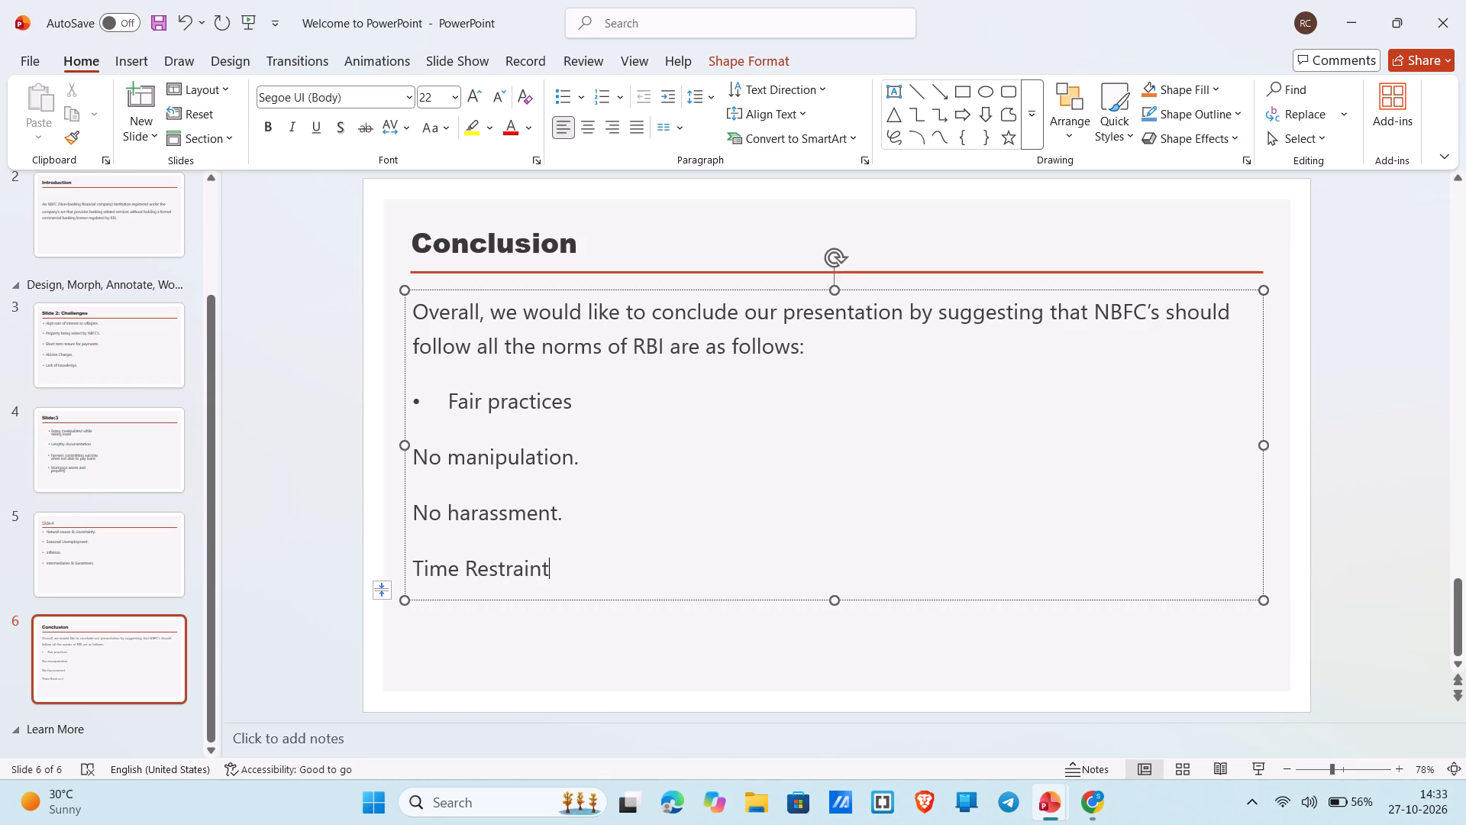
text(s.)
key(space)
key(Return)
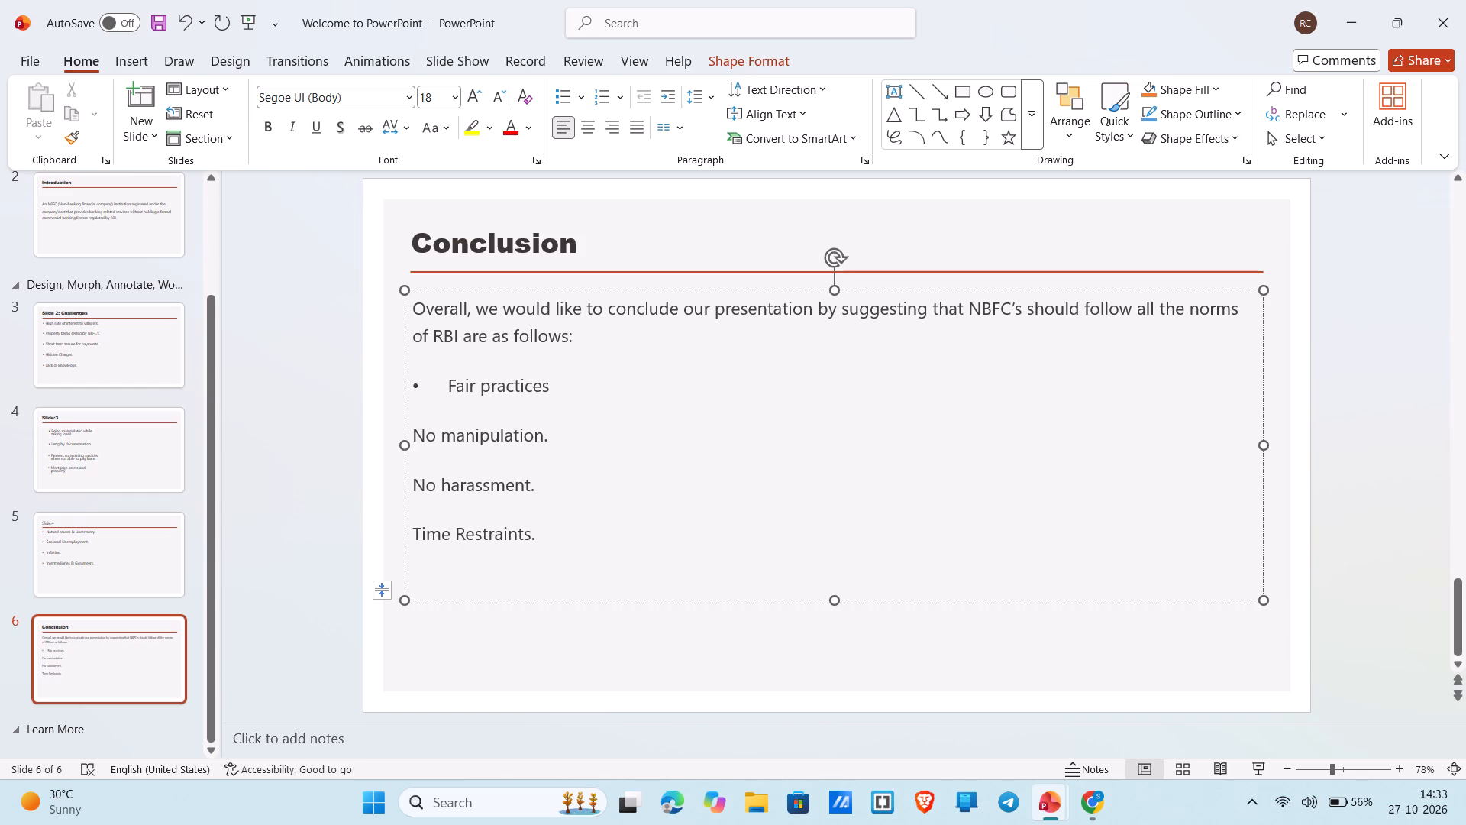
Format the "No manipulation.", "No harassment." and "Time Restraints." paragraphs on the Conclusion slide as bullet points.
drag(418, 435, 496, 537)
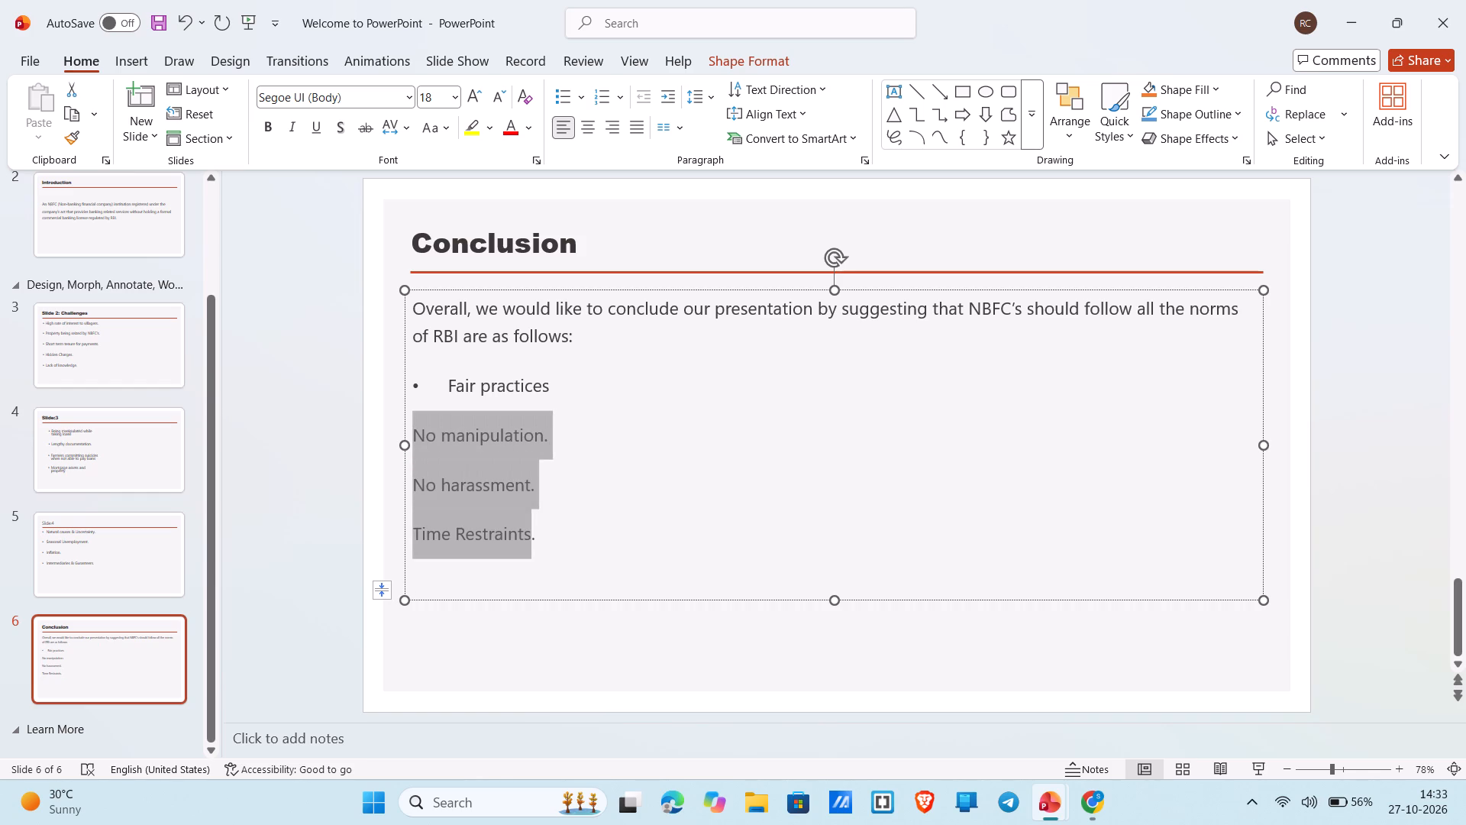
drag(496, 537, 496, 538)
click(558, 91)
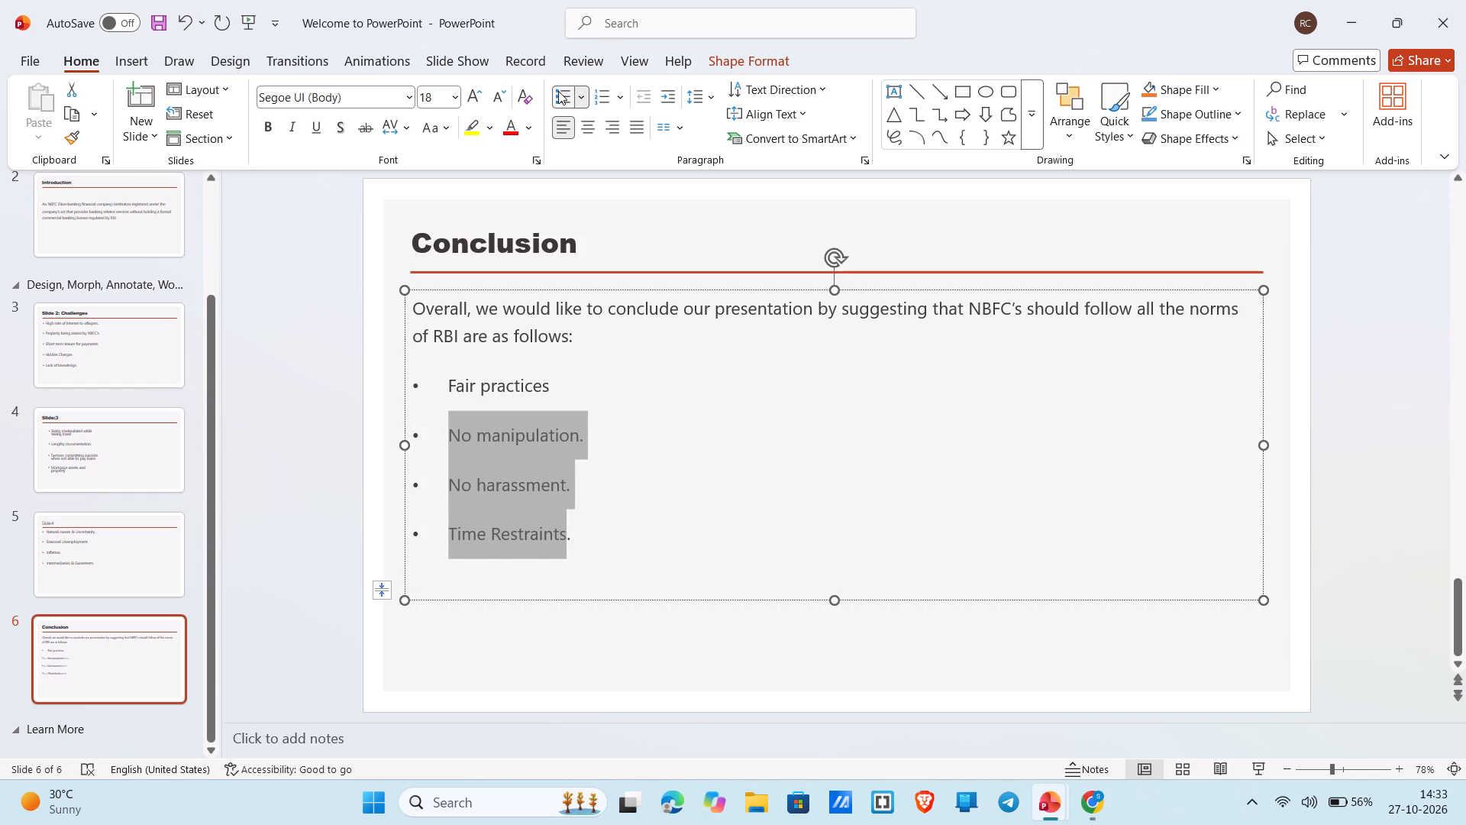
click(578, 545)
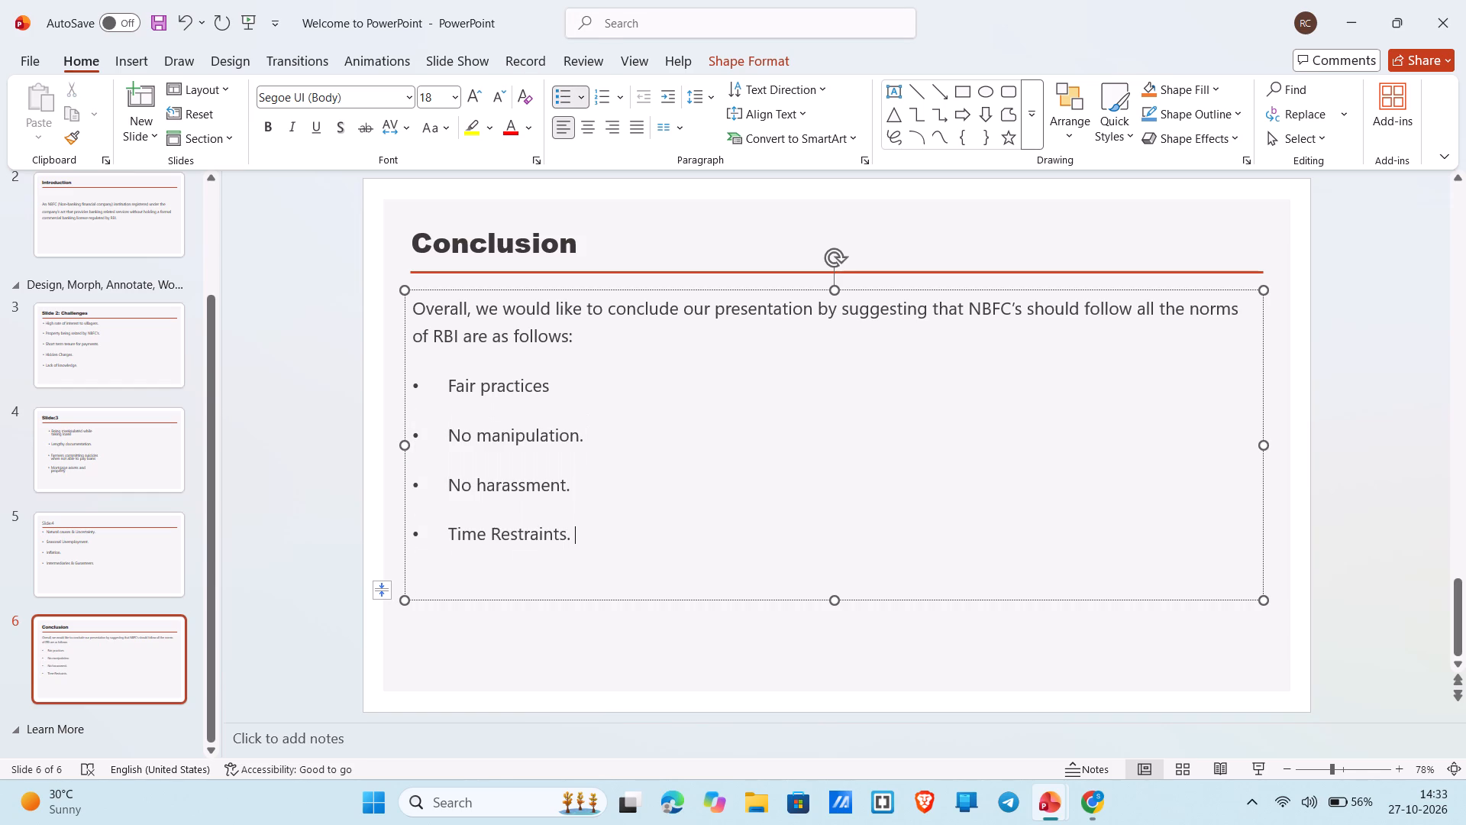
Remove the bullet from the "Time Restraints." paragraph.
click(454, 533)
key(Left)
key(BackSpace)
Increase the font size of the "Time Restraints." paragraph by one step and format it as a bullet point.
drag(538, 532, 344, 517)
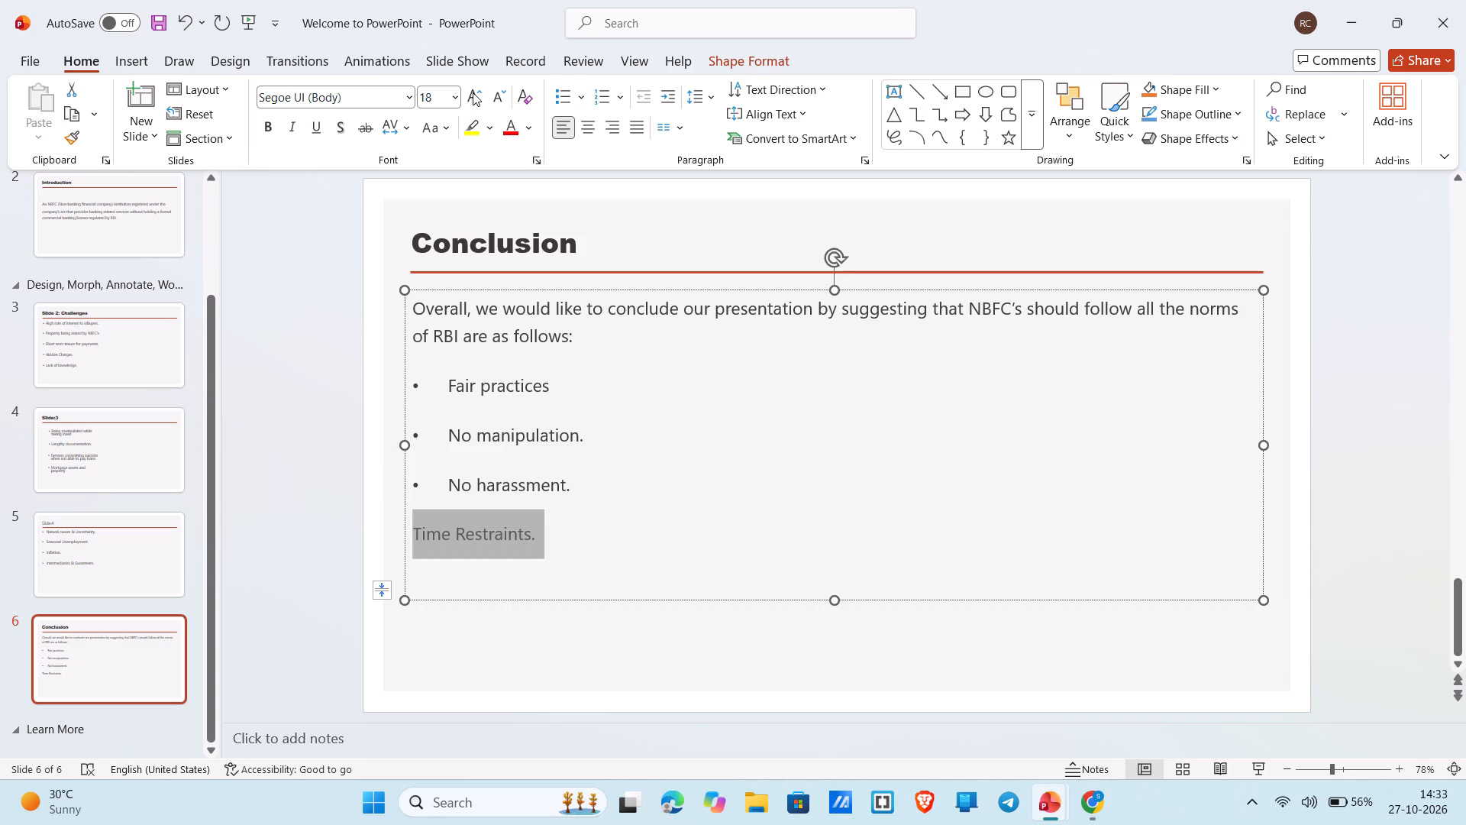
click(473, 92)
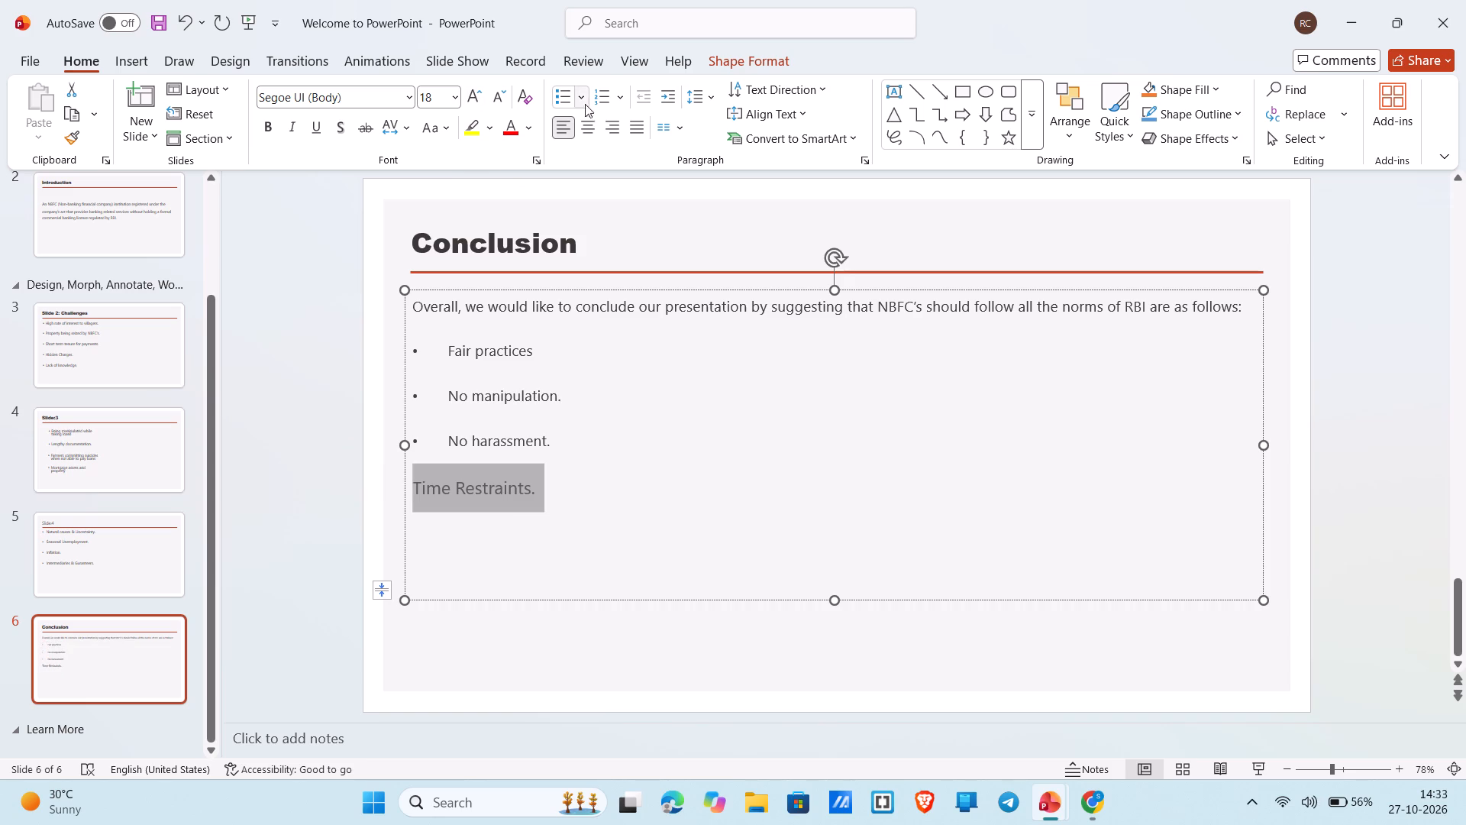
click(572, 97)
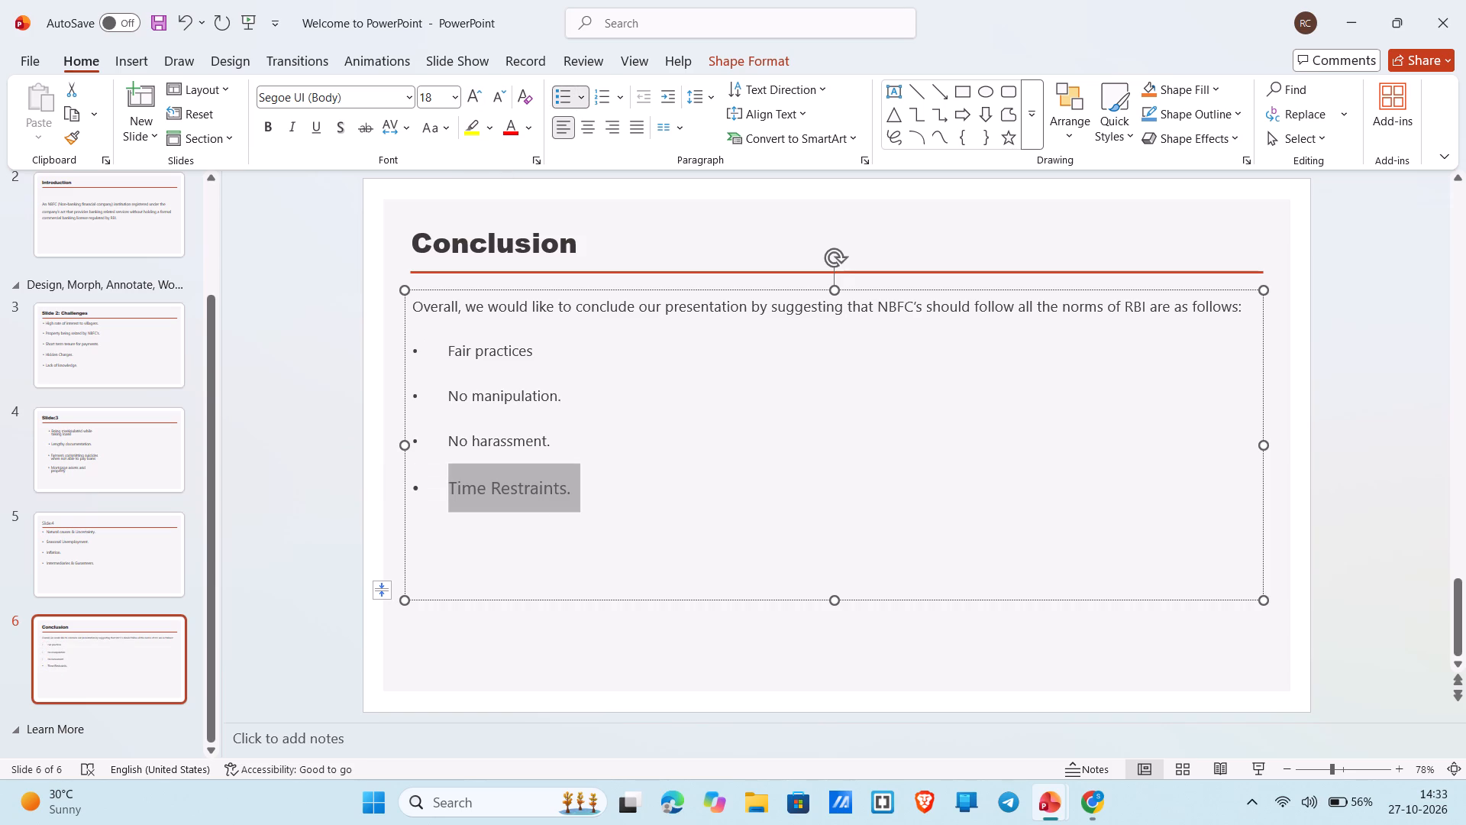
Add "No digital cohersion" as a new bullet point below "Time Restraints." on the Conclusion slide.
click(619, 480)
key(Return)
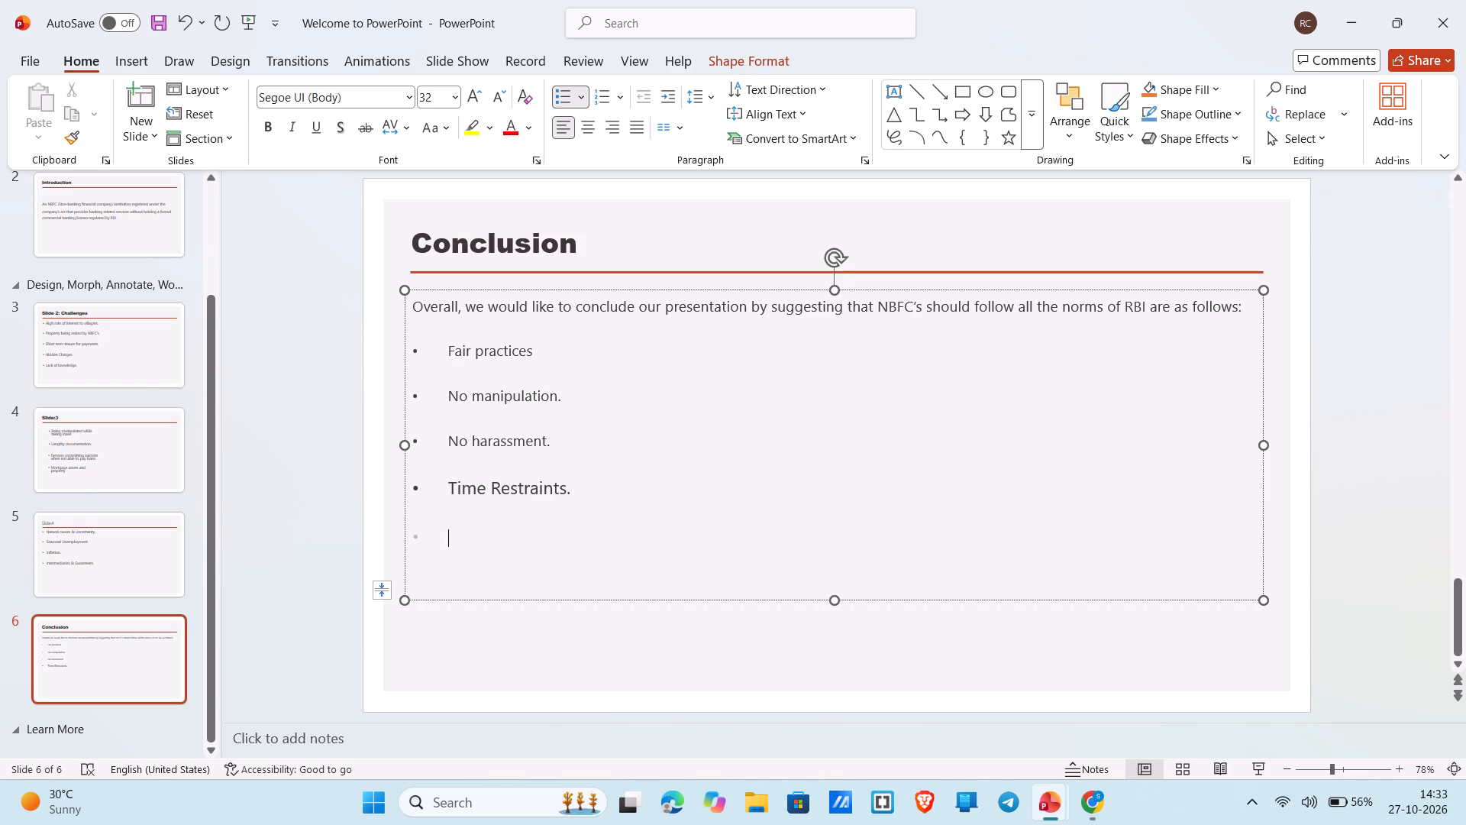
text(No)
key(space)
text(dig9ital)
key(BackSpace)
key(equal)
key(BackSpace)
key(BackSpace)
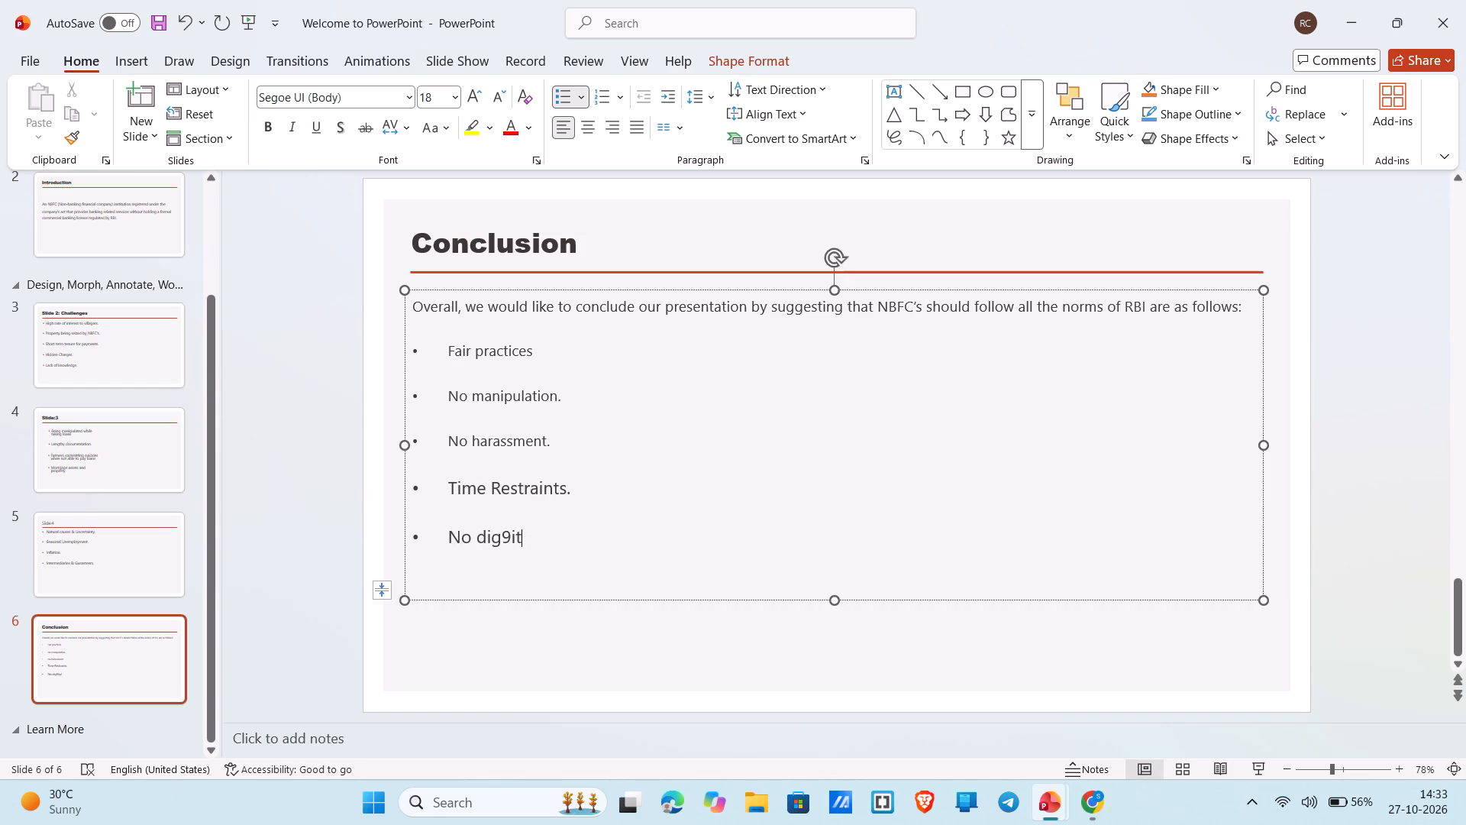
key(BackSpace)
key(BackSpace)
key(BackSpace)
text(ital)
key(space)
key(c)
key(o)
text(hersion)
key(space)
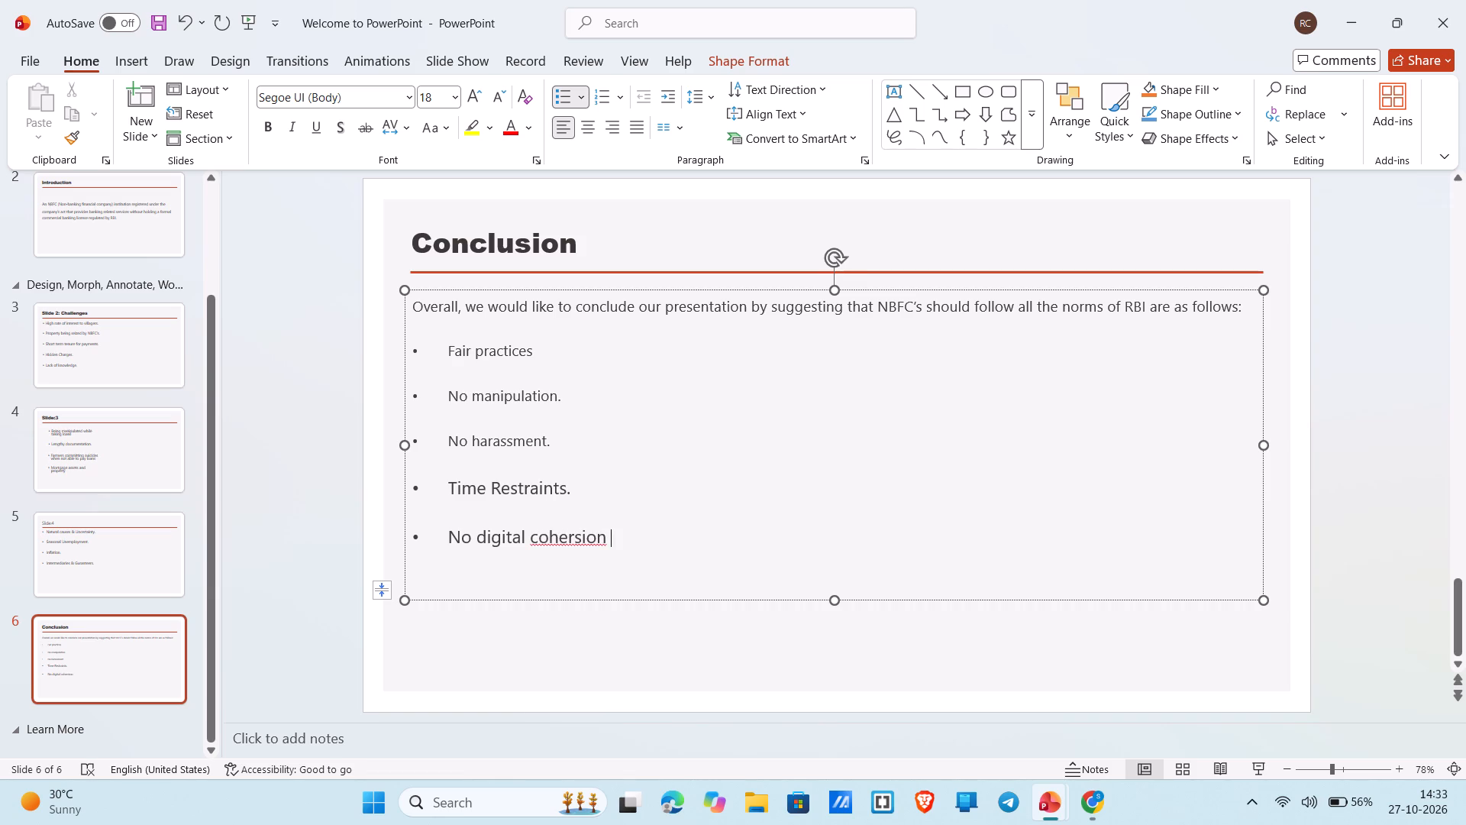
Correct the last word of the final bullet point to "coercion" and end it with a period.
key(BackSpace)
key(BackSpace)
key(BackSpace)
key(BackSpace)
key(BackSpace)
key(BackSpace)
key(BackSpace)
key(BackSpace)
text(er)
text(cia=)
key(BackSpace)
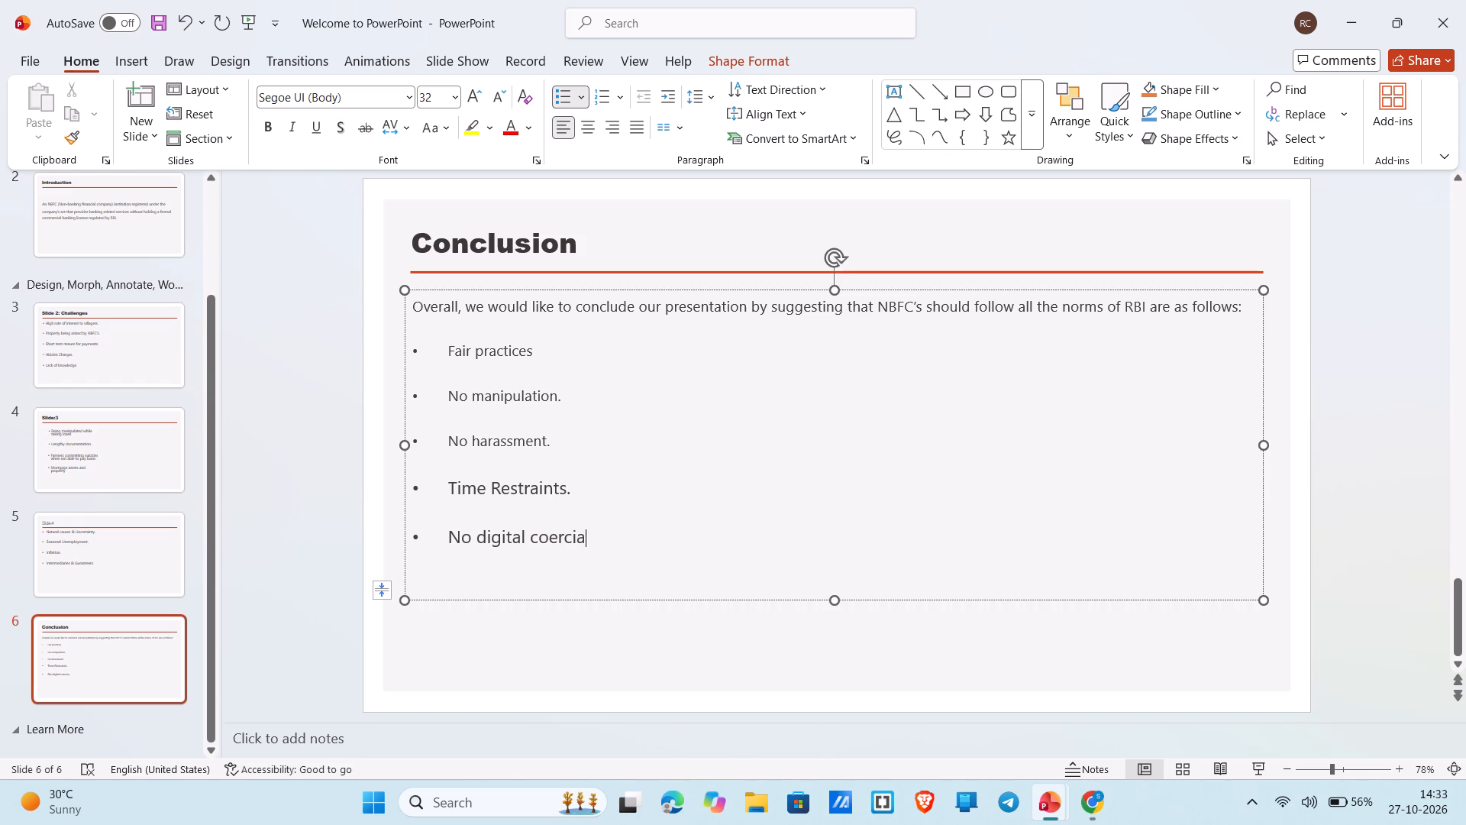
key(BackSpace)
text(on)
key(space)
key(BackSpace)
key(period)
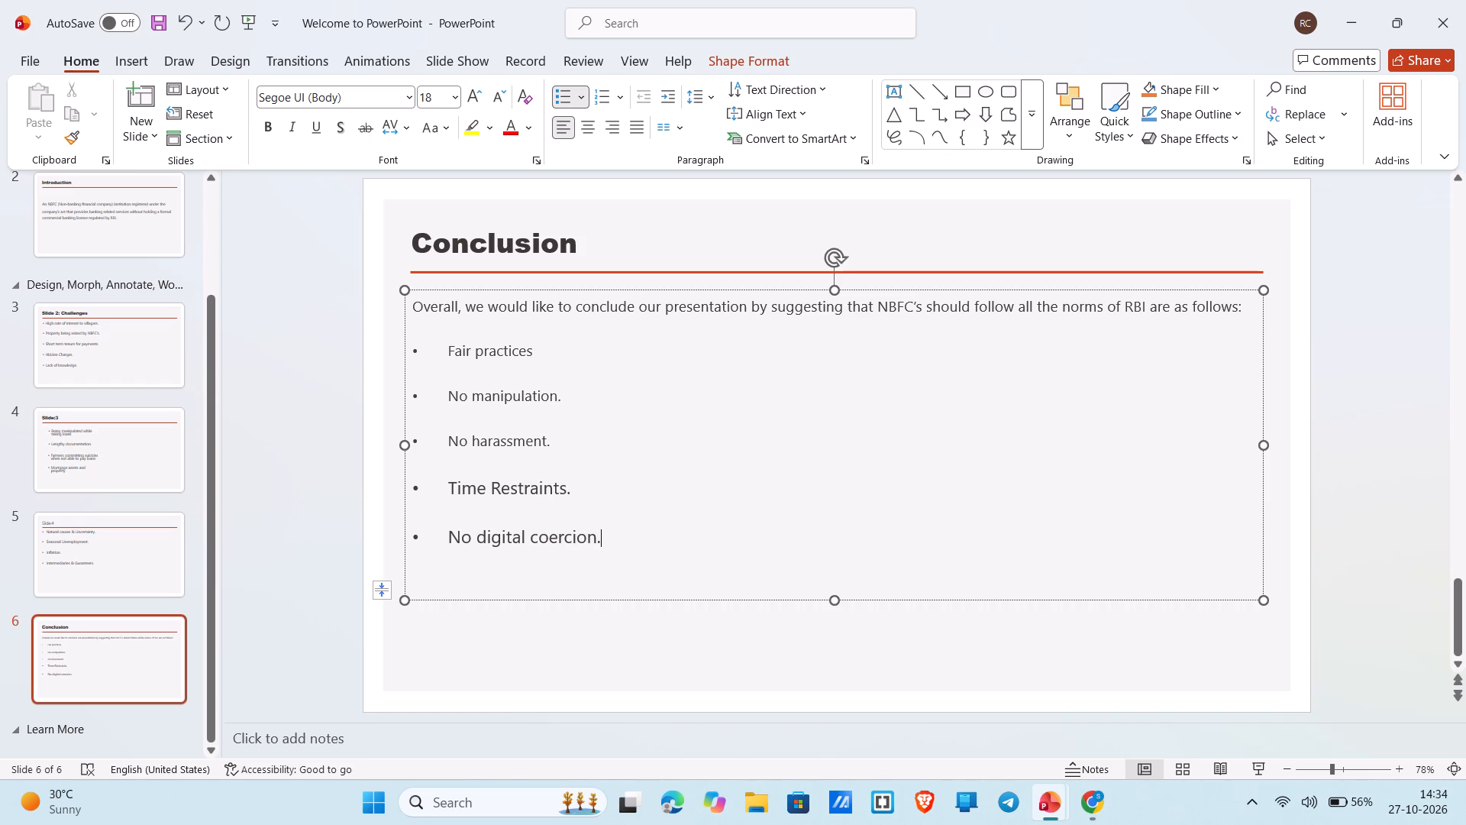
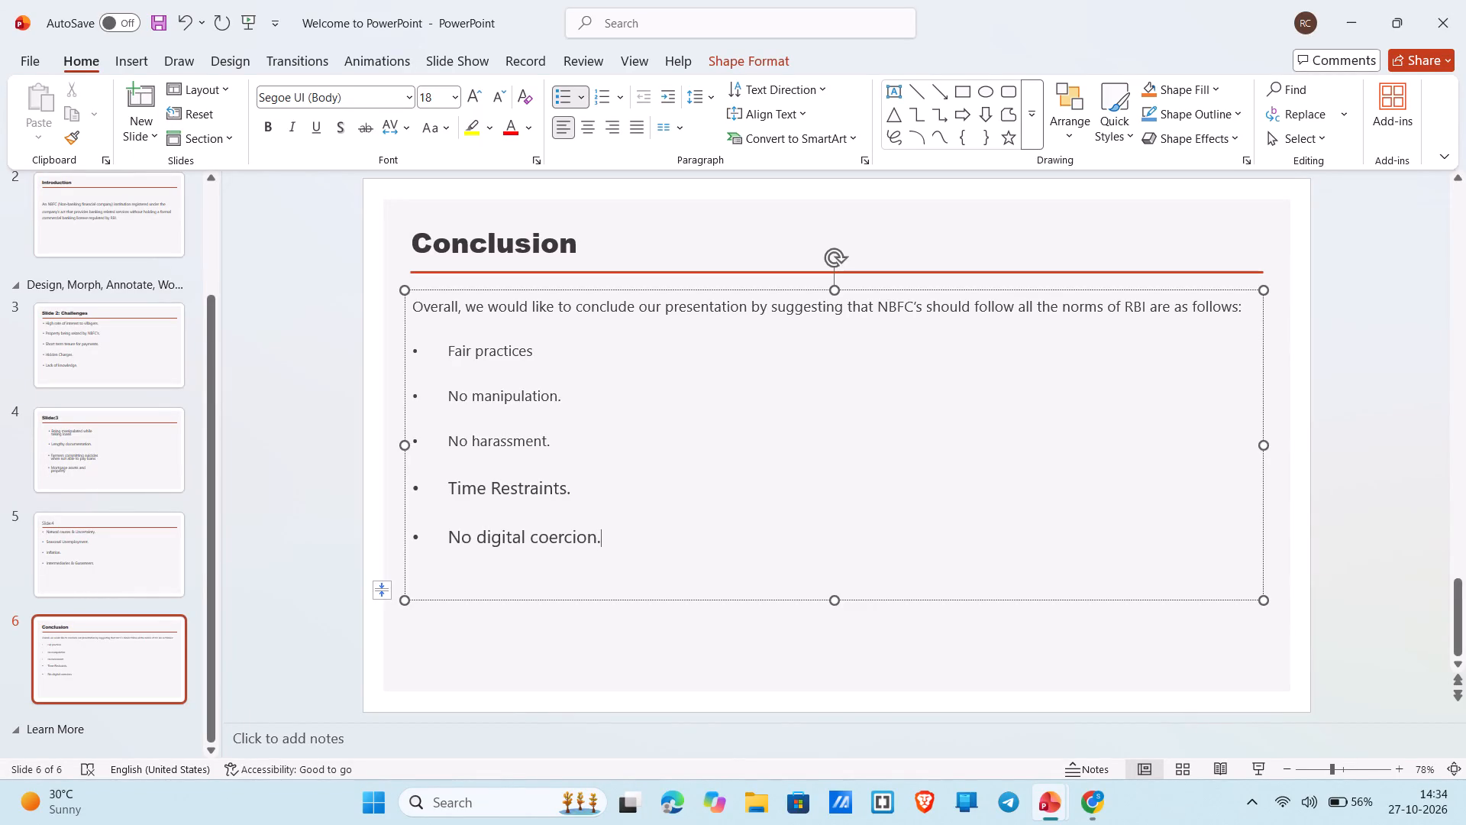
Add "Short and concise process" as a new bullet point below "No digital coercion." on the Conclusion slide.
key(Return)
text(sj)
key(BackSpace)
key(BackSpace)
key(BackSpace)
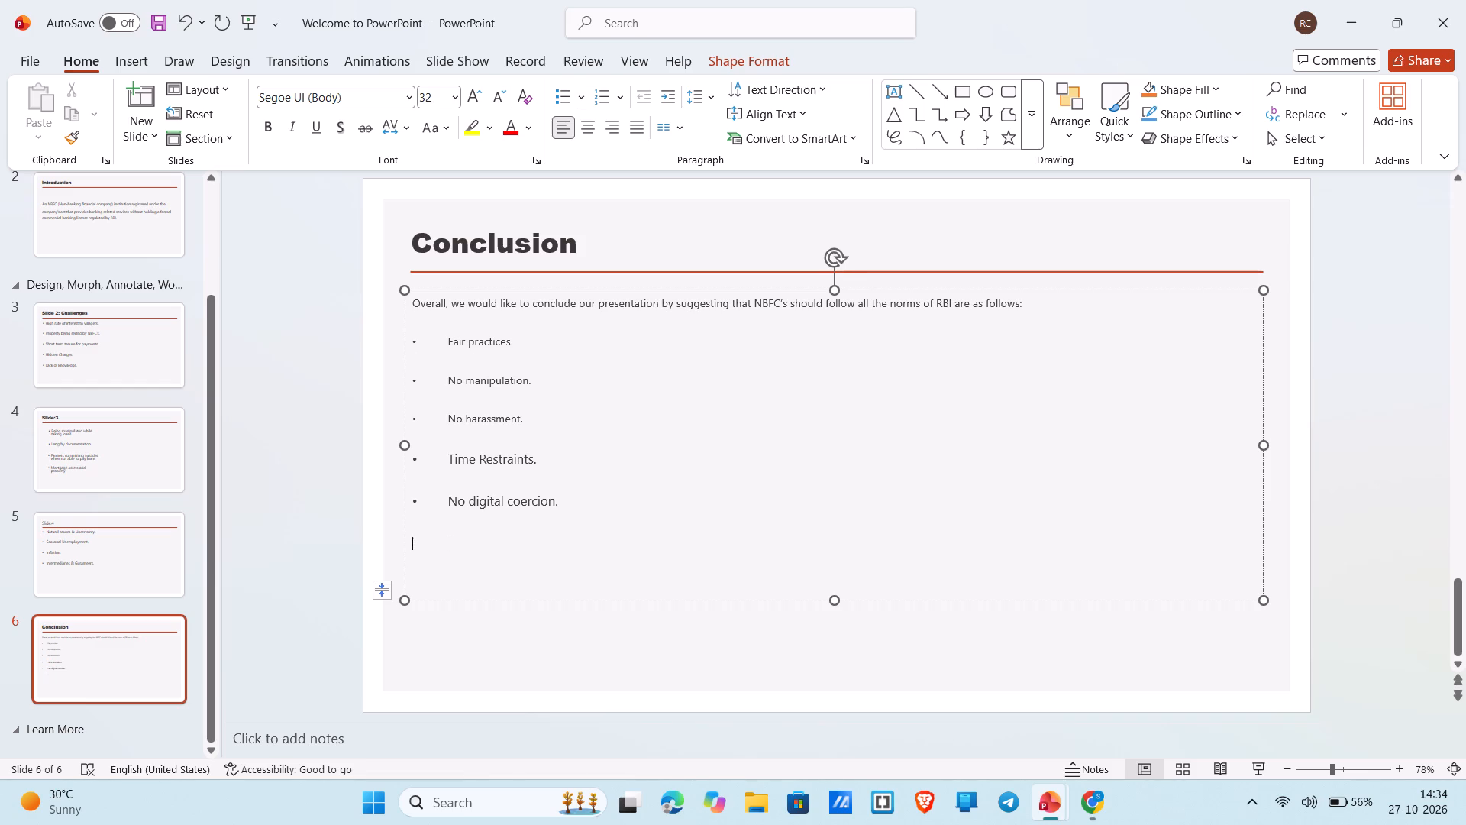
key(Return)
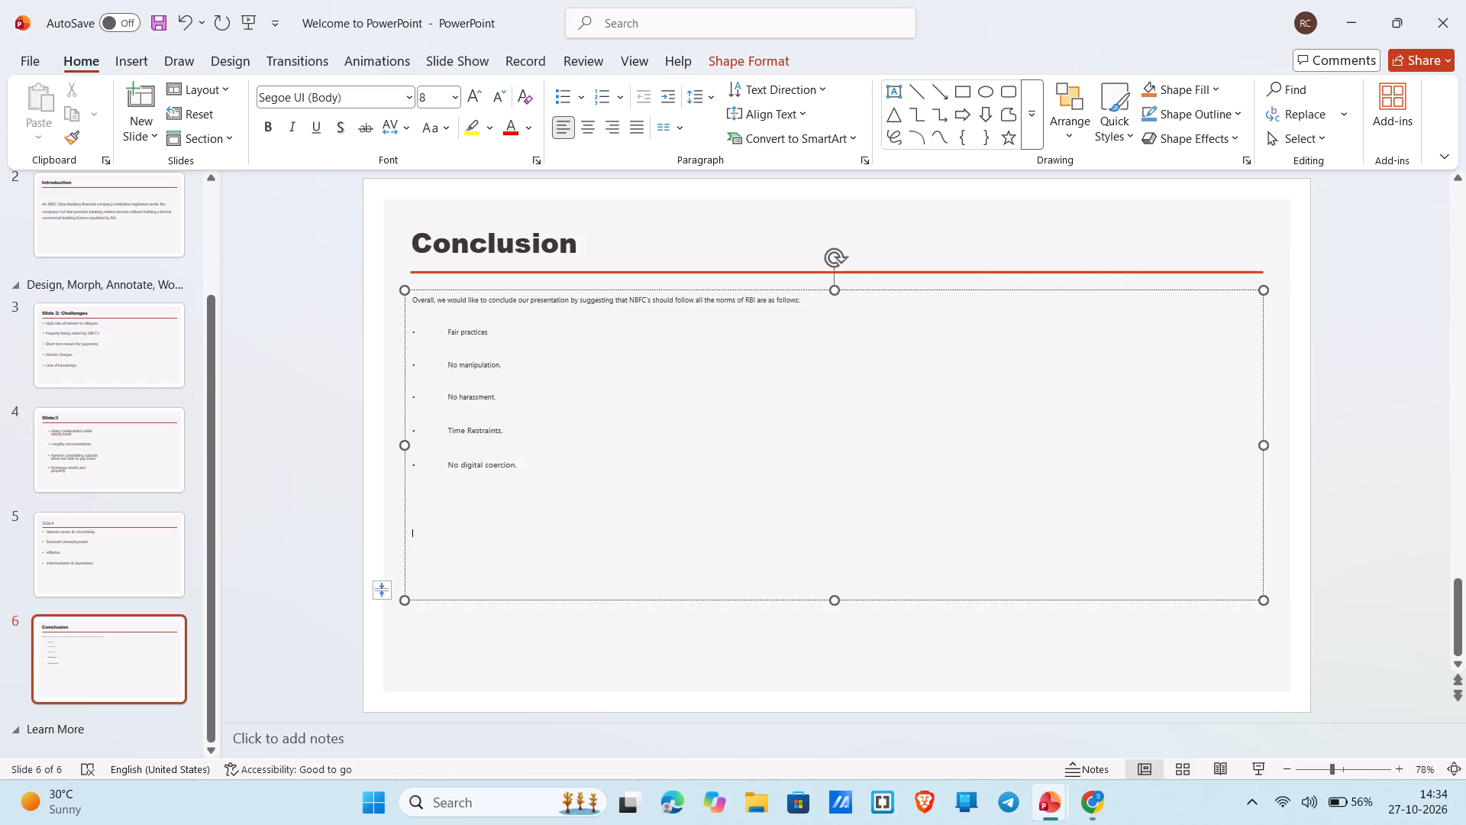
key(ctrl+z)
key(ctrl+z)
key(ctrl+z)
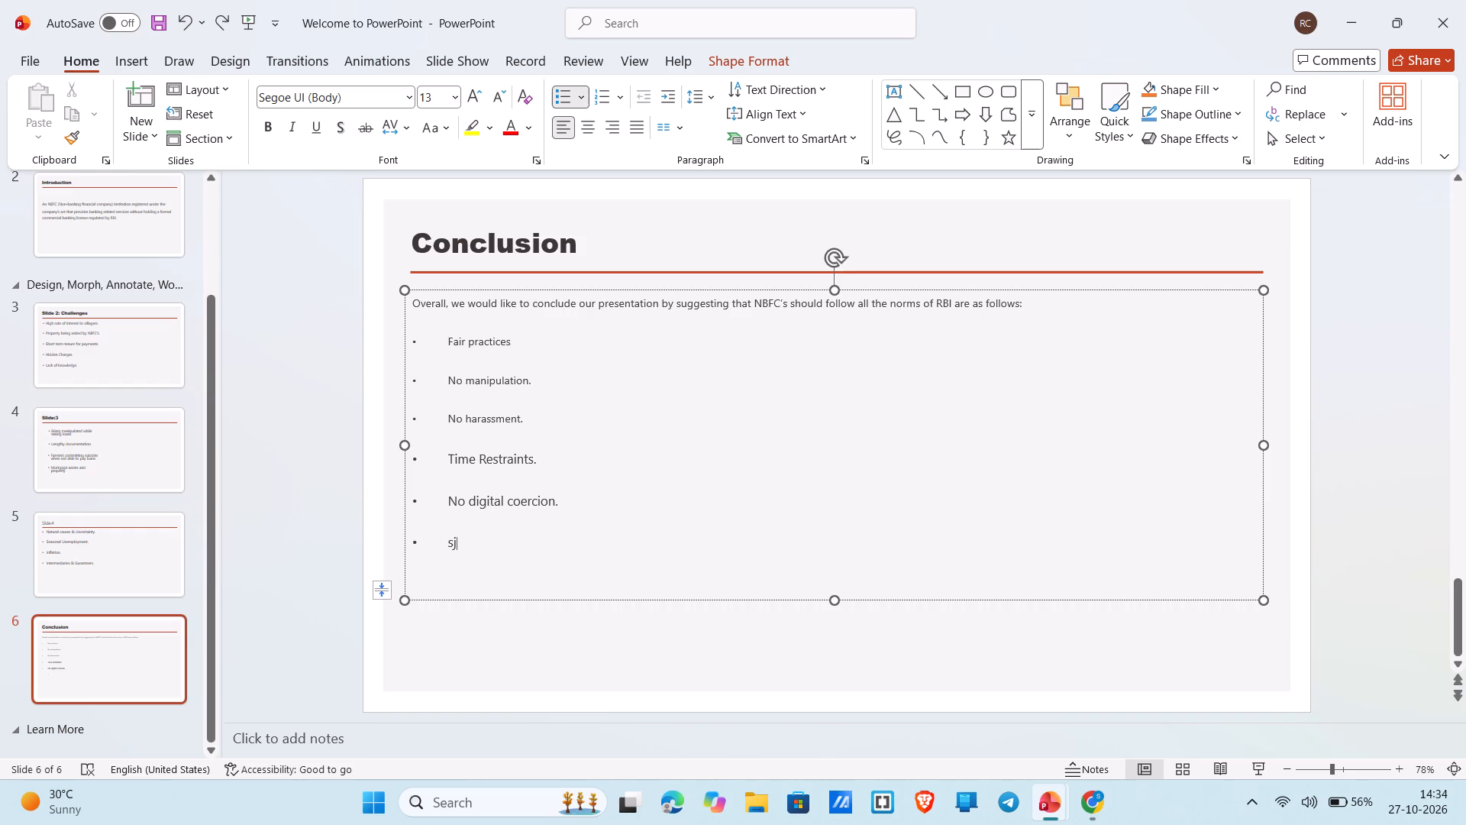
key(BackSpace)
text(hort nad)
key(space)
key(BackSpace)
key(BackSpace)
key(BackSpace)
key(BackSpace)
text(and concise)
key(space)
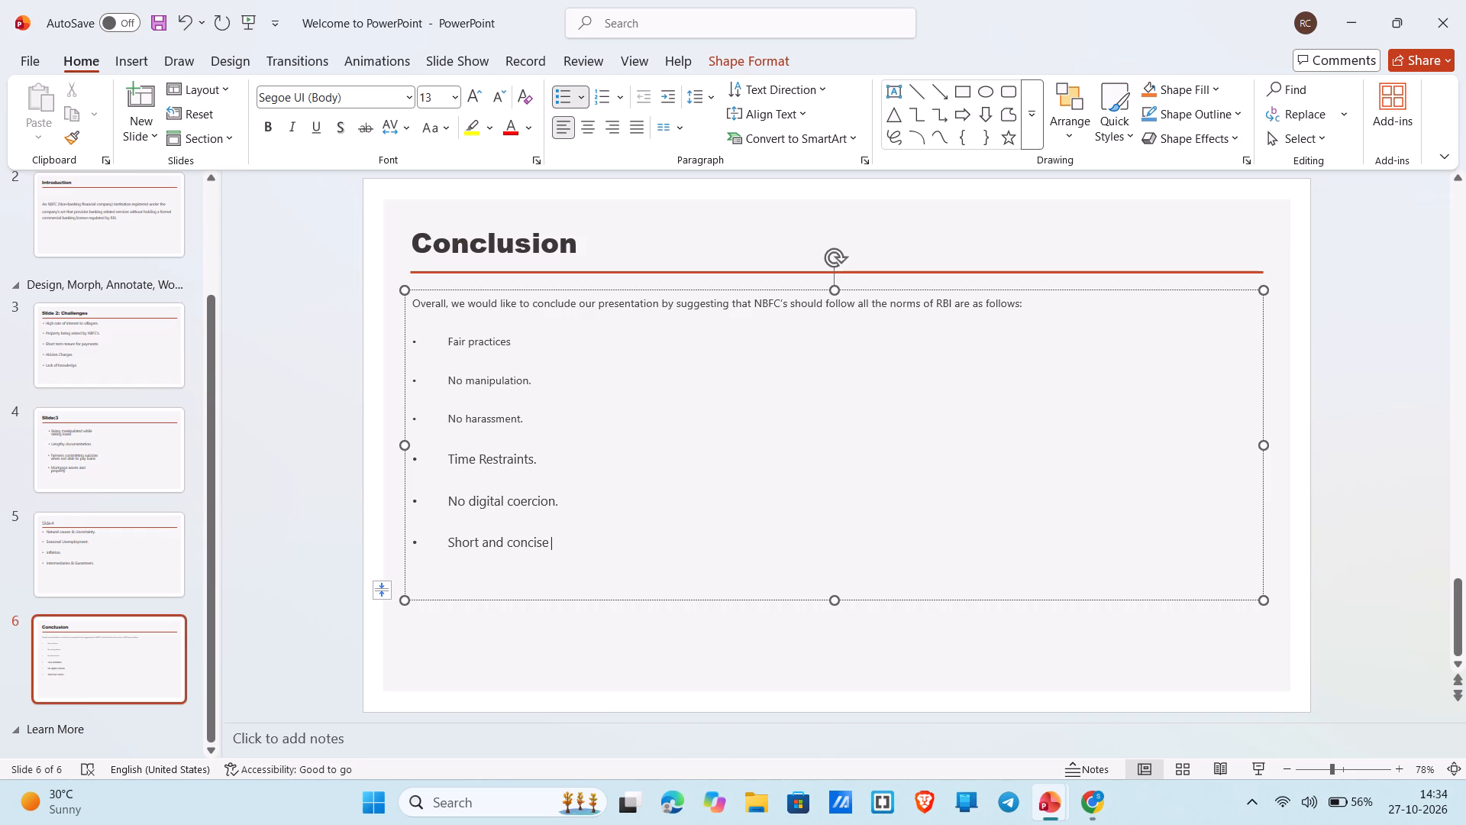
text(mehti)
key(BackSpace)
key(BackSpace)
key(BackSpace)
text(th)
key(BackSpace)
key(BackSpace)
key(BackSpace)
key(BackSpace)
text(proce)
text(ss)
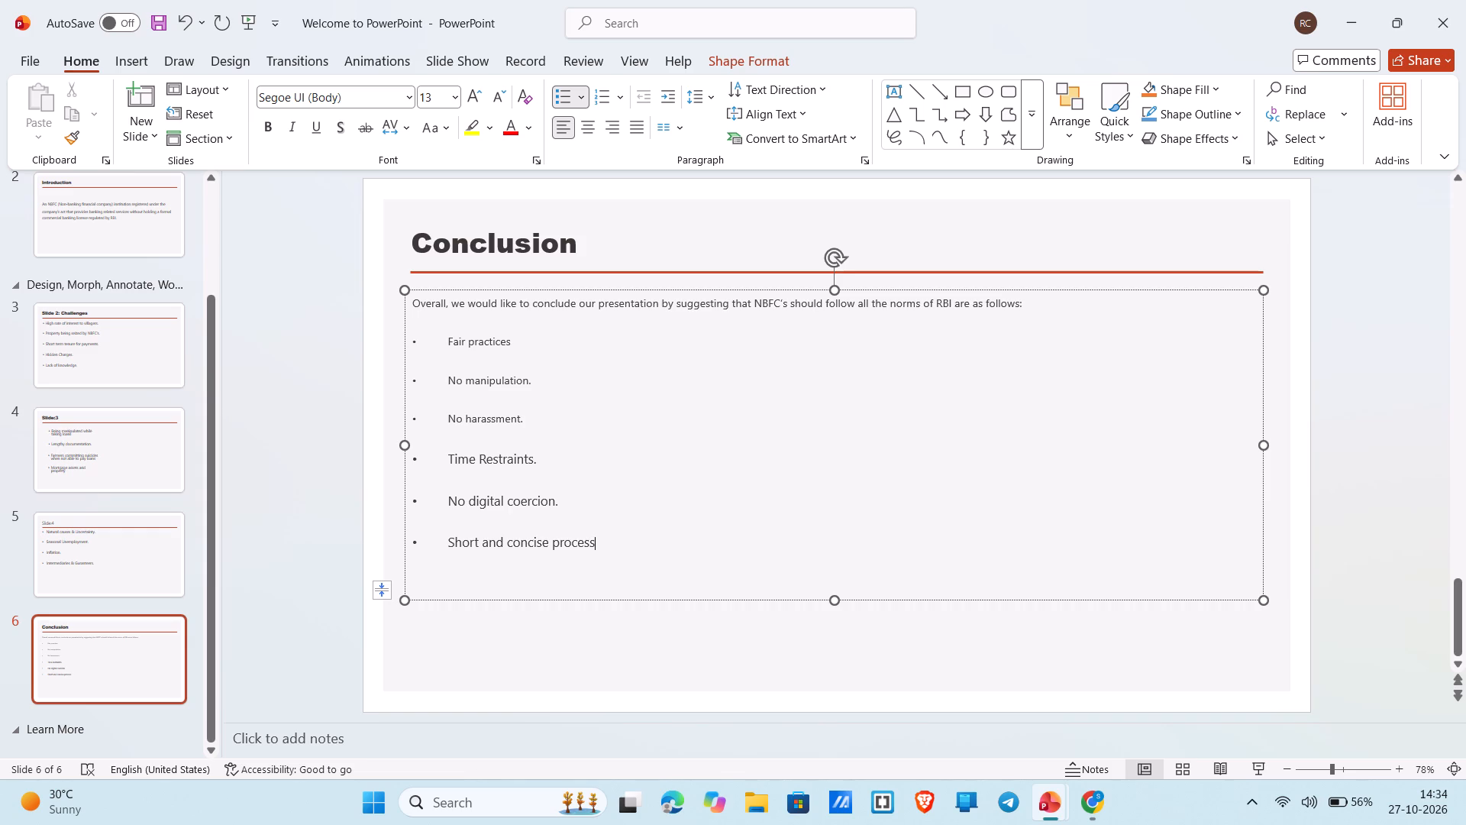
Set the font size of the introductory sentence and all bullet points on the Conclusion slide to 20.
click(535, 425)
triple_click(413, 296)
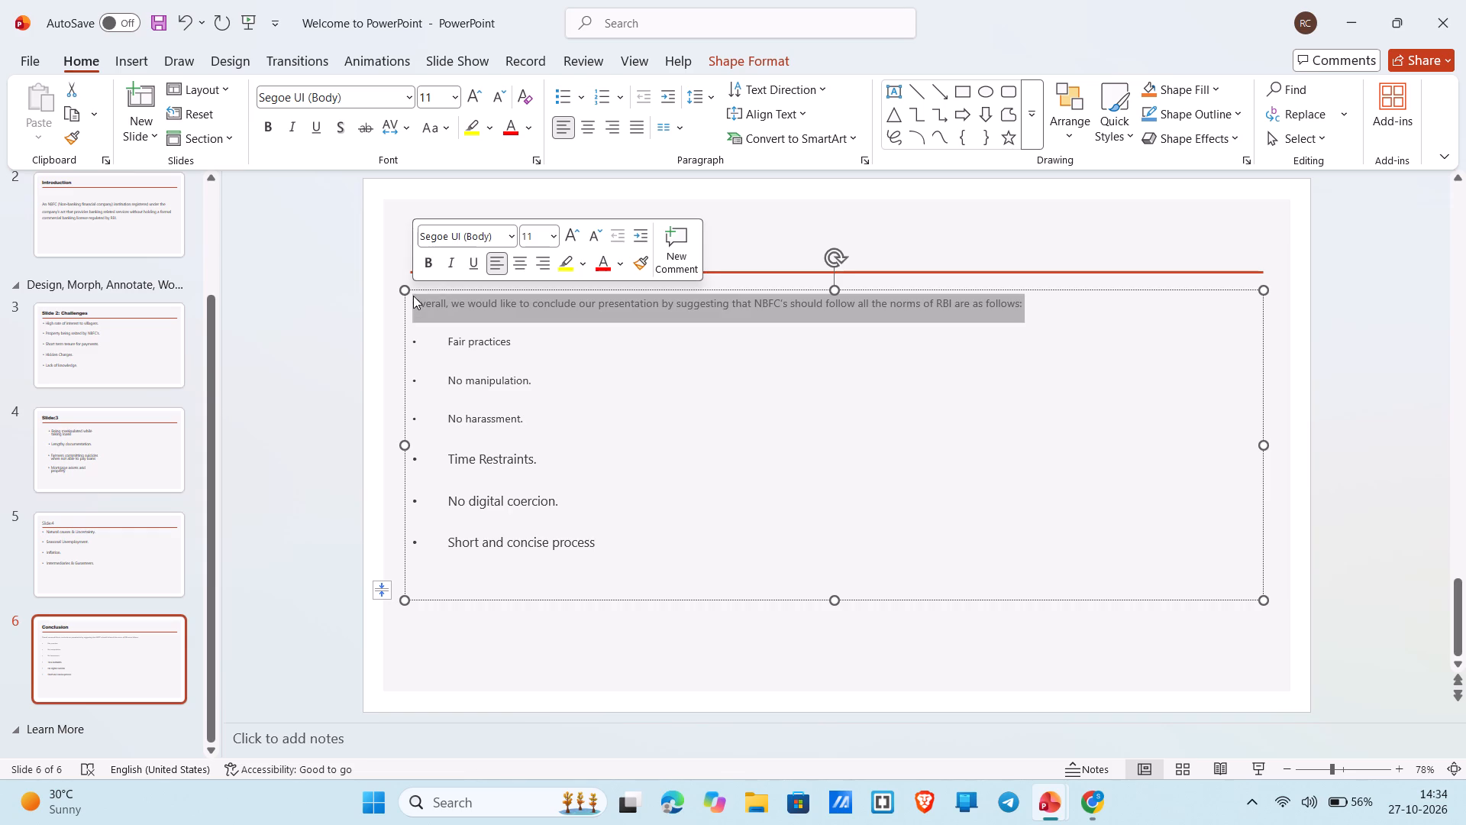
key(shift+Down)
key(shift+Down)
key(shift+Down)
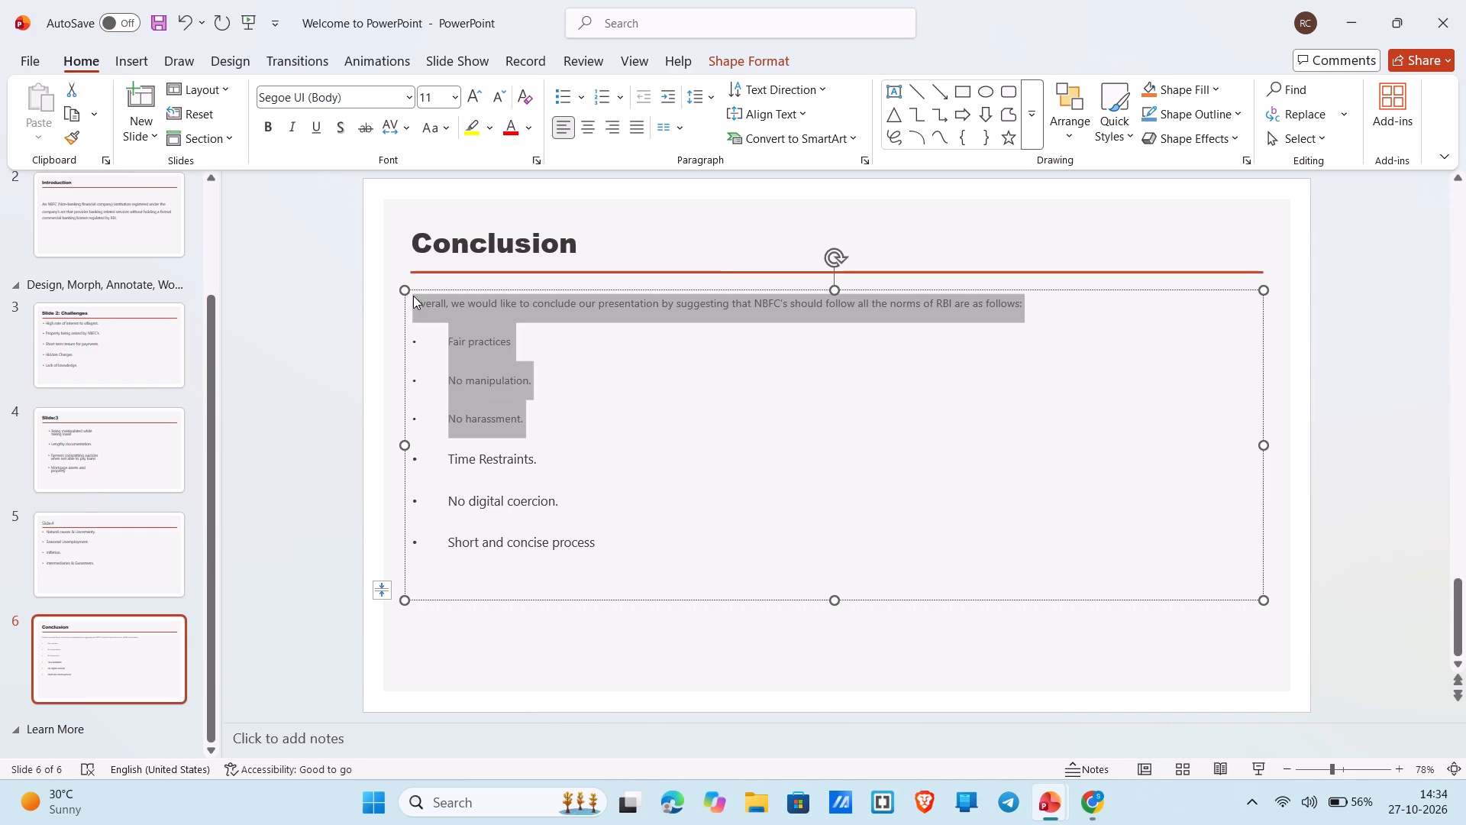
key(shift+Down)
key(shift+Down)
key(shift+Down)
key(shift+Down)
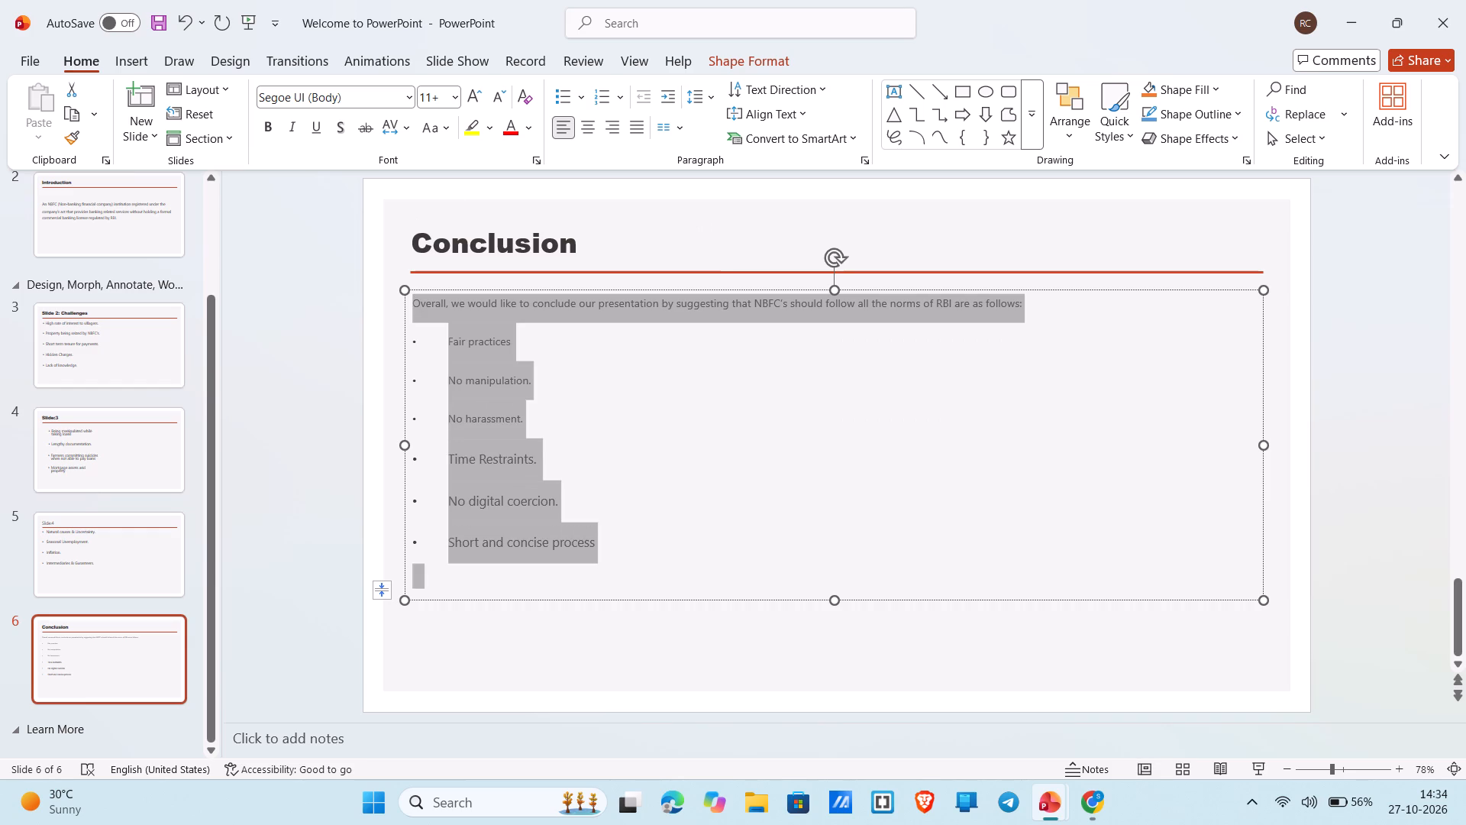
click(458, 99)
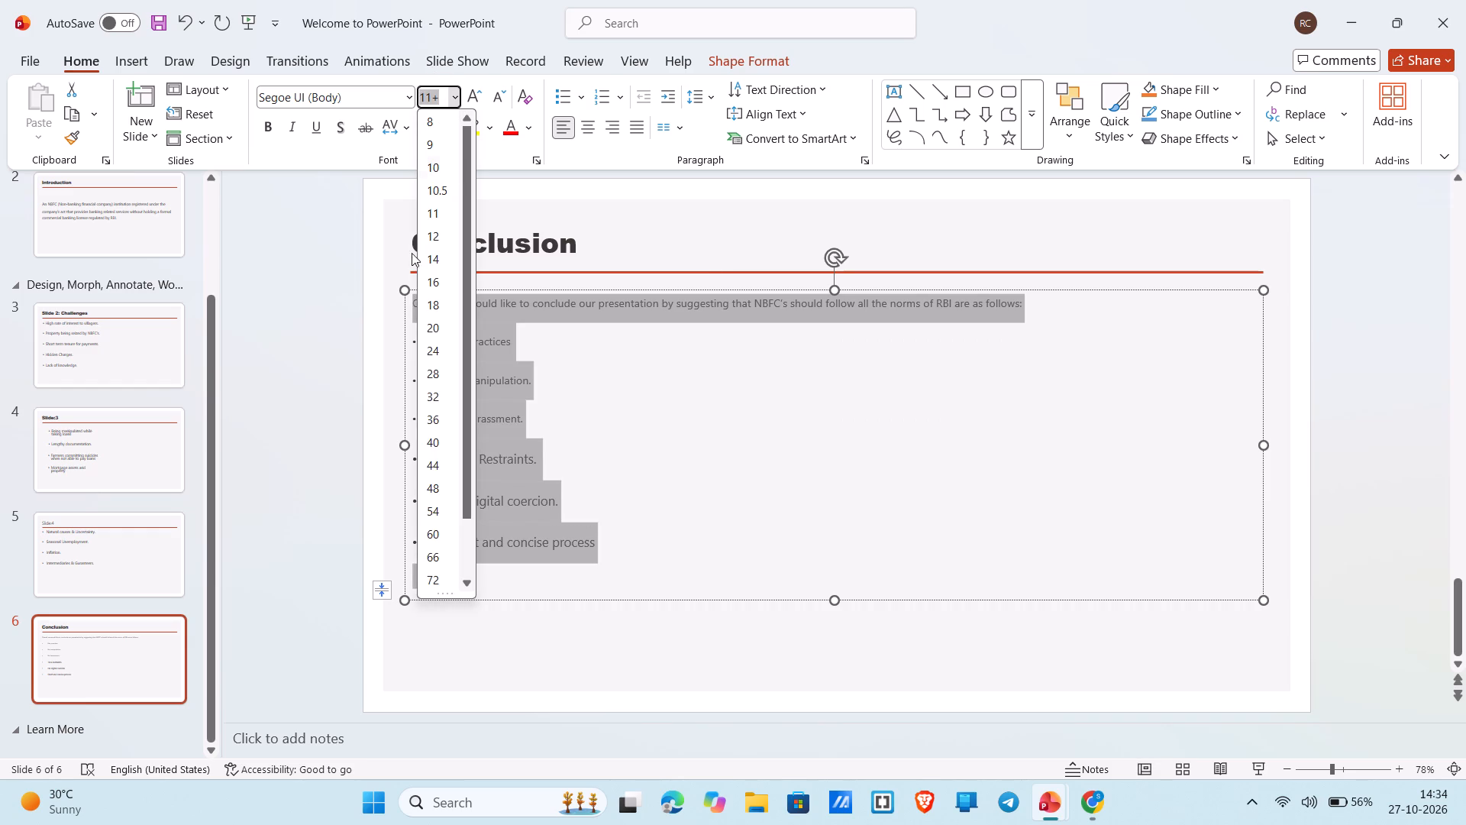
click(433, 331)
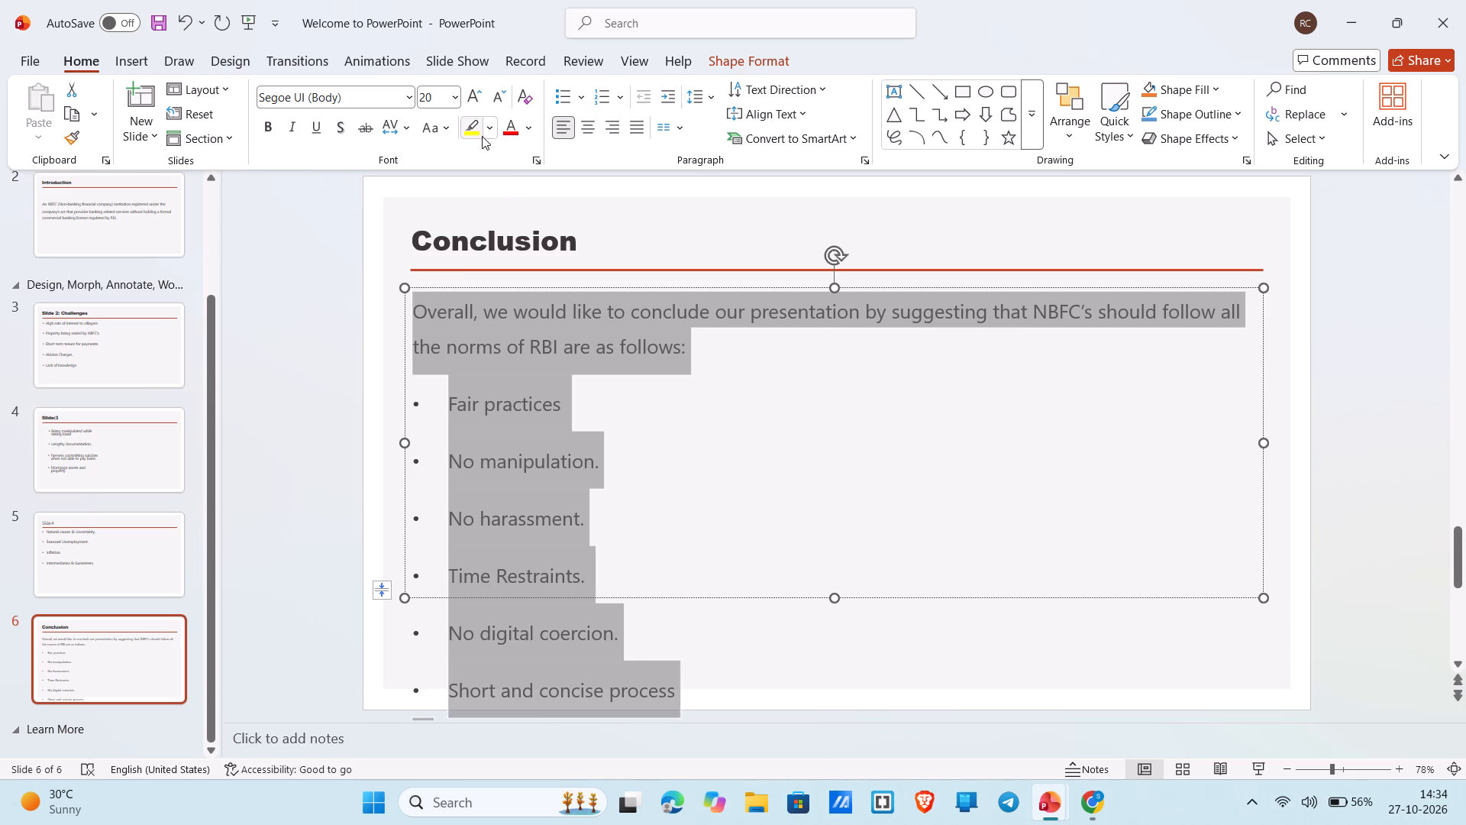
Set the font size of the Conclusion slide's entire body text to 18.
scroll(468, 110, down, 1)
click(454, 86)
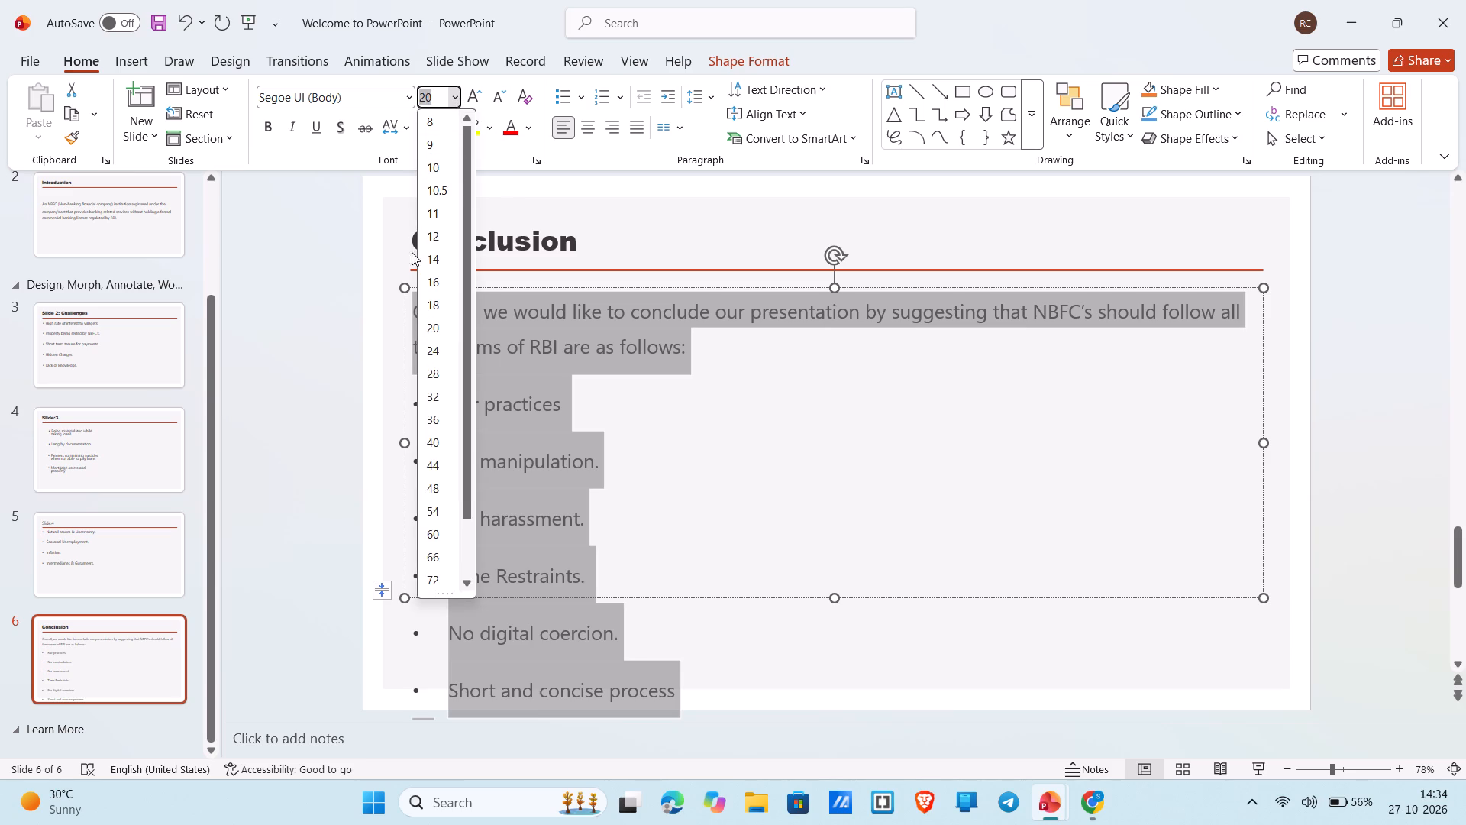
click(434, 312)
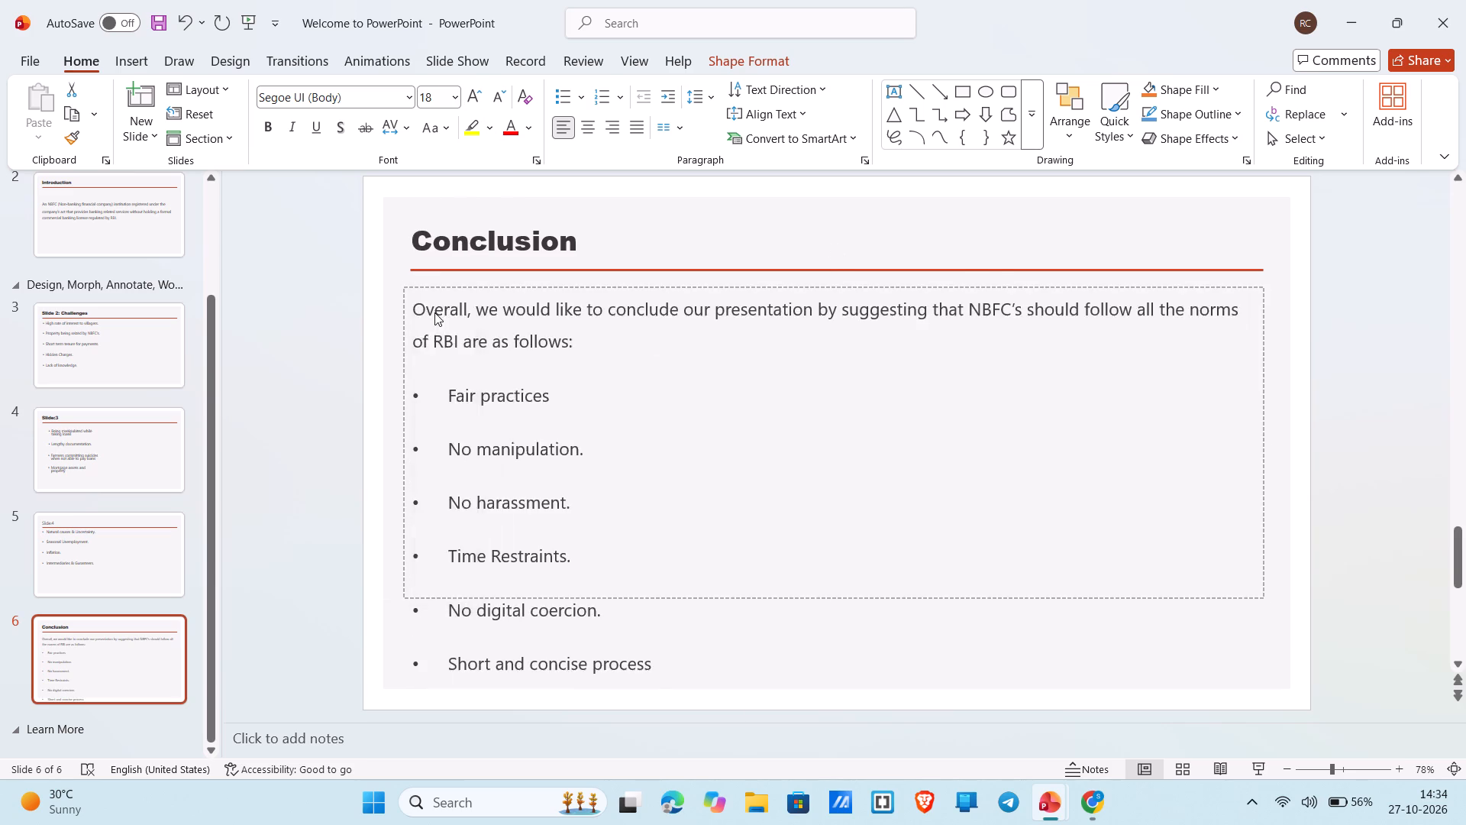
click(757, 451)
click(757, 451)
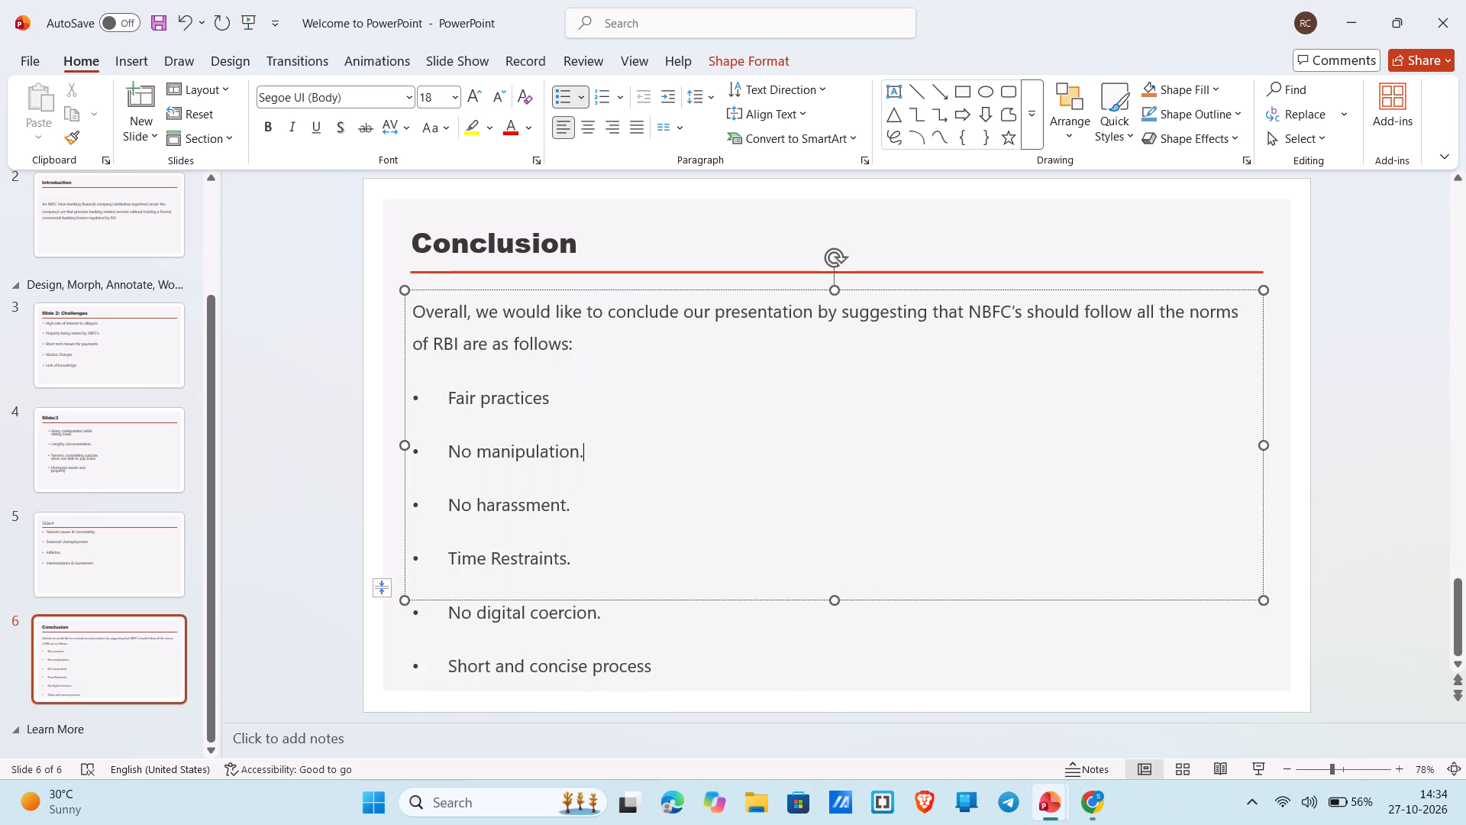
click(616, 219)
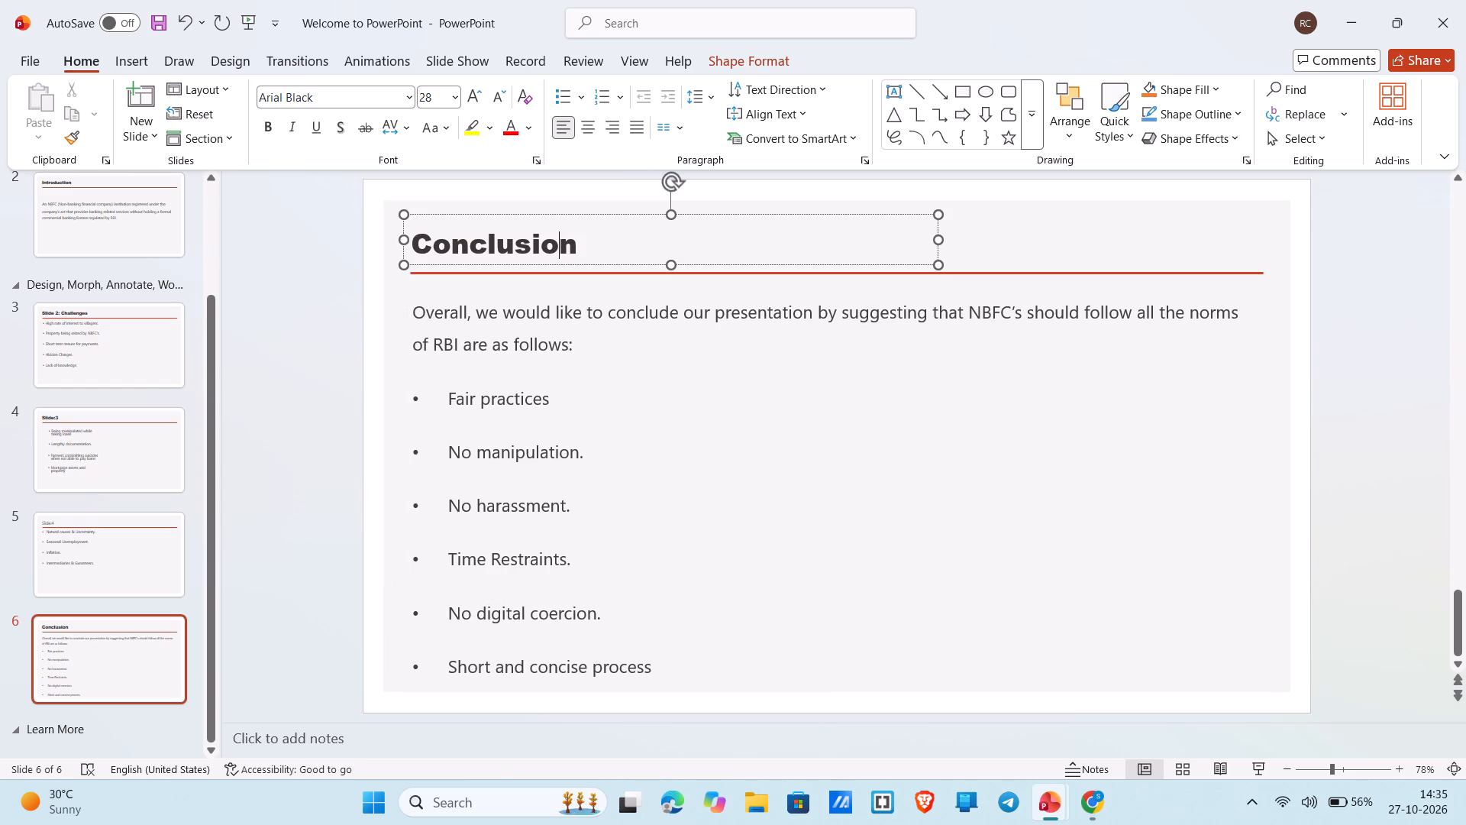
key(Up)
On the title slide, start a new line below "Group Name: Strategy Circle" with font size 16.
click(63, 354)
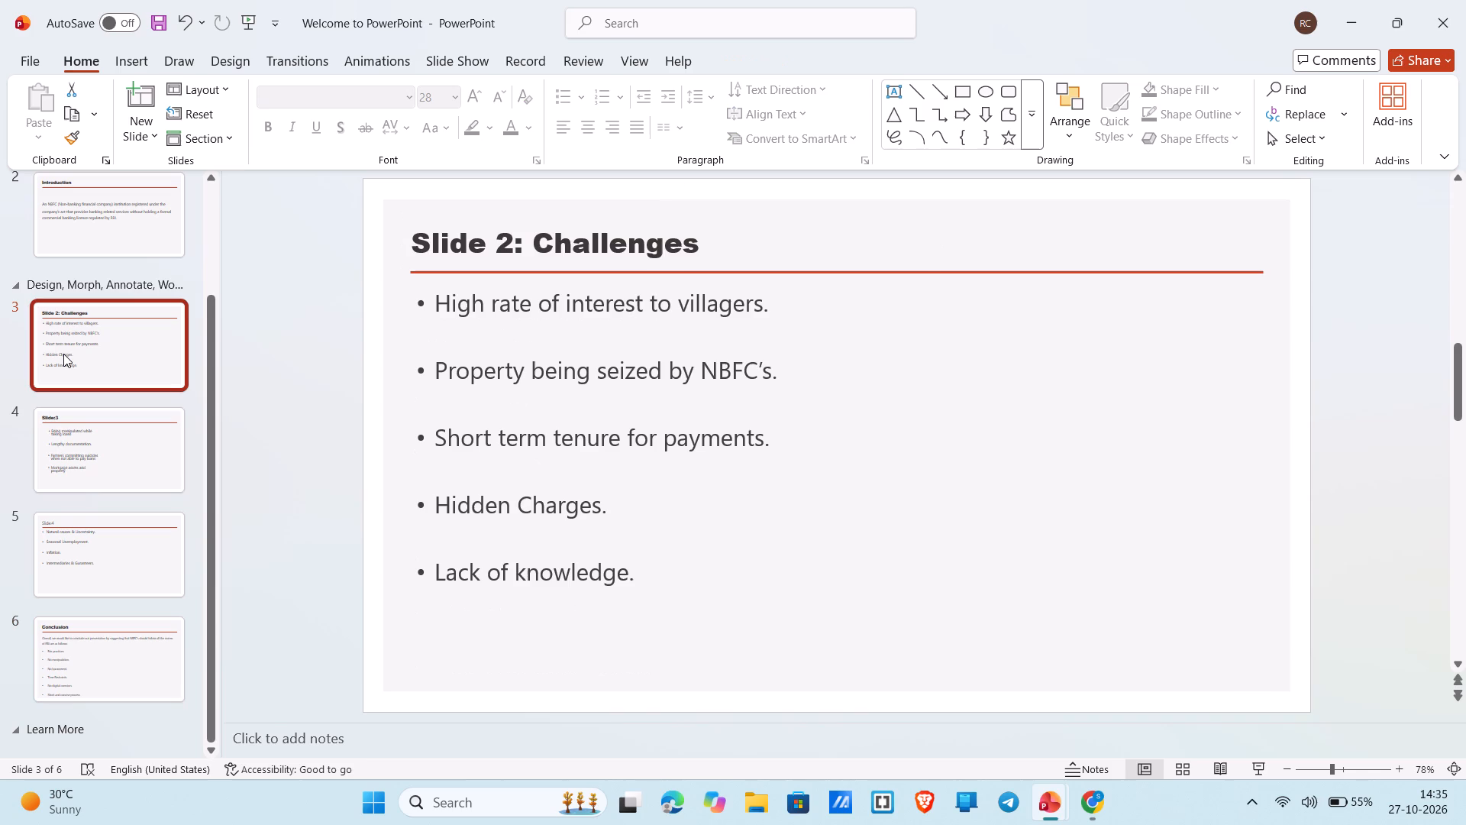
key(Up)
key(Up)
key(Up)
key(Up)
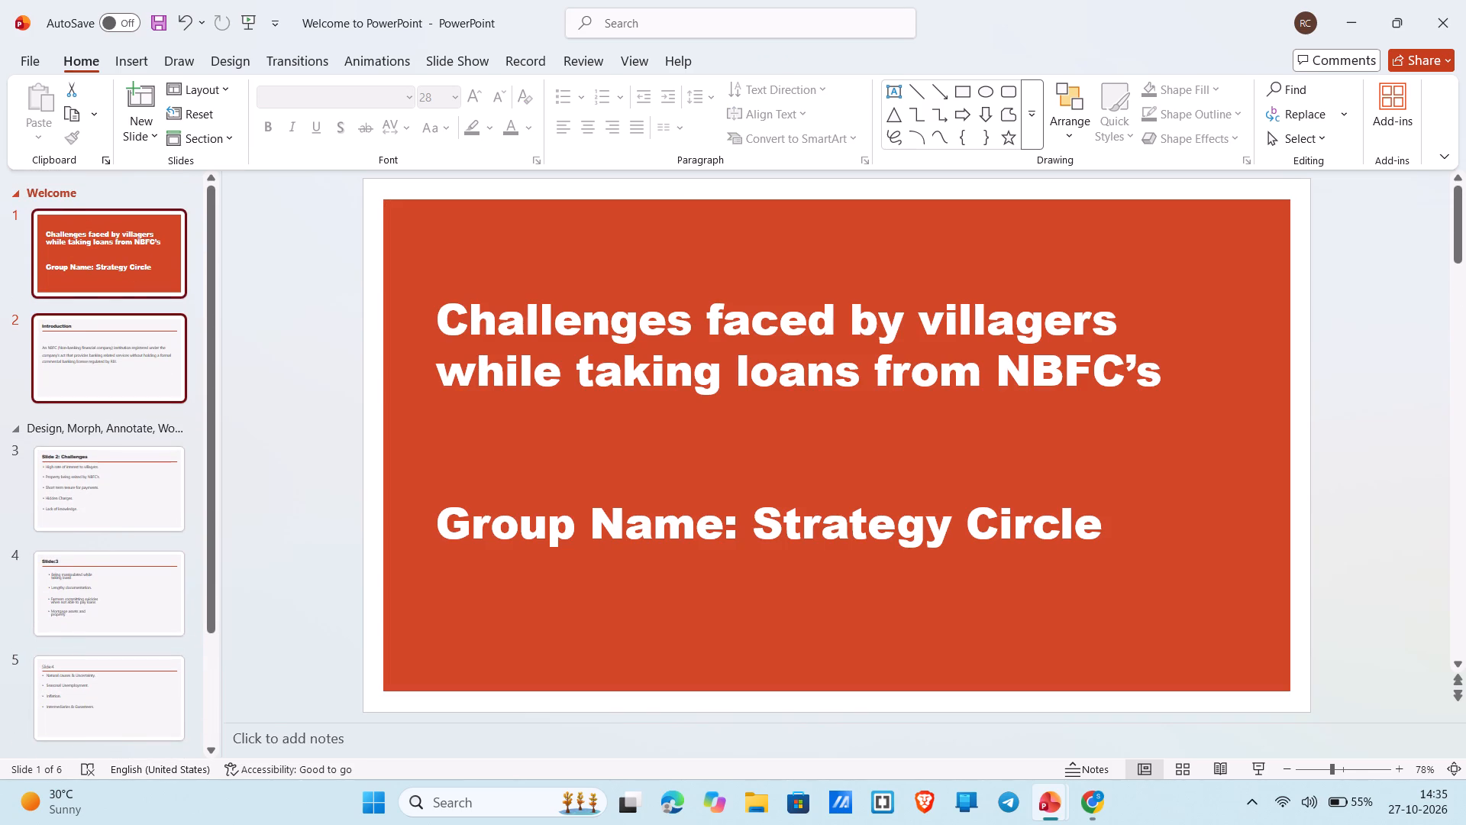
click(1107, 532)
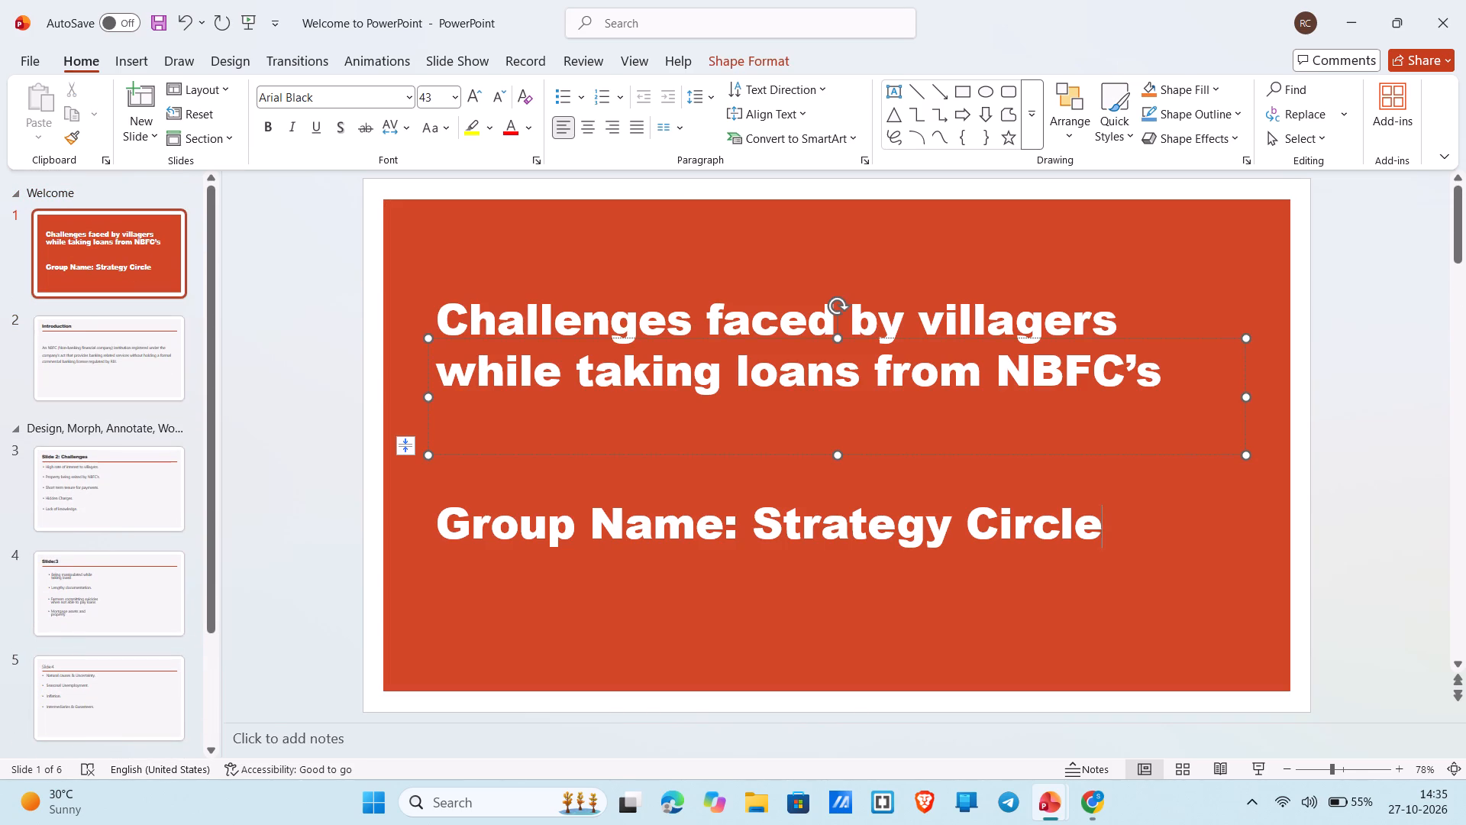
key(Return)
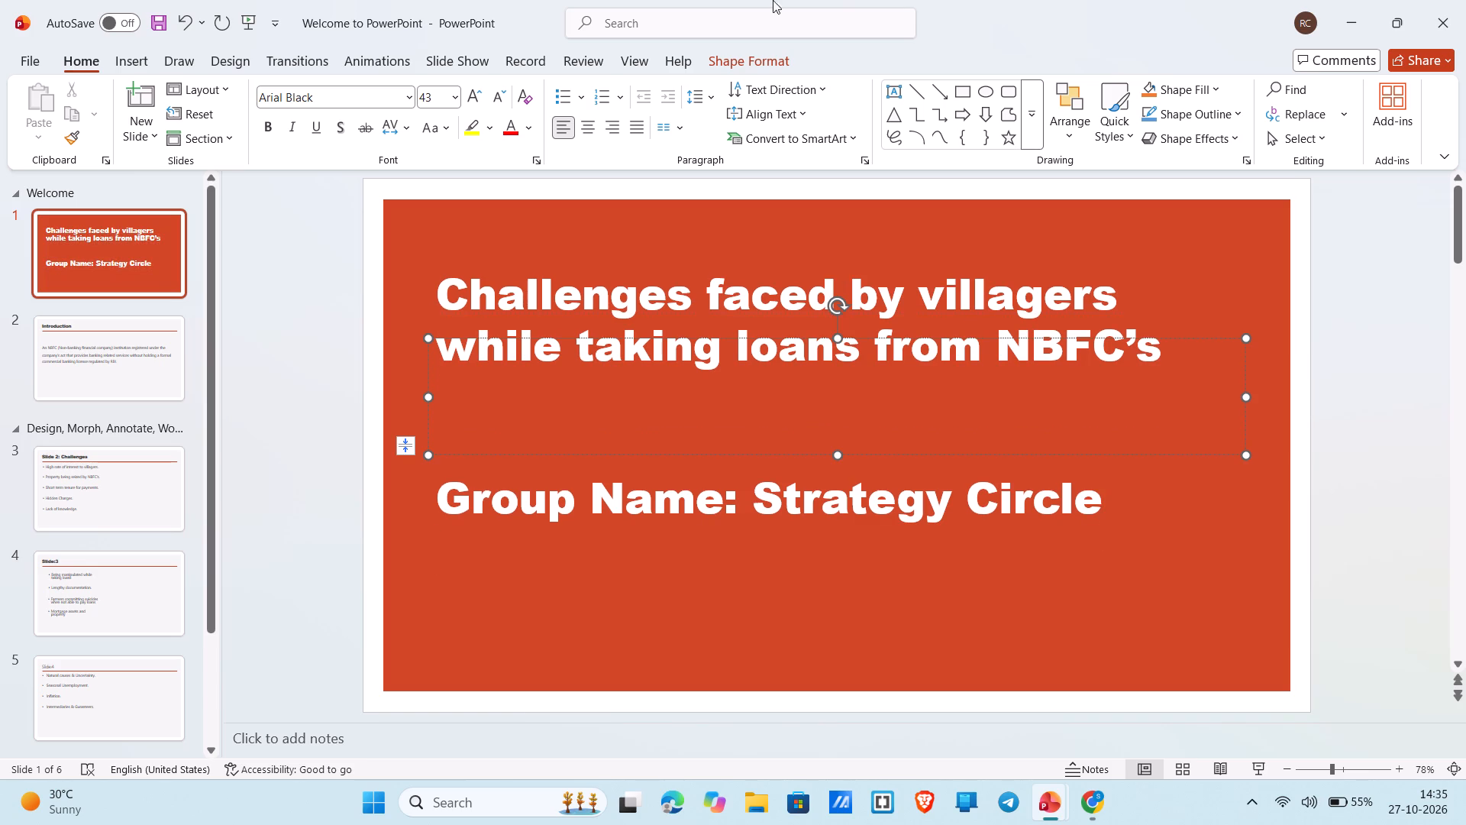
click(460, 89)
click(456, 87)
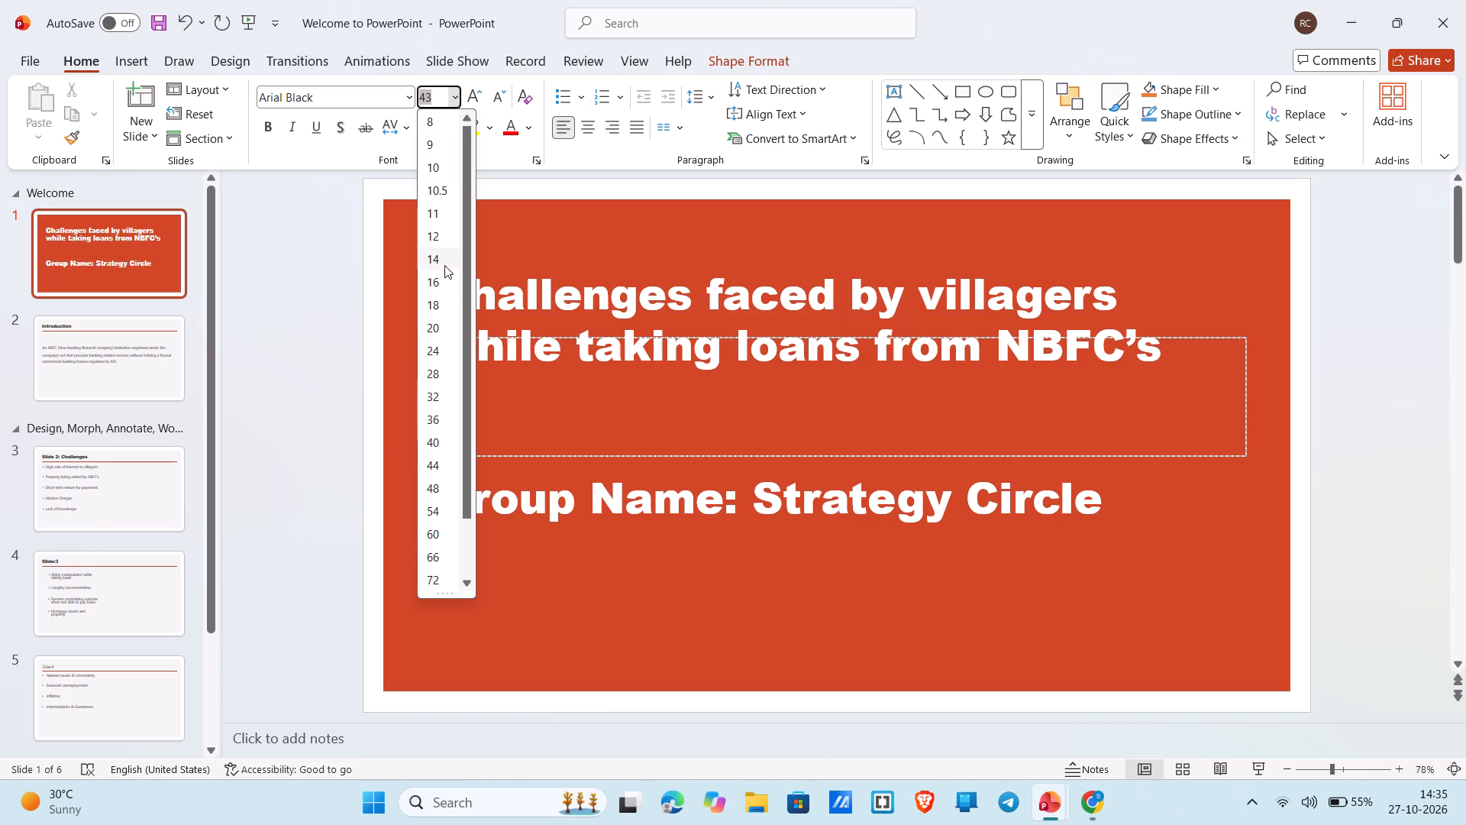
click(441, 287)
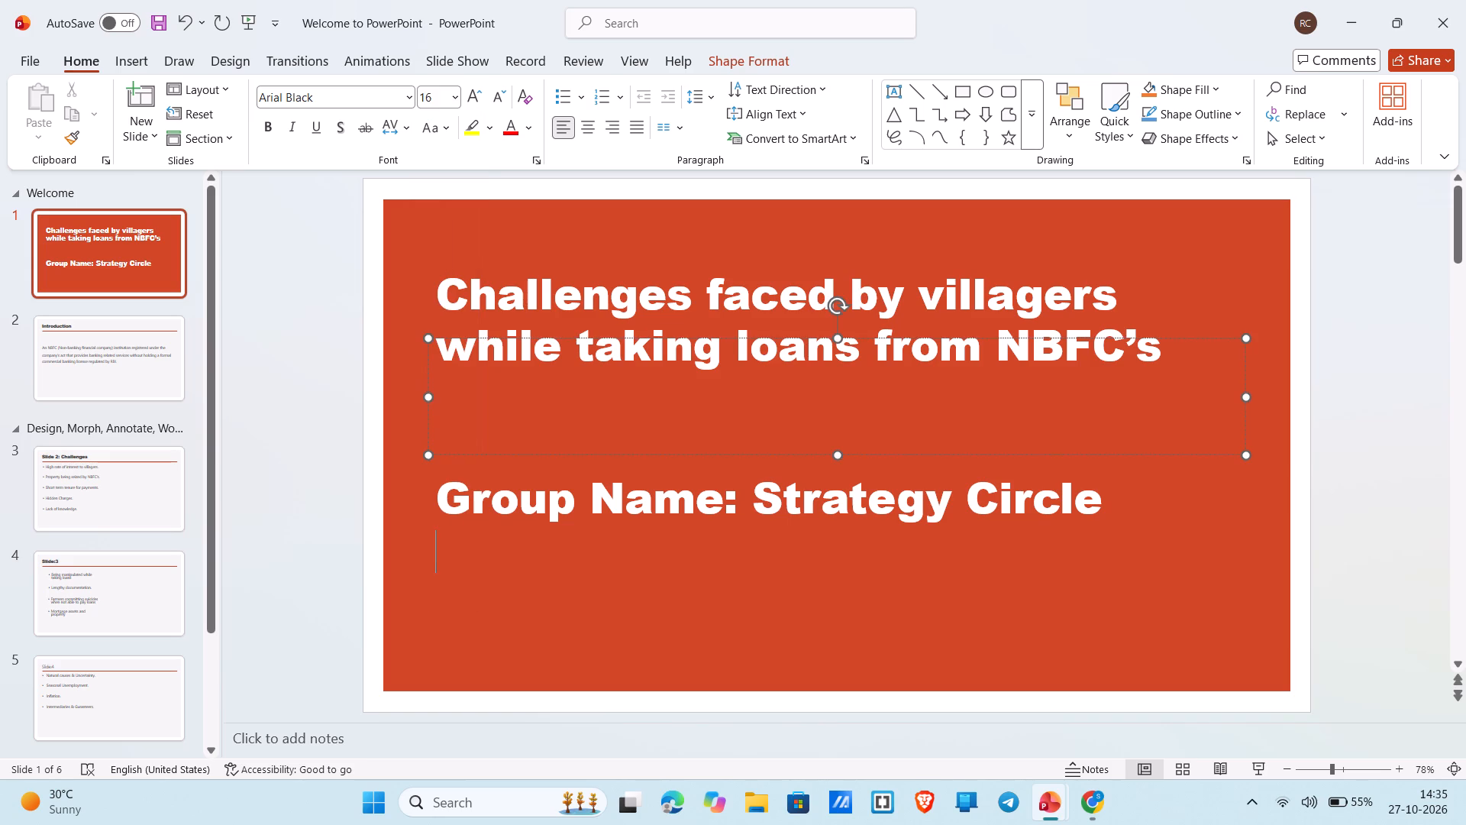
Enter the four group members' first names on the new line, separated by spaces.
text(Kan)
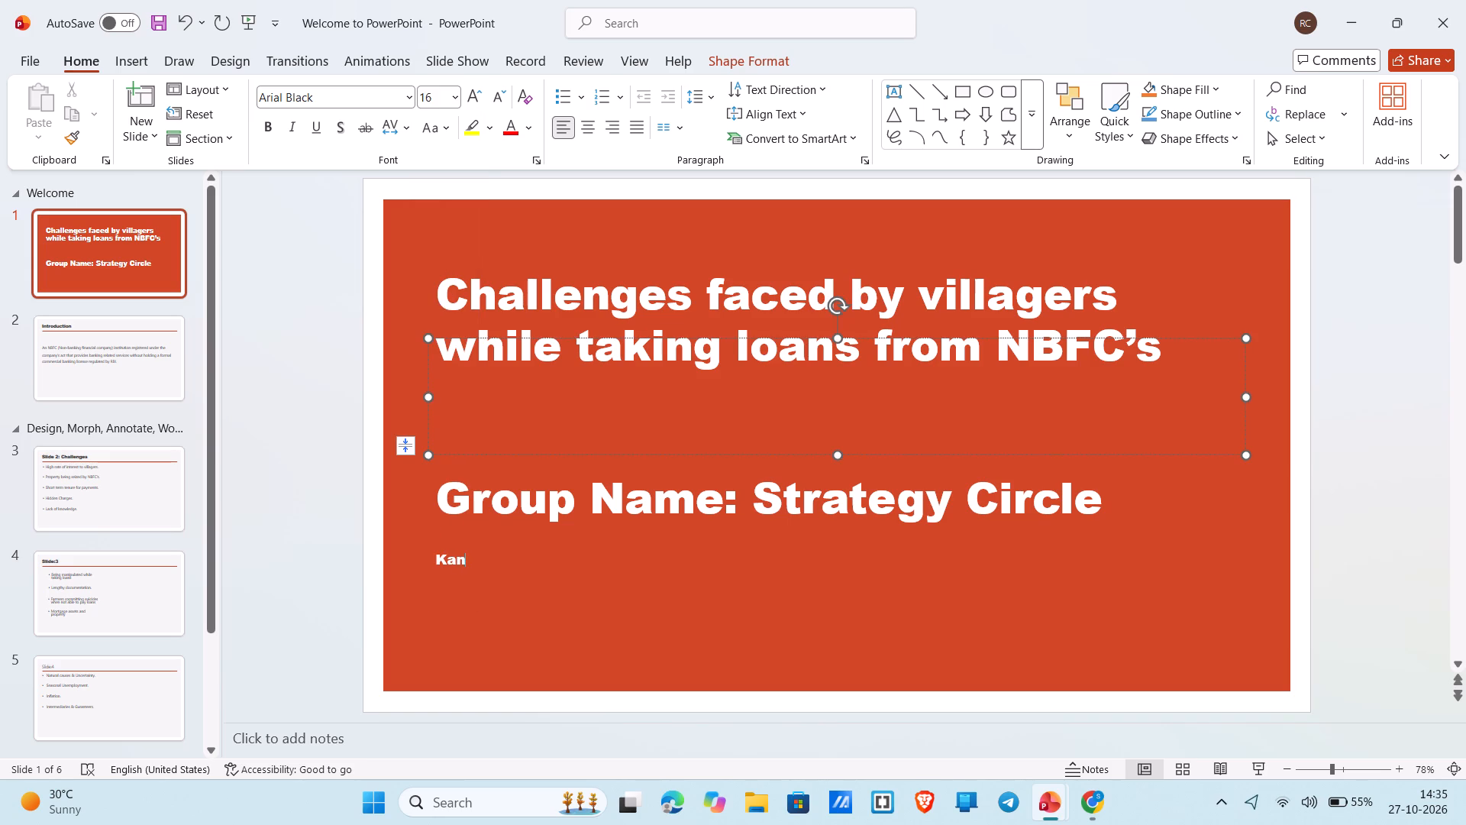
text(ishka)
key(space)
key(space)
key(space)
key(space)
key(space)
key(space)
key(space)
key(space)
key(space)
text(=)
key(BackSpace)
key(BackSpace)
key(BackSpace)
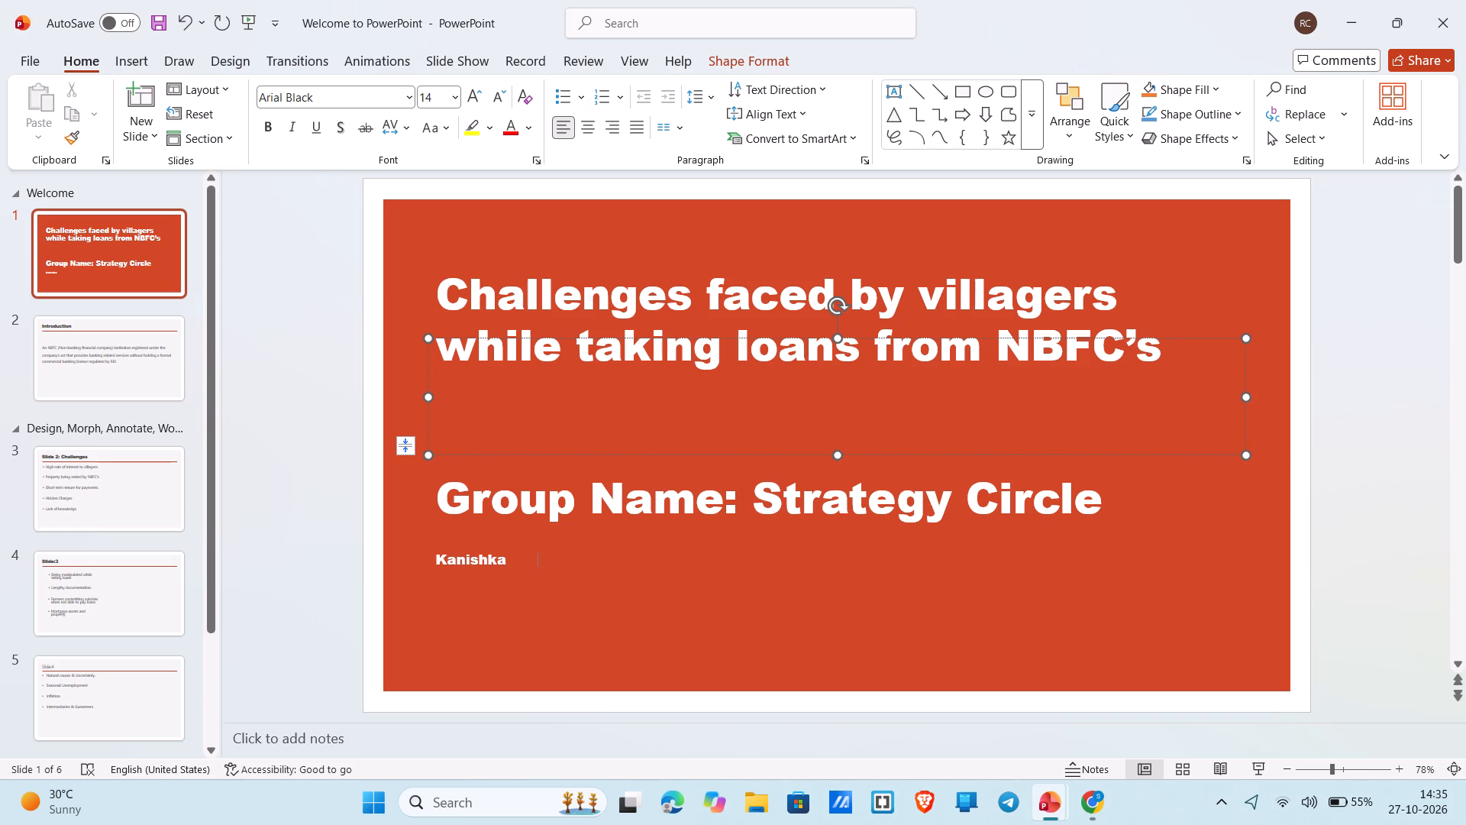
text(Hi)
text(manshi)
key(space)
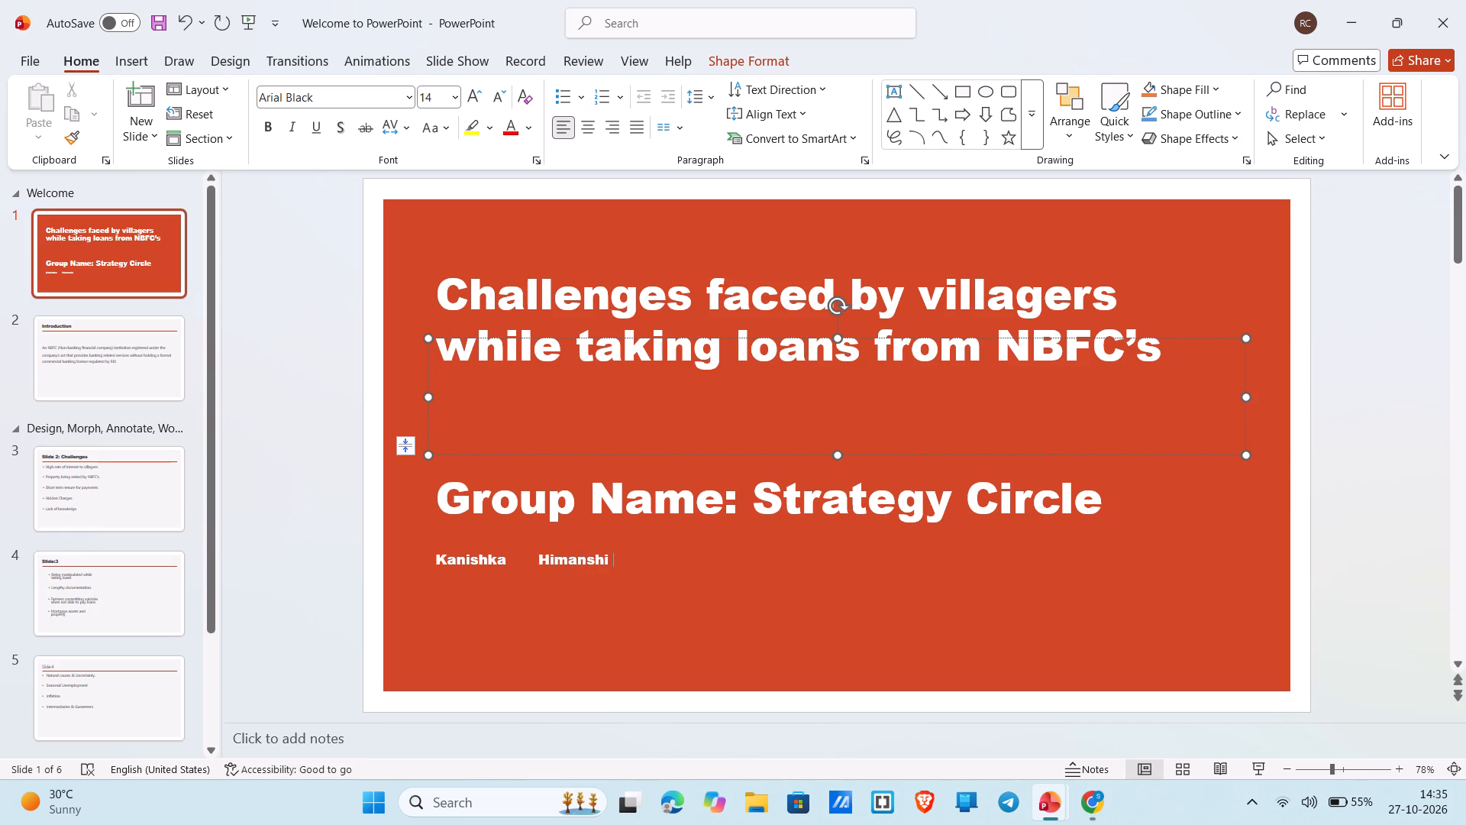
key(space)
key(space)
key(space)
key(space)
key(space)
text(Aazam)
key(space)
key(space)
text(Deepanshits)
key(space)
key(BackSpace)
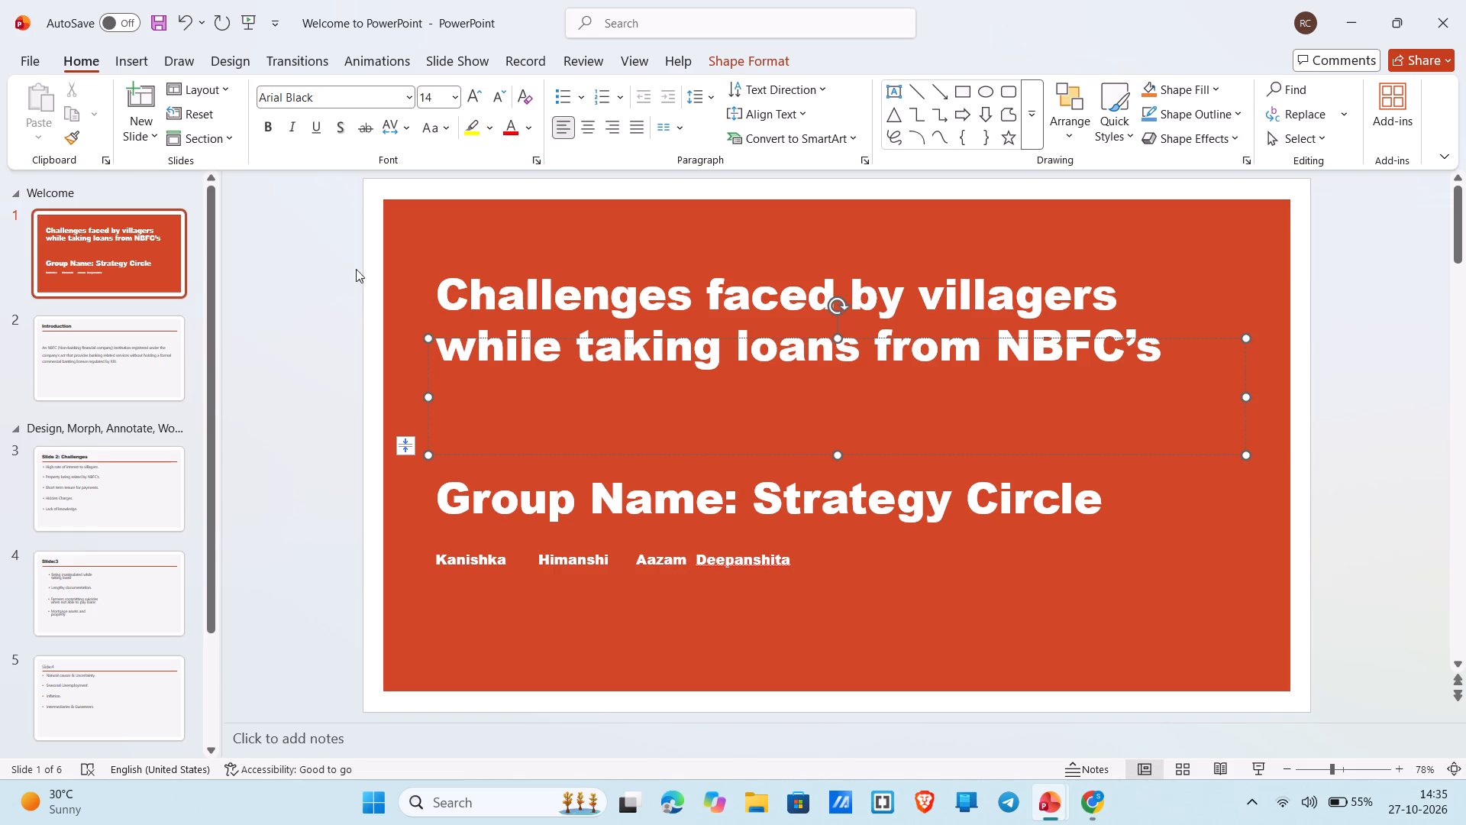
Widen the gap between the third and fourth member names on the title slide by four spaces.
key(Left)
key(Left)
key(Left)
key(Left)
key(Left)
key(Left)
key(Left)
key(Left)
key(Left)
key(Left)
key(Left)
key(Left)
key(Left)
key(Left)
key(Left)
key(Left)
key(space)
key(space)
key(space)
key(space)
Add the fifth member's first name, Yash, at the end of the names line, set apart by several spaces.
key(Right)
key(Right)
key(Right)
key(Right)
key(Right)
key(Right)
key(Right)
key(Right)
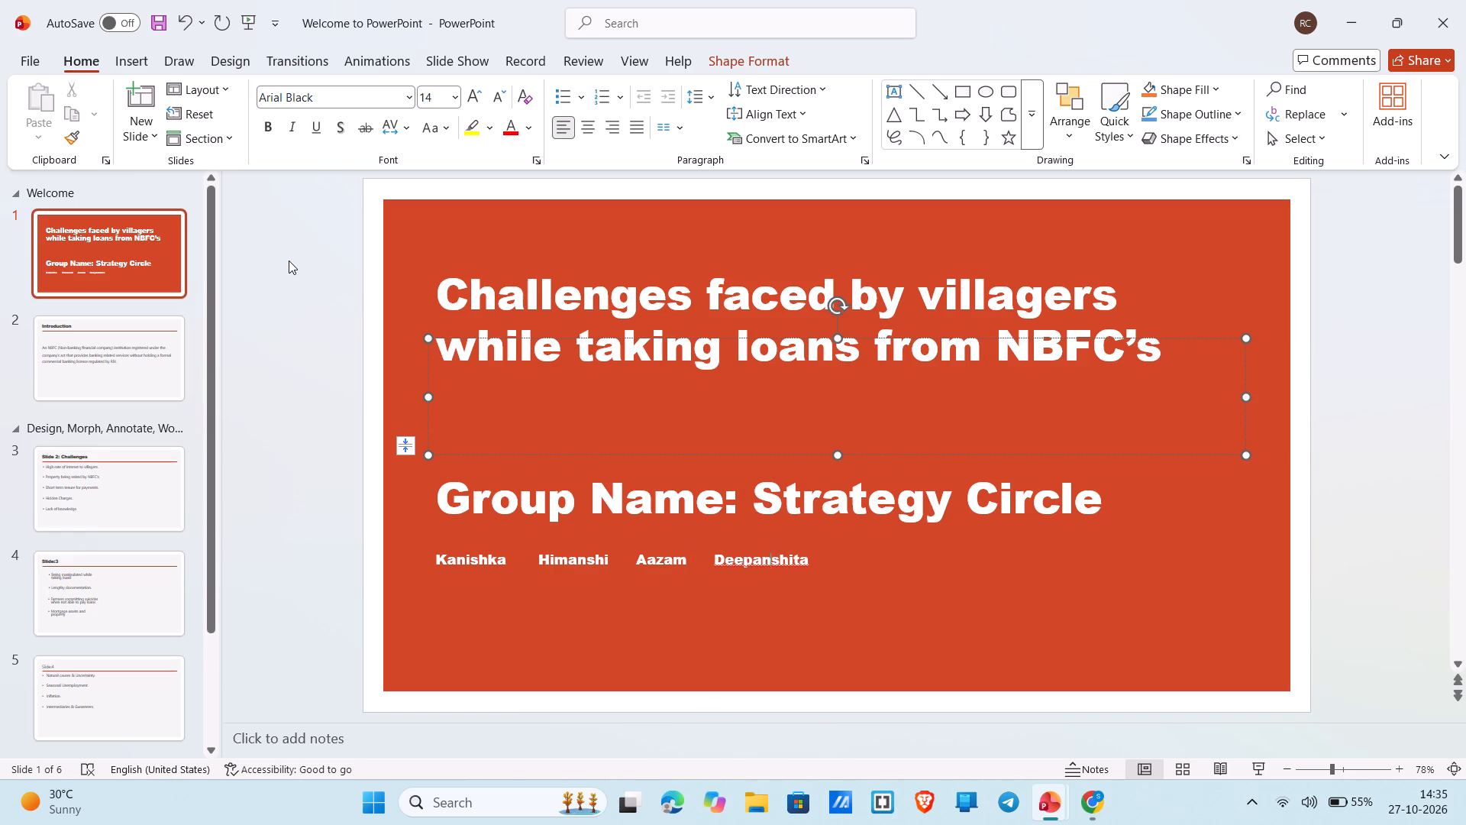
key(Right)
key(Right)
key(Right)
key(Right)
key(Right)
key(space)
key(space)
key(space)
key(space)
key(space)
text(yu)
key(BackSpace)
key(BackSpace)
text(yA)
key(BackSpace)
key(BackSpace)
key(BackSpace)
text(Yash chutuiya)
key(space)
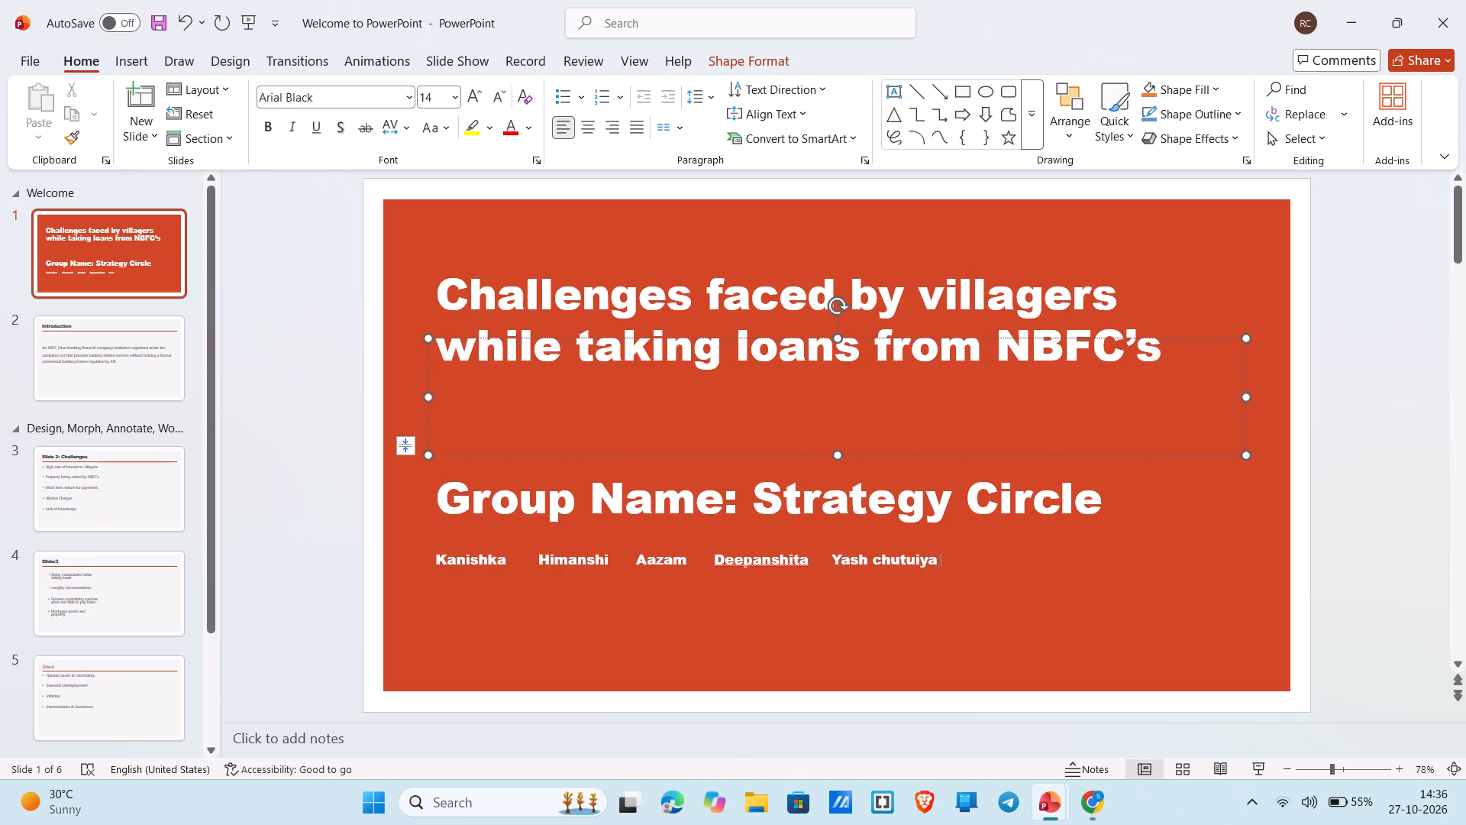
key(BackSpace)
key(BackSpace)
key(BackSpace)
key(BackSpace)
key(BackSpace)
key(BackSpace)
key(BackSpace)
key(BackSpace)
key(BackSpace)
Add the sixth member's first name, Shashi, after Yash, separated by several spaces.
key(space)
key(space)
key(space)
key(space)
key(space)
key(space)
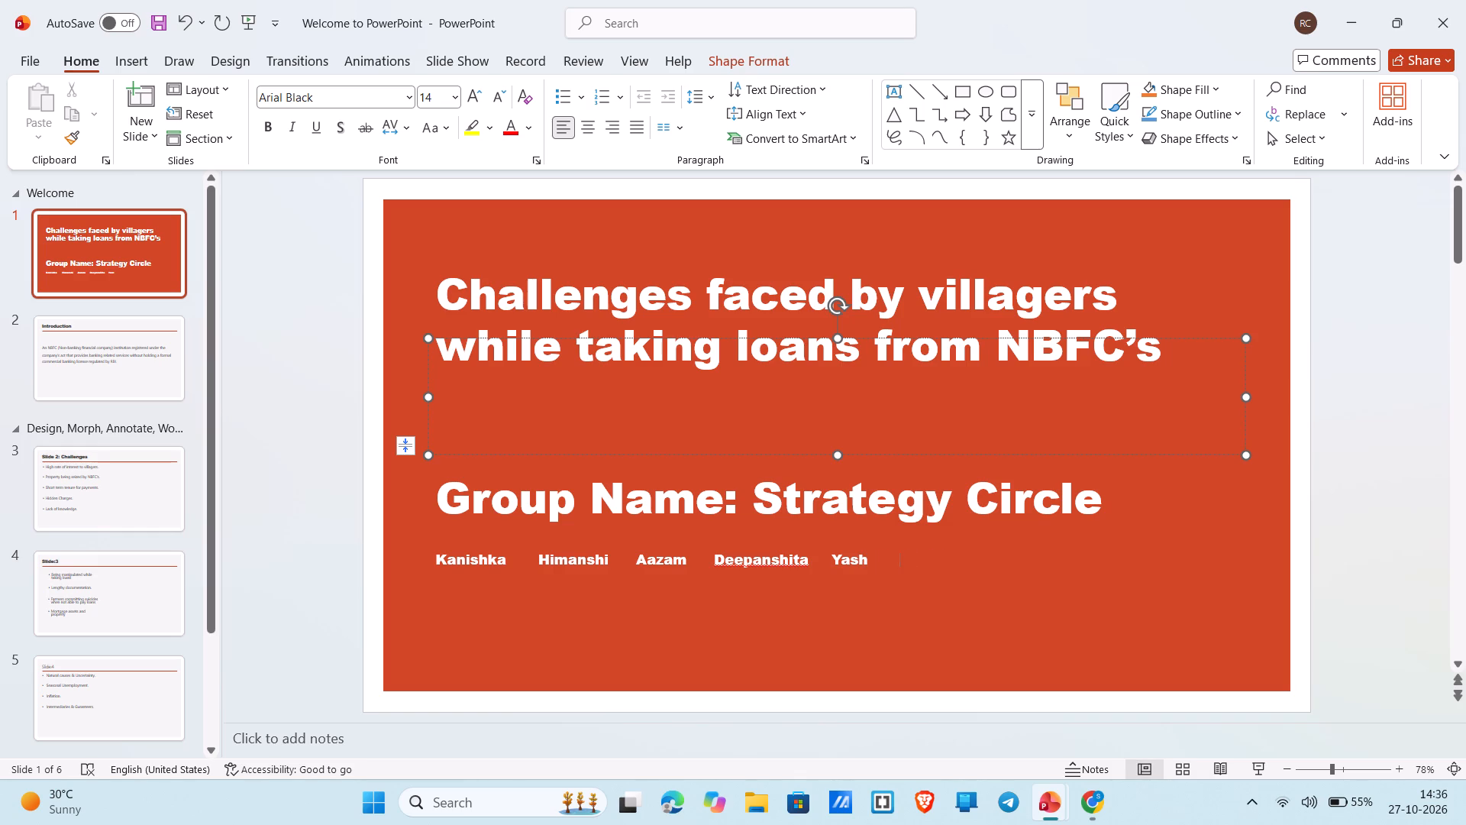
text(shah)
key(BackSpace)
key(BackSpace)
key(BackSpace)
key(BackSpace)
key(shift+s)
text(hashi)
Add a closing parenthesis directly after Shashi at the end of the names line.
click(509, 505)
click(509, 505)
double_click(433, 559)
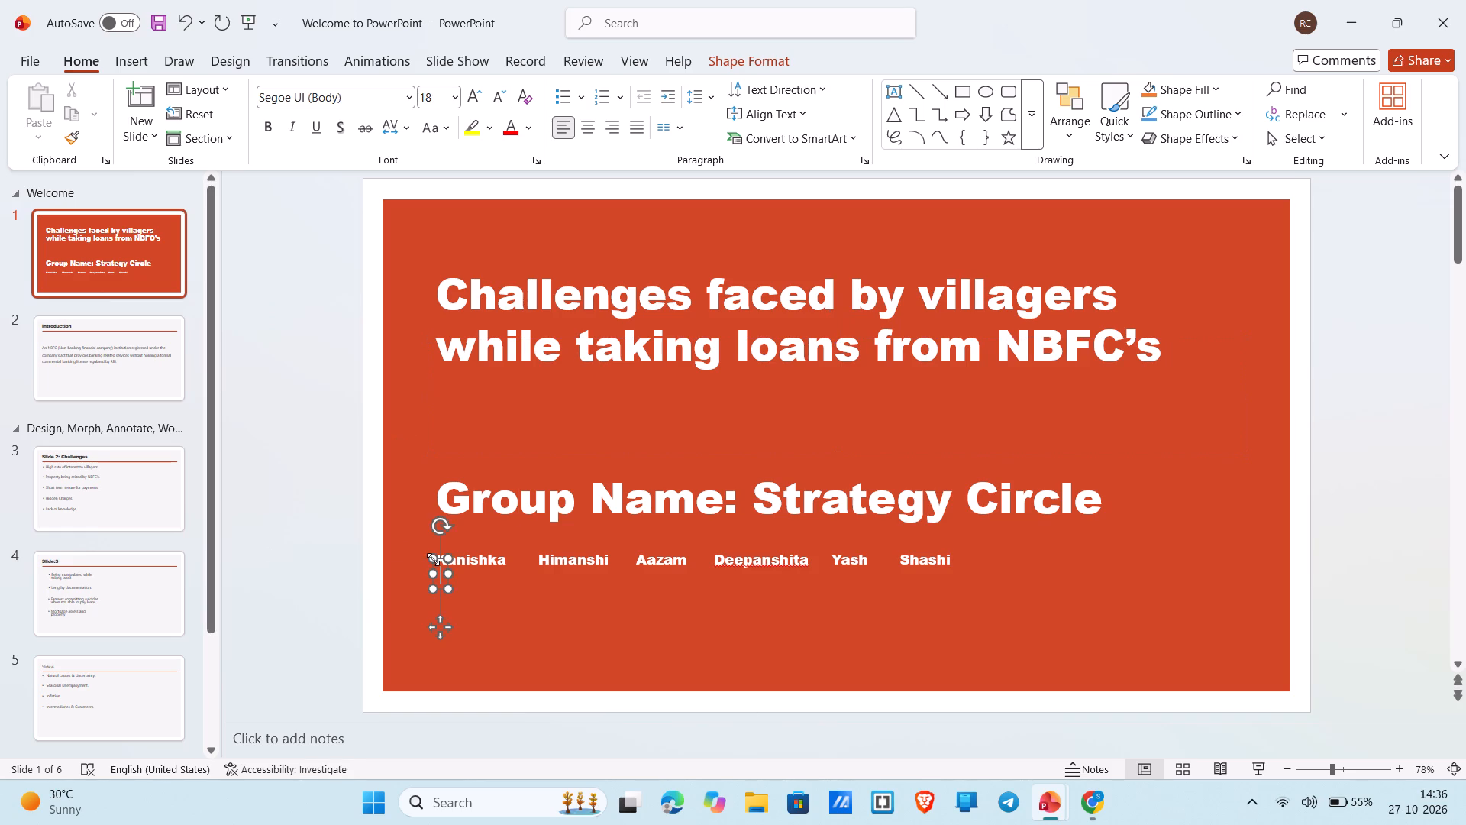
click(532, 590)
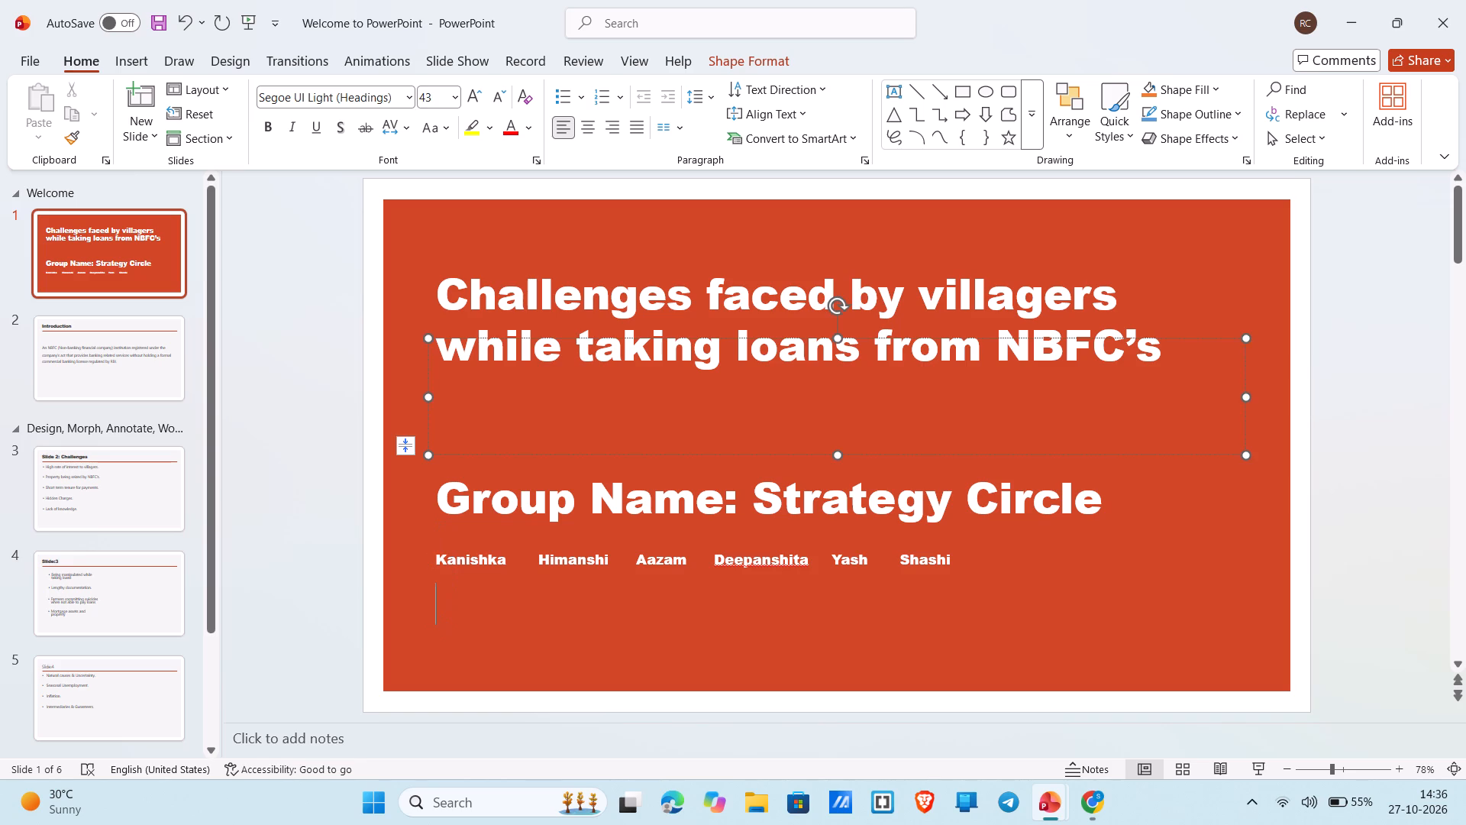
click(433, 556)
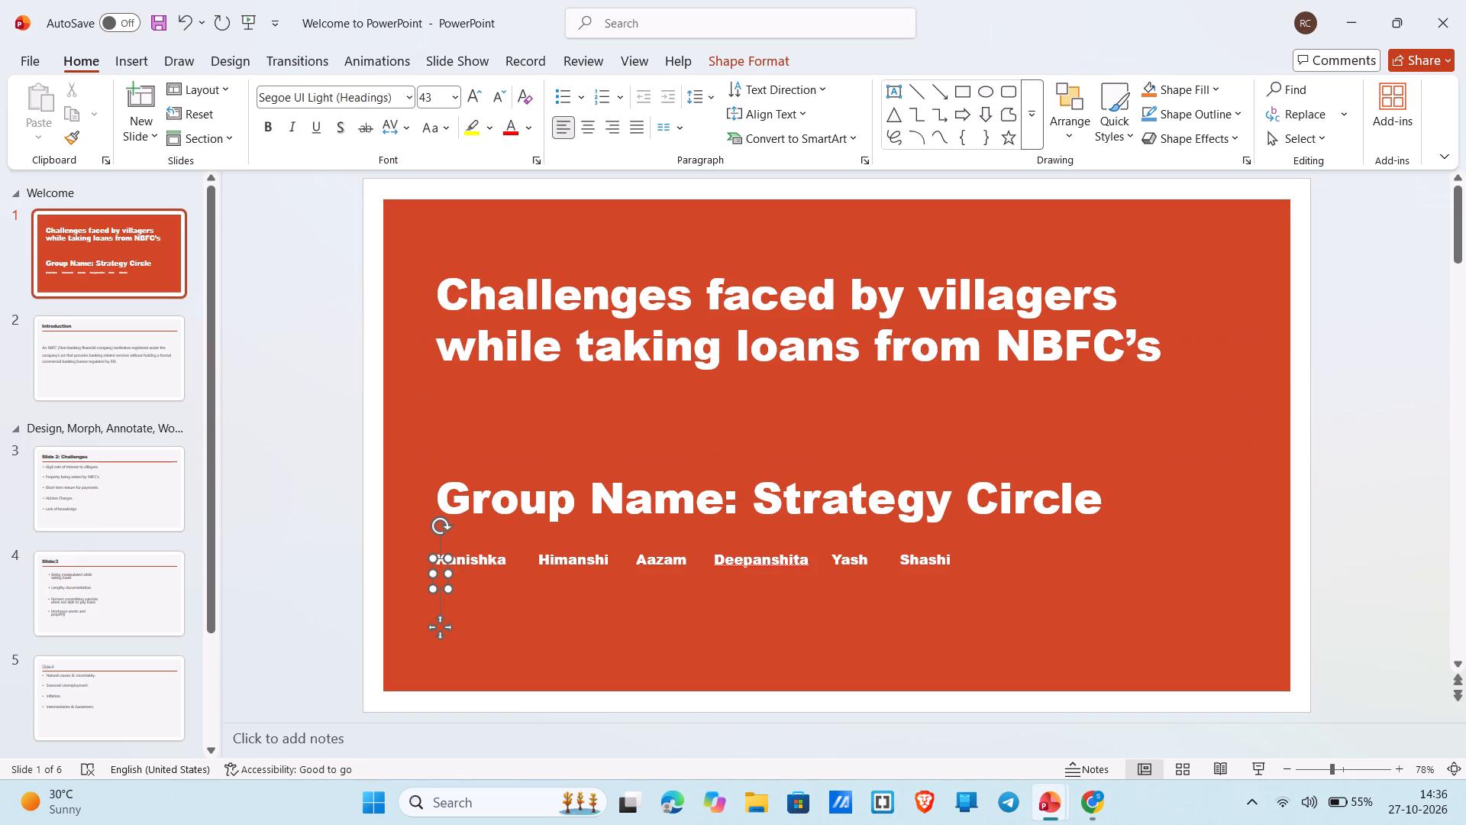
click(968, 568)
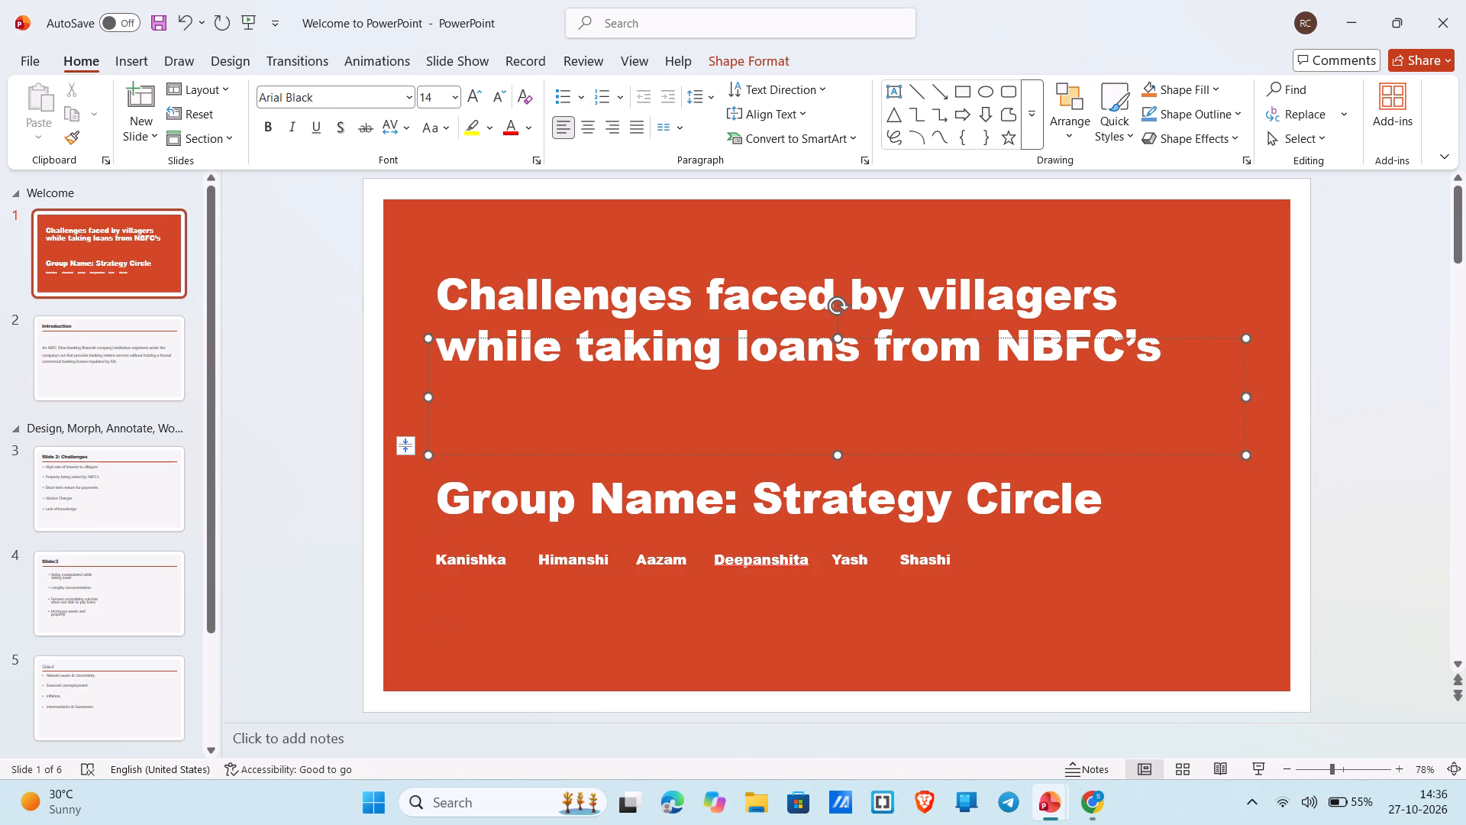
key(shift+parenright)
key(BackSpace)
key(BackSpace)
key(BackSpace)
key(BackSpace)
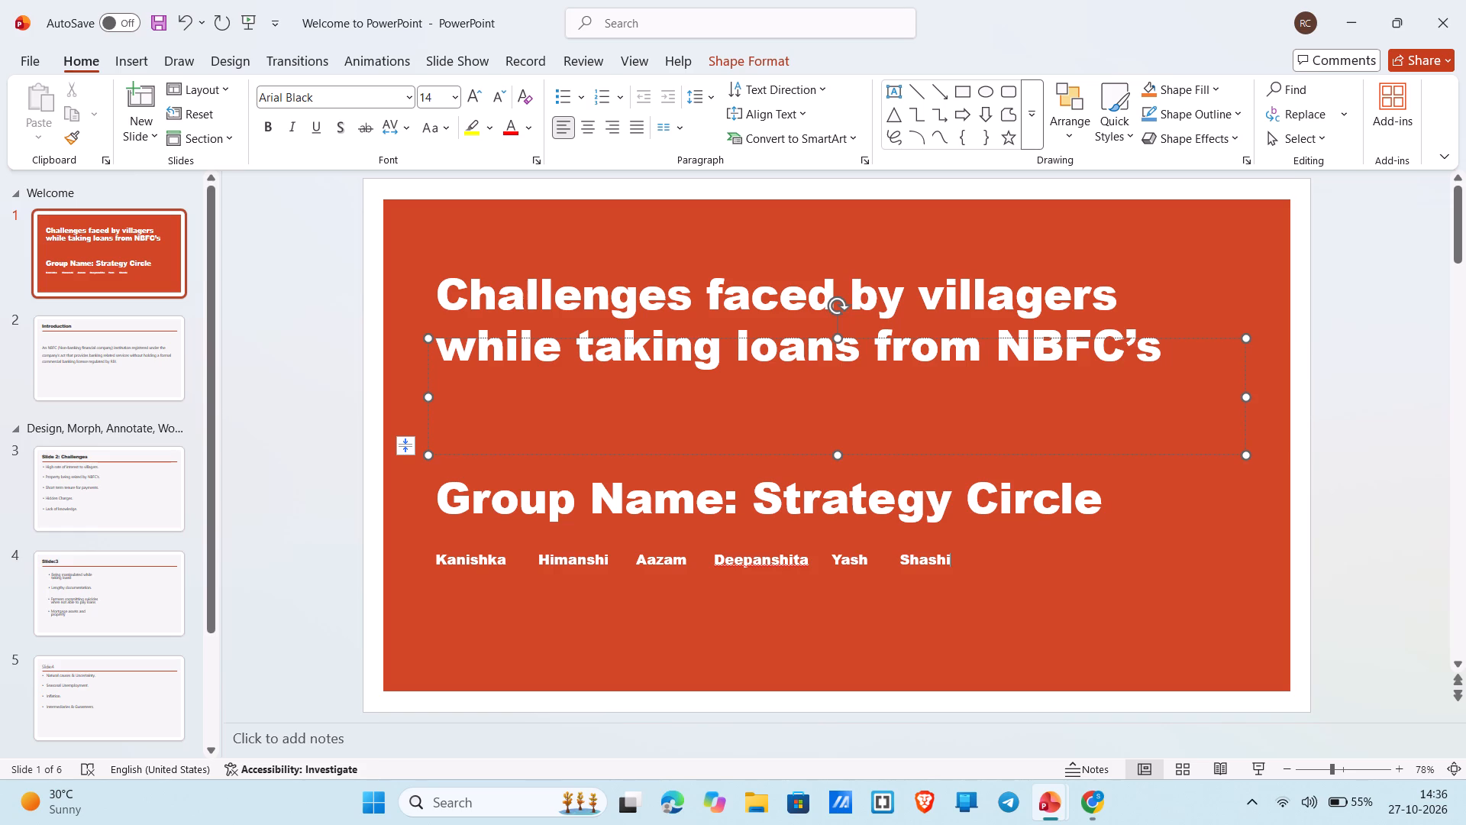
key(shift+parenright)
Add four trailing spaces after "Group Name: Strategy Circle".
key(Left)
key(Left)
key(Left)
key(Left)
key(Left)
key(Left)
key(Left)
key(Left)
key(Left)
key(Left)
key(Left)
key(Left)
key(Left)
key(Left)
key(Left)
key(Left)
key(Left)
key(Left)
key(Left)
key(Left)
key(Left)
key(Left)
key(Left)
key(Left)
key(Left)
key(Left)
key(Left)
key(Left)
key(Left)
key(Left)
key(Left)
key(Left)
key(Left)
key(Left)
key(Left)
key(Left)
key(Left)
key(Left)
key(Left)
key(Left)
key(Left)
key(Left)
click(437, 560)
click(508, 558)
key(Left)
key(Left)
key(Left)
key(Left)
key(Left)
key(Left)
key(Left)
key(Left)
key(Left)
key(space)
key(space)
key(space)
key(space)
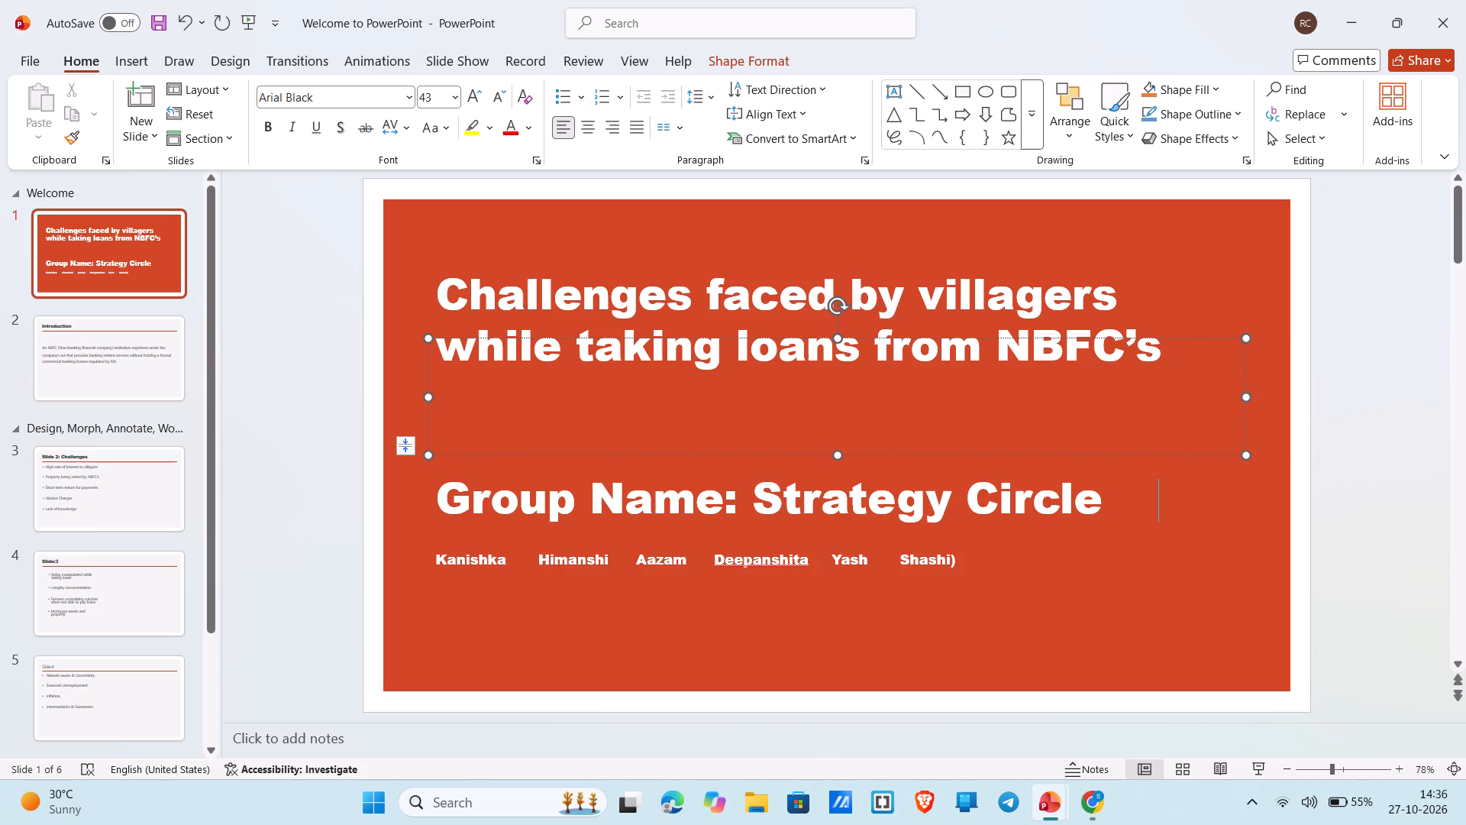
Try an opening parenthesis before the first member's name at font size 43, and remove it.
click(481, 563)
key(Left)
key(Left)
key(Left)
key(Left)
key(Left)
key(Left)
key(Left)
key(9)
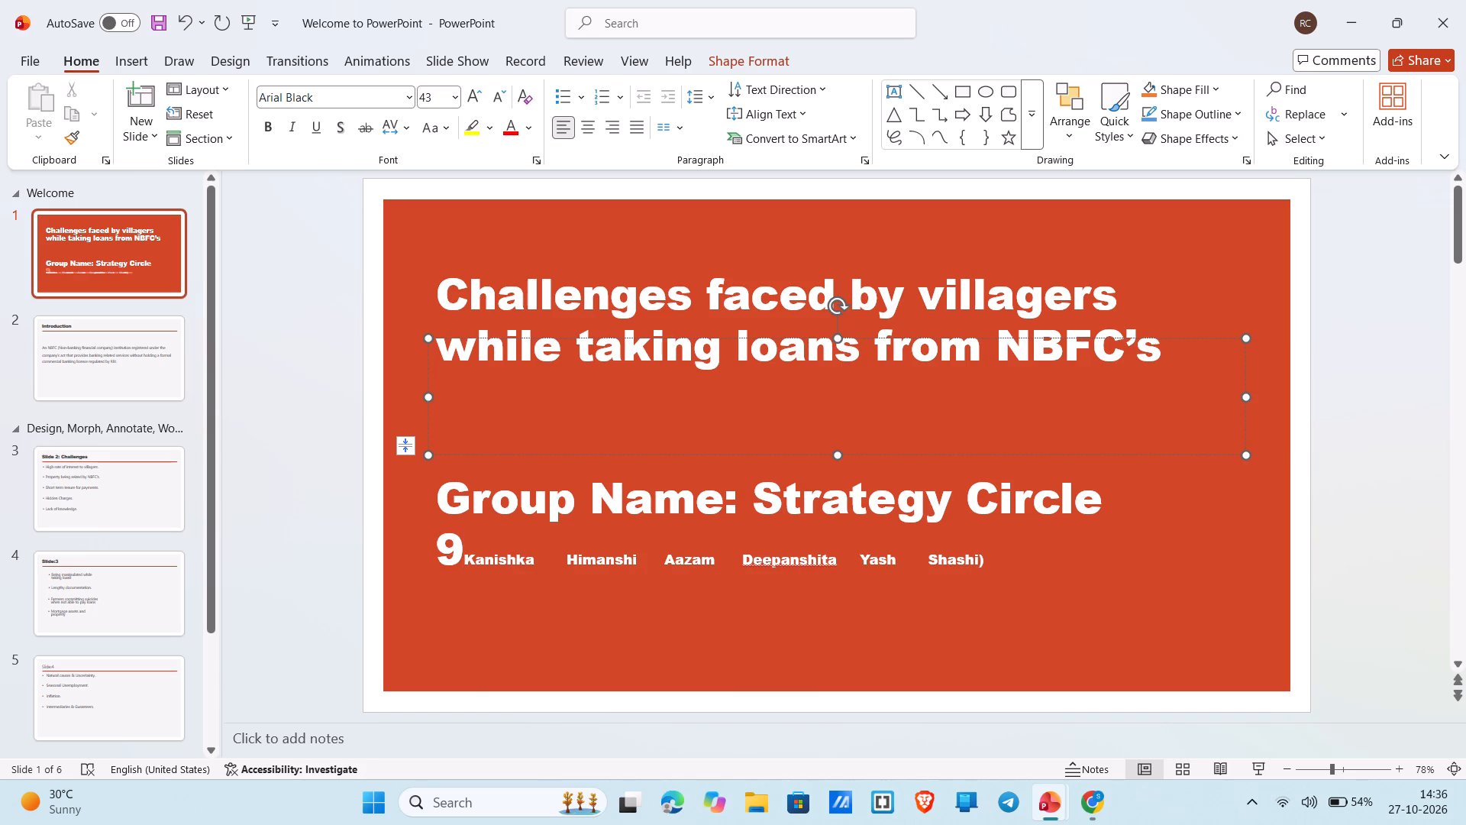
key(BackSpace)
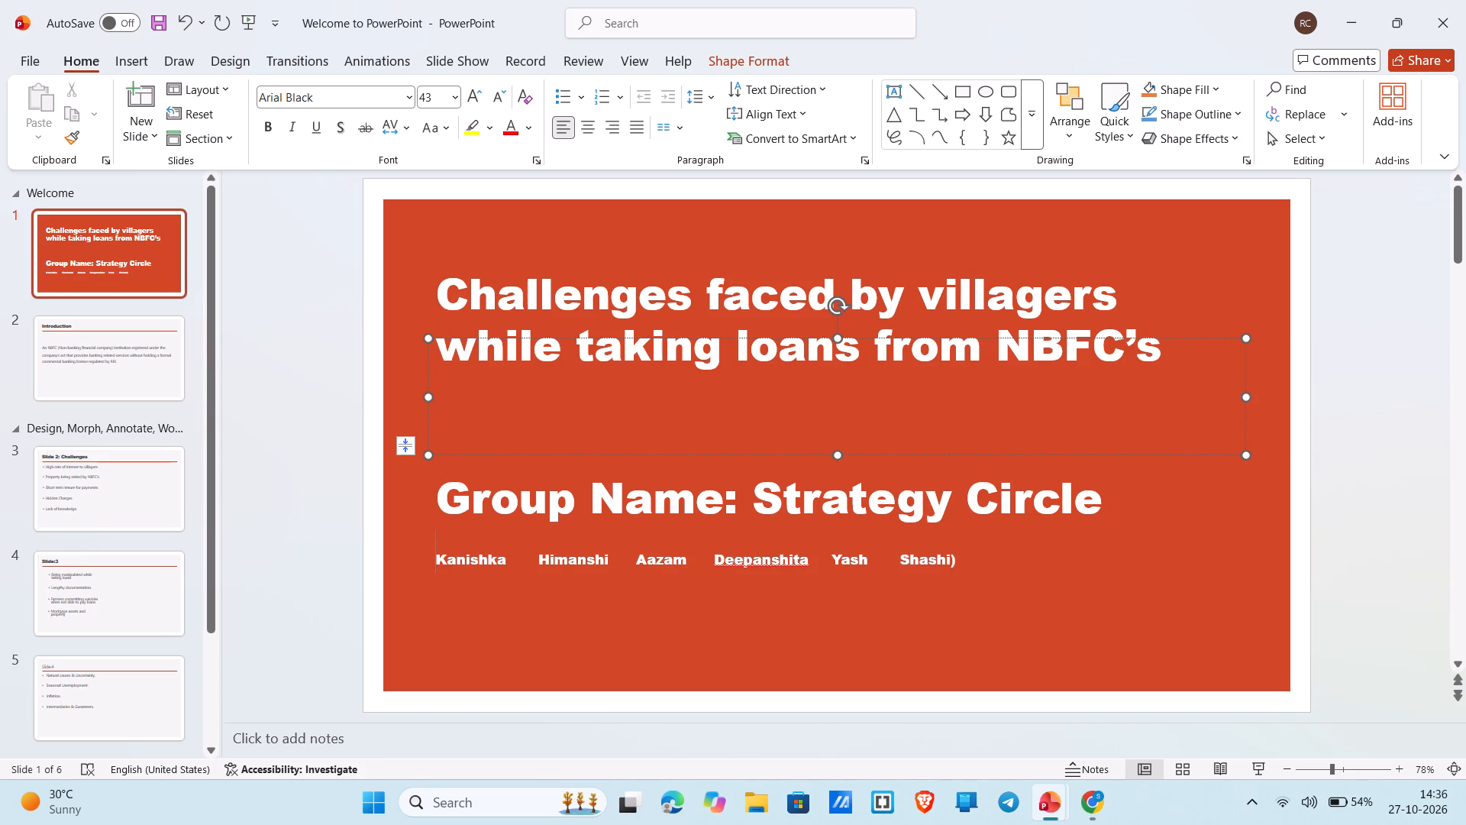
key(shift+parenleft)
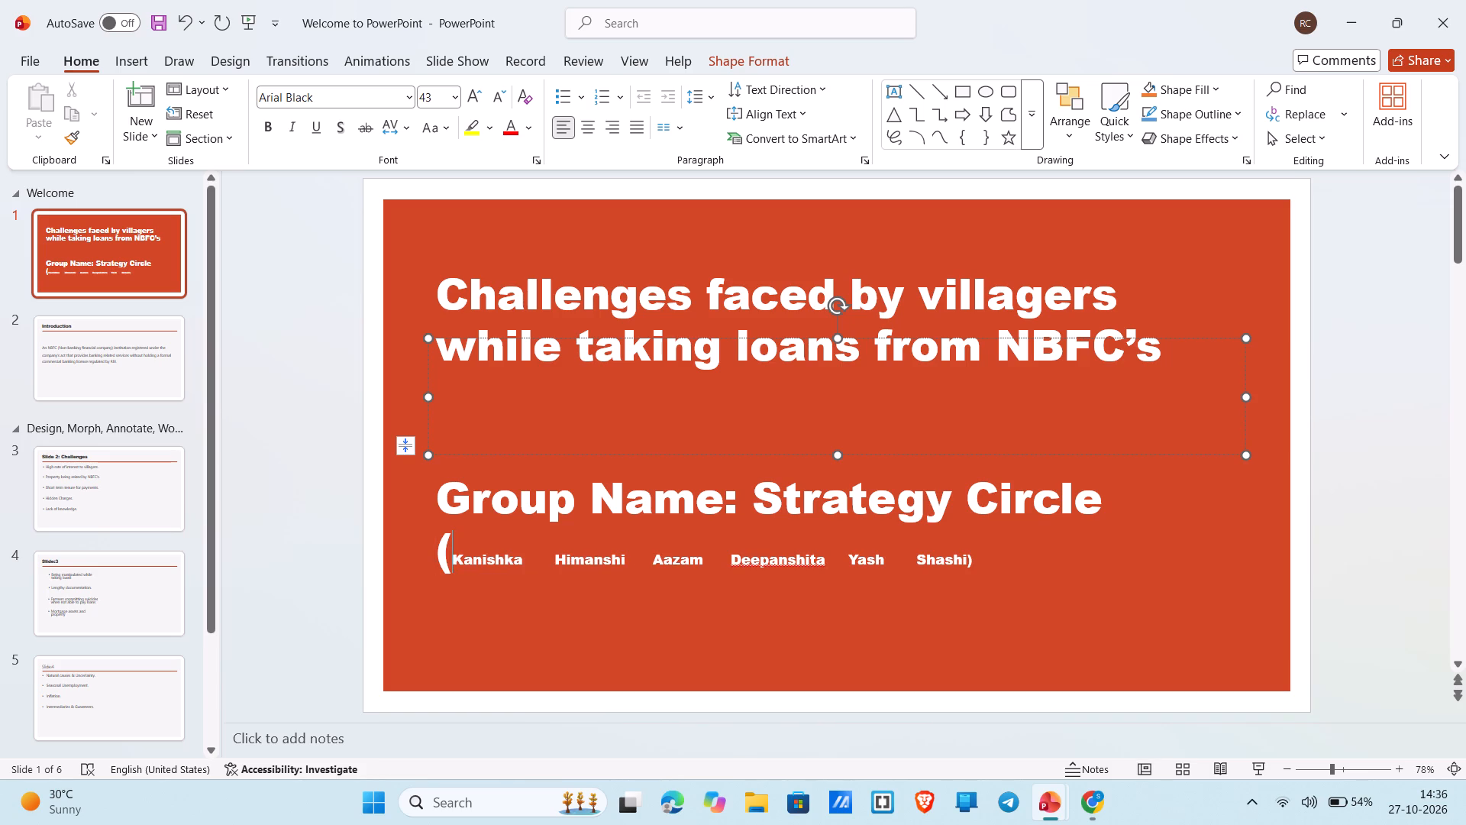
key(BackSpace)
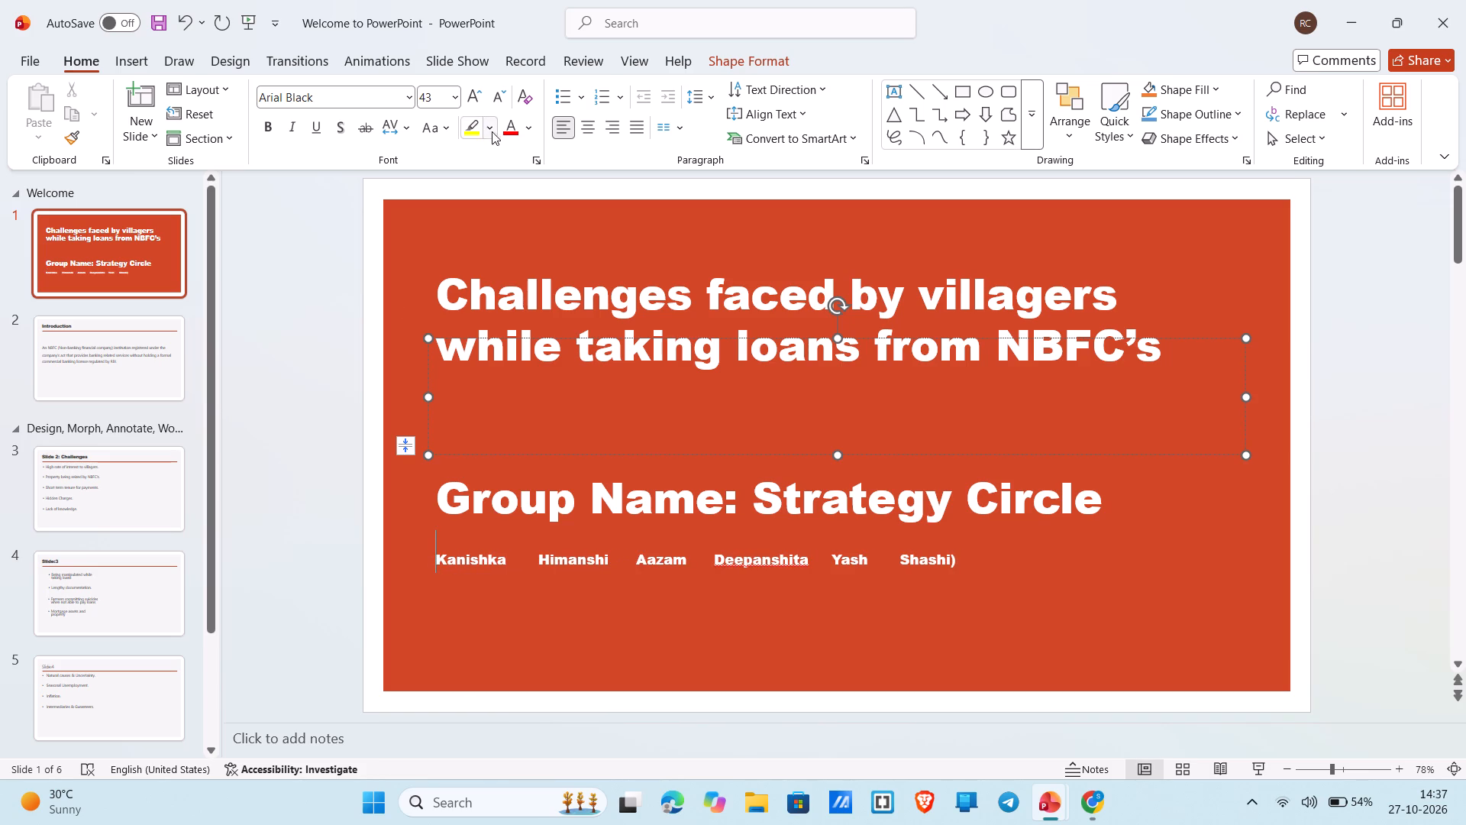
Insert an opening parenthesis in font size 14 directly before the first member's name.
drag(460, 79, 536, 664)
click(467, 560)
click(438, 557)
click(454, 86)
click(441, 256)
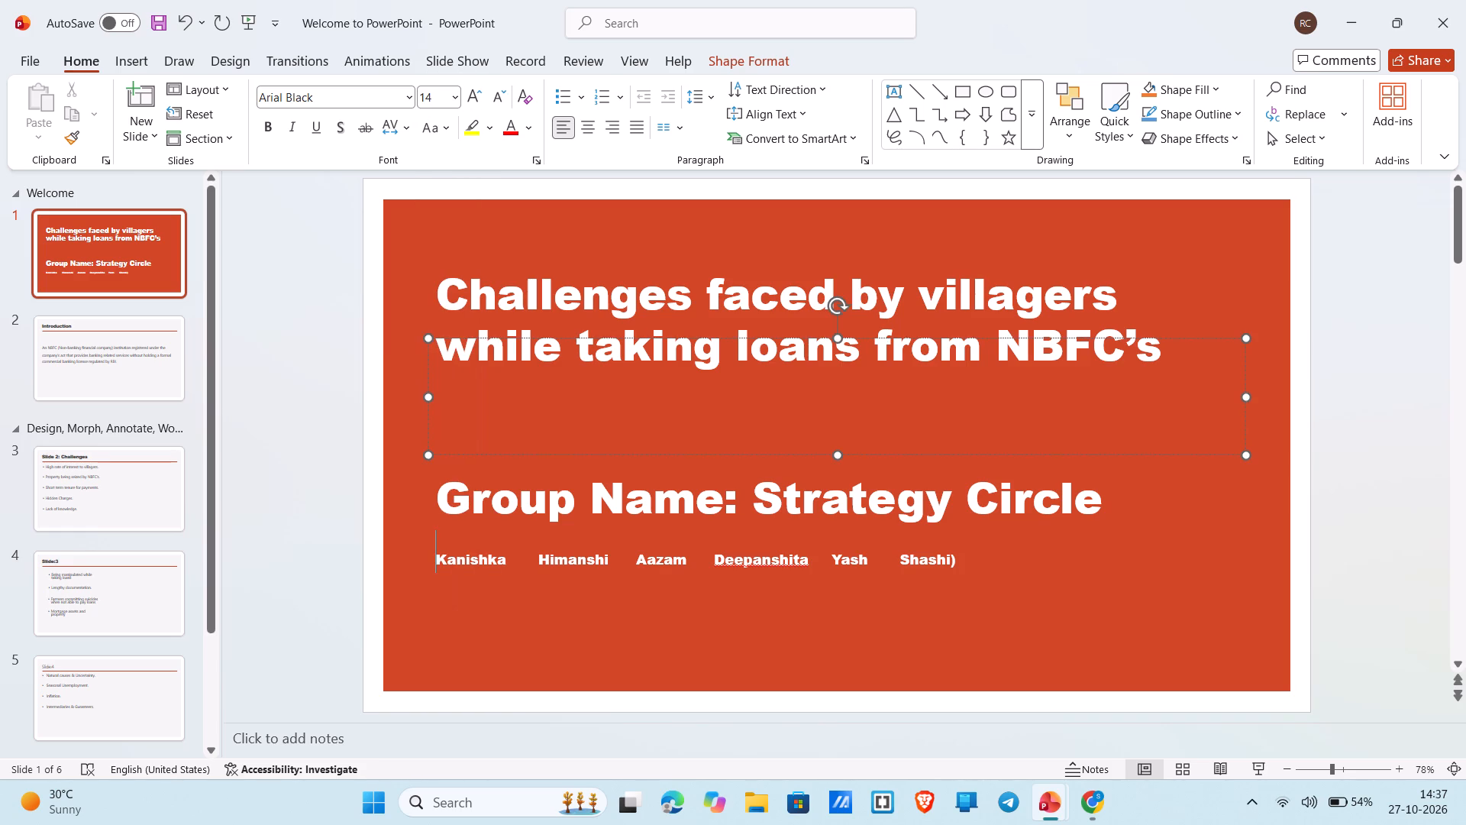
key(shift+parenleft)
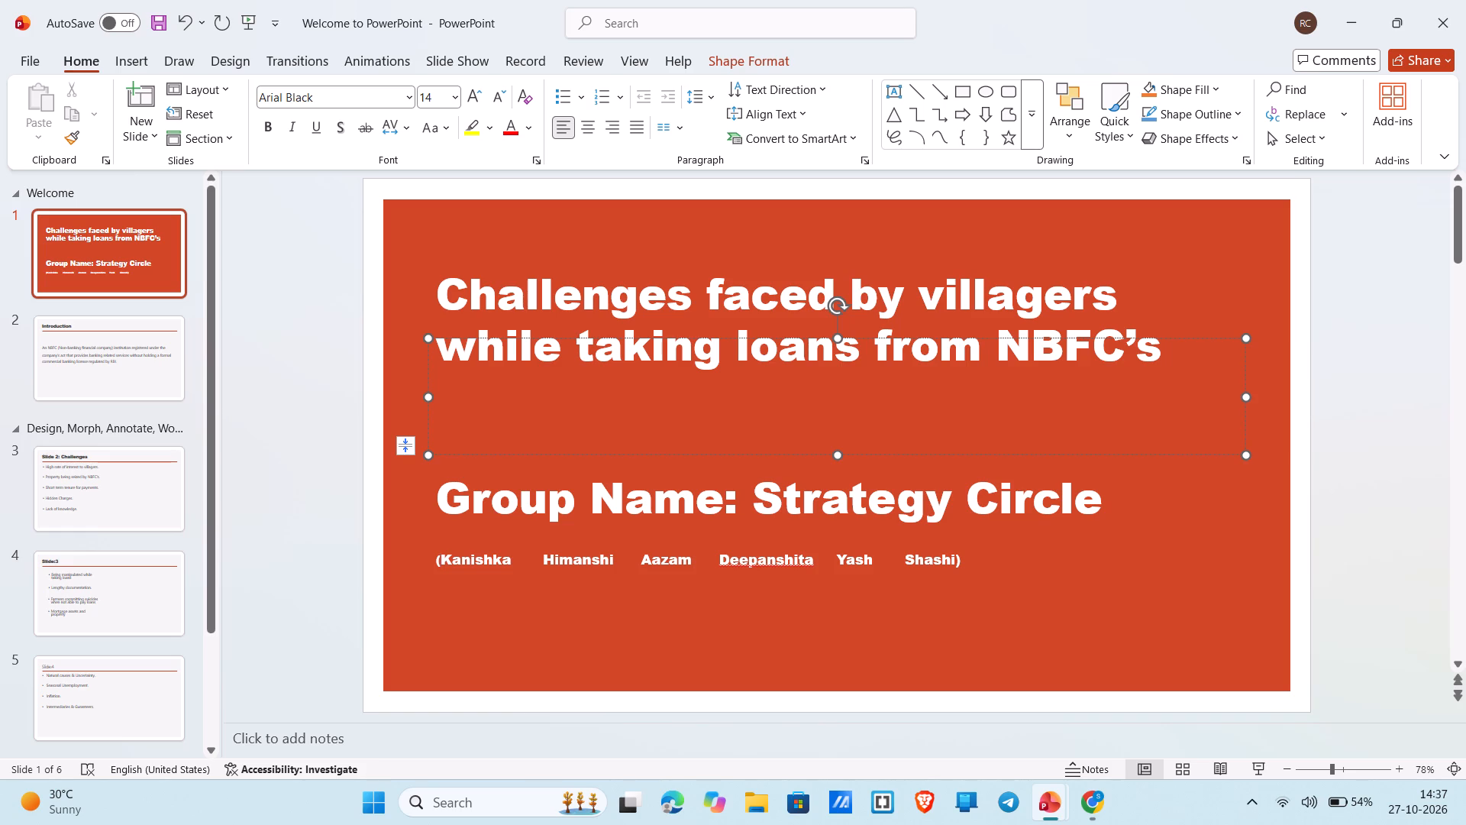
Insert four spaces between the opening parenthesis and the first member's name on the title slide.
key(Left)
key(Left)
click(512, 557)
key(Left)
key(Left)
key(Left)
key(Left)
key(Left)
key(Left)
key(Left)
key(Left)
key(space)
key(space)
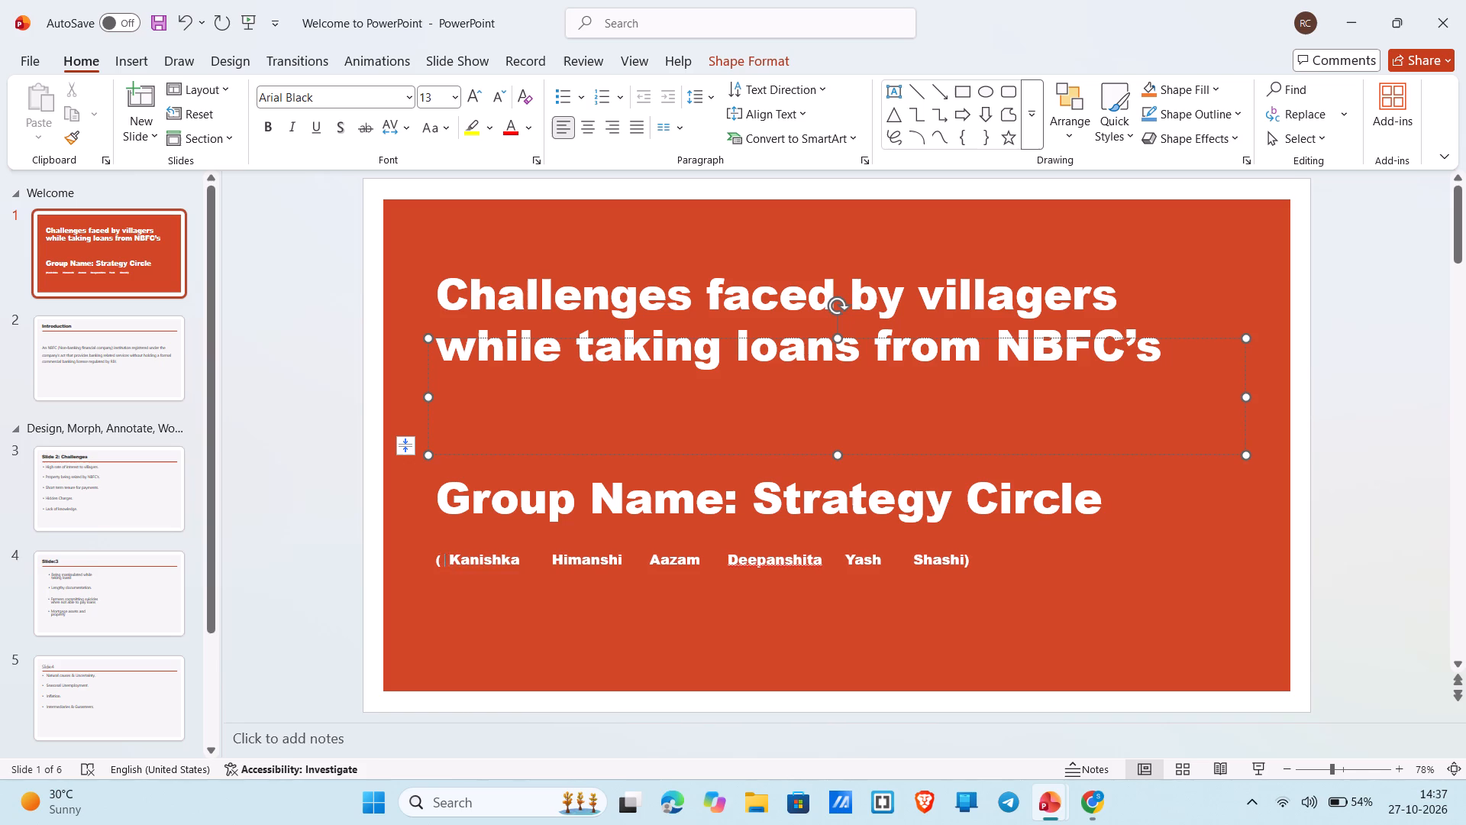
key(space)
key(space)
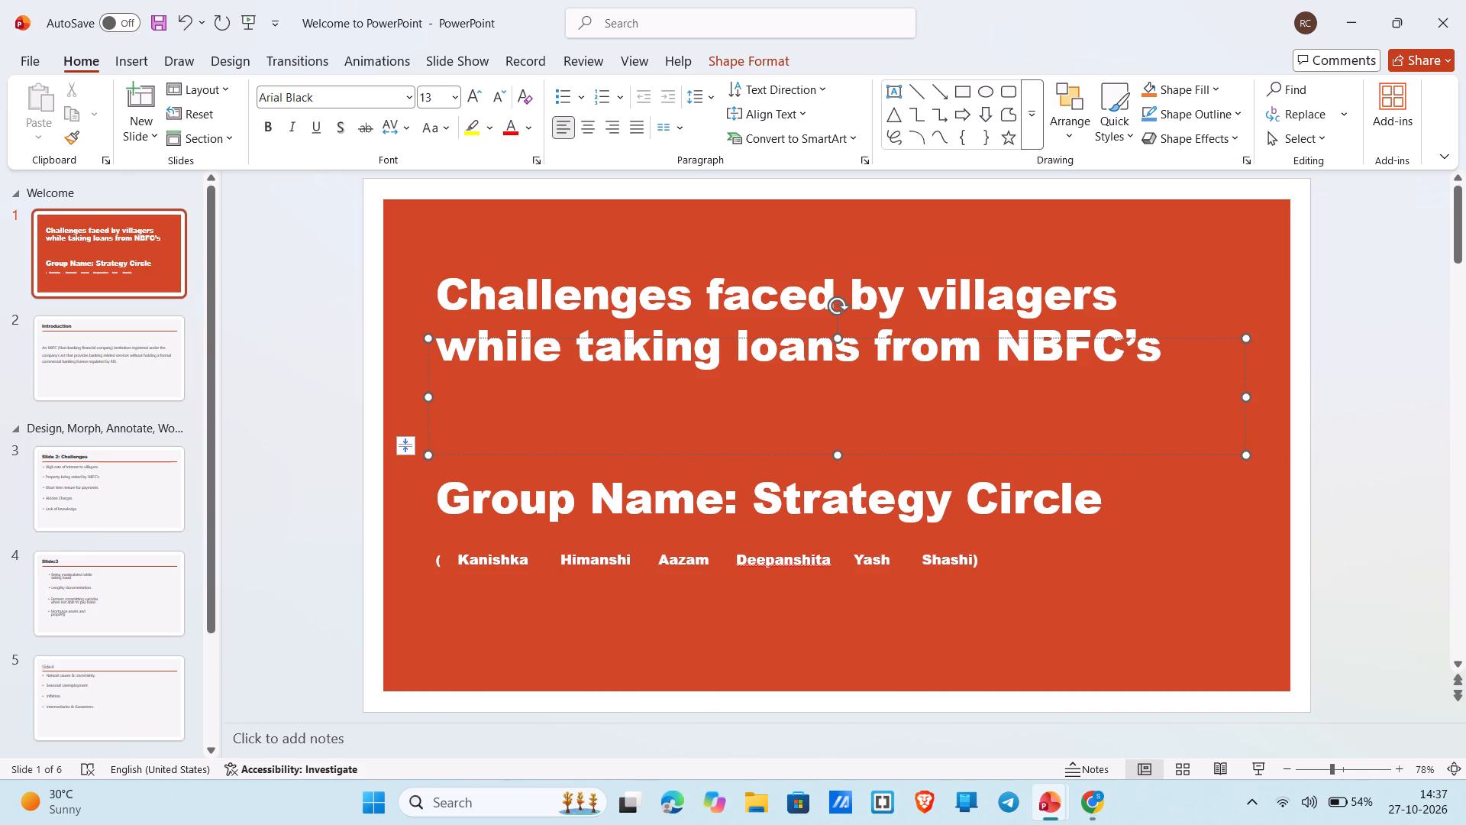
Insert three spaces between the last member's name and the closing parenthesis.
click(972, 559)
key(space)
key(space)
key(space)
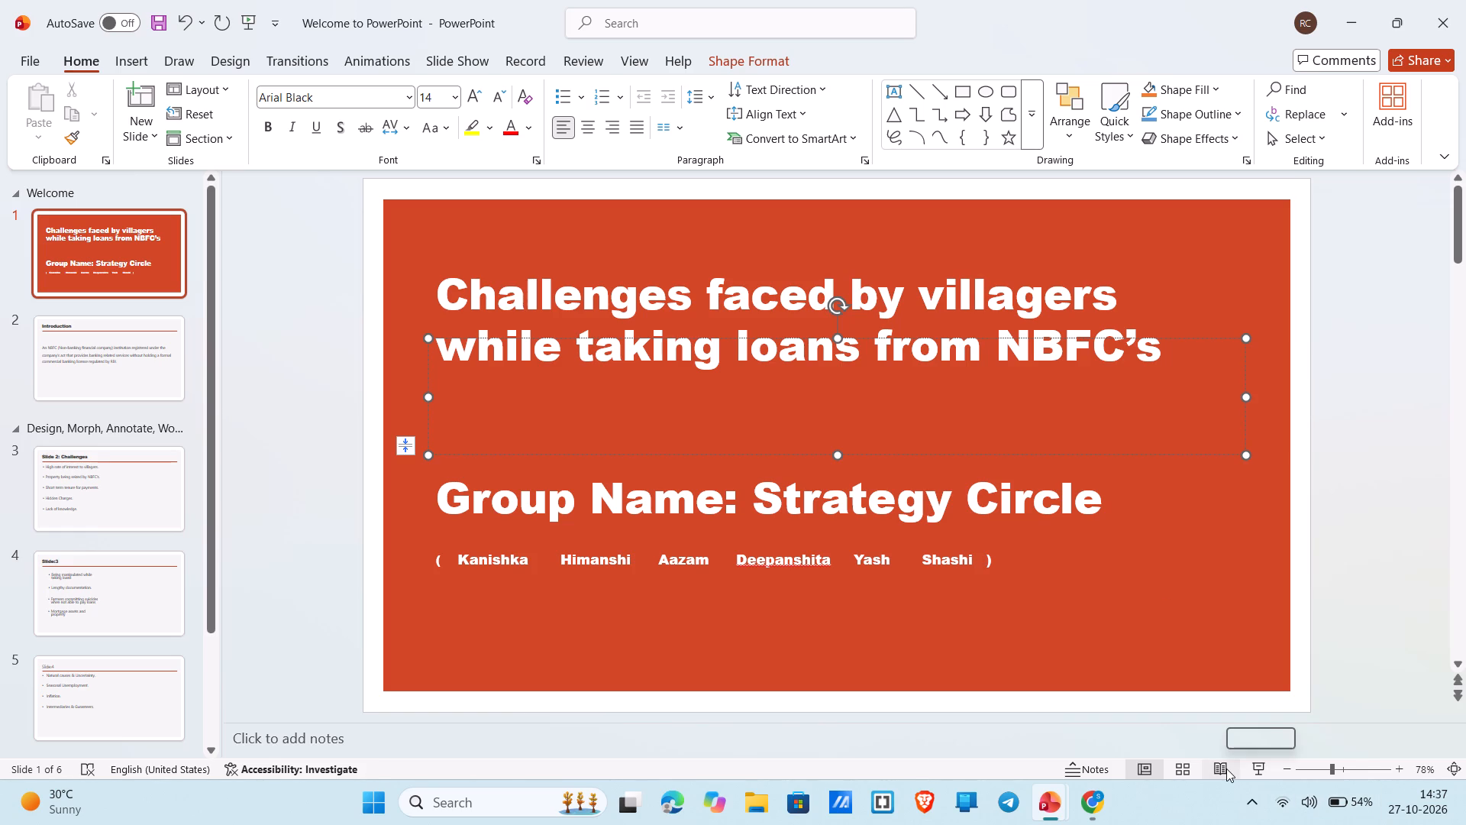
Save the presentation as "Welcome to PowerPoint" in the OneDrive Documents folder.
key(ctrl+s)
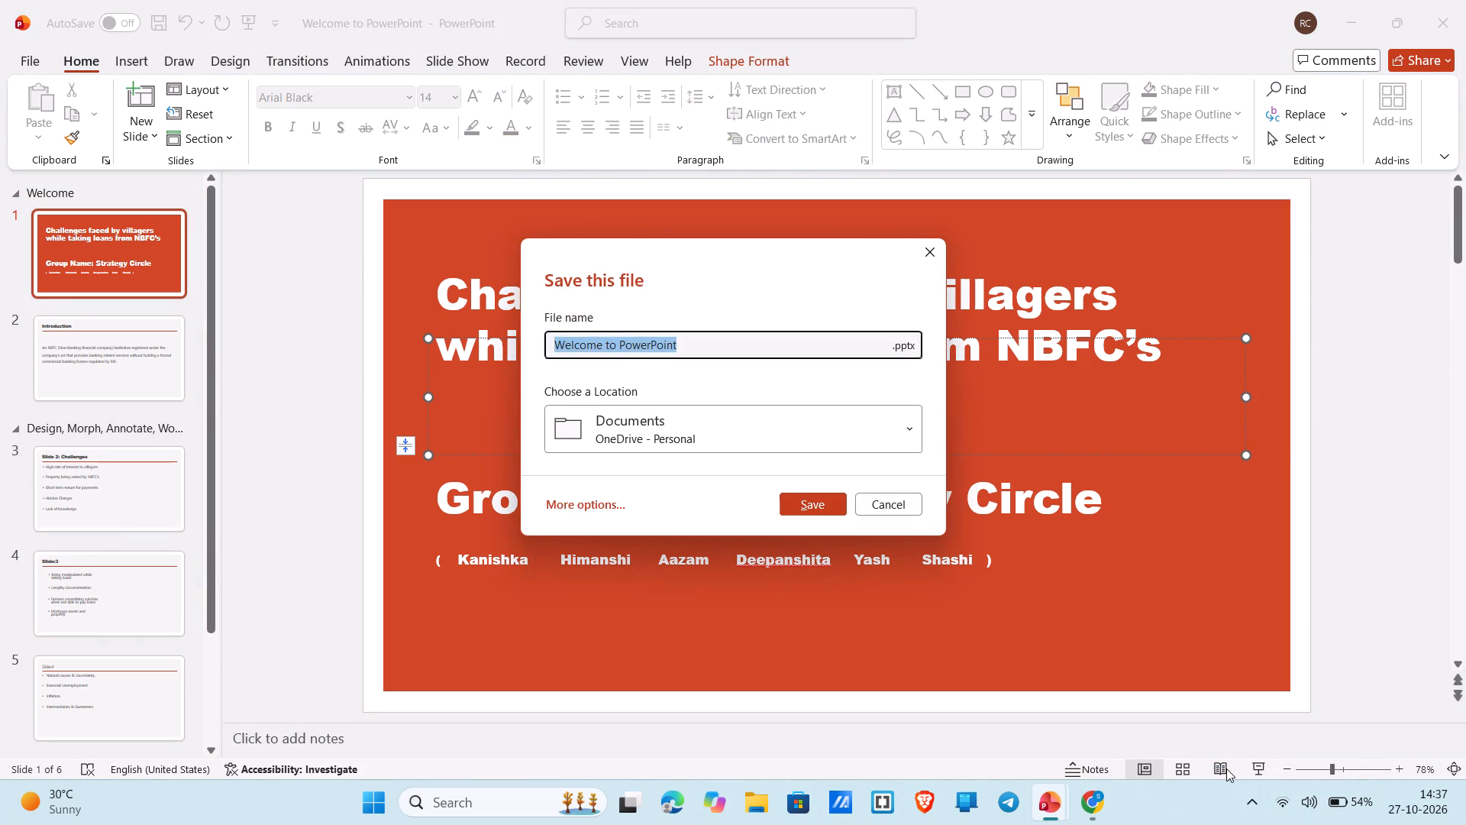
key(Return)
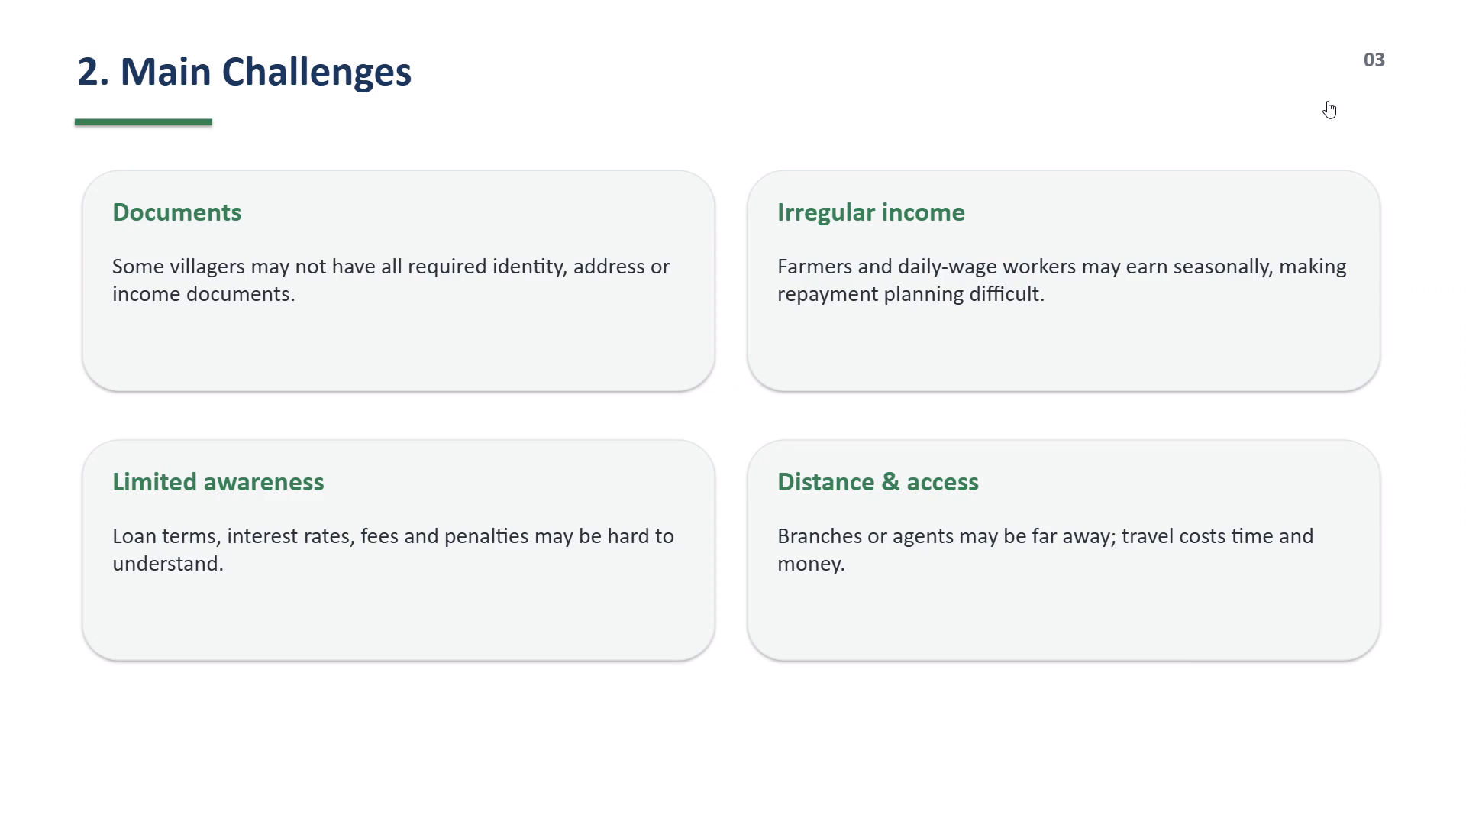
key(Right)
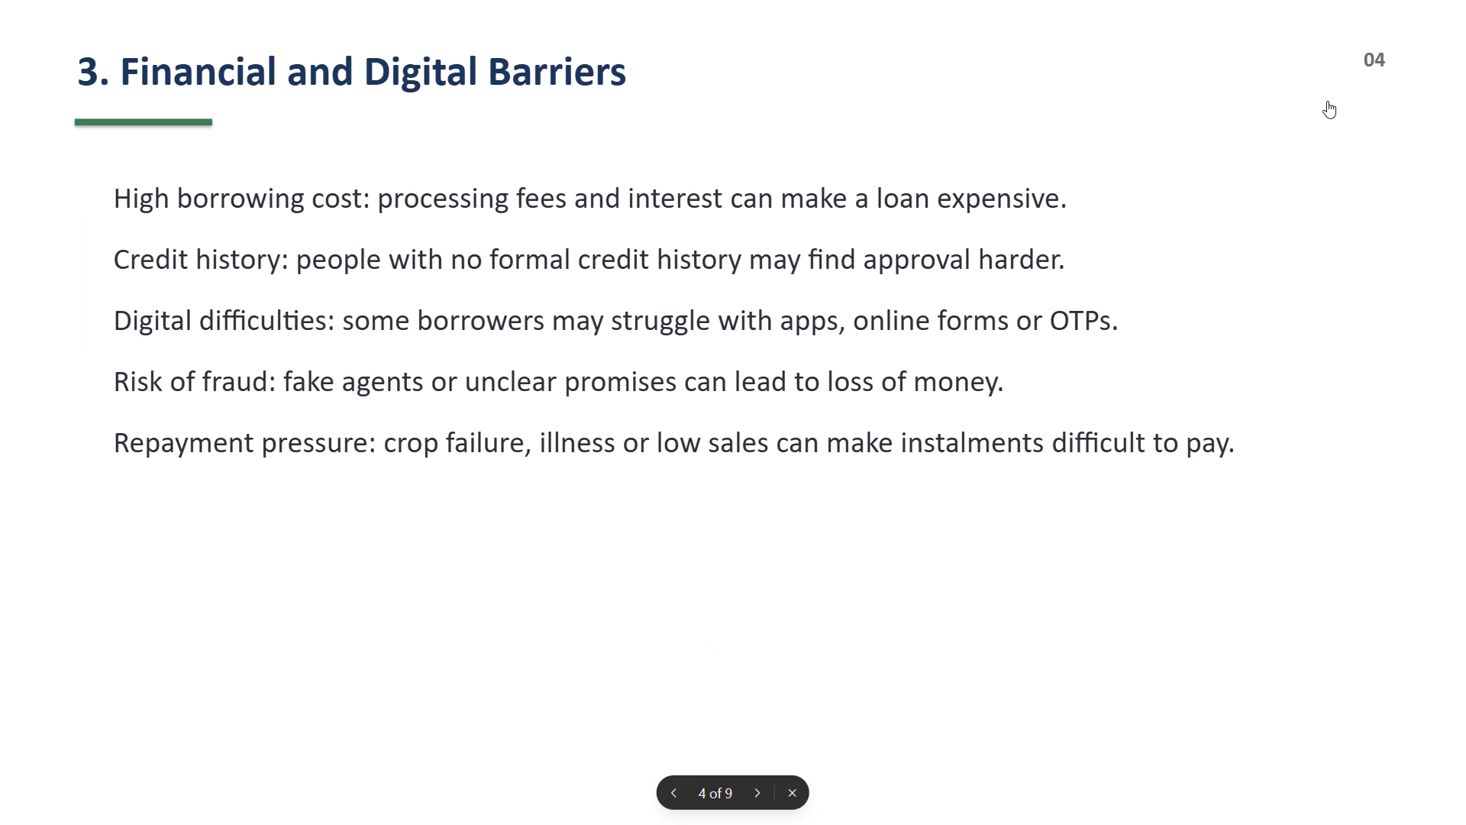
key(Right)
key(Right)
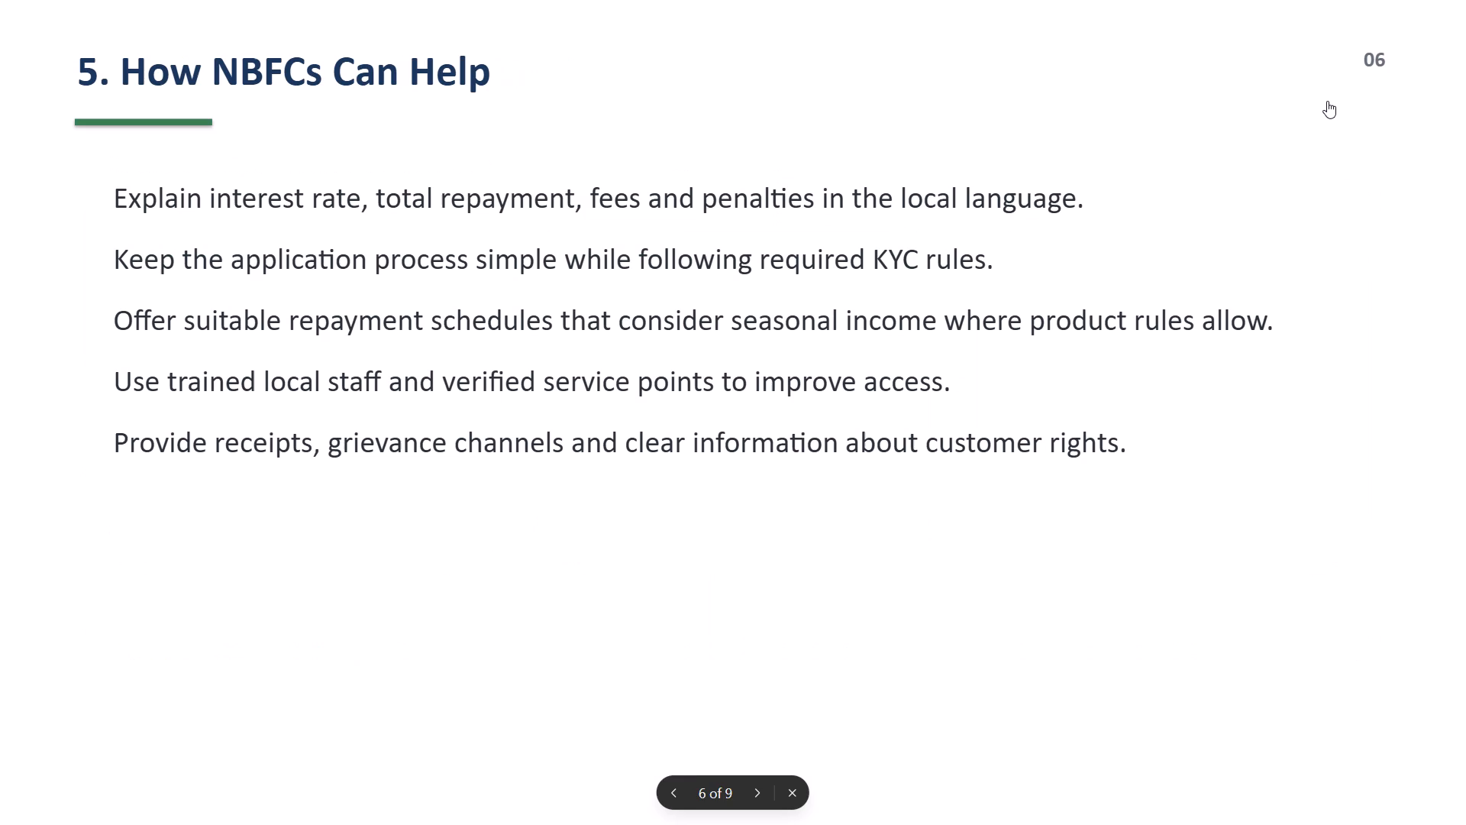
key(Right)
key(Right)
key(Right)
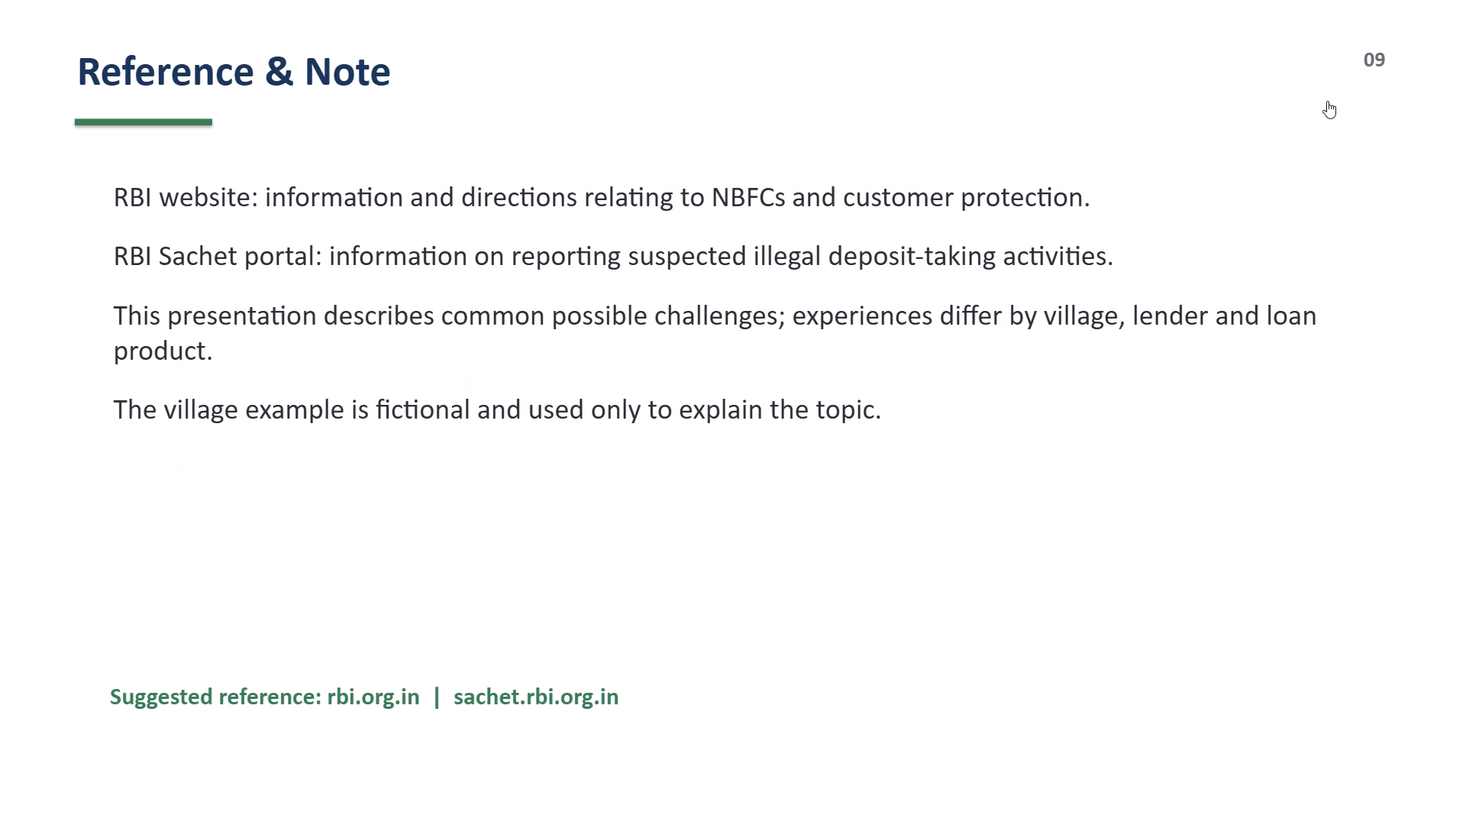
key(Right)
Skim the generated deck backwards from Reference & Note to the title slide.
key(Left)
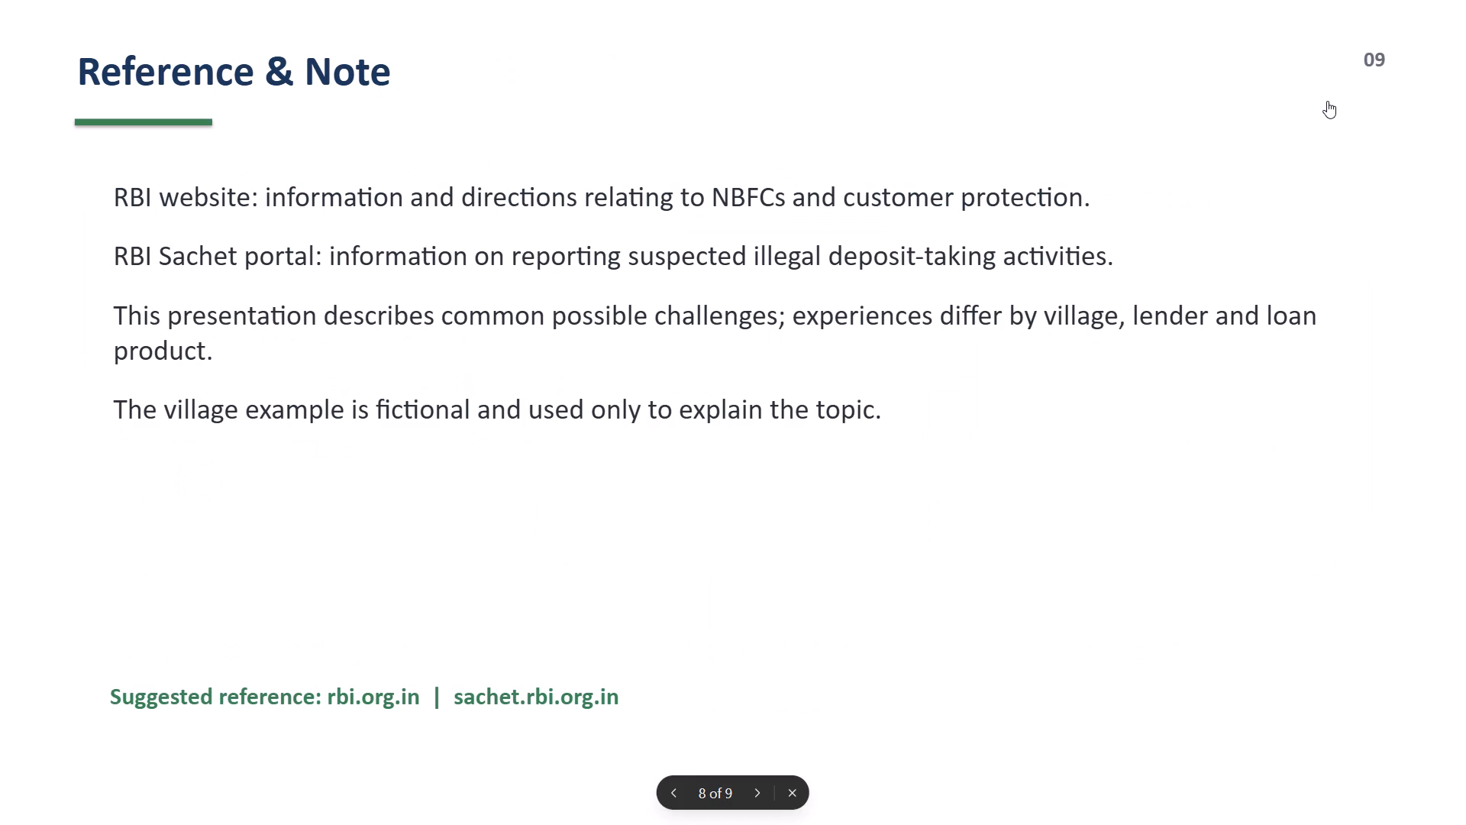
key(Left)
key(Left)
key(Left)
key(Left)
key(Left)
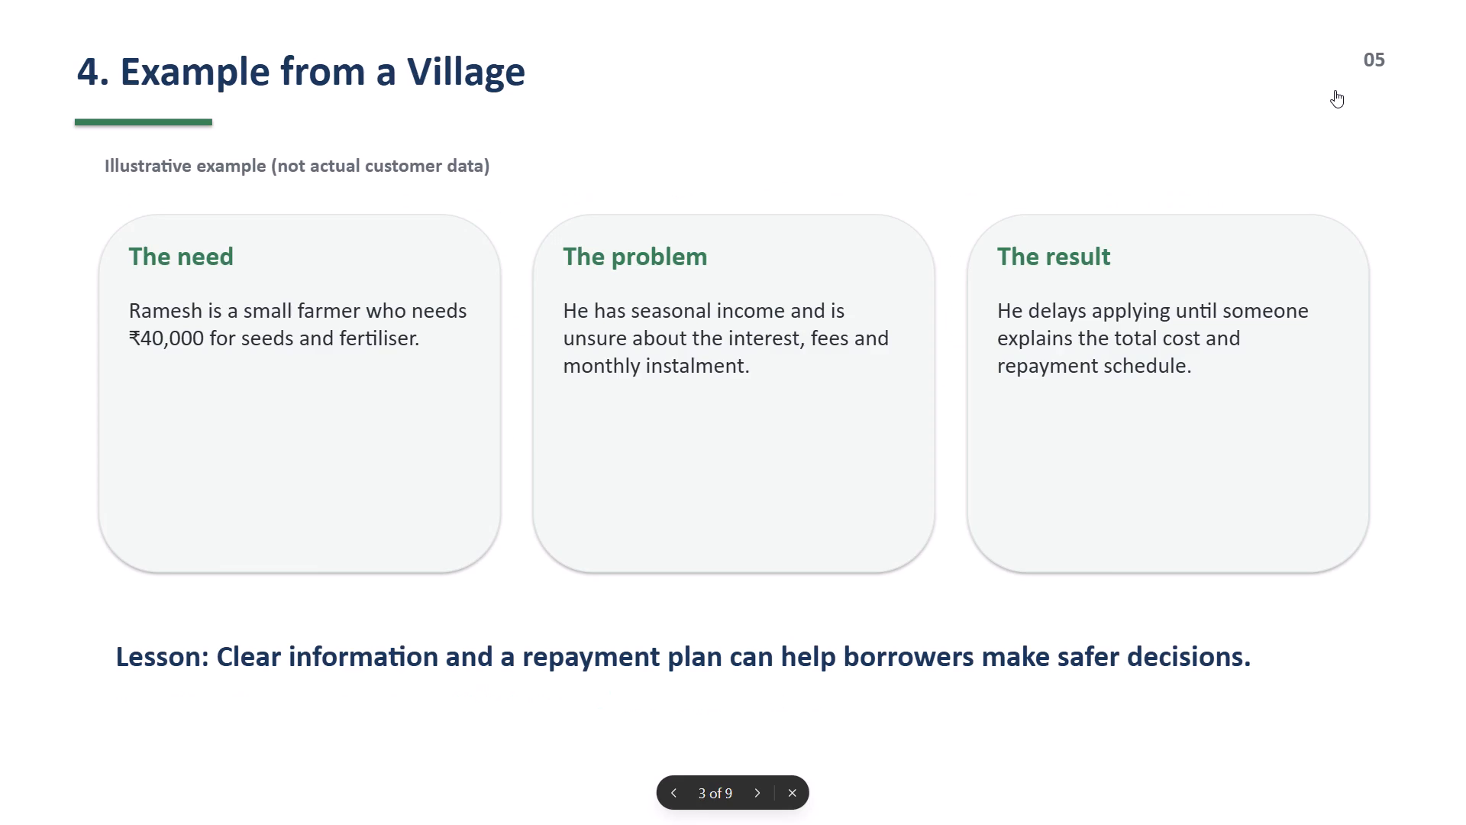
key(Left)
key(Left)
key(Left)
key(Right)
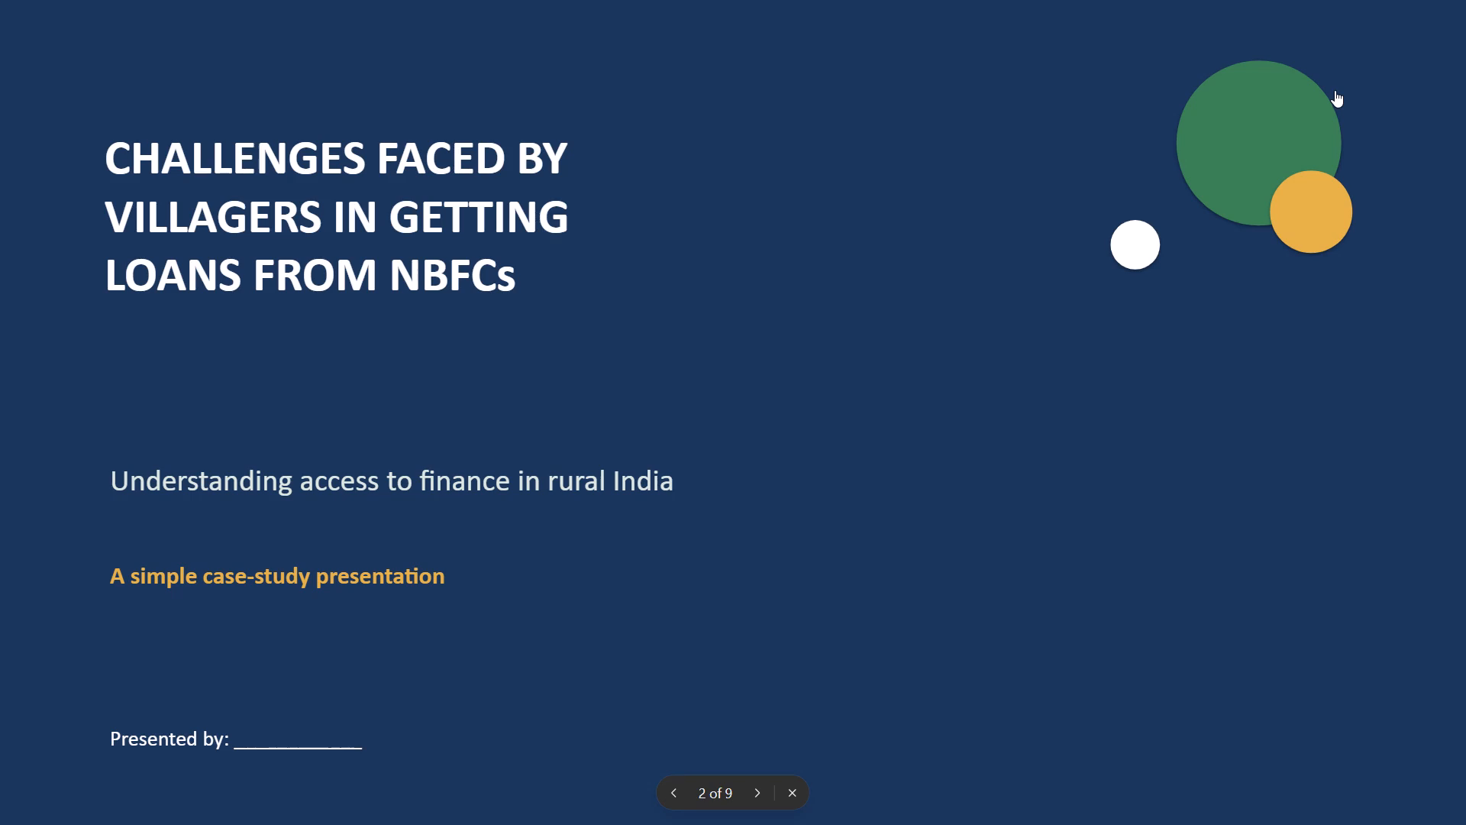
key(Left)
Skim the deck forward from the title to Reference & Note and look over the closing slides again.
key(Right)
key(Right)
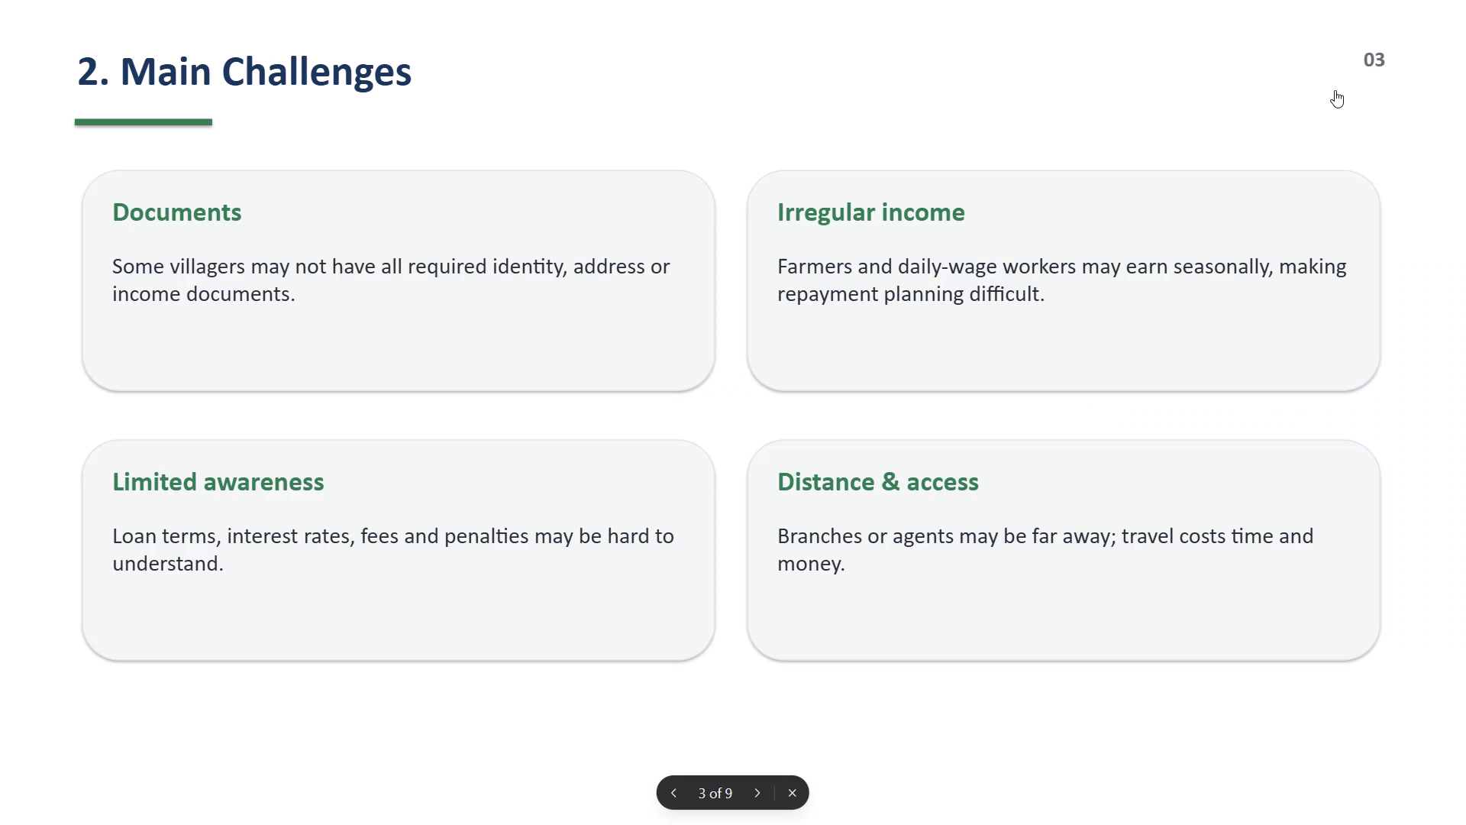
key(Right)
key(Right)
key(Right)
key(Right)
key(Right)
key(Right)
key(Right)
key(Right)
key(Right)
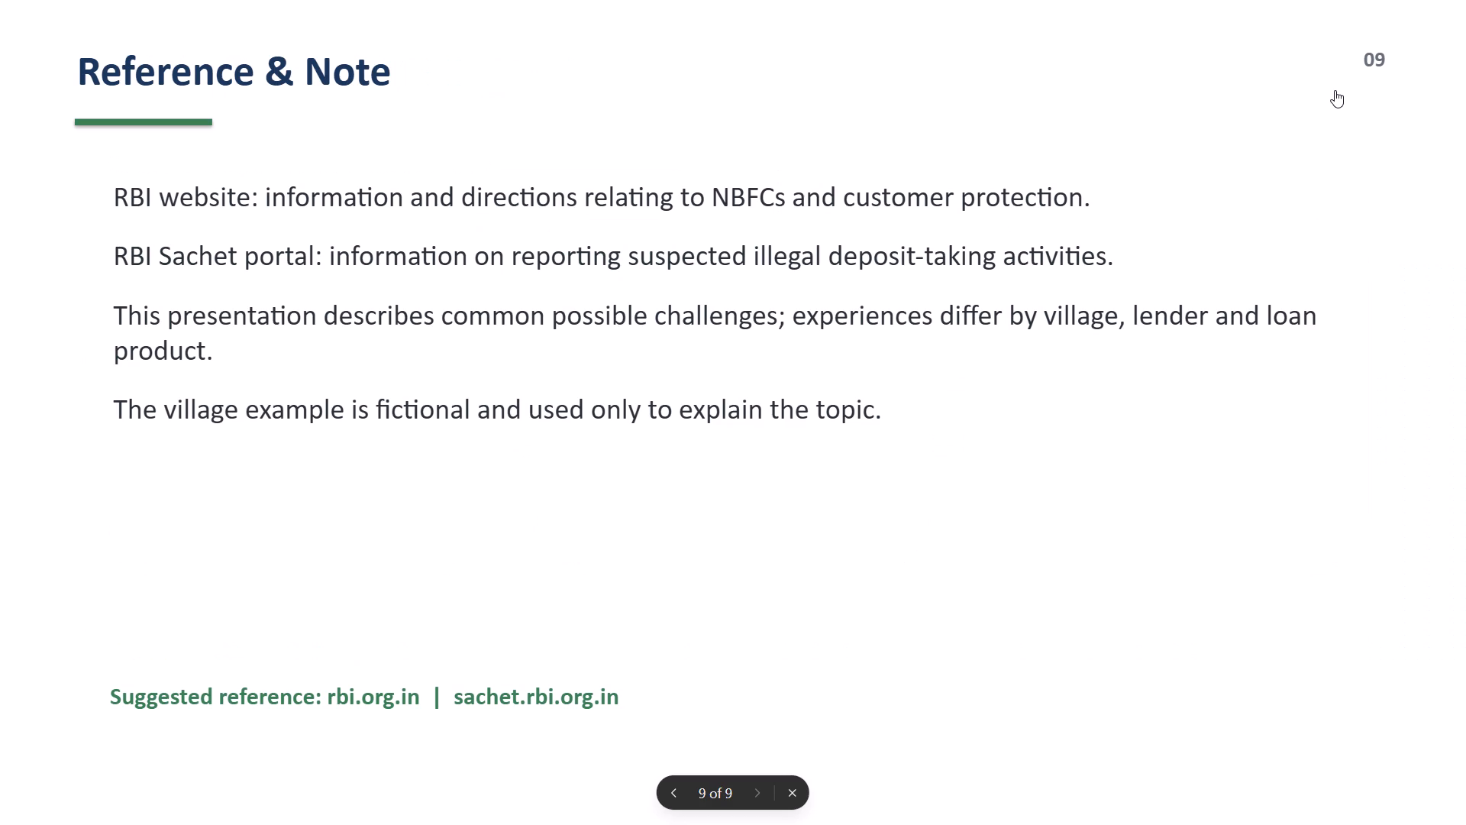
key(Right)
key(Left)
key(Right)
key(Left)
key(Right)
key(Left)
key(Left)
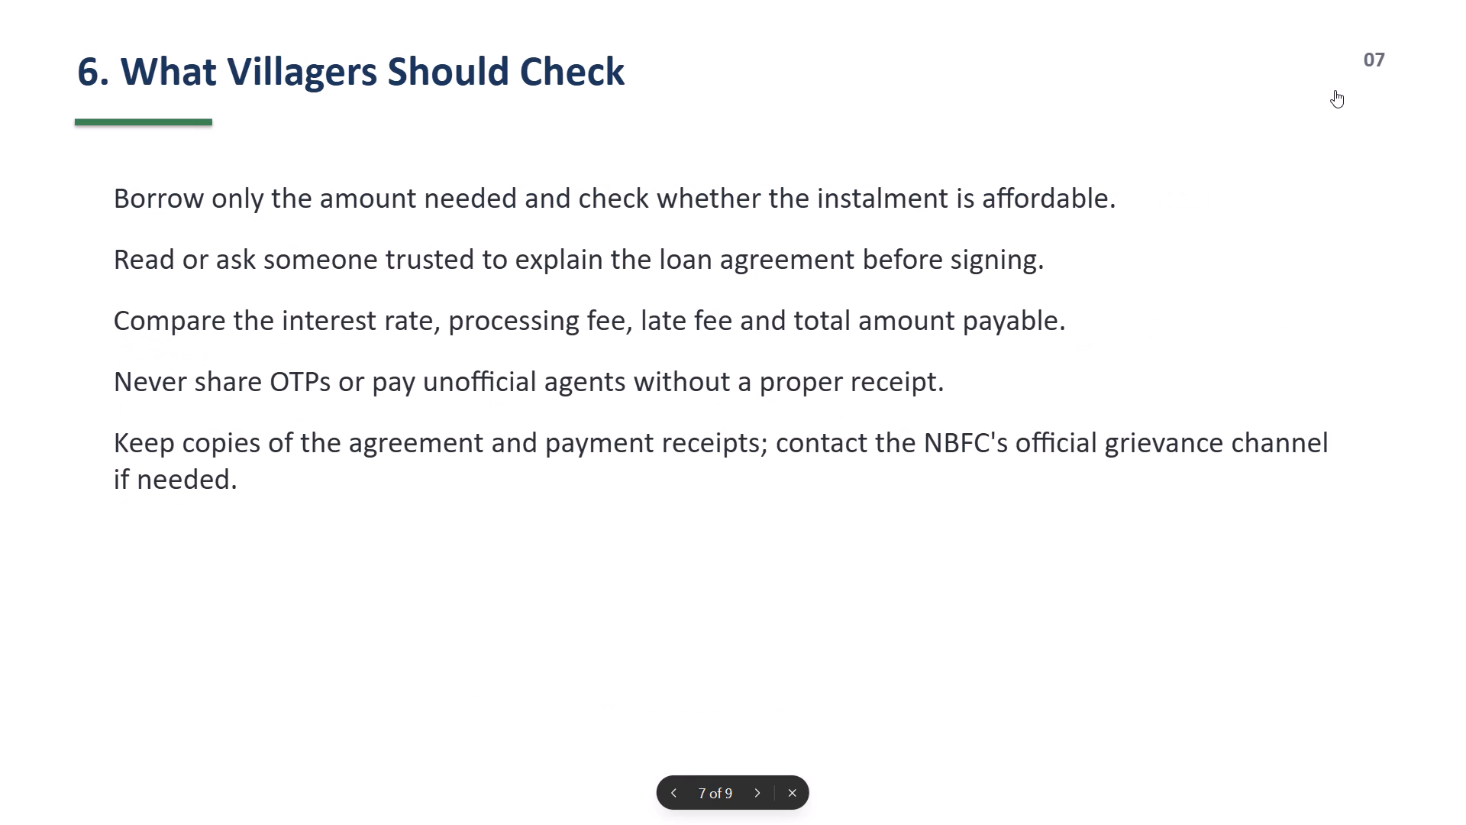
key(Right)
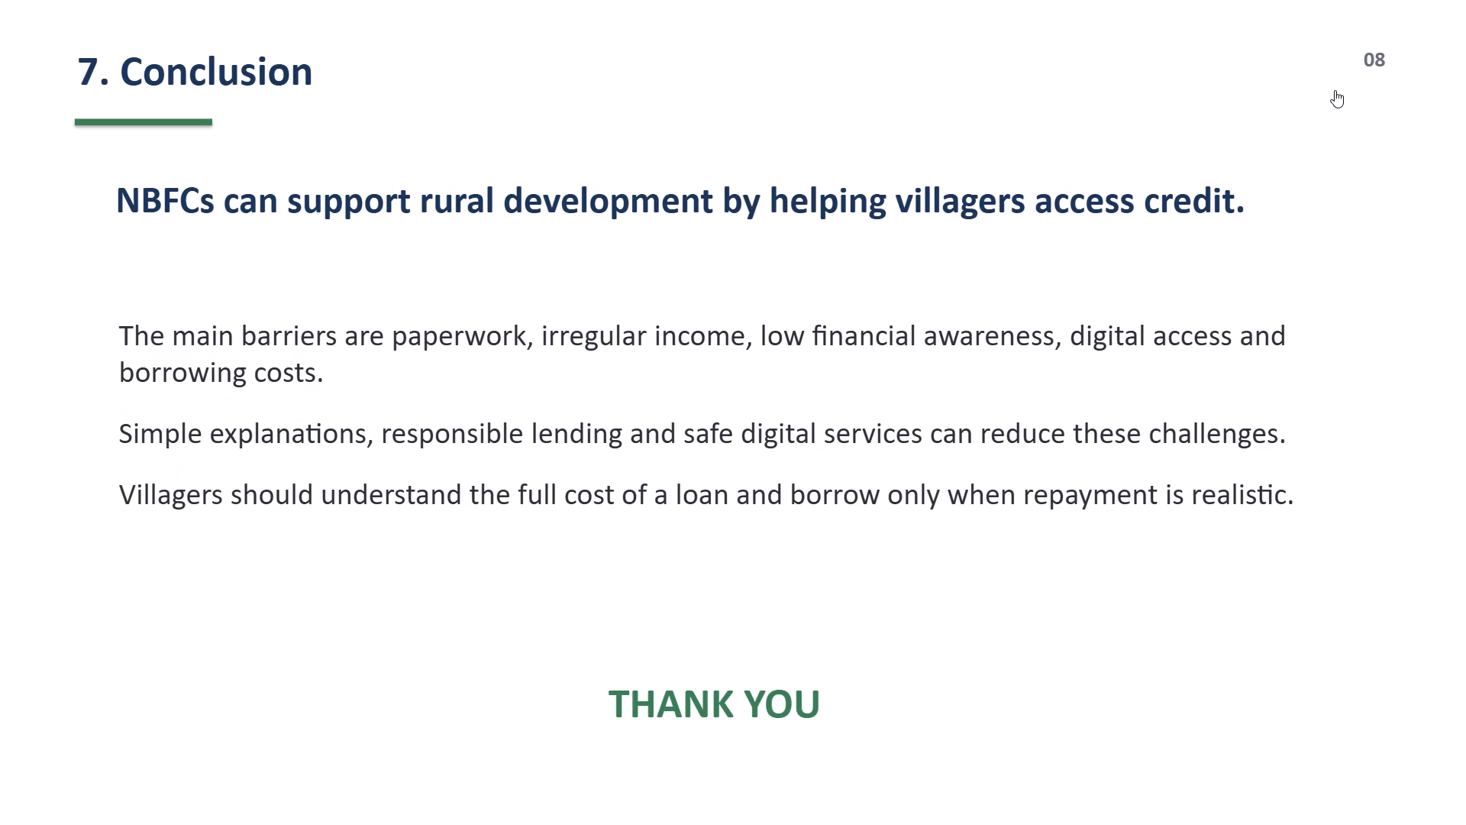
Return to the title slide, read Introduction through Conclusion in order, and revisit What Villagers Should Check and How NBFCs Can Help.
key(Left)
key(Left)
key(Left)
key(Left)
key(Left)
key(Left)
key(Left)
key(Left)
key(Left)
key(Left)
key(Left)
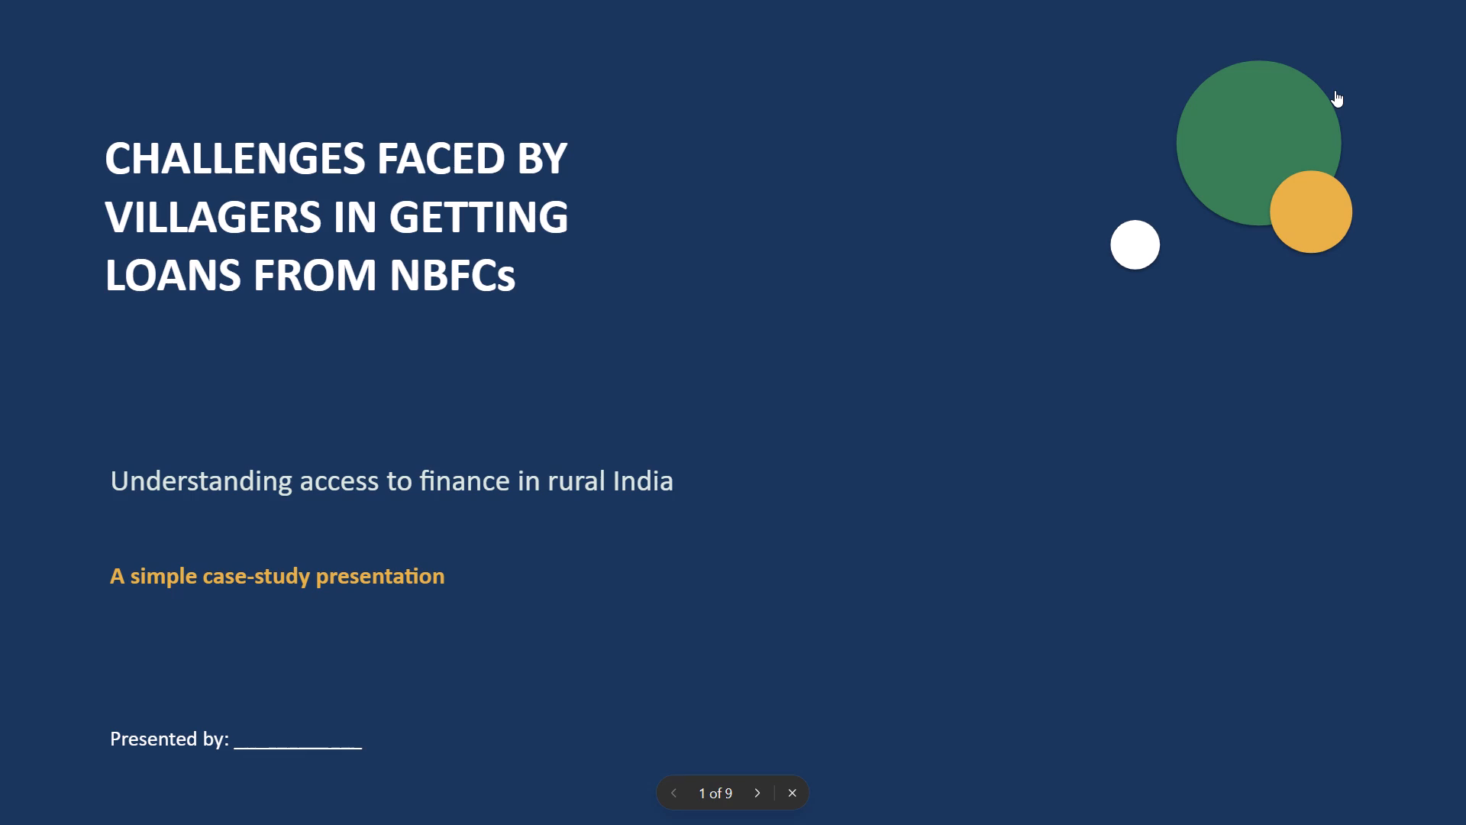
key(Left)
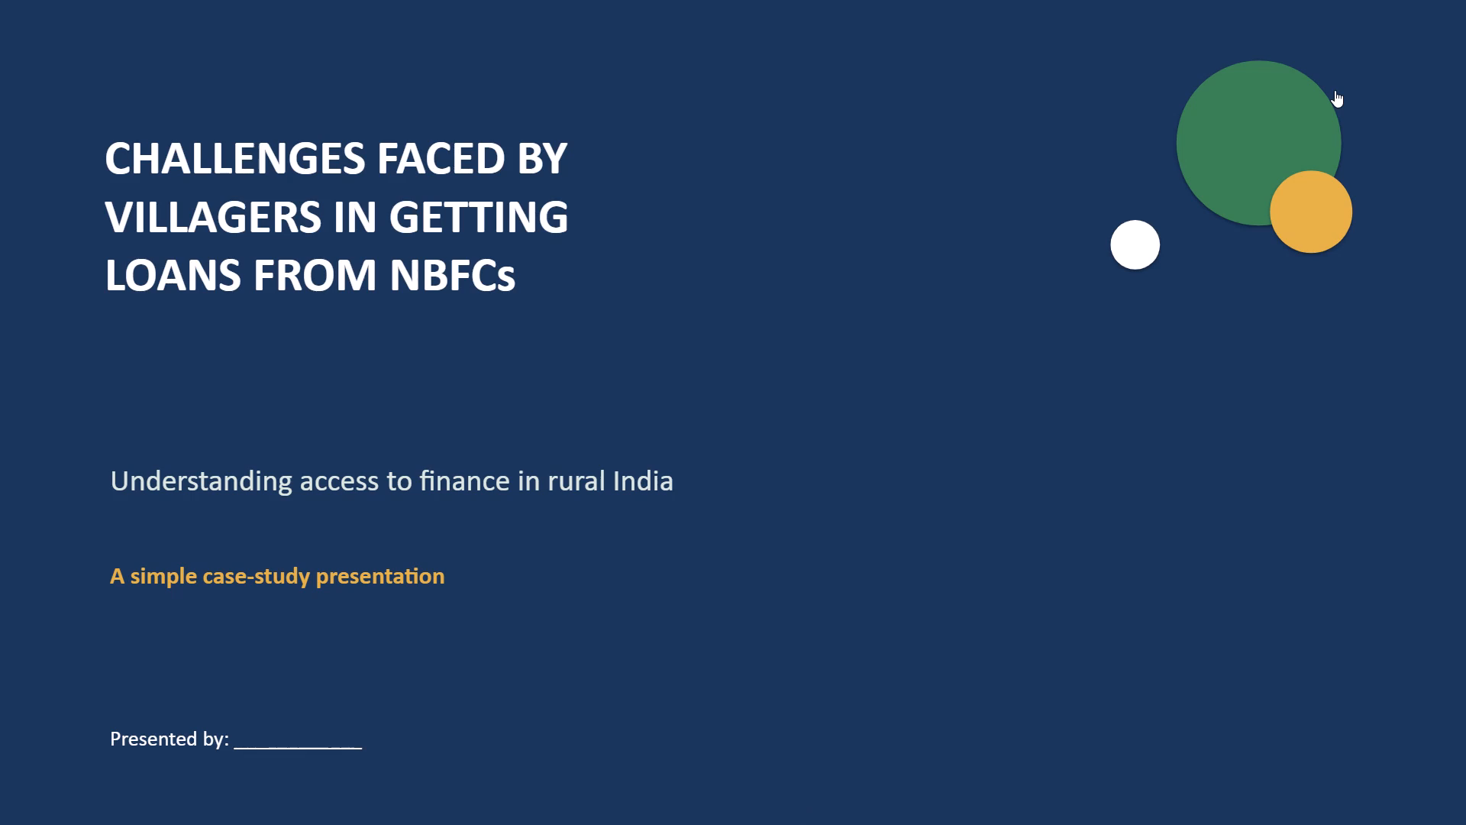
key(Left)
key(Right)
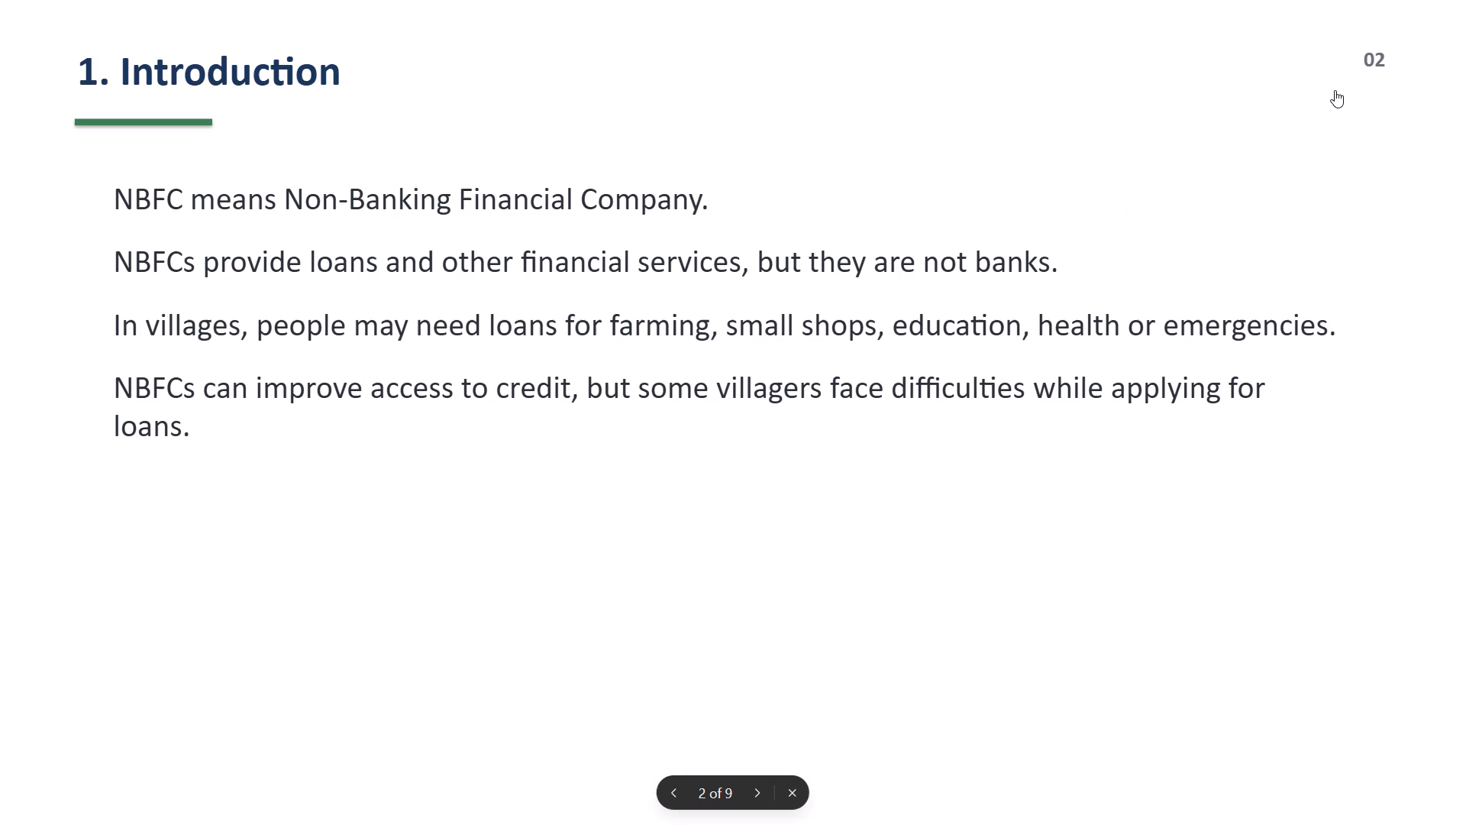
key(Right)
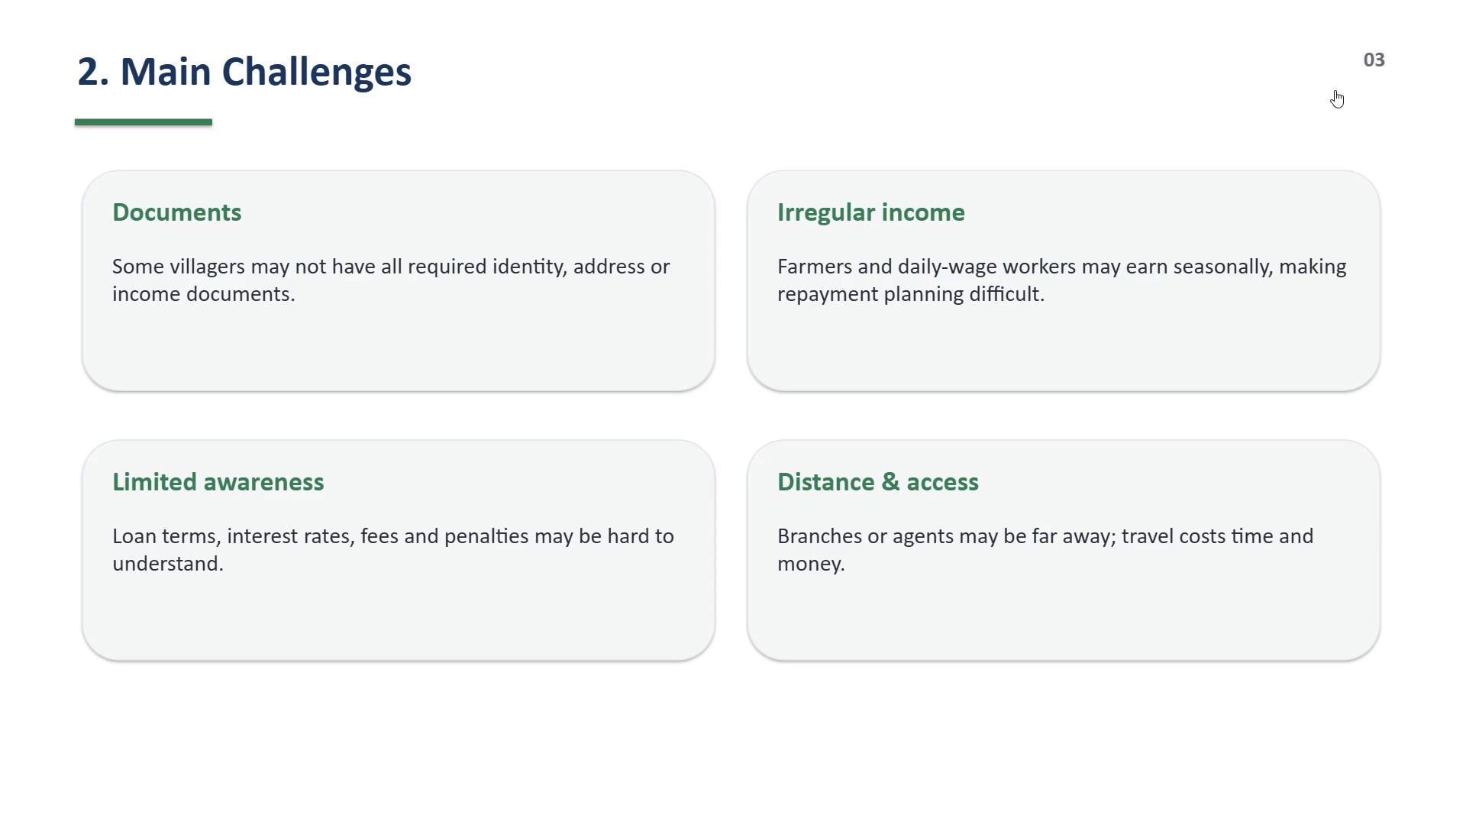
key(Right)
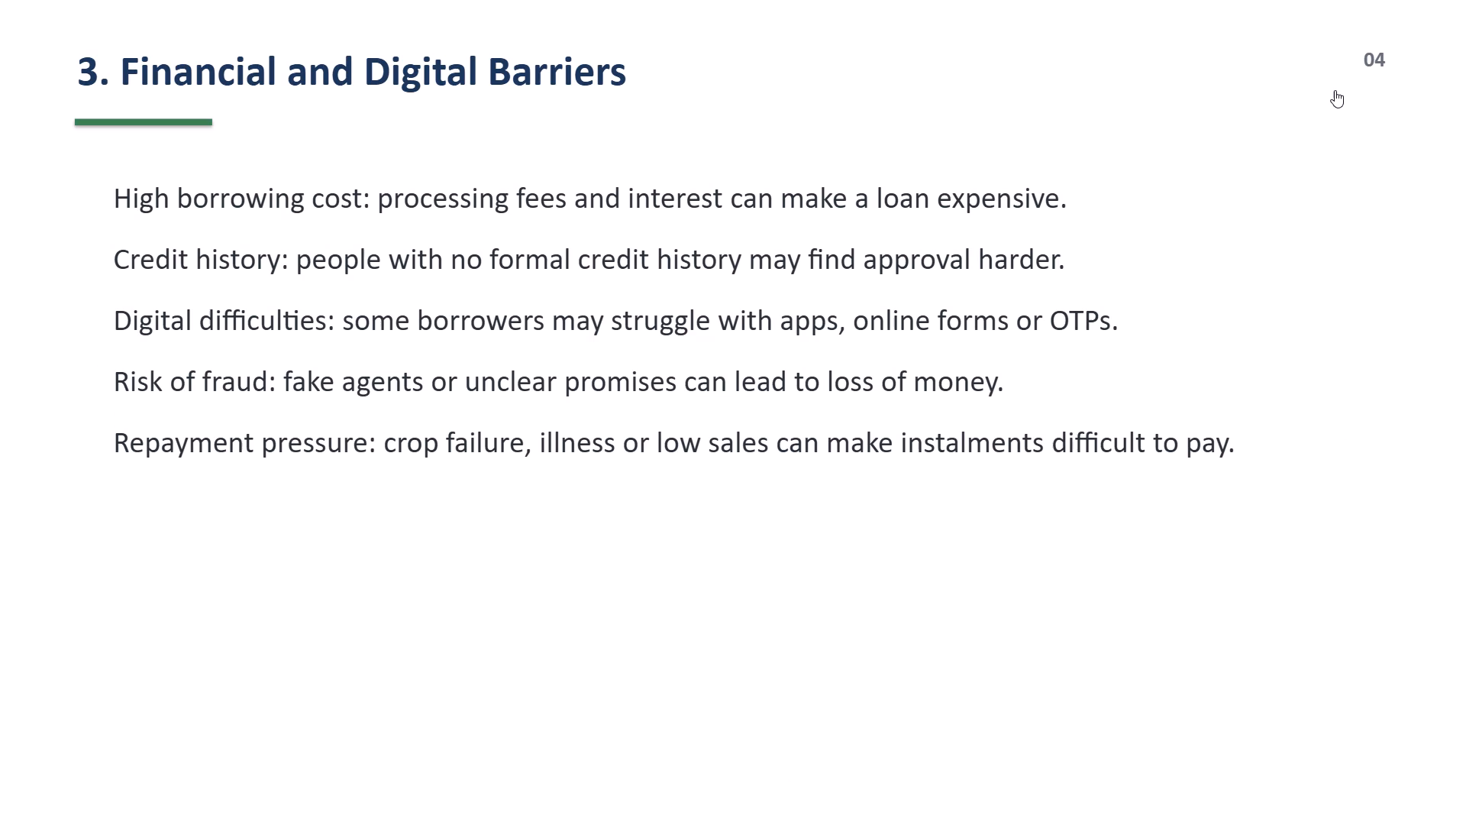
key(Right)
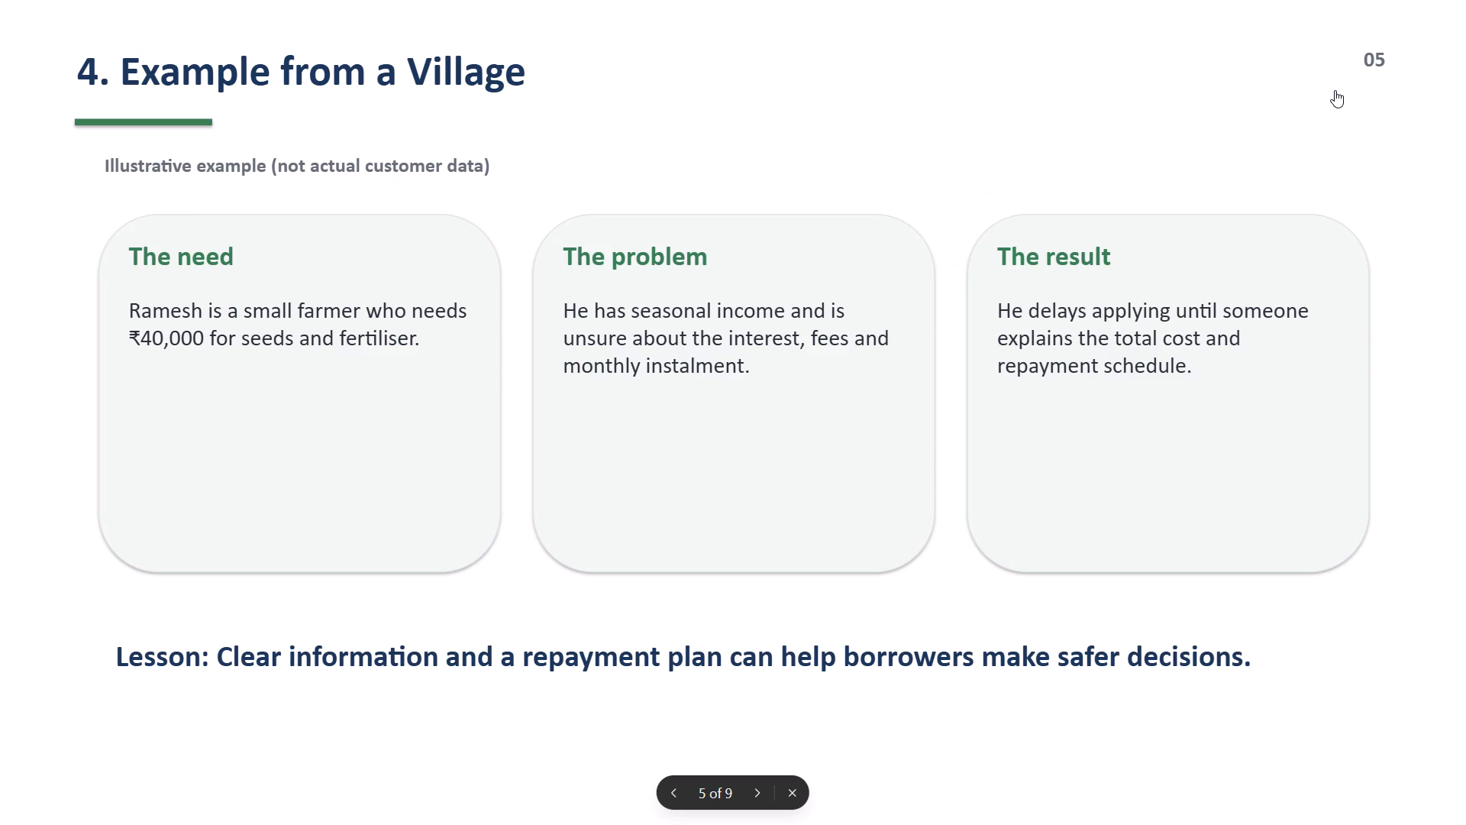
key(Right)
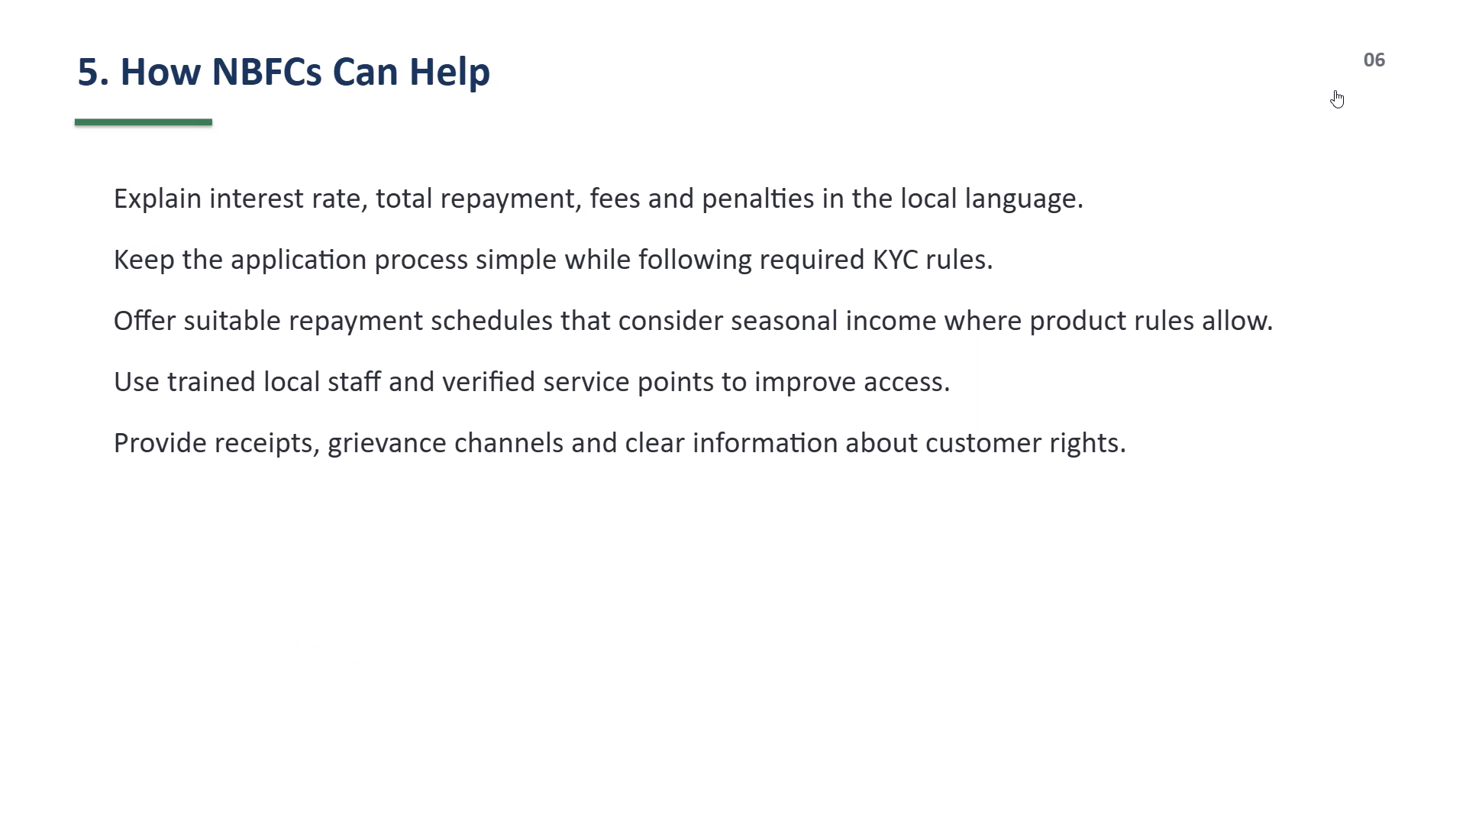
key(Right)
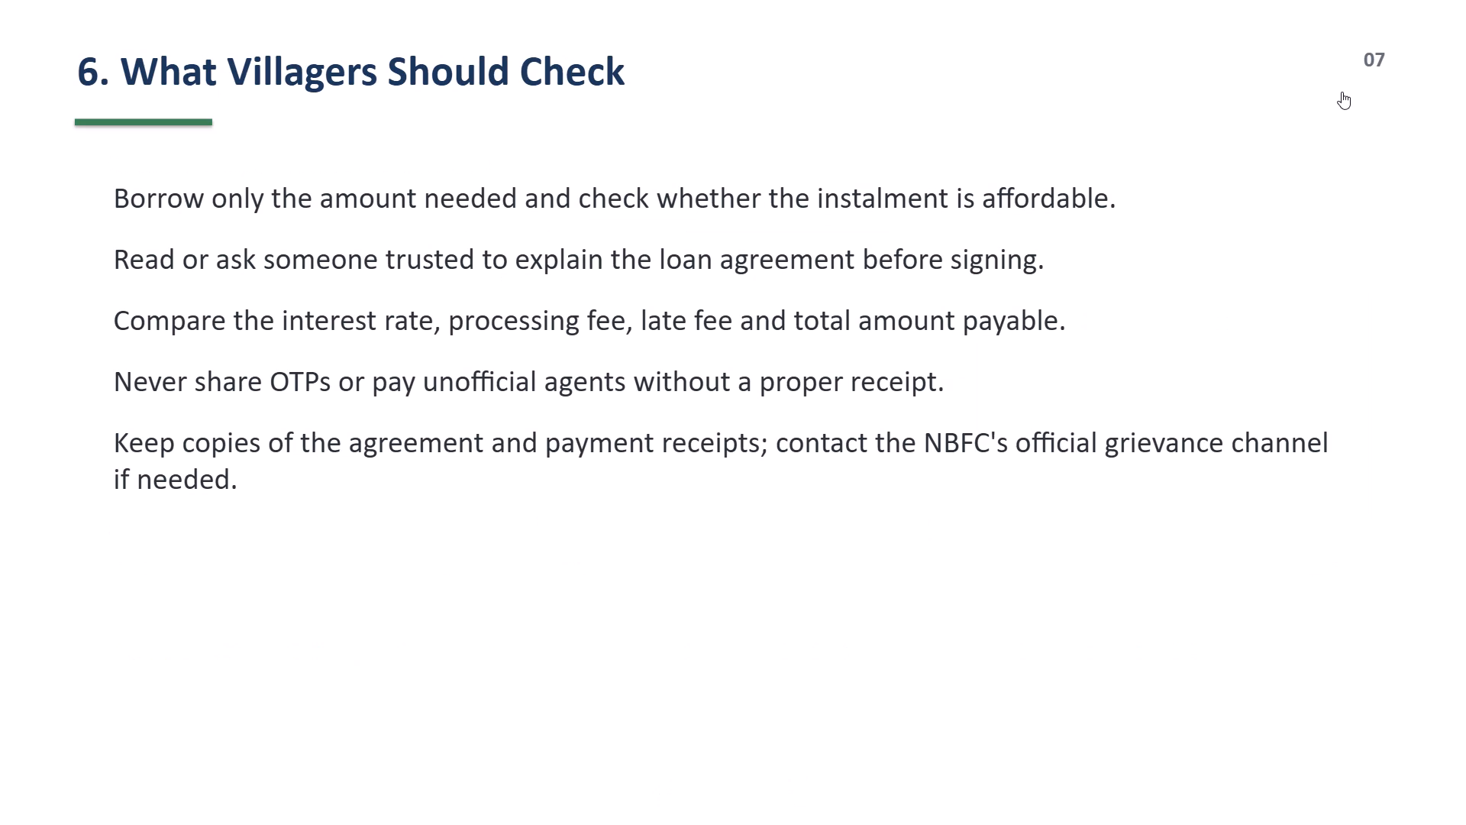
key(Right)
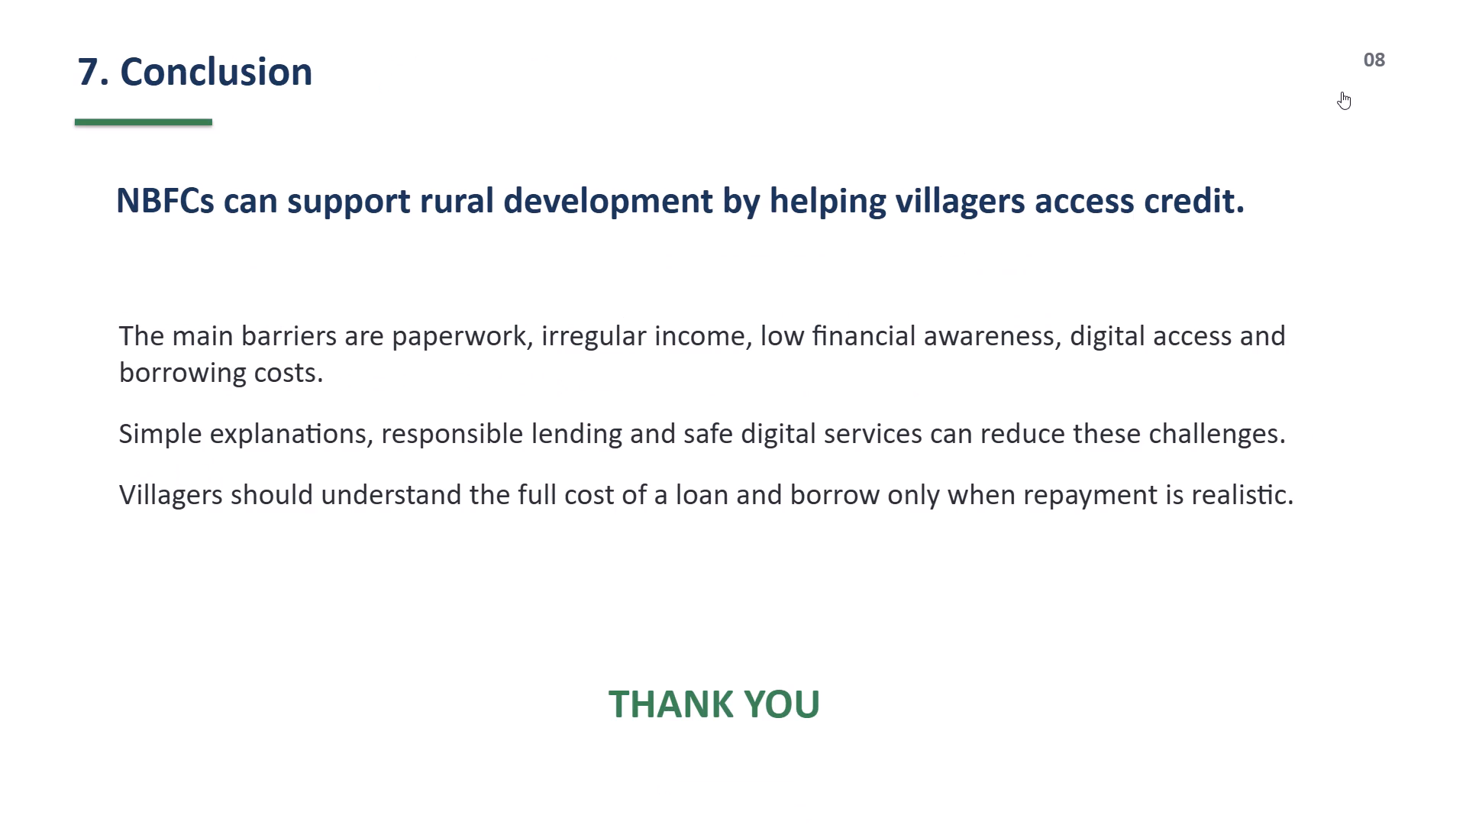
key(Left)
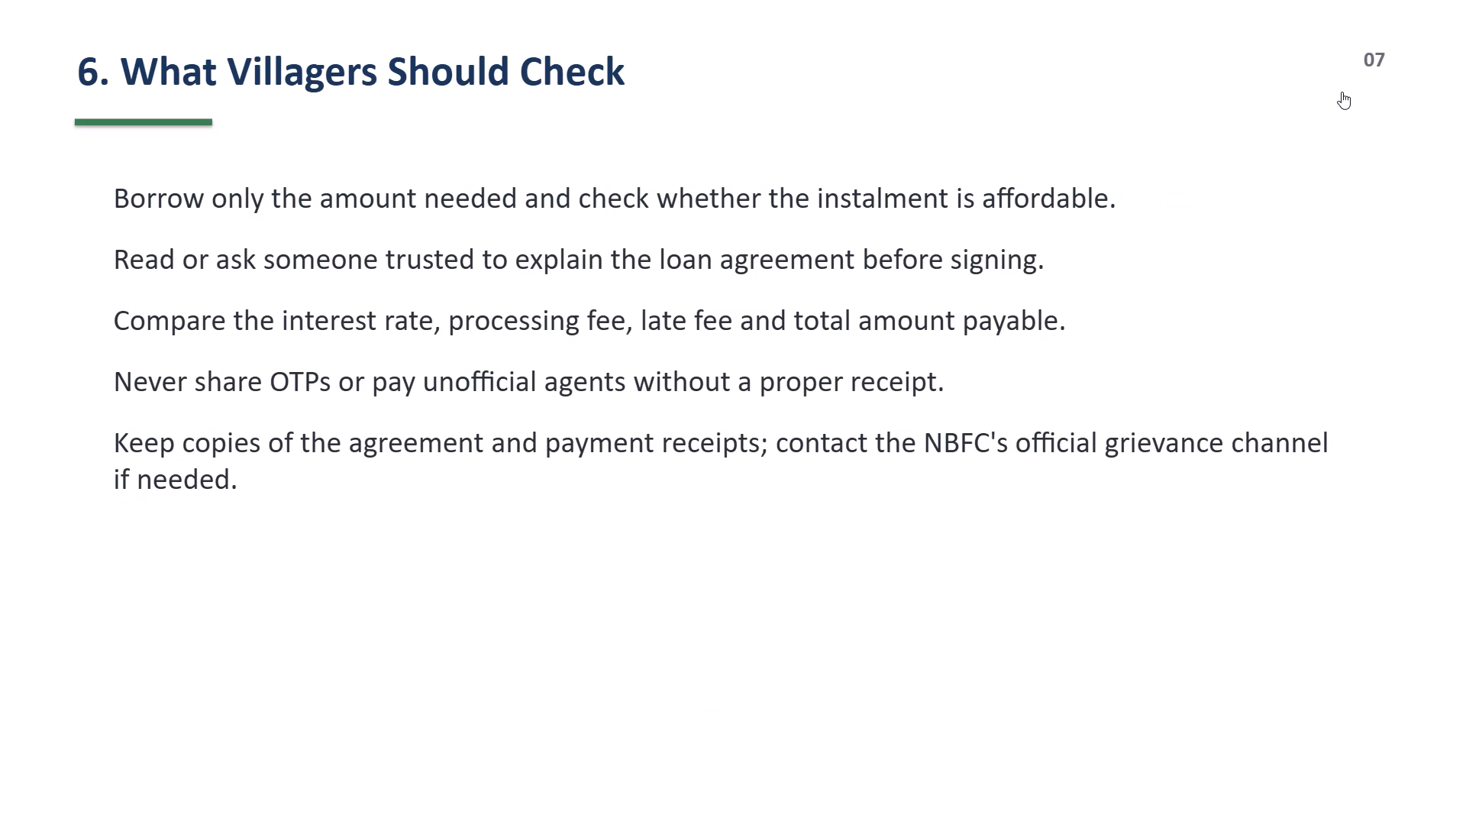
key(Left)
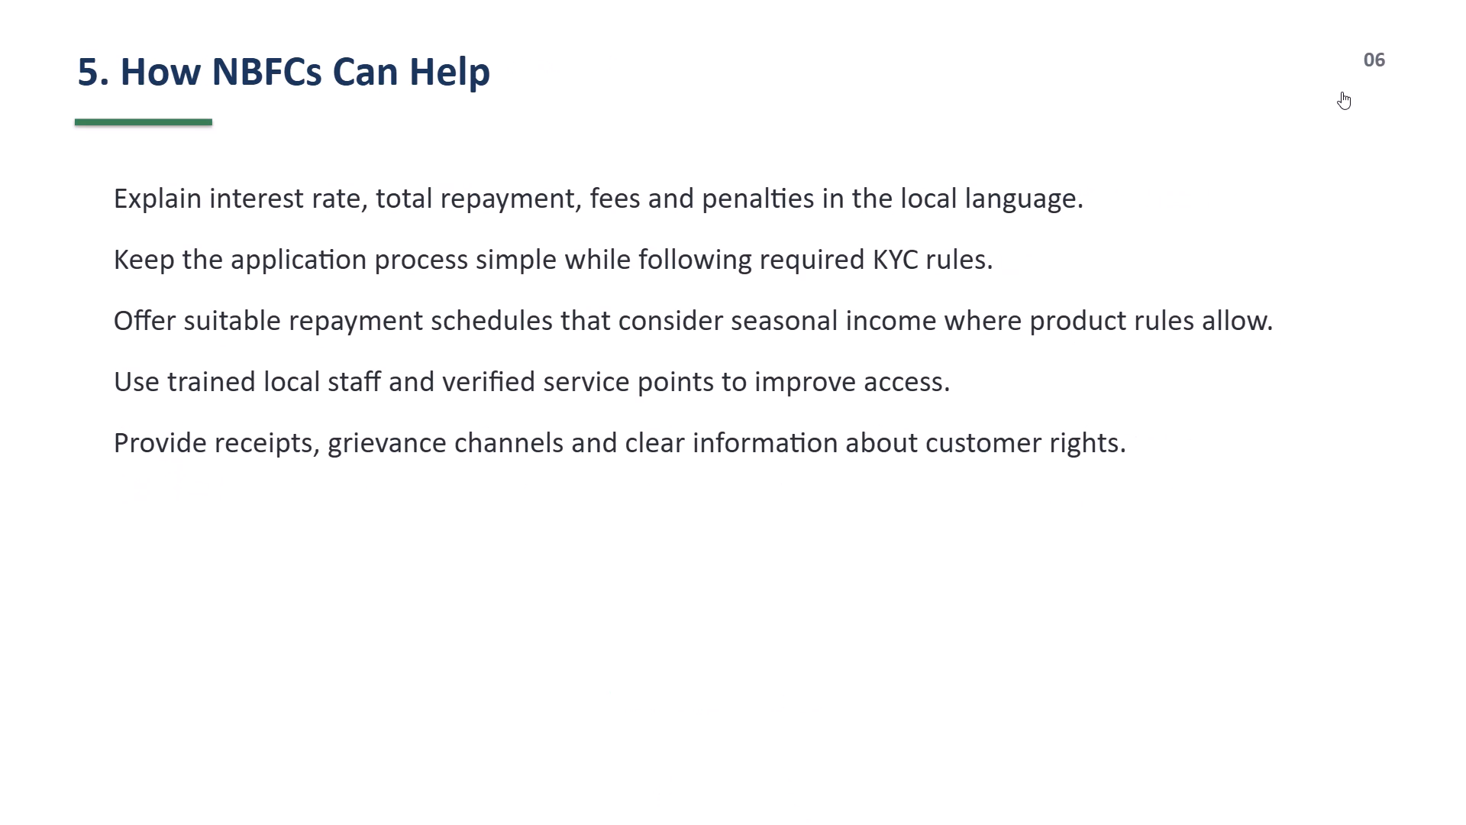
key(Right)
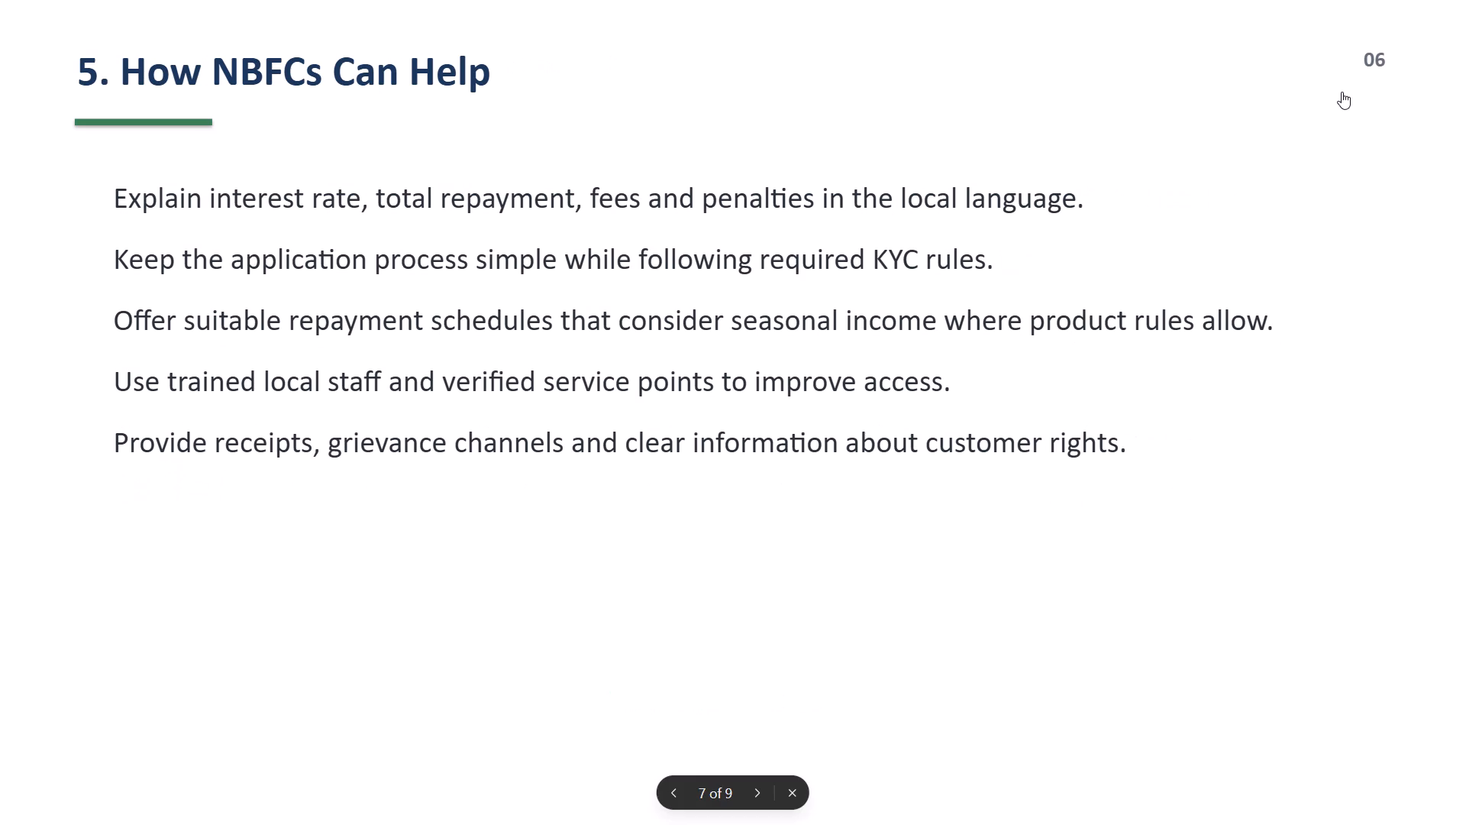
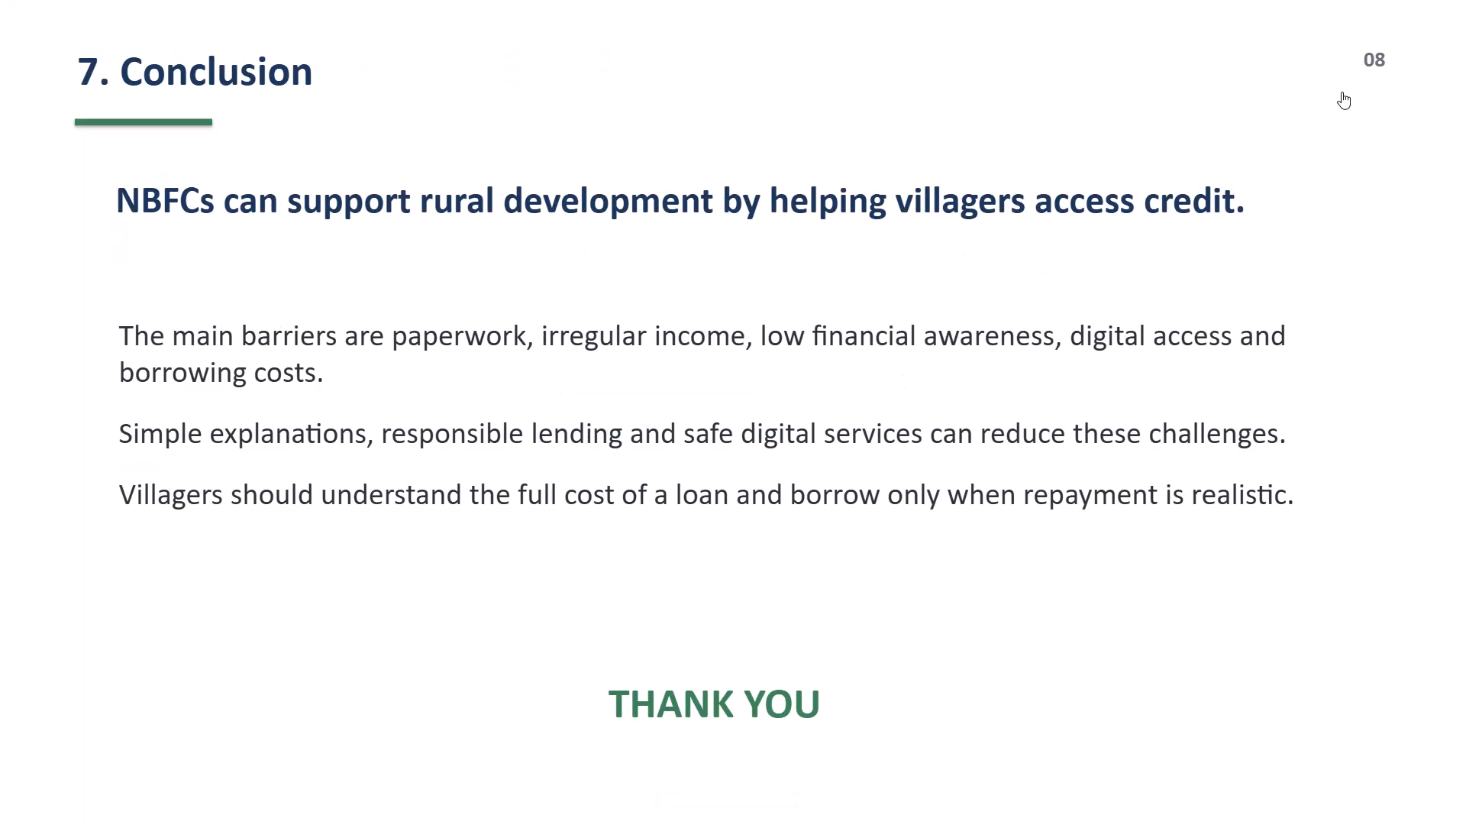
Skim the generated deck backwards from Conclusion to the title slide, pausing to read Example from a Village.
key(Left)
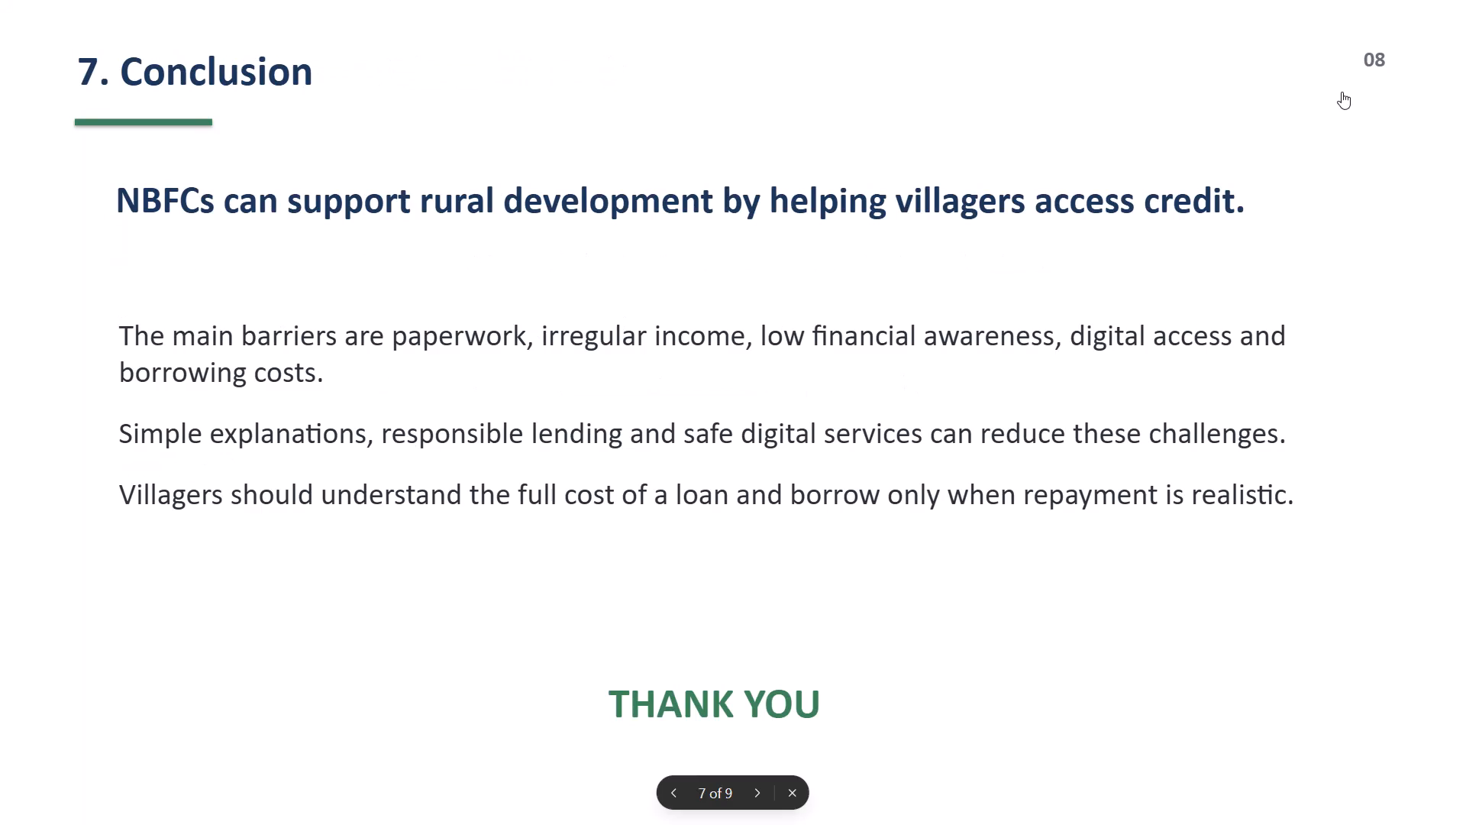
key(Left)
key(Left)
key(Left)
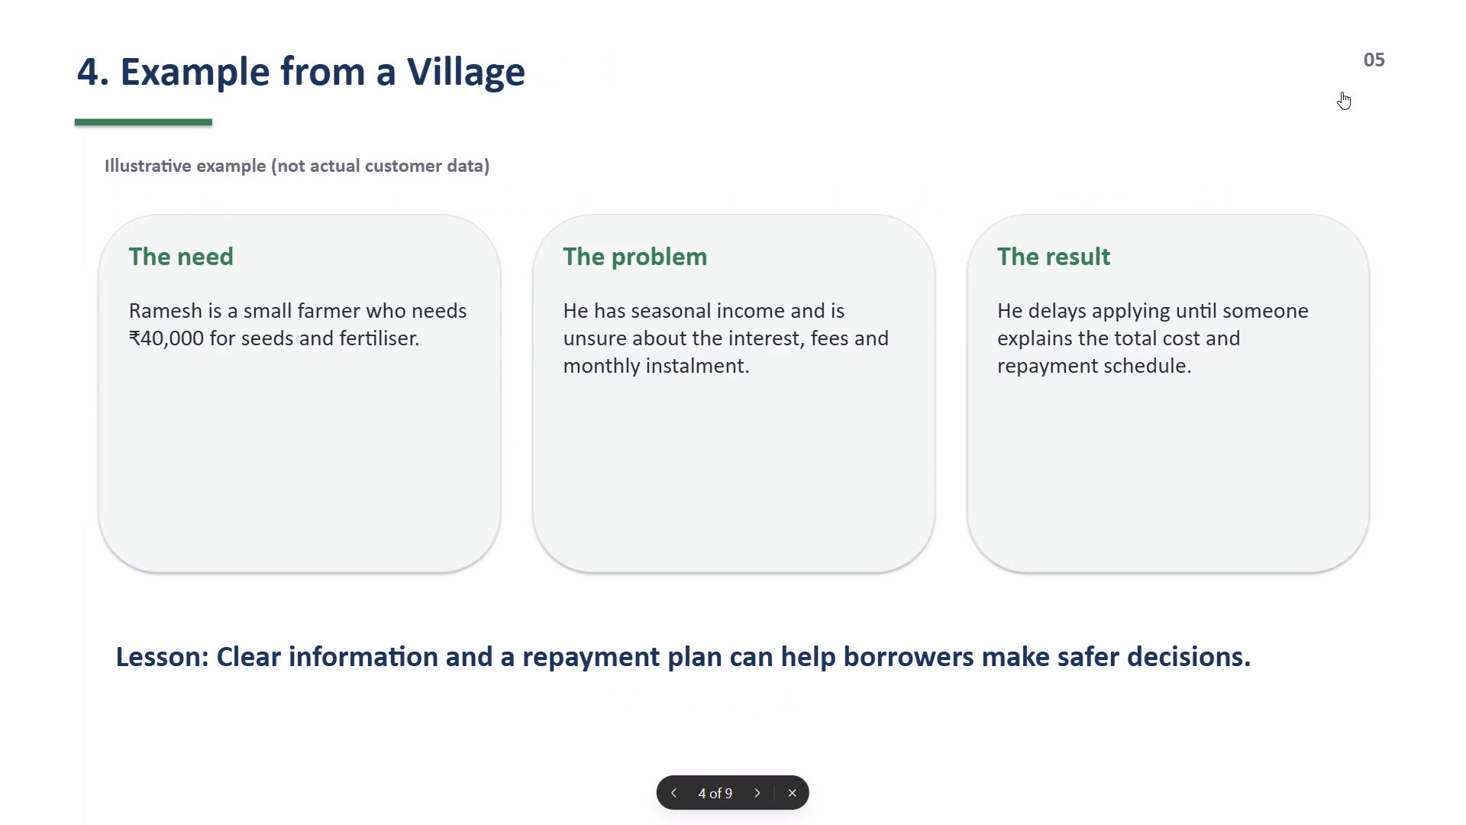
key(Right)
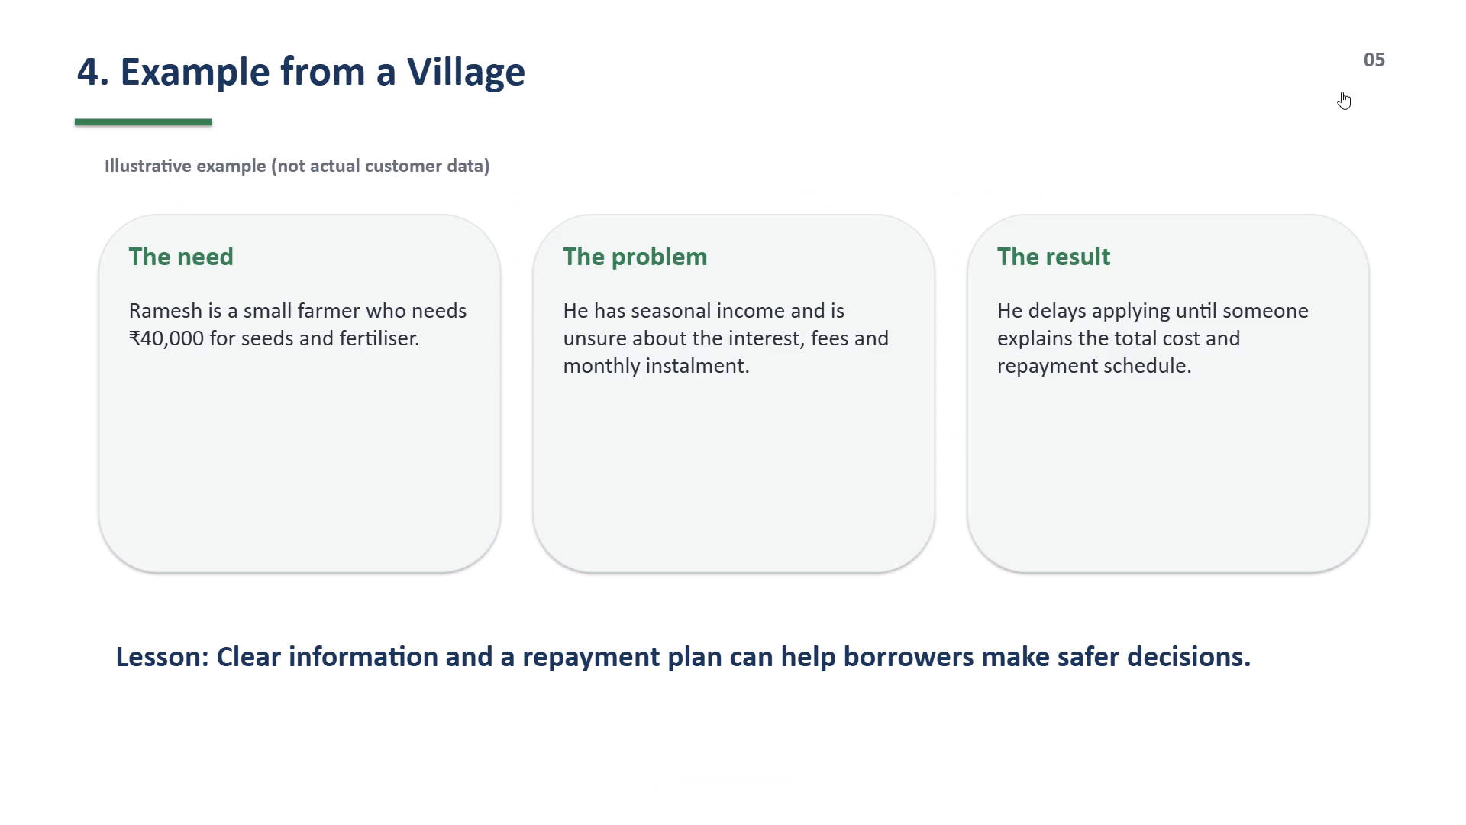
key(Left)
key(Left)
key(Left)
key(Left)
key(Left)
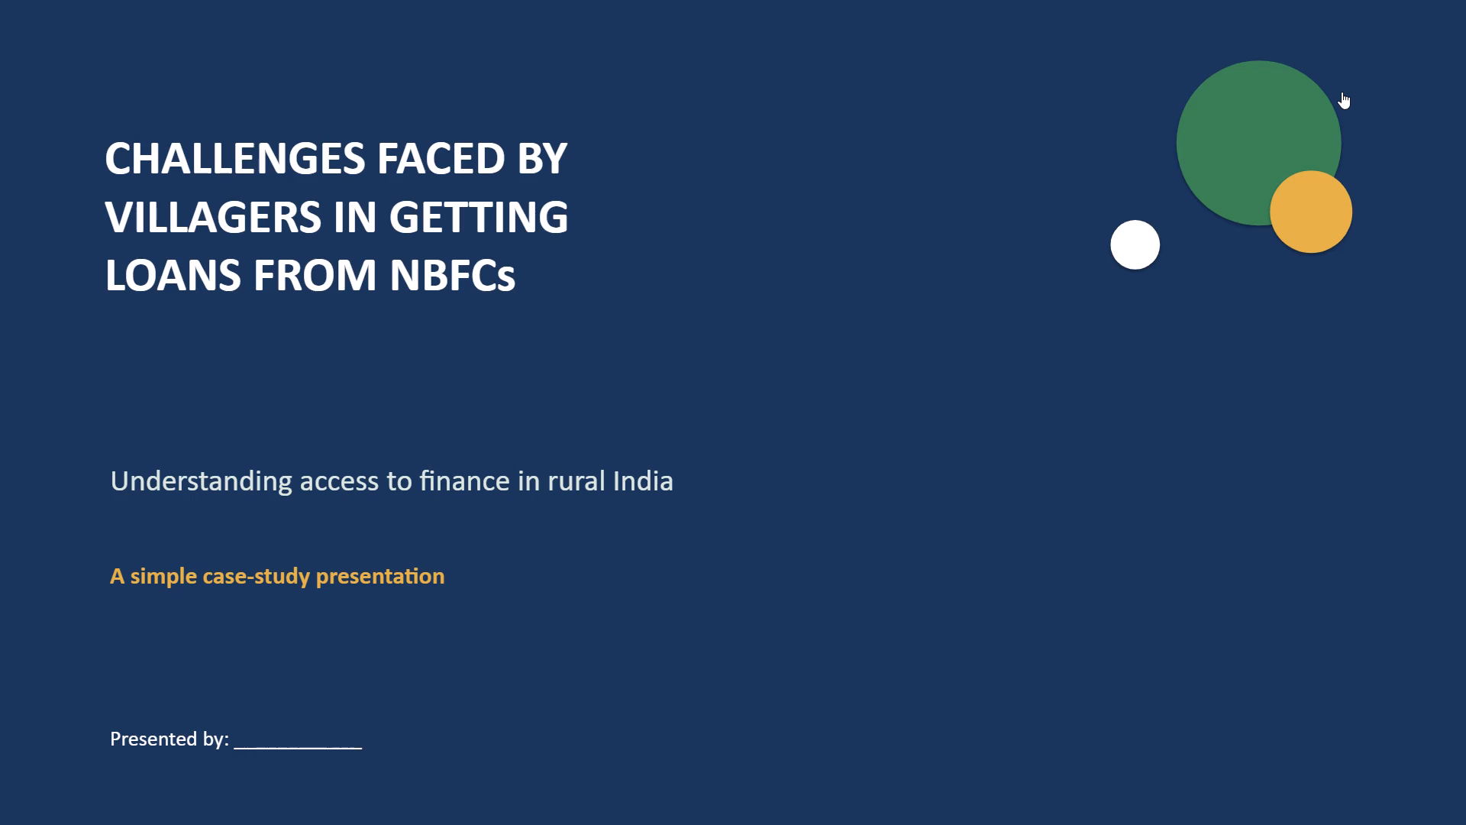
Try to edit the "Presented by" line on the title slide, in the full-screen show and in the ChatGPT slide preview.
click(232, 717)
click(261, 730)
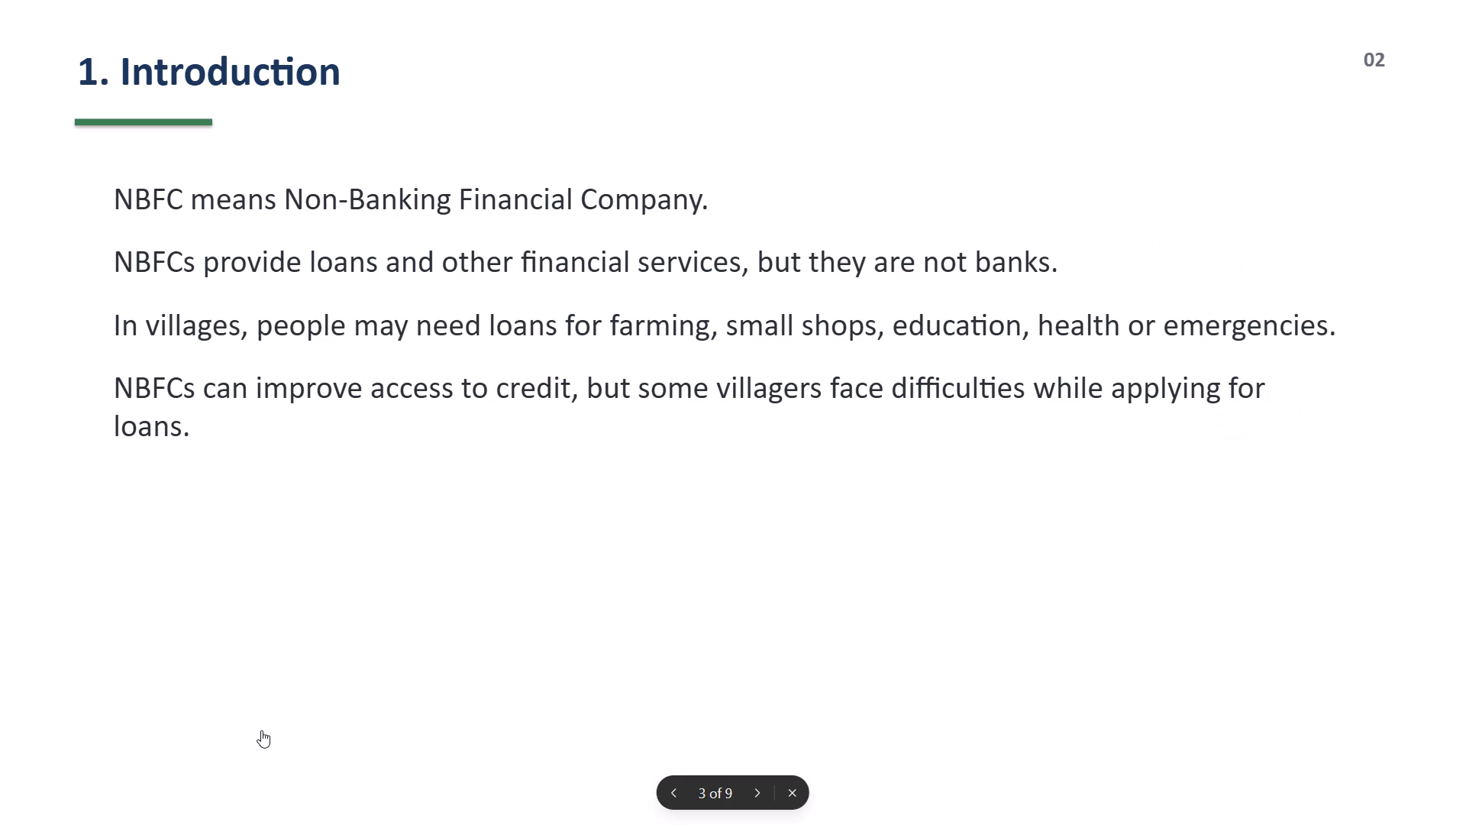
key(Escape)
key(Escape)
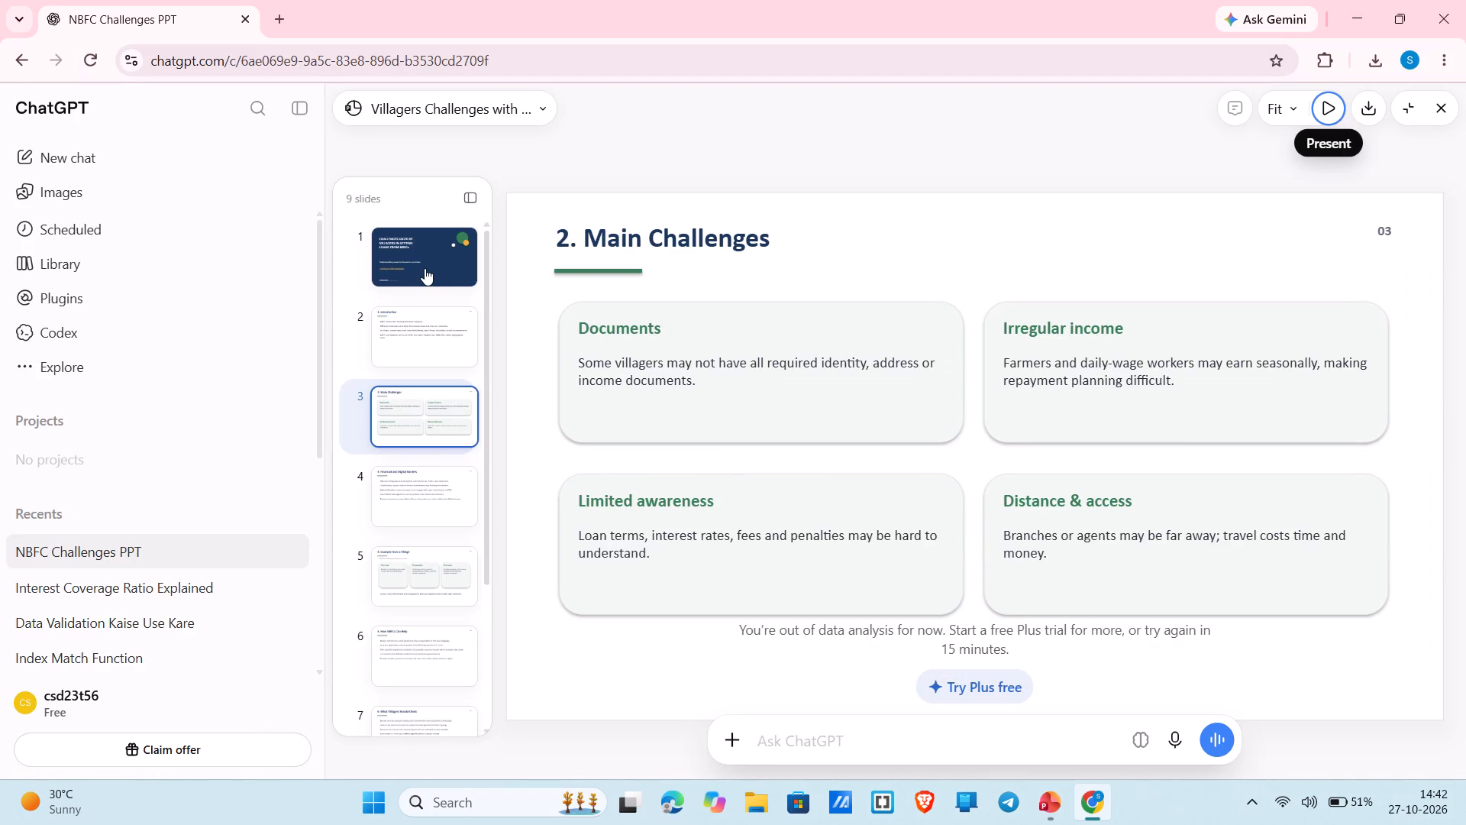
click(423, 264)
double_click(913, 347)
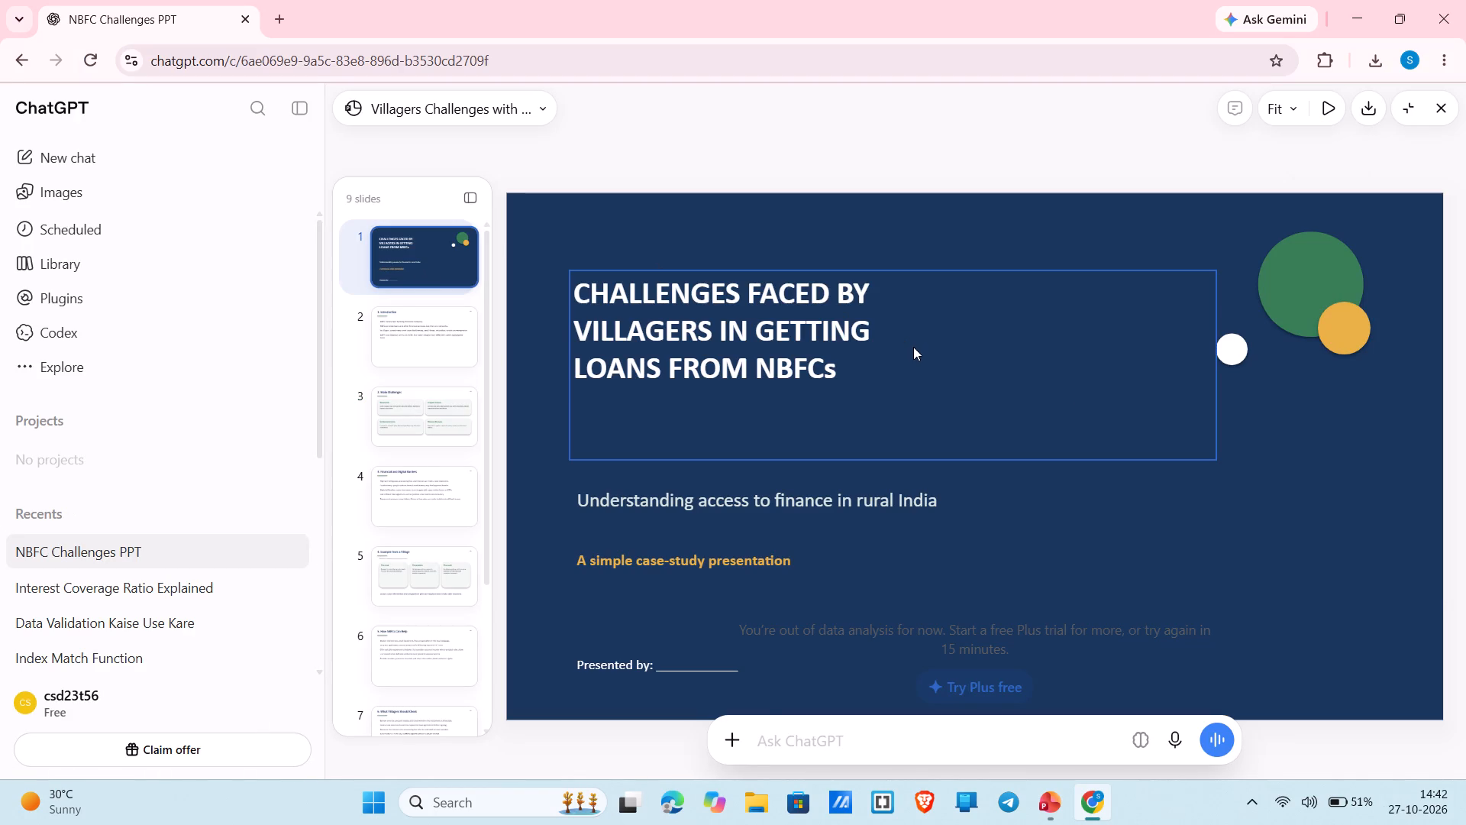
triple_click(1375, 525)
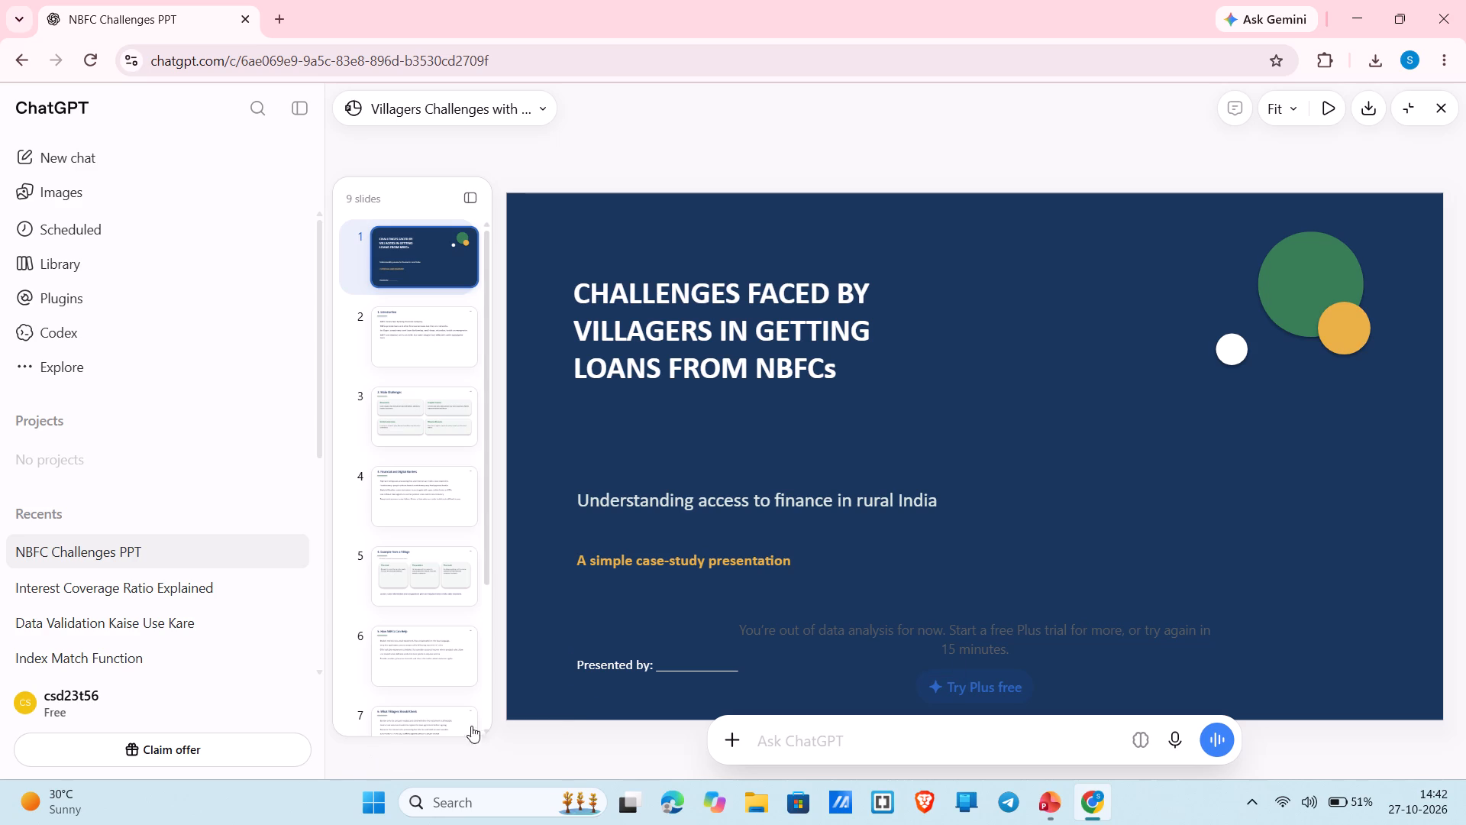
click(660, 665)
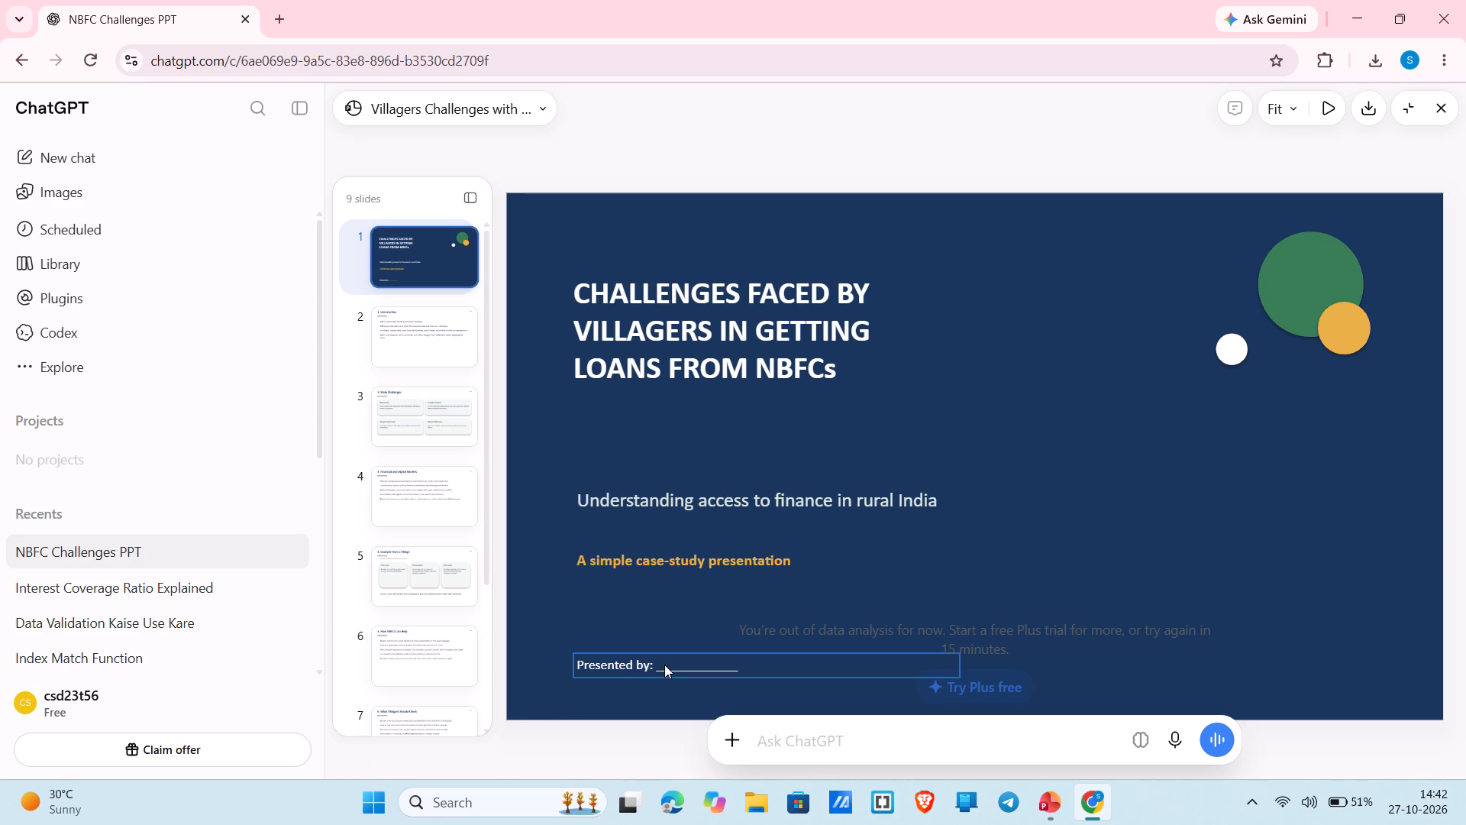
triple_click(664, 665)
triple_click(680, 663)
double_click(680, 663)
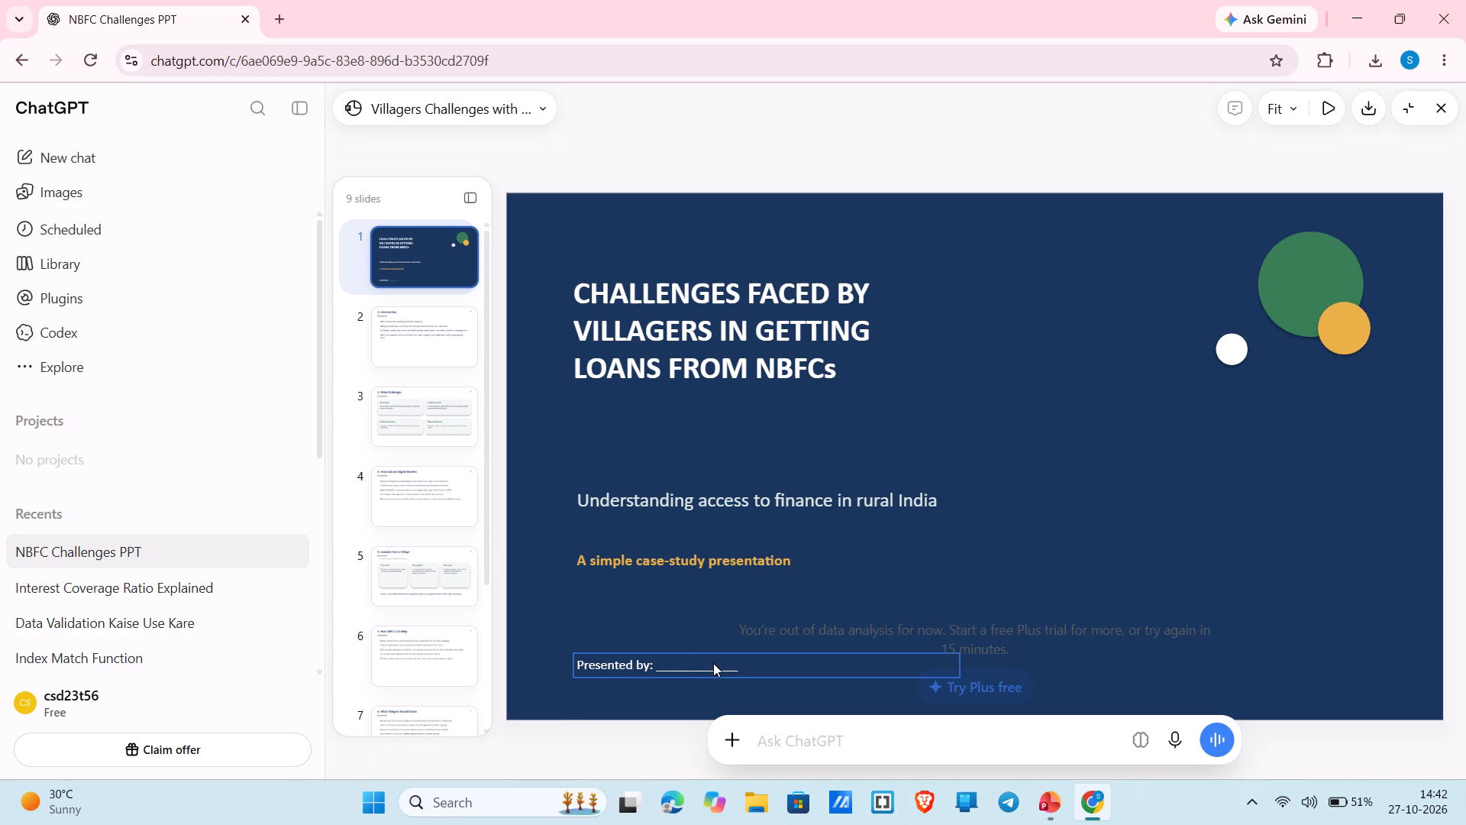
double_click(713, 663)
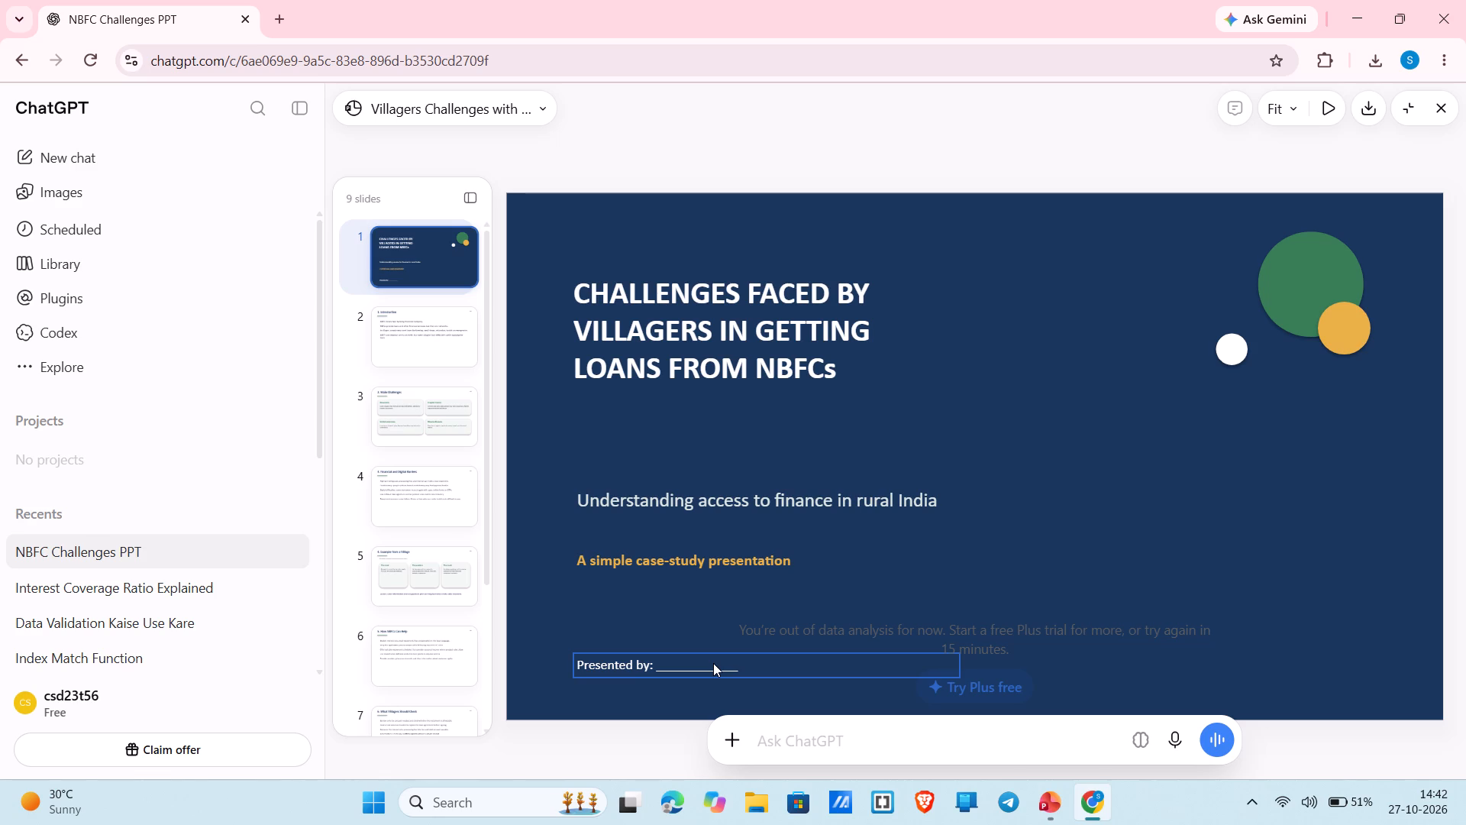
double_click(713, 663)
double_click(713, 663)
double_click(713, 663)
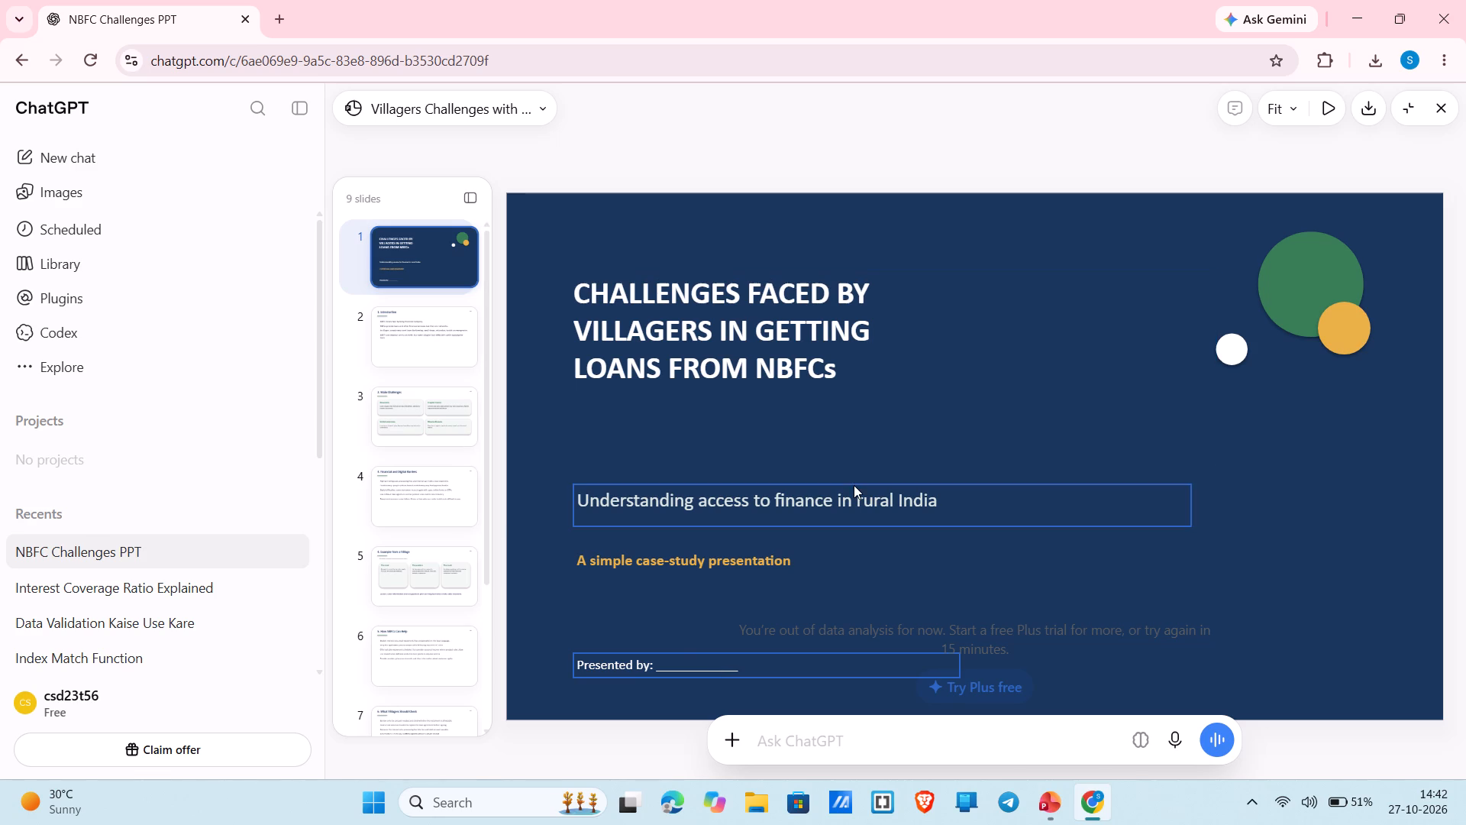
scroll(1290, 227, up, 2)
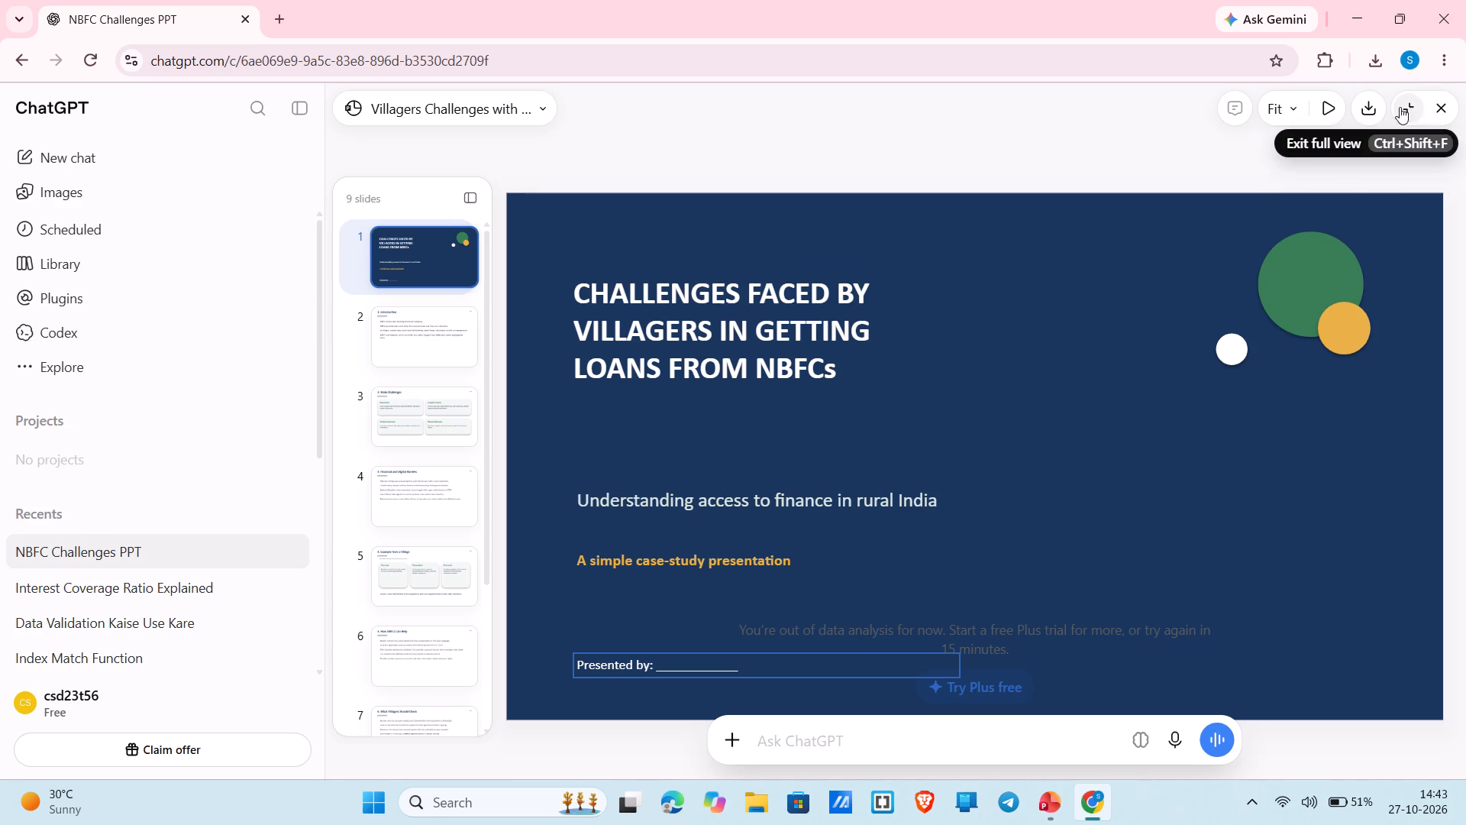
Download the generated NBFC deck as a PowerPoint (PPTX) file.
click(1330, 108)
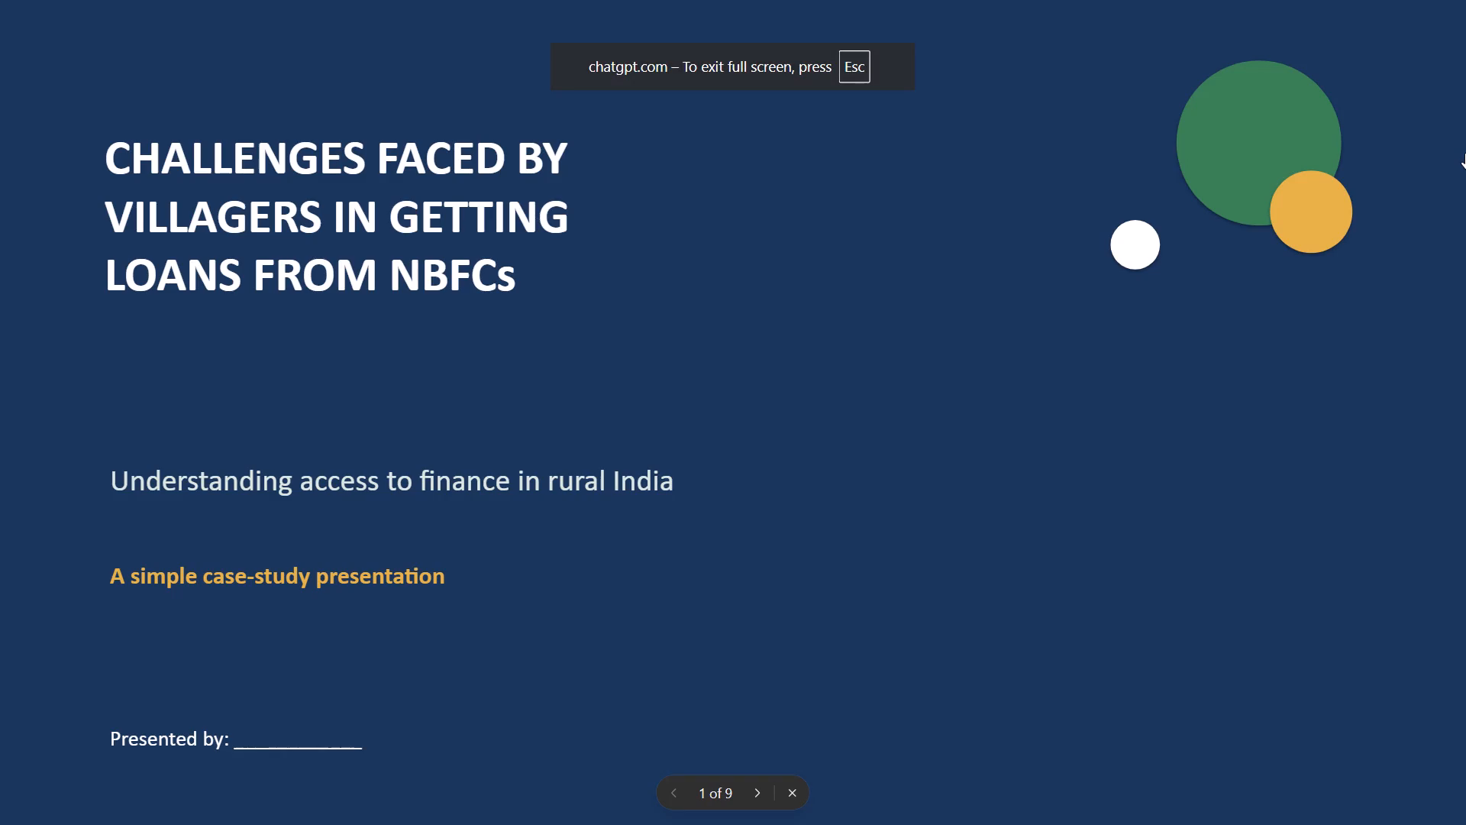
key(Escape)
click(1380, 111)
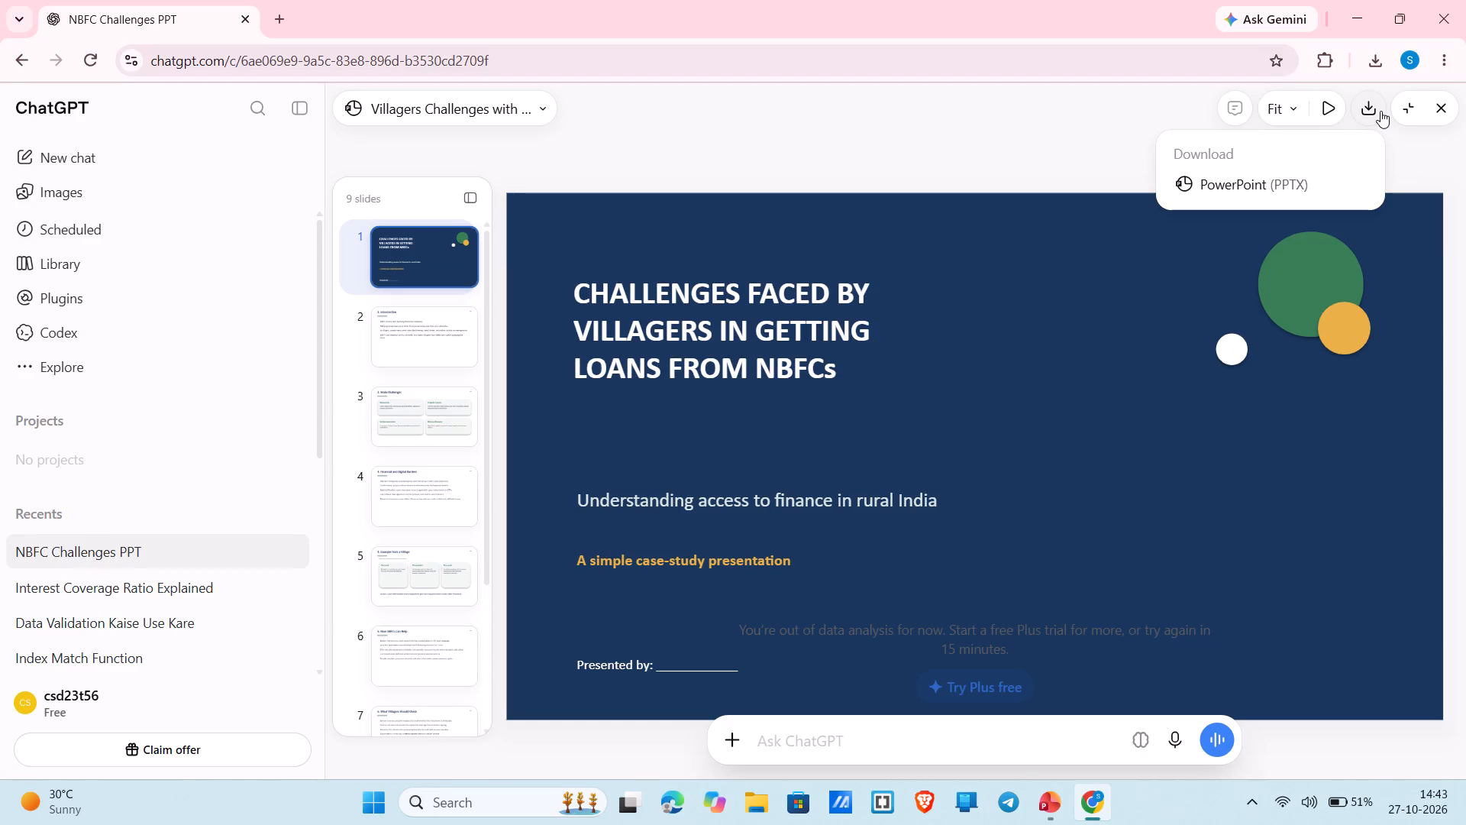
click(1260, 180)
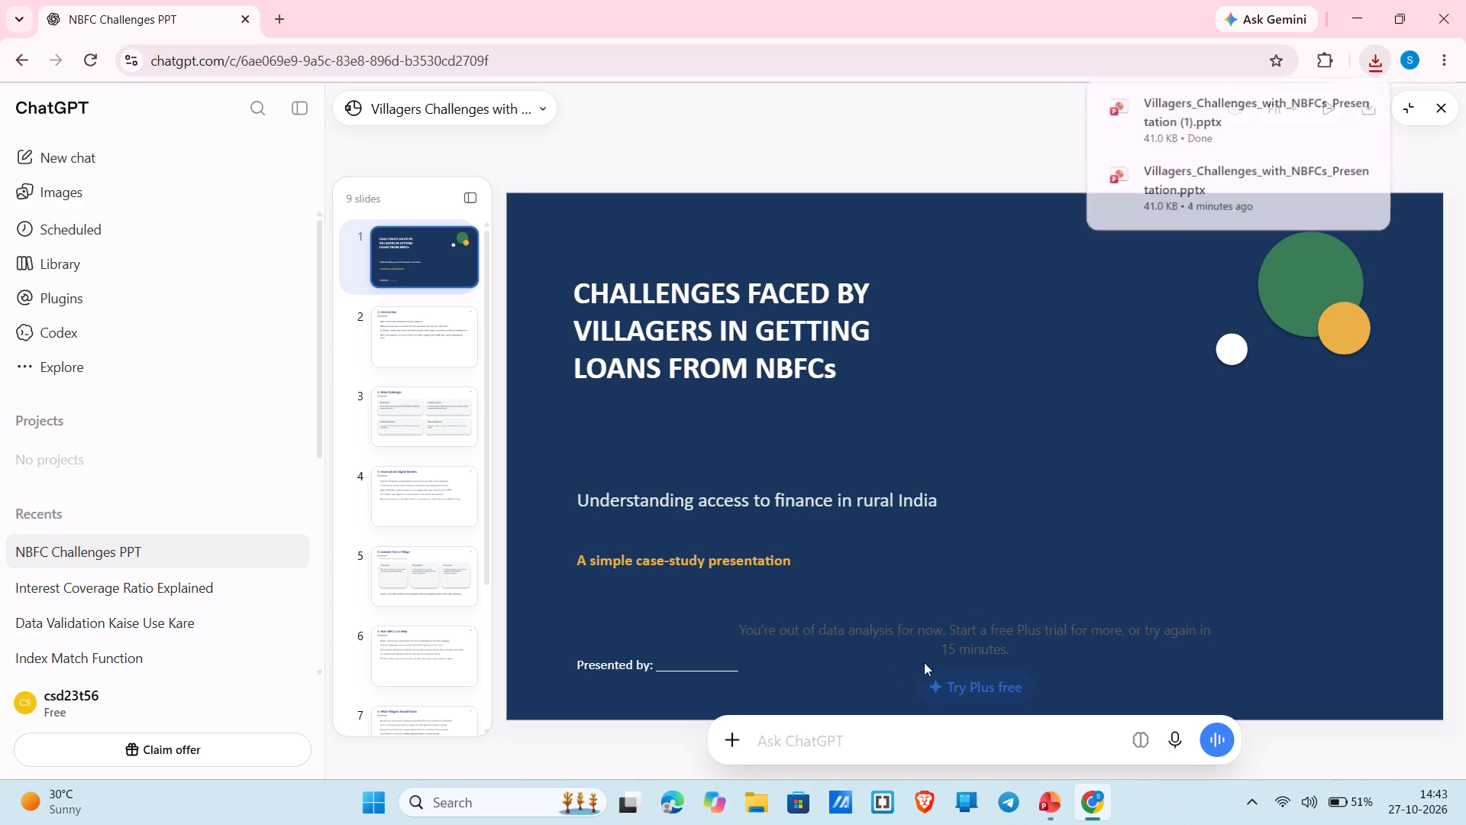
Open the newly downloaded Villagers_Challenges_with_NBFCs_Presentation (1) file in PowerPoint and enable editing.
click(1262, 122)
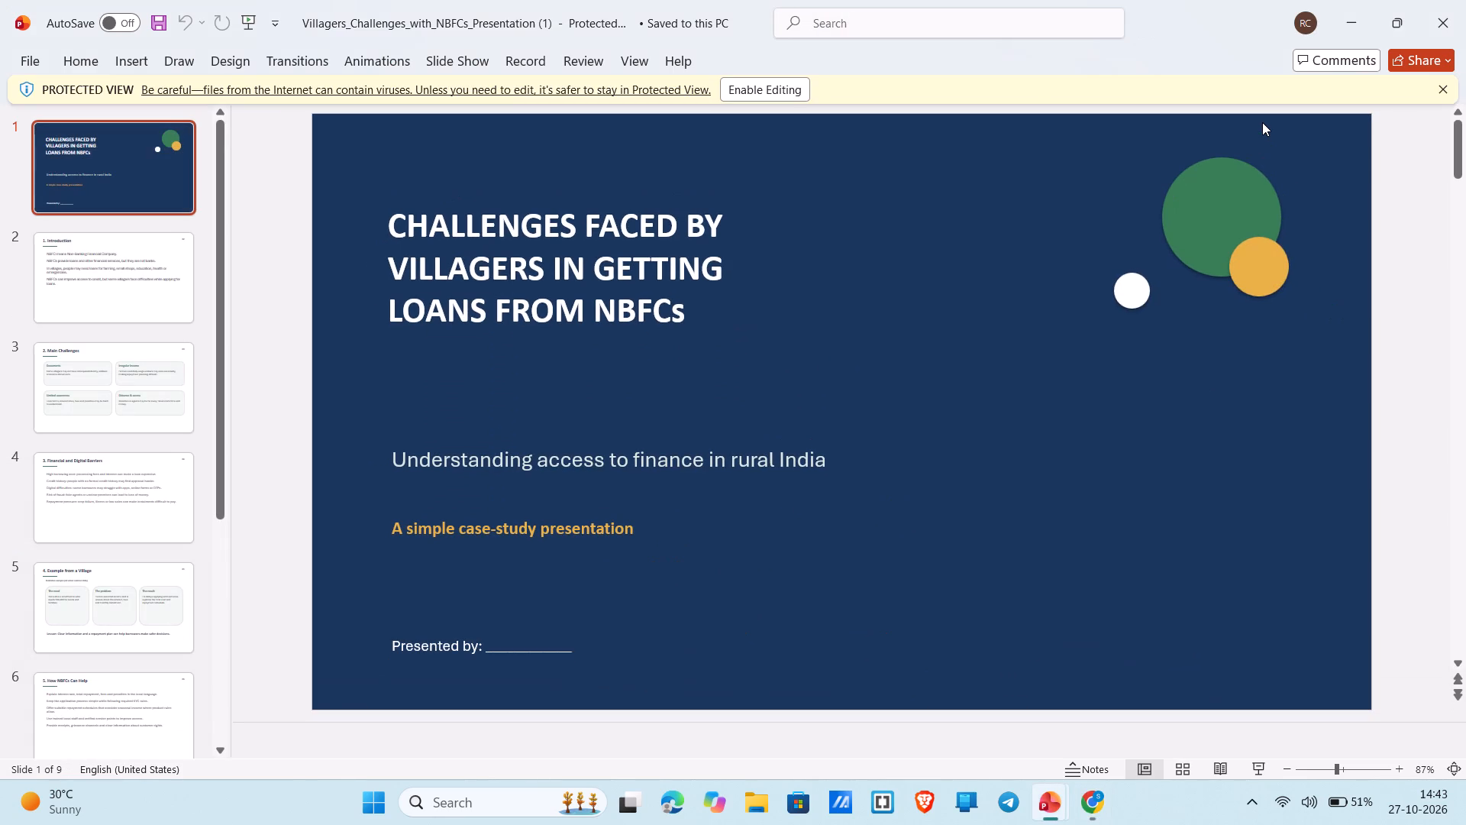
click(793, 80)
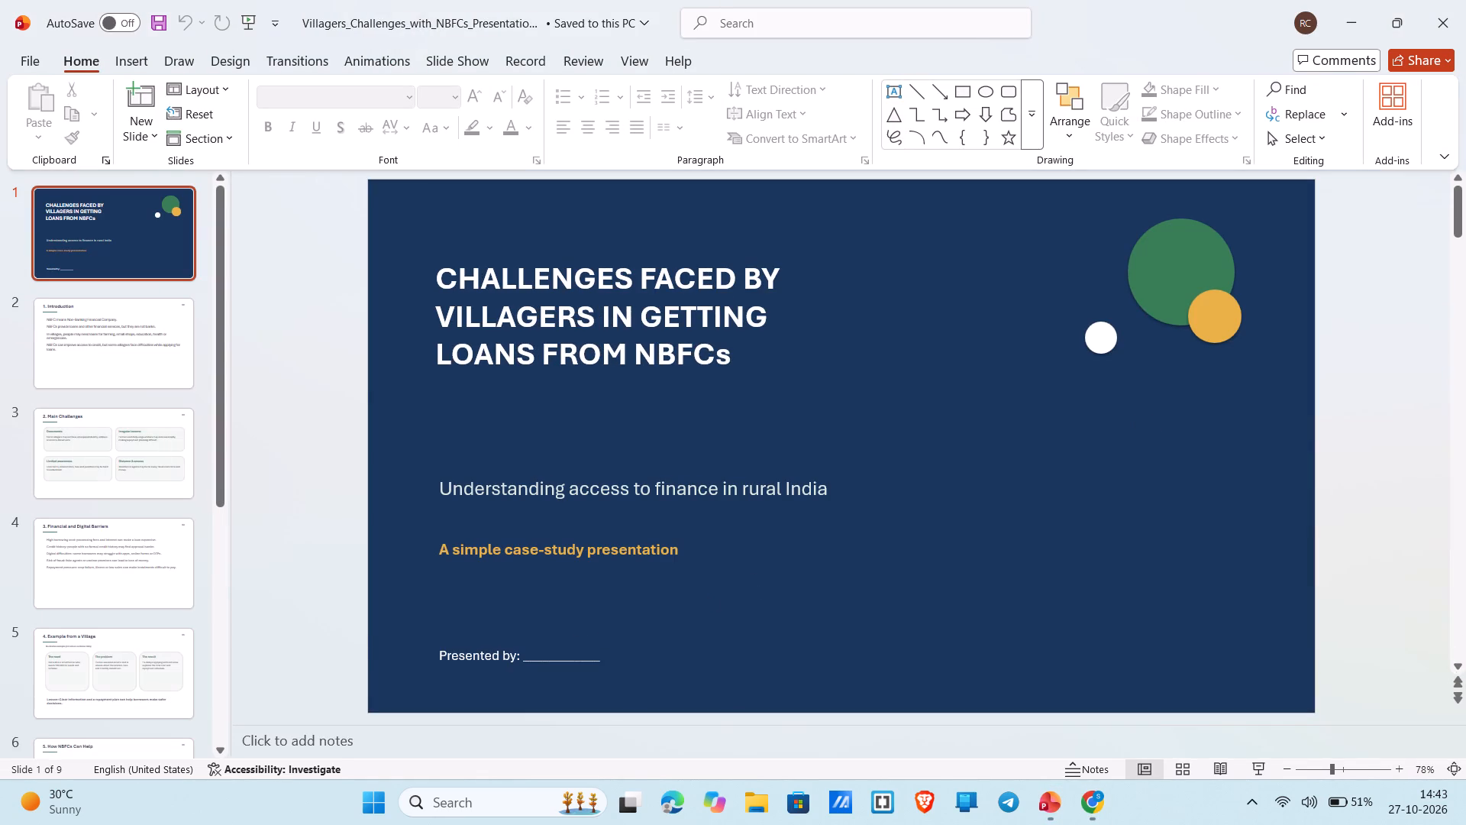
Skim the opened deck from the title slide to How NBFCs Can Help.
key(Up)
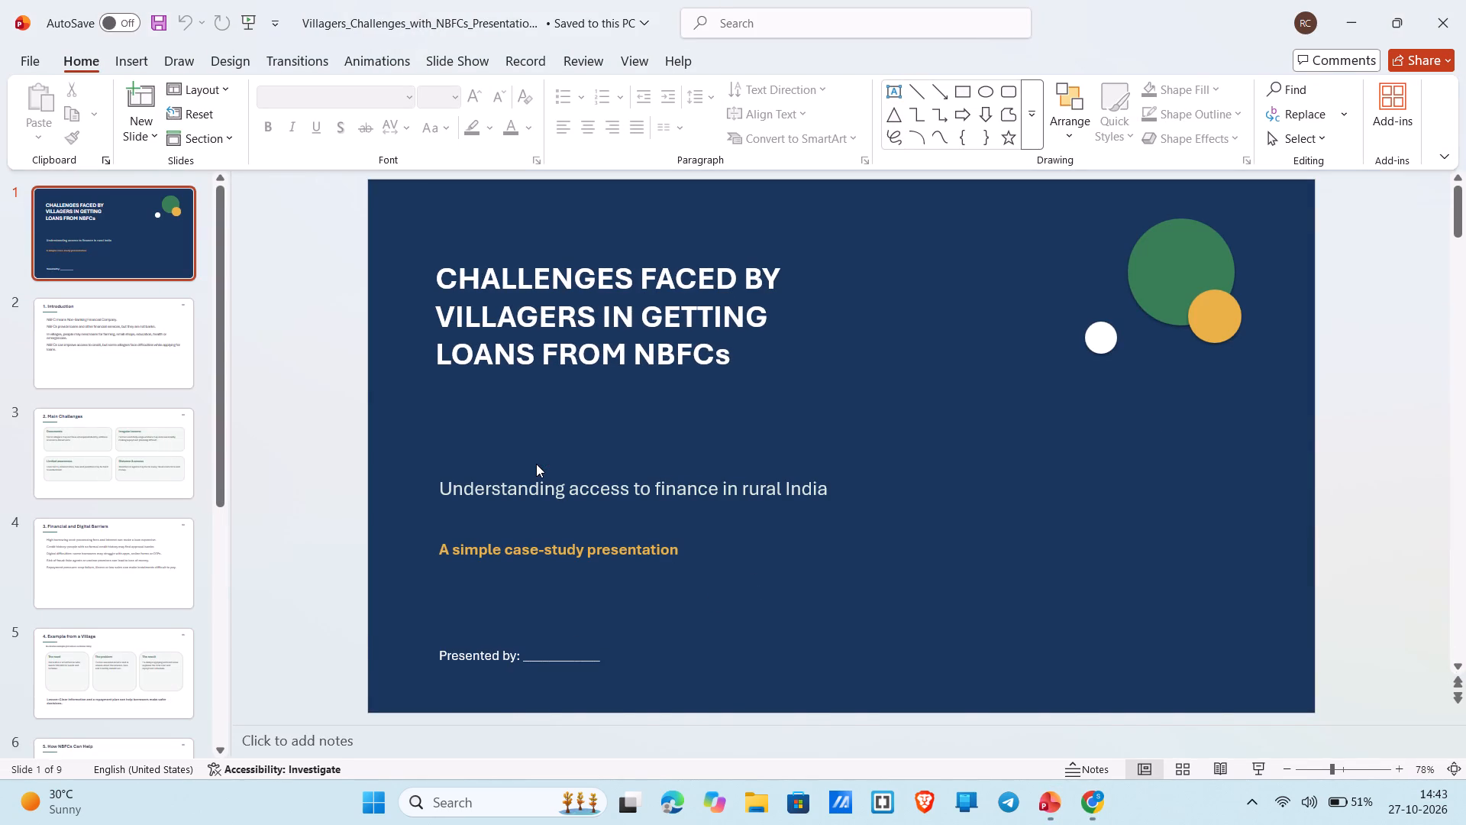
key(Down)
key(Down)
key(Down)
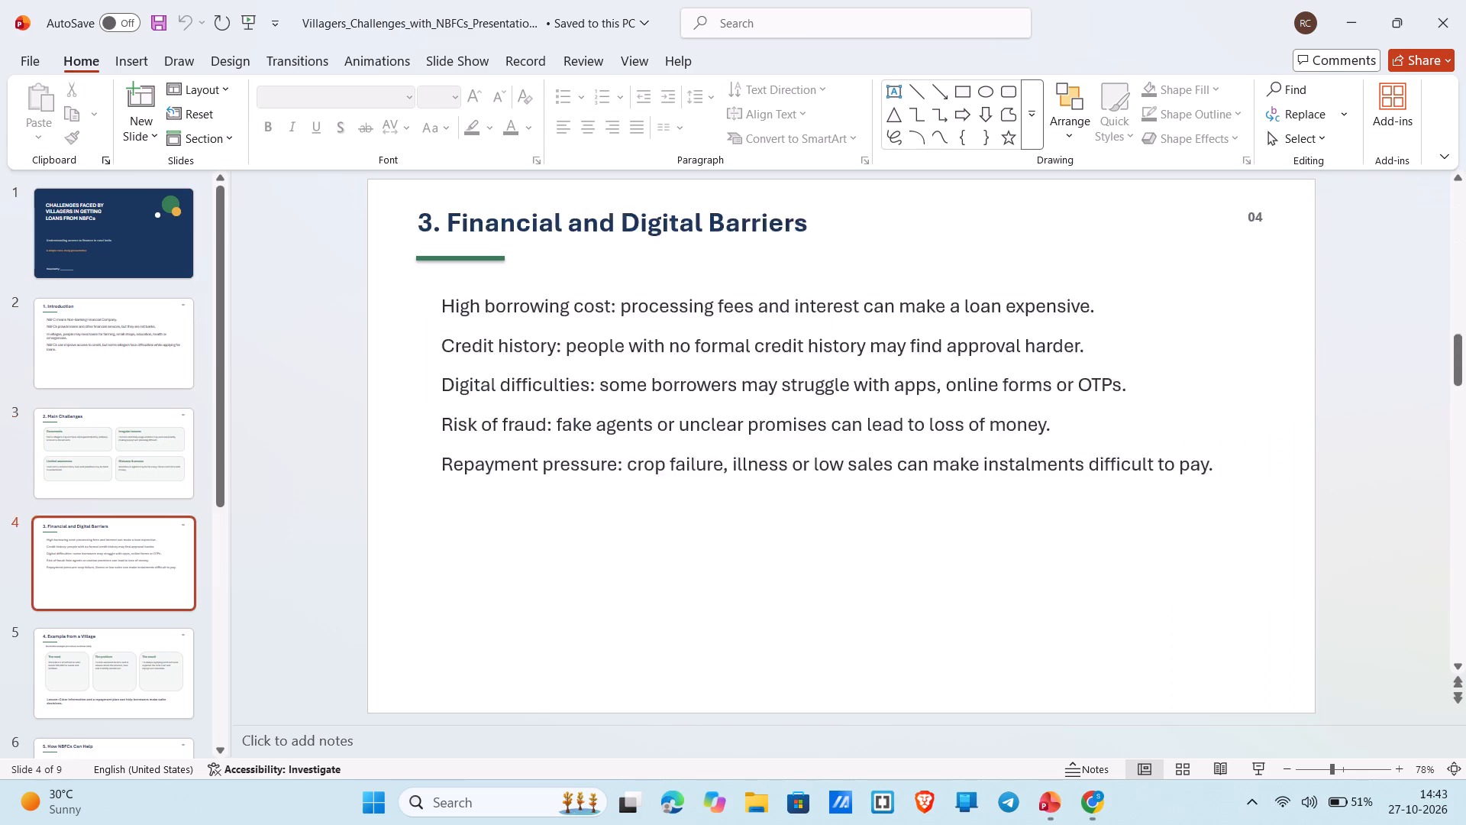
key(Down)
key(Down)
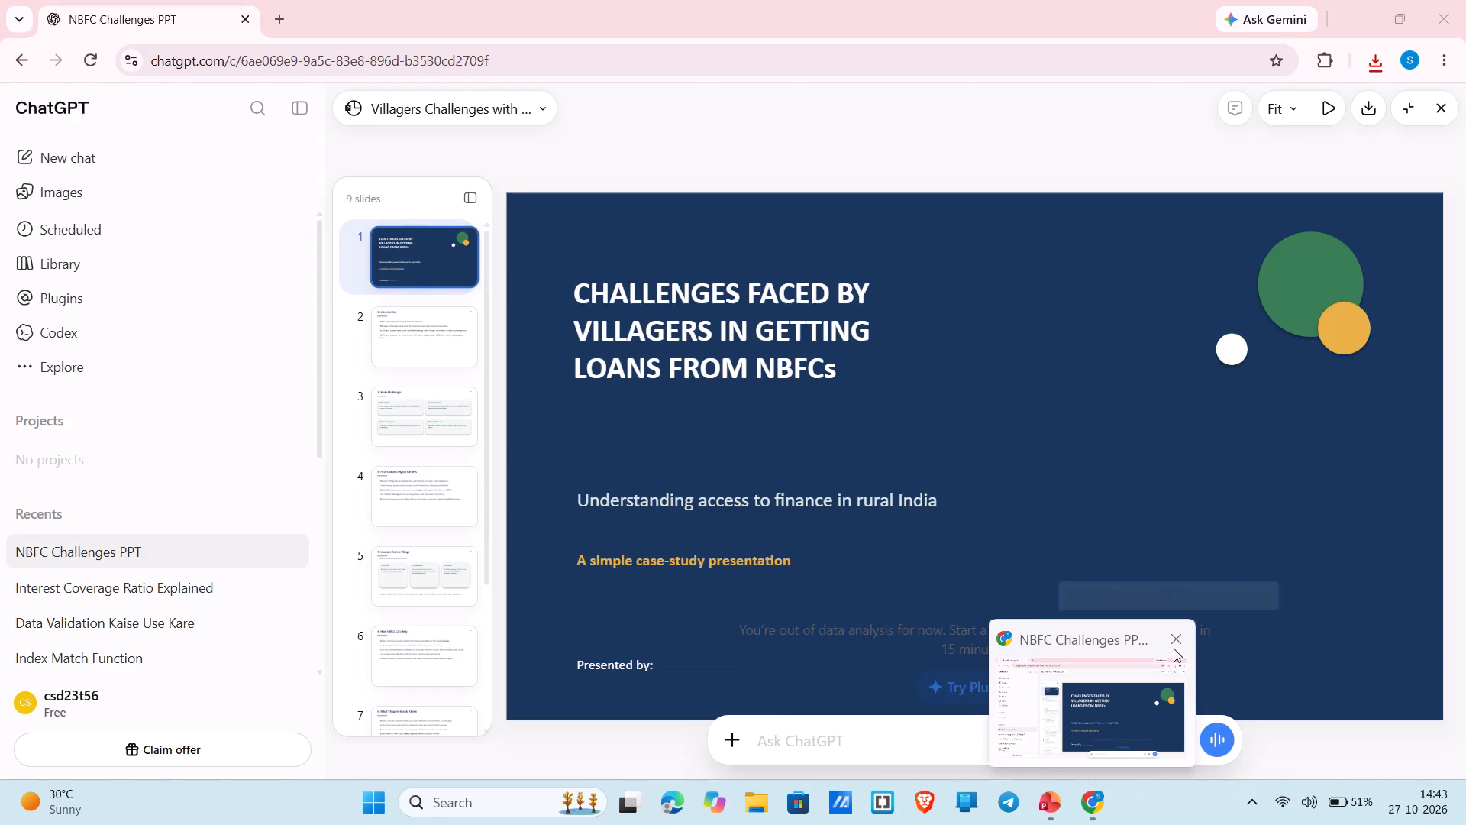
Close the Chrome window holding the ChatGPT conversation.
click(1175, 644)
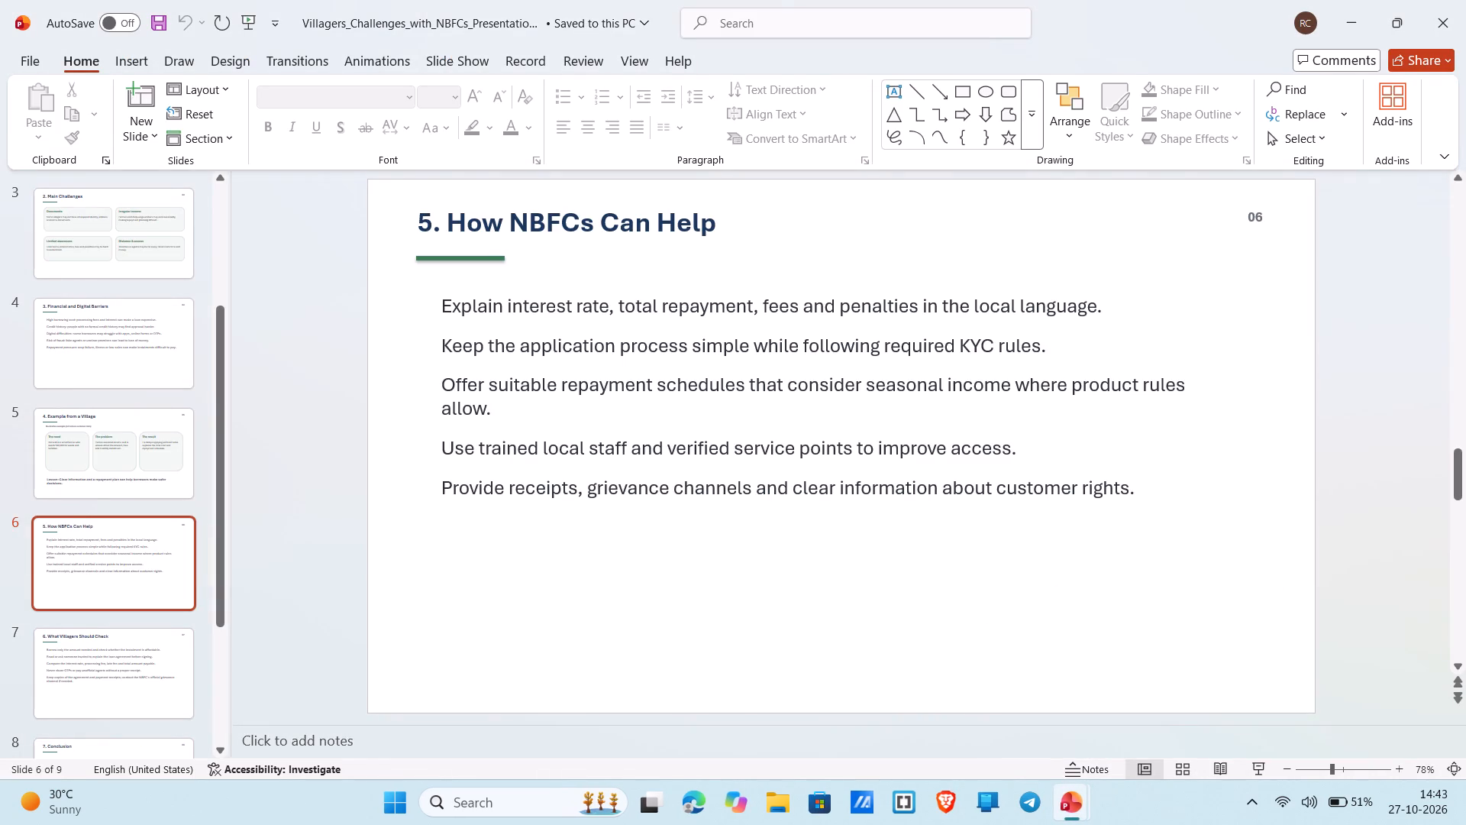
Look through the remaining slides up to Reference & Note, and go back through the deck to the title slide.
key(Down)
key(Down)
key(Down)
key(Down)
key(Down)
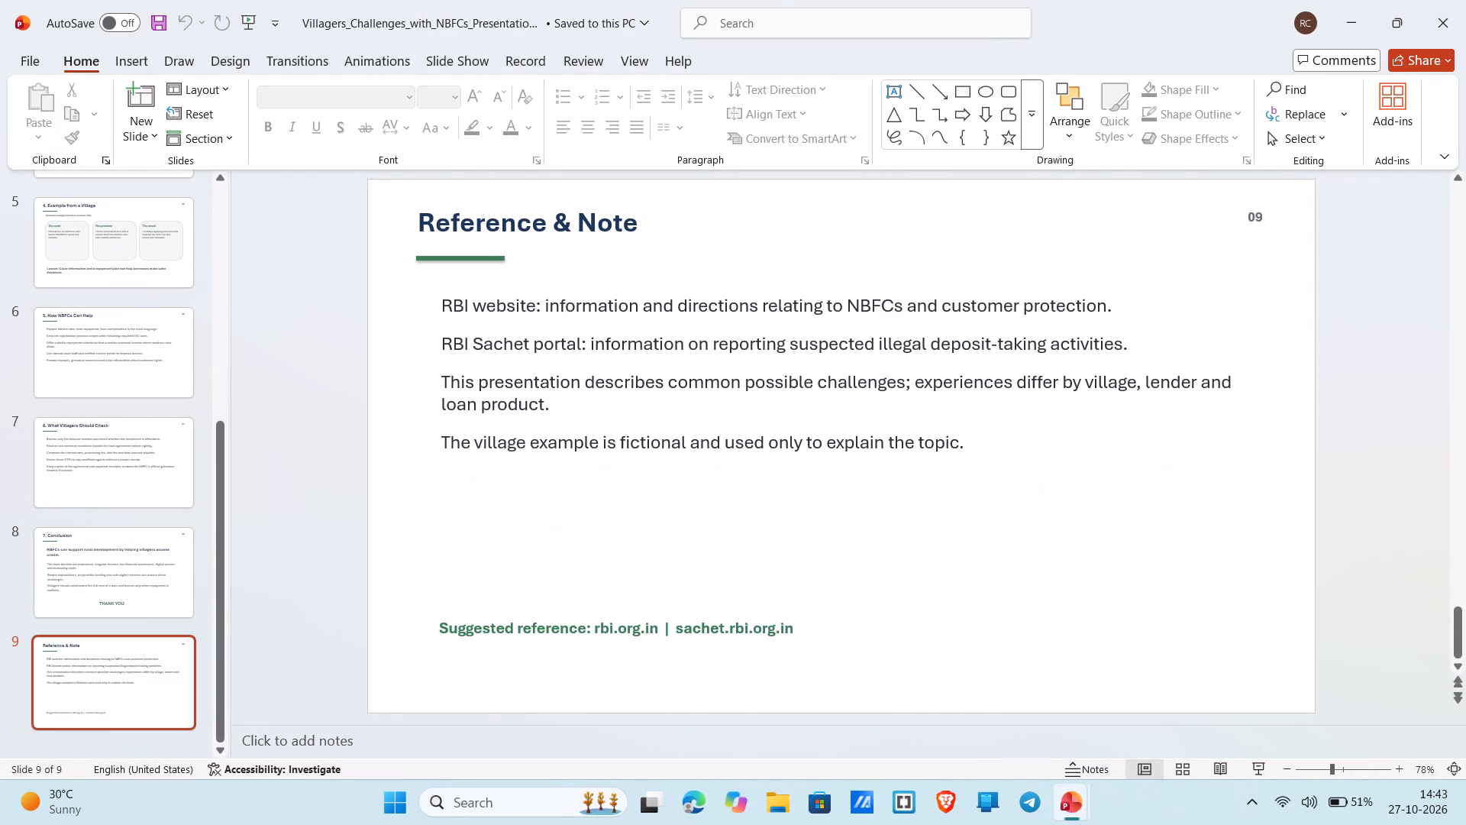
key(Up)
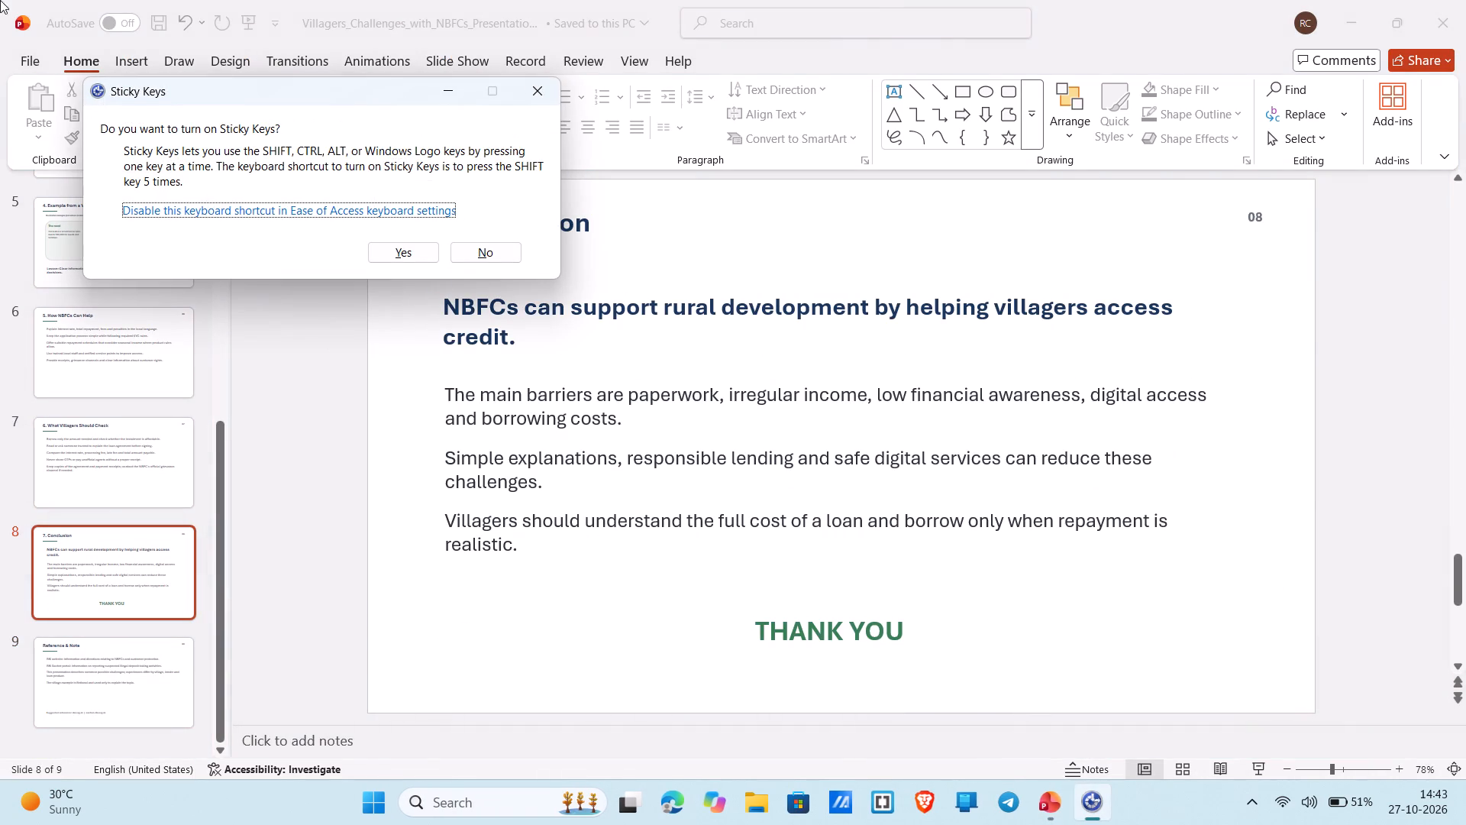
key(Up)
key(Down)
key(Up)
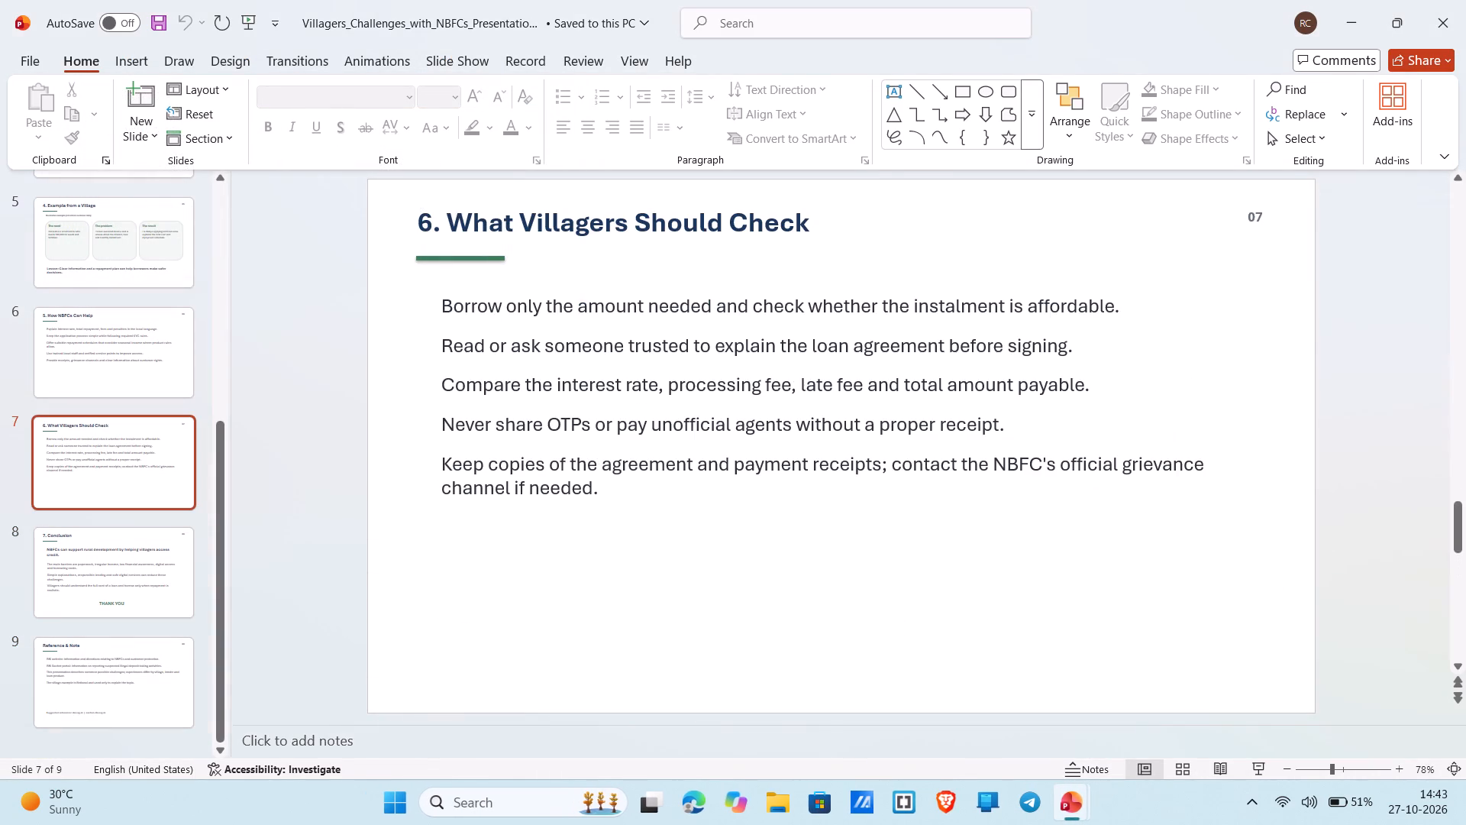
key(Up)
key(Up)
key(Up)
key(Up)
key(Up)
key(Up)
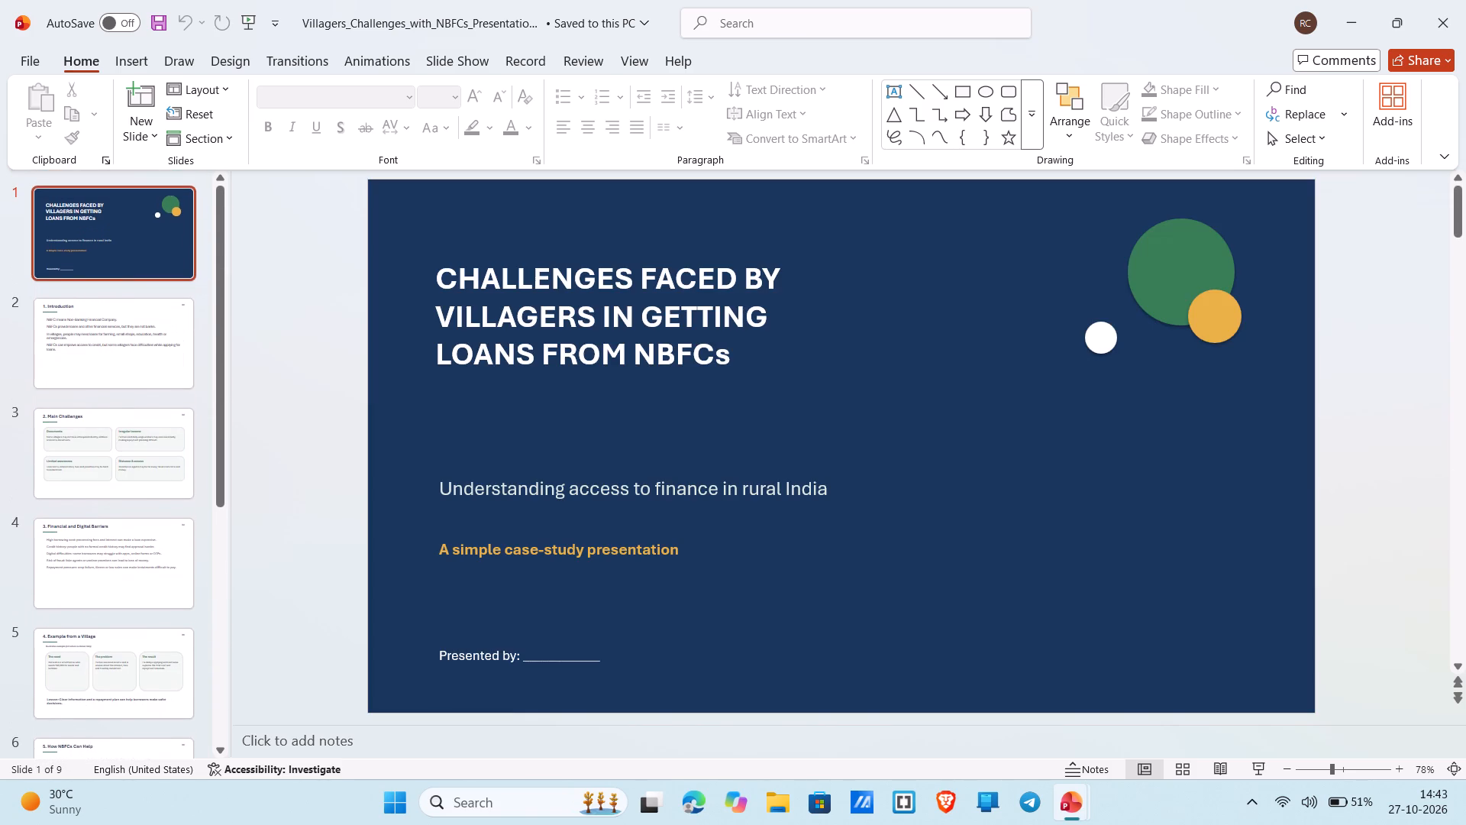
Delete the Reference & Note slide at the end of the deck.
key(Down)
key(Down)
key(Down)
key(Down)
key(Down)
key(Down)
key(Down)
key(Down)
key(Down)
key(Down)
key(Down)
key(Down)
key(Down)
key(Down)
key(Down)
key(Down)
key(Down)
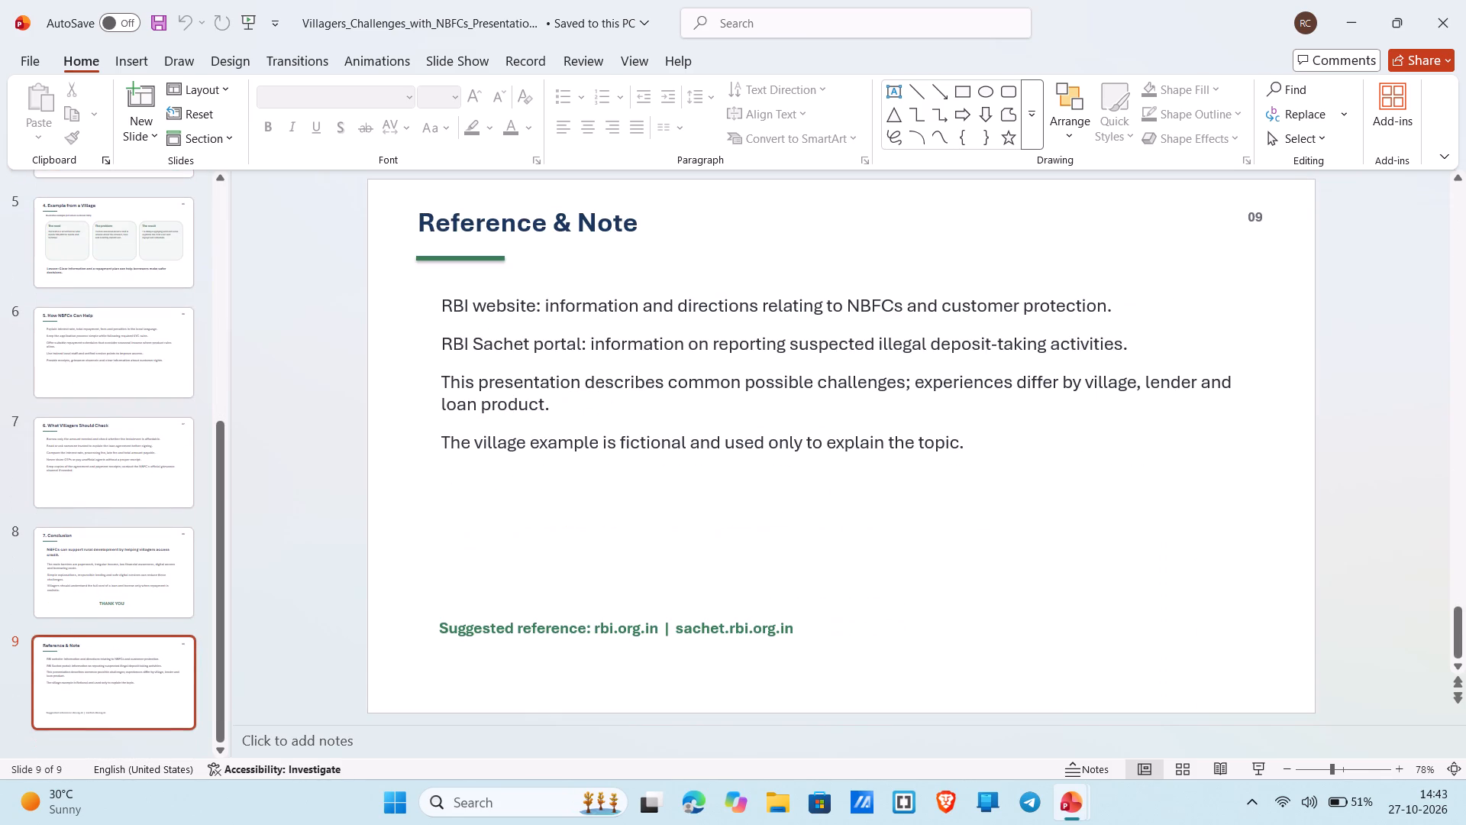
key(BackSpace)
key(Delete)
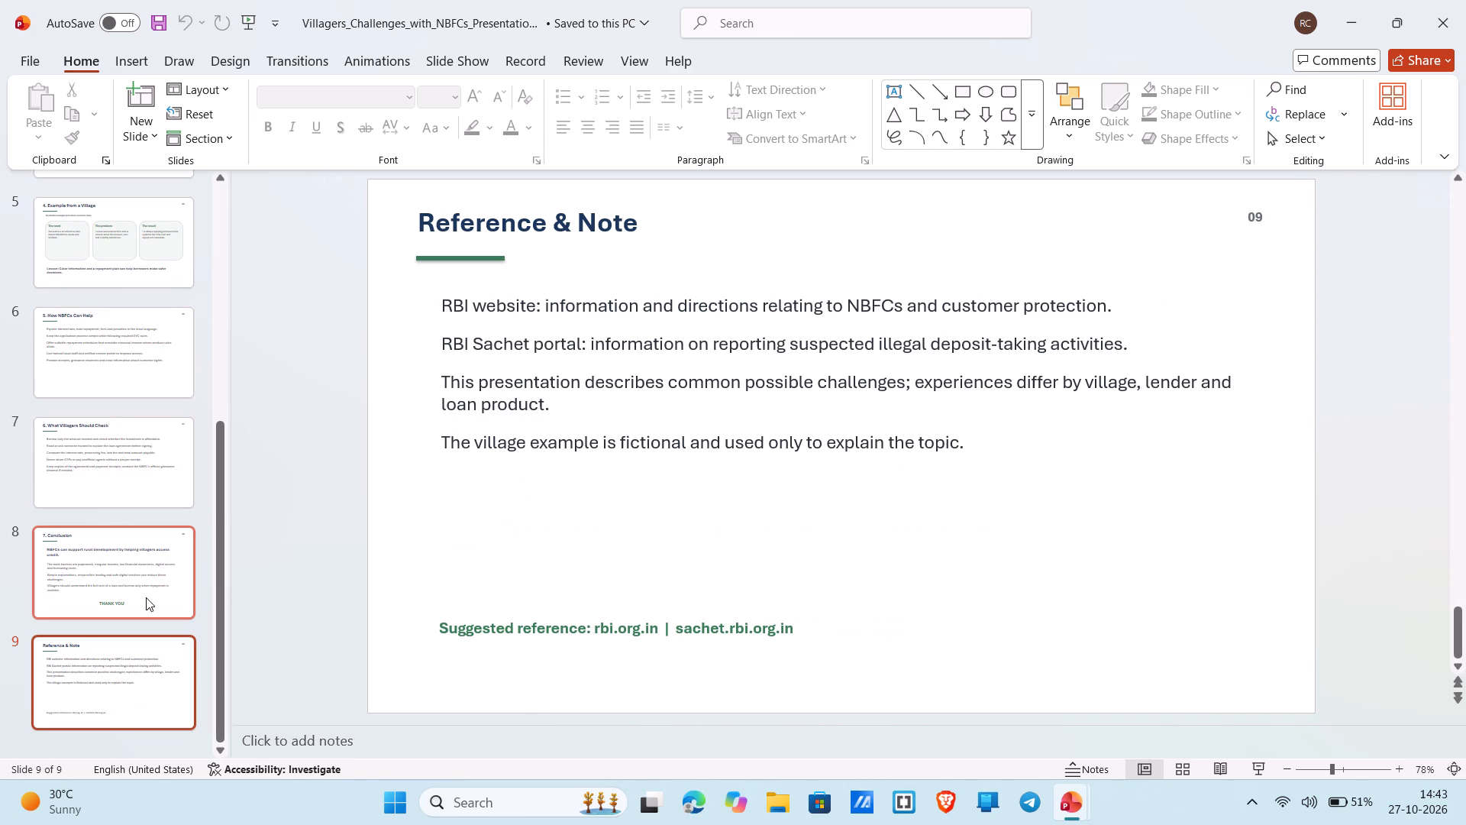
click(163, 588)
click(121, 668)
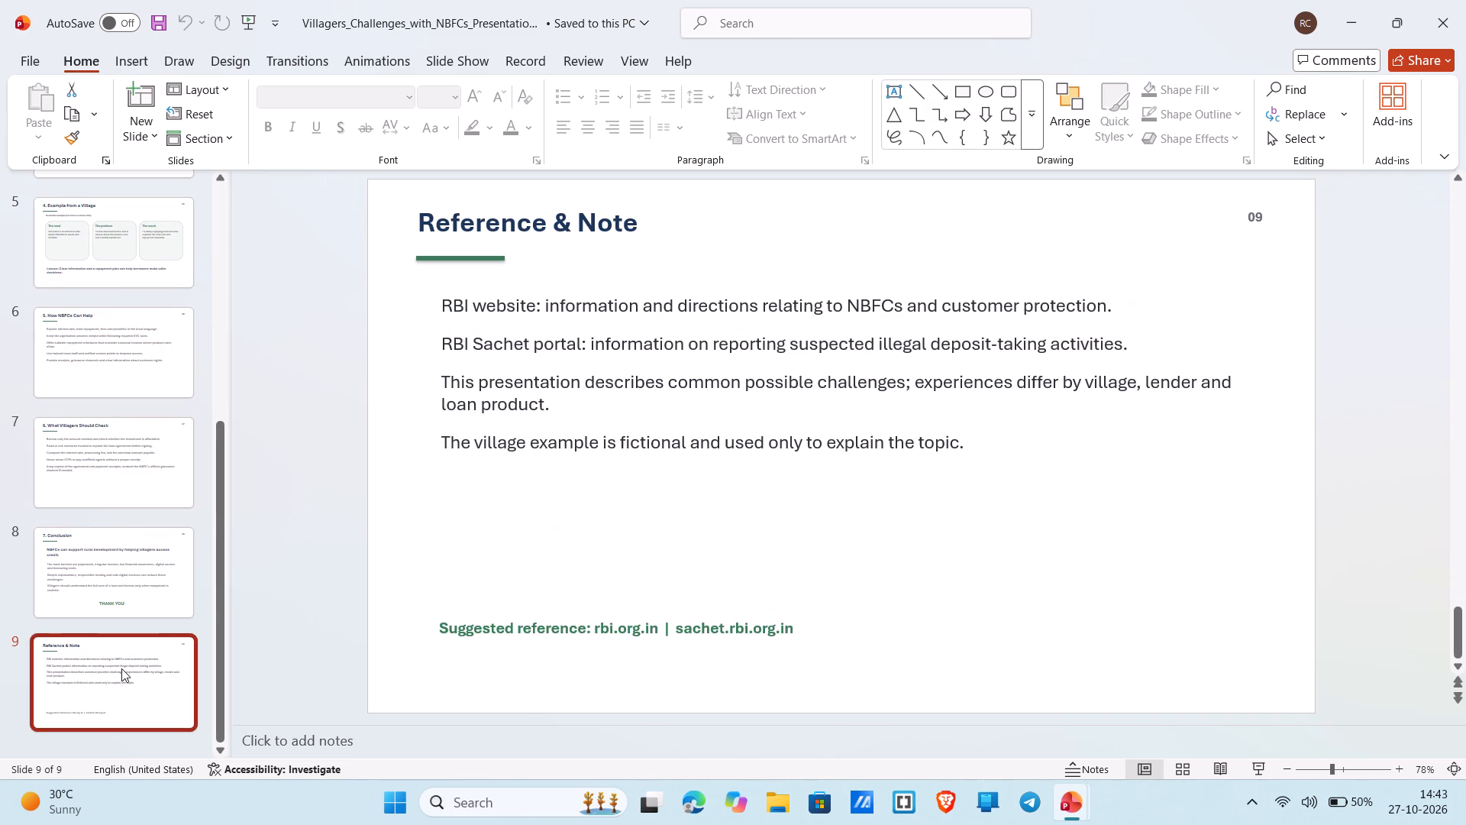
key(Delete)
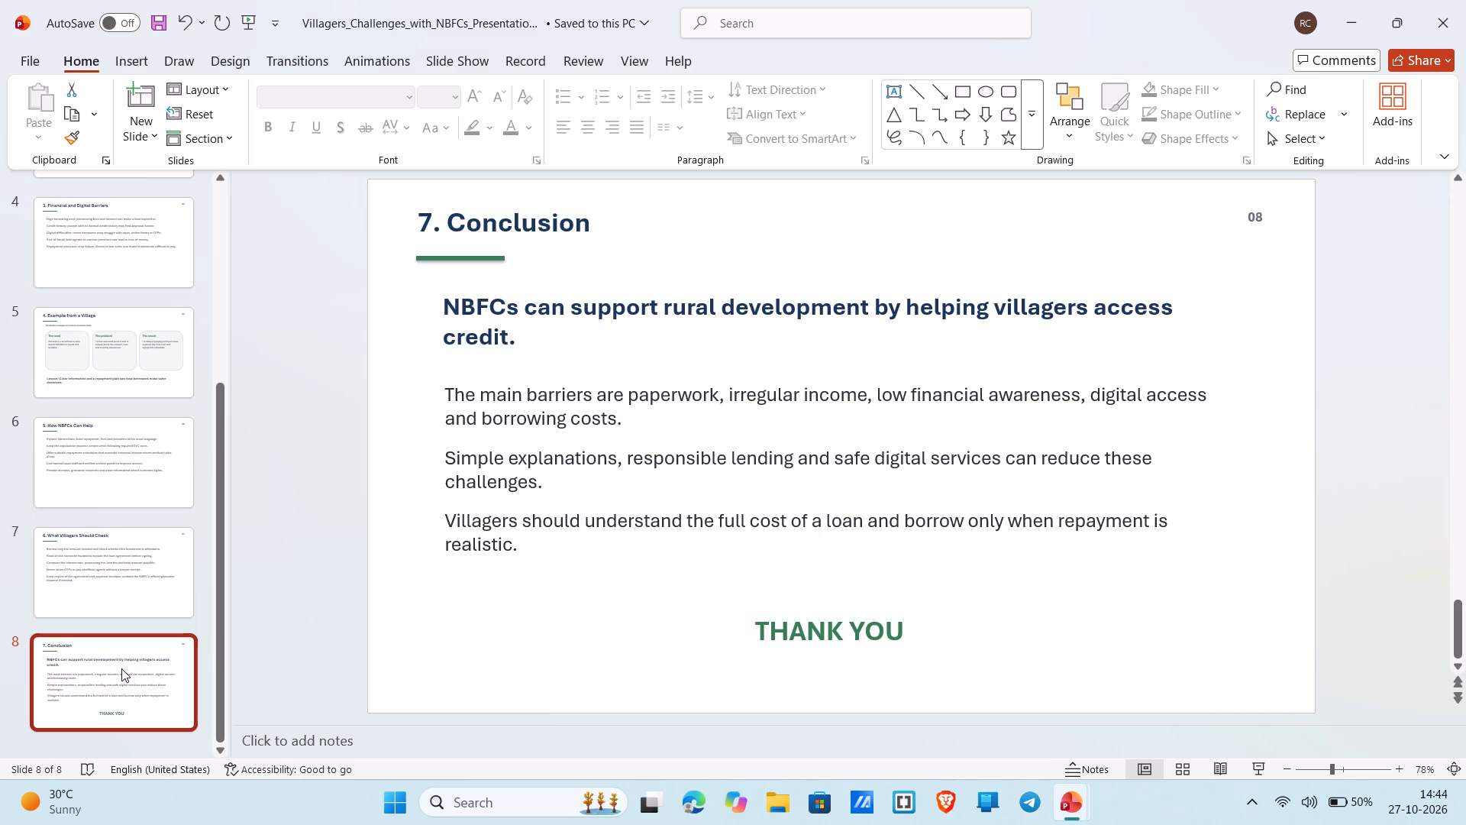
Review the closing slides between Conclusion and How NBFCs Can Help, and go back to Example from a Village.
key(Up)
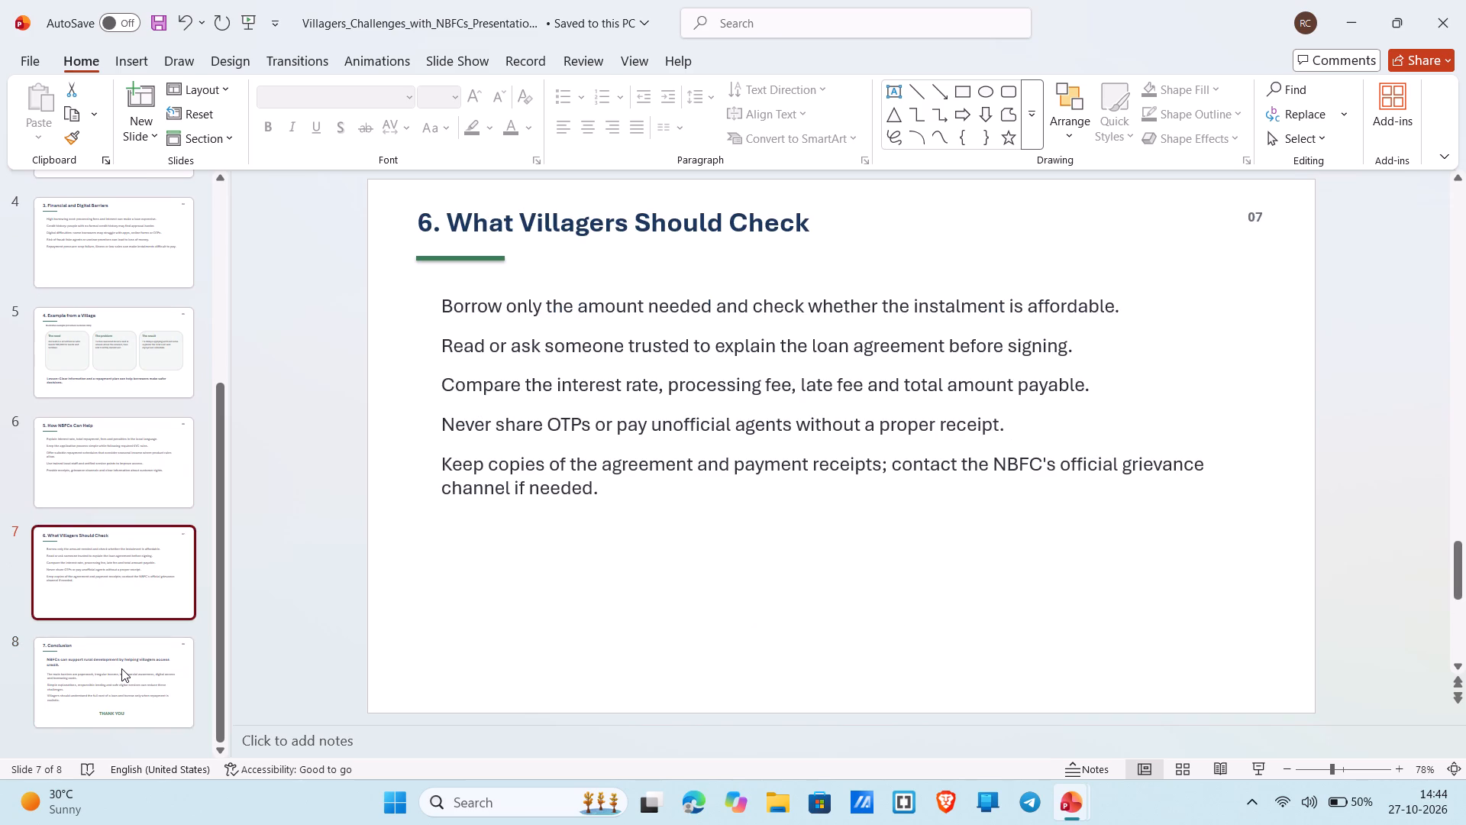
key(Down)
key(Down)
key(Up)
key(Down)
key(Up)
key(Up)
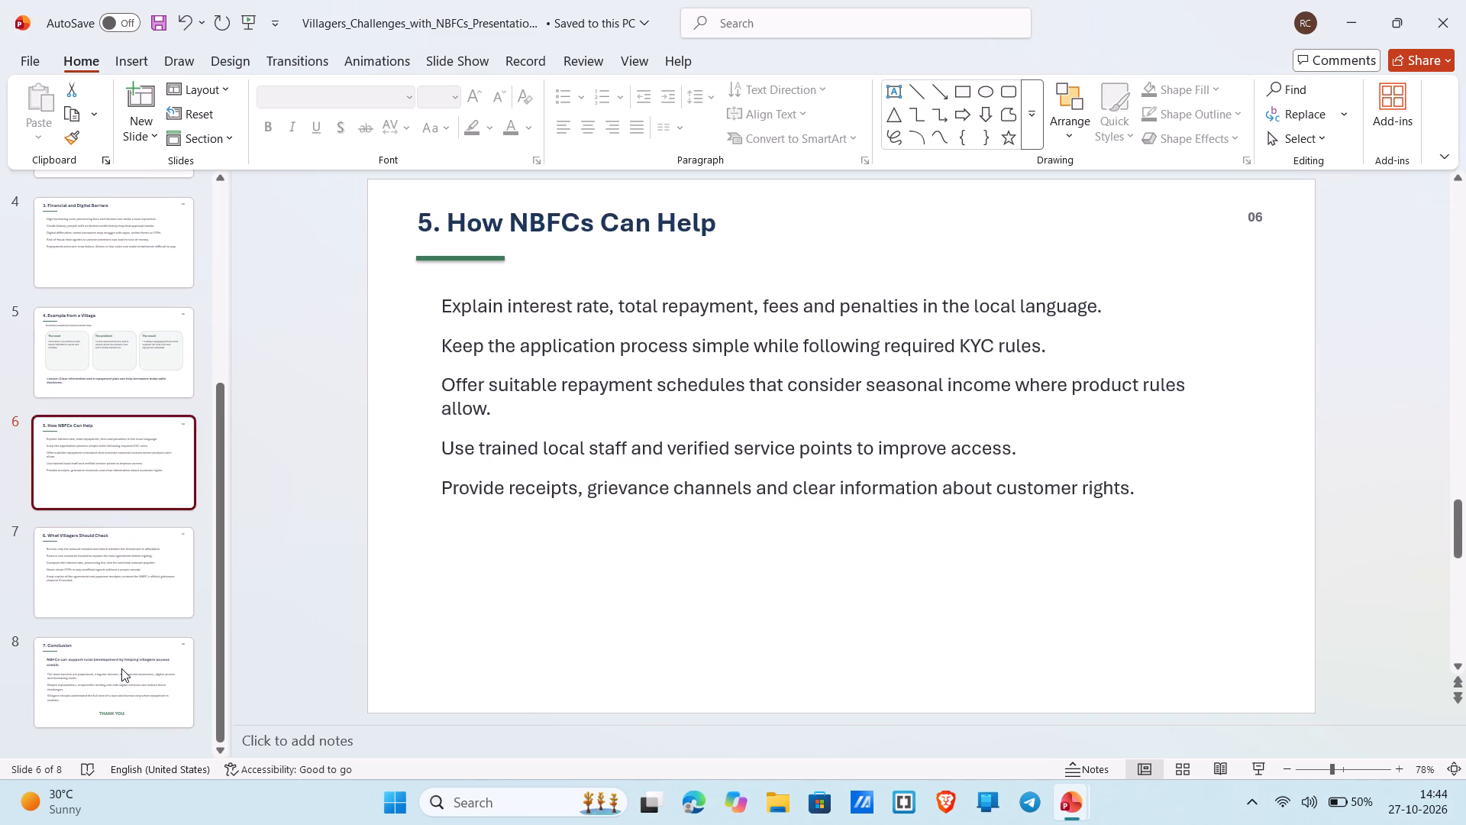
key(Down)
key(Down)
key(Up)
key(Up)
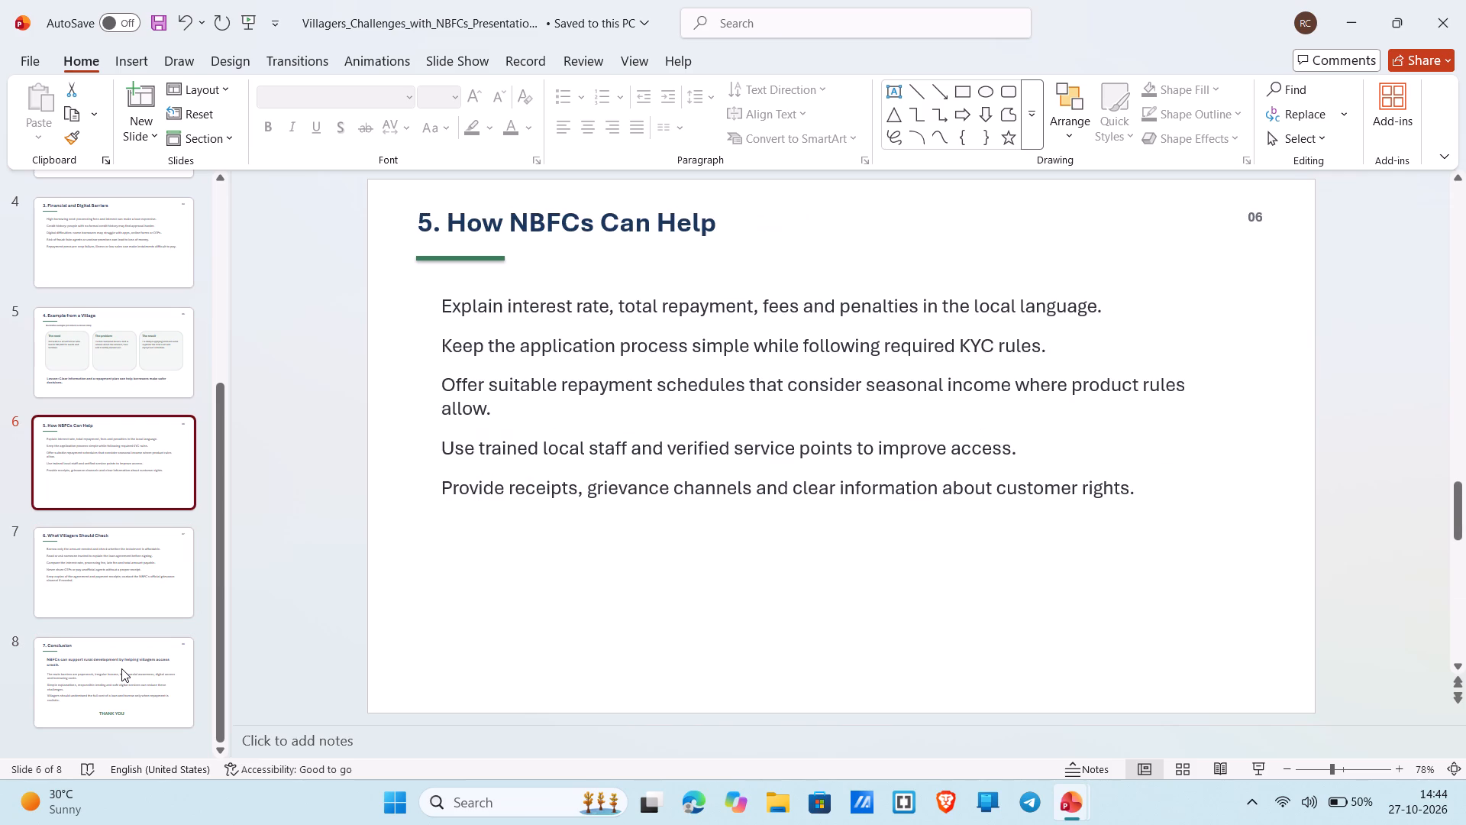
key(Up)
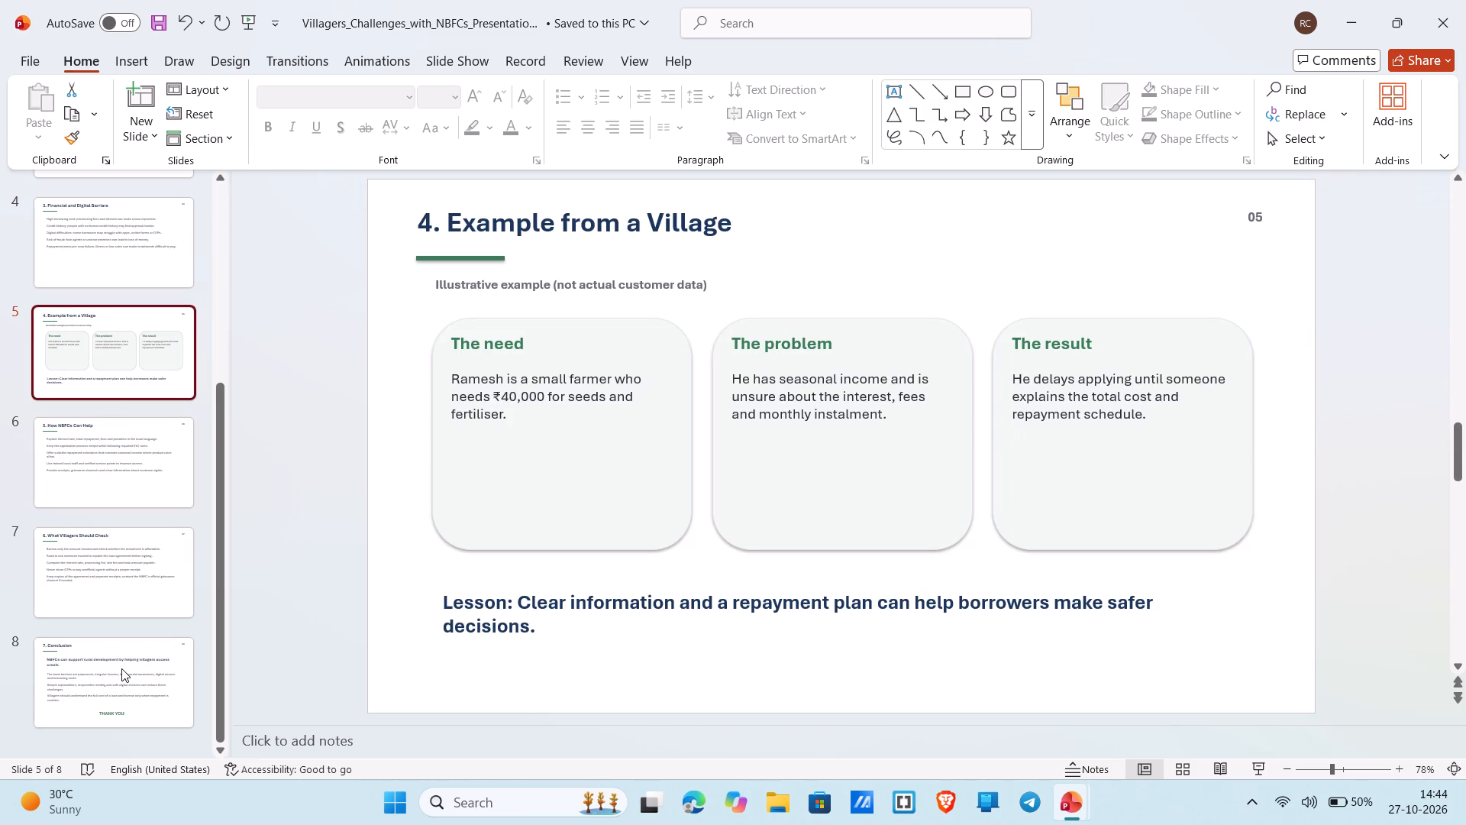
On the title slide, remove the blank underscore line after "Presented by:".
key(Up)
key(Up)
key(Up)
key(Up)
key(Up)
key(Up)
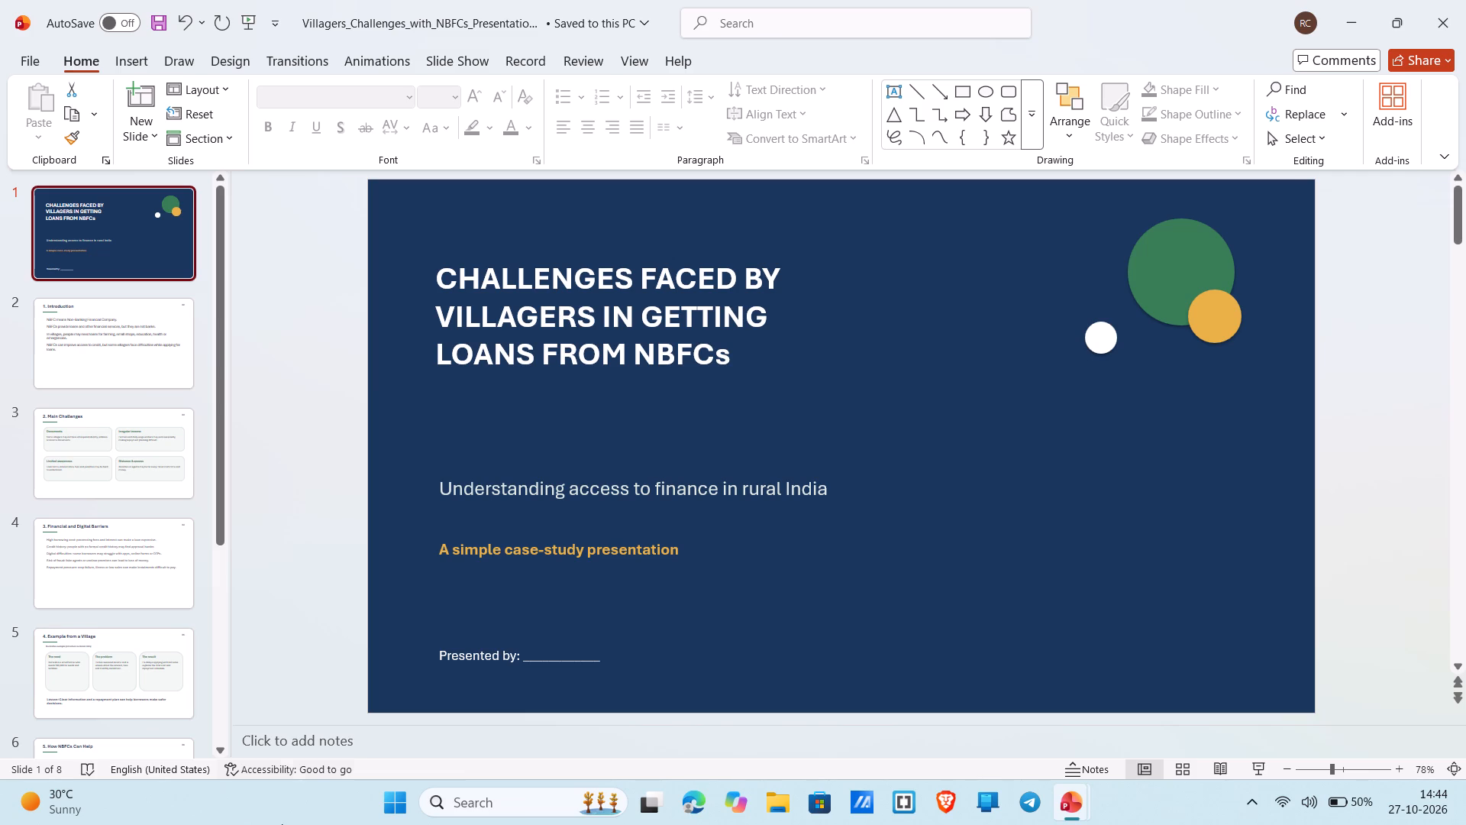
click(542, 674)
click(556, 662)
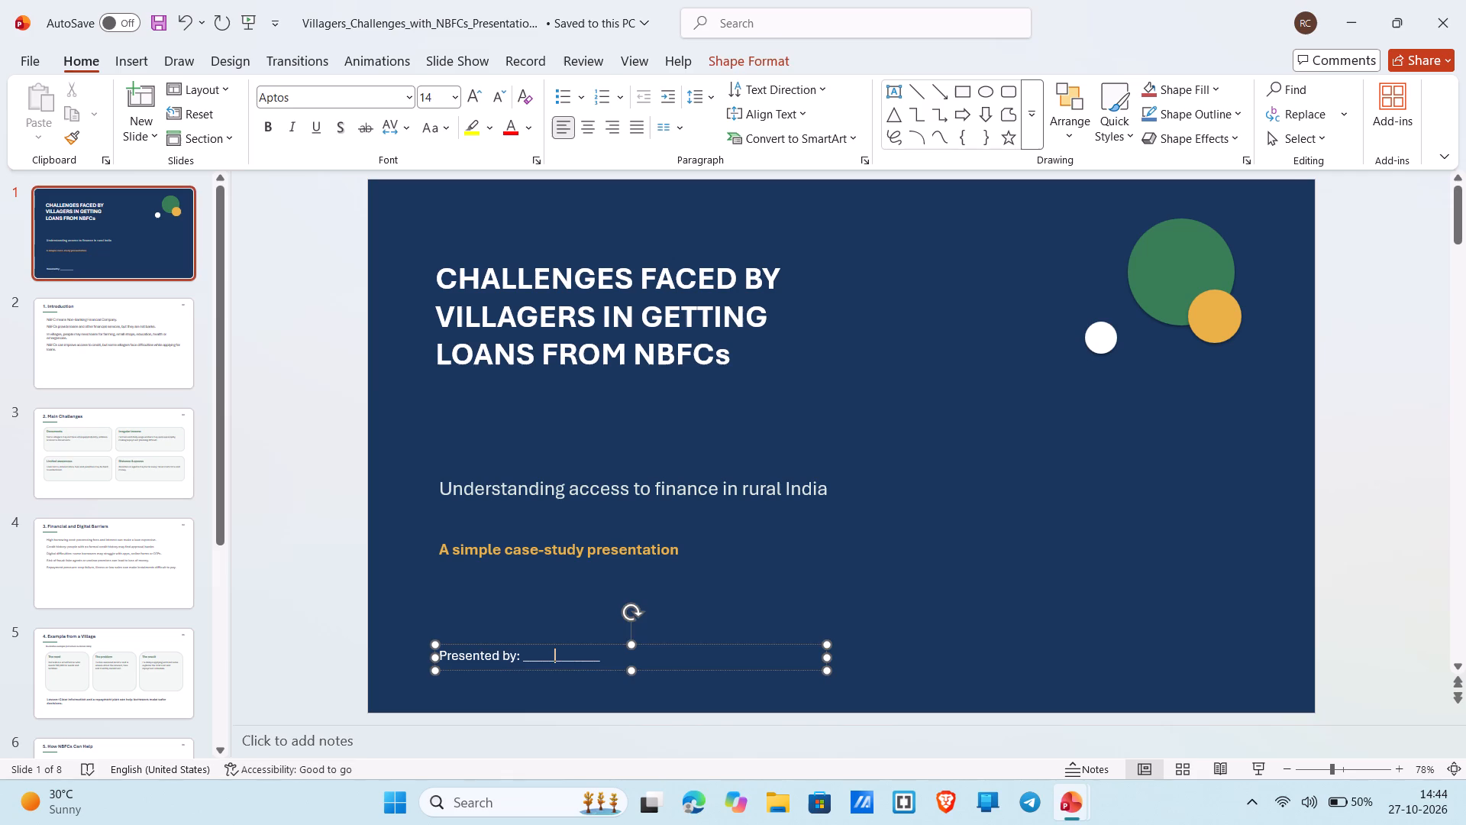
click(609, 656)
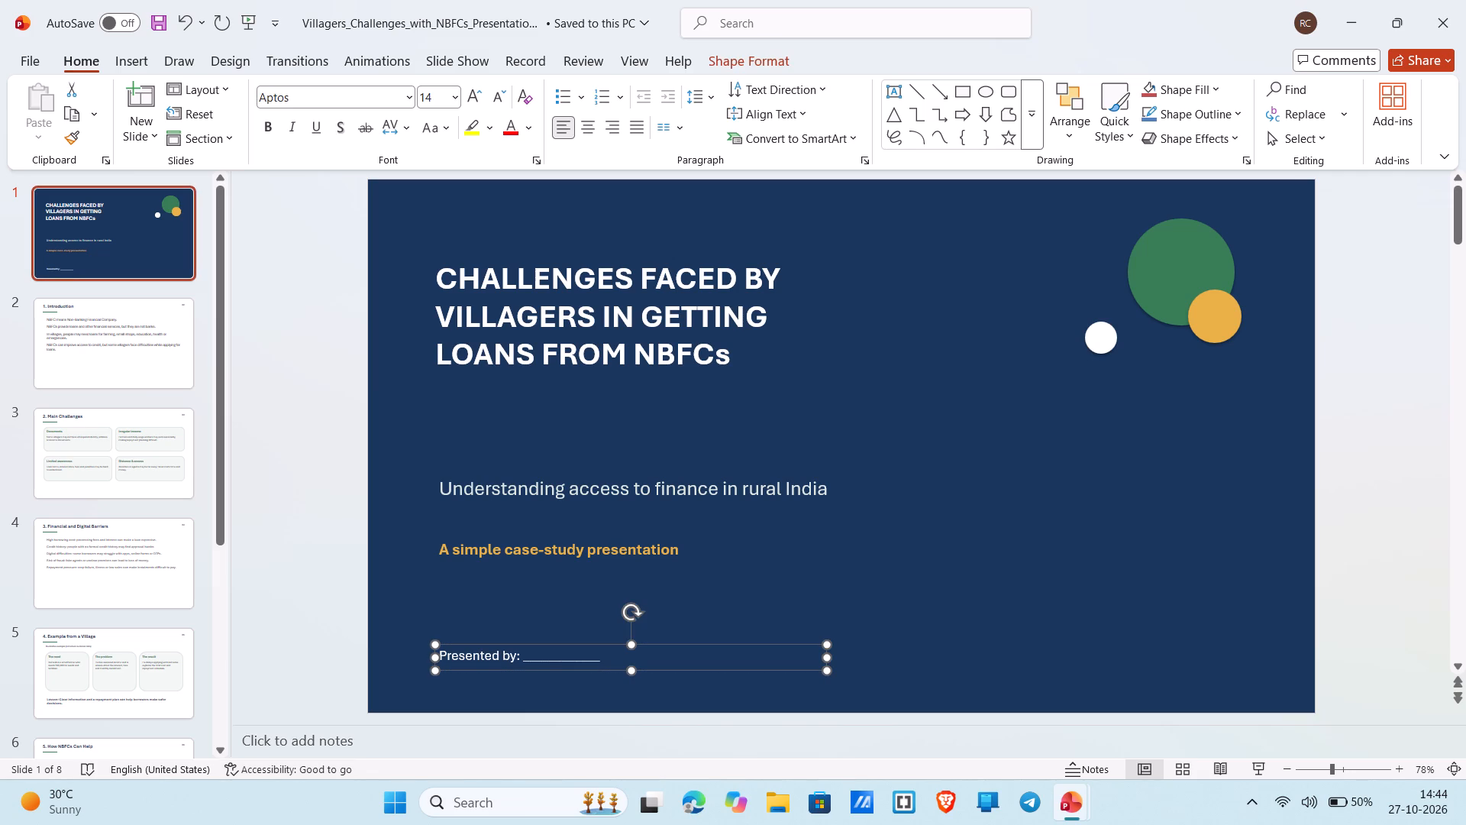
click(589, 660)
key(BackSpace)
key(BackSpace)
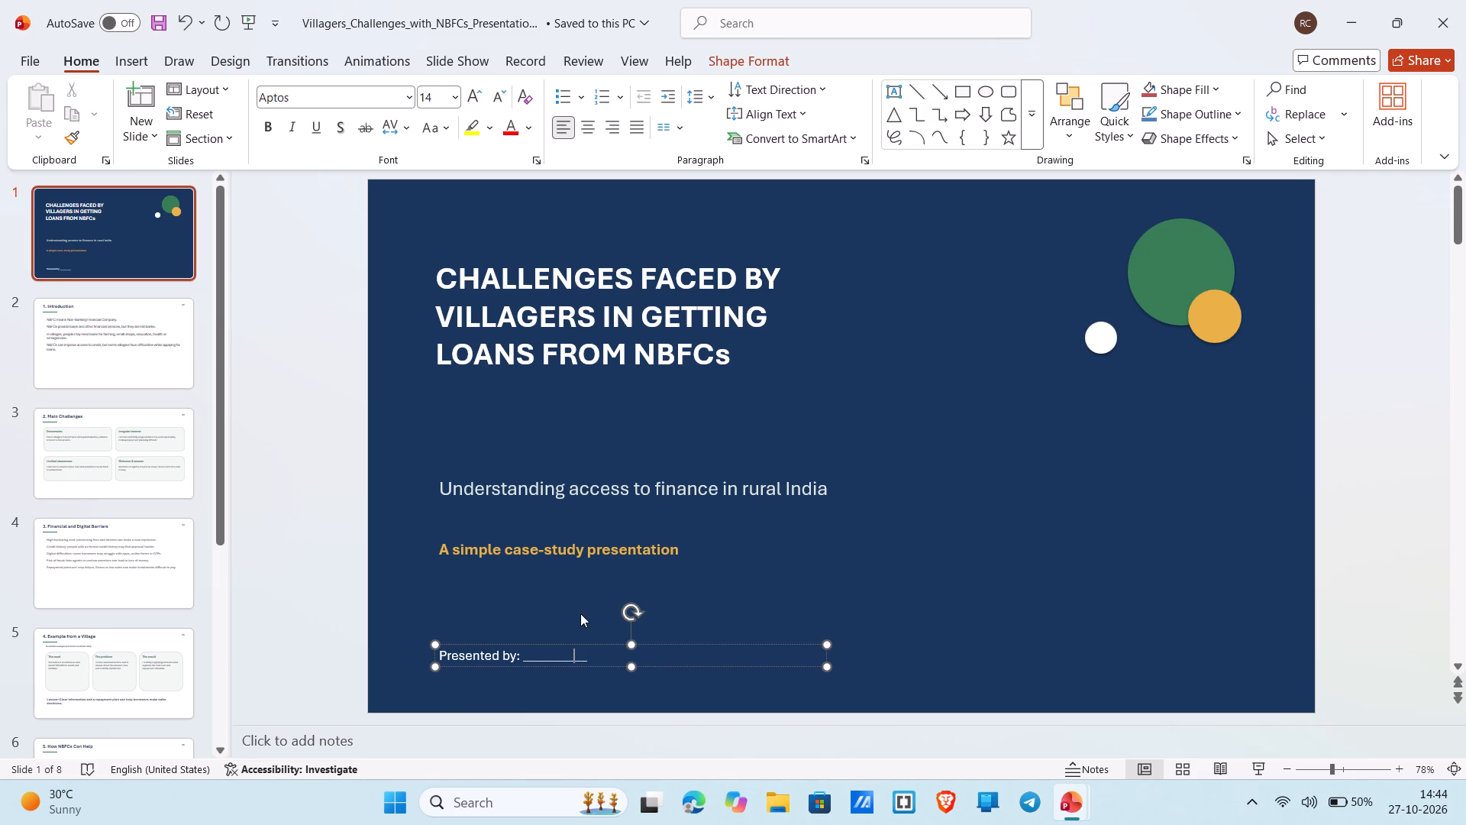
click(588, 662)
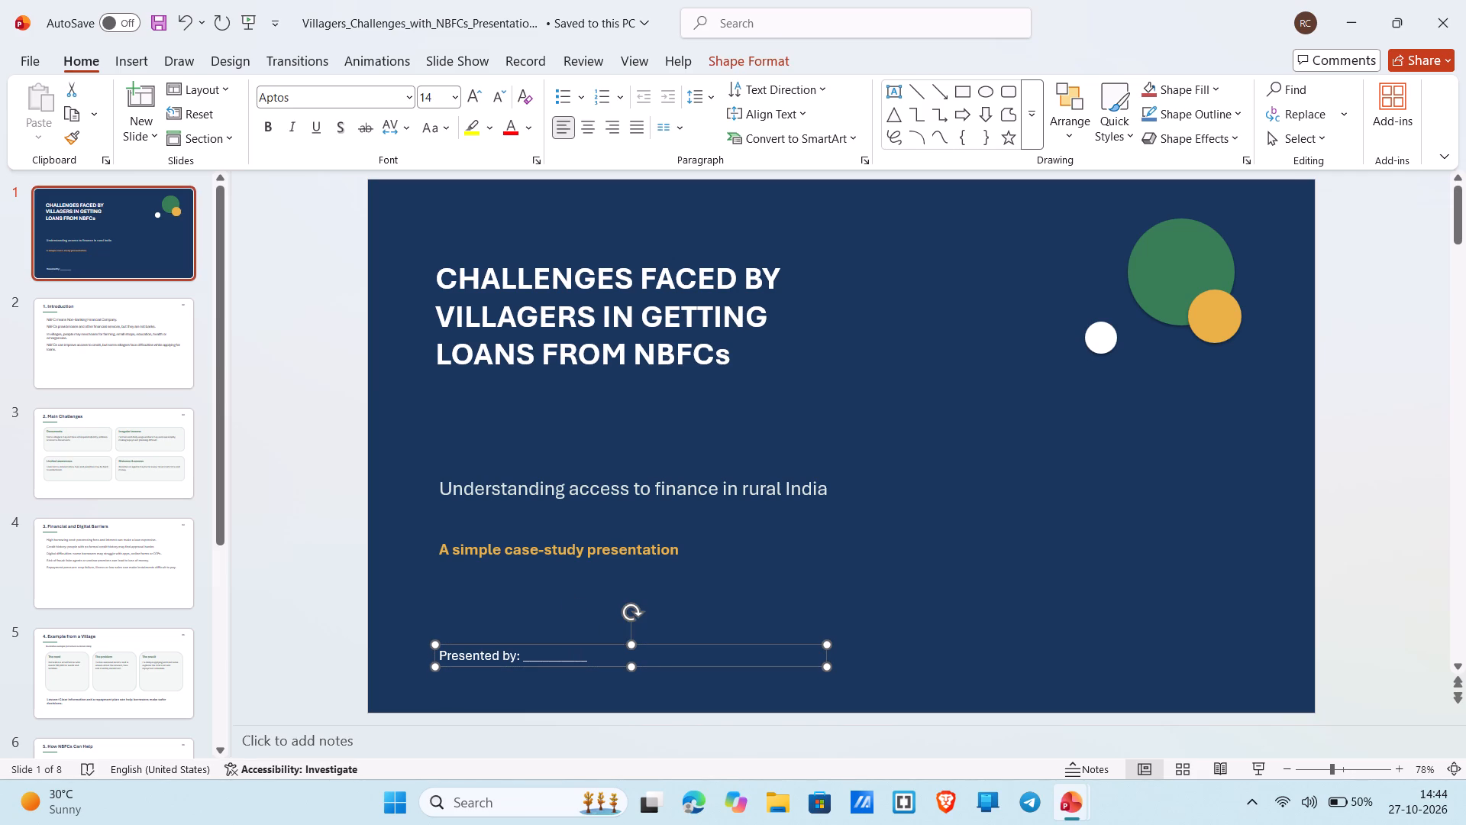
click(588, 662)
click(588, 655)
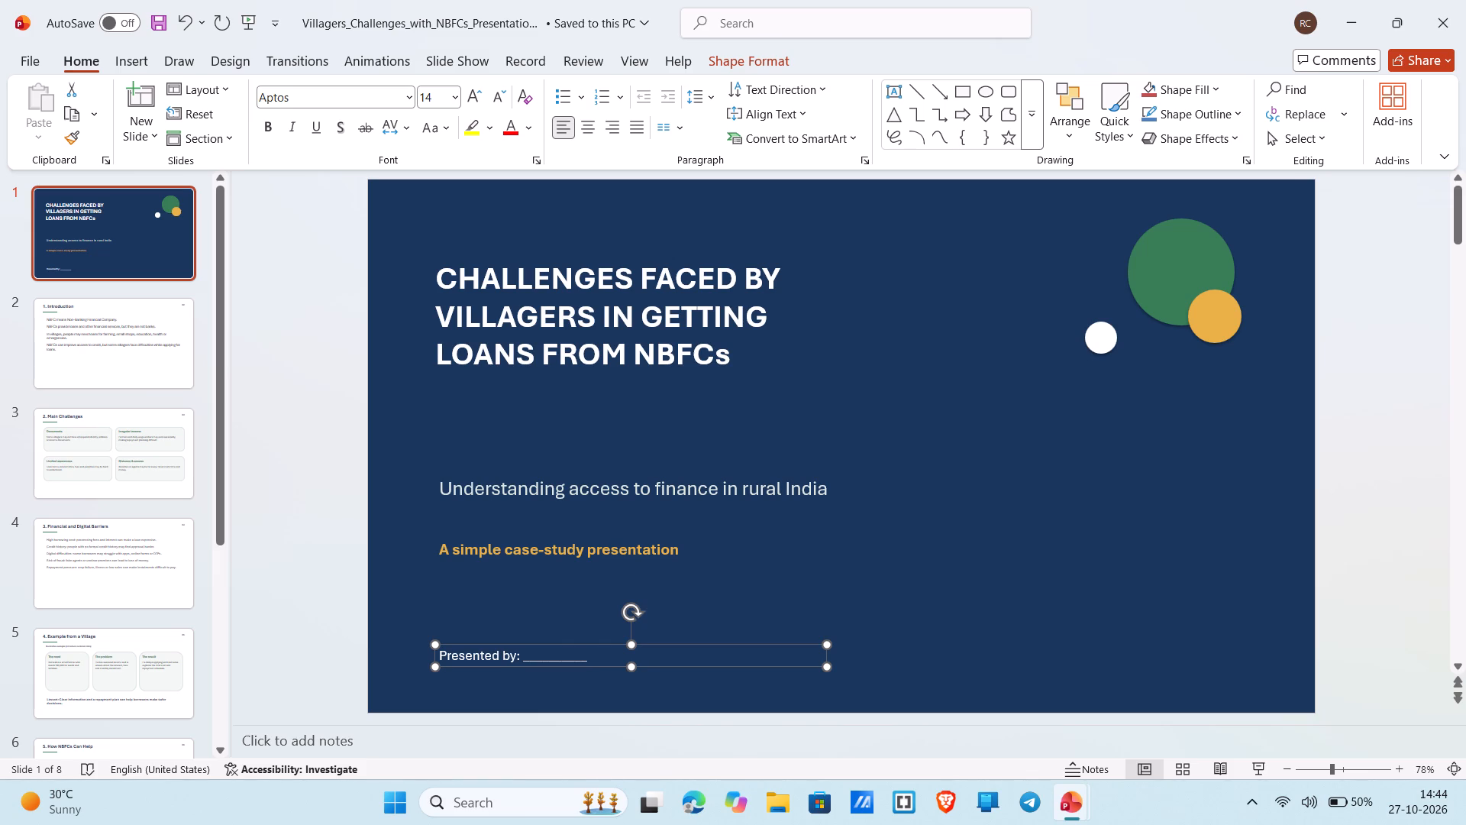
click(583, 655)
key(BackSpace)
key(BackSpace)
key(Right)
key(Right)
key(BackSpace)
key(BackSpace)
key(BackSpace)
key(BackSpace)
key(BackSpace)
key(BackSpace)
key(BackSpace)
key(BackSpace)
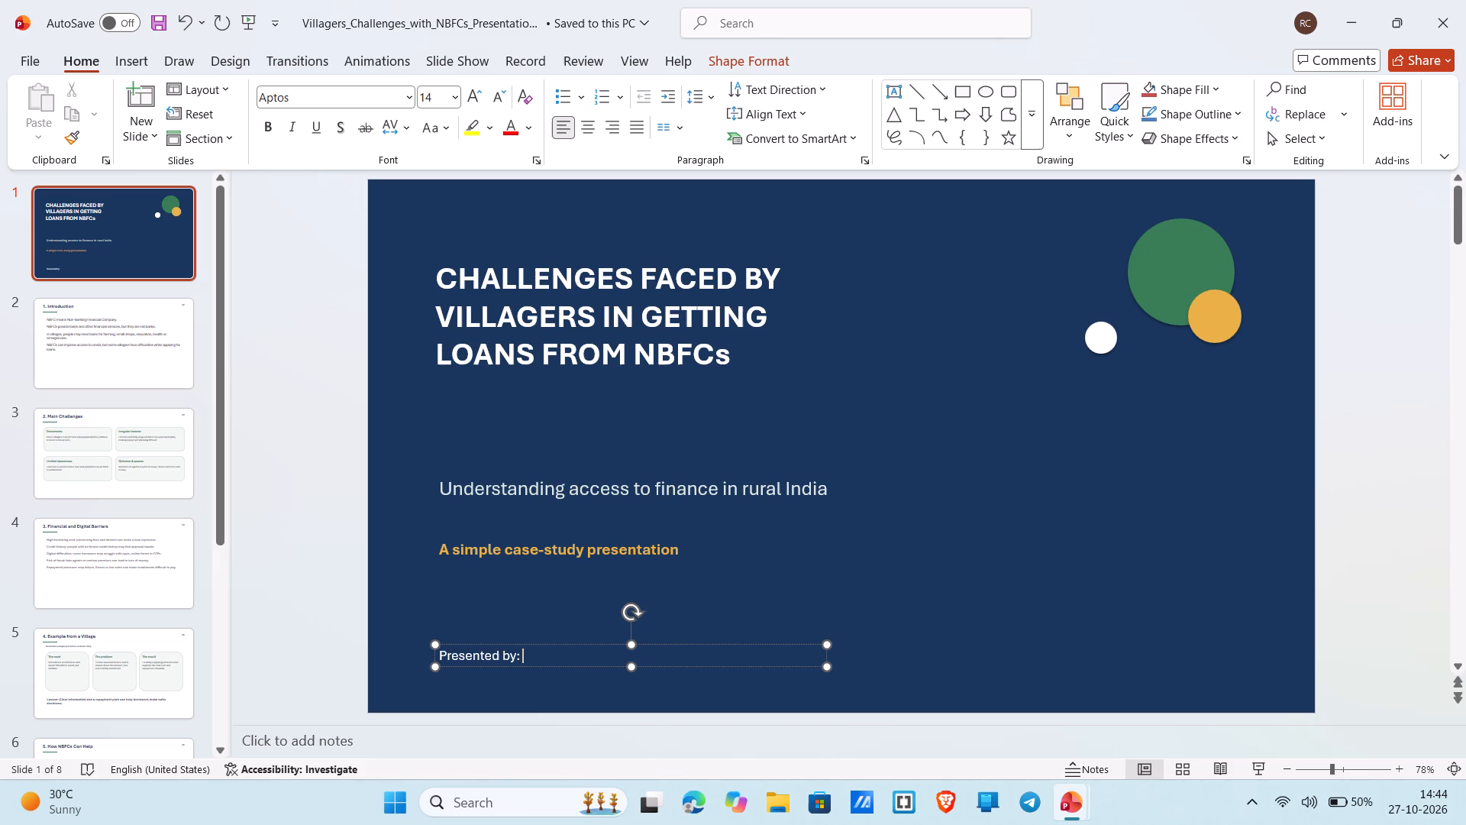
Enter "Strategy Circle" as the presenter after "Presented by:" on the title slide.
text(St)
key(BackSpace)
key(BackSpace)
key(space)
key(space)
text(Stra)
text(tegy Circle)
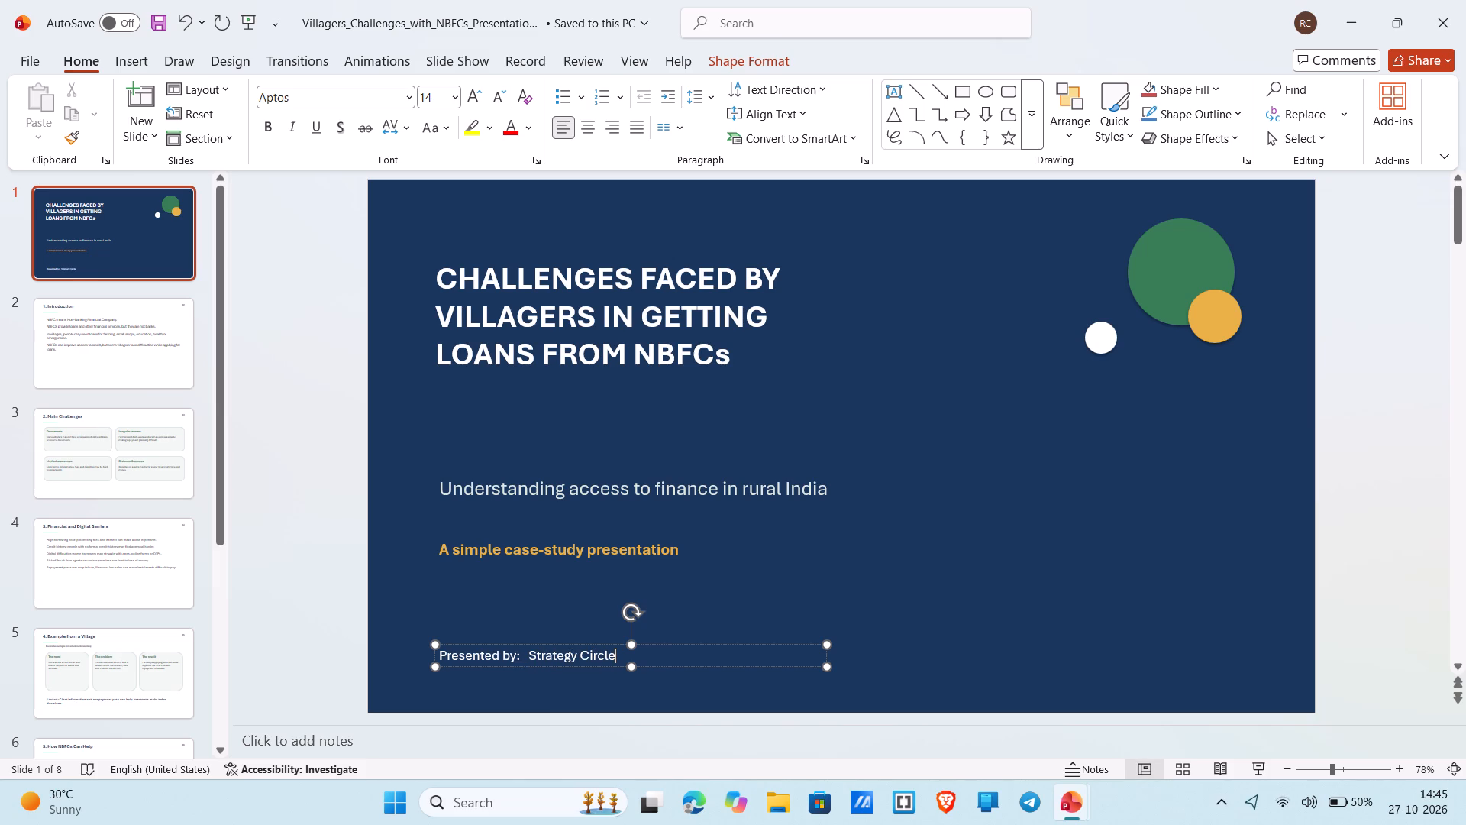
Delete the "A simple case-study presentation" text box from the title slide.
click(688, 546)
key(BackSpace)
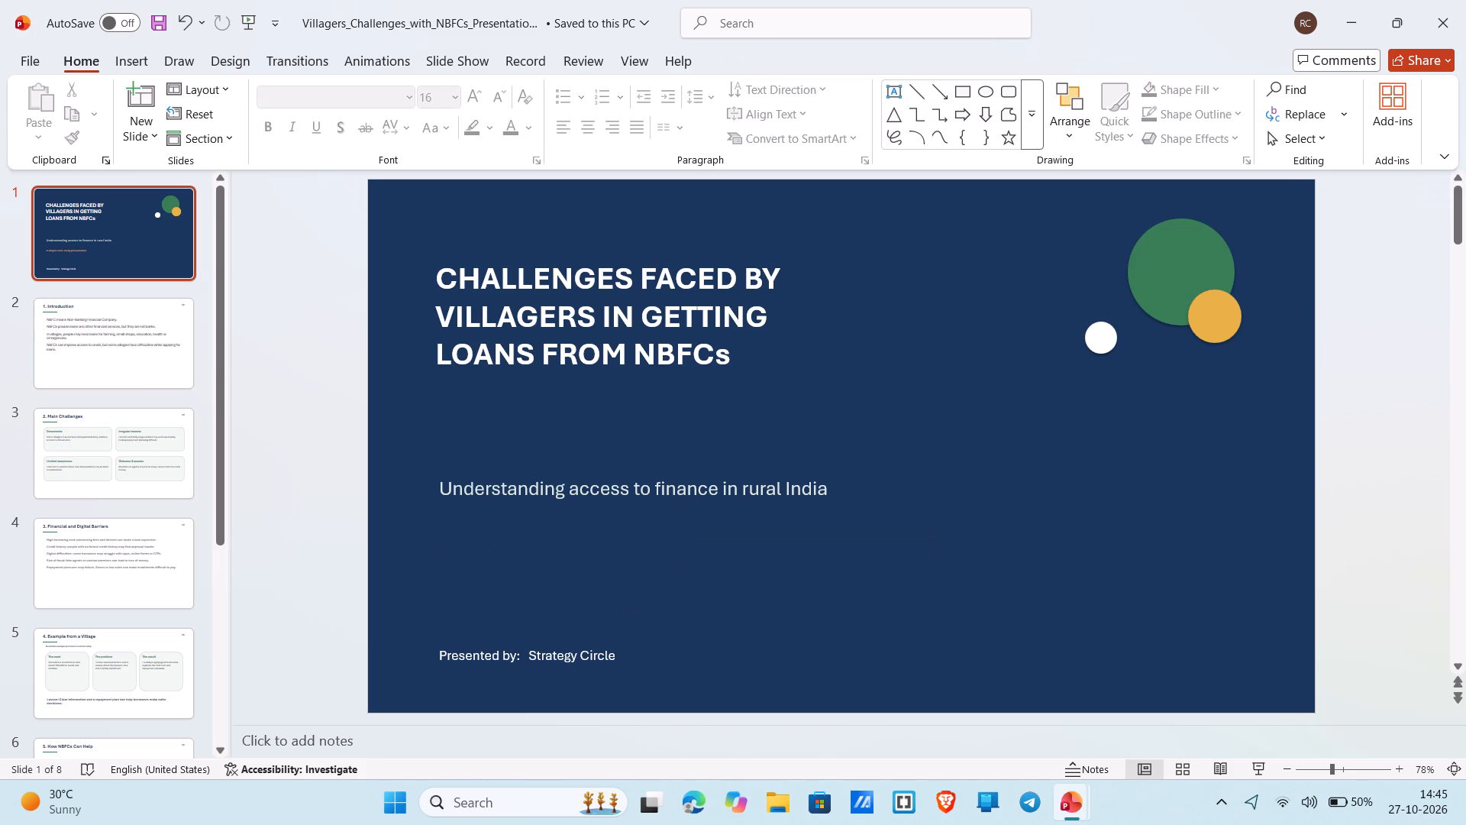
key(BackSpace)
key(BackSpace)
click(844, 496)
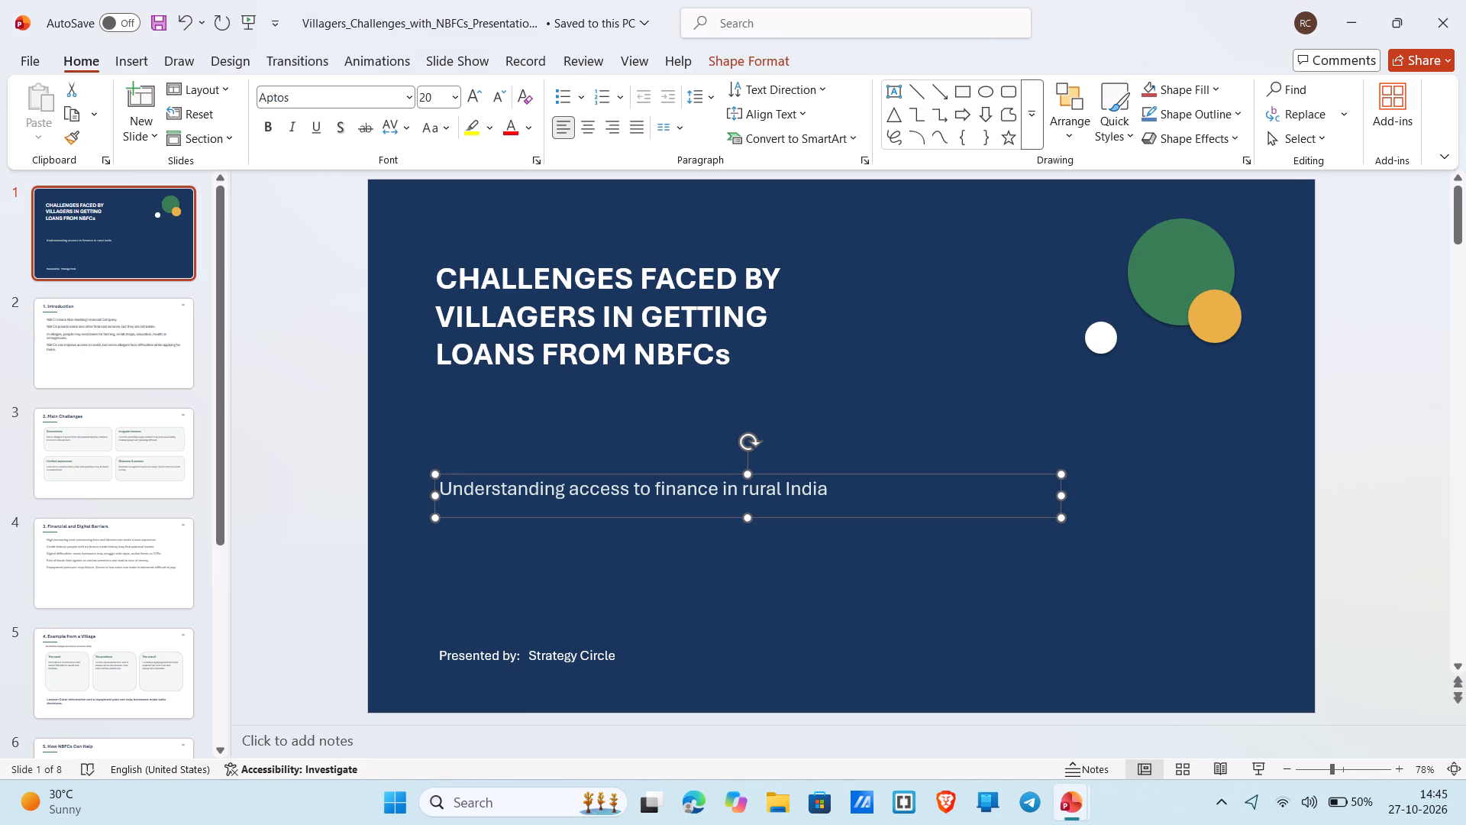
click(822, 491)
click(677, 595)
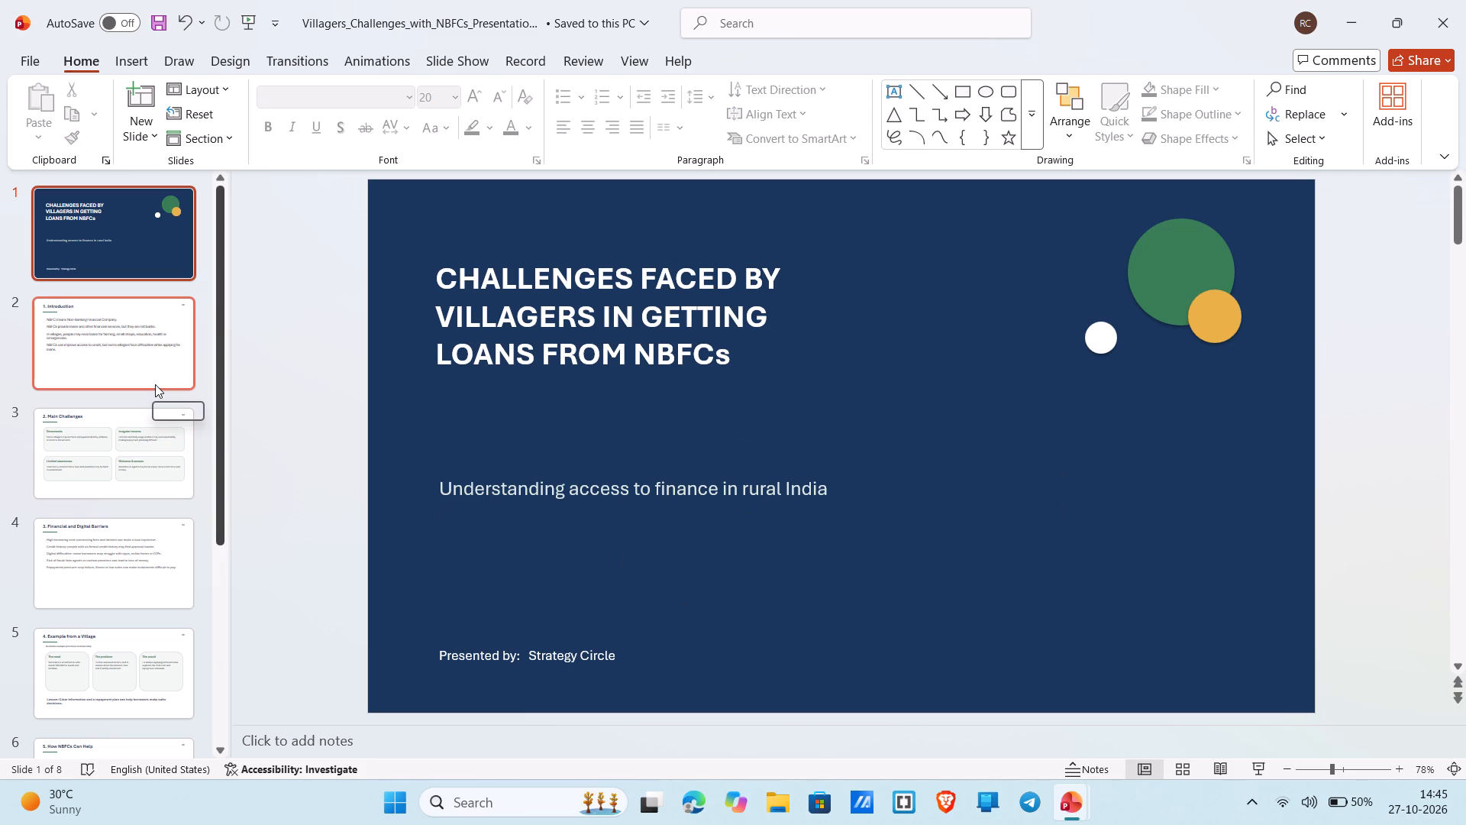
Review the slides from the title slide forward to Financial and Digital Barriers.
key(Right)
key(Right)
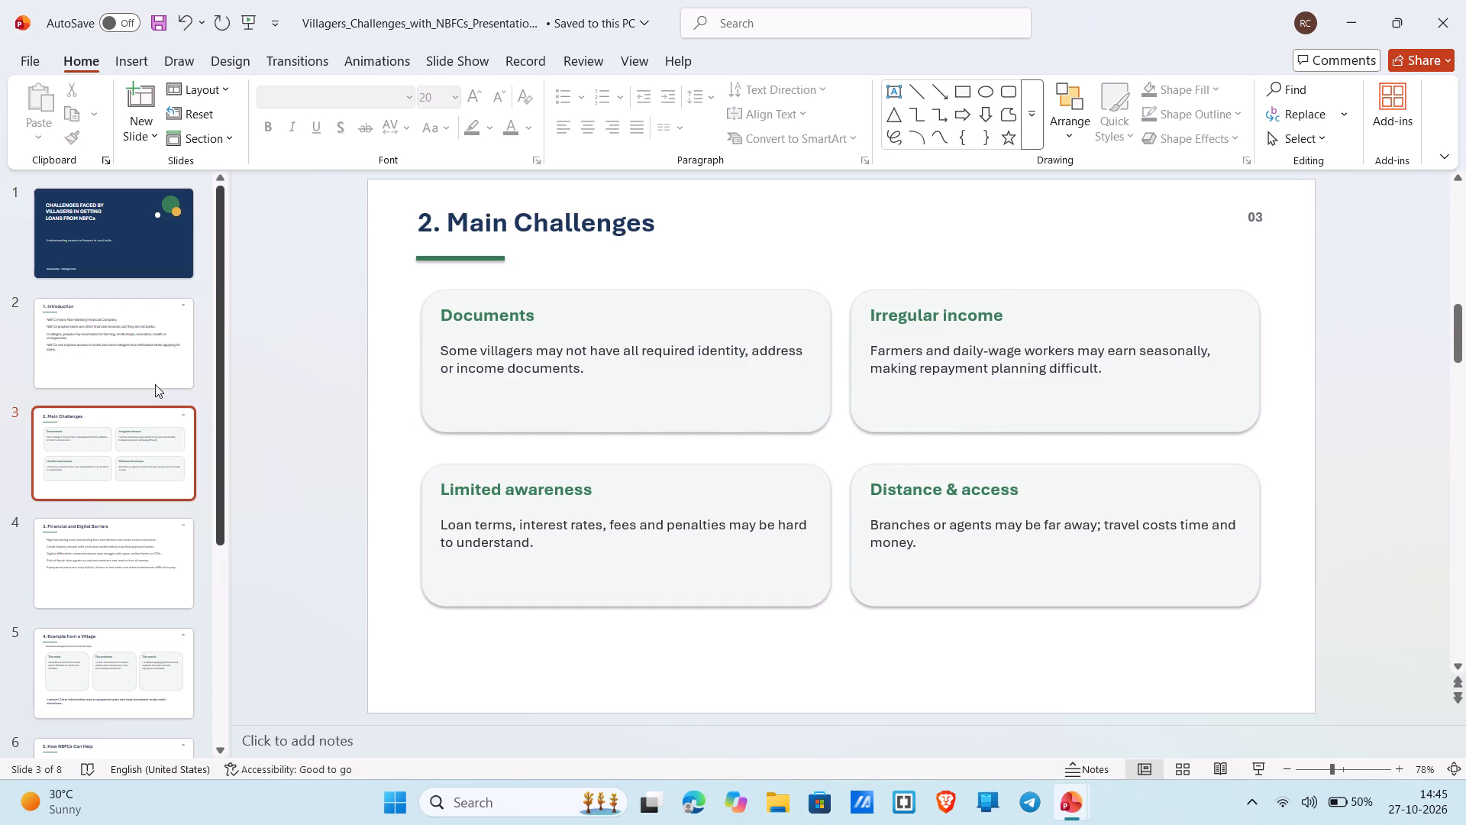
key(Right)
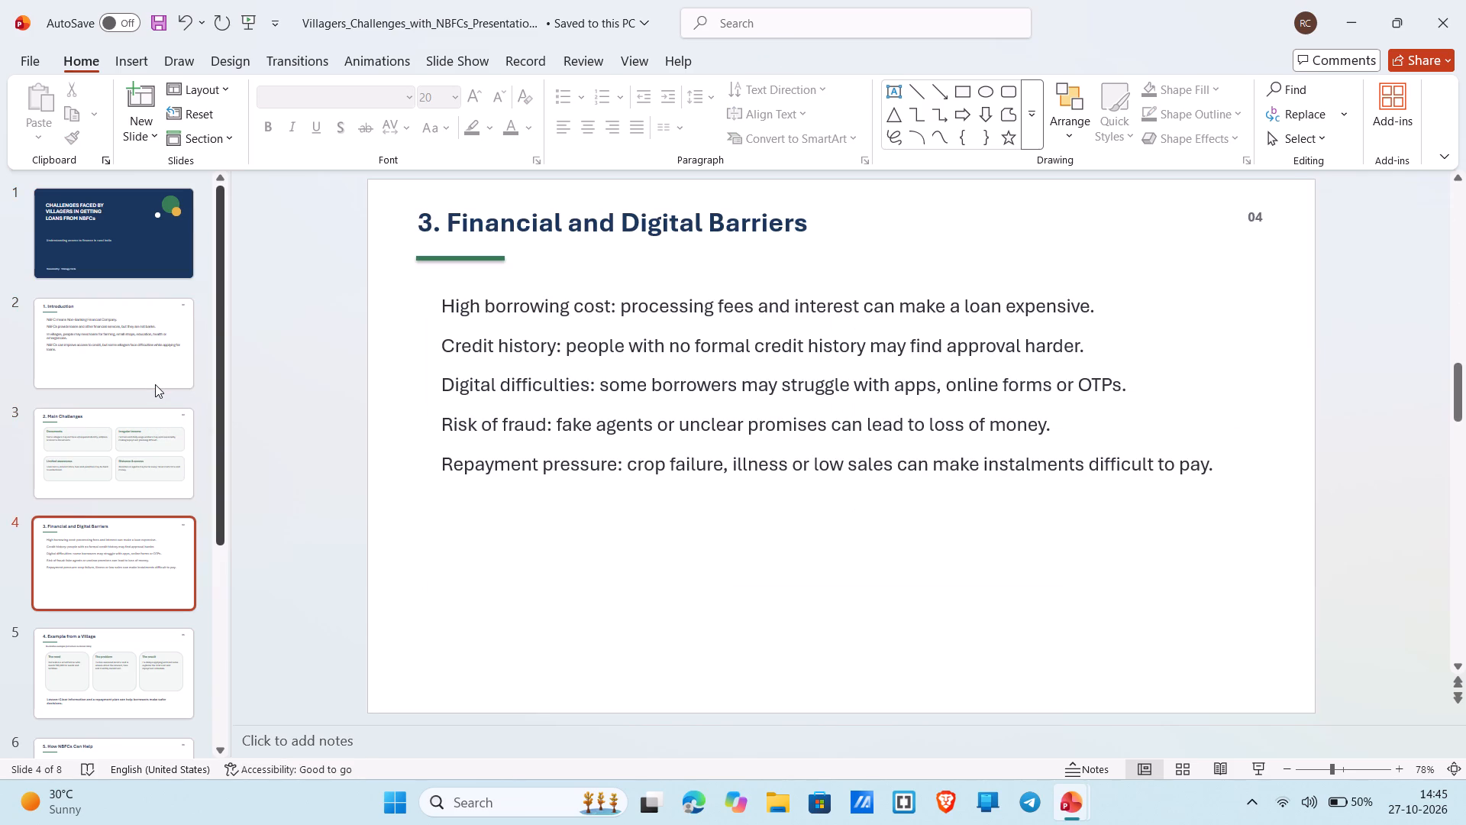
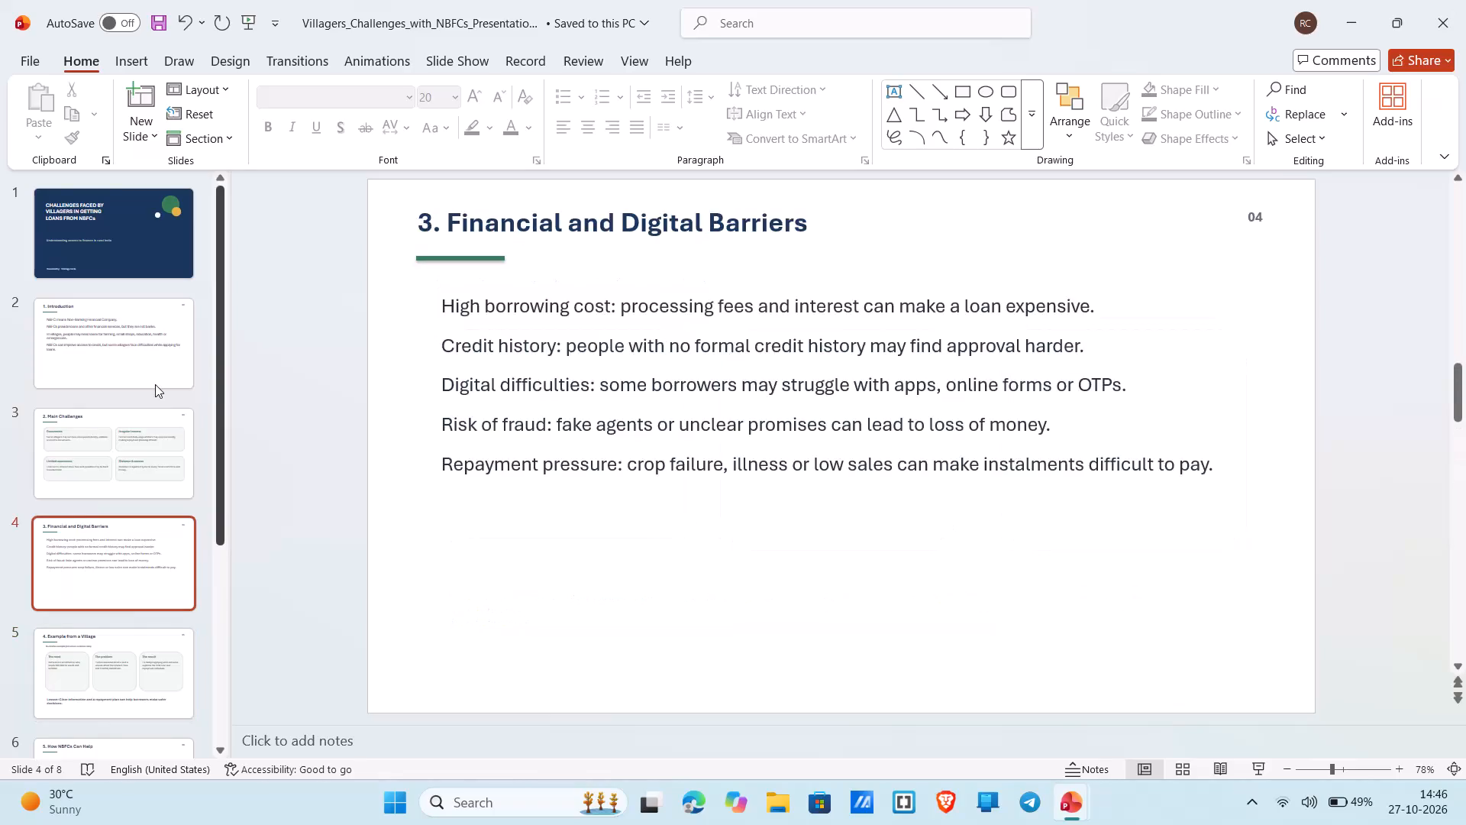
Review all the slides of the NBFC loan challenges presentation, through to the Conclusion slide and back to the title slide.
key(Up)
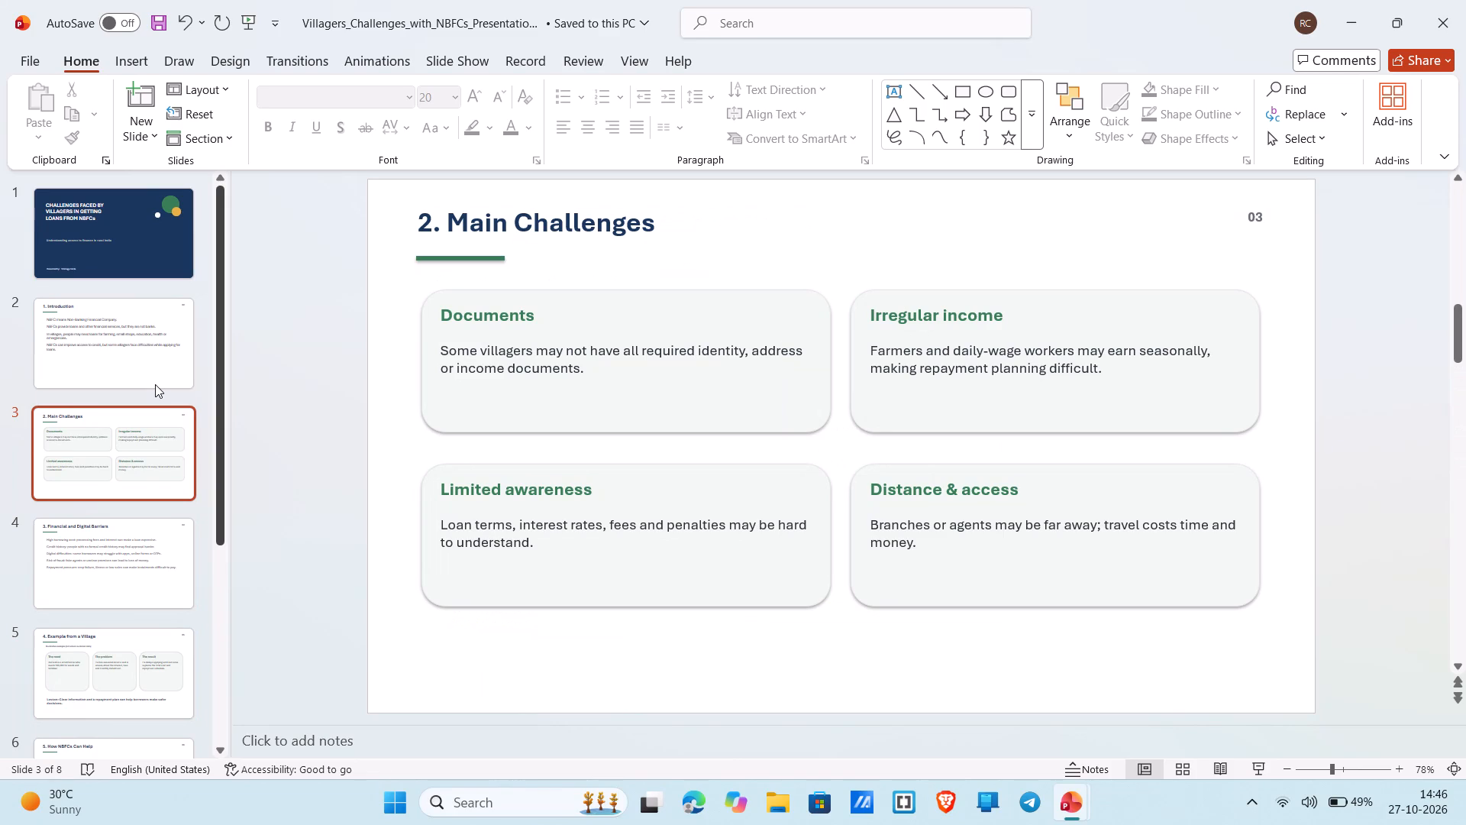
key(Up)
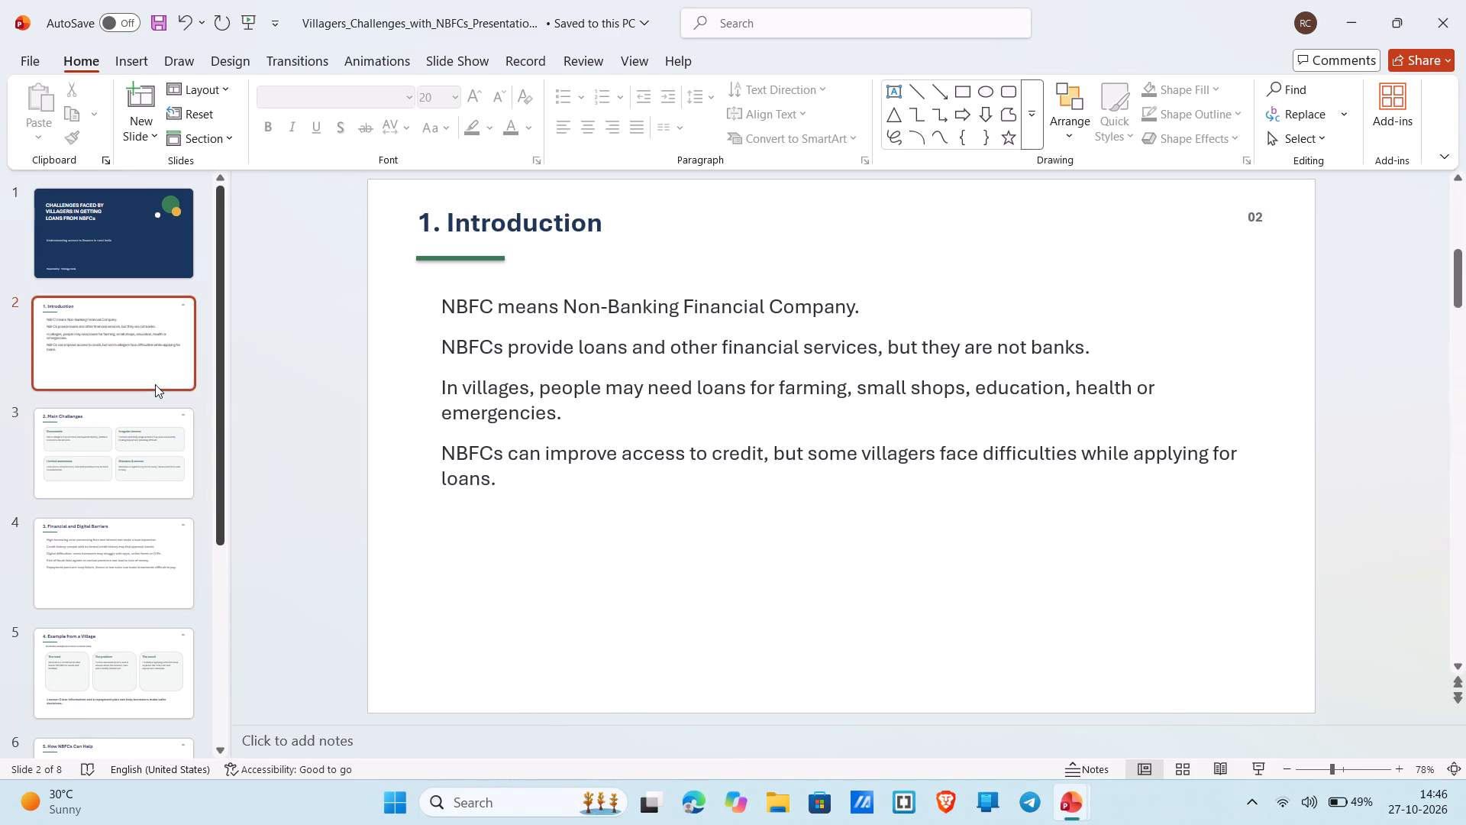
key(Up)
key(Down)
key(Down)
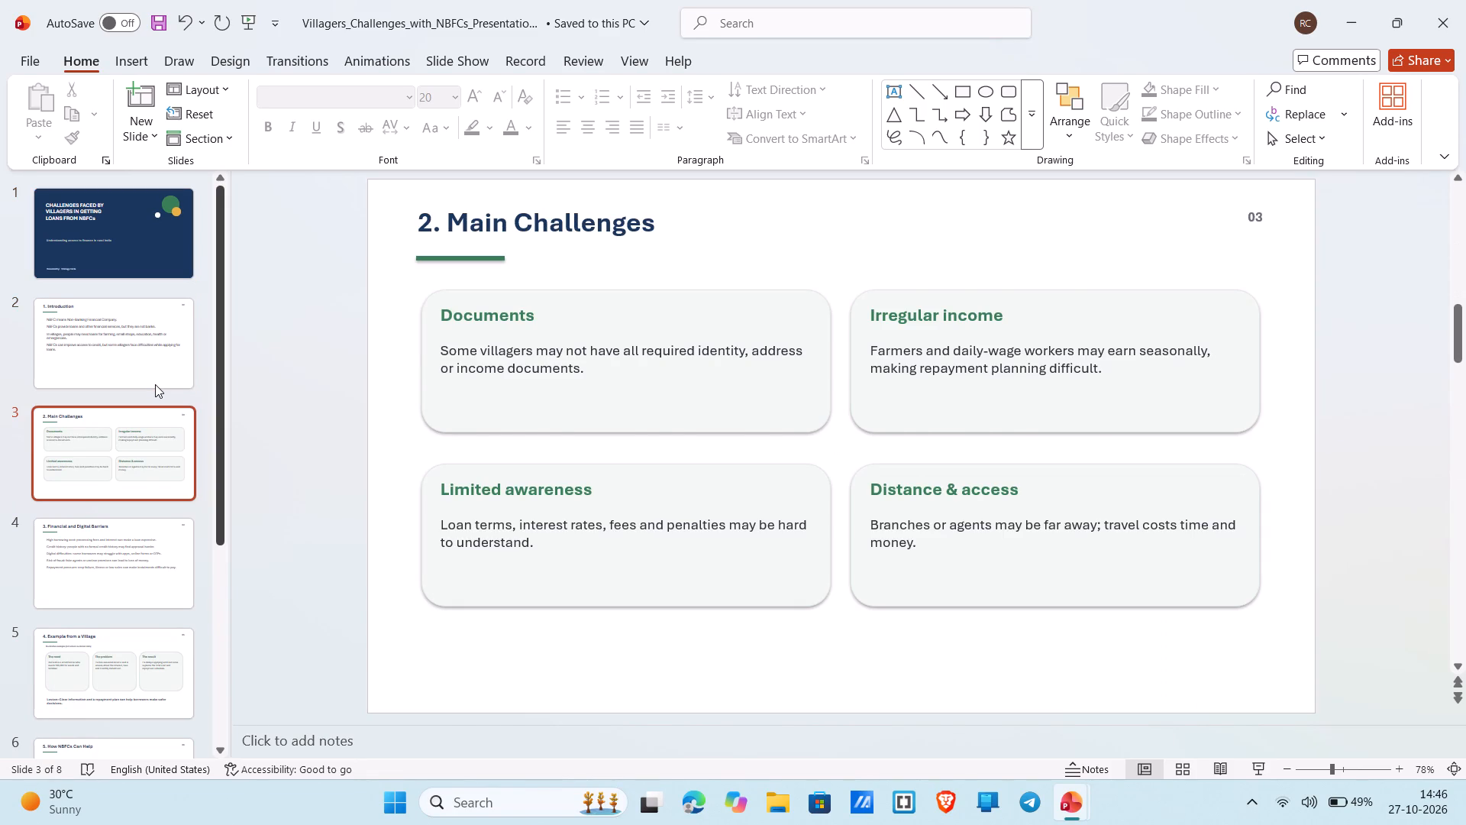
key(Down)
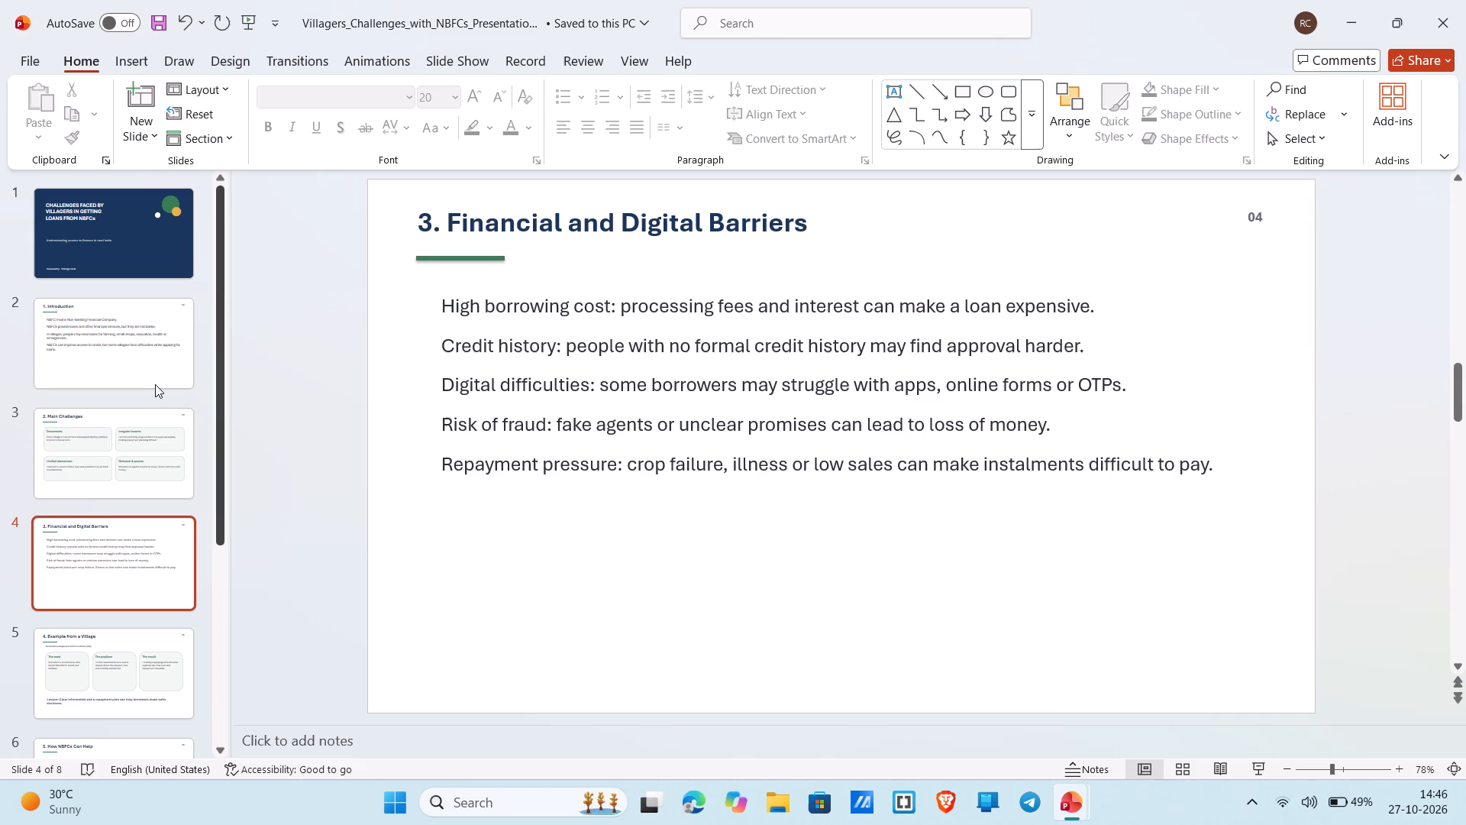
key(Down)
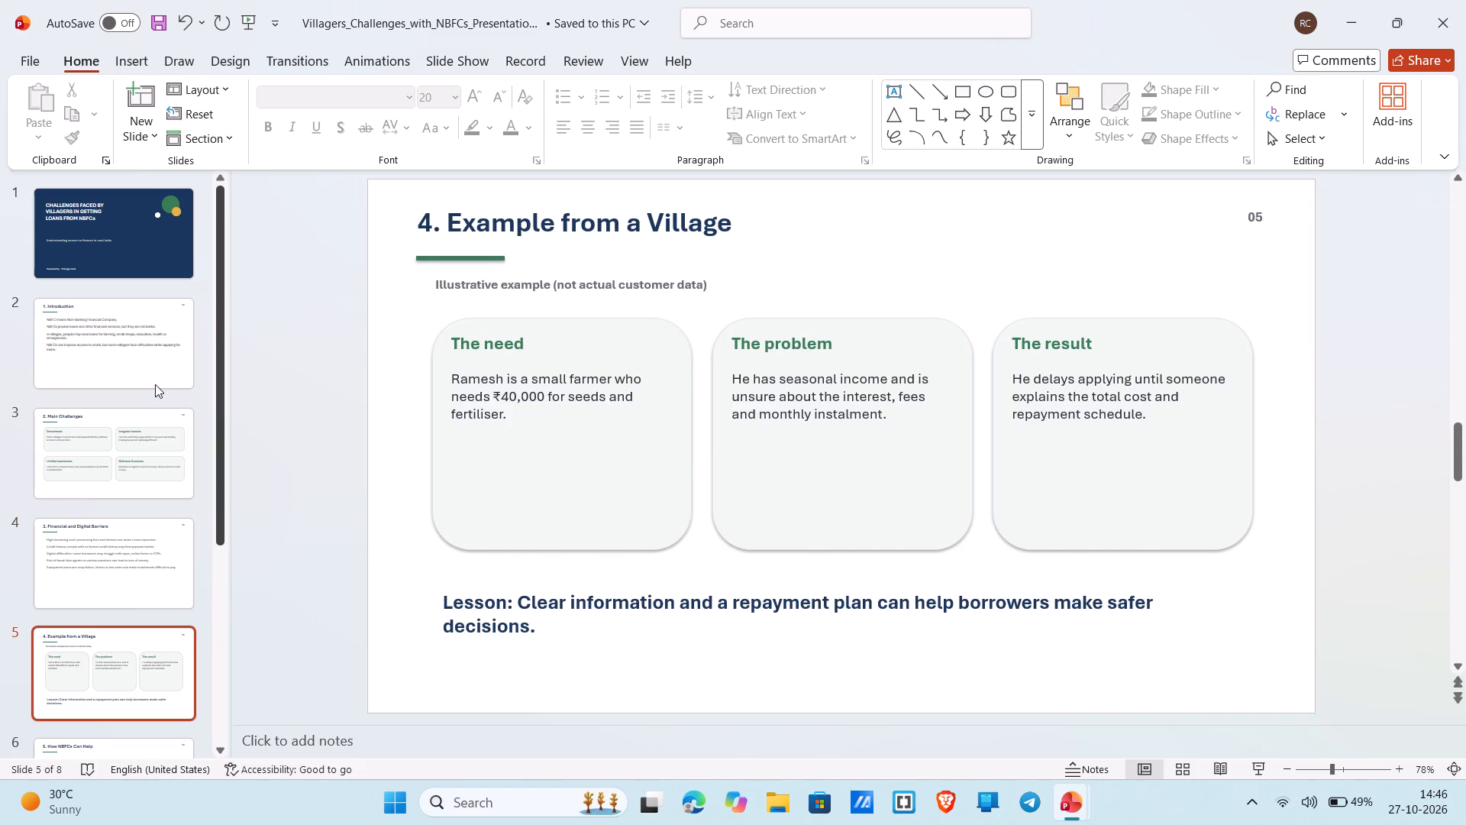
key(Down)
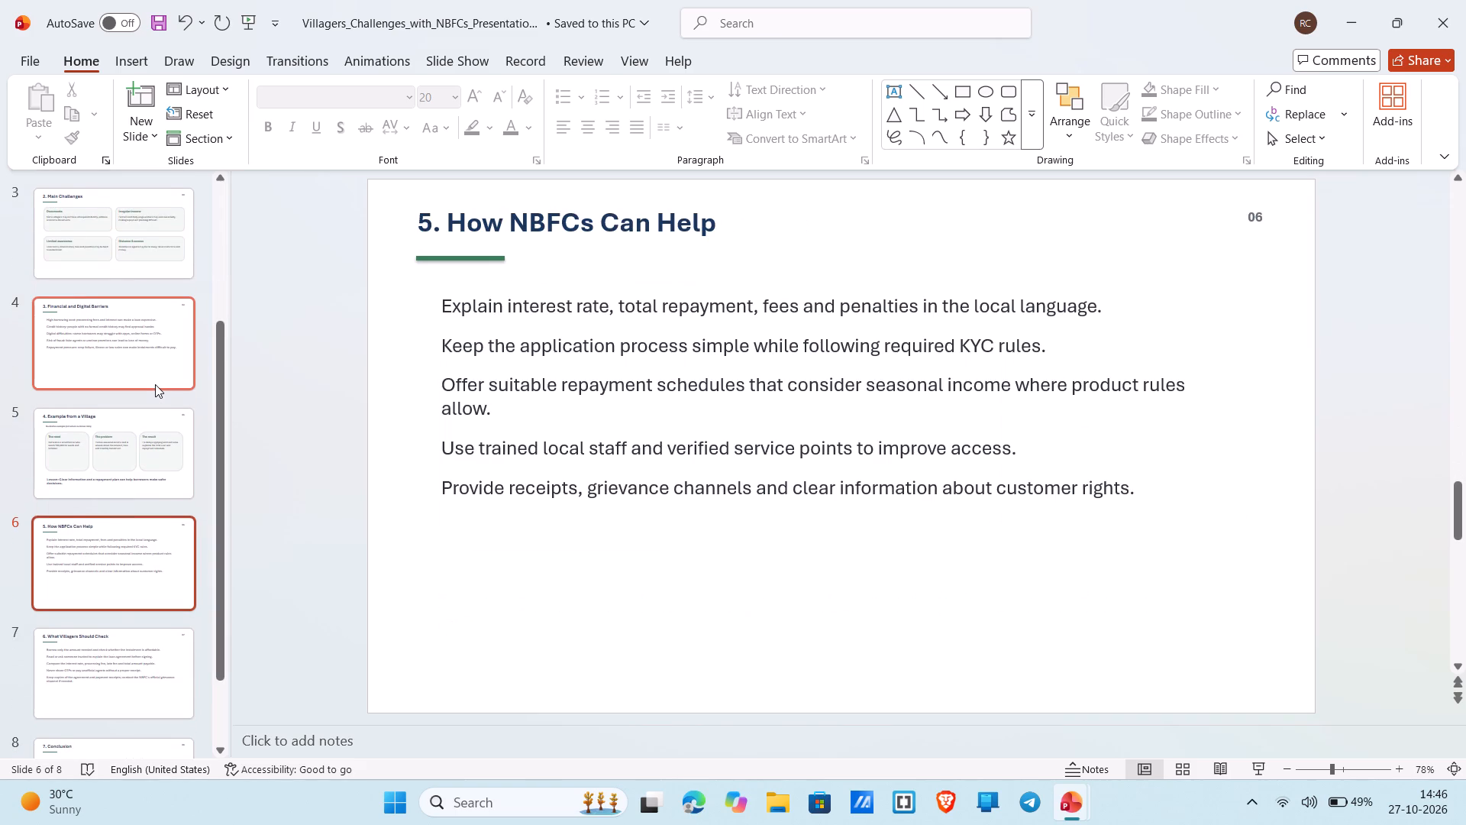
key(Down)
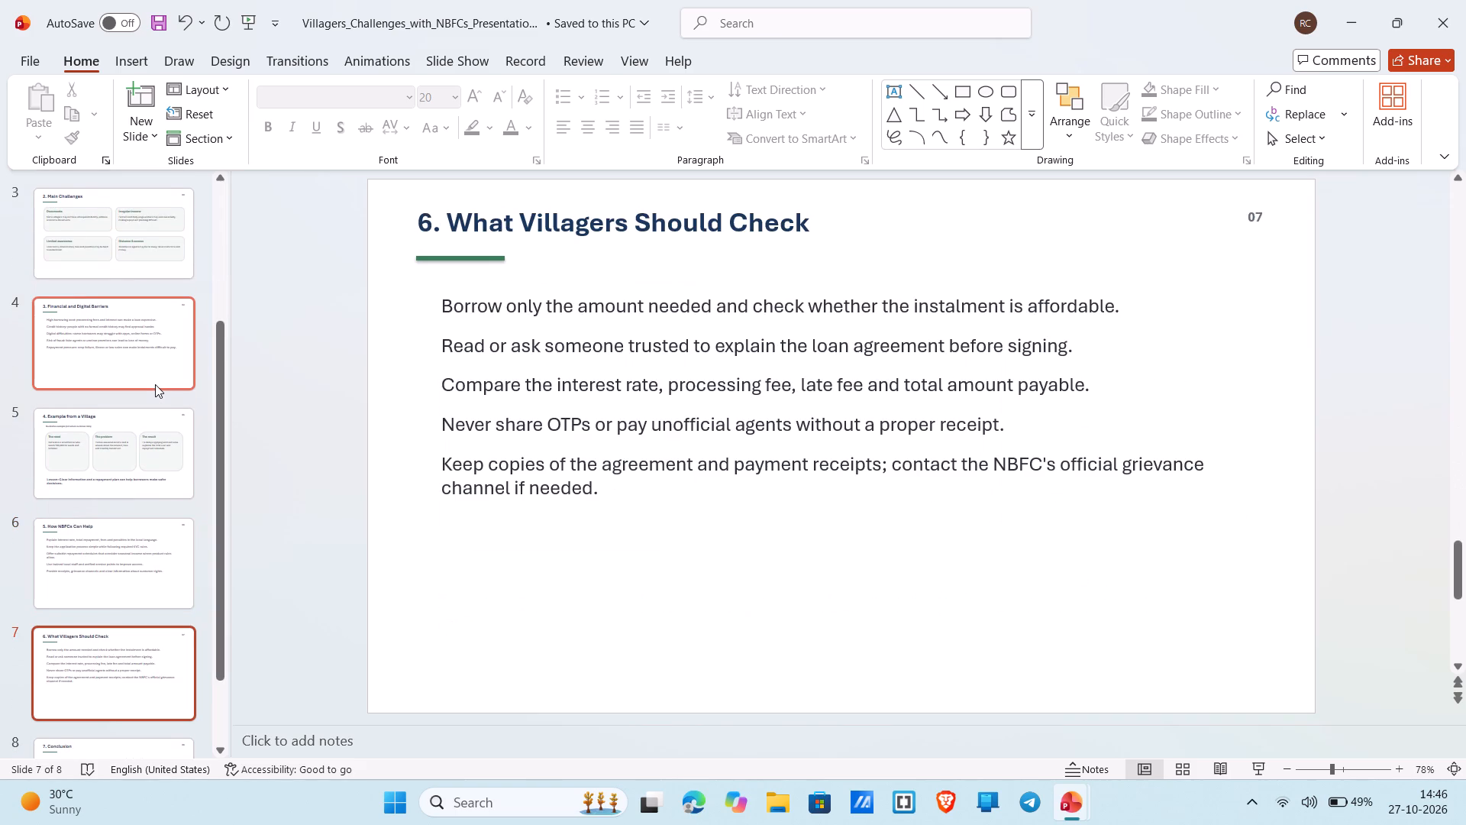
key(Down)
key(Down)
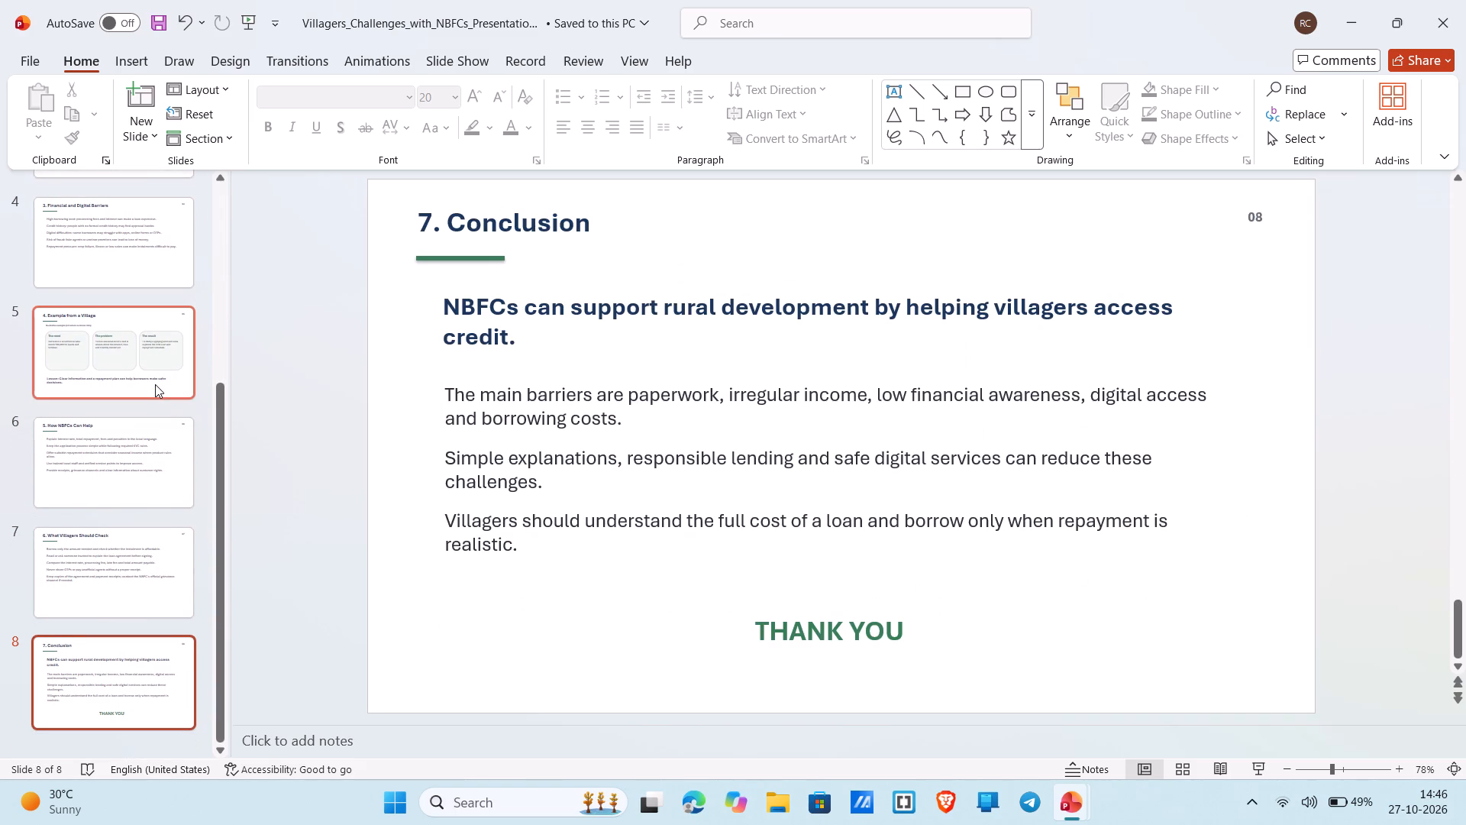
key(Up)
key(Up)
key(Up)
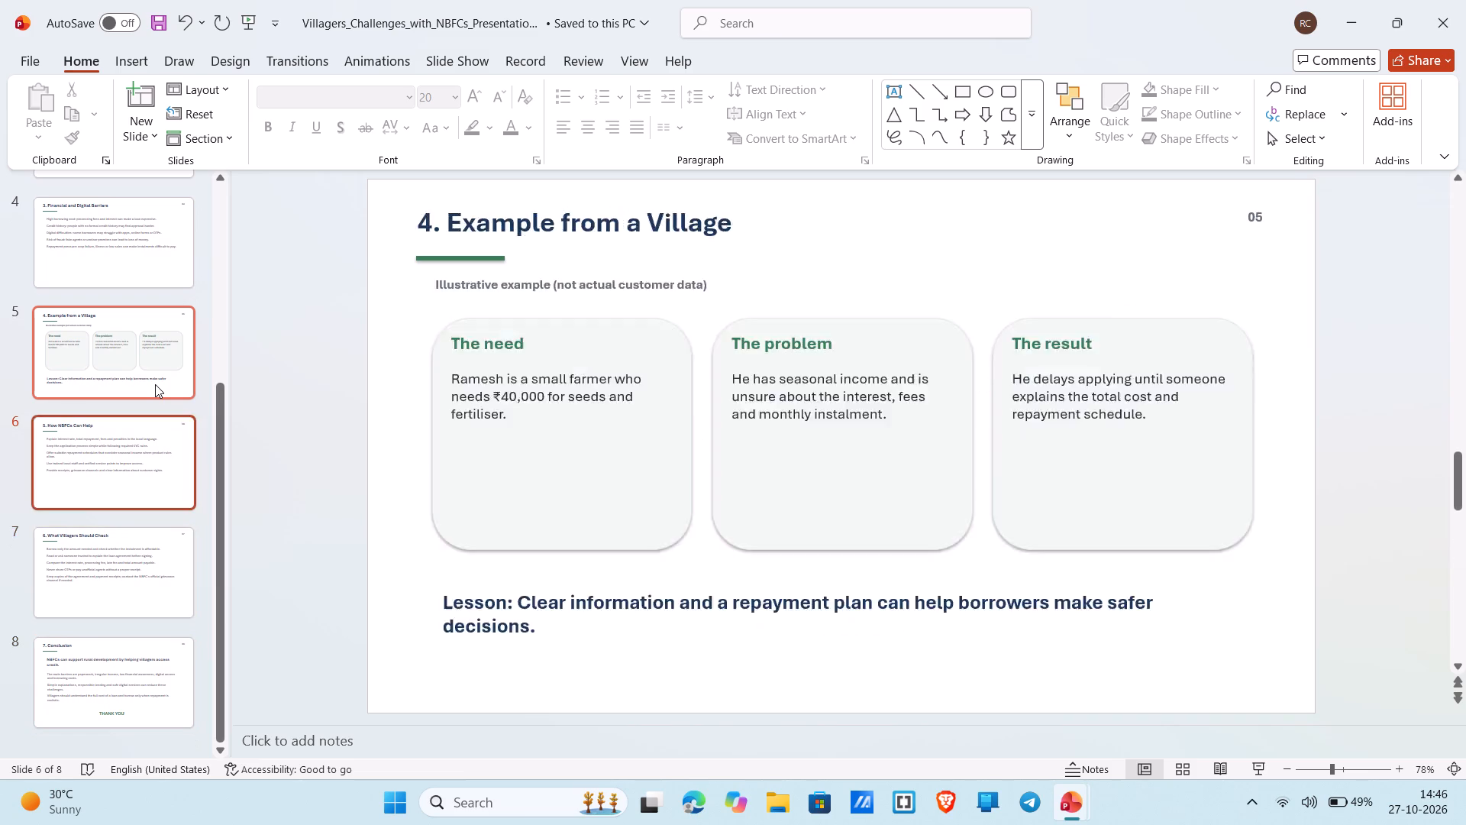
key(Up)
key(Up)
key(Up)
key(Up)
key(Up)
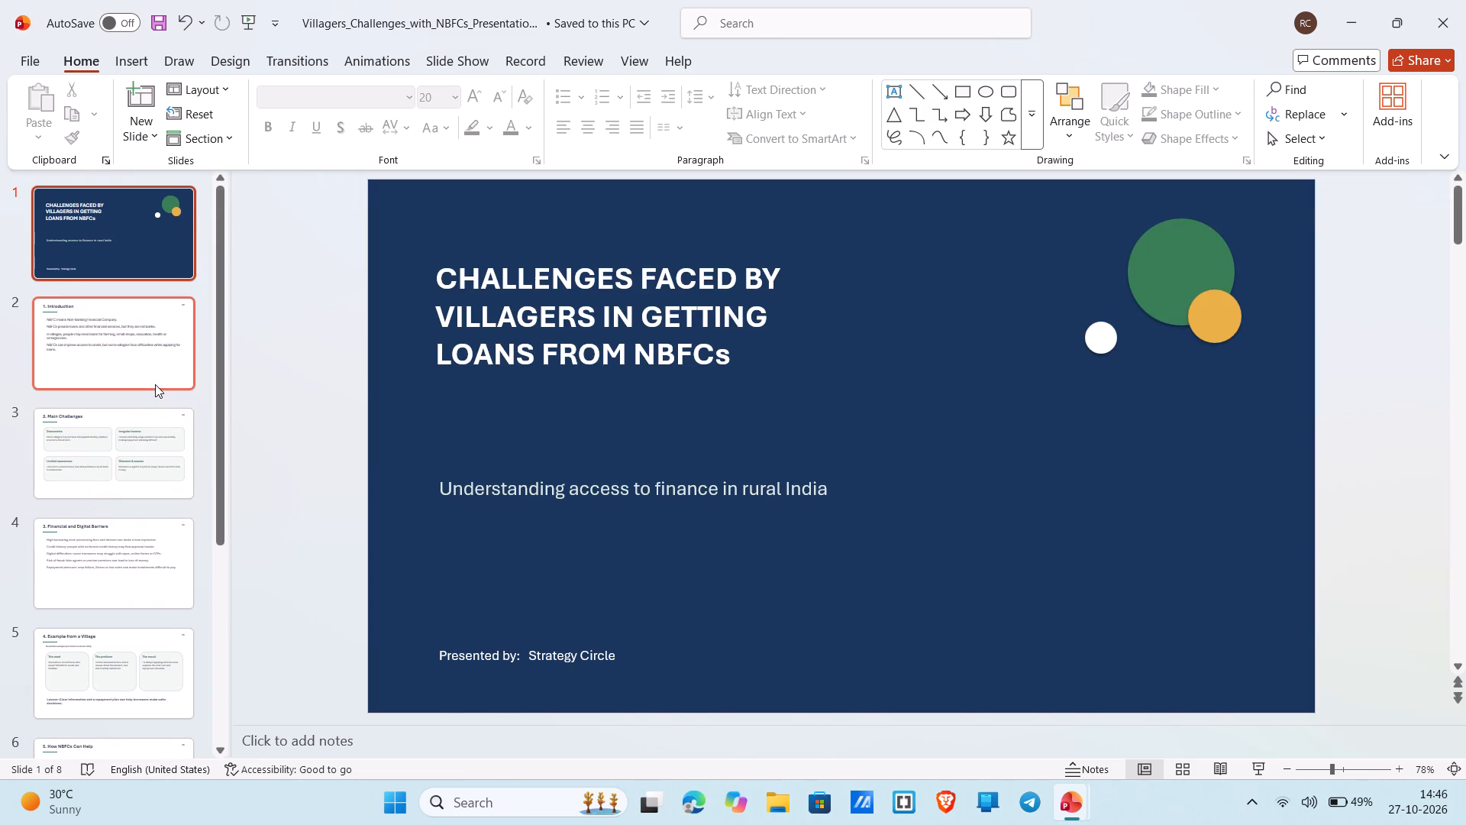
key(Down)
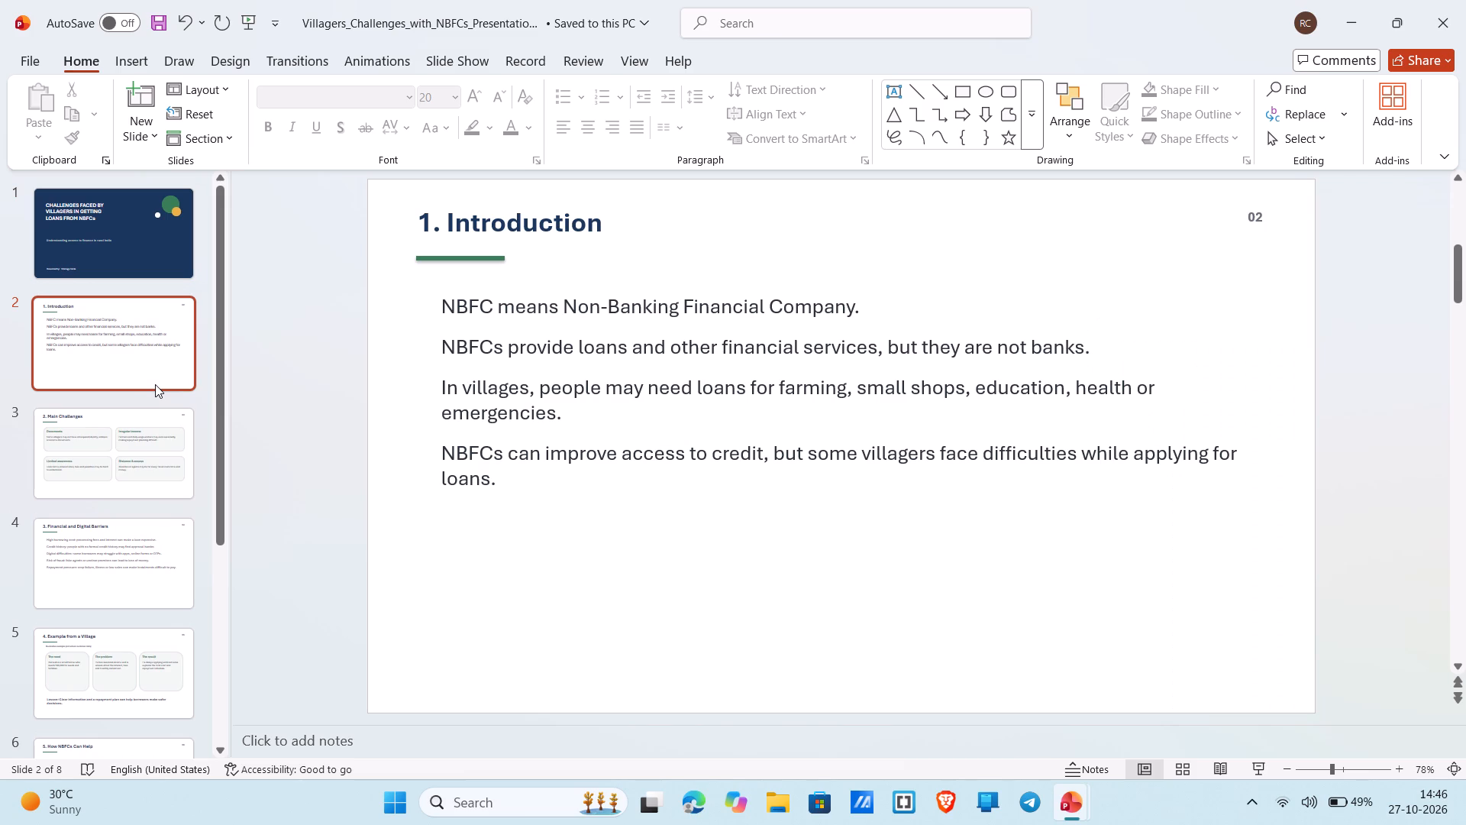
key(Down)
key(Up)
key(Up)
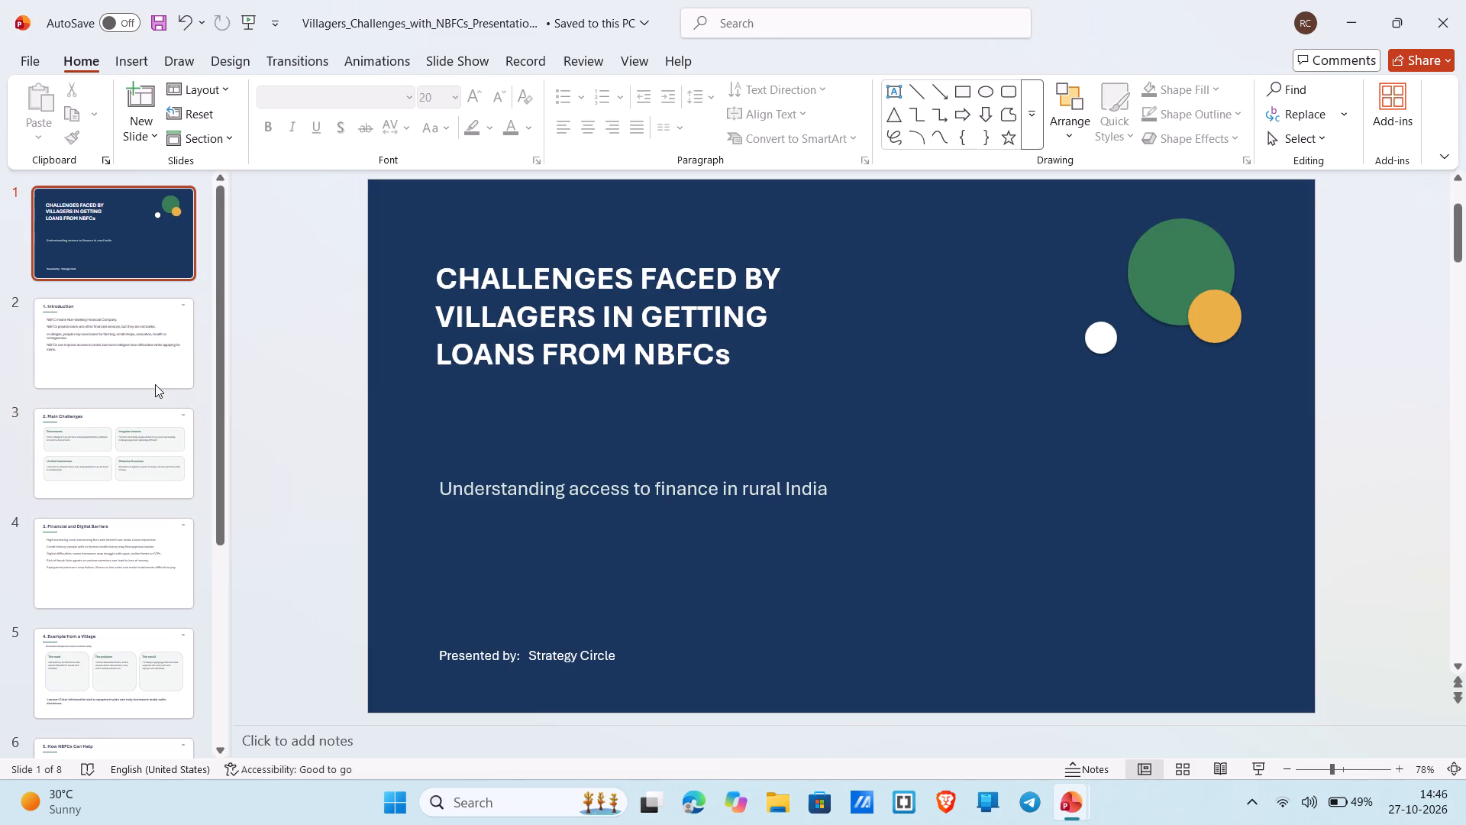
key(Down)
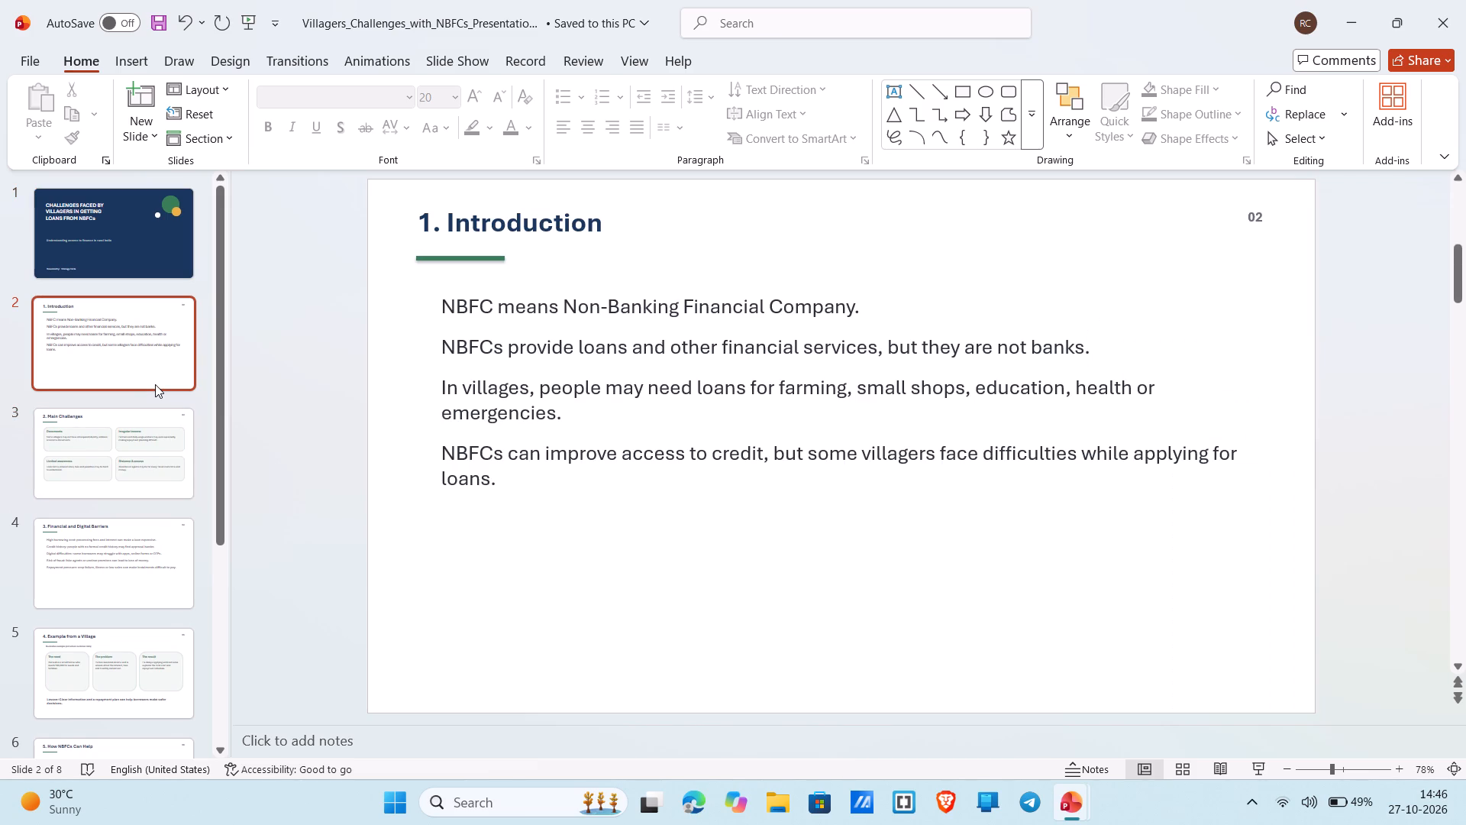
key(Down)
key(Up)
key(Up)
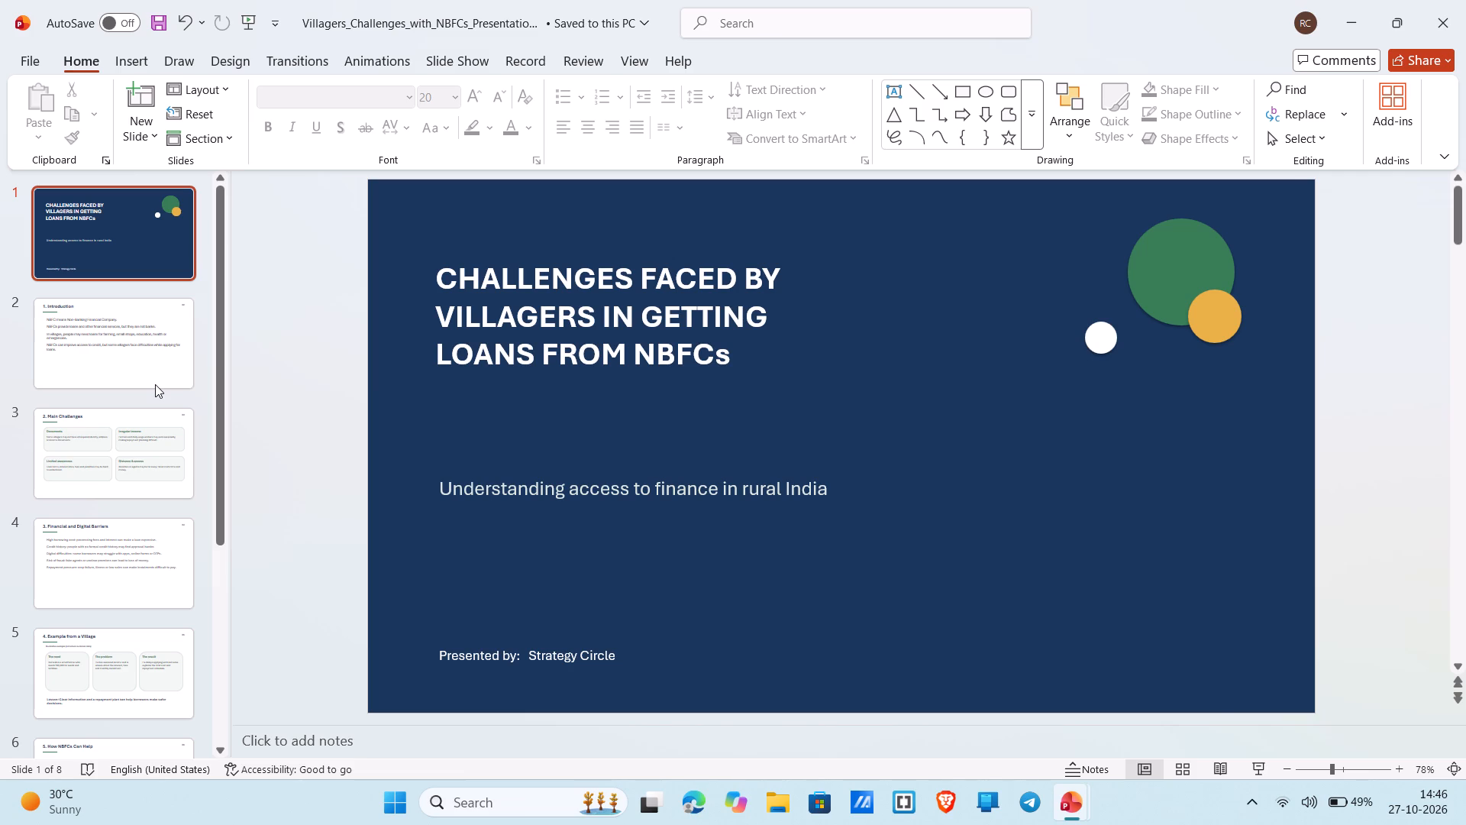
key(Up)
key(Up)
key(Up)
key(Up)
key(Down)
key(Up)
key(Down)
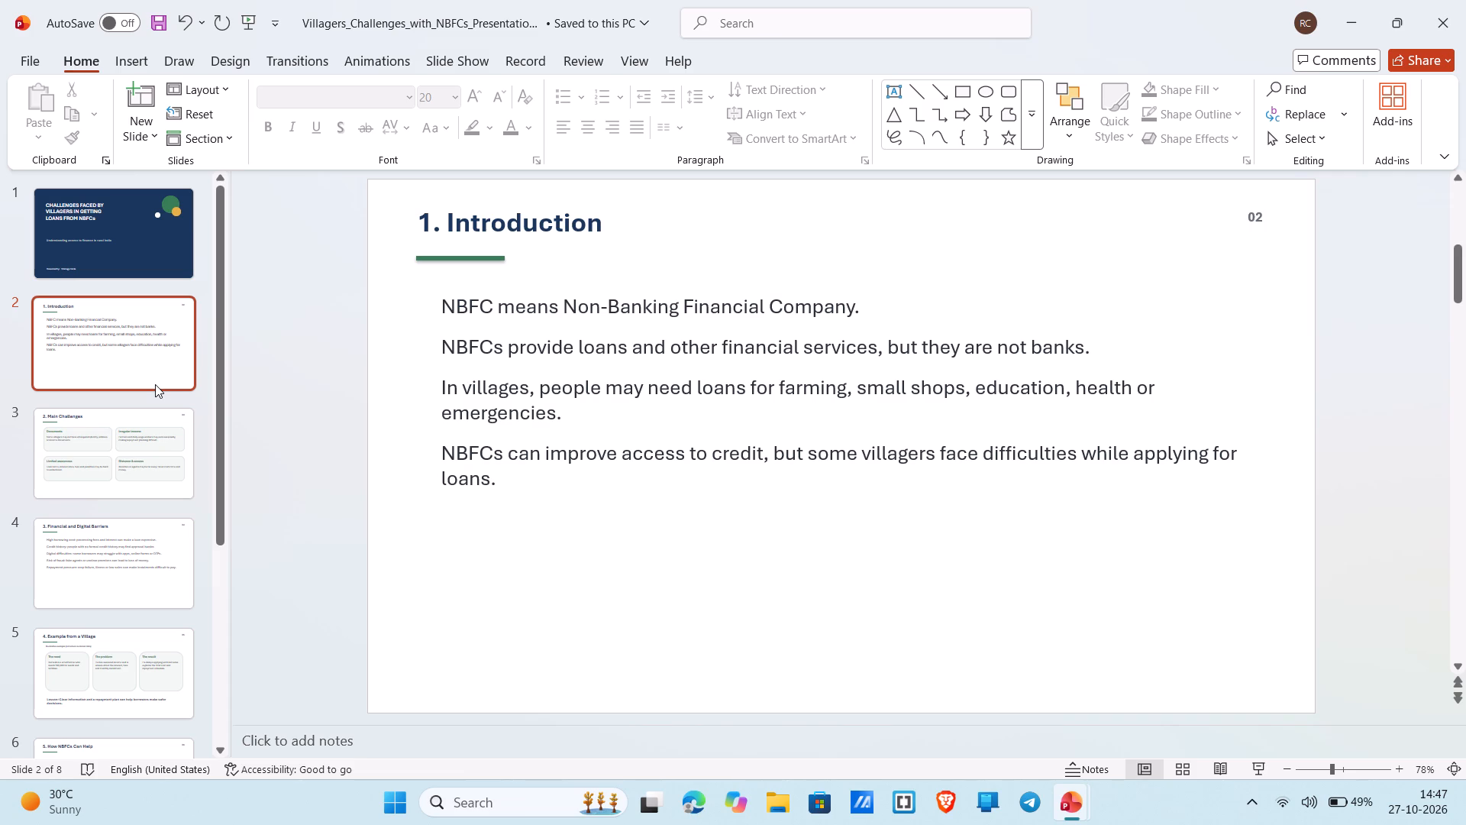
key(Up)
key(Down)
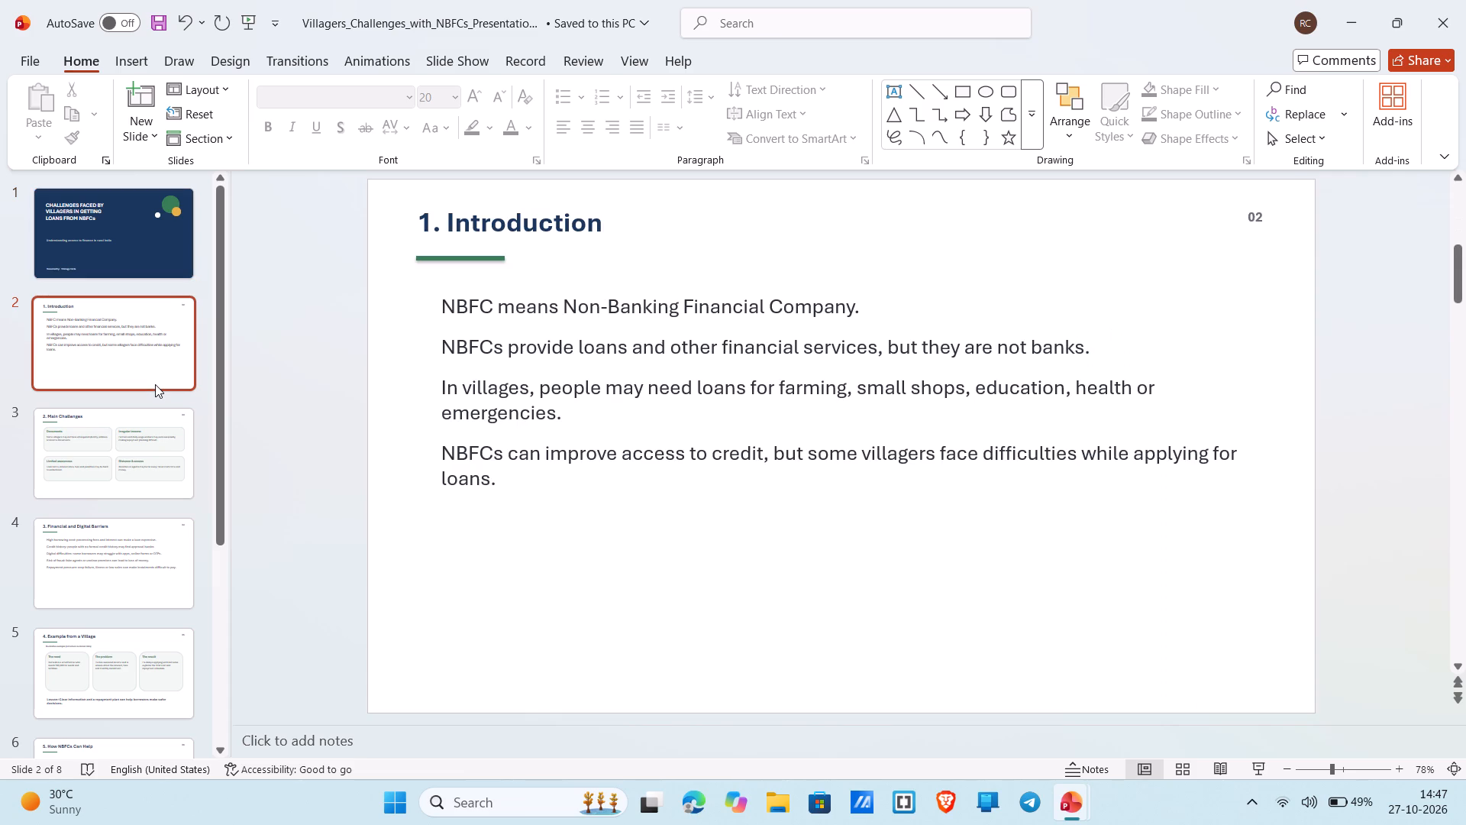
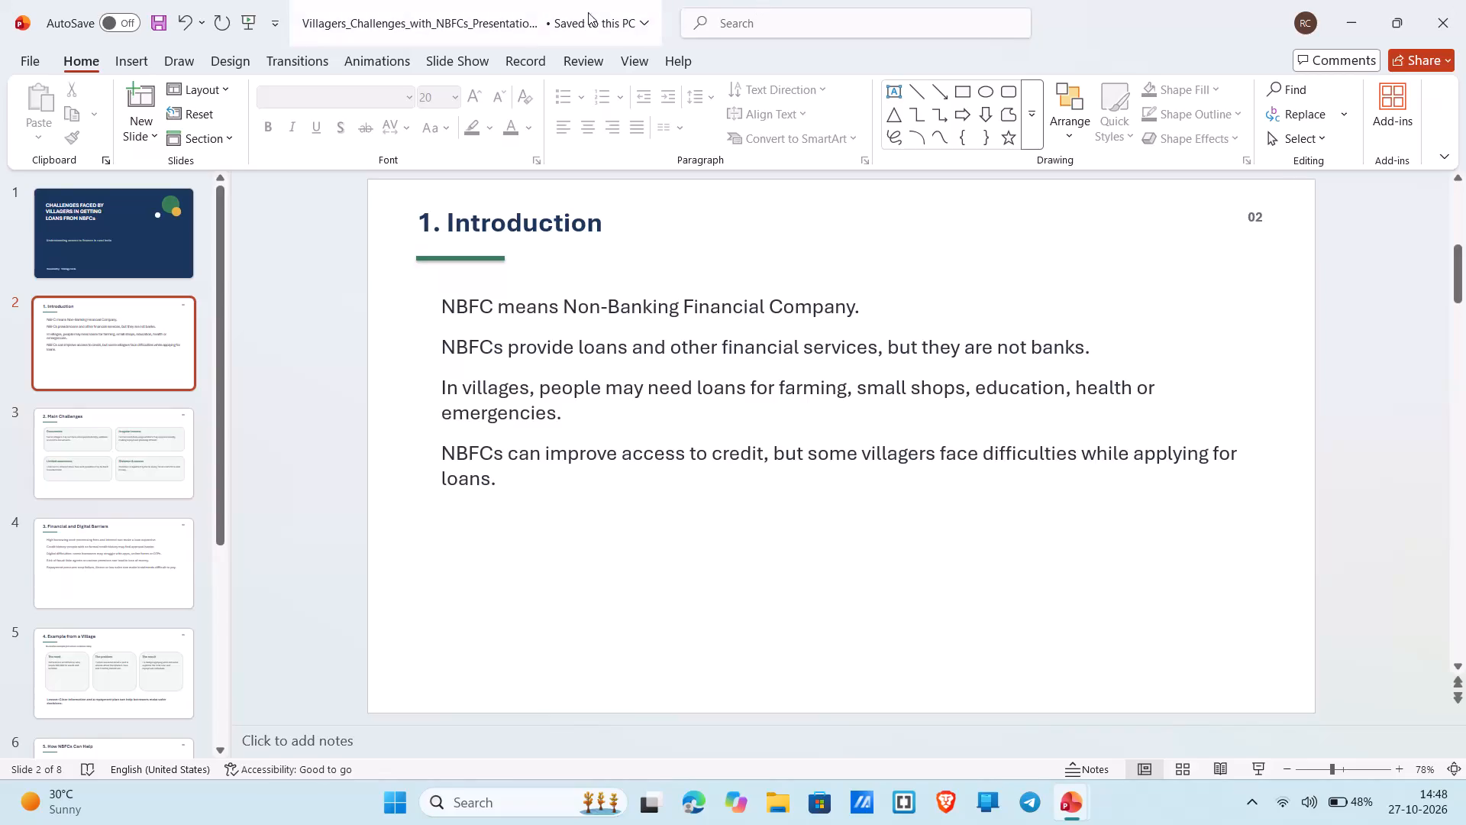
Minimise both open PowerPoint windows to reach the desktop and launch the Kuro app from there.
click(1370, 9)
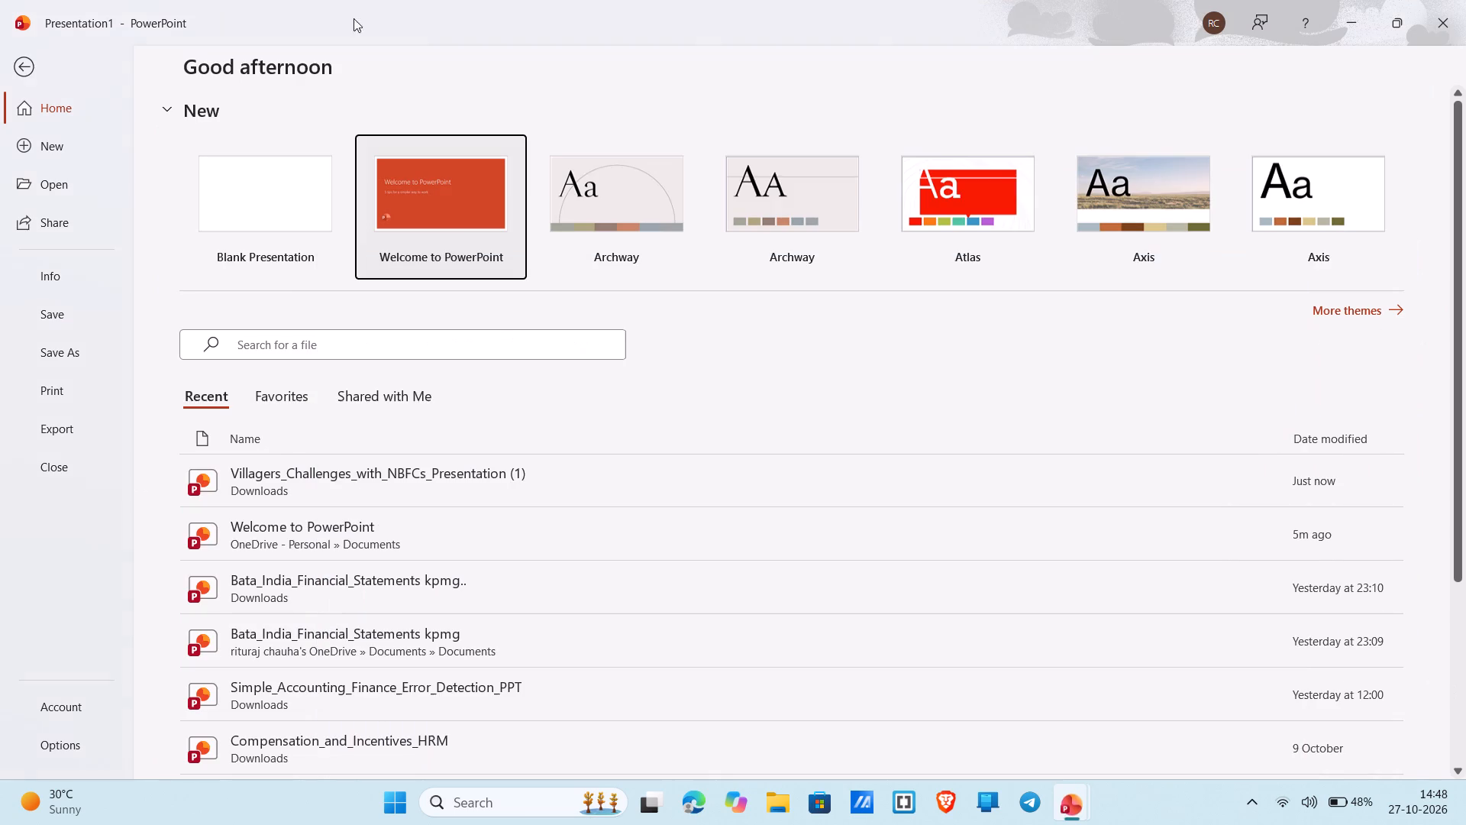
click(1337, 12)
double_click(160, 8)
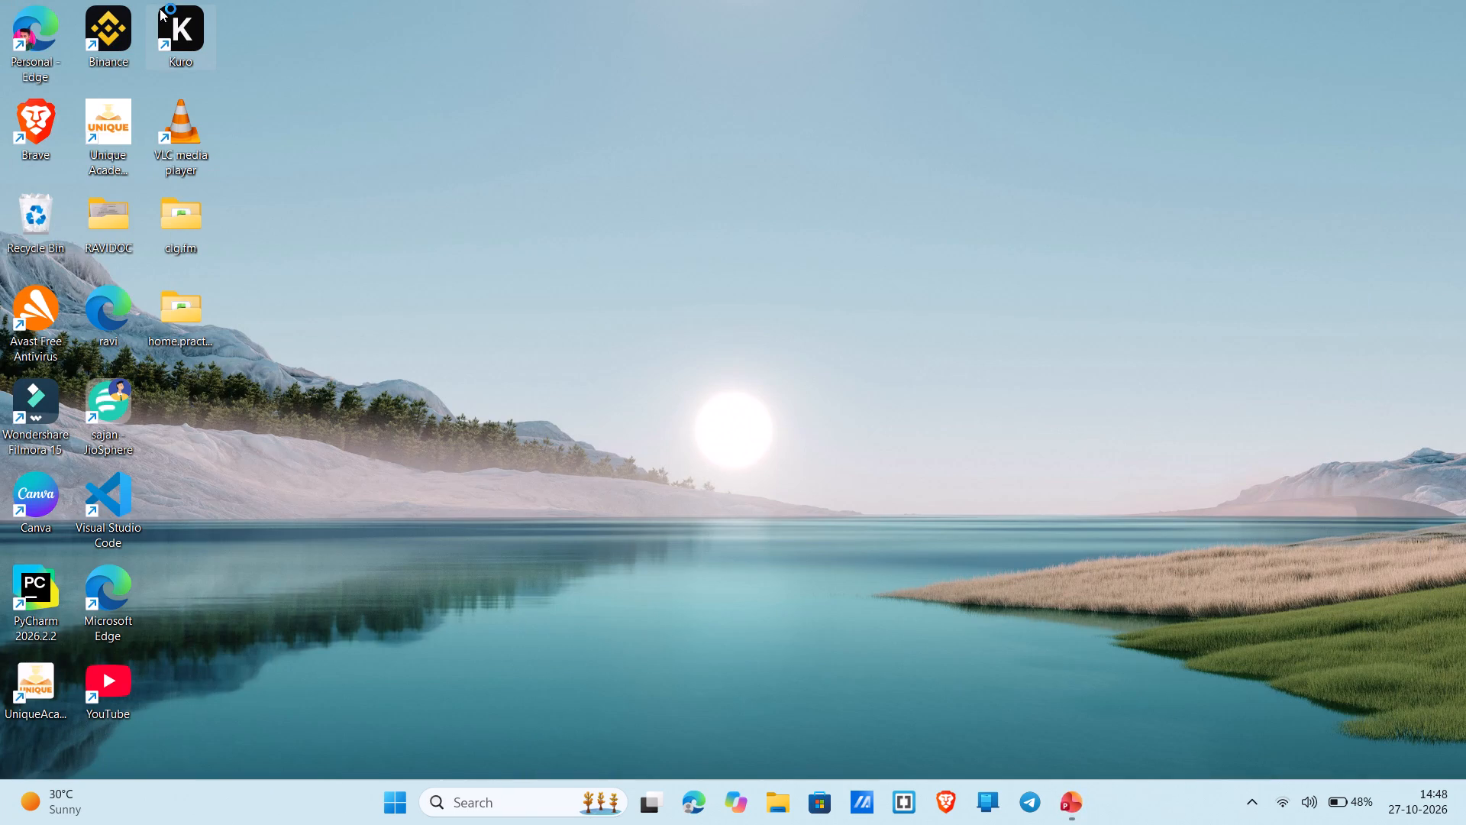
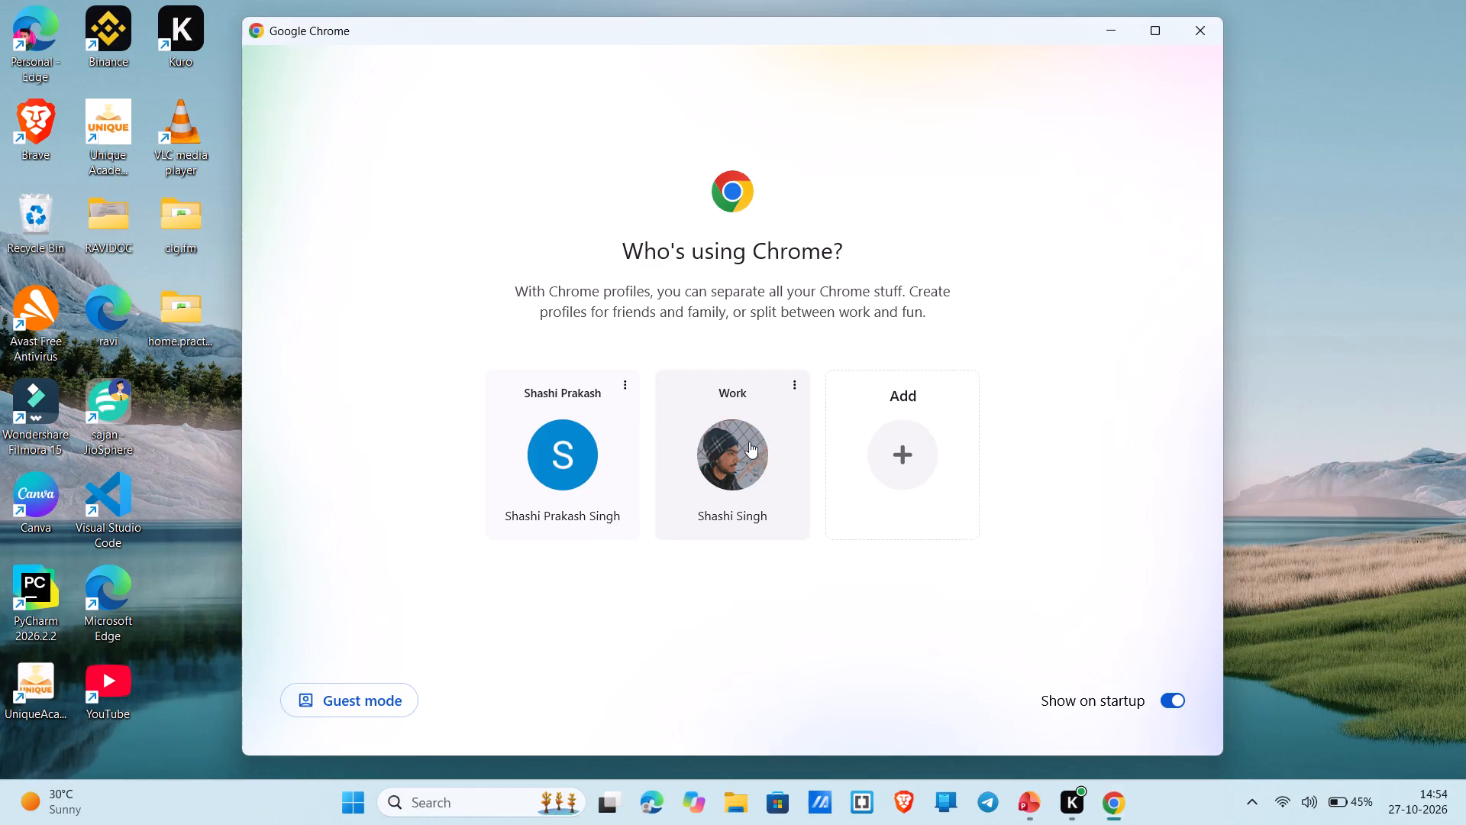
Open a Chrome browsing window with the Work profile.
click(765, 457)
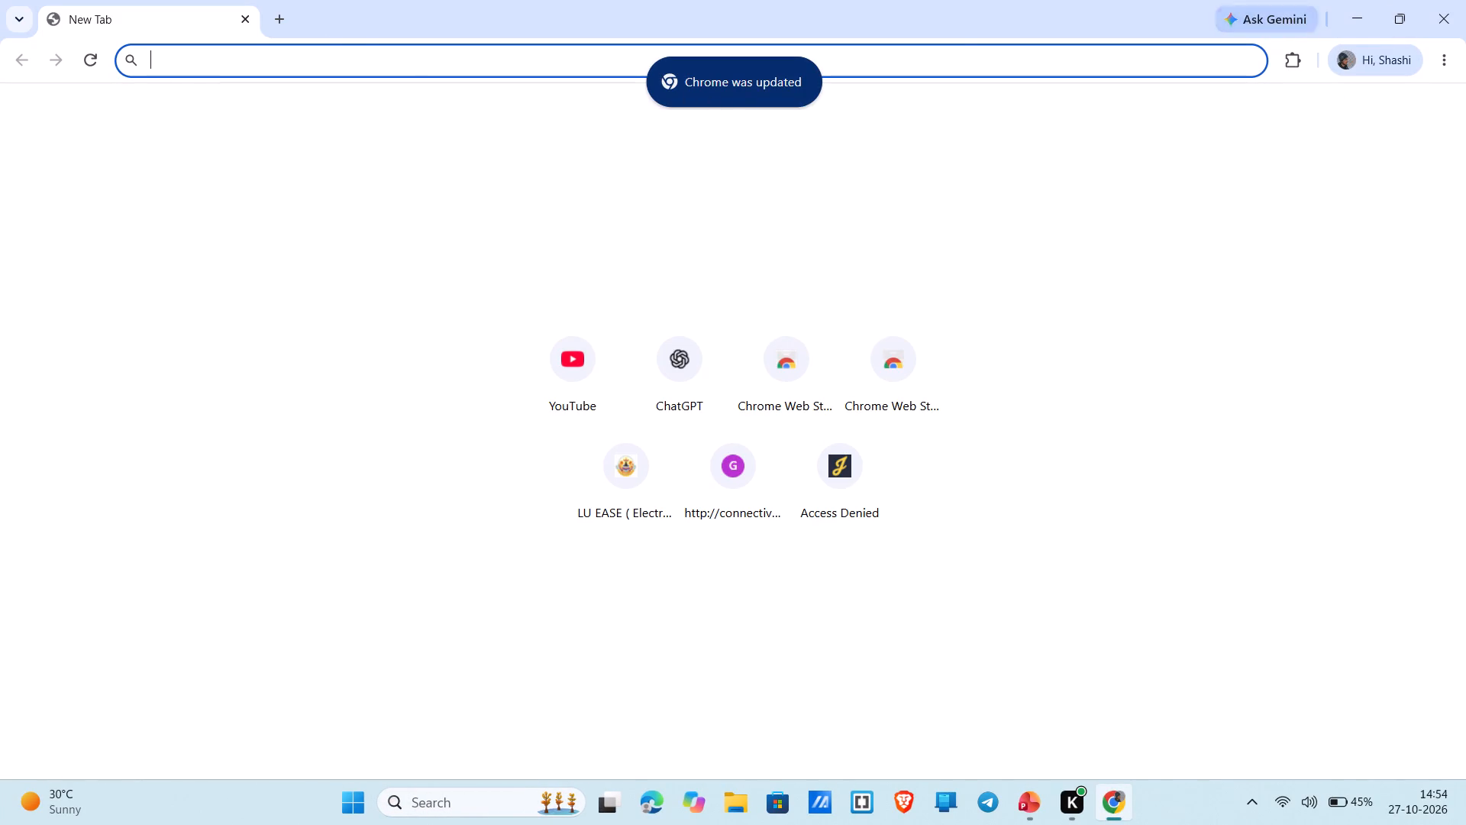
click(1442, 50)
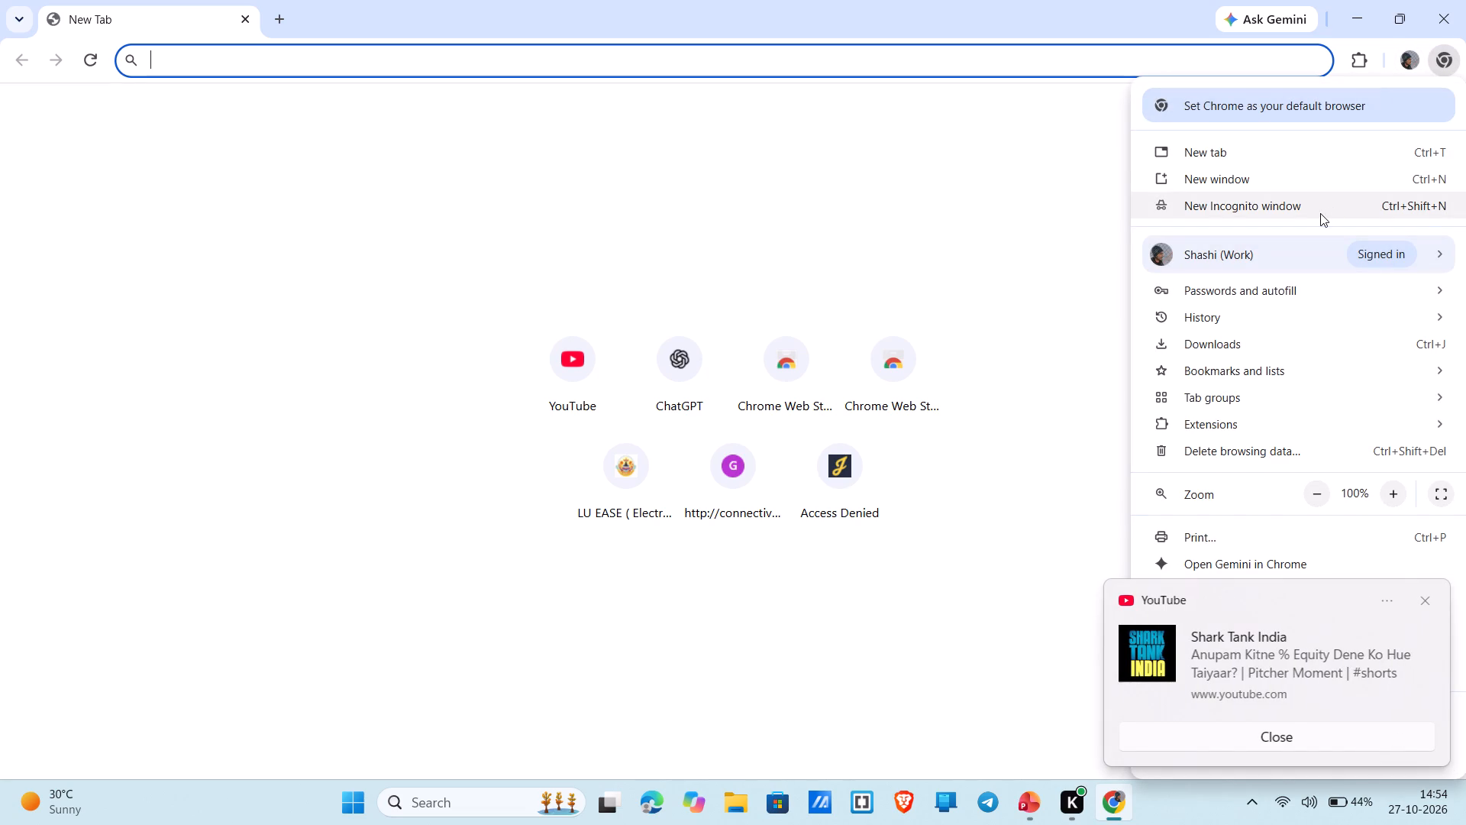
click(1065, 60)
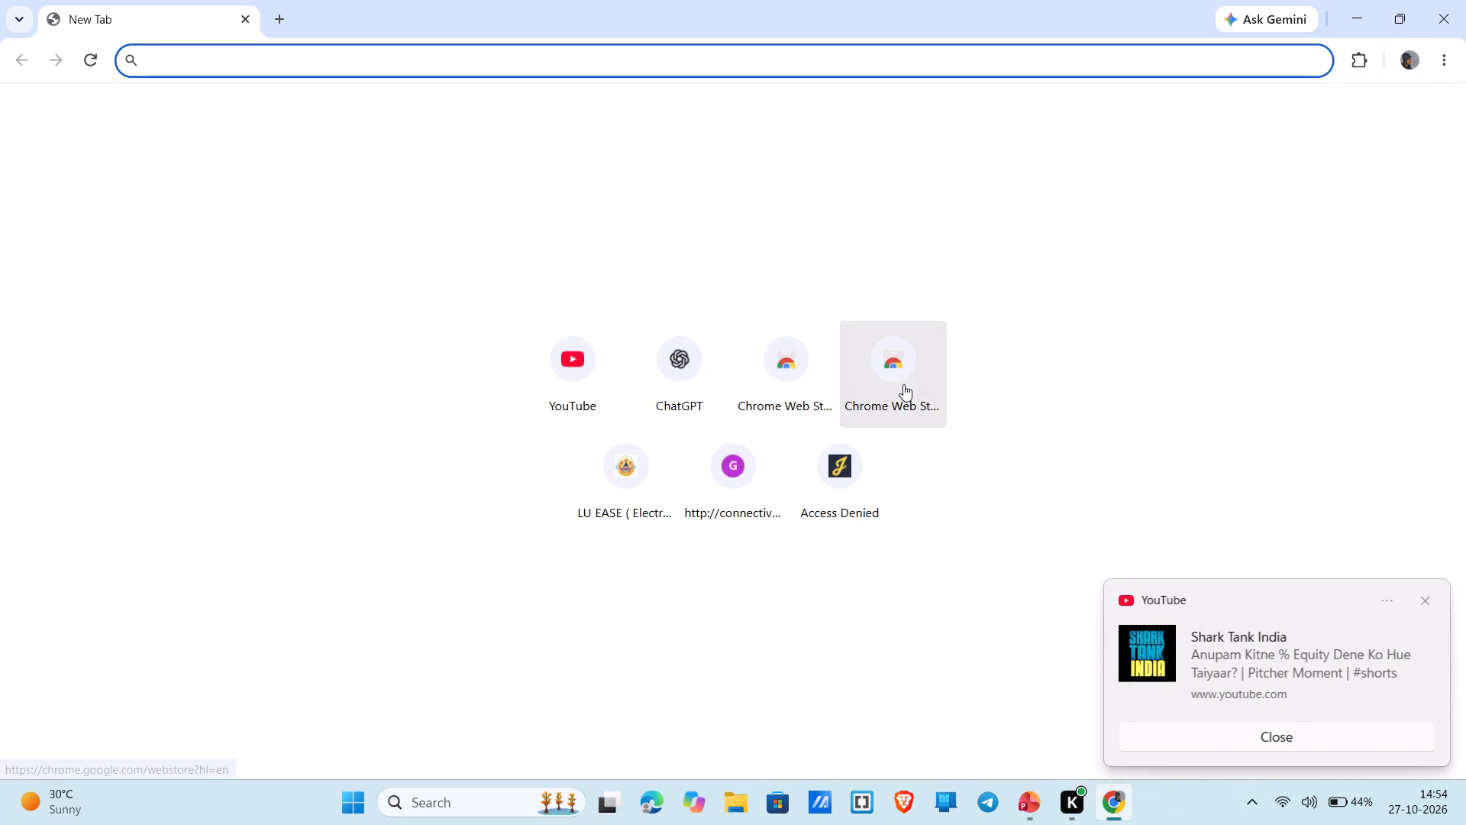
Go to the Chrome Web Store from the new tab page's shortcuts and open the list of Google apps there.
click(906, 377)
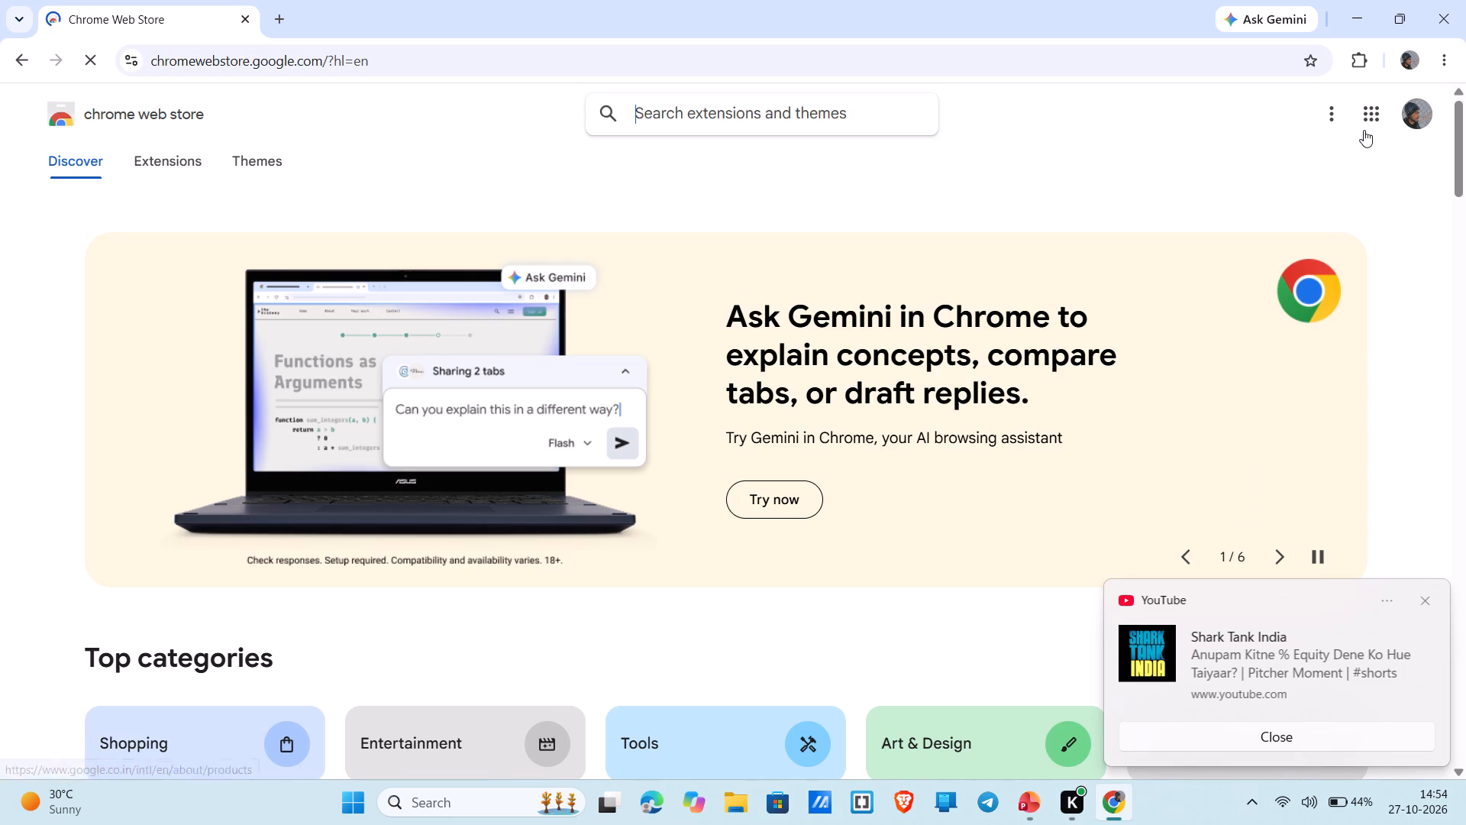
click(1364, 130)
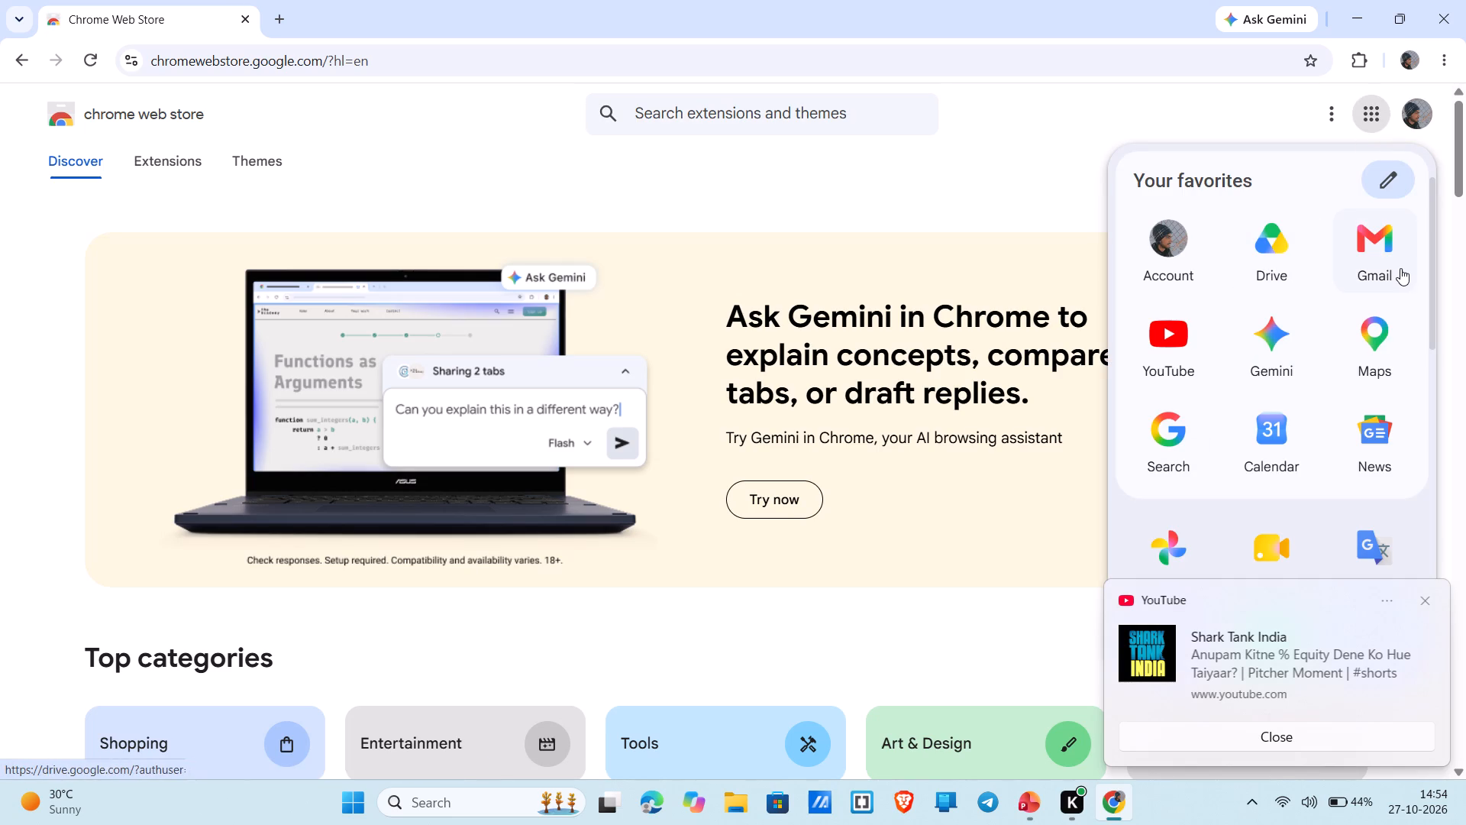